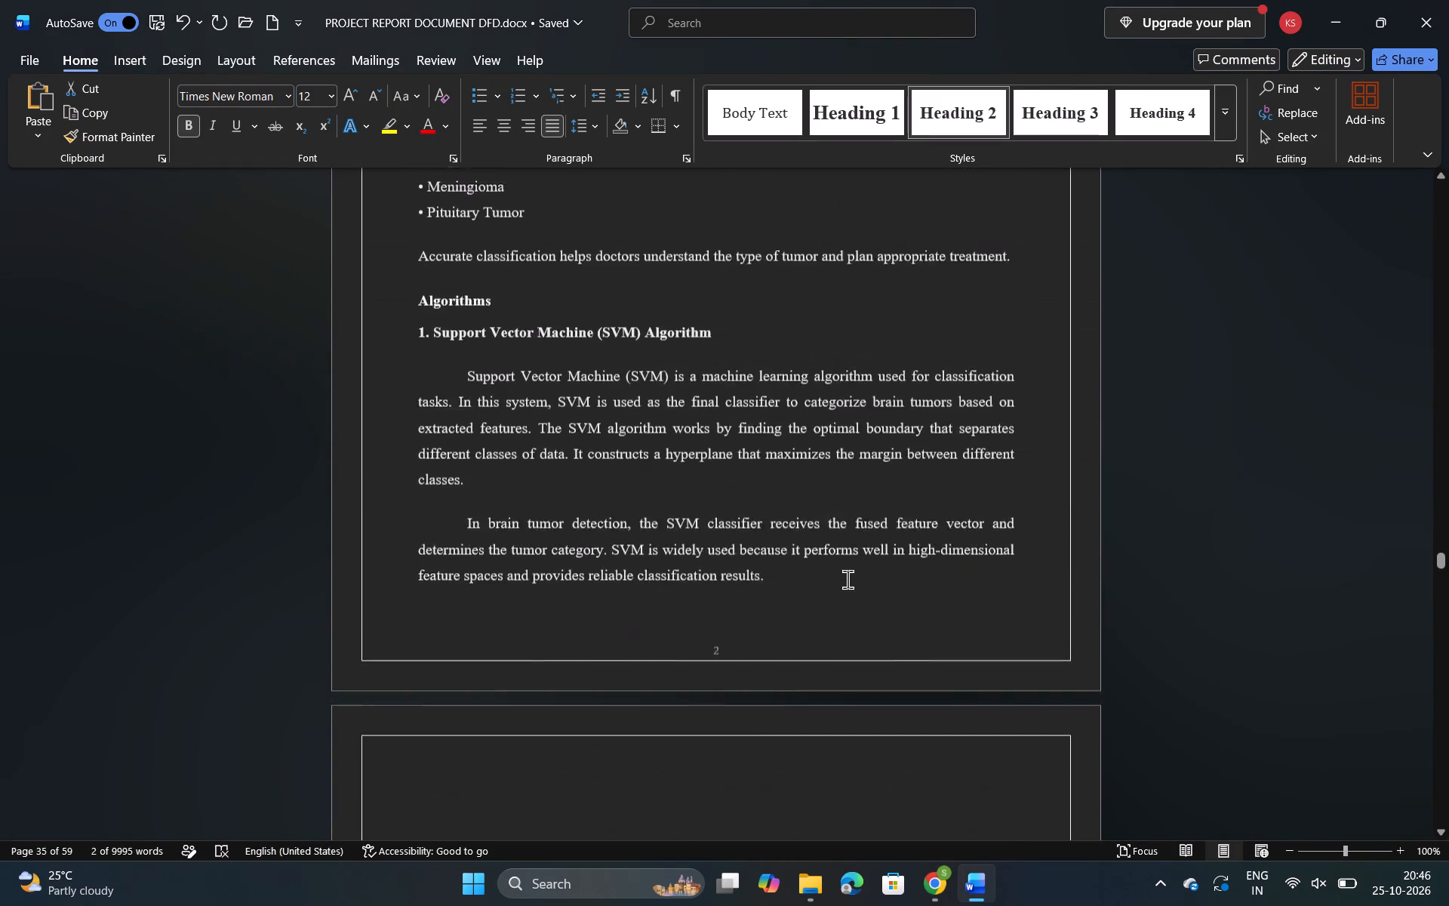
{"action": "scroll", "coordinate": [554, 393], "scroll_direction": "up", "scroll_amount": 1}
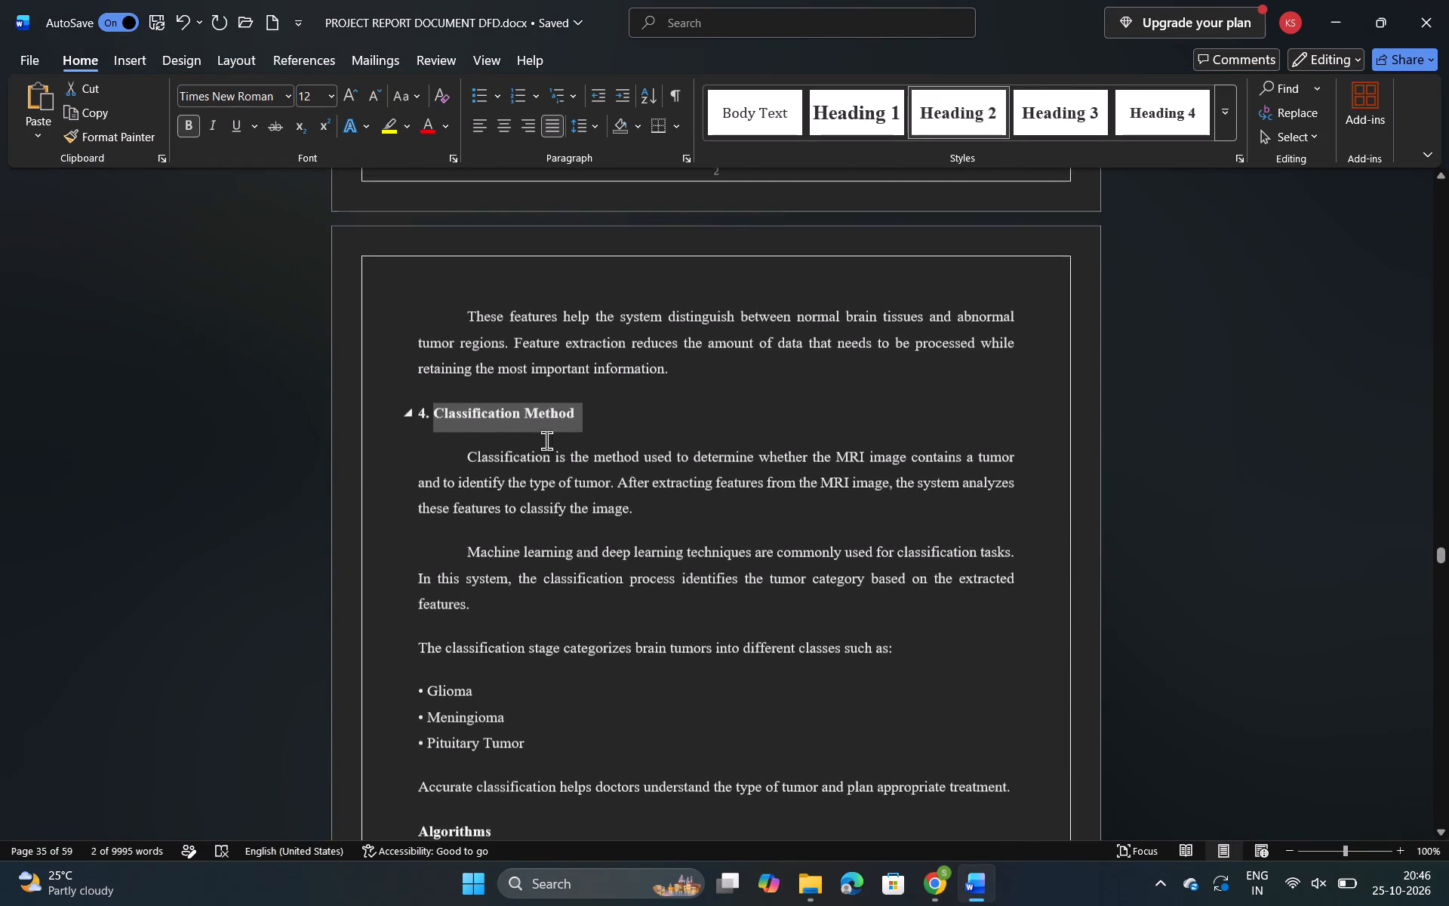
{"action": "left_click", "coordinate": [483, 461]}
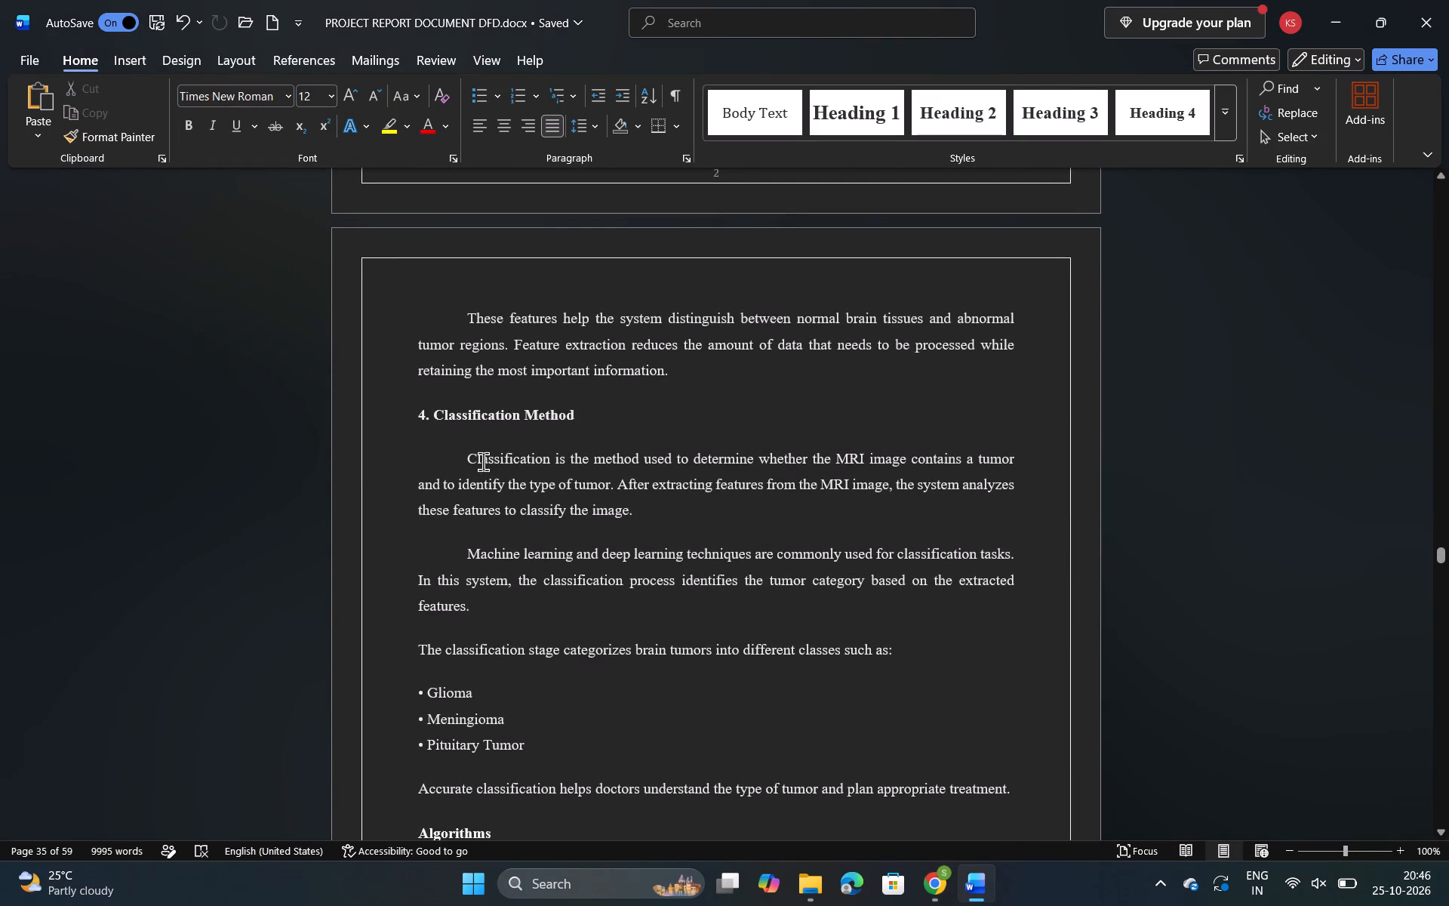
{"action": "left_click_drag", "start_coordinate": [483, 461], "coordinate": [571, 586]}
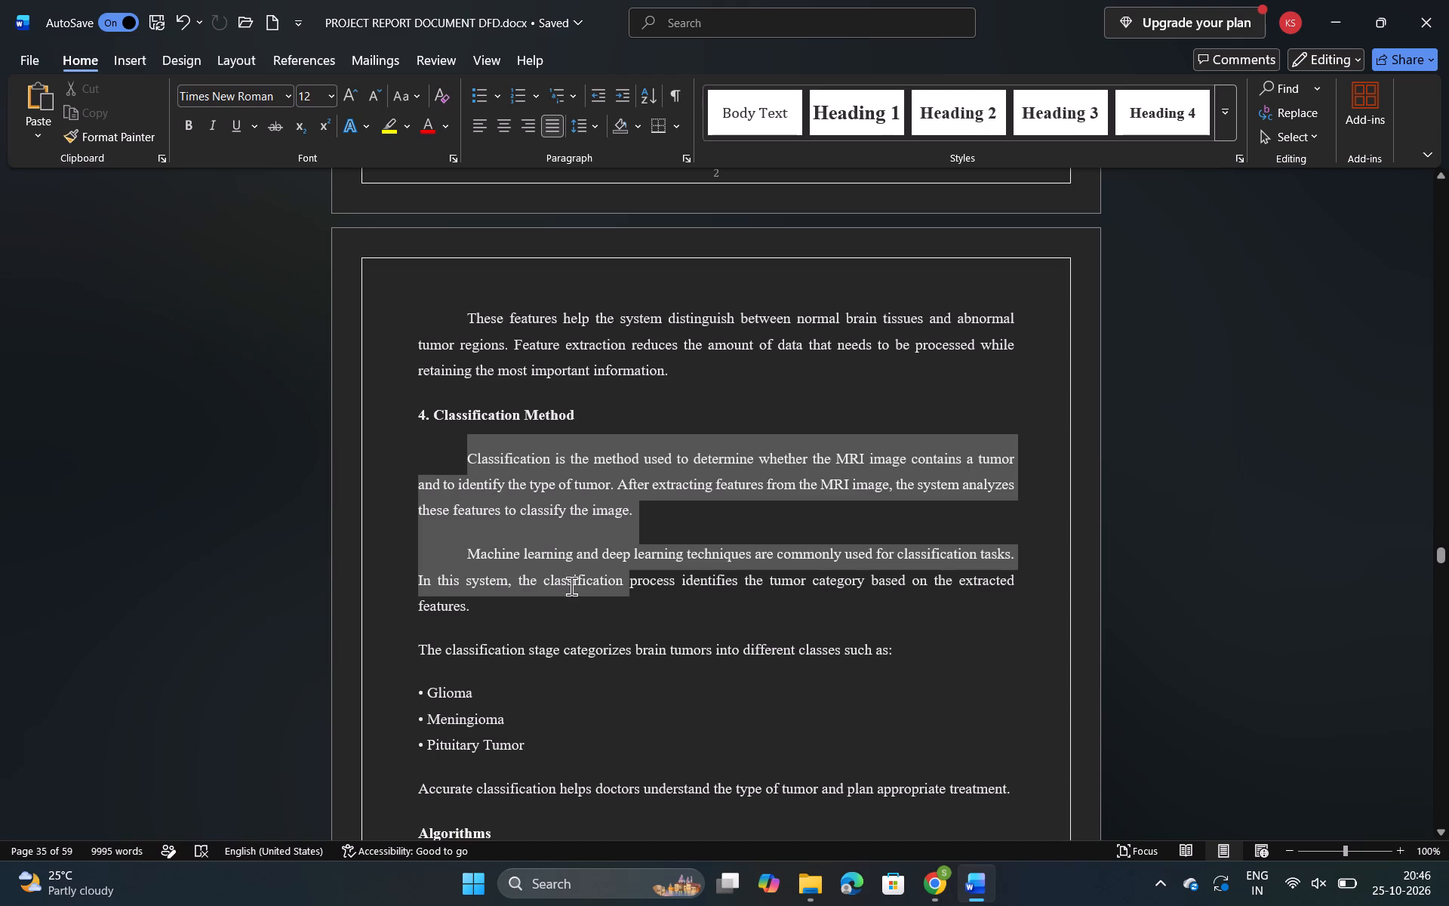
{"action": "left_click_drag", "start_coordinate": [571, 586], "coordinate": [519, 464]}
{"action": "left_click", "coordinate": [519, 464]}
{"action": "left_click_drag", "start_coordinate": [517, 460], "coordinate": [543, 467]}
{"action": "left_click_drag", "start_coordinate": [543, 467], "coordinate": [585, 464]}
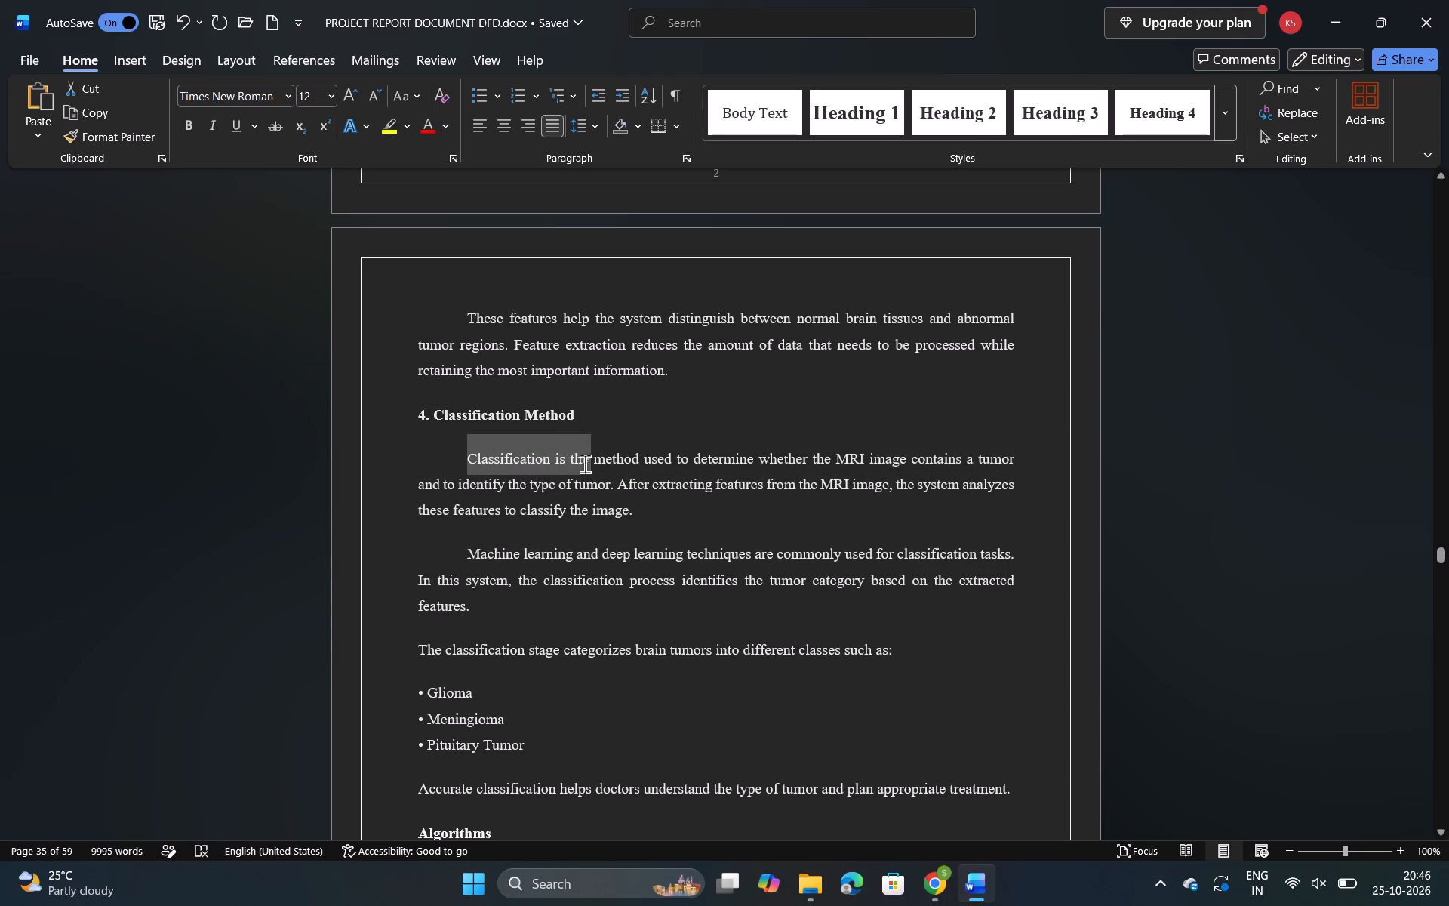
{"action": "left_click_drag", "start_coordinate": [585, 464], "coordinate": [577, 502]}
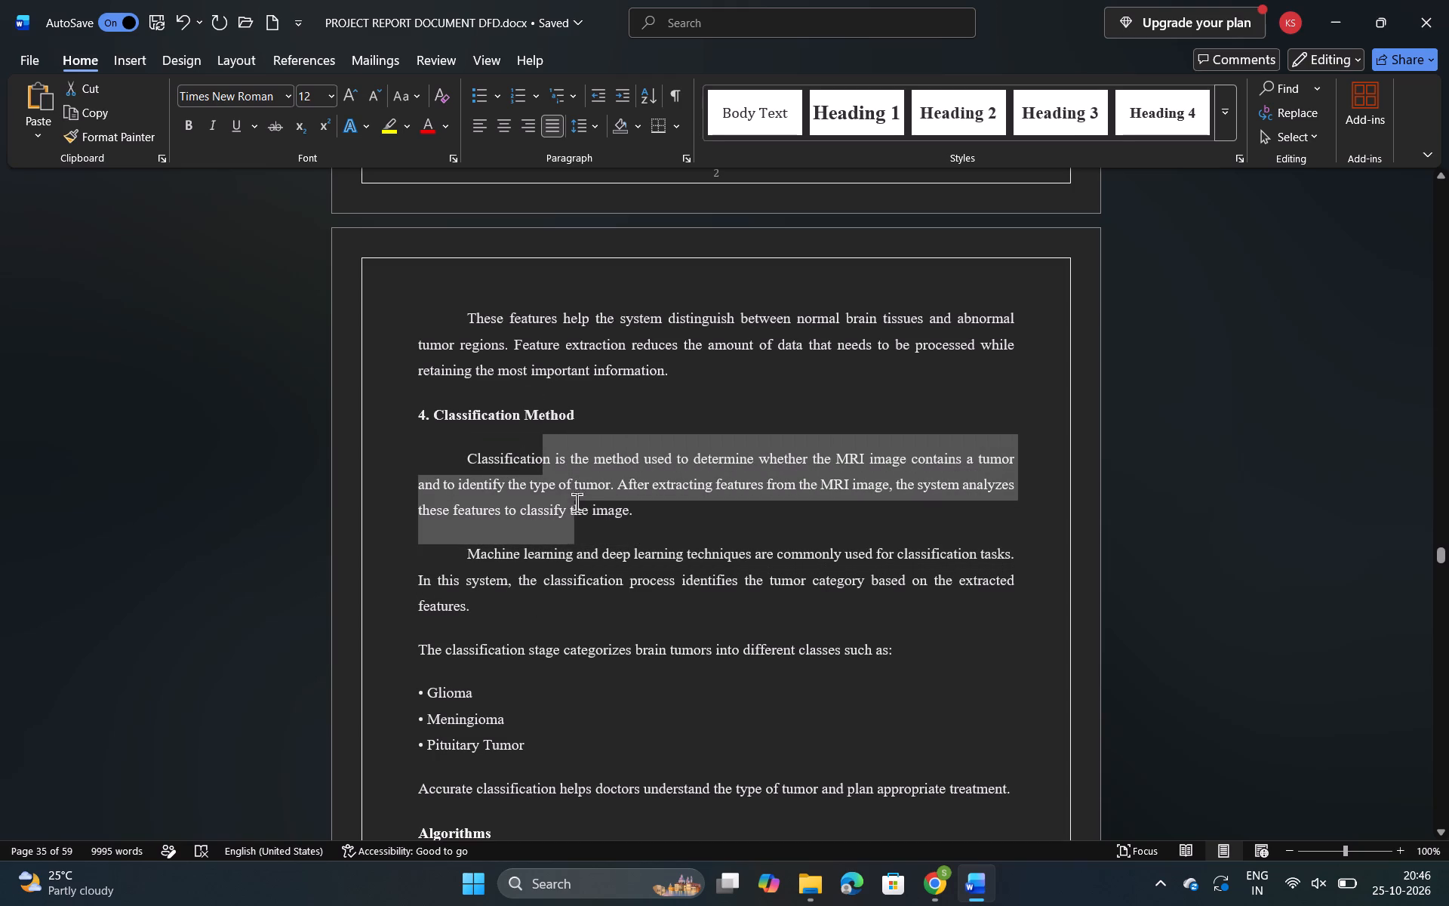
{"action": "left_click_drag", "start_coordinate": [577, 502], "coordinate": [647, 710]}
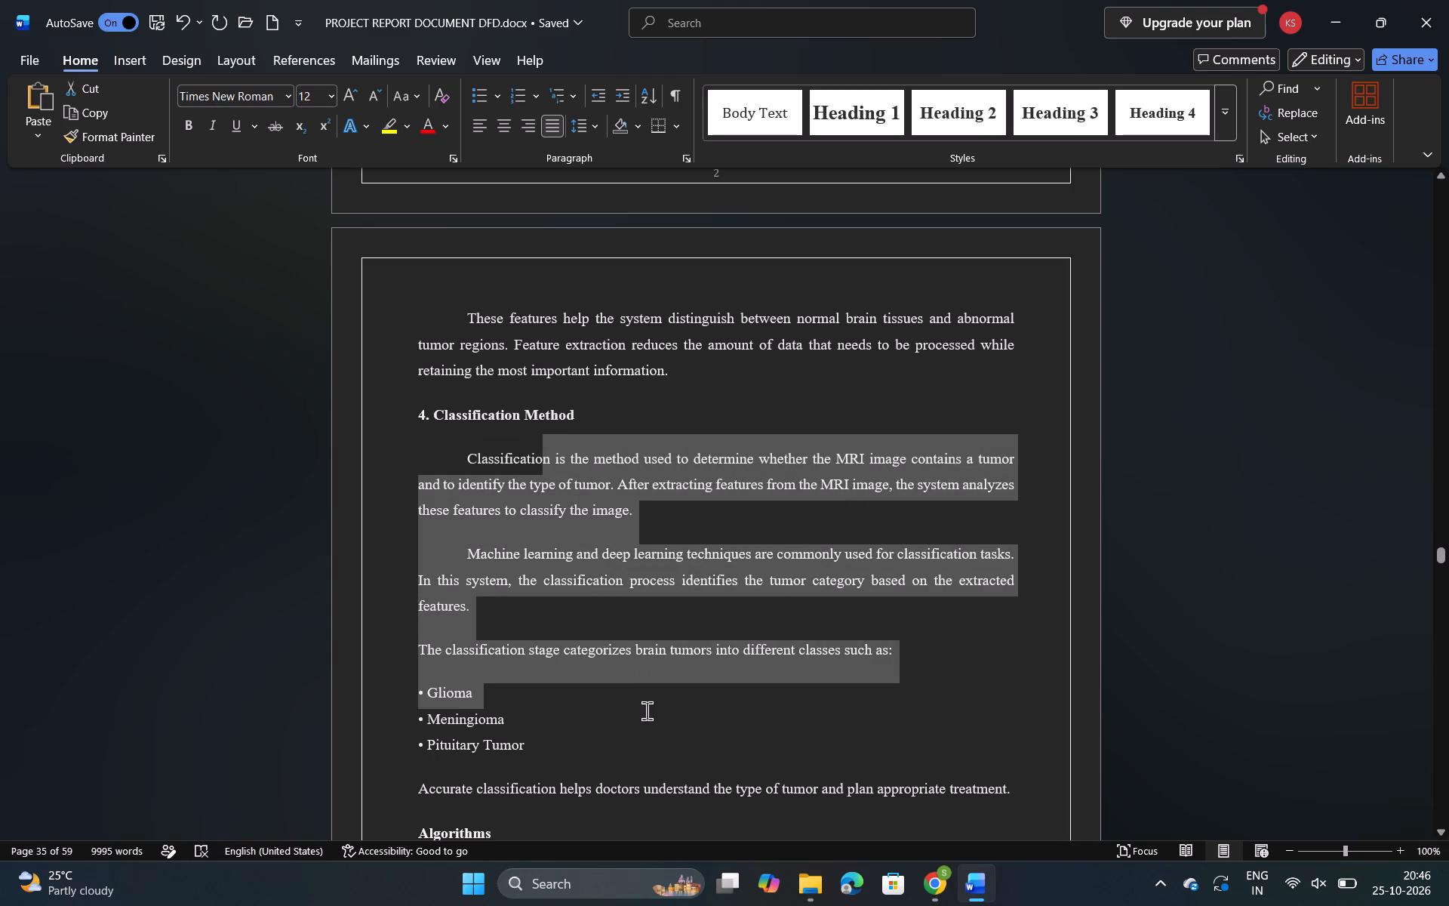
{"action": "left_click_drag", "start_coordinate": [647, 710], "coordinate": [686, 761]}
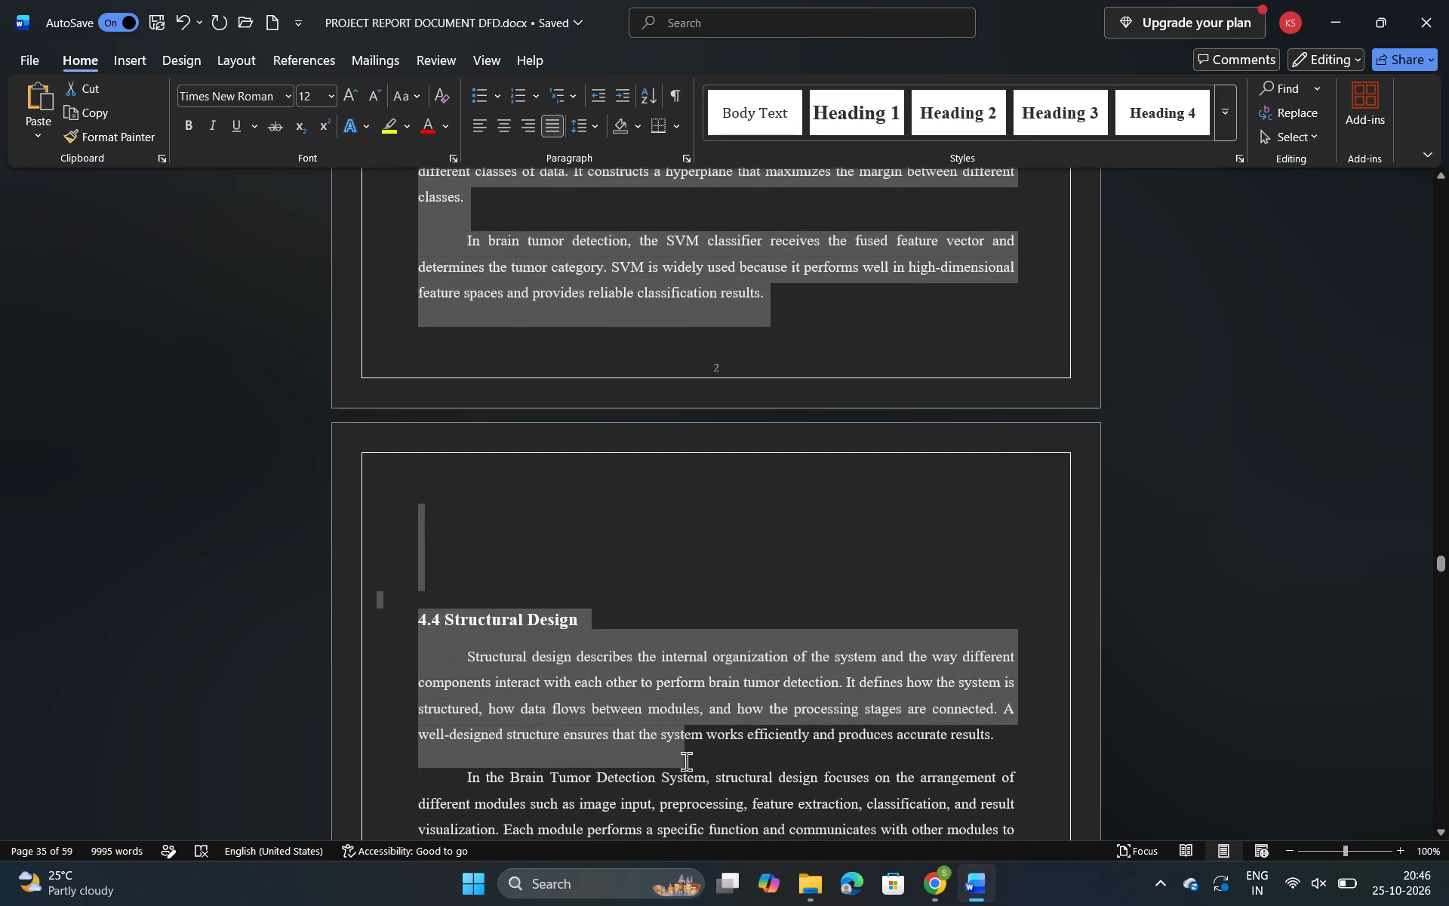
{"action": "left_click_drag", "start_coordinate": [686, 761], "coordinate": [817, 340]}
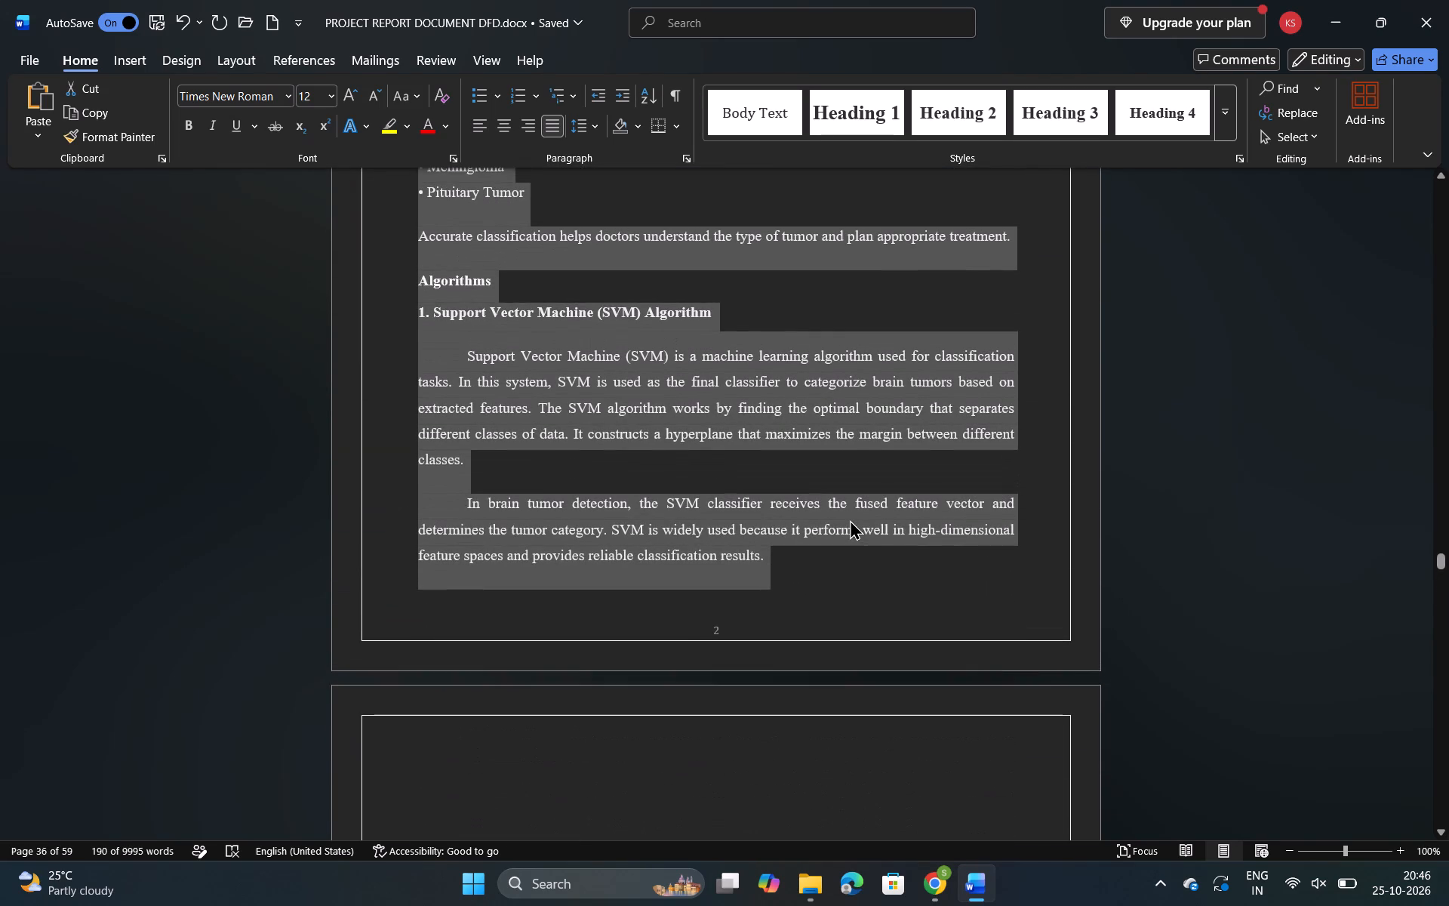
{"action": "key", "text": "ctrl+v"}
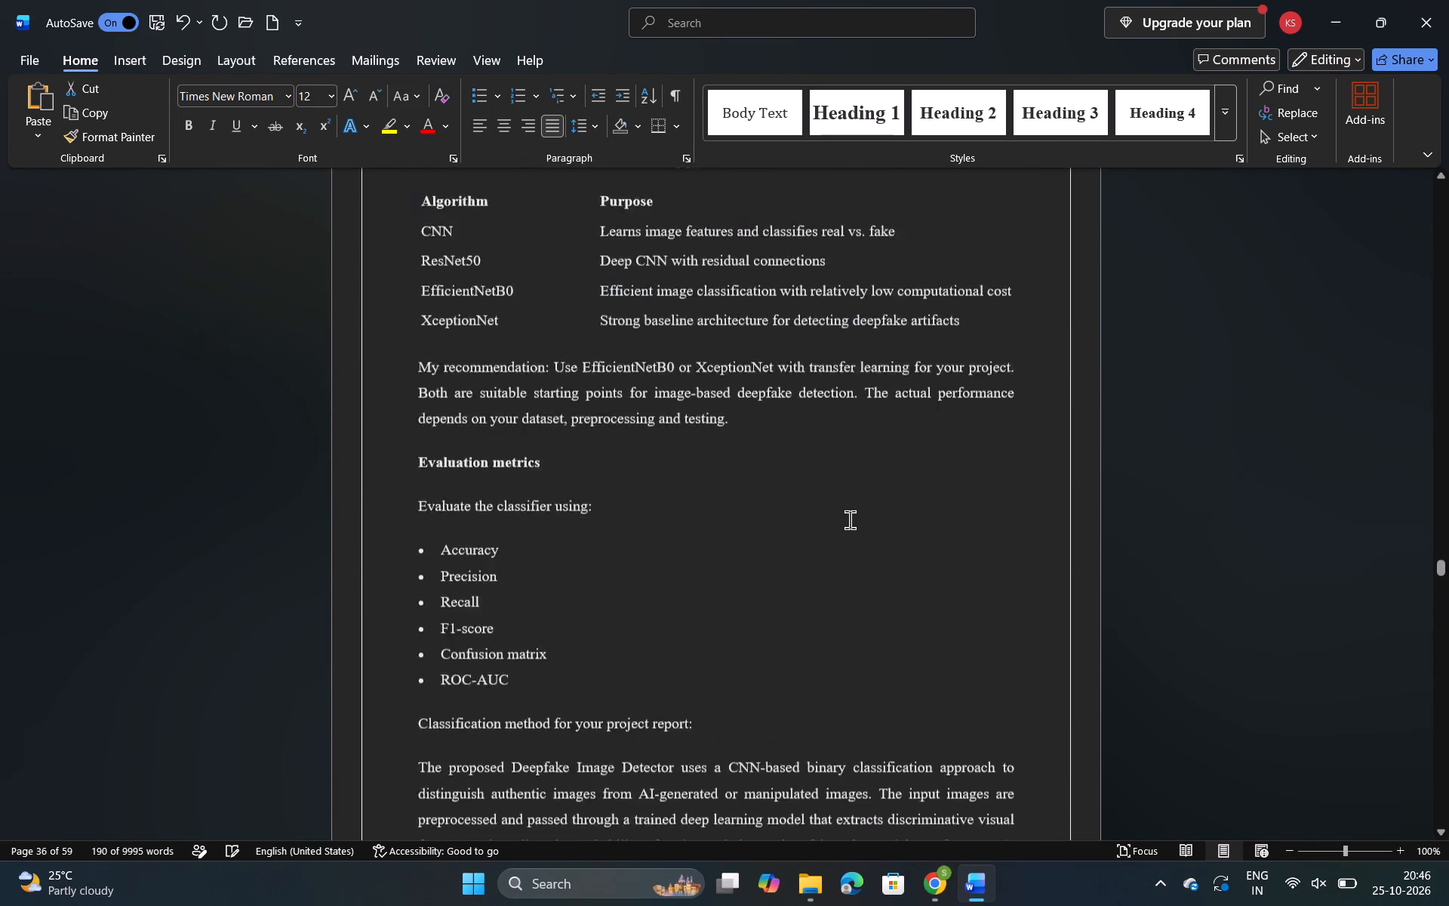
Delete the "Classificatio For your major project Deepfake Image Detector…" paragraph directly under the "4. Classification Method" heading.
{"action": "scroll", "coordinate": [850, 519], "scroll_direction": "up", "scroll_amount": 2}
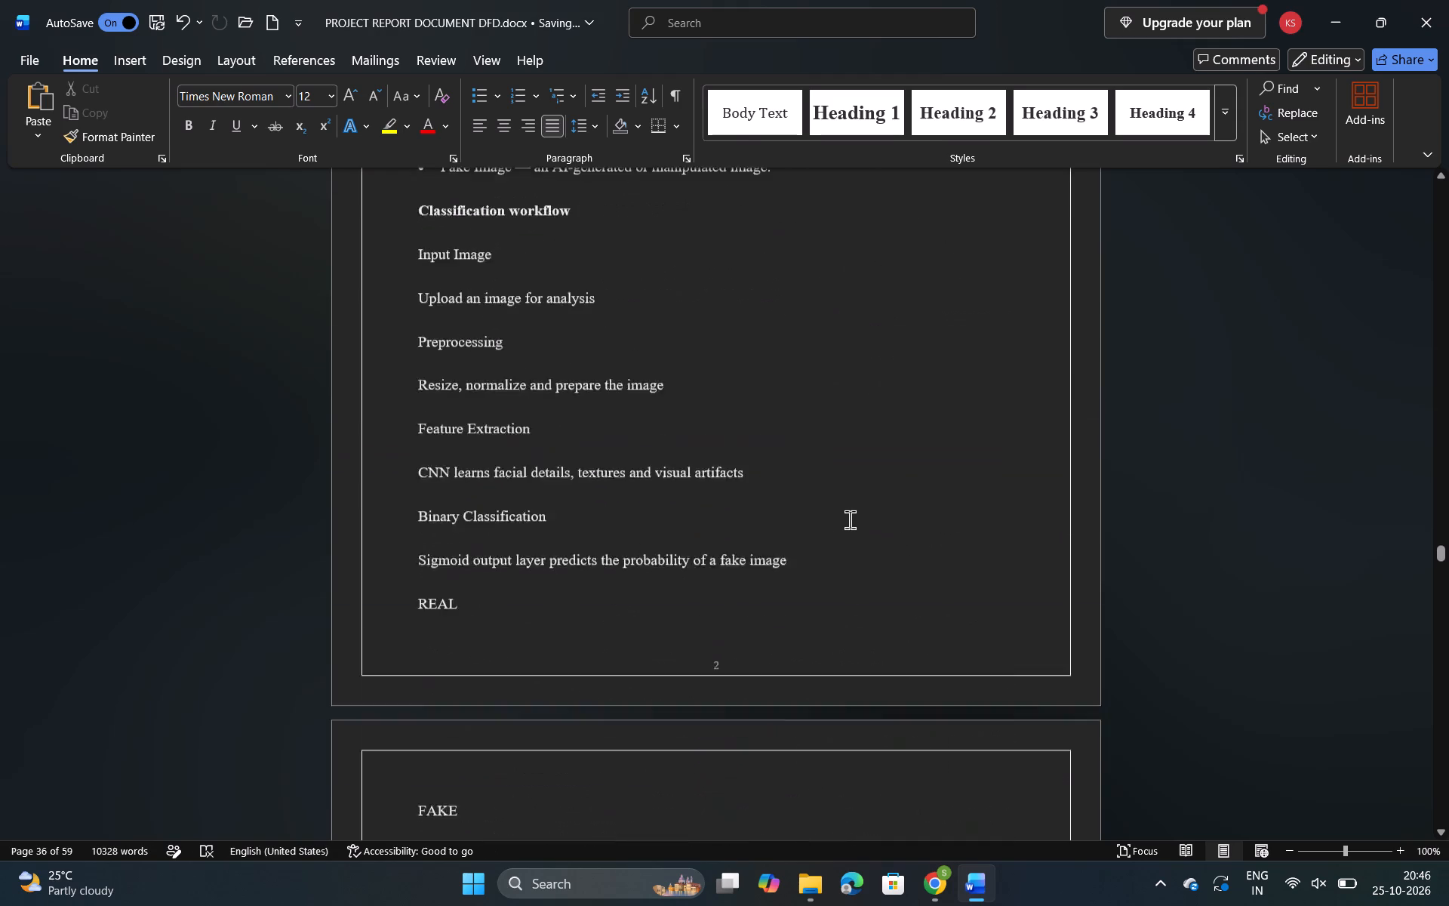
{"action": "scroll", "coordinate": [850, 519], "scroll_direction": "up", "scroll_amount": 2}
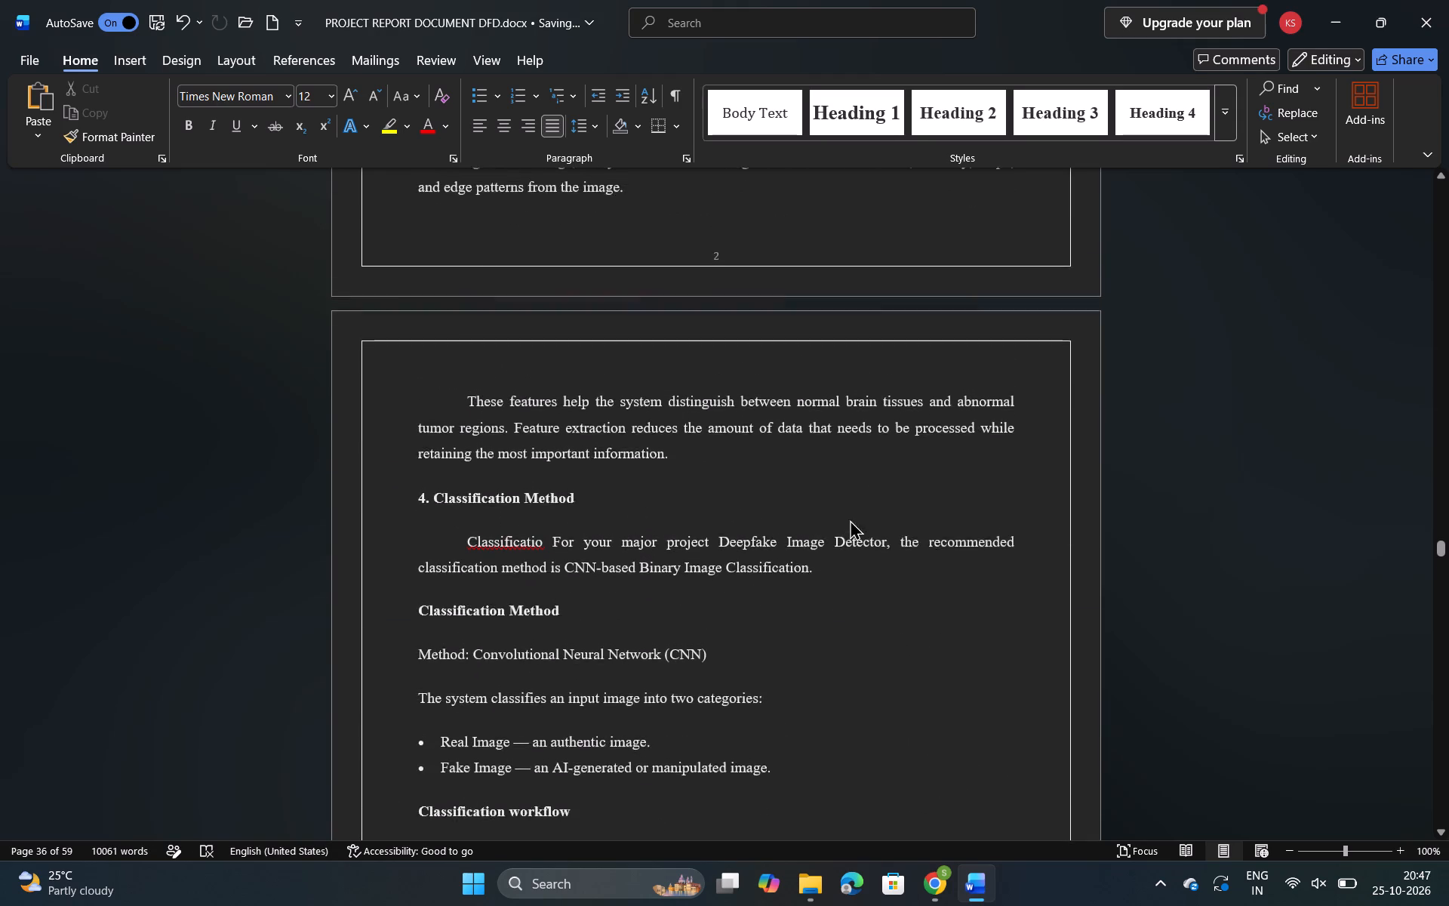
{"action": "scroll", "coordinate": [850, 519], "scroll_direction": "up", "scroll_amount": 1}
{"action": "scroll", "coordinate": [850, 519], "scroll_direction": "down", "scroll_amount": 1}
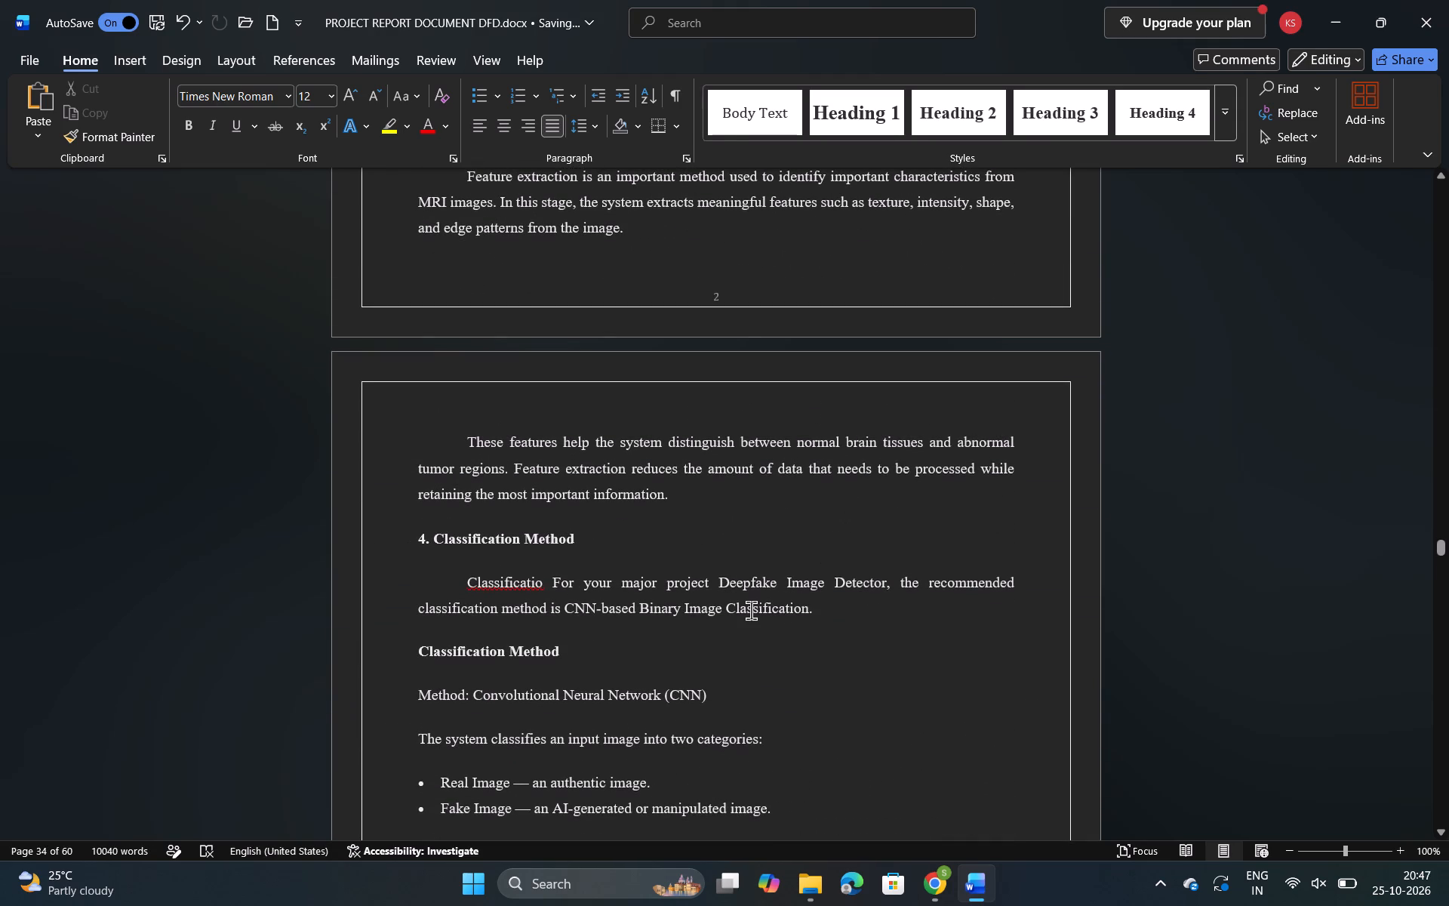
{"action": "left_click", "coordinate": [837, 622]}
{"action": "key", "text": "BackSpace"}
{"action": "key", "text": "BackSpace"}
{"action": "key", "text": "BackSpace"}
{"action": "key", "text": "BackSpace"}
{"action": "key", "text": "BackSpace"}
{"action": "key", "text": "BackSpace"}
{"action": "key", "text": "BackSpace"}
{"action": "key", "text": "BackSpace"}
{"action": "key", "text": "BackSpace"}
{"action": "key", "text": "BackSpace"}
{"action": "key", "text": "BackSpace"}
{"action": "key", "text": "BackSpace"}
{"action": "key", "text": "BackSpace"}
{"action": "key", "text": "BackSpace"}
{"action": "key", "text": "BackSpace"}
{"action": "key", "text": "BackSpace"}
{"action": "key", "text": "BackSpace"}
{"action": "key", "text": "BackSpace"}
{"action": "key", "text": "BackSpace"}
{"action": "key", "text": "BackSpace"}
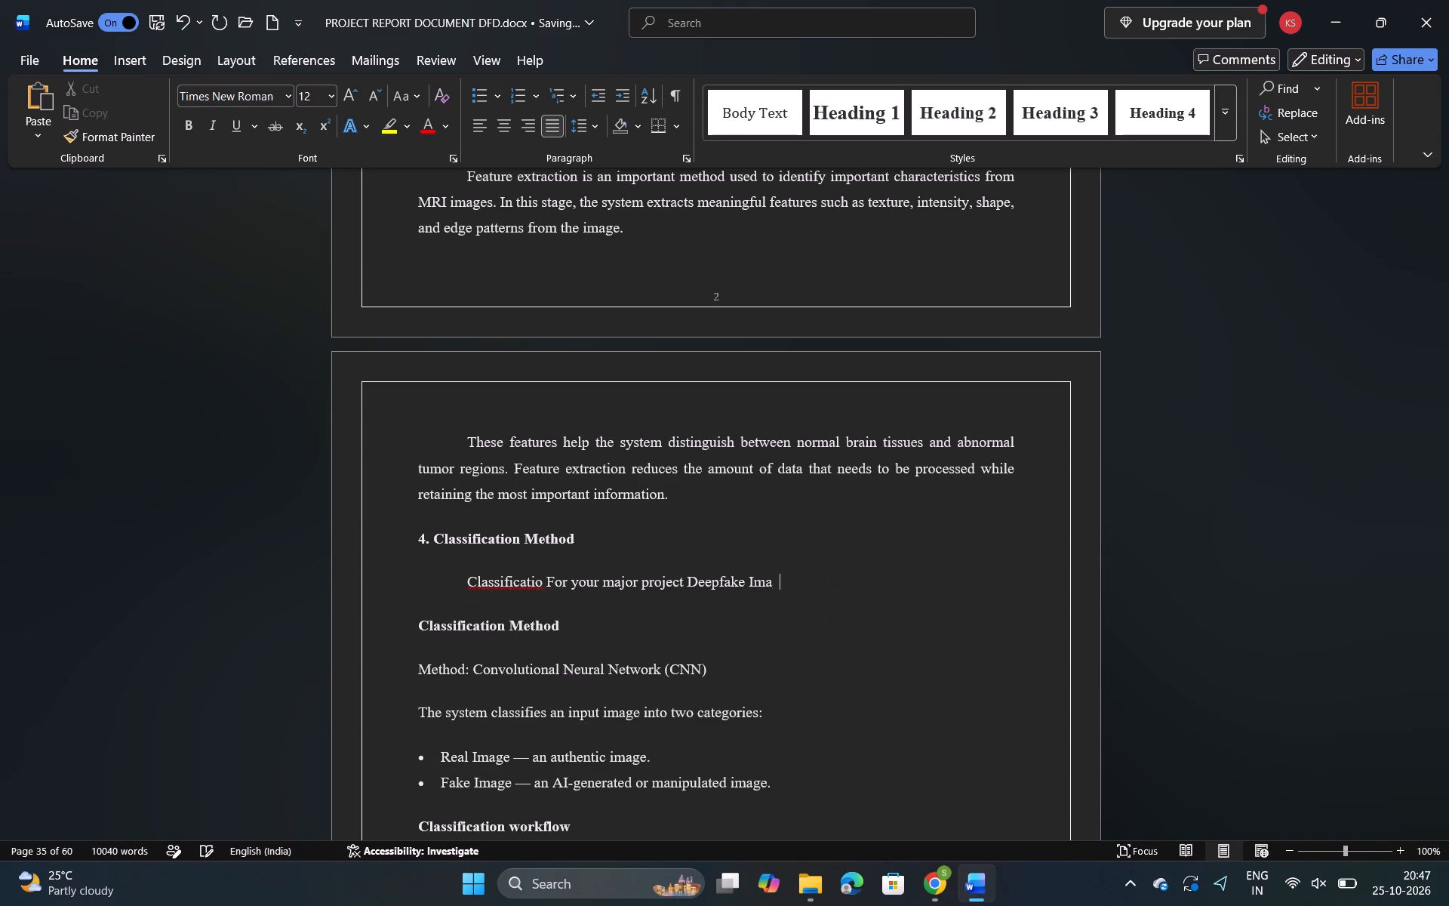
{"action": "key", "text": "BackSpace"}
{"action": "key", "text": "BackSpace"}
{"action": "key", "text": "BackSpace"}
{"action": "key", "text": "BackSpace"}
{"action": "key", "text": "BackSpace"}
{"action": "key", "text": "BackSpace"}
{"action": "key", "text": "BackSpace"}
{"action": "key", "text": "BackSpace"}
{"action": "key", "text": "BackSpace"}
{"action": "key", "text": "BackSpace"}
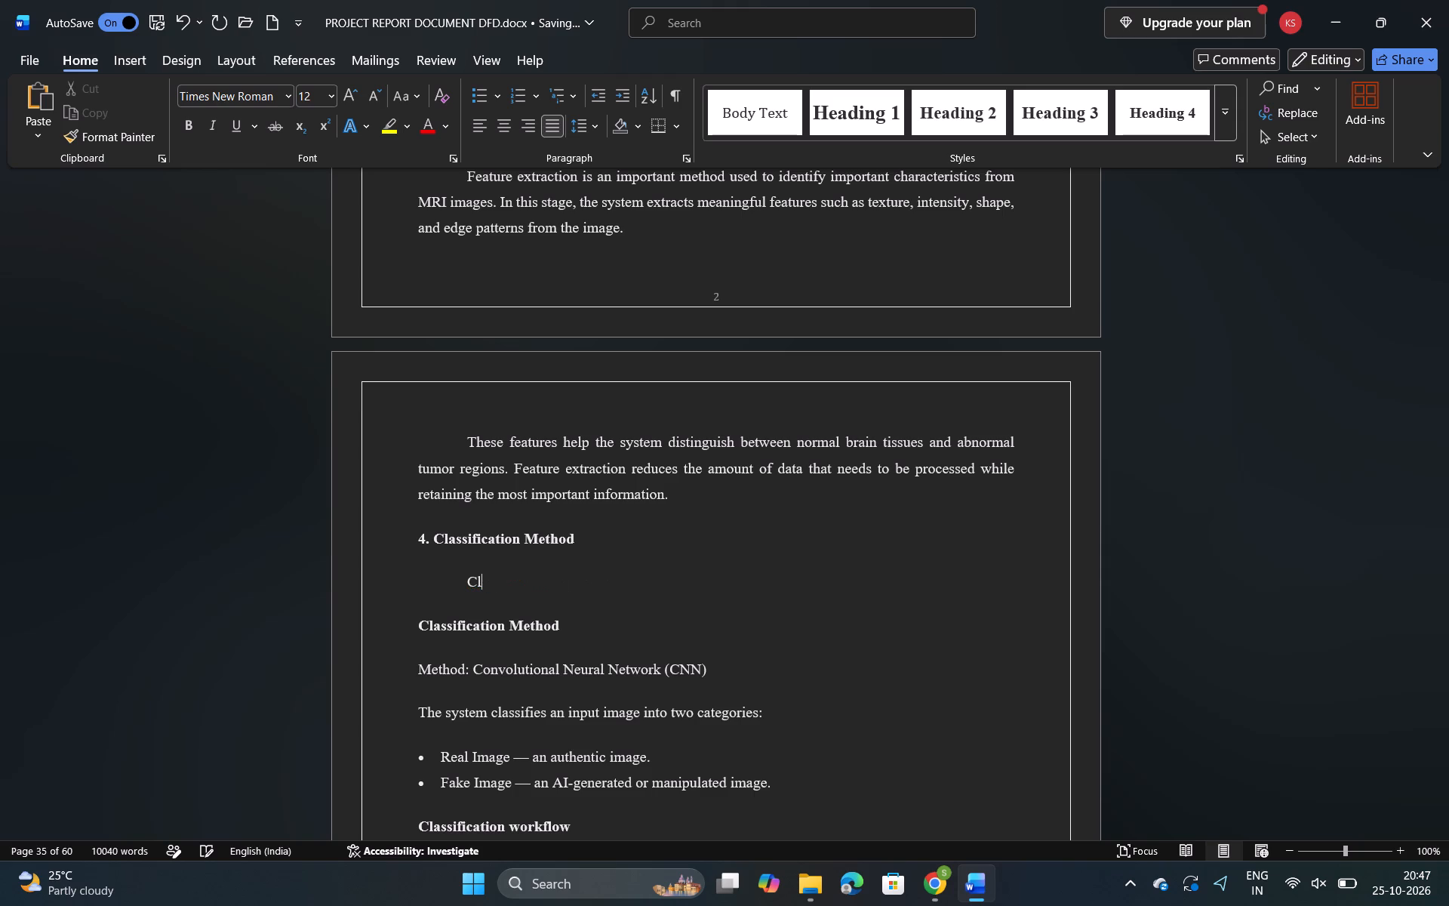
{"action": "key", "text": "BackSpace"}
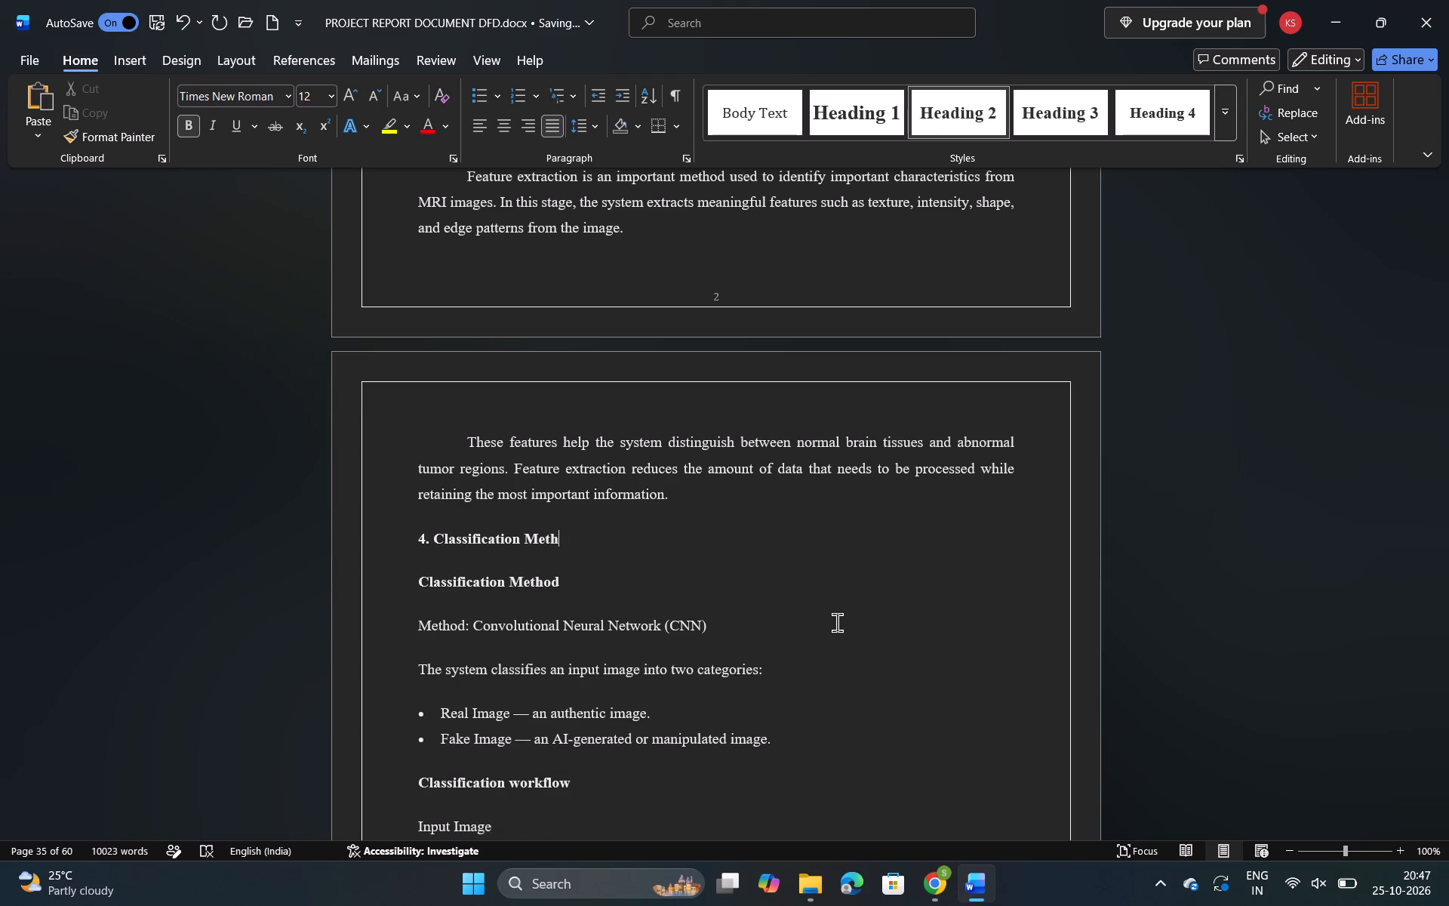
Undo the excess deletions that cut into the "4. Classification Method" heading.
{"action": "key", "text": "ctrl+z"}
{"action": "key", "text": "ctrl+z"}
{"action": "key", "text": "ctrl+z"}
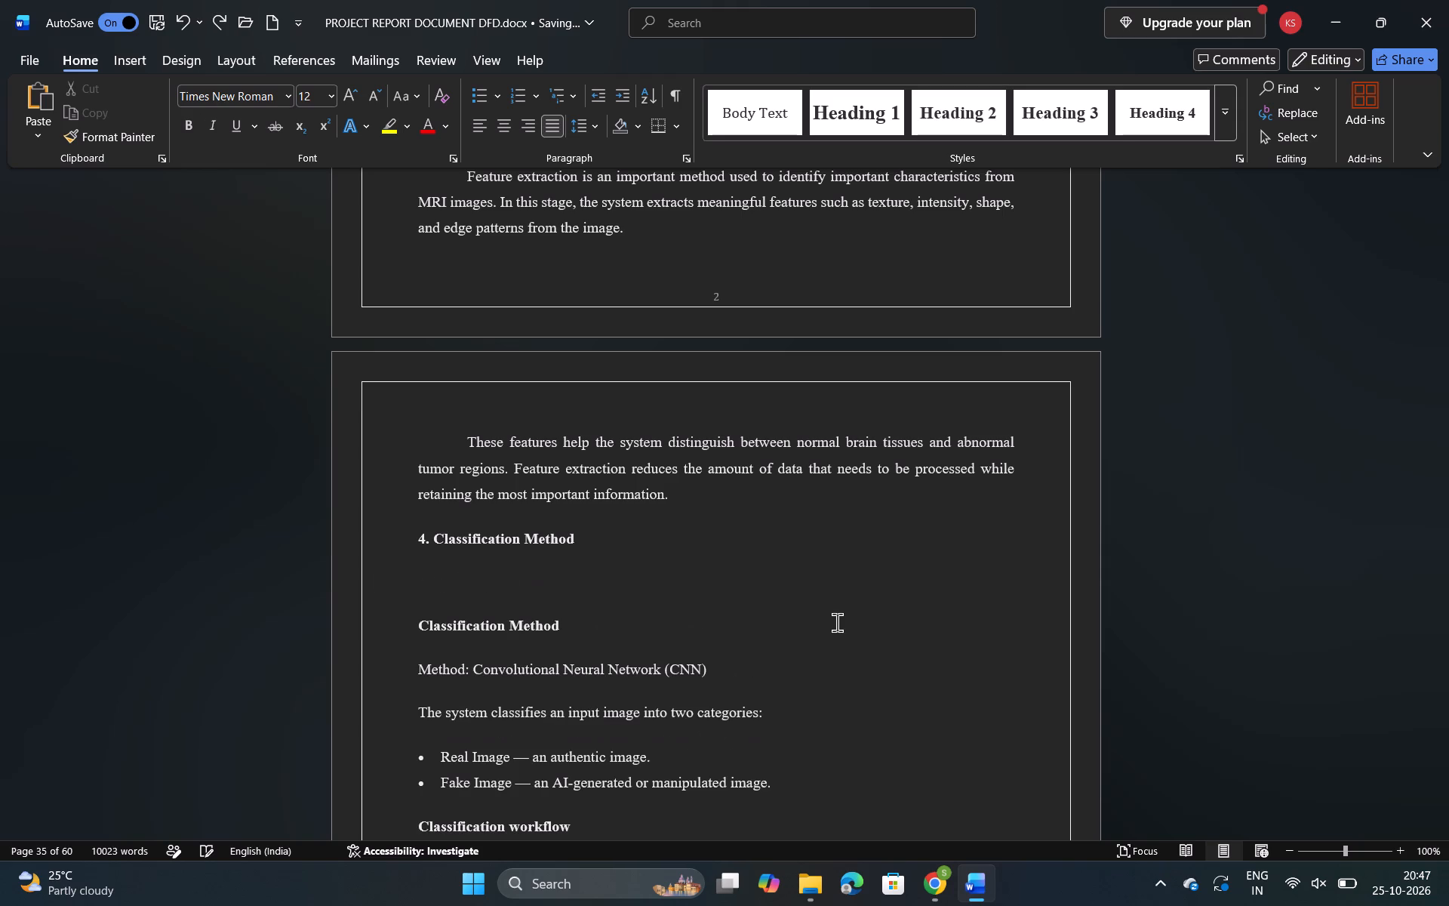
Remove the blank line and the duplicate "Classification Method" heading directly below the "4. Classification Method" heading.
{"action": "key", "text": "BackSpace"}
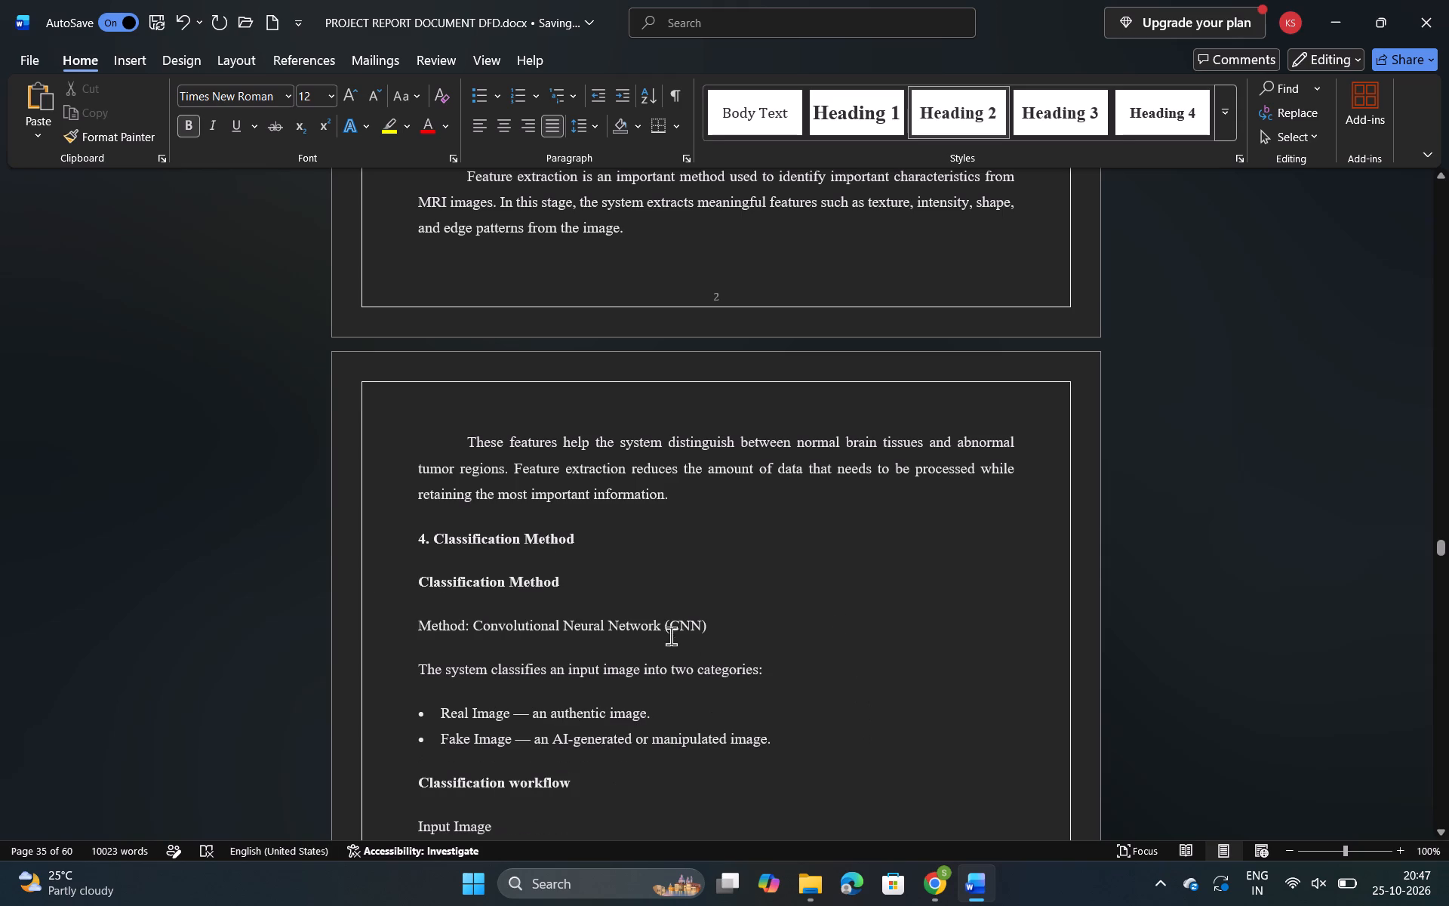
{"action": "left_click", "coordinate": [626, 589]}
{"action": "key", "text": "BackSpace"}
{"action": "key", "text": "BackSpace"}
{"action": "key", "text": "BackSpace"}
{"action": "key", "text": "BackSpace"}
{"action": "key", "text": "BackSpace"}
{"action": "key", "text": "BackSpace"}
{"action": "key", "text": "BackSpace"}
{"action": "key", "text": "BackSpace"}
{"action": "key", "text": "BackSpace"}
{"action": "key", "text": "BackSpace"}
{"action": "key", "text": "BackSpace"}
{"action": "key", "text": "BackSpace"}
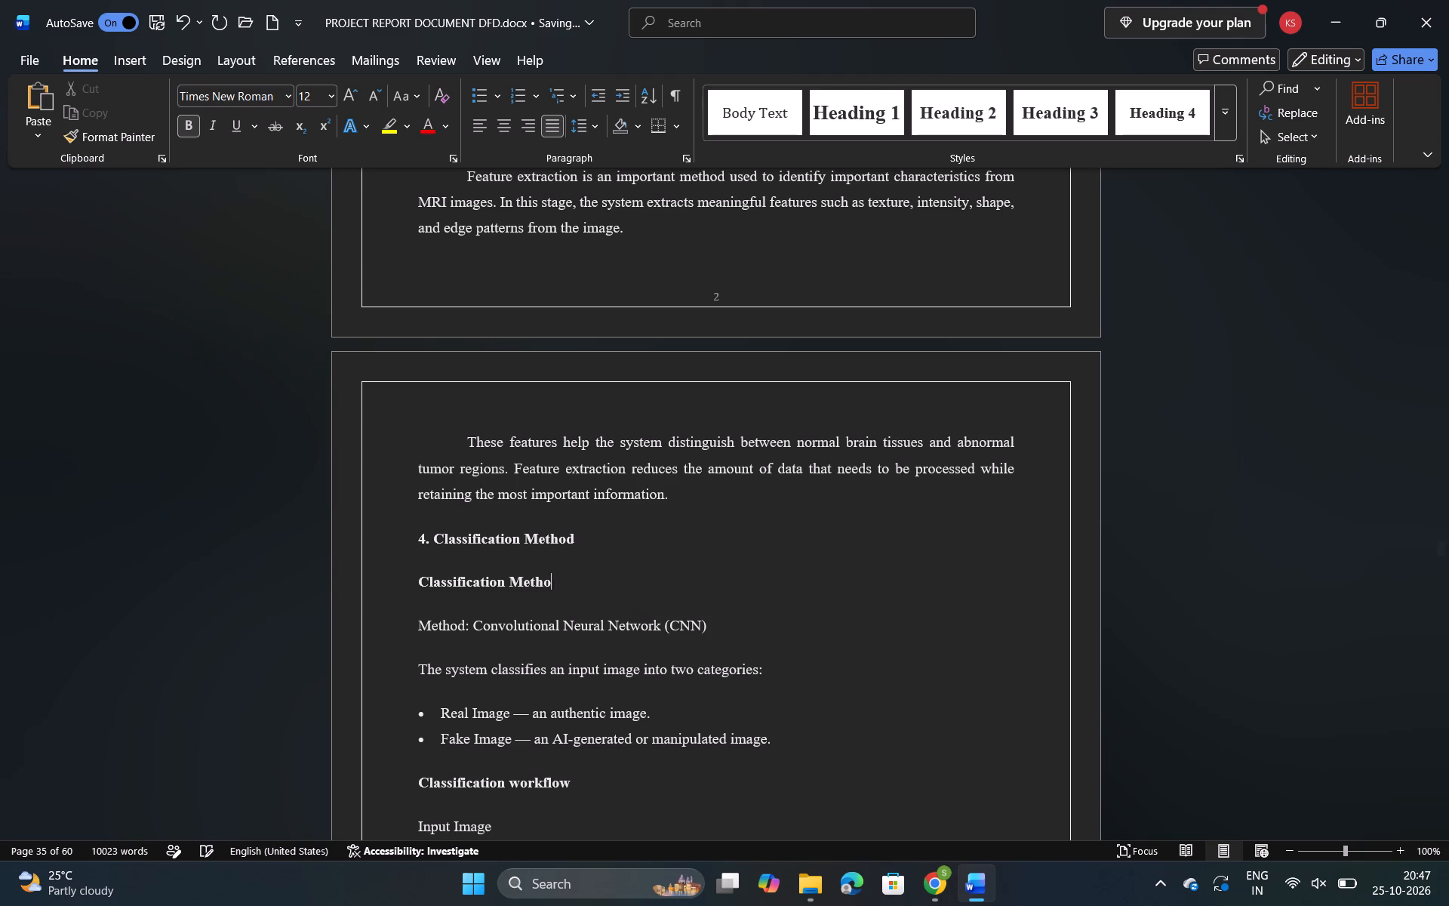
{"action": "key", "text": "BackSpace"}
{"action": "key", "text": "BackSpace"}
{"action": "key", "text": "BackSpace"}
{"action": "key", "text": "BackSpace"}
{"action": "key", "text": "BackSpace"}
{"action": "key", "text": "BackSpace"}
{"action": "key", "text": "BackSpace"}
{"action": "key", "text": "BackSpace"}
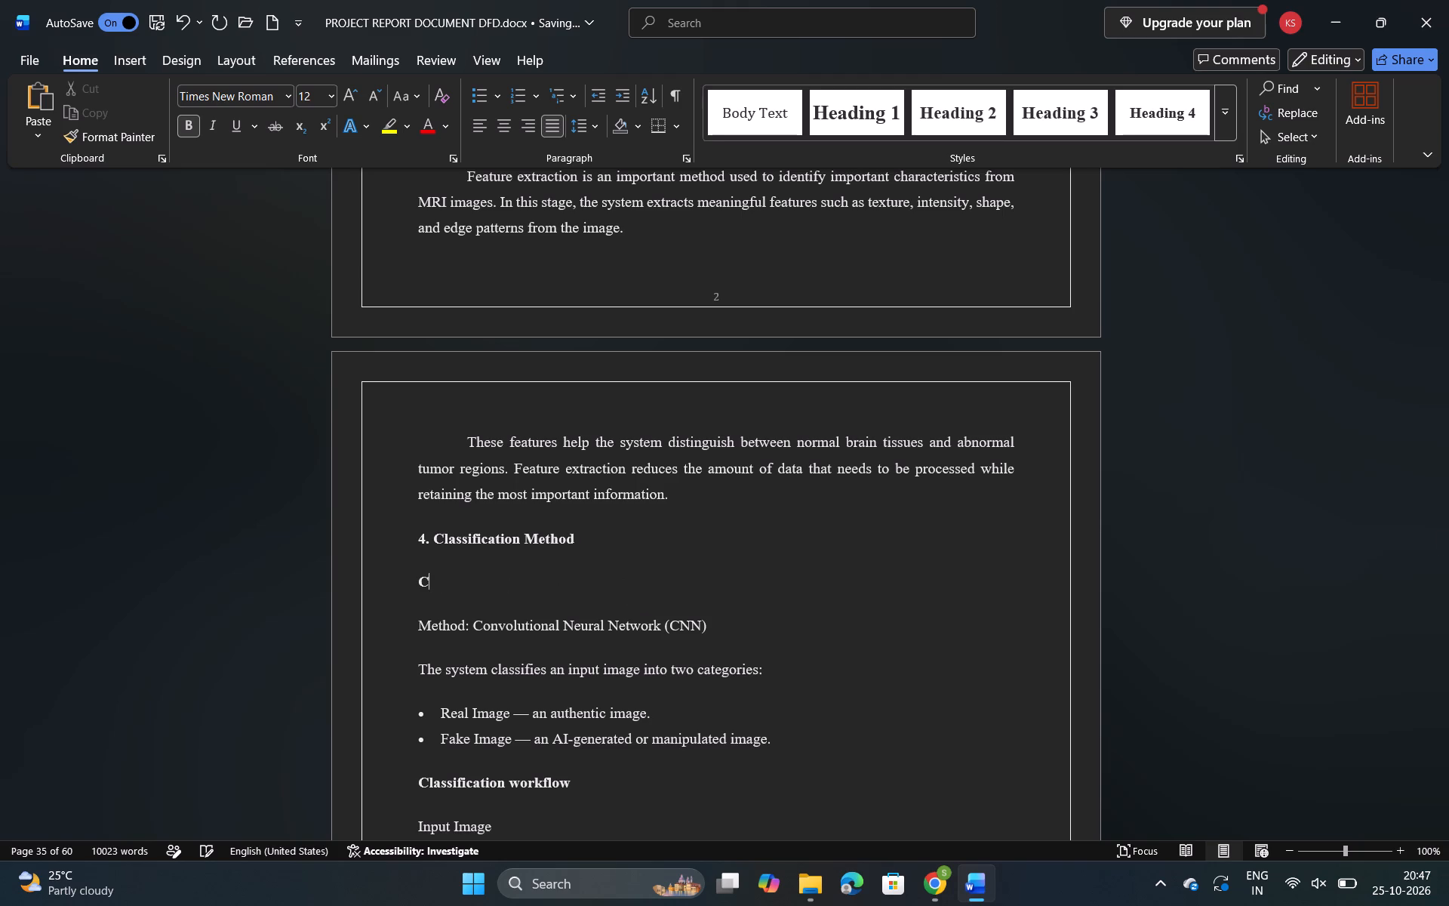
{"action": "key", "text": "BackSpace"}
{"action": "key", "text": "BackSpace"}
{"action": "key", "text": "BackSpace"}
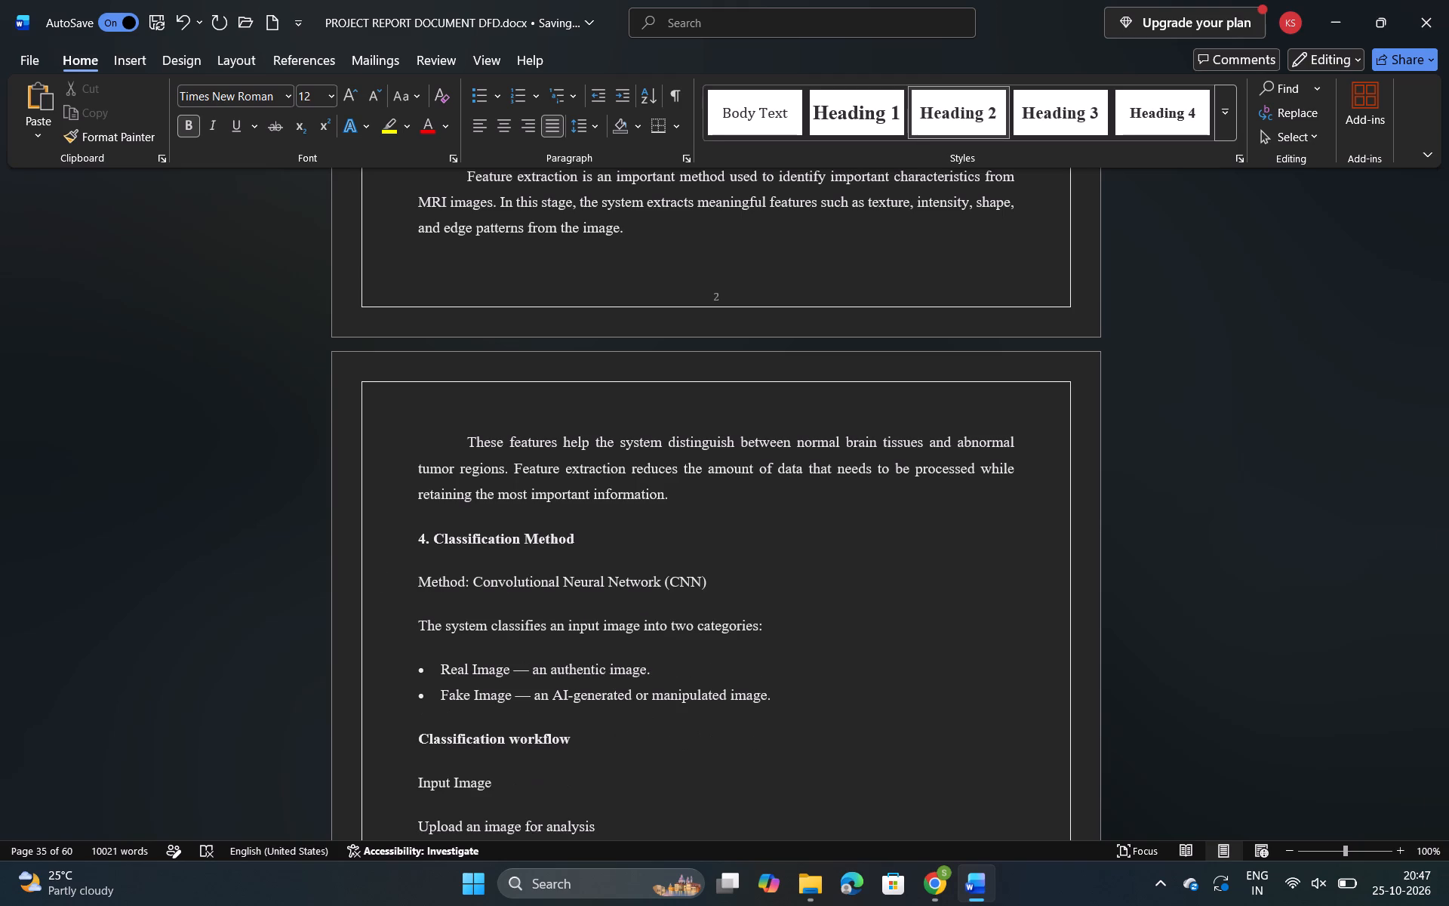
{"action": "scroll", "coordinate": [709, 834], "scroll_direction": "down", "scroll_amount": 1}
{"action": "scroll", "coordinate": [774, 499], "scroll_direction": "up", "scroll_amount": 1}
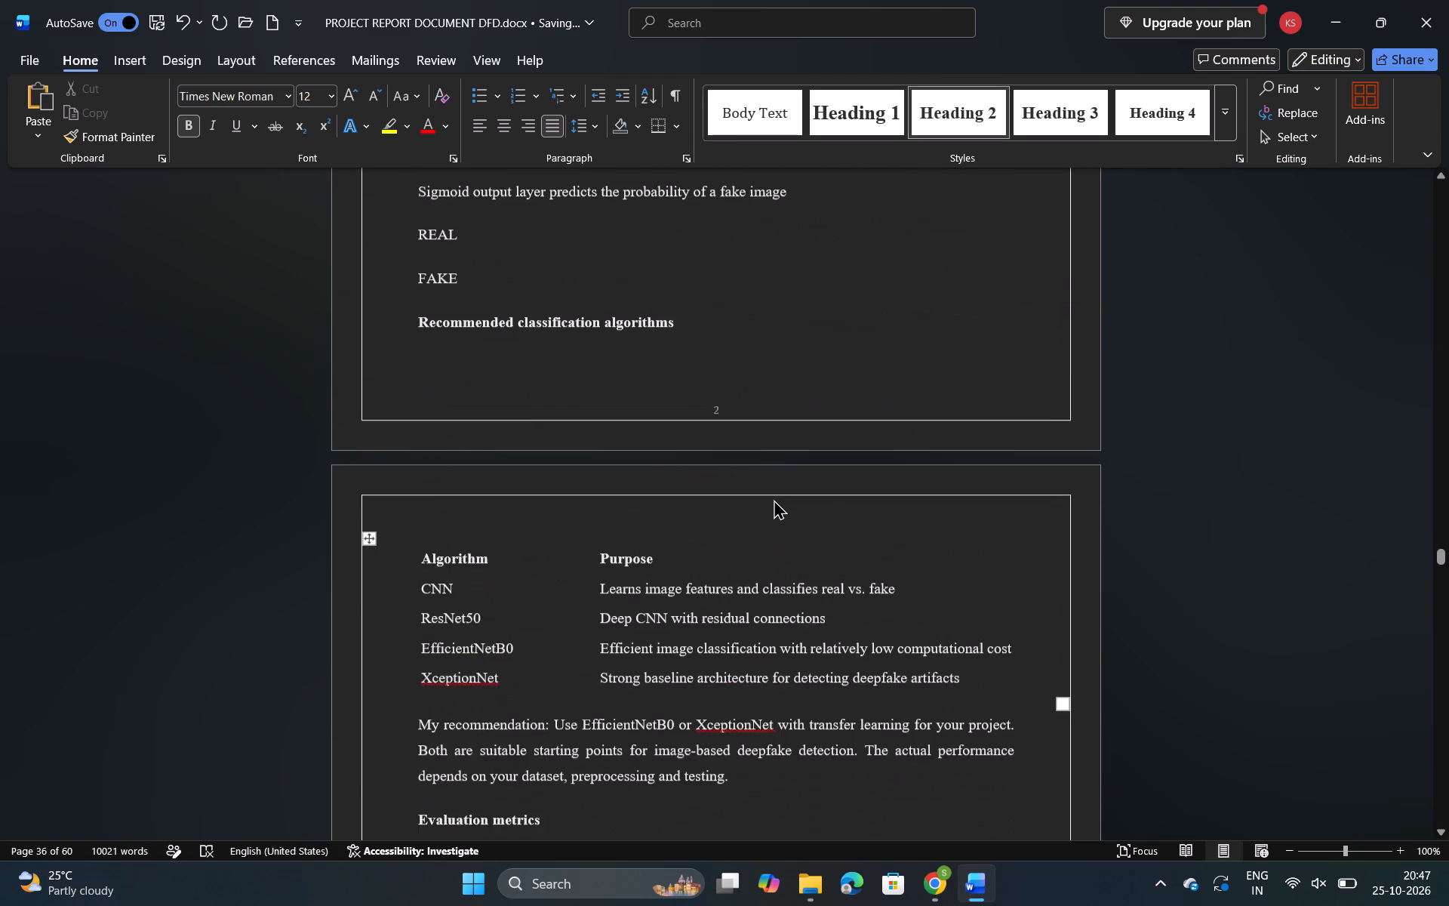
{"action": "scroll", "coordinate": [774, 499], "scroll_direction": "up", "scroll_amount": 1}
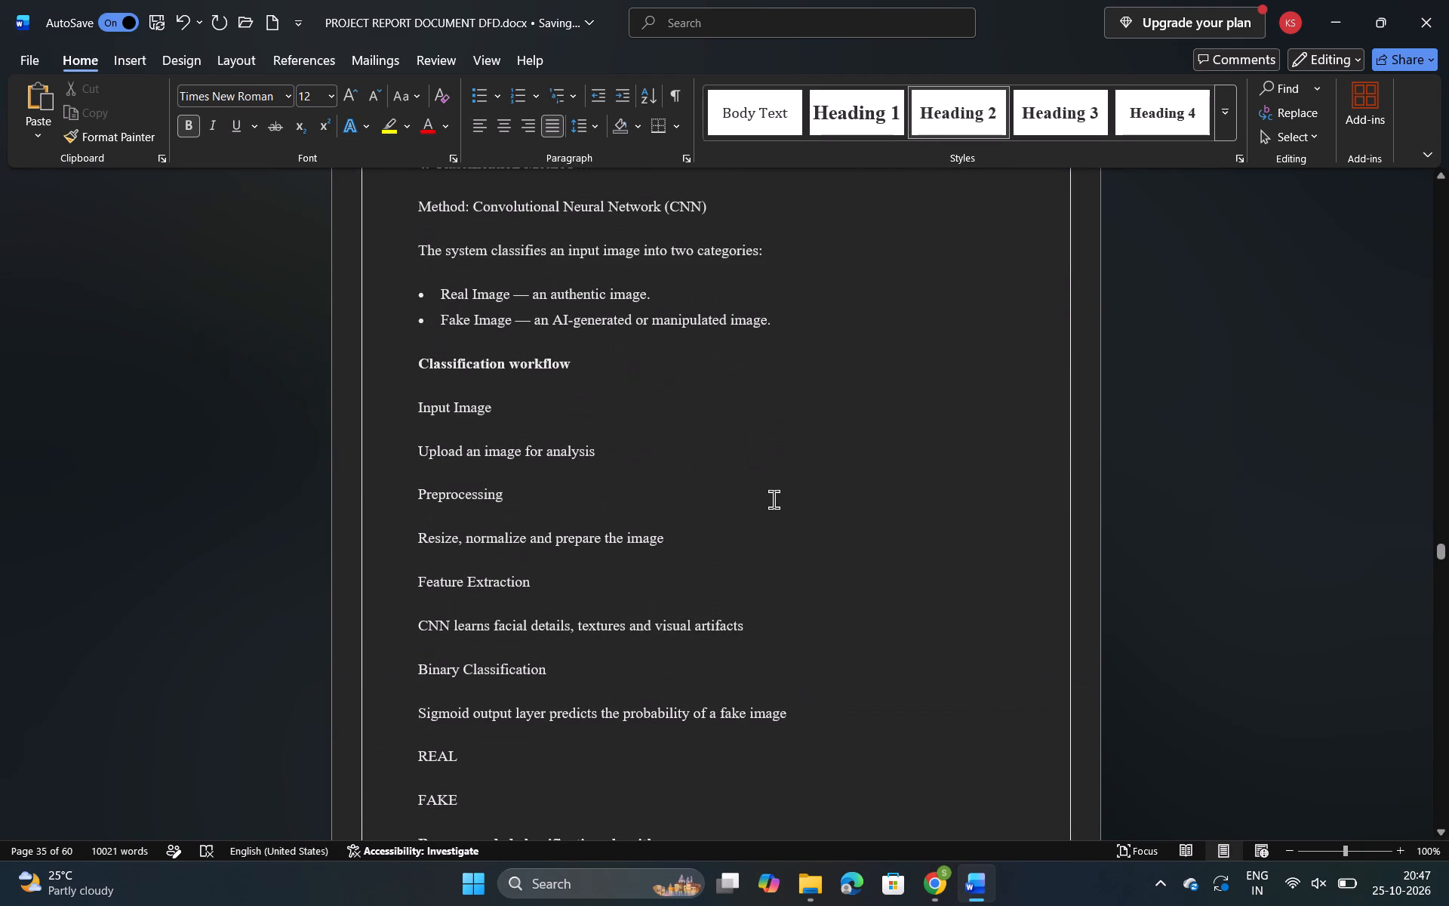
{"action": "scroll", "coordinate": [774, 499], "scroll_direction": "down", "scroll_amount": 1}
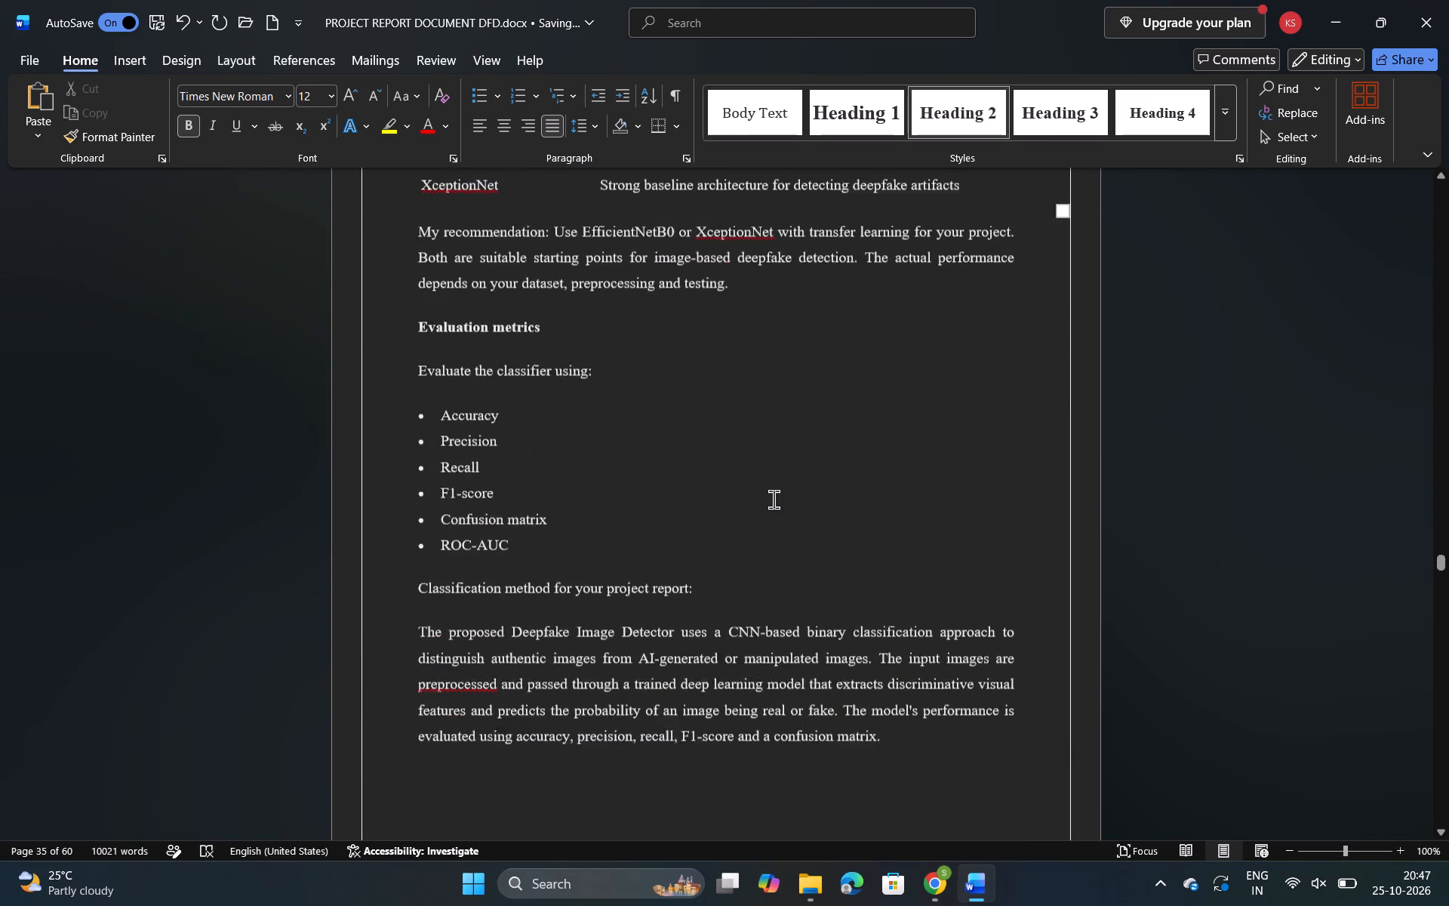
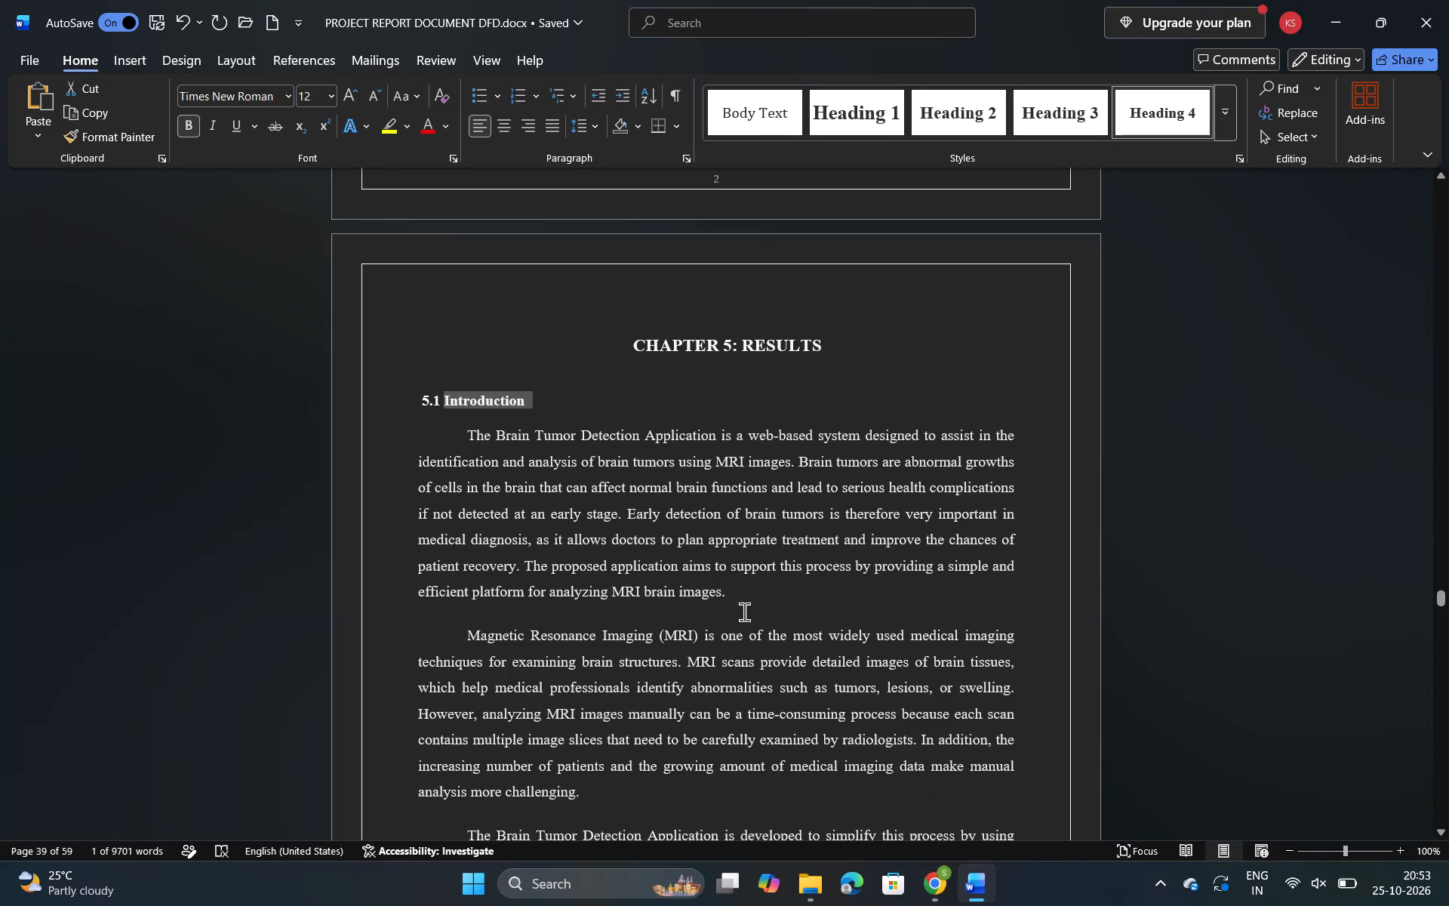
Replace the brain tumor paragraphs under 5.1 Introduction in Chapter 5 with the copied deepfake results introduction.
{"action": "left_click_drag", "start_coordinate": [506, 437], "coordinate": [806, 244]}
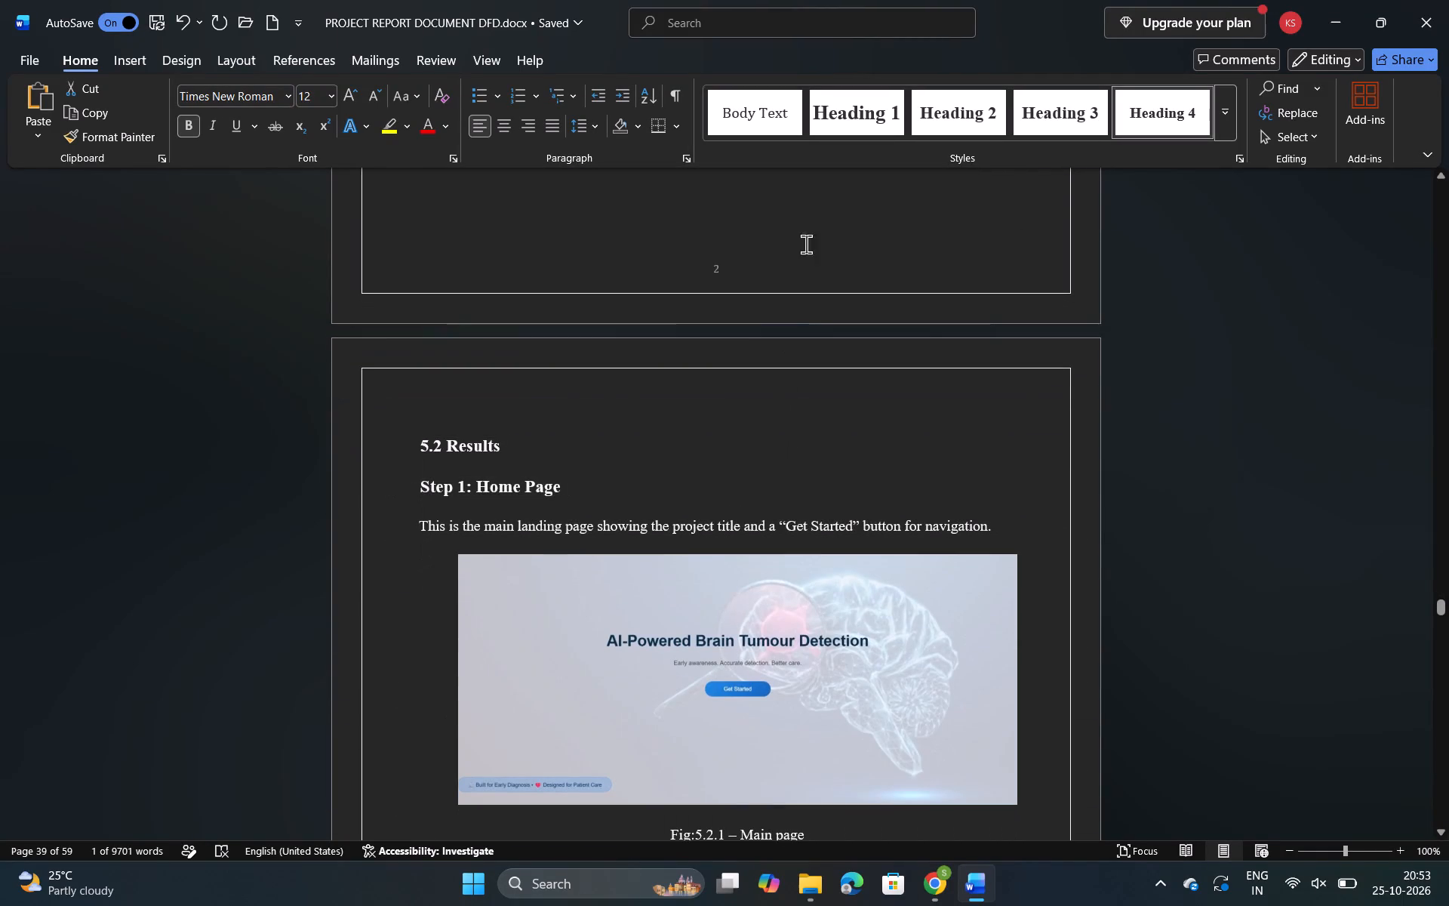
{"action": "left_click_drag", "start_coordinate": [806, 244], "coordinate": [801, 220]}
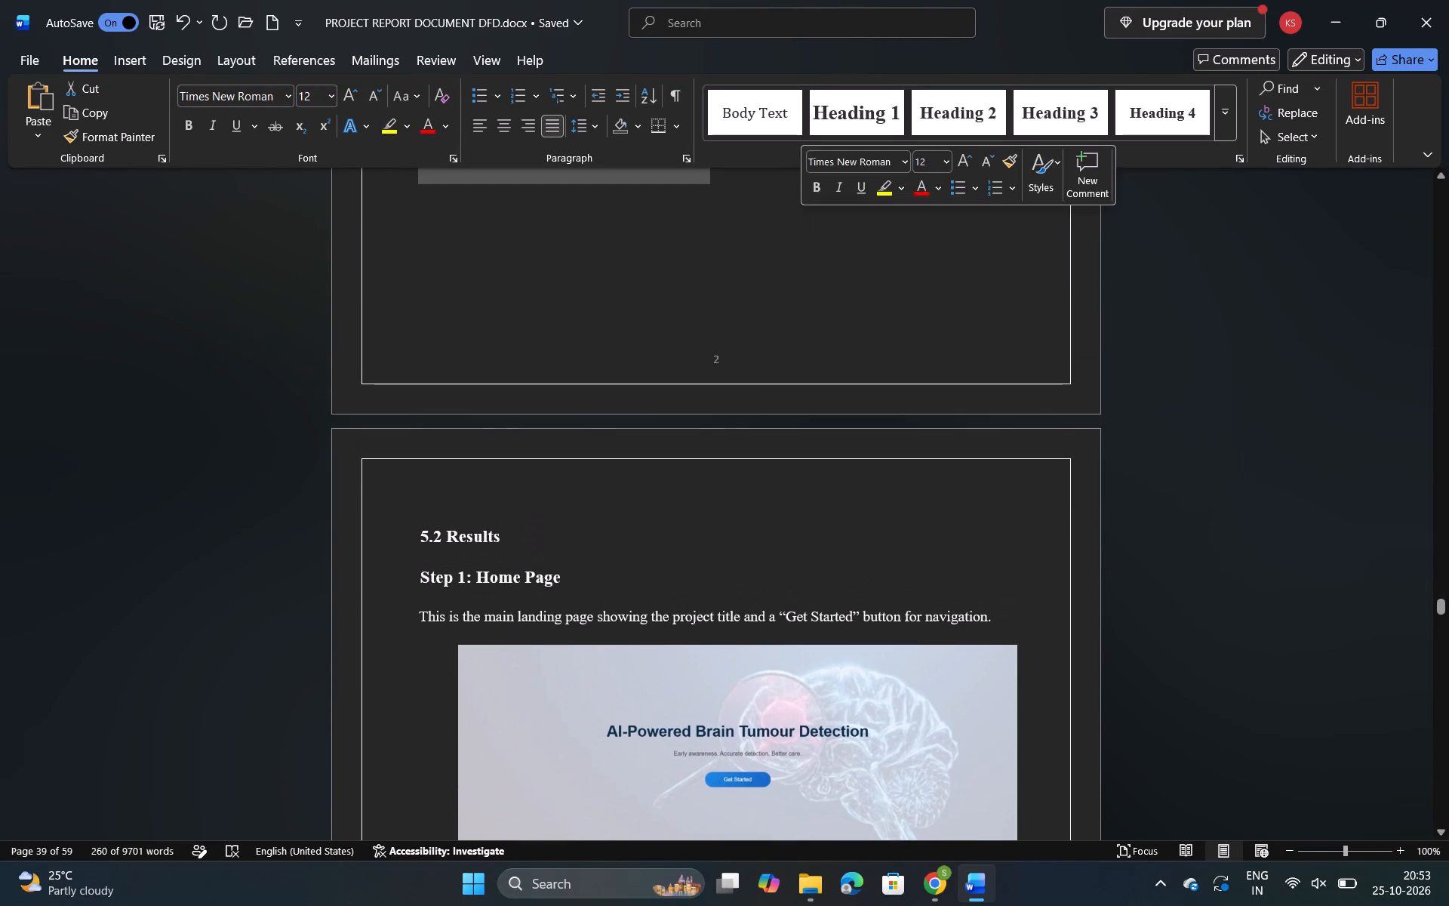
{"action": "key", "text": "ctrl+v"}
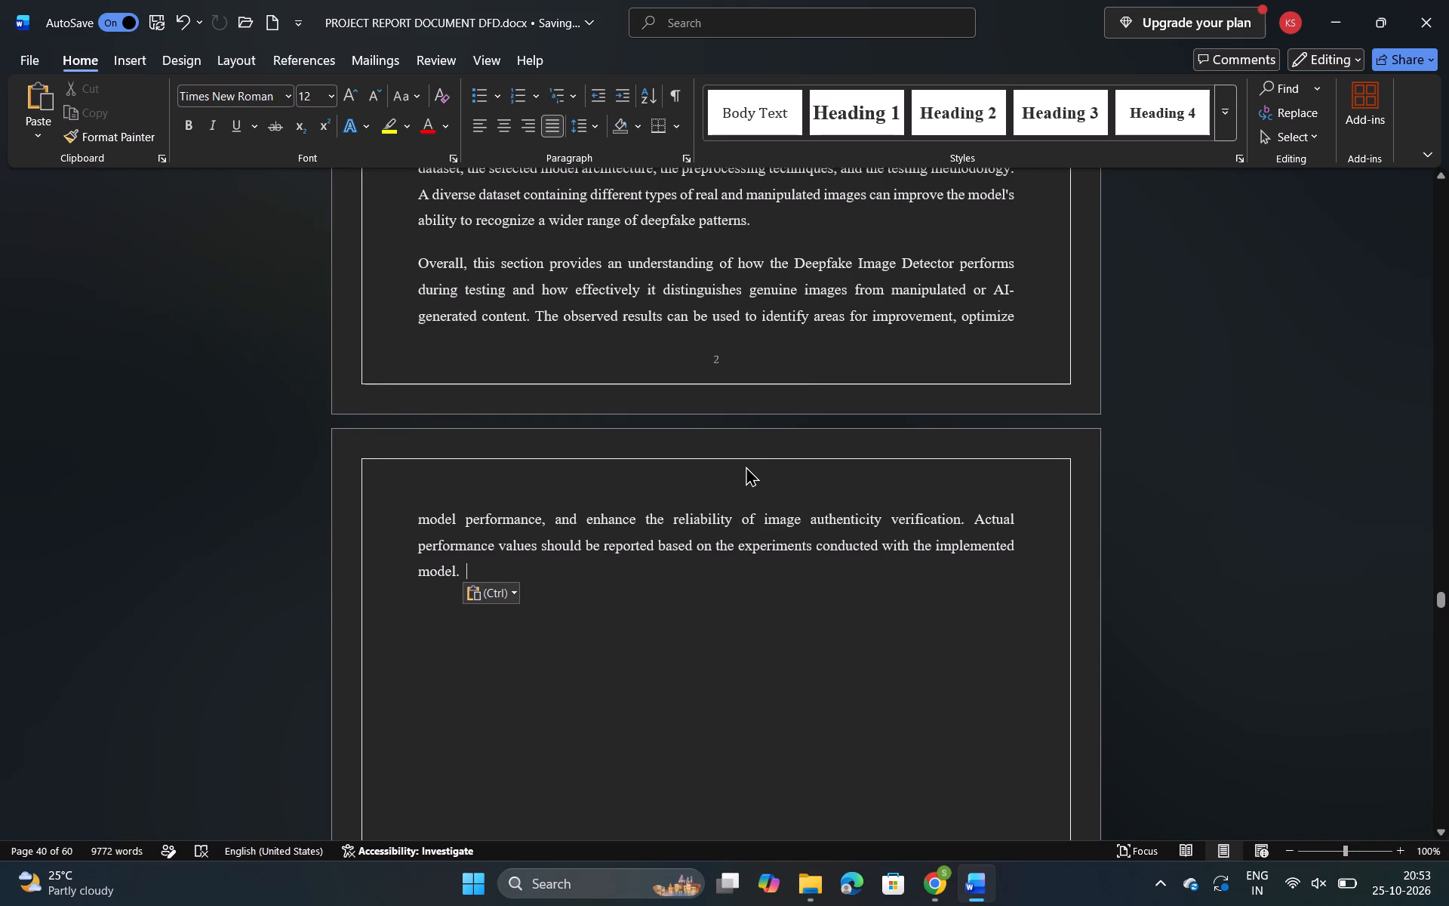
Delete the paragraph beginning "The results section further describes the system's functional performance" from the 5.1 Introduction.
{"action": "scroll", "coordinate": [786, 285], "scroll_direction": "up", "scroll_amount": 1}
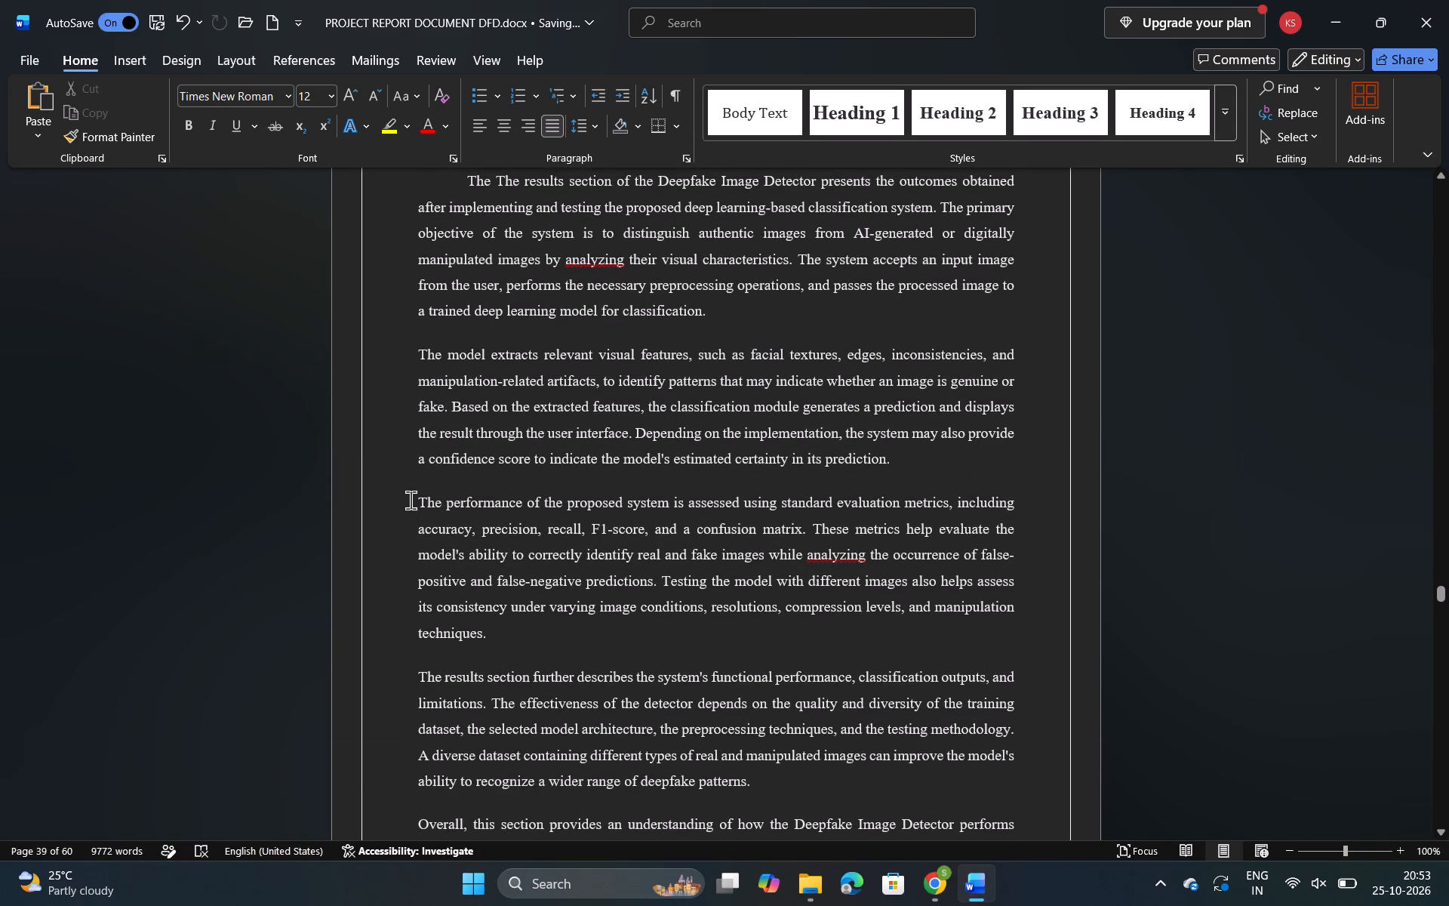
{"action": "left_click_drag", "start_coordinate": [418, 678], "coordinate": [646, 773]}
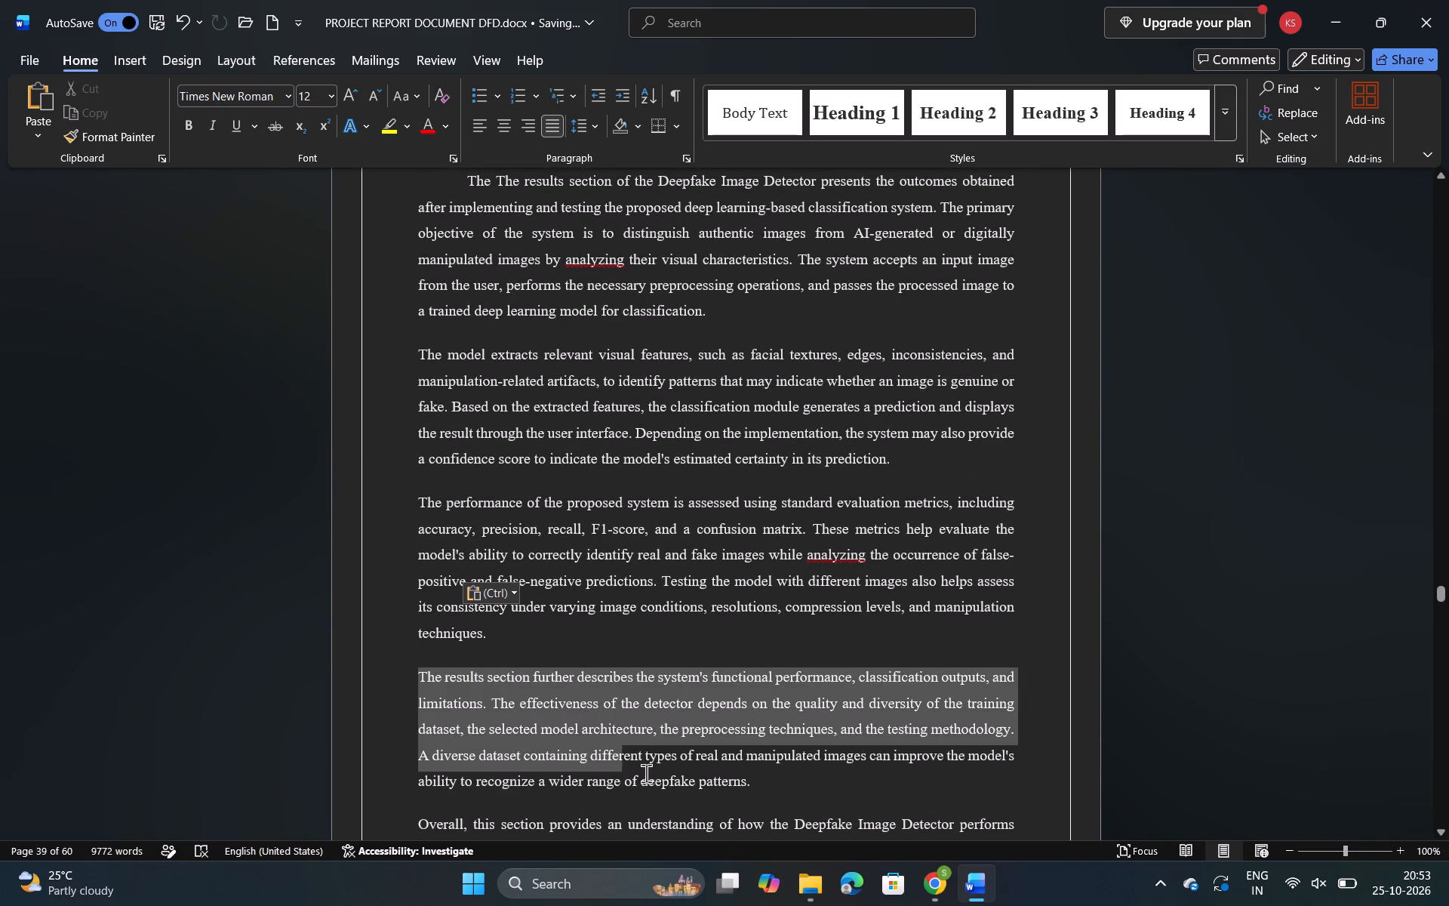
{"action": "left_click_drag", "start_coordinate": [646, 773], "coordinate": [785, 786]}
{"action": "key", "text": "BackSpace"}
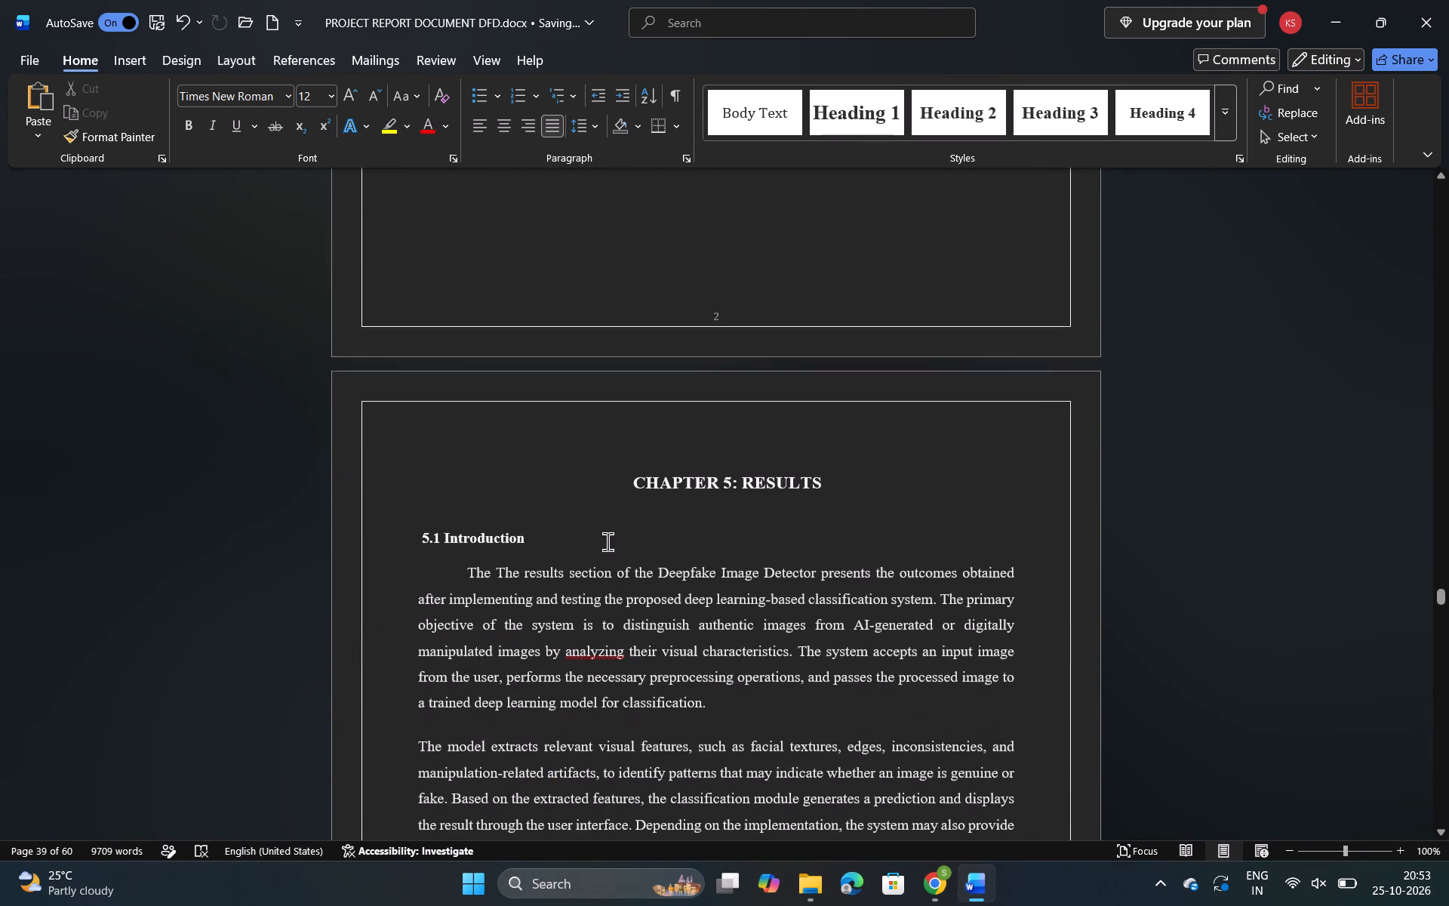
Remove the duplicated "The" and the first-line indent at the start of the first 5.1 Introduction paragraph.
{"action": "left_click", "coordinate": [500, 556]}
{"action": "key", "text": "BackSpace"}
{"action": "key", "text": "BackSpace"}
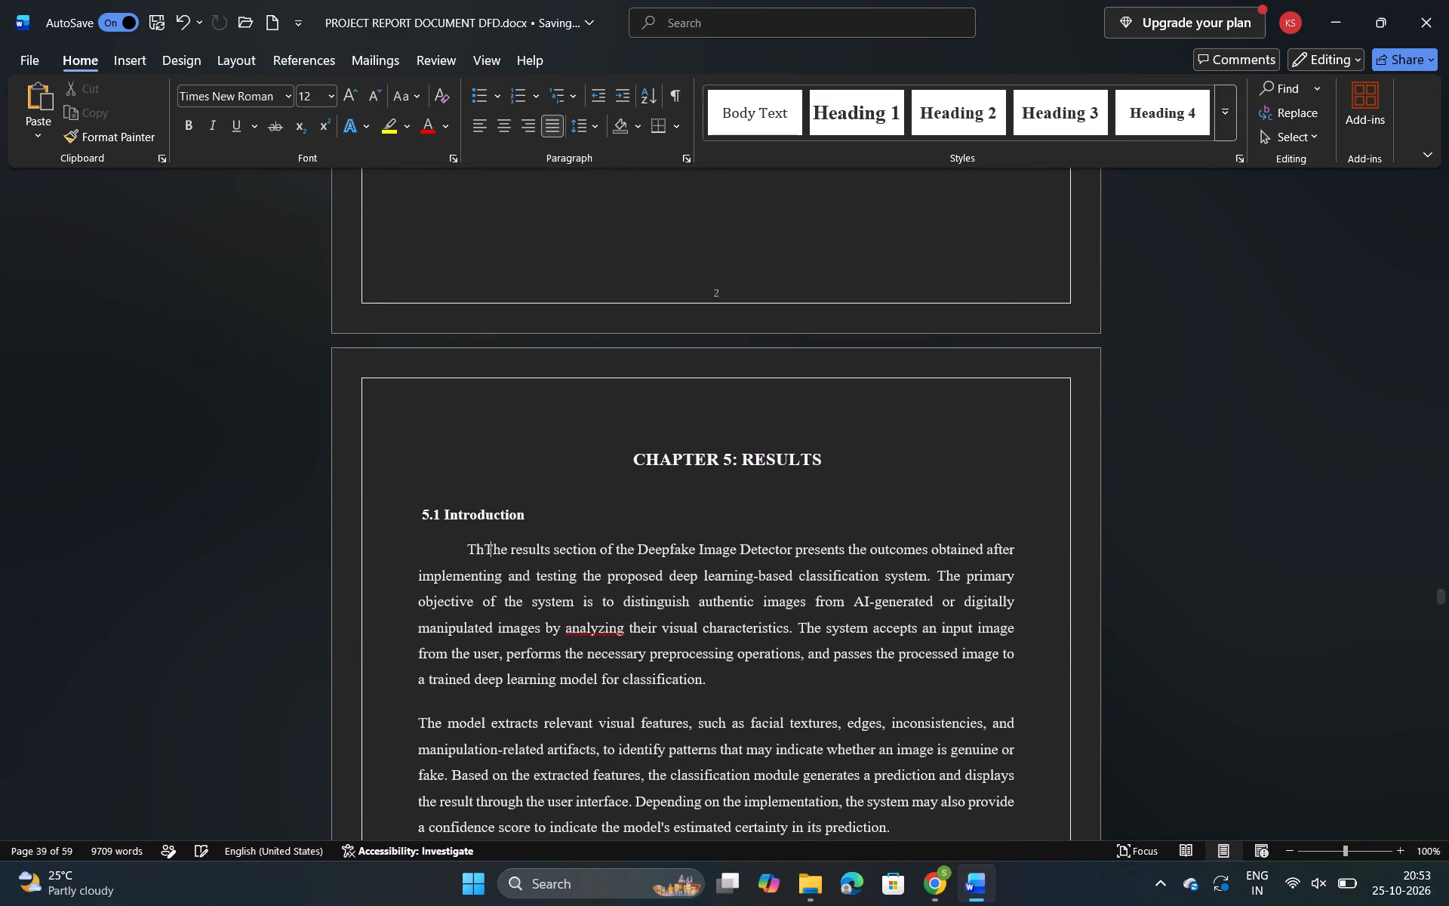
{"action": "key", "text": "BackSpace"}
{"action": "key", "text": "BackSpace"}
{"action": "key", "text": "BackSpace"}
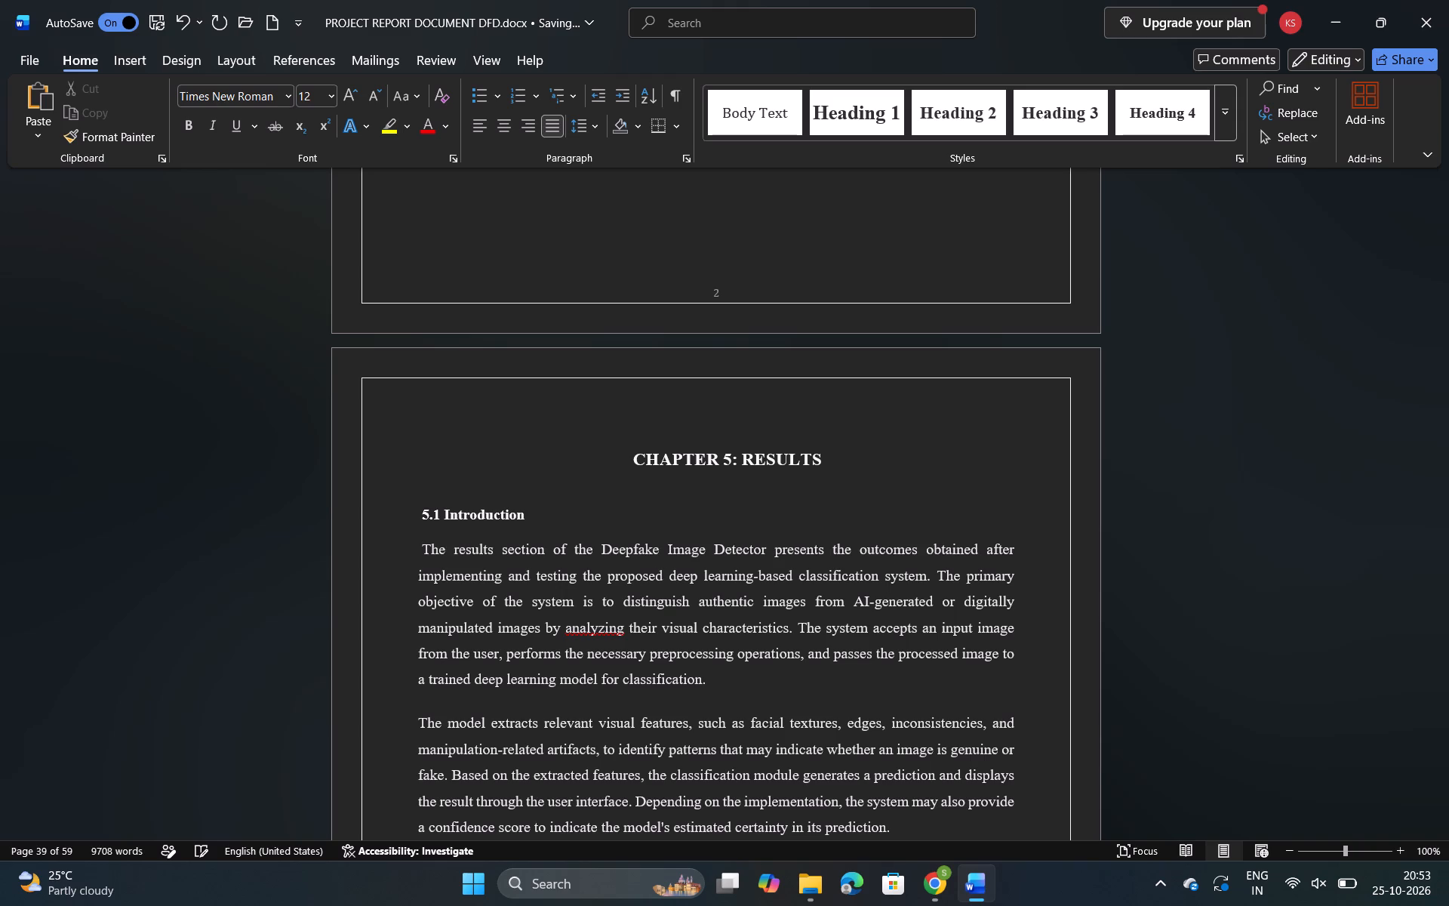
Delete the patient information form picture under "Step 4: Patient Input Form" in section 5.2 Results.
{"action": "scroll", "coordinate": [662, 683], "scroll_direction": "down", "scroll_amount": 1}
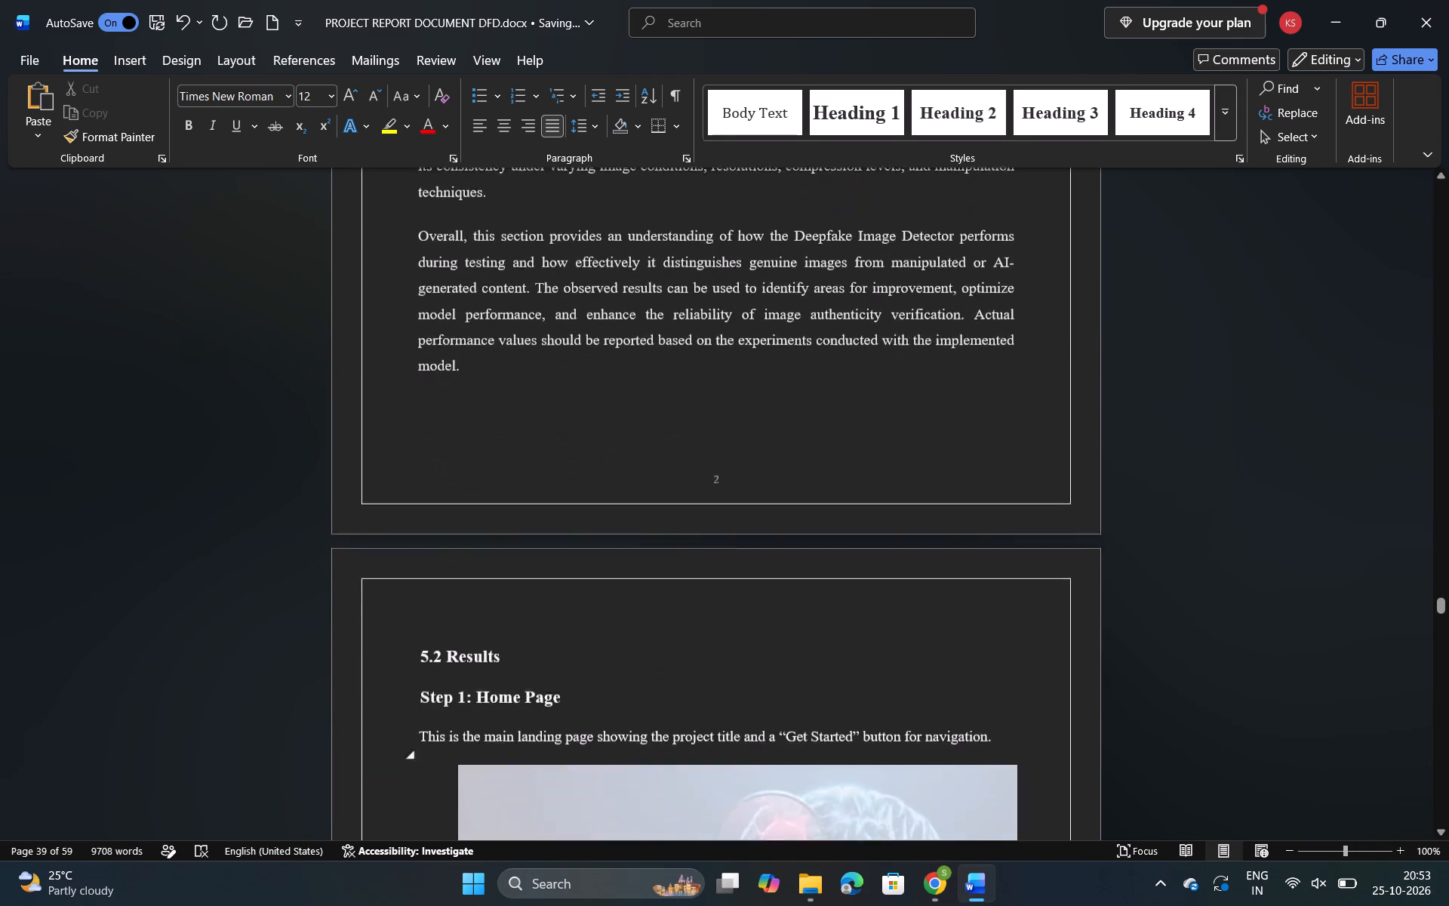
{"action": "scroll", "coordinate": [662, 683], "scroll_direction": "down", "scroll_amount": 2}
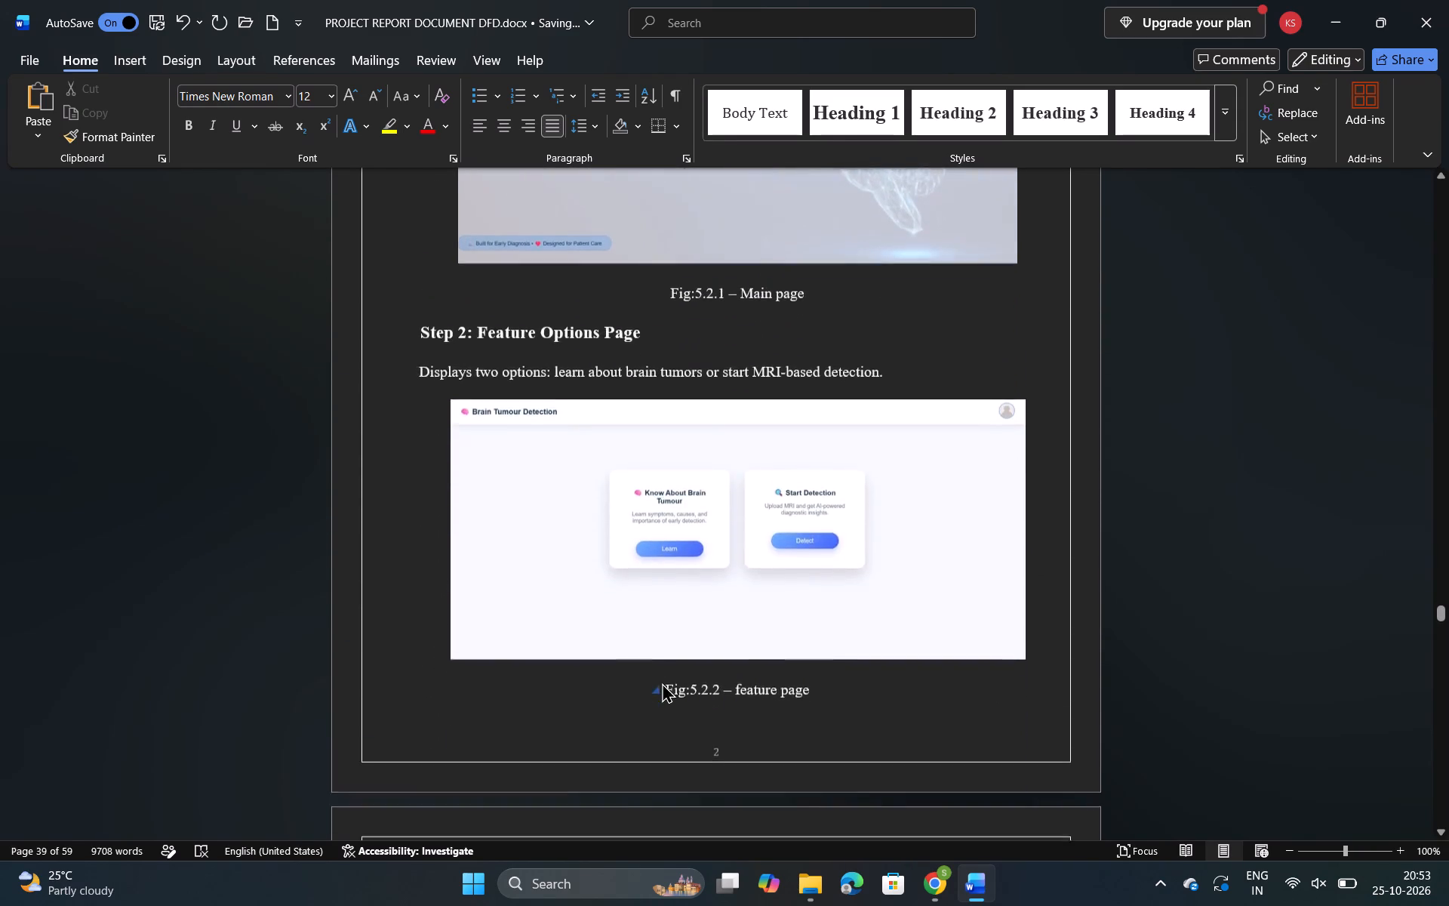
{"action": "scroll", "coordinate": [662, 683], "scroll_direction": "down", "scroll_amount": 1}
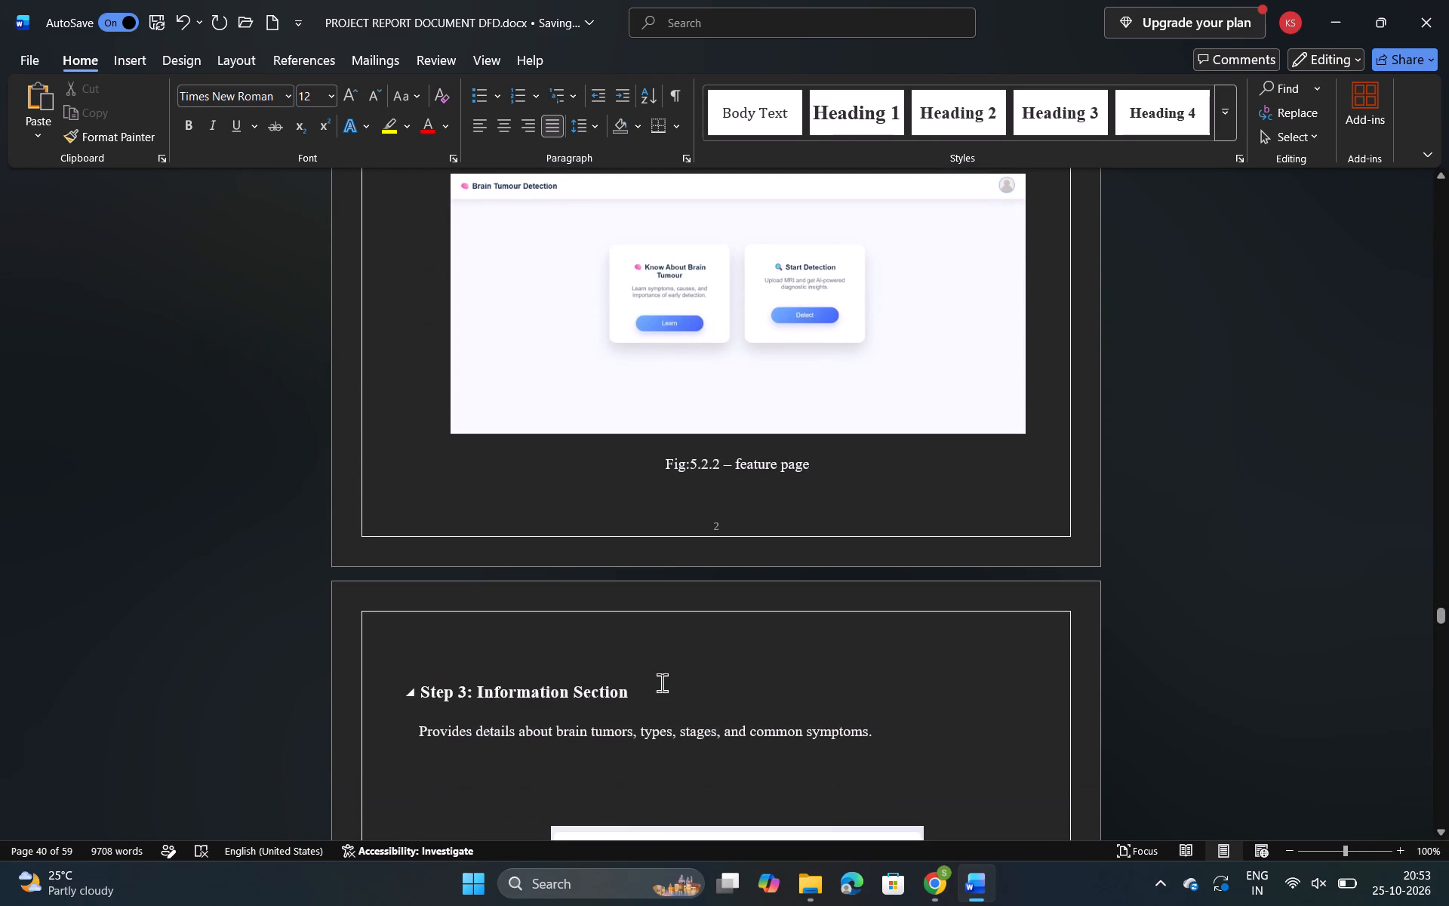
{"action": "scroll", "coordinate": [662, 683], "scroll_direction": "up", "scroll_amount": 1}
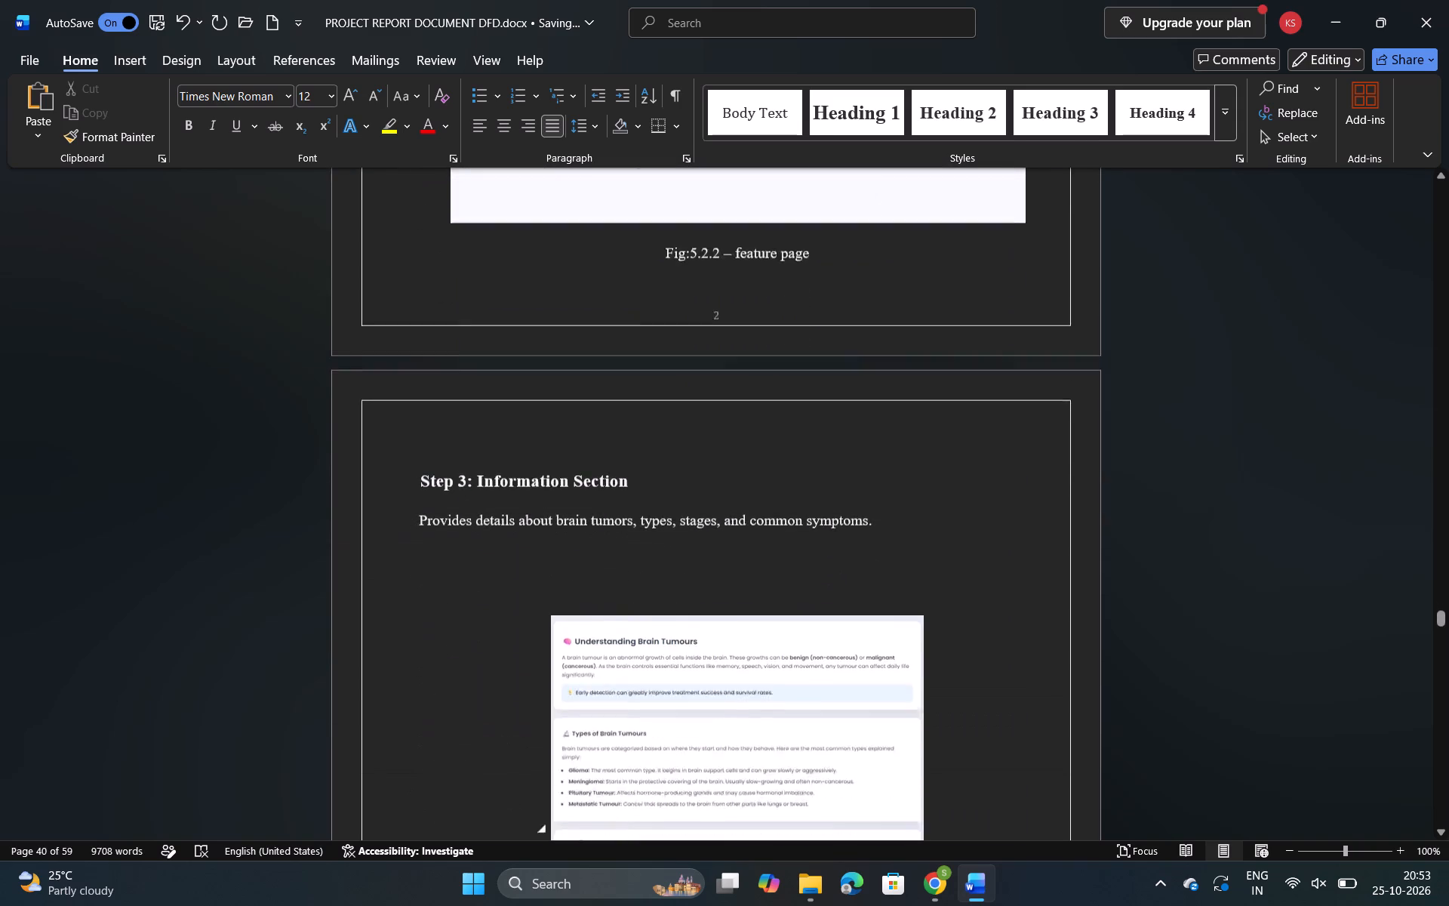
{"action": "scroll", "coordinate": [662, 683], "scroll_direction": "down", "scroll_amount": 1}
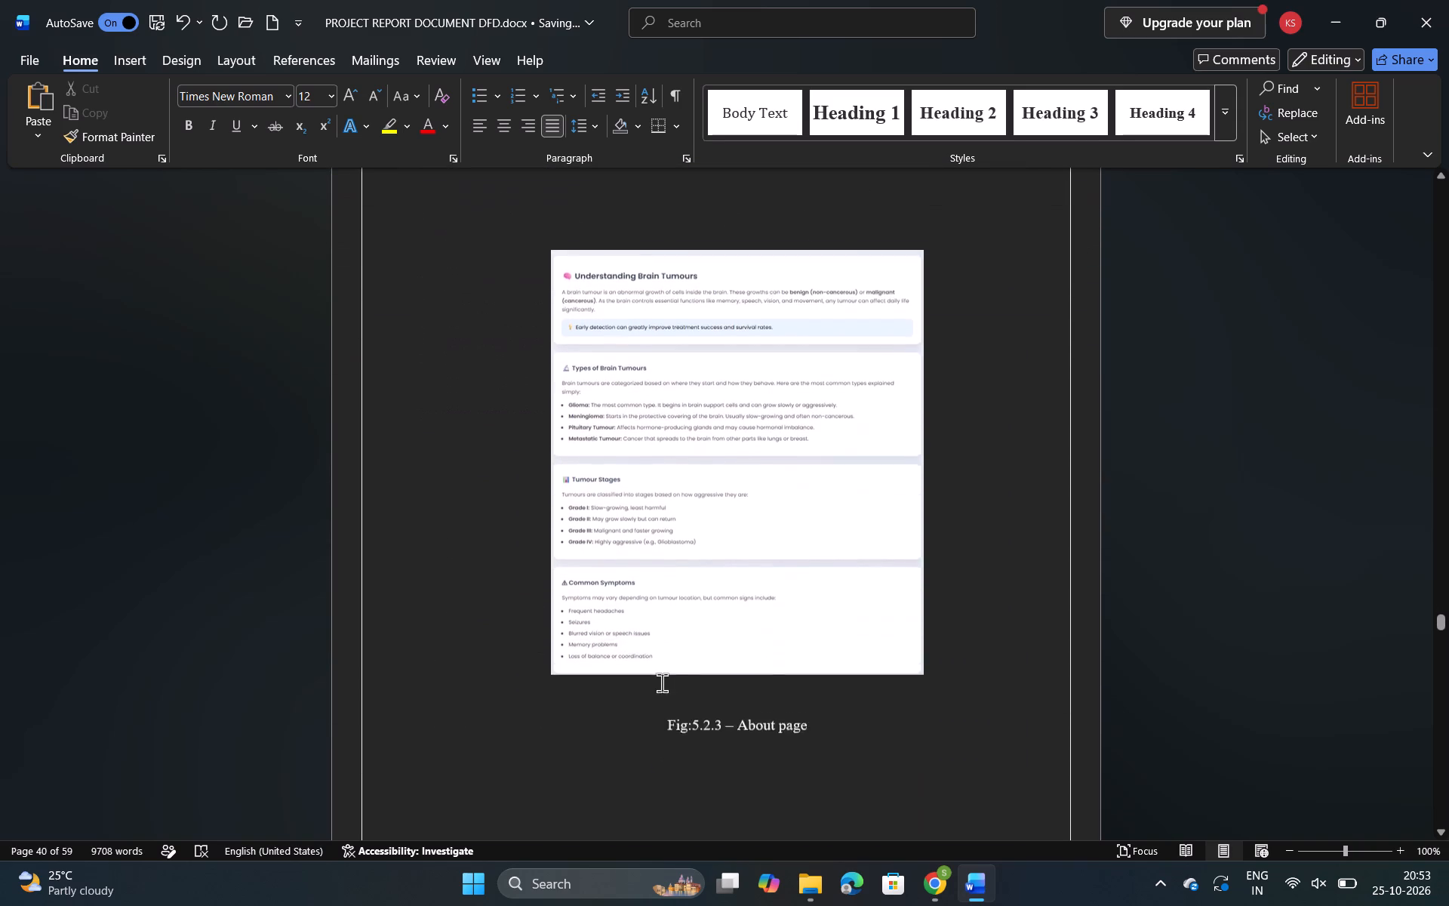
{"action": "scroll", "coordinate": [662, 683], "scroll_direction": "down", "scroll_amount": 2}
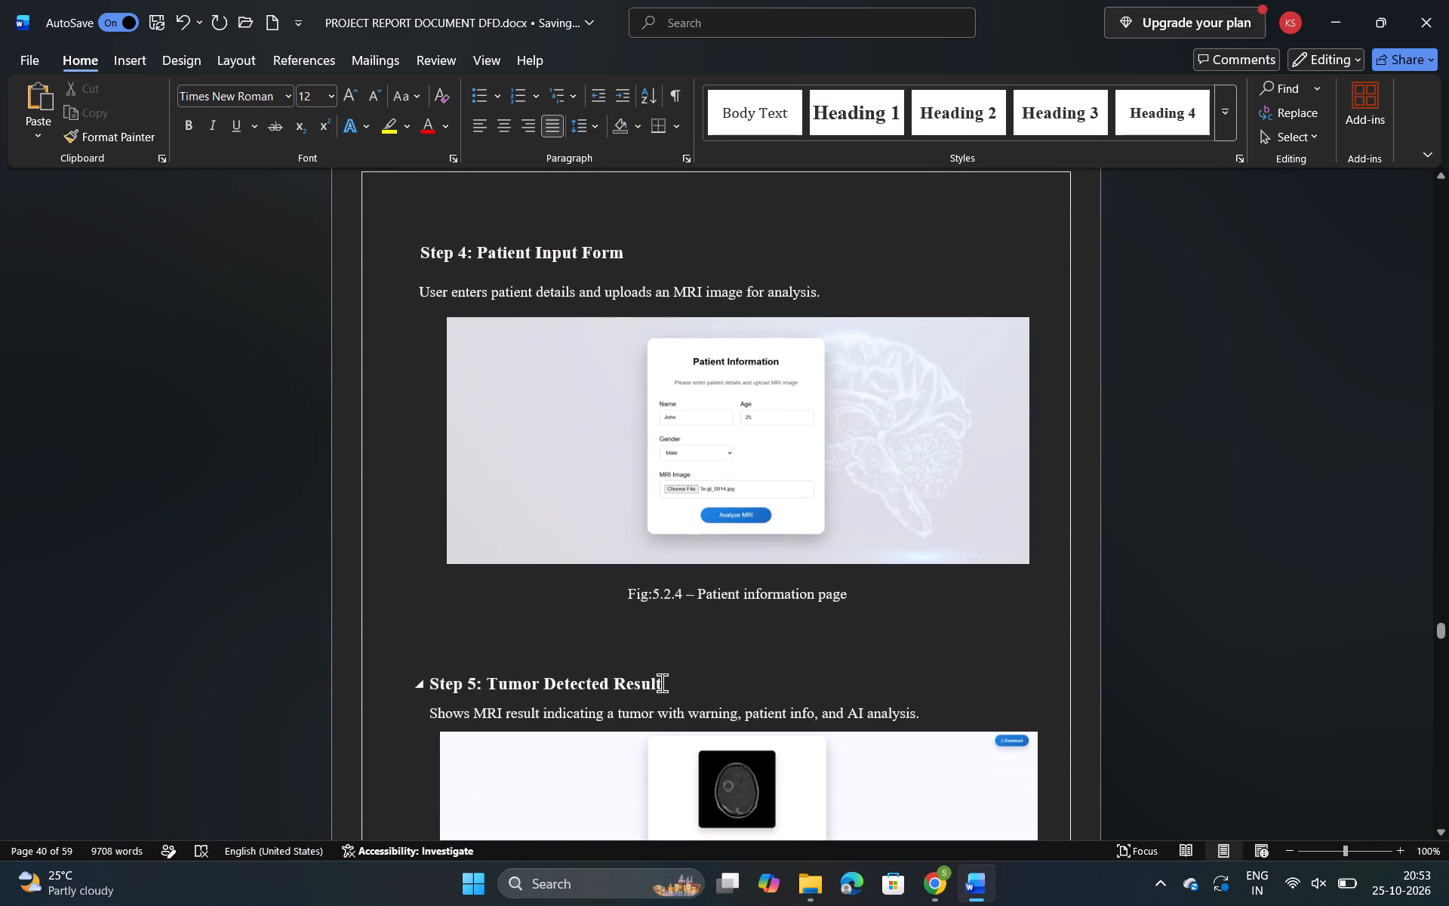
{"action": "right_click", "coordinate": [734, 455]}
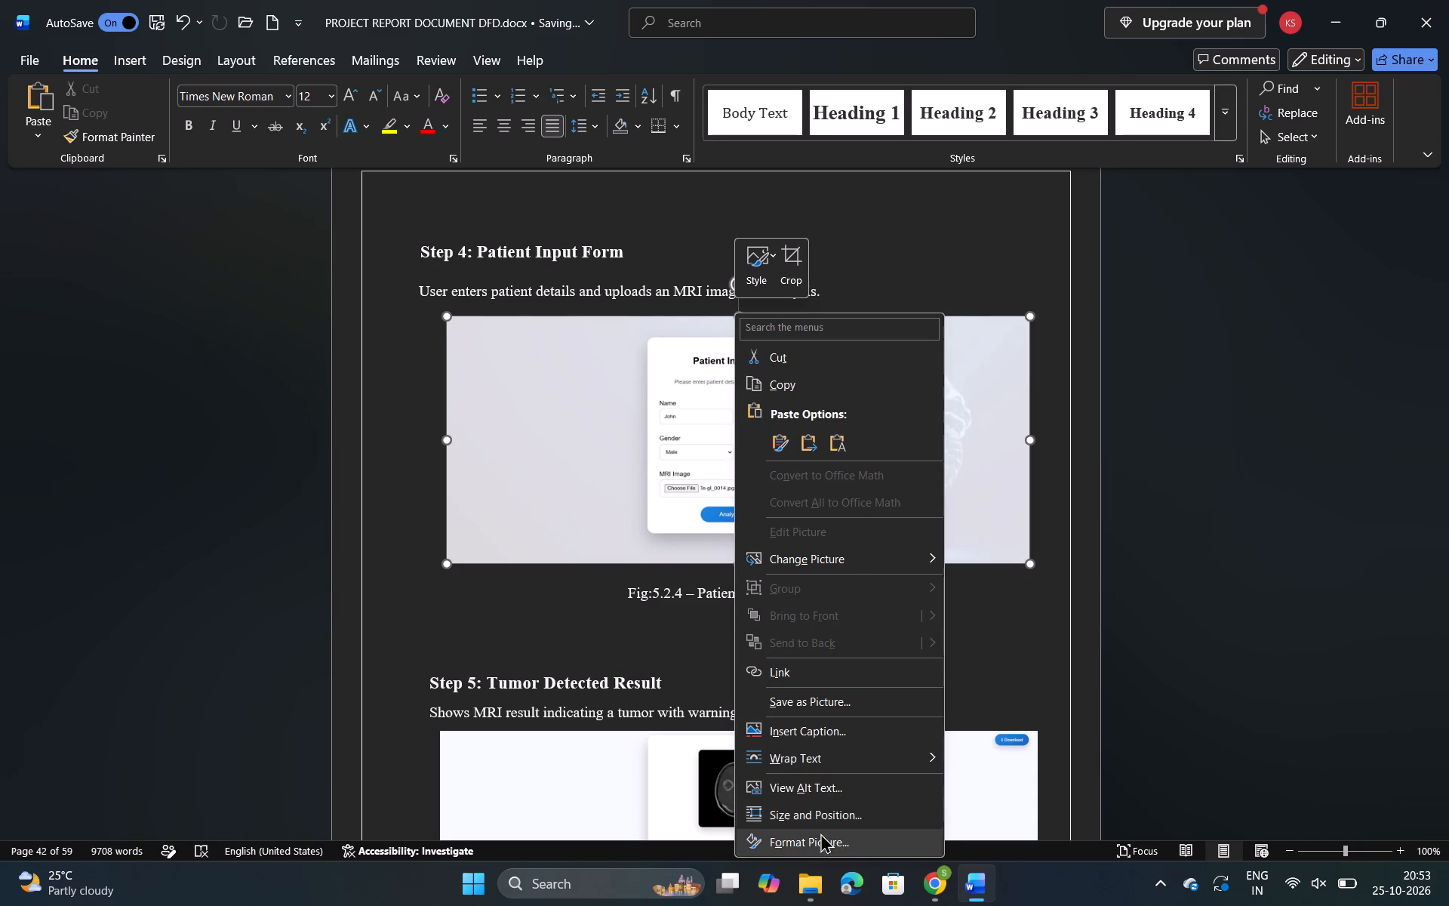
{"action": "key", "text": "BackSpace"}
{"action": "left_click", "coordinate": [620, 448]}
{"action": "key", "text": "BackSpace"}
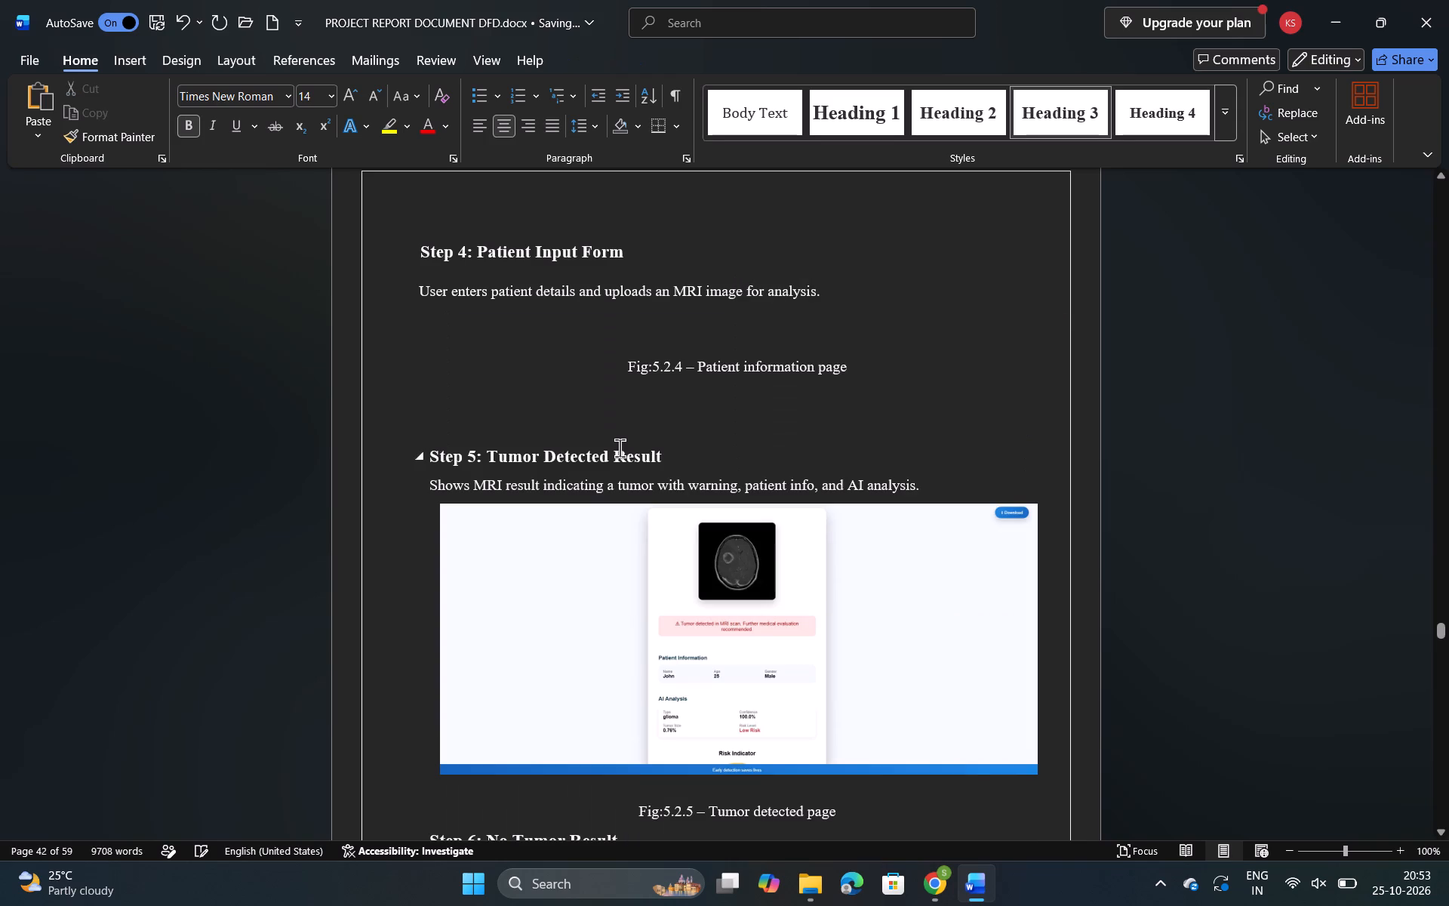
Delete the "Step 4: Patient Input Form" heading text and its description line about patient details and MRI upload.
{"action": "left_click", "coordinate": [915, 294]}
{"action": "left_click_drag", "start_coordinate": [915, 294], "coordinate": [478, 244]}
{"action": "key", "text": "BackSpace"}
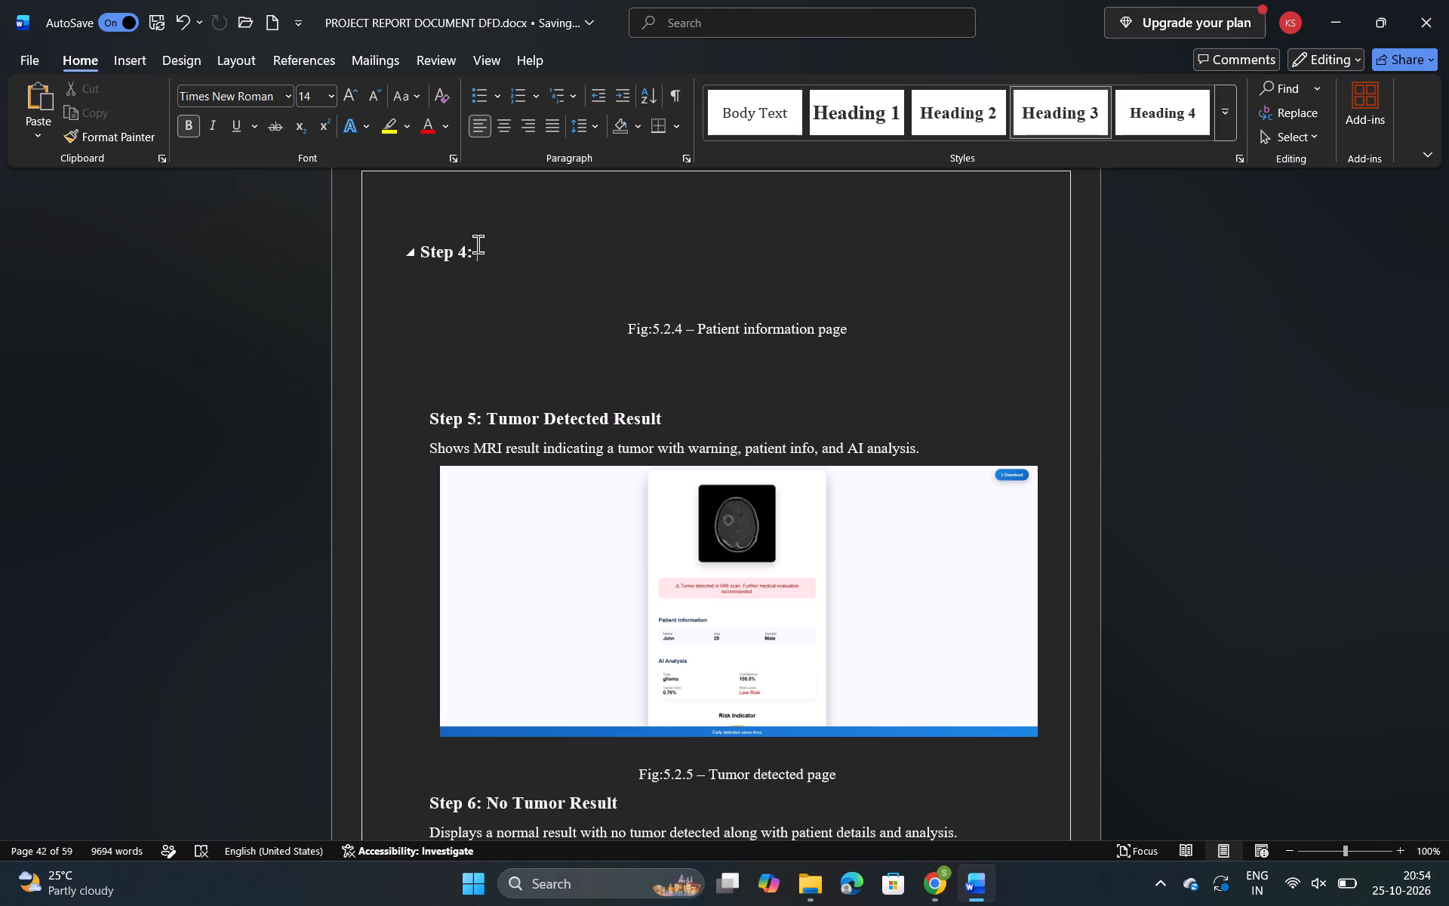
{"action": "key", "text": "BackSpace"}
{"action": "key", "text": "BackSpace"}
{"action": "key", "text": "BackSpace"}
{"action": "key", "text": "BackSpace"}
{"action": "key", "text": "BackSpace"}
{"action": "key", "text": "BackSpace"}
{"action": "key", "text": "BackSpace"}
Delete the caption "Fig:5.2.4 – Patient information page" and the empty line it leaves.
{"action": "left_click", "coordinate": [859, 328]}
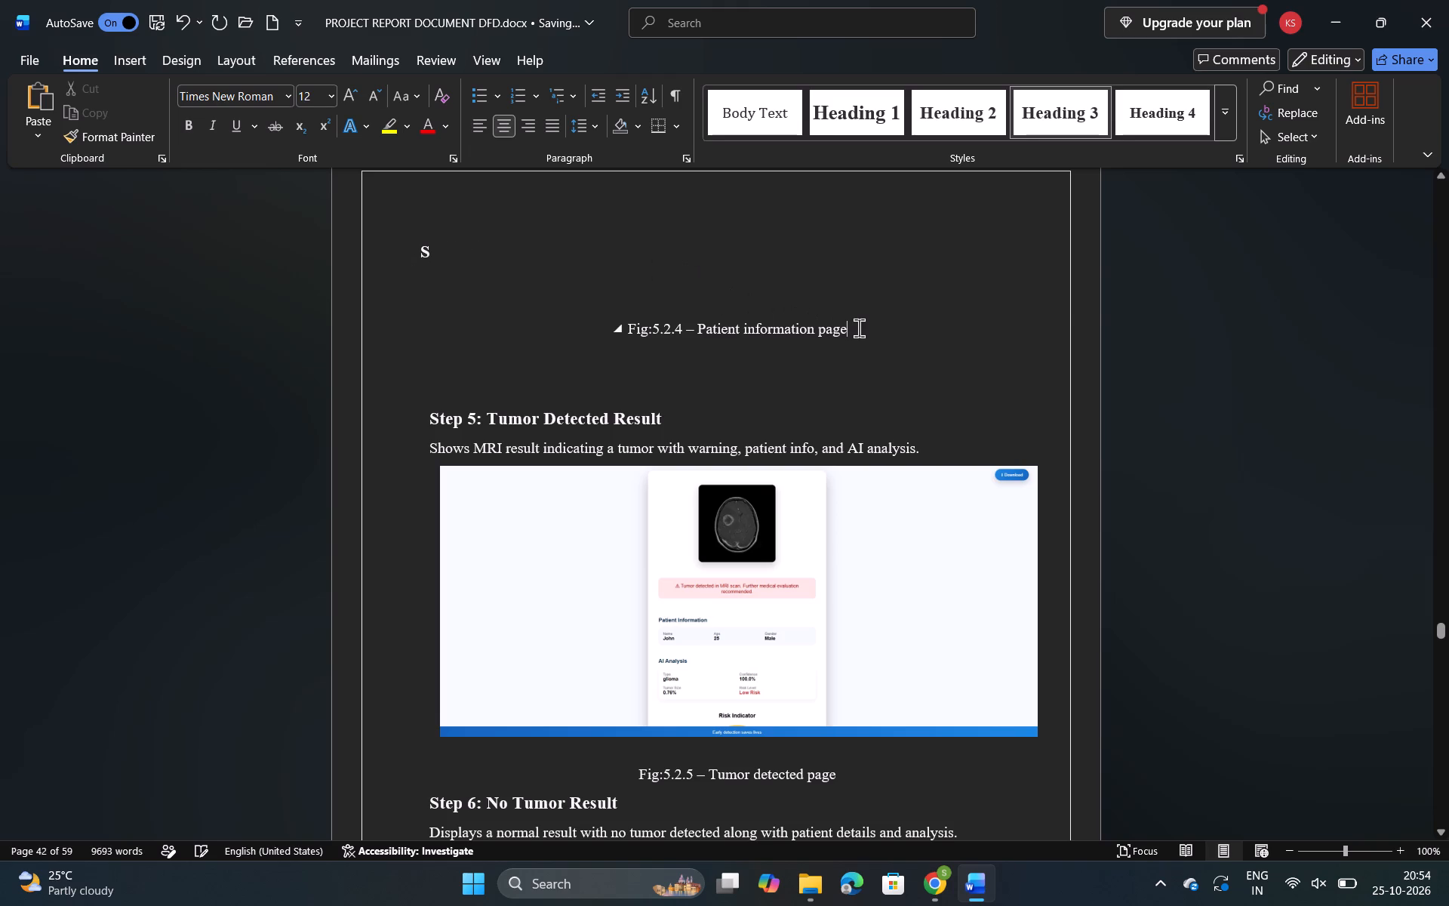
{"action": "double_click", "coordinate": [859, 328]}
{"action": "key", "text": "BackSpace"}
{"action": "key", "text": "BackSpace"}
{"action": "key", "text": "BackSpace"}
{"action": "key", "text": "BackSpace"}
{"action": "key", "text": "BackSpace"}
{"action": "key", "text": "BackSpace"}
{"action": "key", "text": "BackSpace"}
{"action": "key", "text": "BackSpace"}
{"action": "key", "text": "BackSpace"}
{"action": "key", "text": "BackSpace"}
{"action": "key", "text": "BackSpace"}
{"action": "key", "text": "BackSpace"}
{"action": "key", "text": "BackSpace"}
{"action": "key", "text": "BackSpace"}
{"action": "key", "text": "BackSpace"}
{"action": "key", "text": "BackSpace"}
{"action": "key", "text": "BackSpace"}
{"action": "key", "text": "BackSpace"}
{"action": "key", "text": "BackSpace"}
{"action": "key", "text": "BackSpace"}
{"action": "key", "text": "BackSpace"}
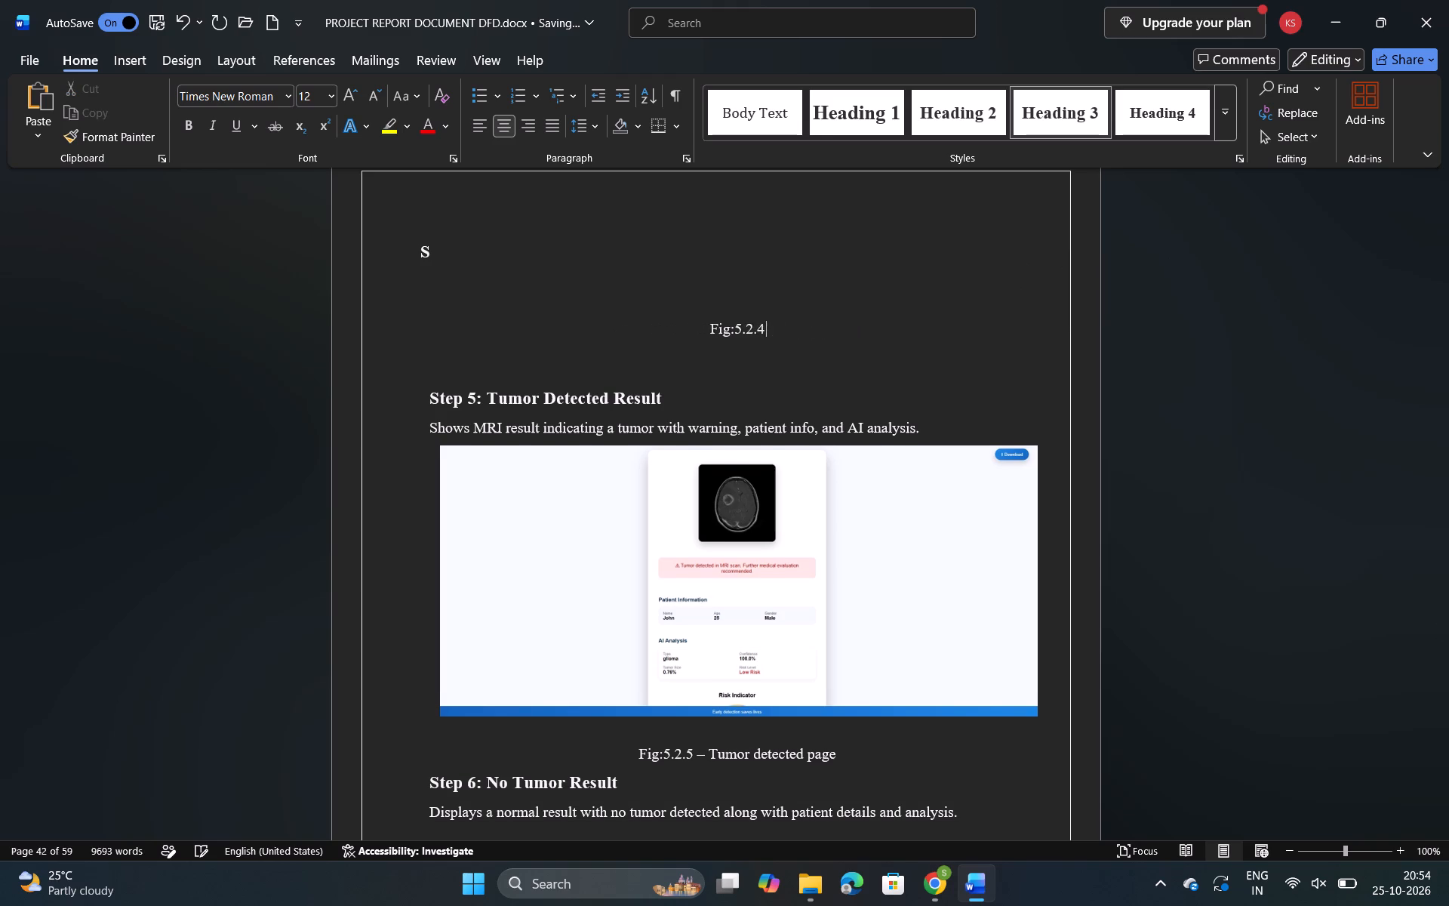
{"action": "key", "text": "BackSpace"}
{"action": "key", "text": "BackSpace"}
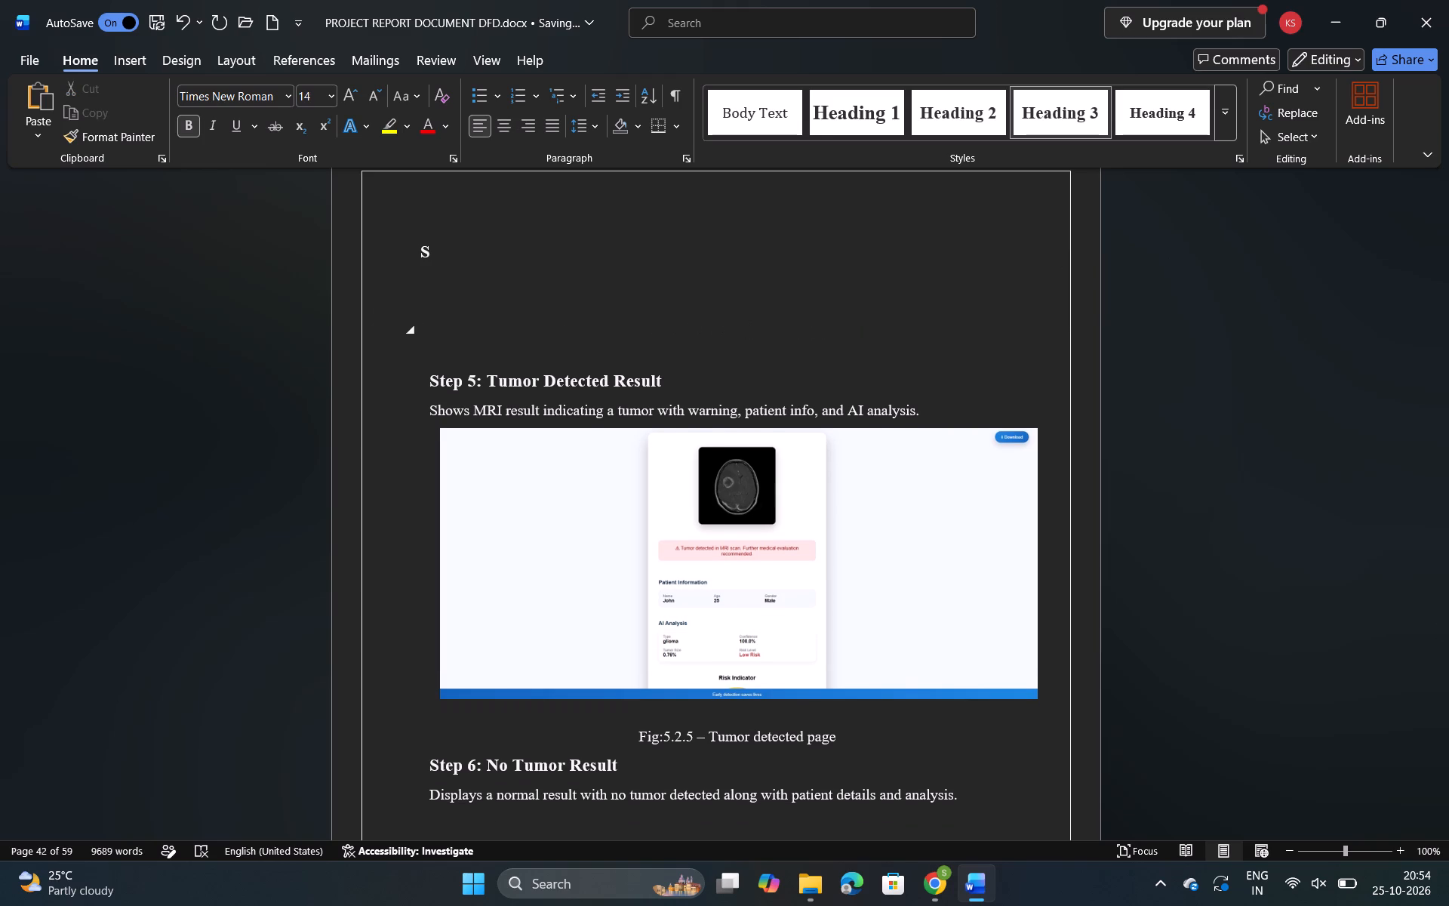
{"action": "key", "text": "BackSpace"}
{"action": "key", "text": "BackSpace"}
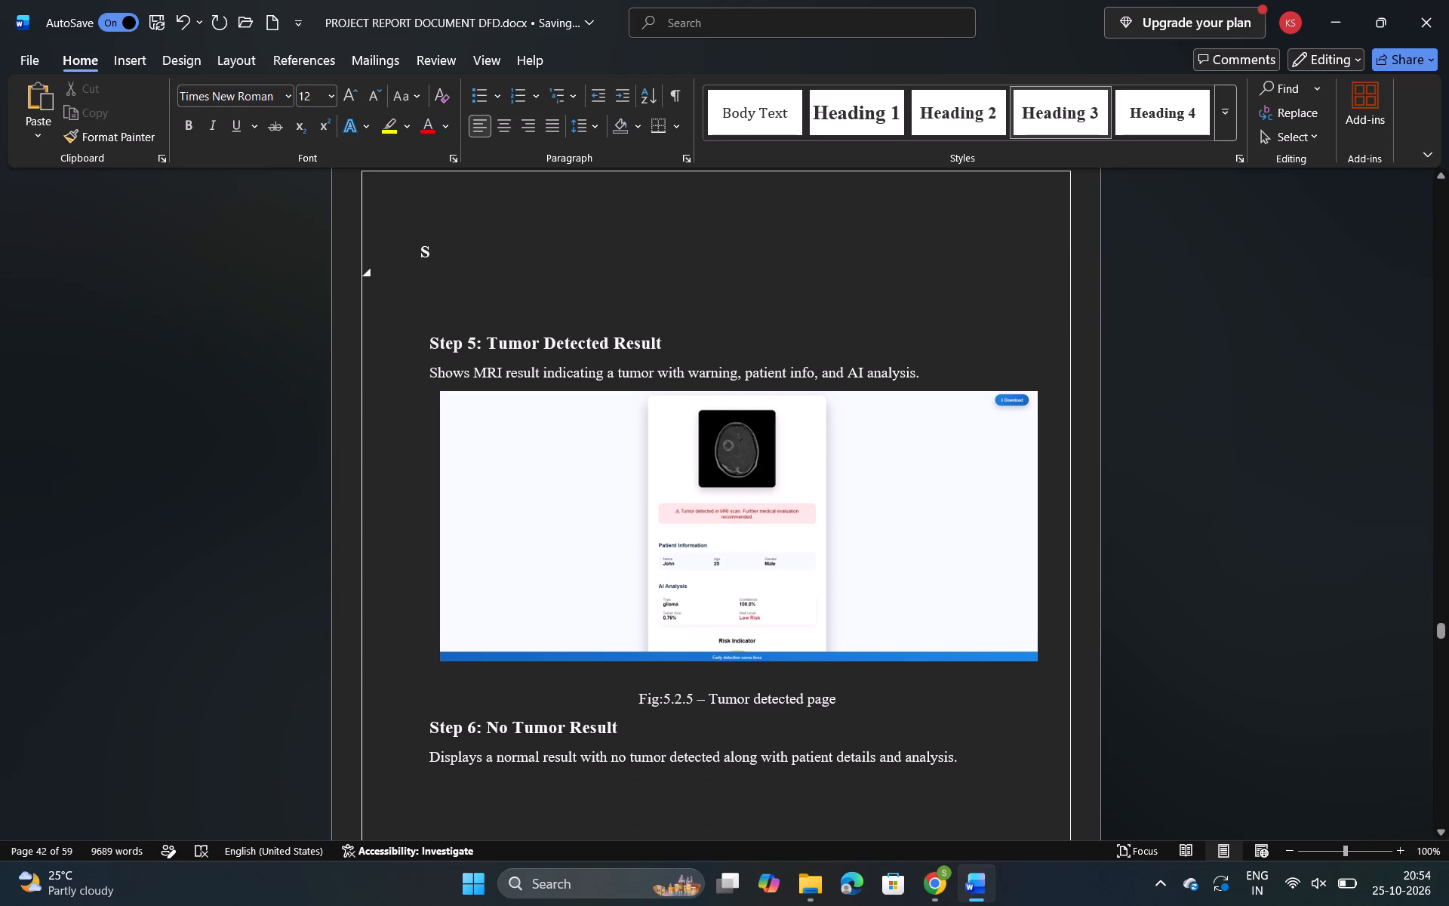
Clear the leftover "S" and blank lines above the "Tumor Detected Result" heading.
{"action": "left_click", "coordinate": [641, 253]}
{"action": "key", "text": "BackSpace"}
{"action": "key", "text": "BackSpace"}
{"action": "key", "text": "BackSpace"}
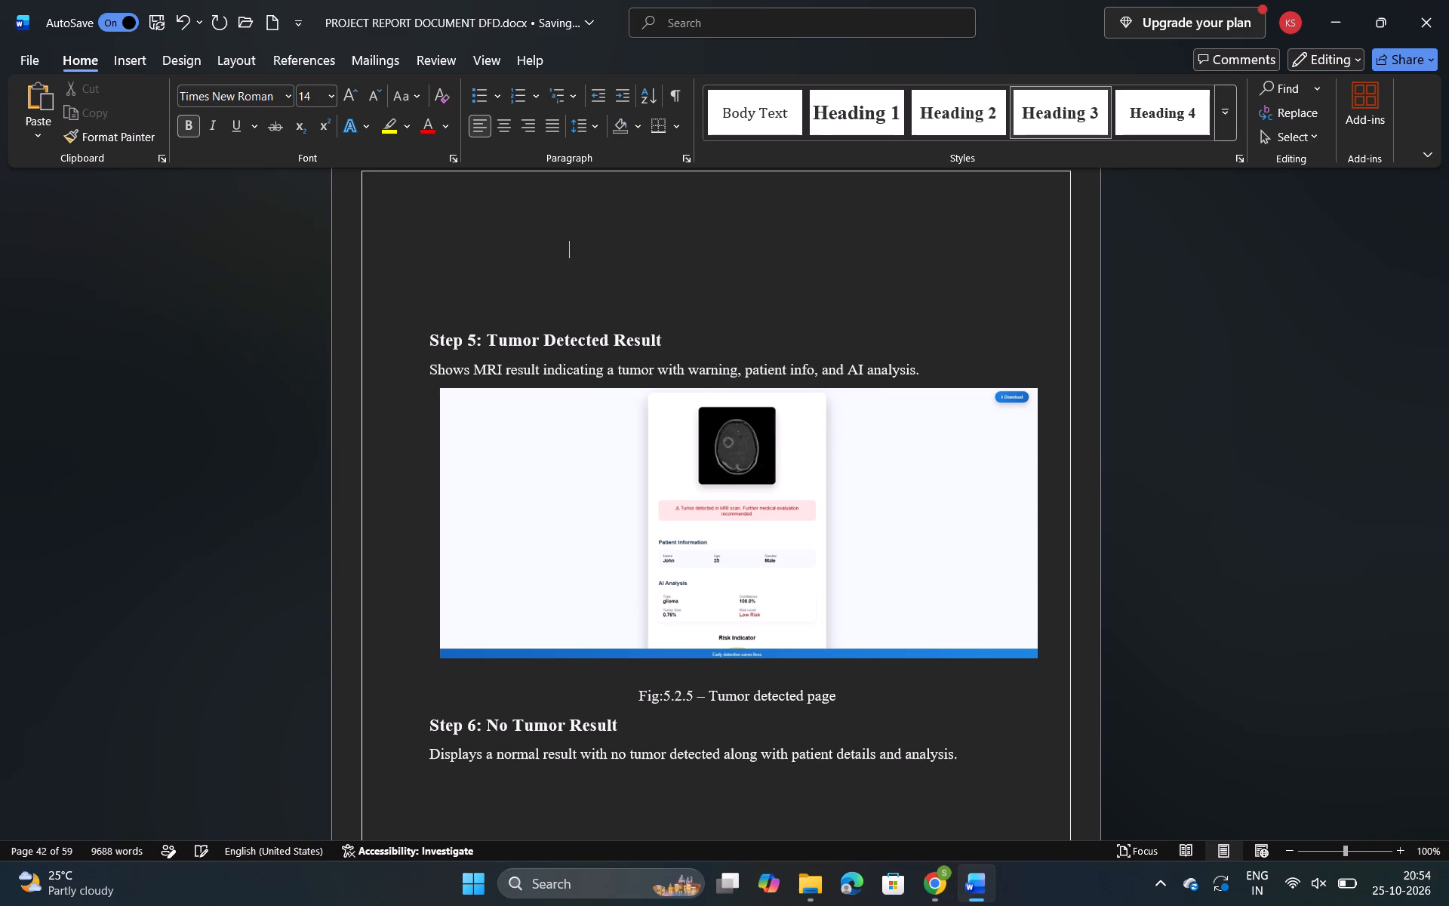
{"action": "key", "text": "BackSpace"}
{"action": "key", "text": "BackSpace"}
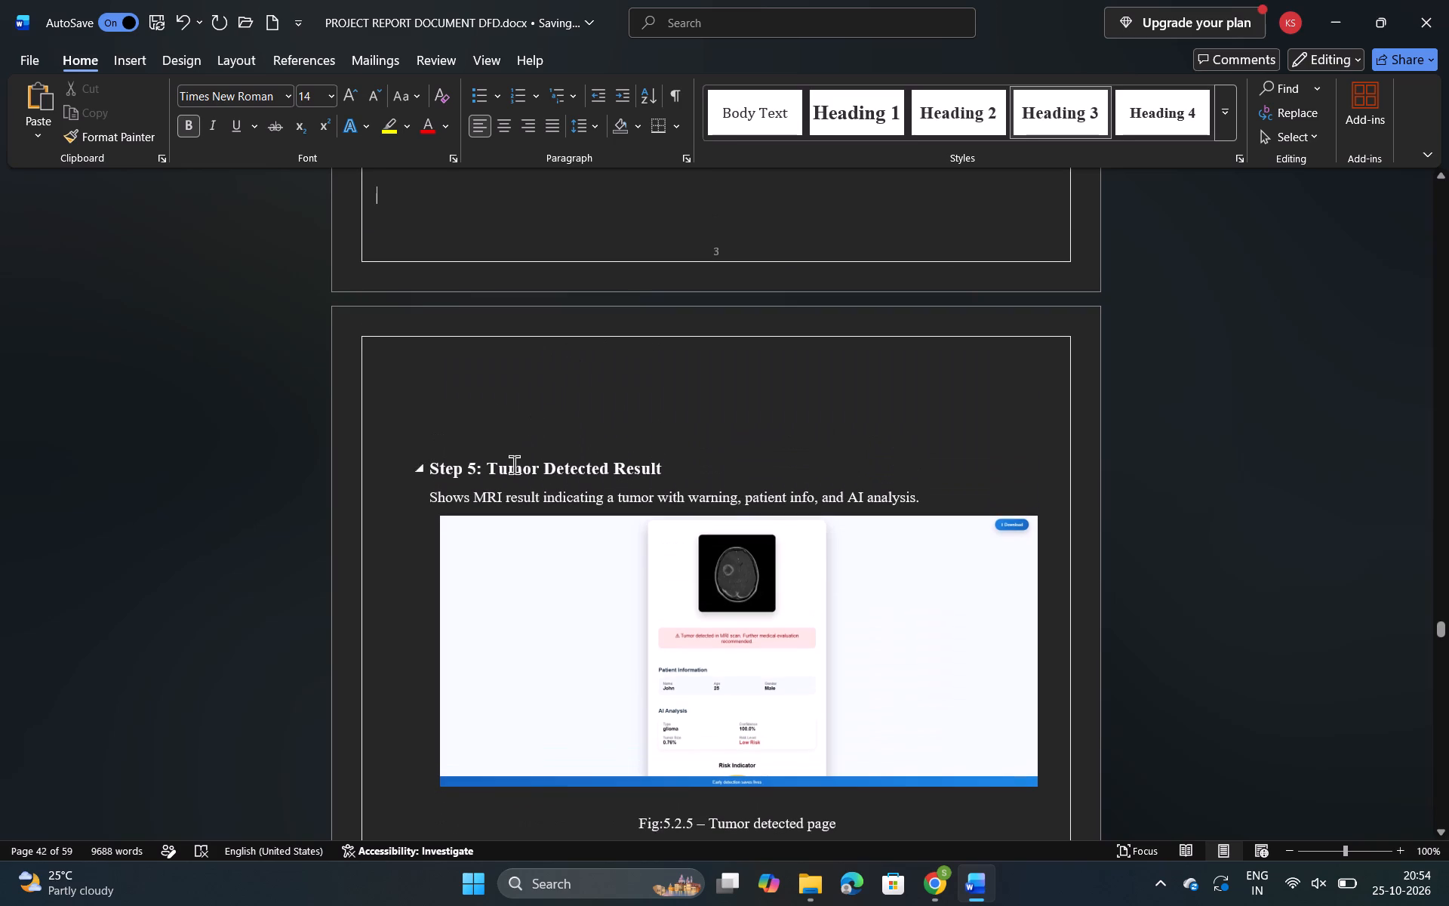
{"action": "left_click", "coordinate": [538, 423]}
{"action": "key", "text": "BackSpace"}
{"action": "key", "text": "BackSpace"}
{"action": "key", "text": "BackSpace"}
{"action": "key", "text": "BackSpace"}
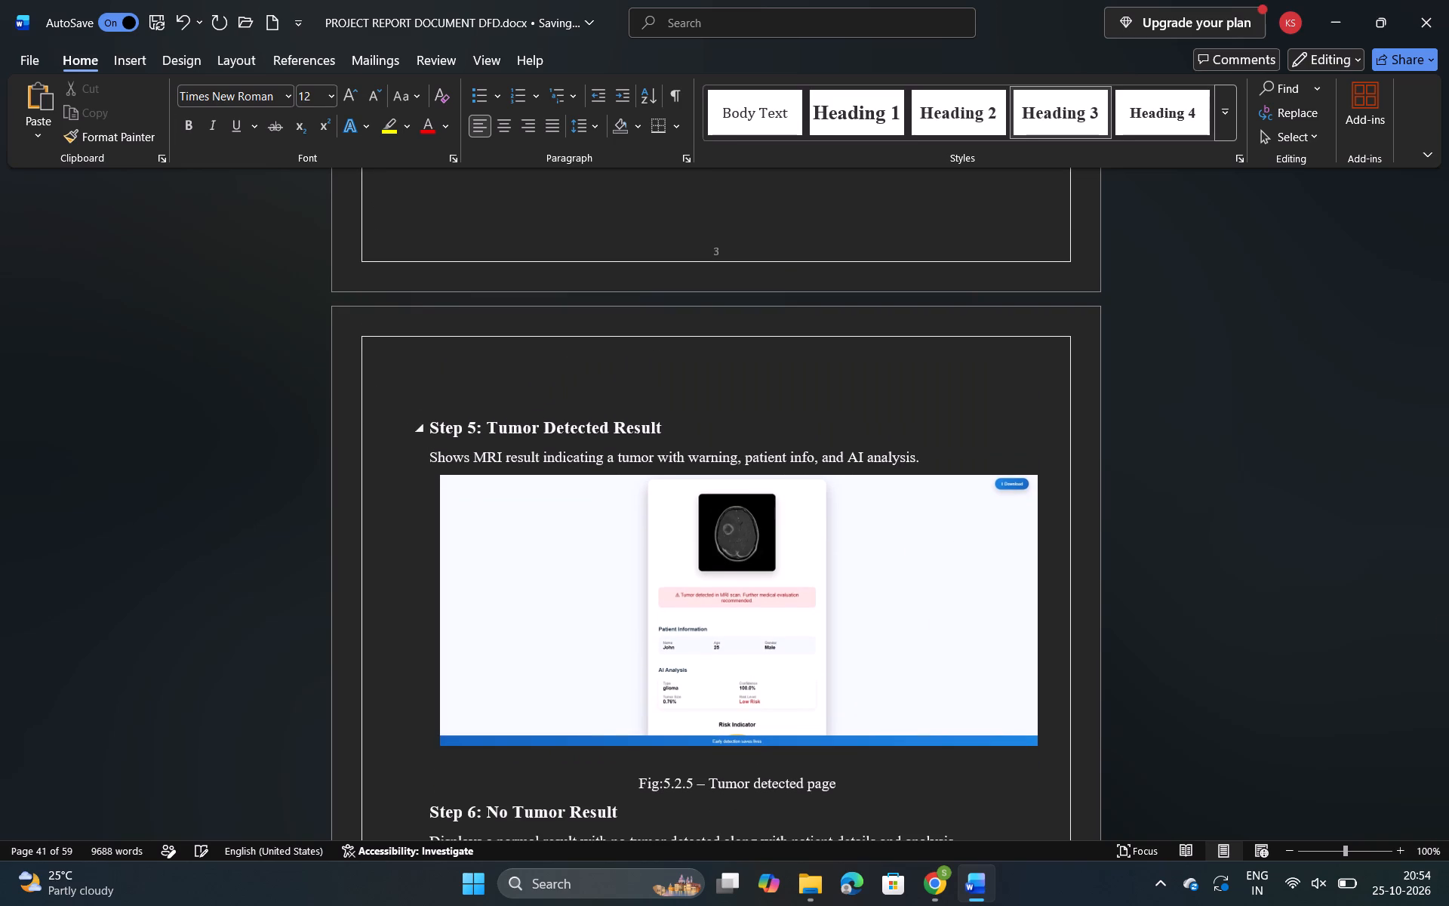
Renumber the "Tumor Detected Result" heading as Step 4.
{"action": "left_click", "coordinate": [483, 430]}
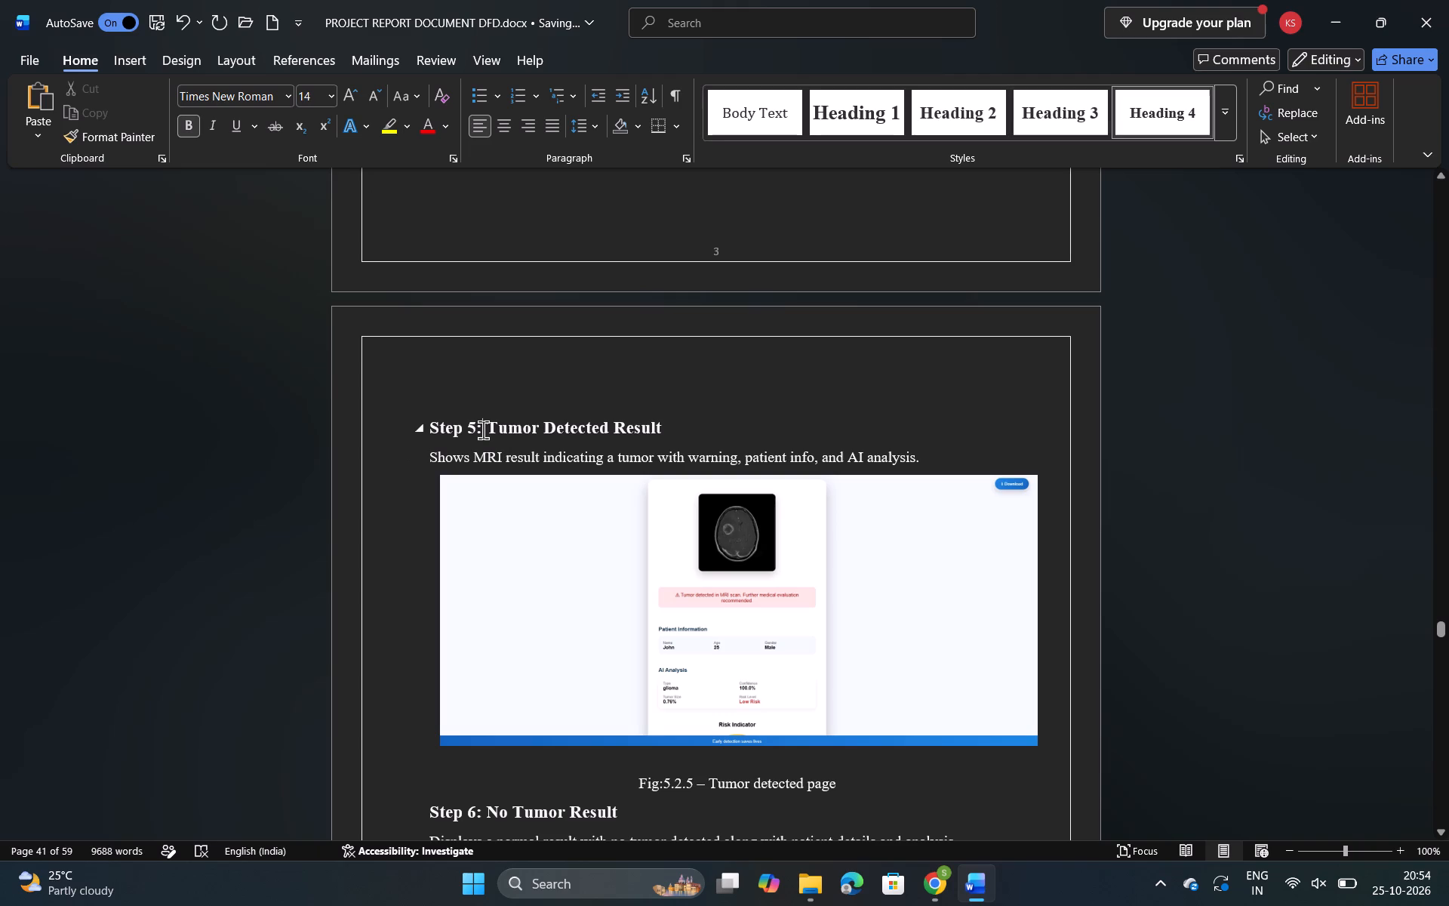
{"action": "key", "text": "Left"}
{"action": "key", "text": "BackSpace"}
{"action": "key", "text": "4"}
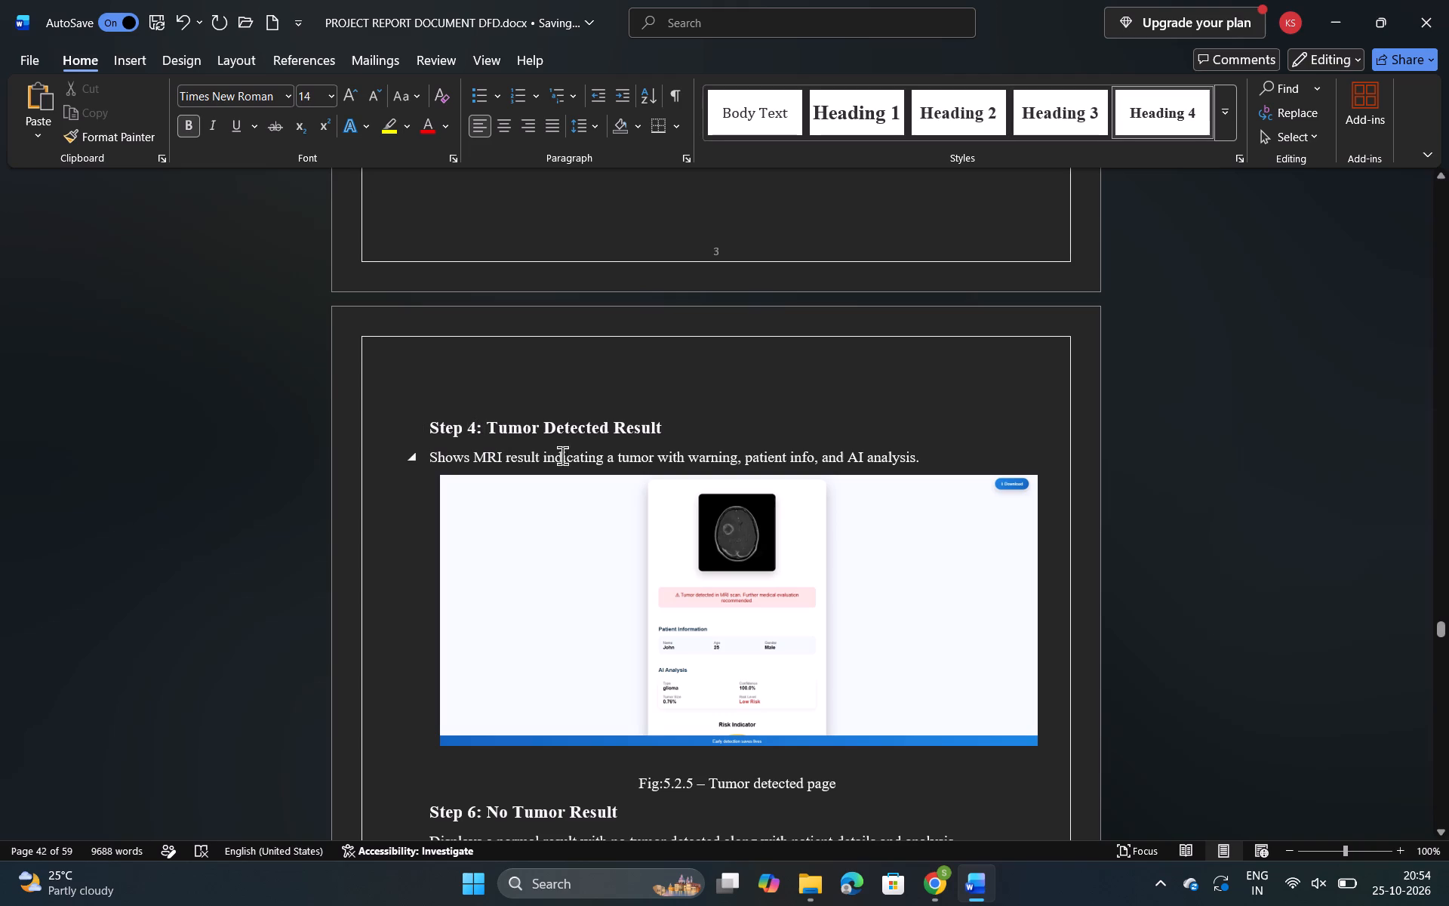
Renumber the "Tumor detected page" figure caption as Fig:5.2.4.
{"action": "scroll", "coordinate": [577, 458], "scroll_direction": "down", "scroll_amount": 1}
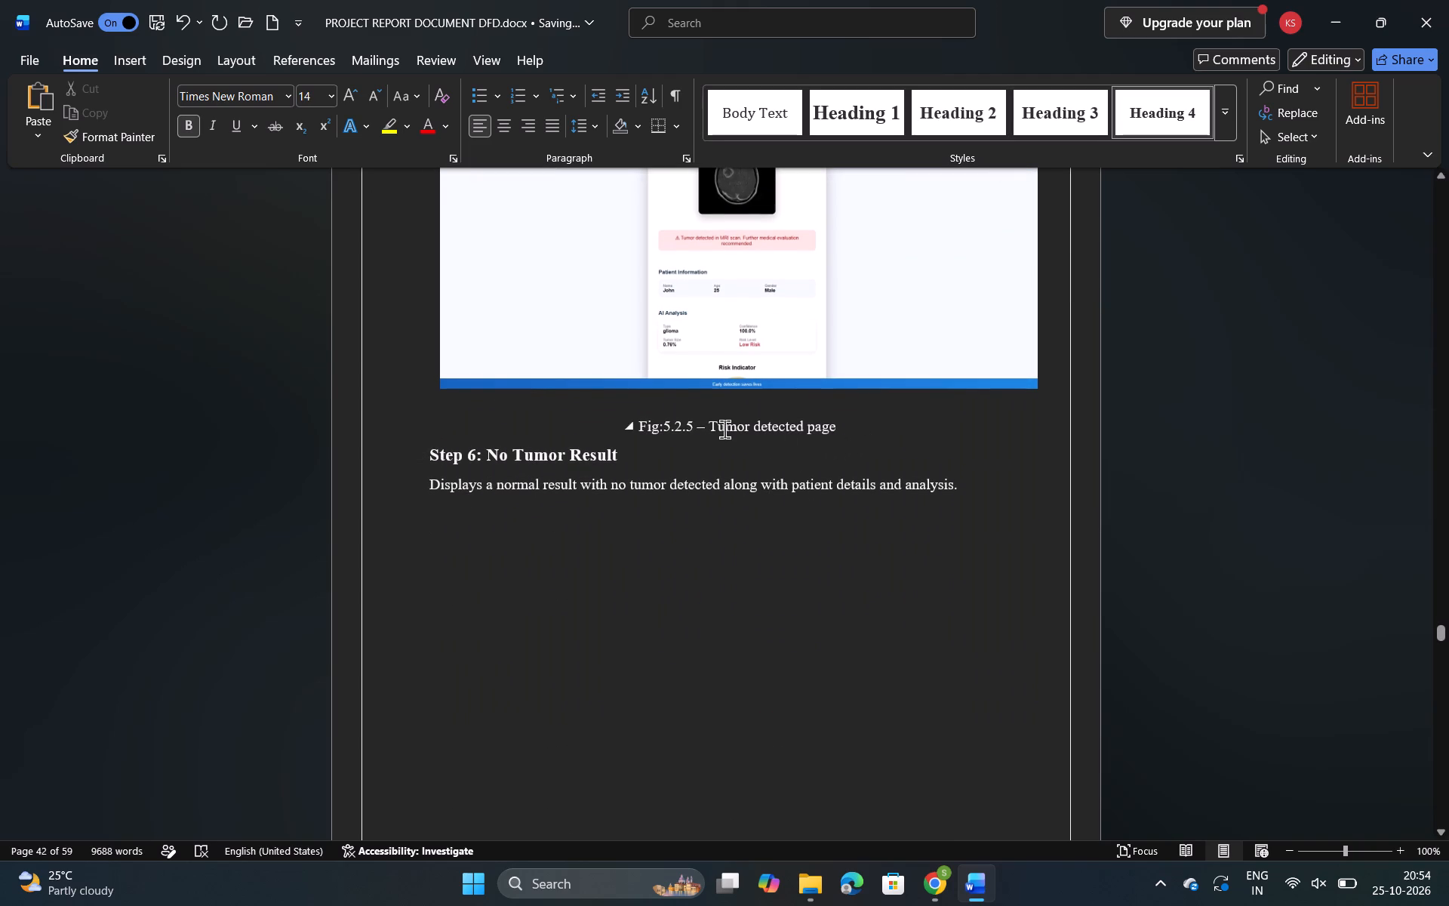
{"action": "left_click", "coordinate": [697, 424]}
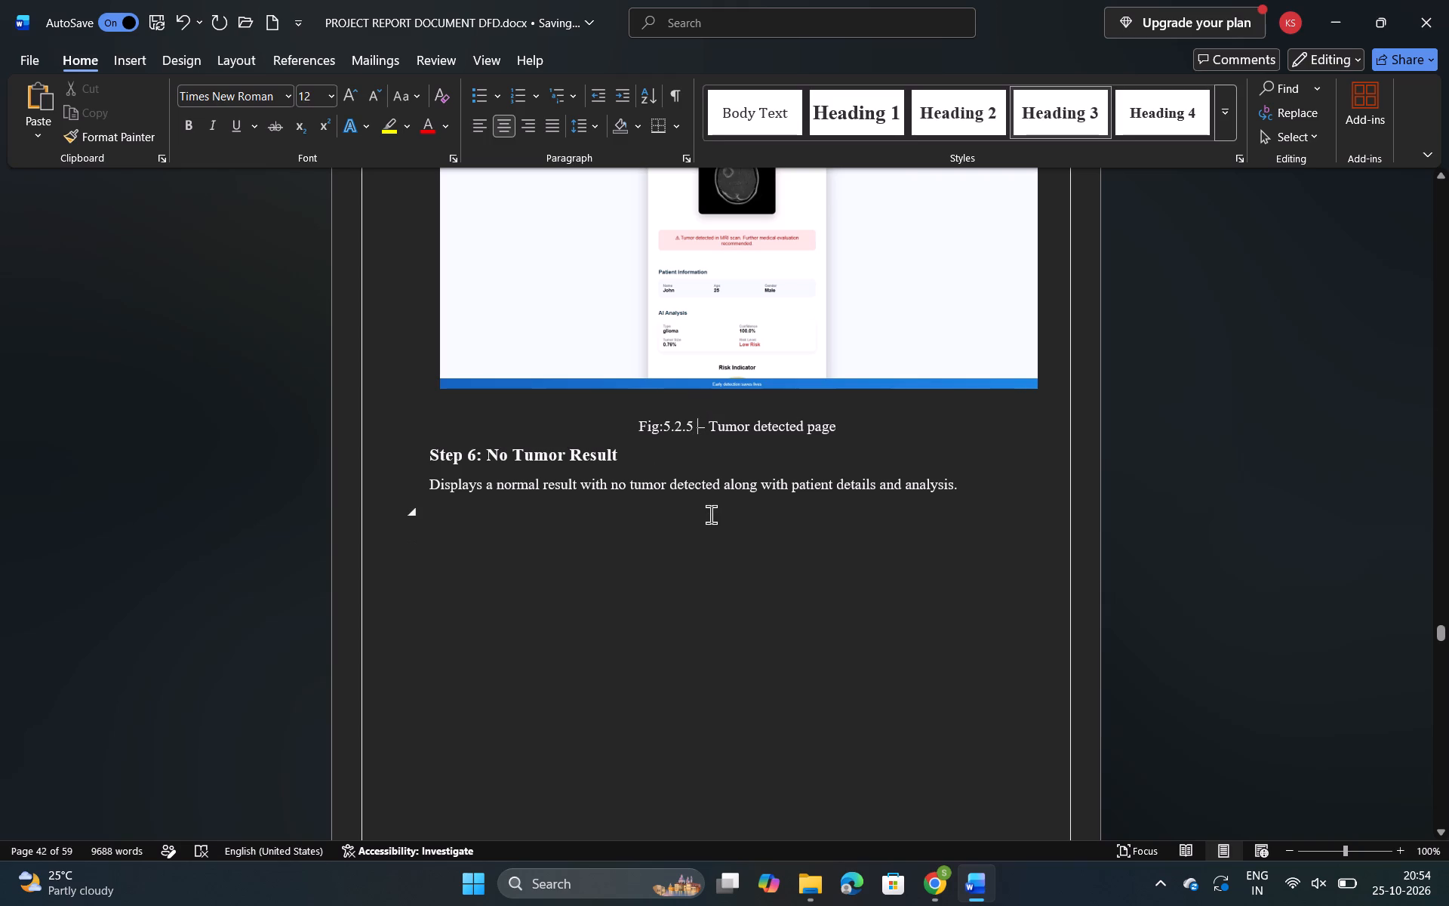
{"action": "key", "text": "Left"}
{"action": "key", "text": "BackSpace"}
{"action": "key", "text": "4"}
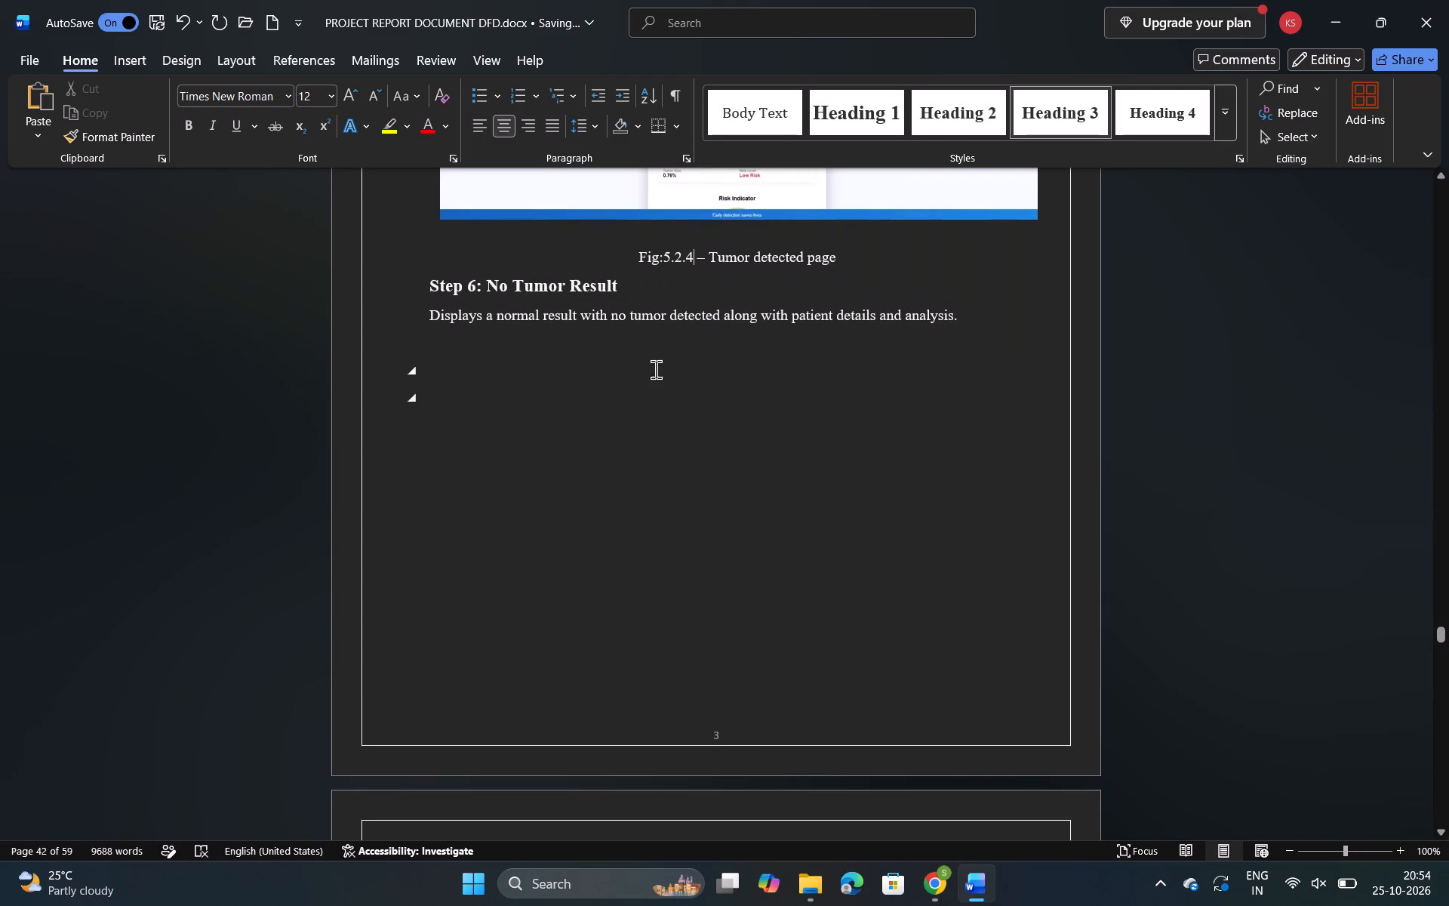
Delete the "Step 6: No Tumor Result" heading and its description line.
{"action": "left_click_drag", "start_coordinate": [985, 325], "coordinate": [496, 314]}
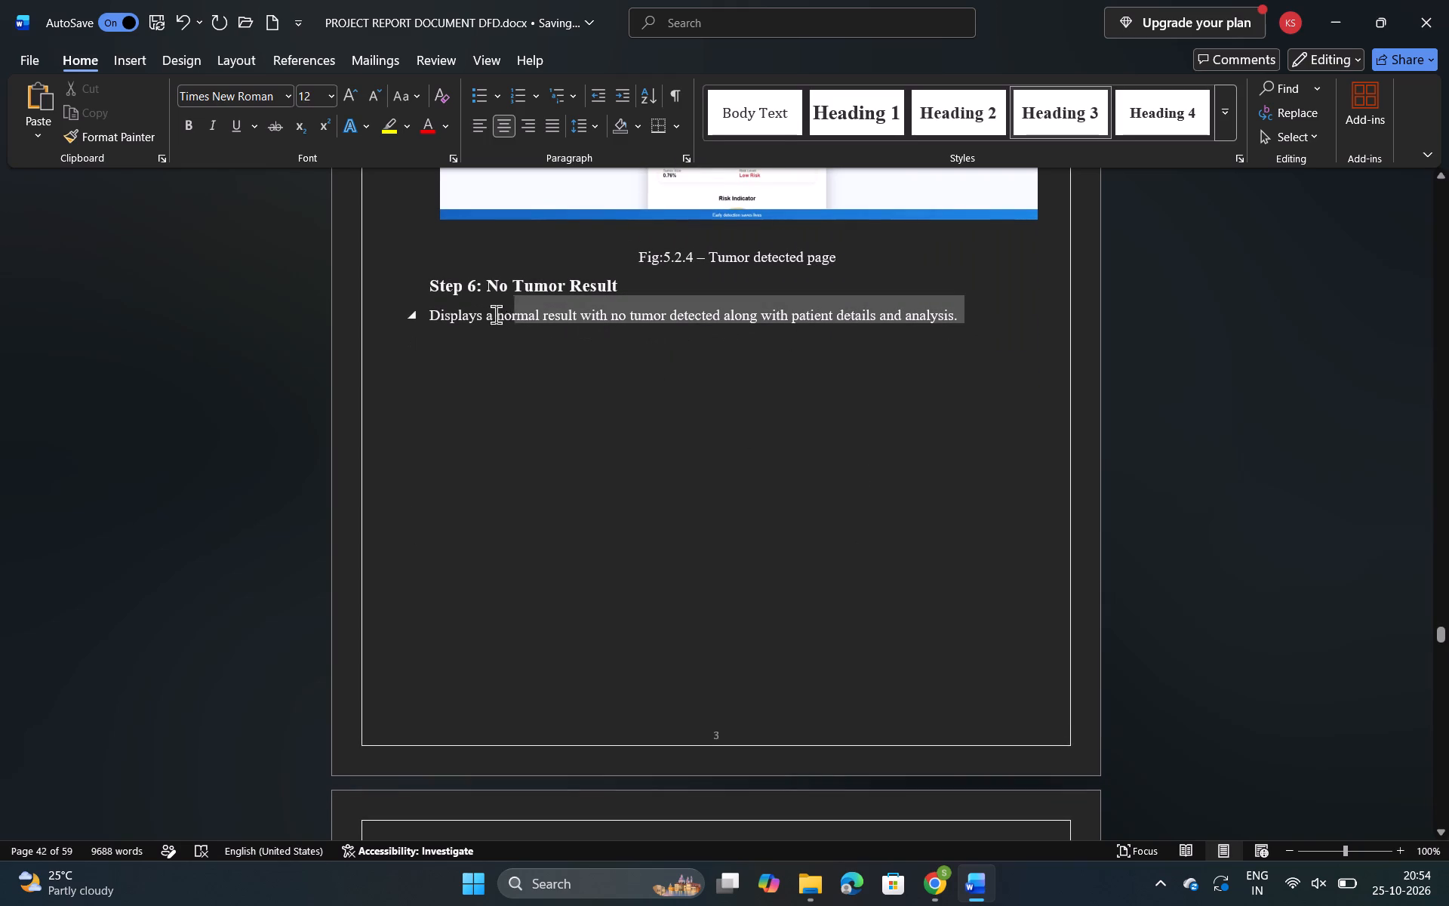
{"action": "left_click_drag", "start_coordinate": [496, 314], "coordinate": [413, 296]}
{"action": "key", "text": "BackSpace"}
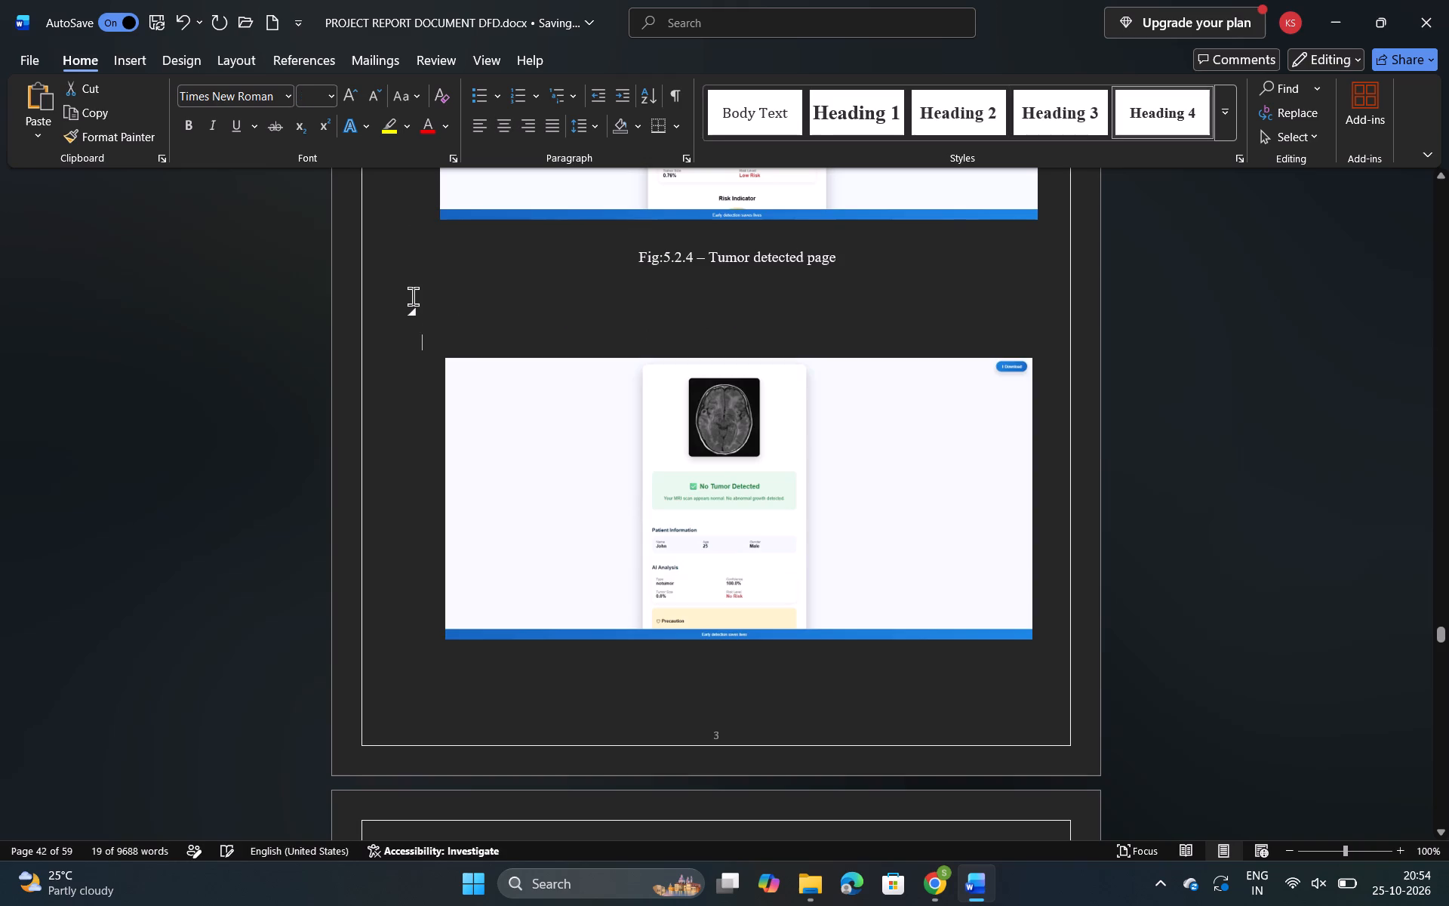
Delete the "No Tumor Detected" result screenshot below the Fig:5.2.4 caption.
{"action": "left_click", "coordinate": [837, 472]}
{"action": "right_click", "coordinate": [837, 472]}
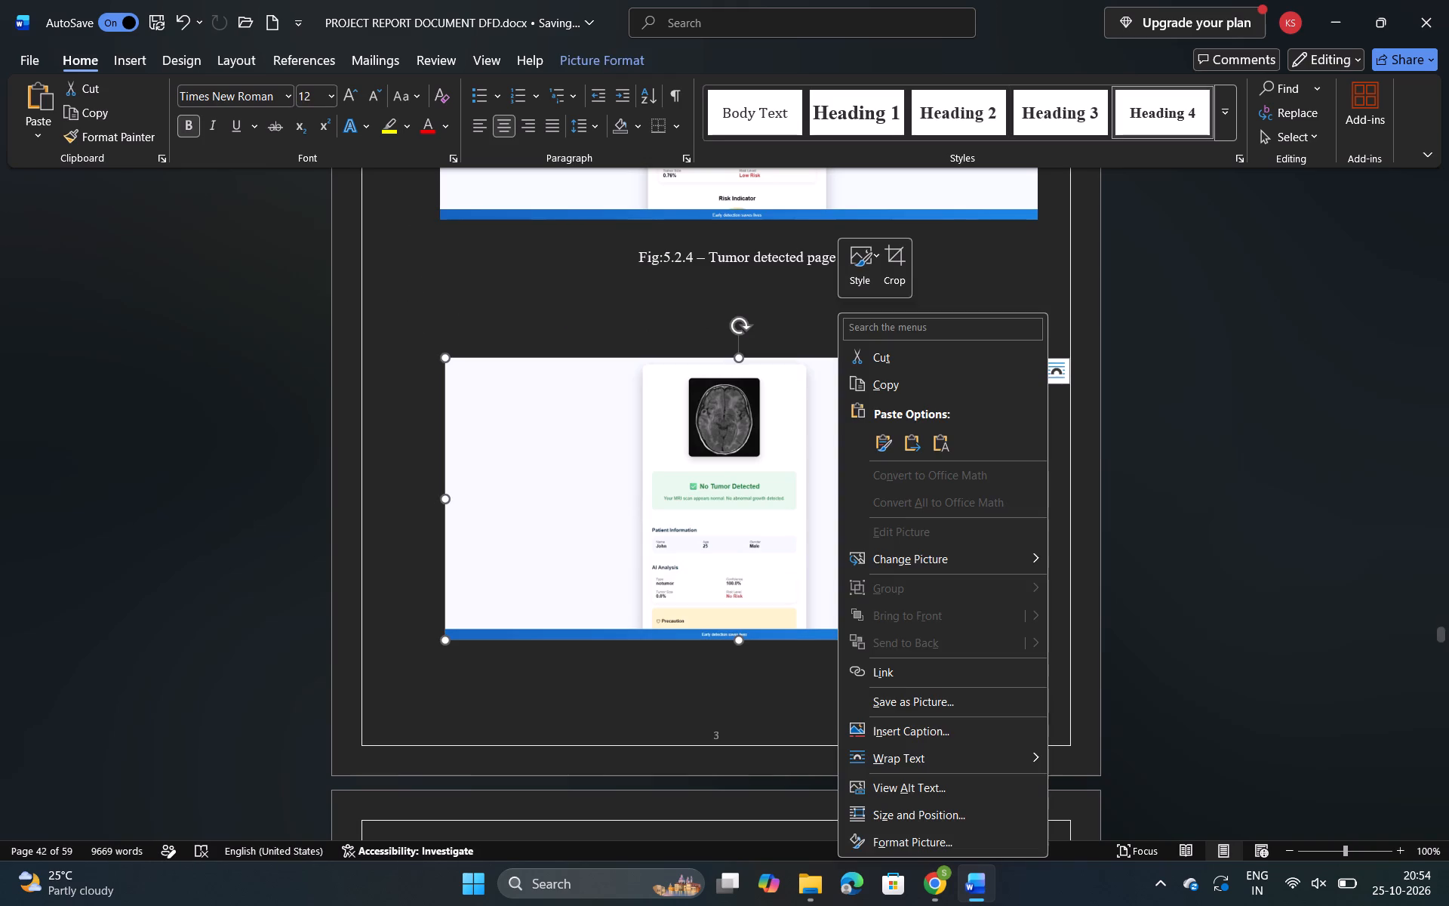
{"action": "key", "text": "BackSpace"}
{"action": "left_click", "coordinate": [757, 488]}
{"action": "key", "text": "BackSpace"}
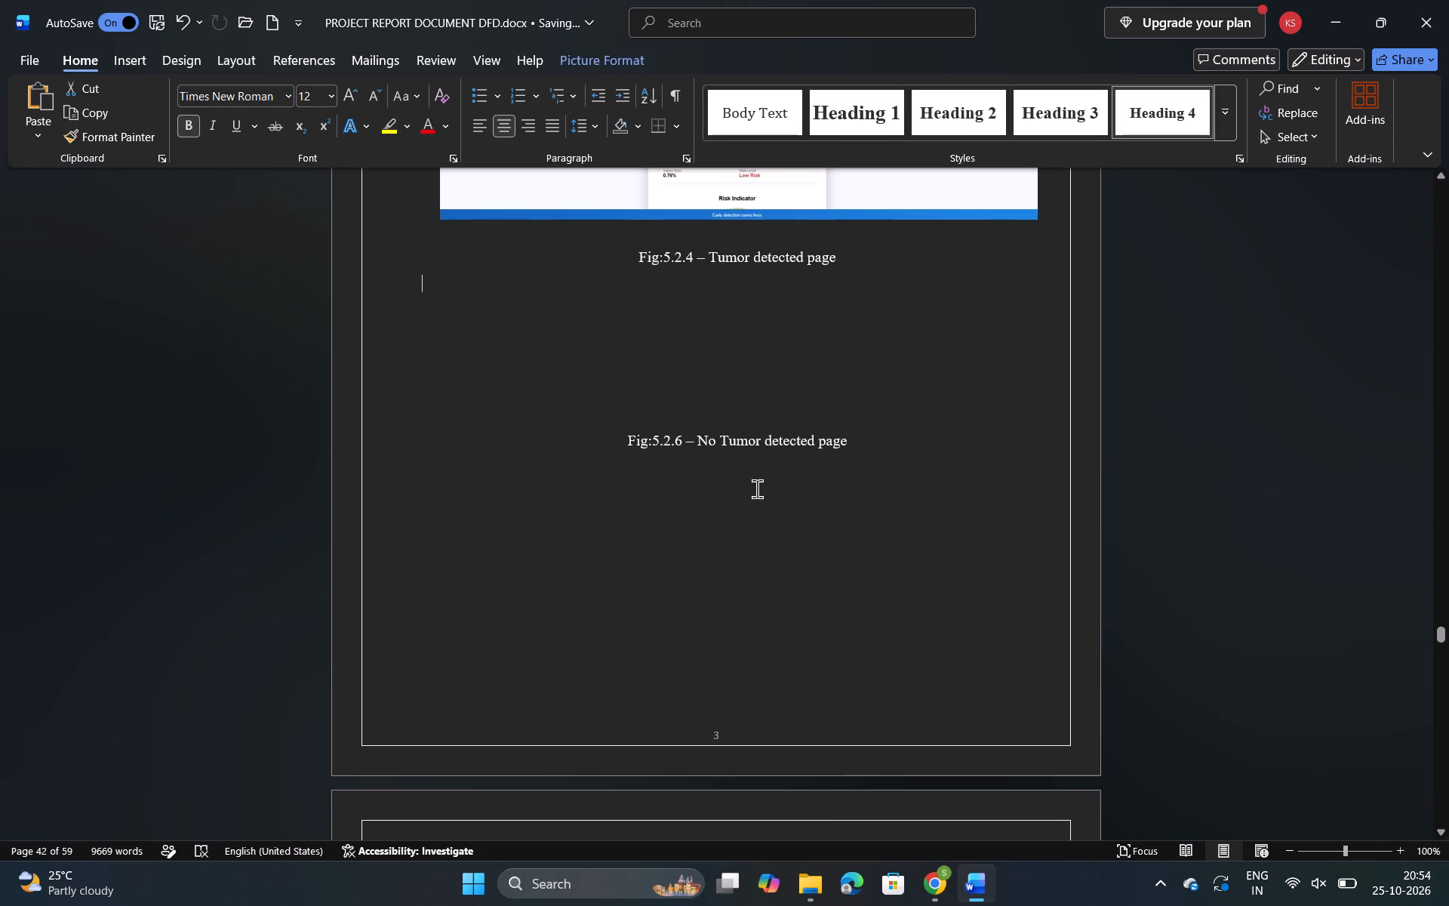
Delete the figure caption "Fig:5.2.6 – No Tumor detected page".
{"action": "left_click", "coordinate": [866, 430]}
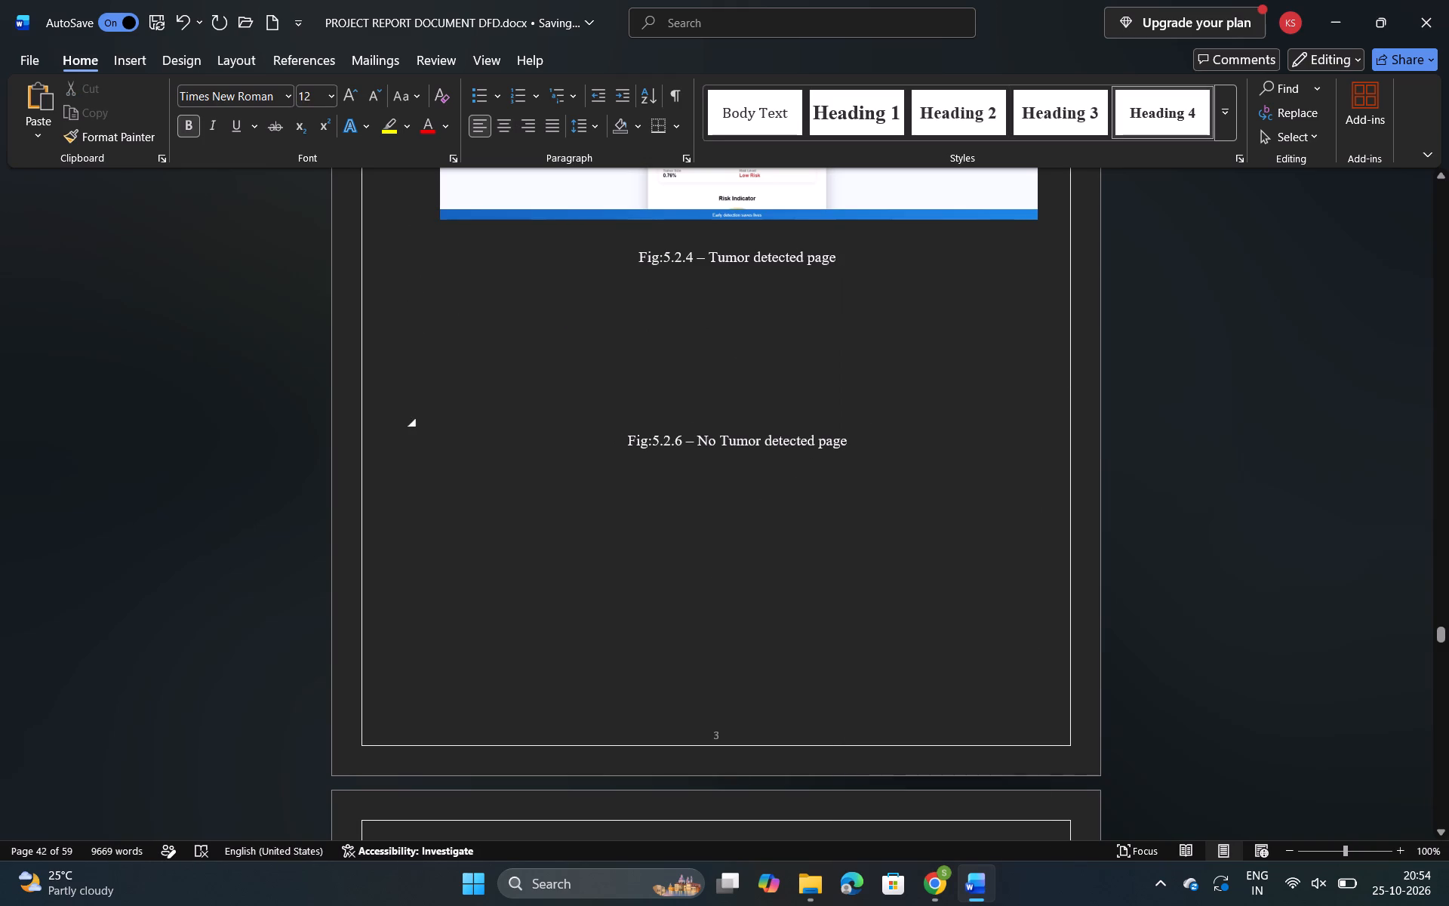
{"action": "left_click_drag", "start_coordinate": [853, 442], "coordinate": [654, 434]}
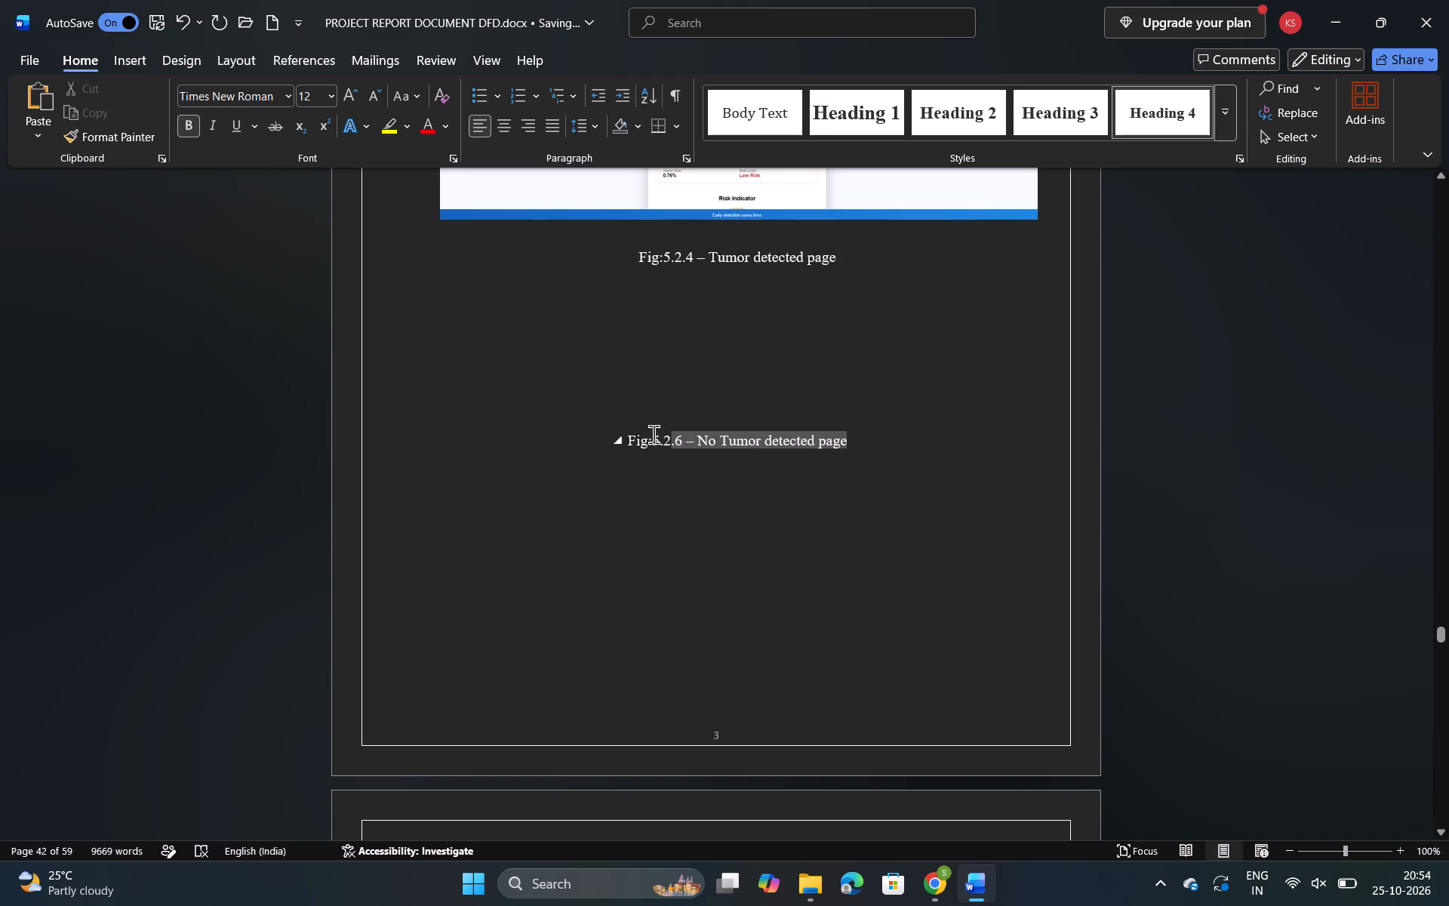
{"action": "left_click_drag", "start_coordinate": [654, 434], "coordinate": [616, 444]}
{"action": "key", "text": "BackSpace"}
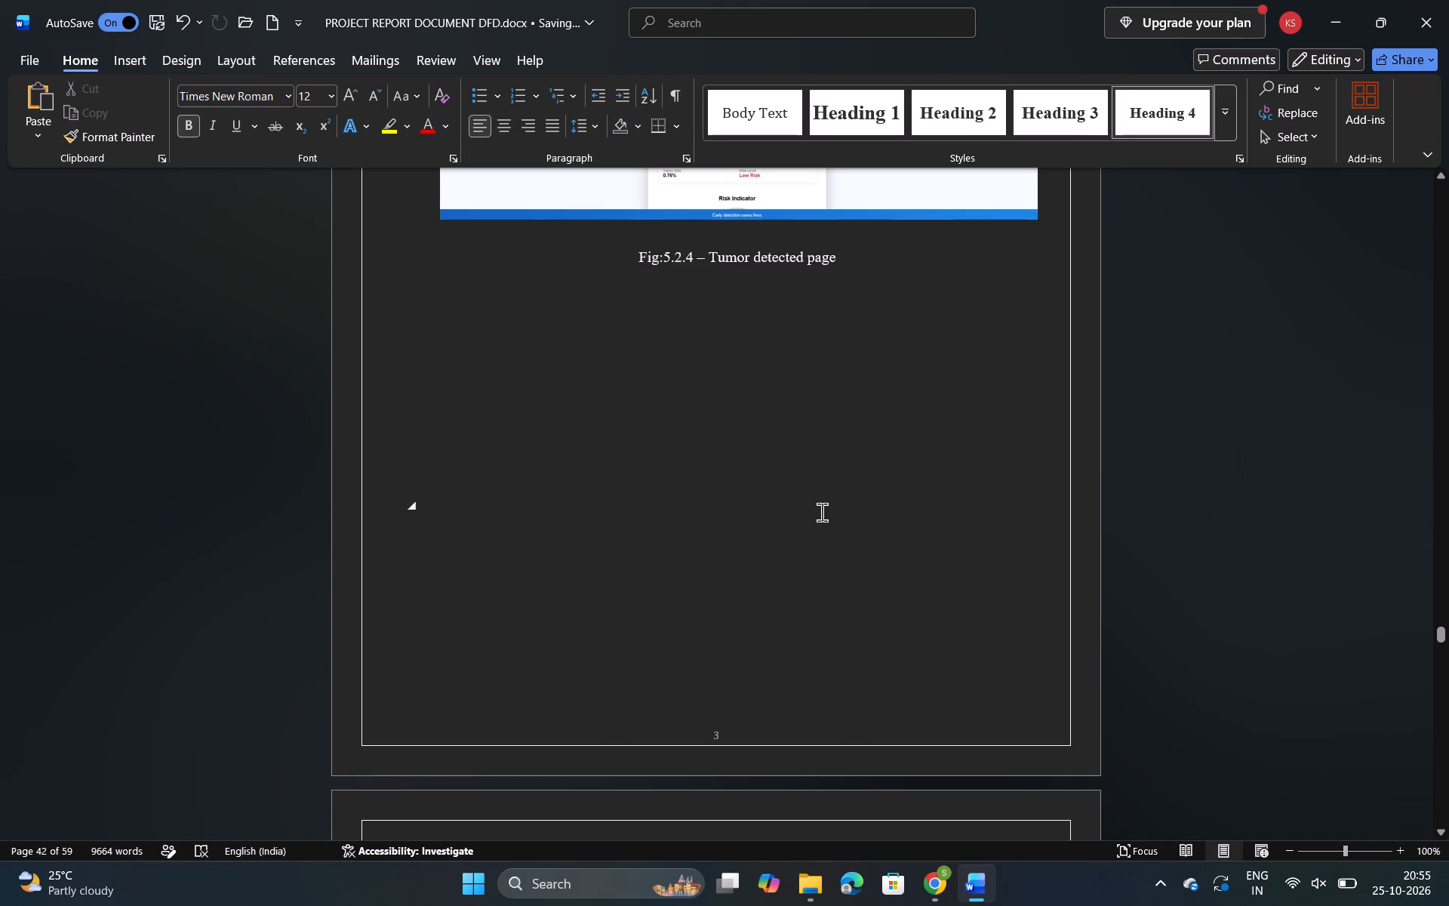
Remove surplus empty lines between the deleted caption and the "5.3 System Integration & Implementation" heading.
{"action": "key", "text": "BackSpace"}
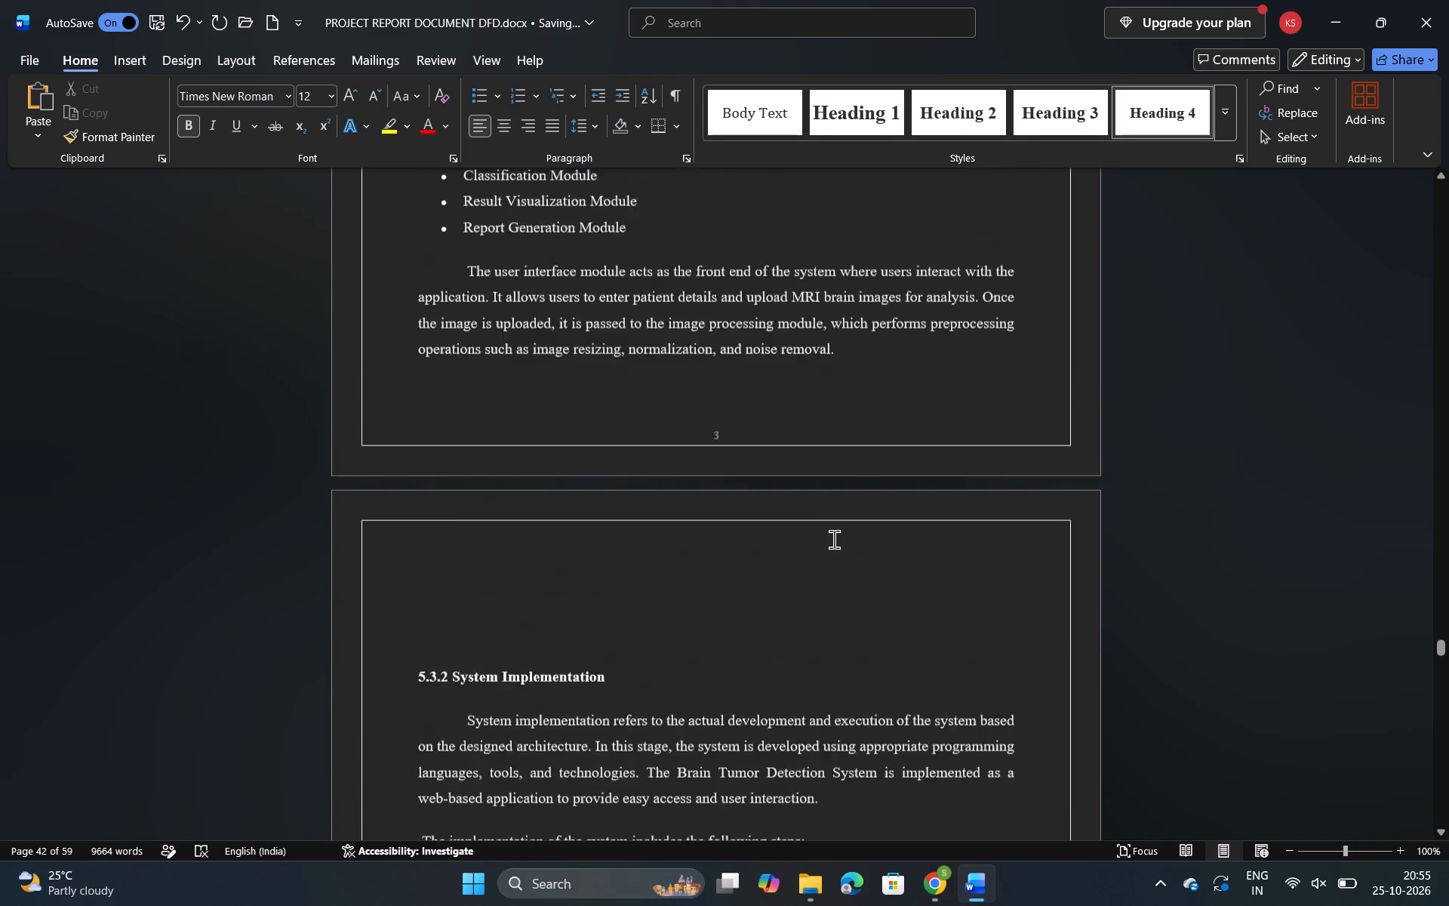
{"action": "left_click", "coordinate": [776, 497]}
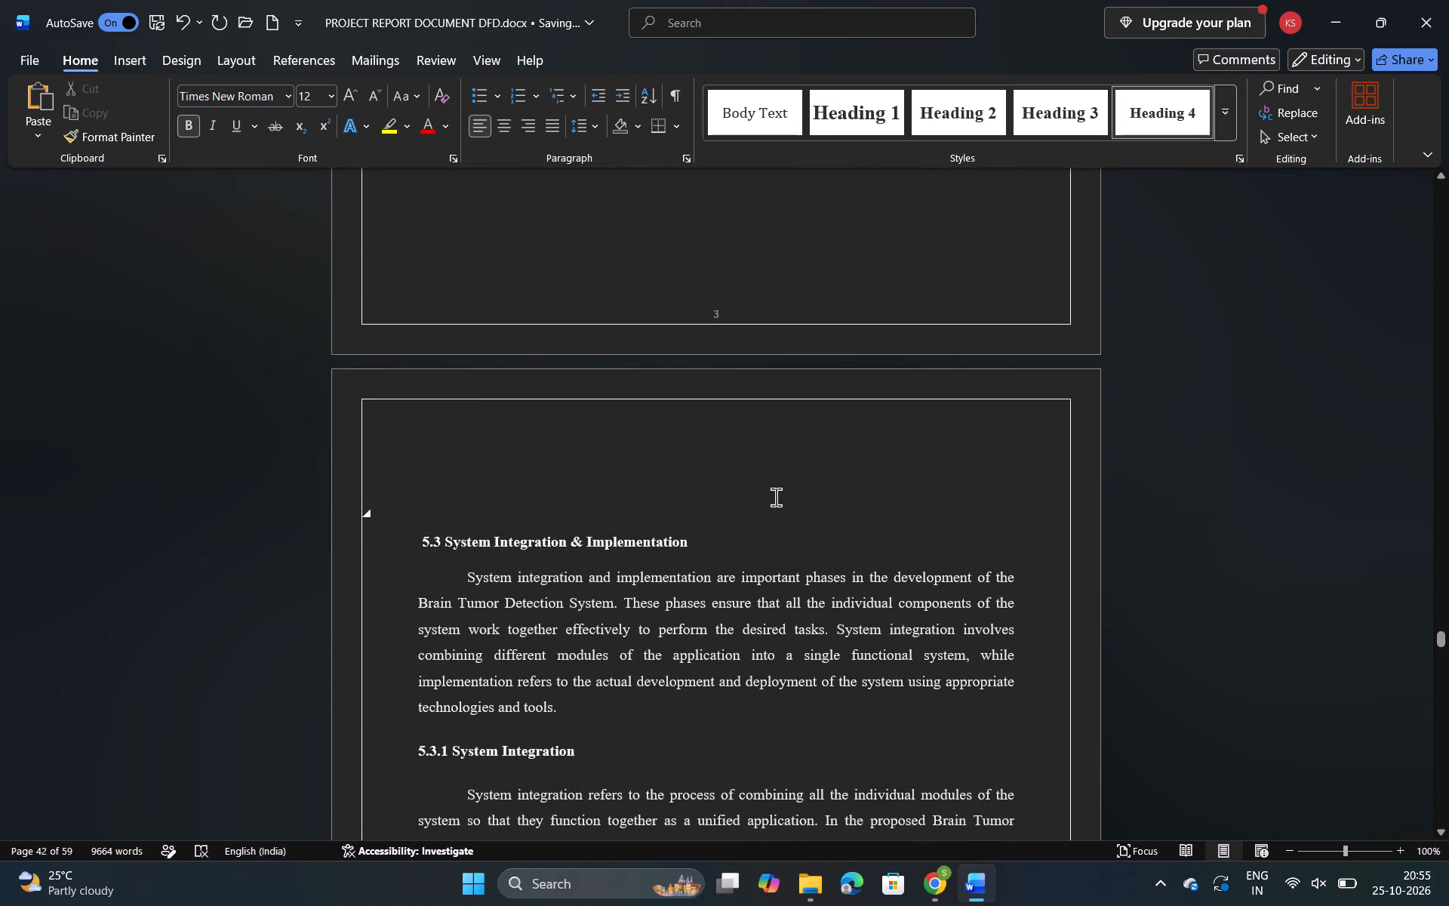
{"action": "key", "text": "BackSpace"}
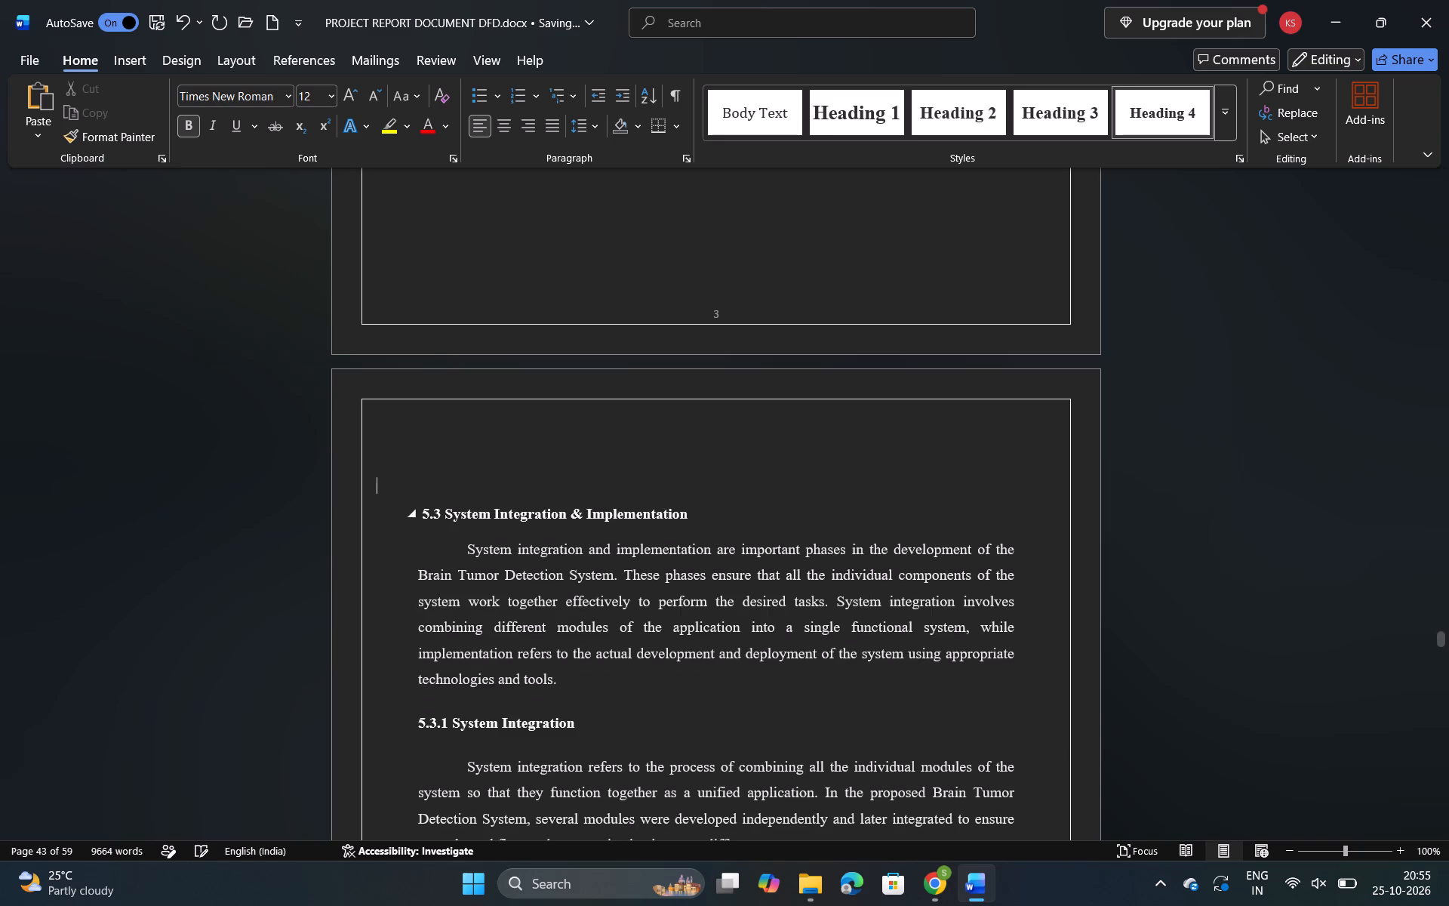
{"action": "key", "text": "BackSpace"}
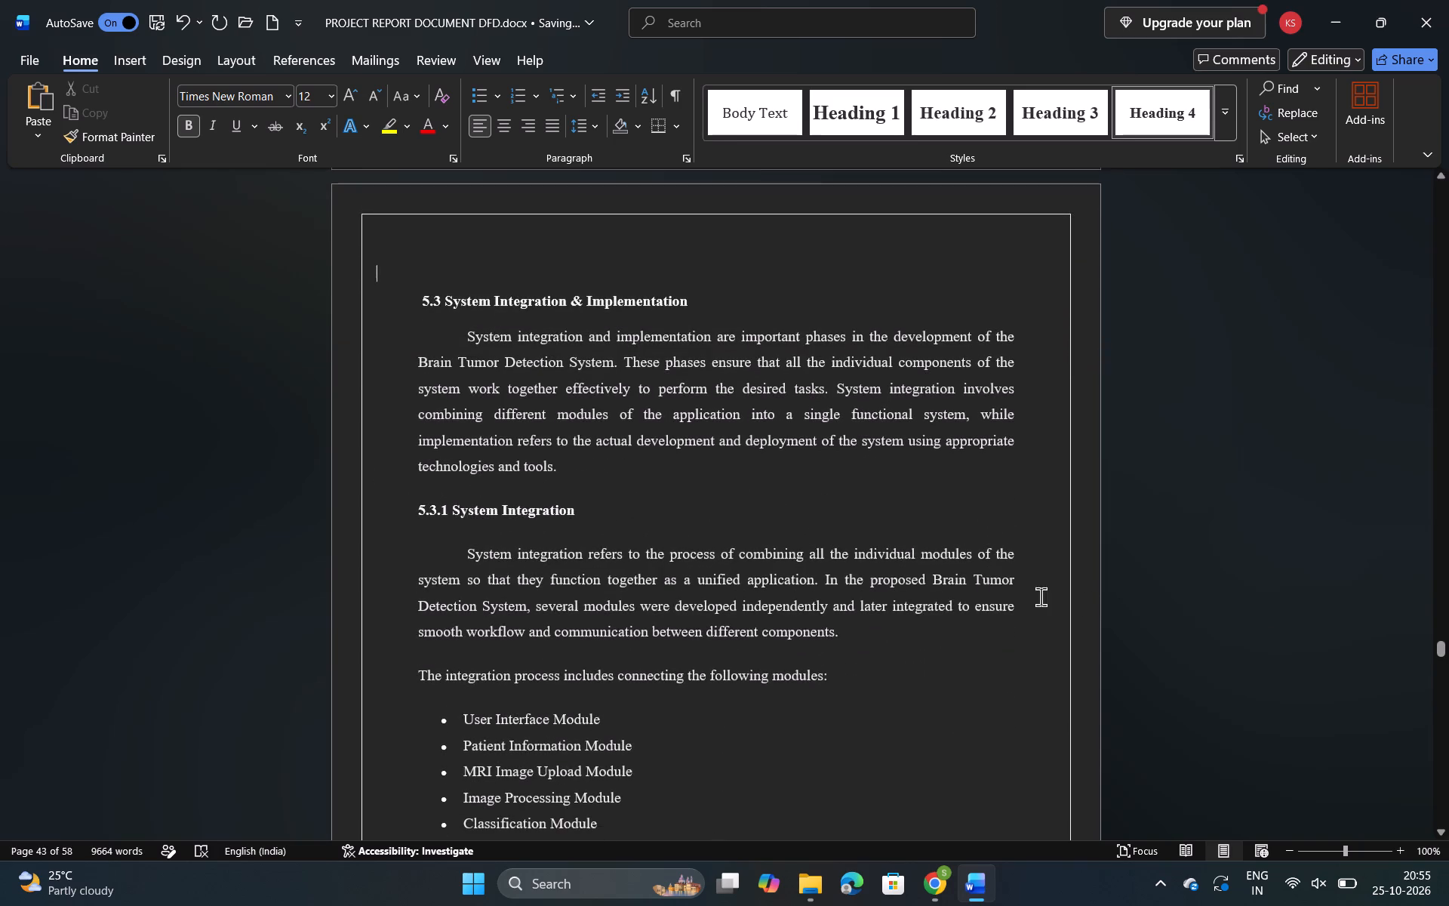
Look through sections 5.3, 5.3.1 and 5.3.2 for brain tumor content that needs replacing.
{"action": "scroll", "coordinate": [982, 593], "scroll_direction": "down", "scroll_amount": 2}
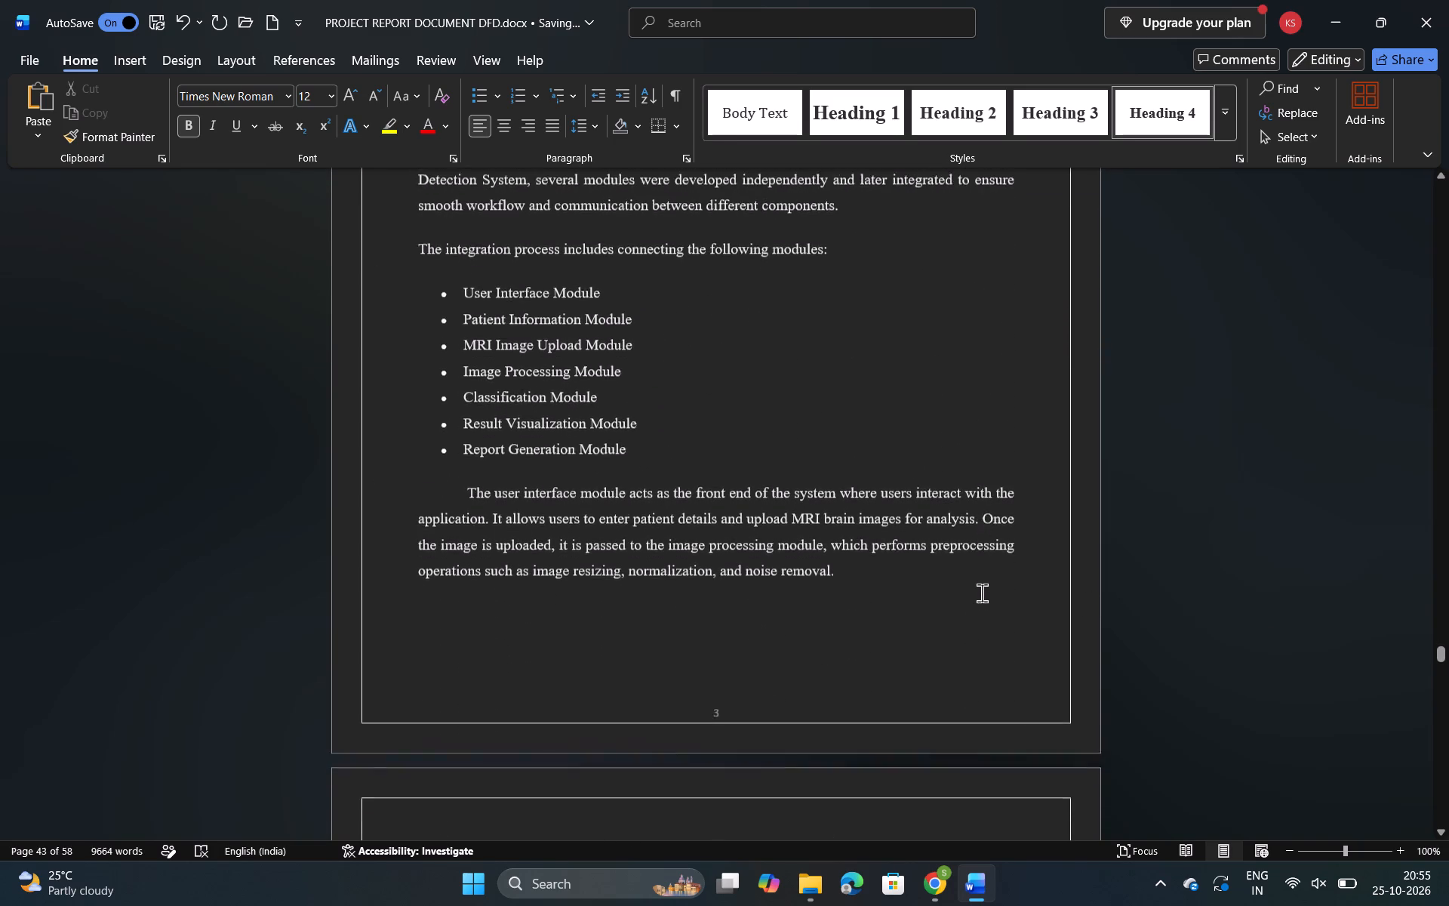
{"action": "scroll", "coordinate": [982, 593], "scroll_direction": "down", "scroll_amount": 2}
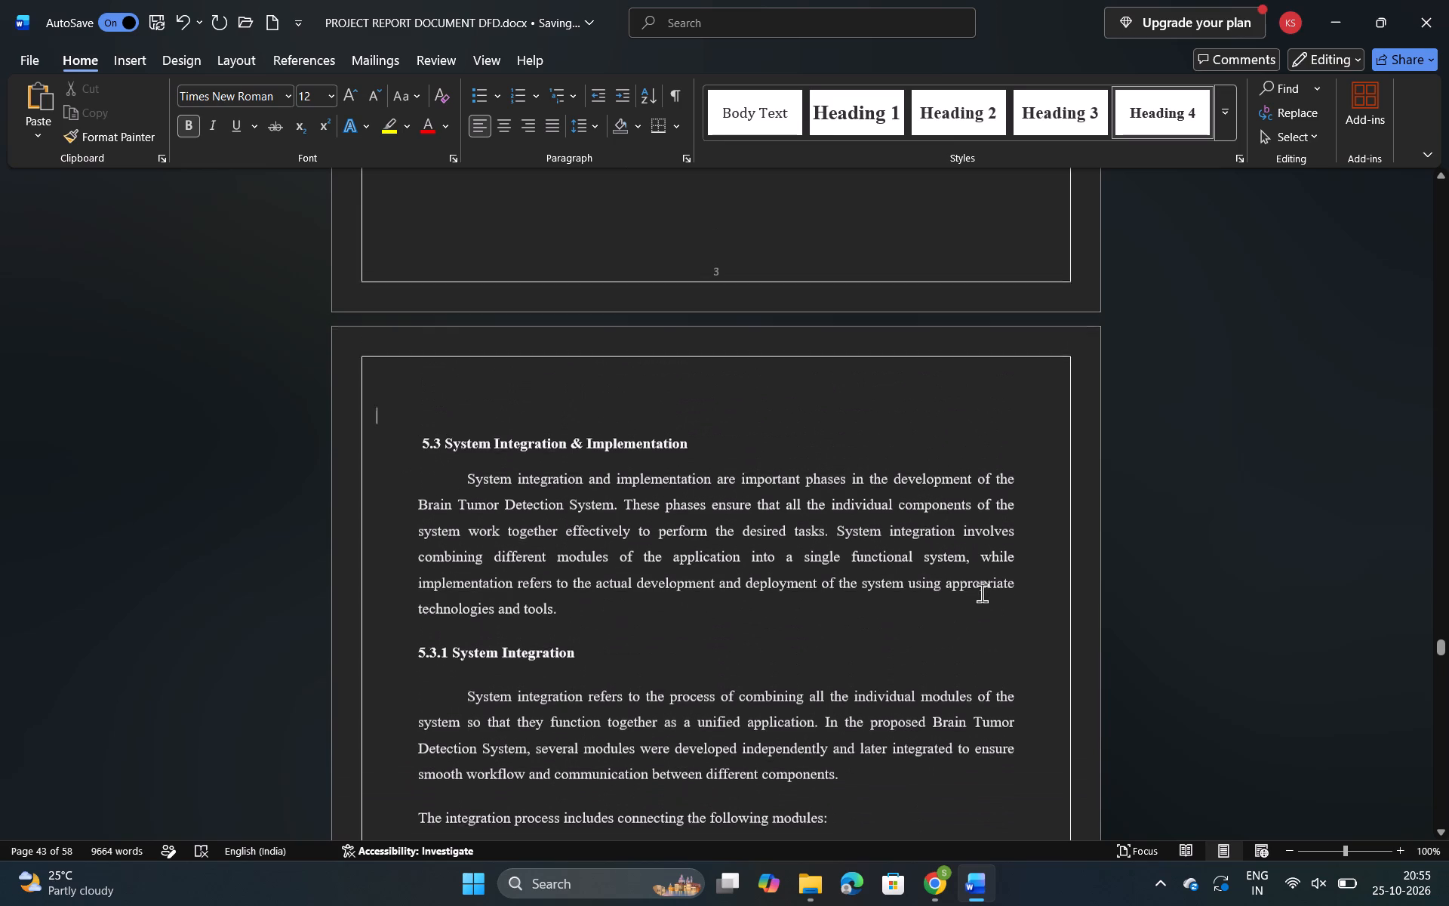
{"action": "scroll", "coordinate": [982, 593], "scroll_direction": "down", "scroll_amount": 2}
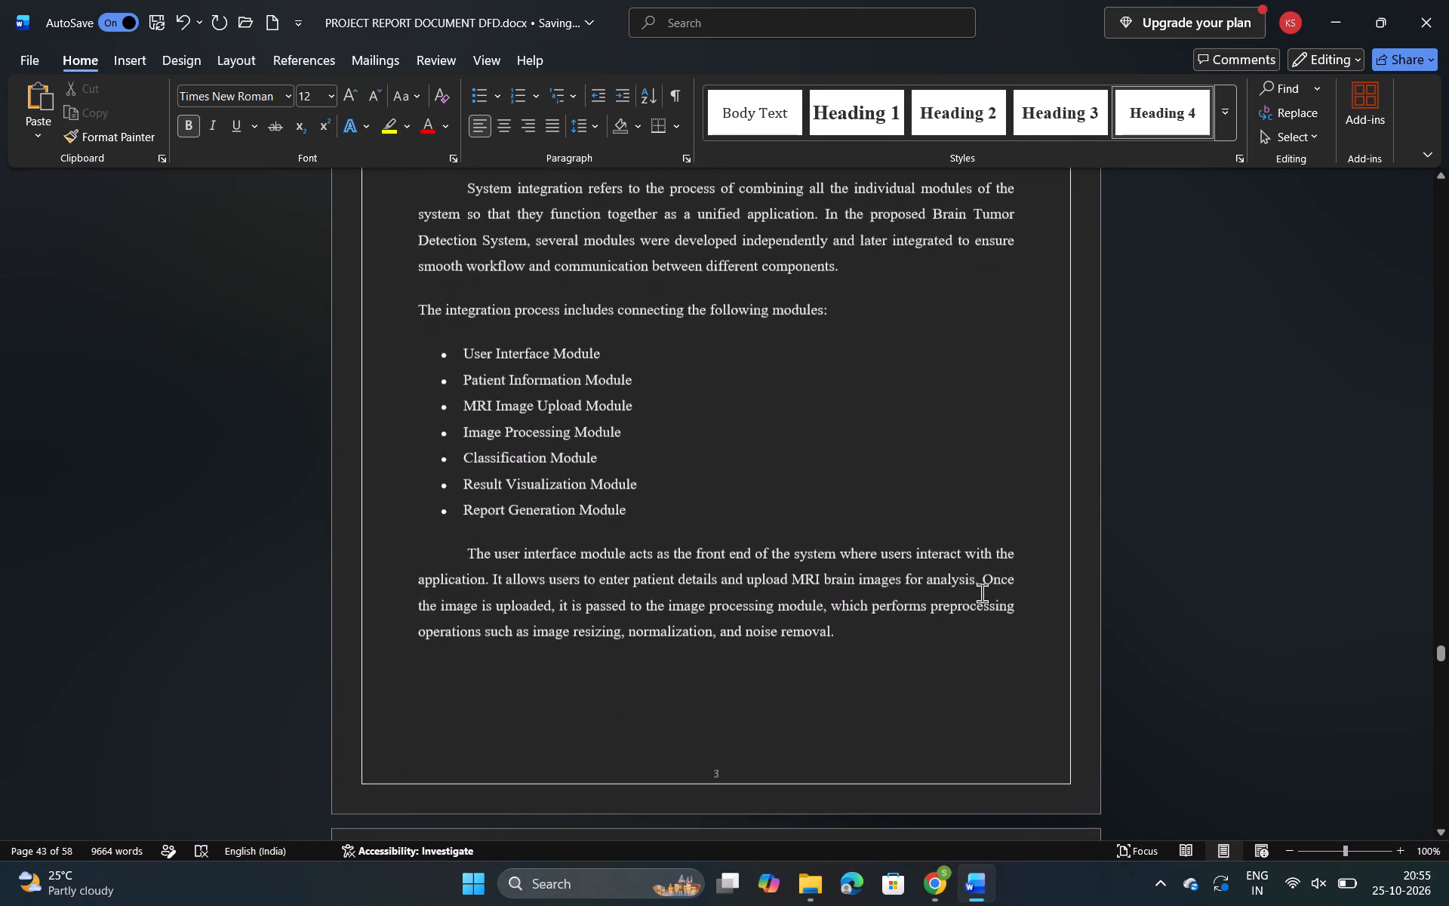
{"action": "scroll", "coordinate": [982, 593], "scroll_direction": "down", "scroll_amount": 2}
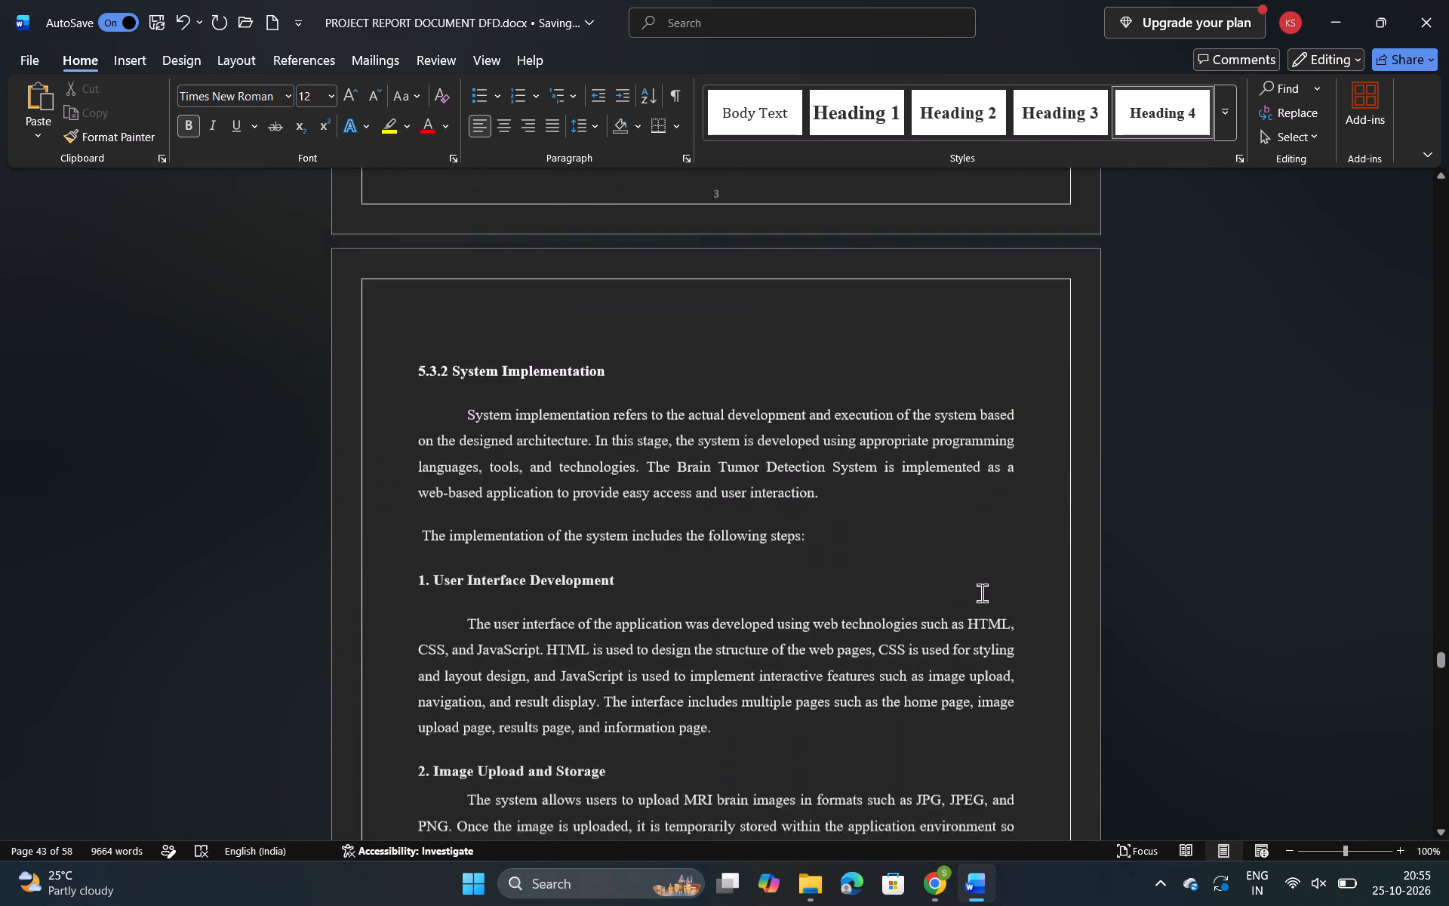
{"action": "scroll", "coordinate": [982, 593], "scroll_direction": "down", "scroll_amount": 3}
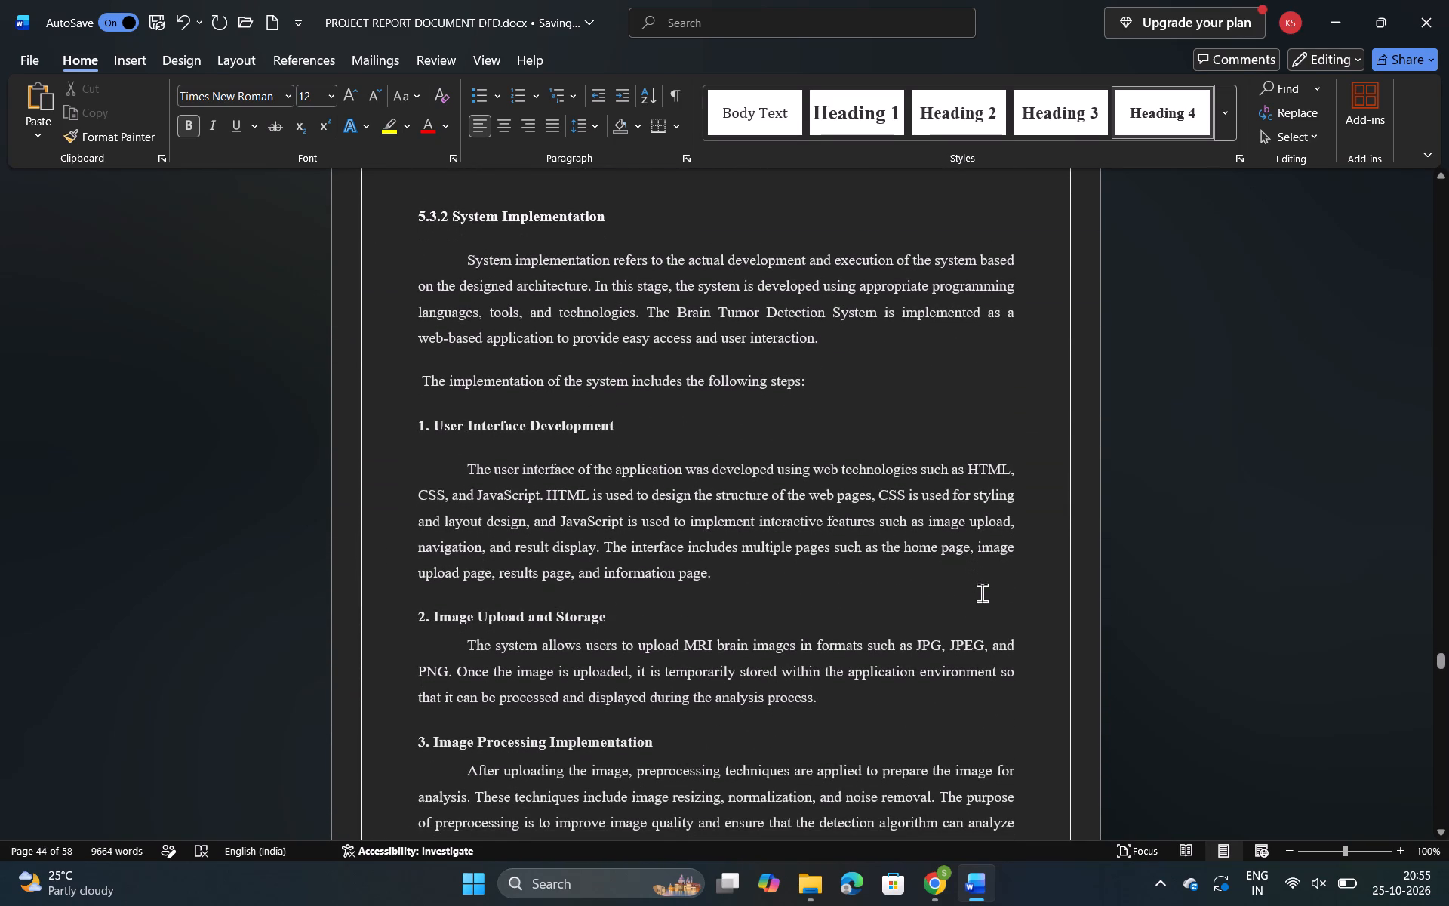
{"action": "scroll", "coordinate": [982, 593], "scroll_direction": "up", "scroll_amount": 3}
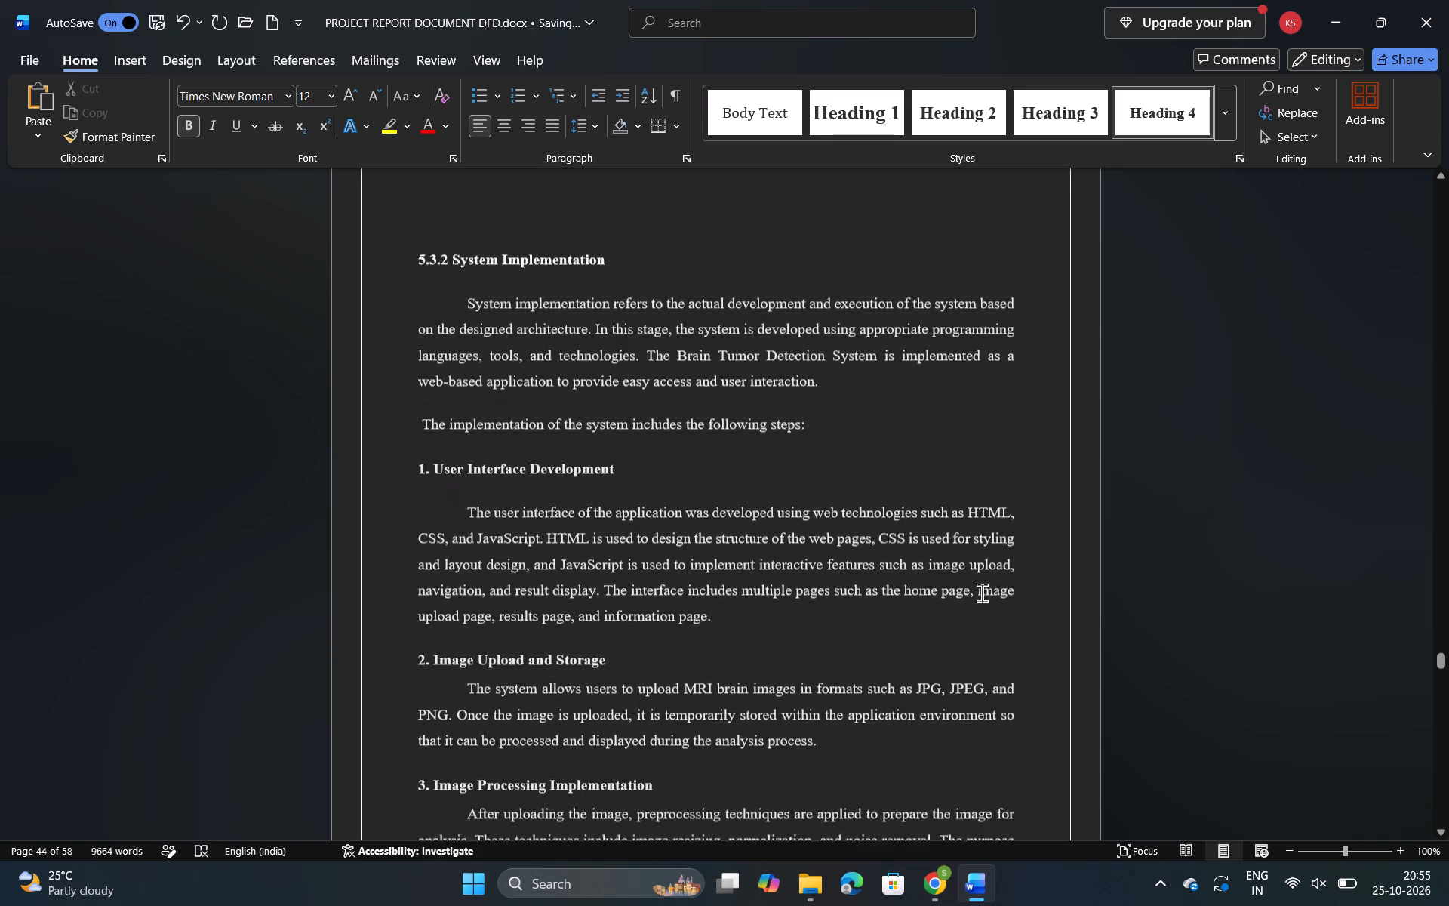
{"action": "scroll", "coordinate": [982, 593], "scroll_direction": "up", "scroll_amount": 1}
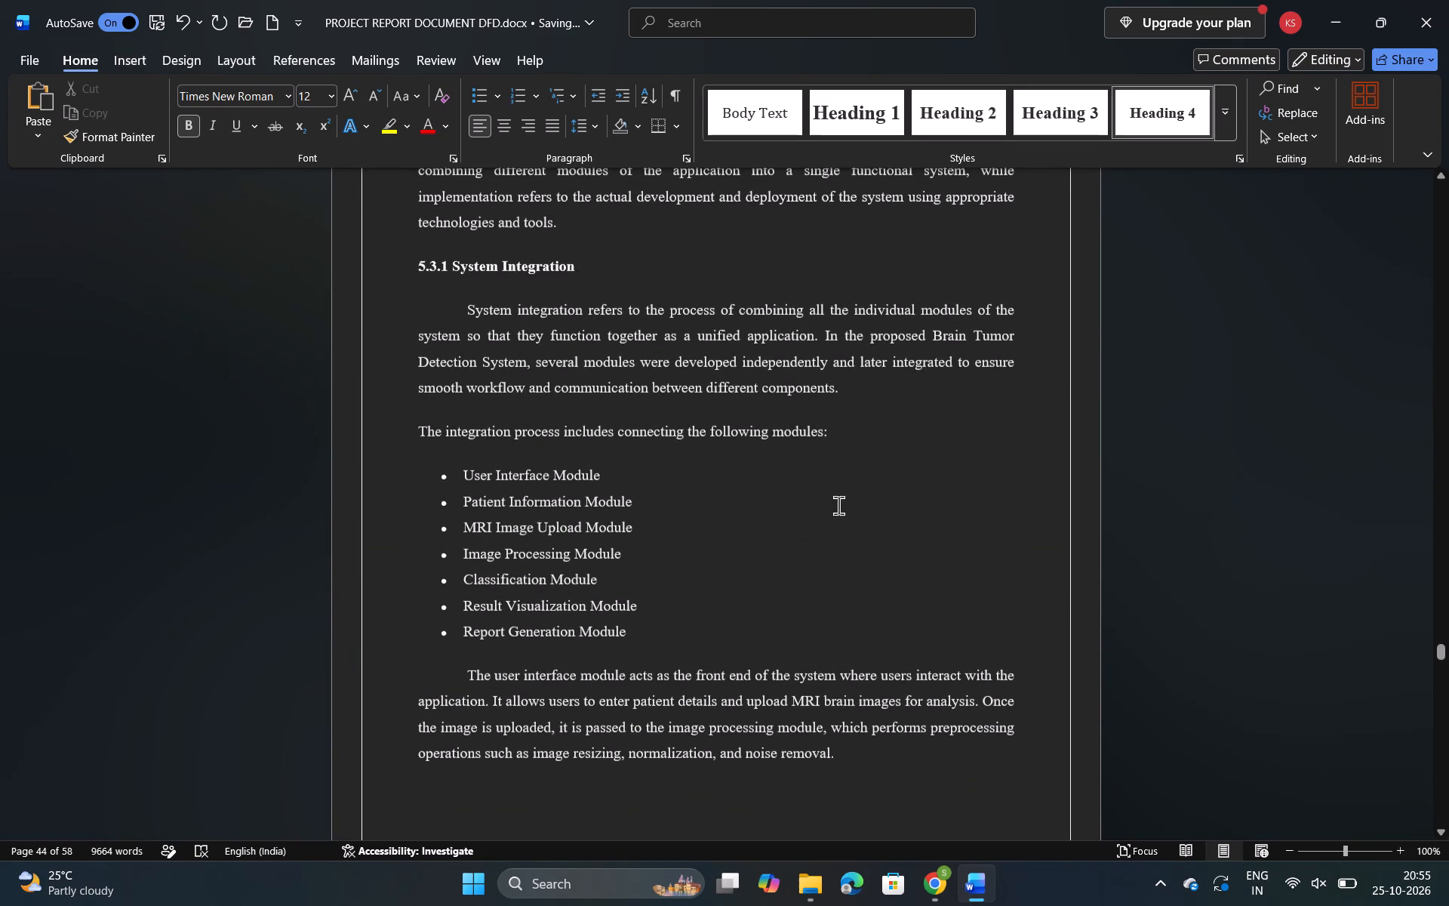
{"action": "left_click_drag", "start_coordinate": [451, 264], "coordinate": [461, 271]}
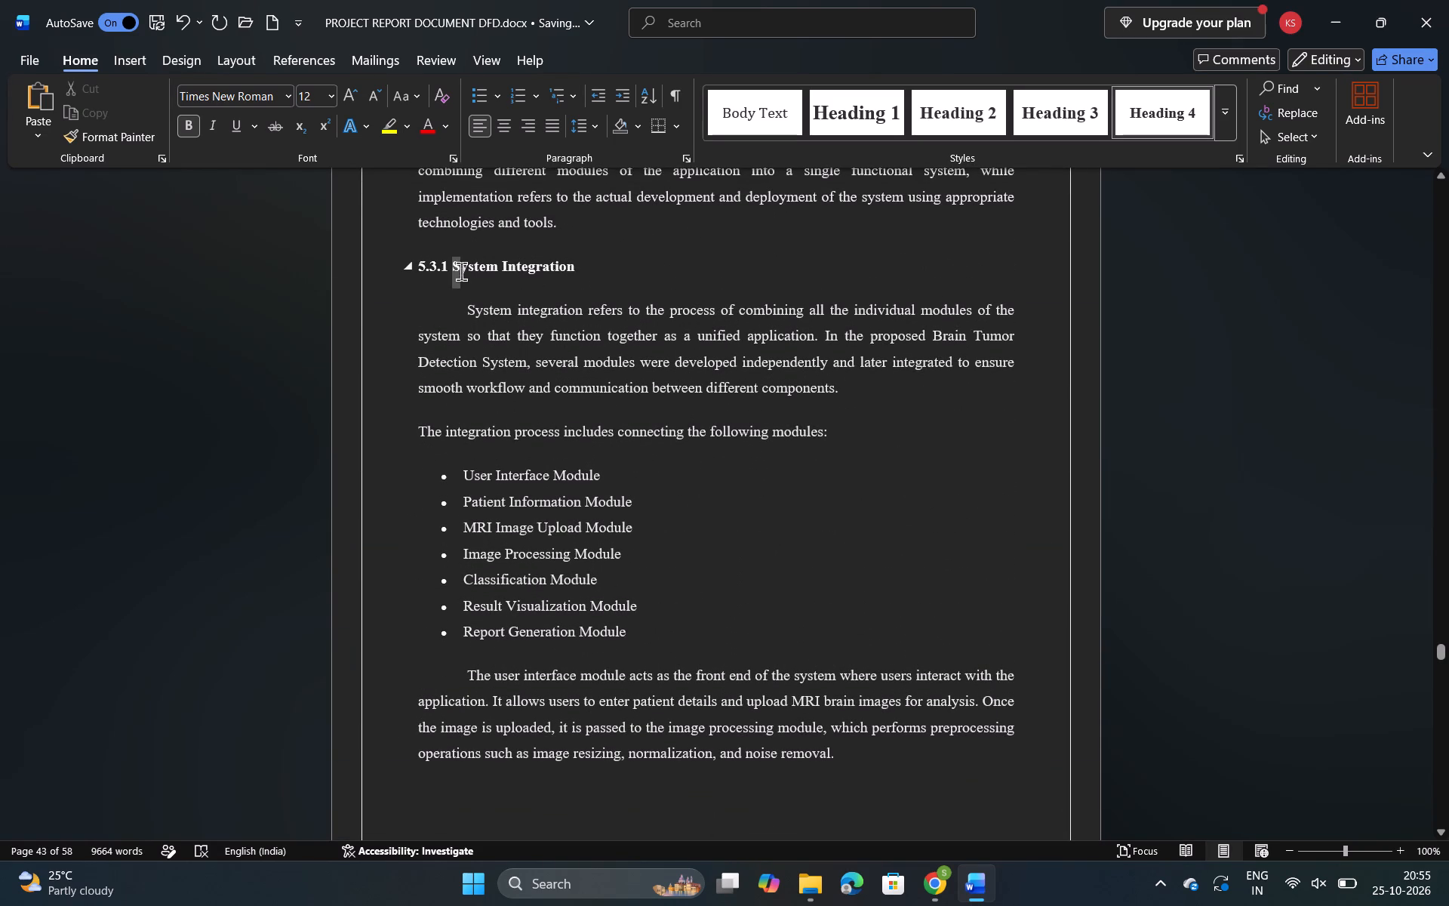
{"action": "left_click_drag", "start_coordinate": [461, 271], "coordinate": [611, 276]}
{"action": "key", "text": "ctrl+c"}
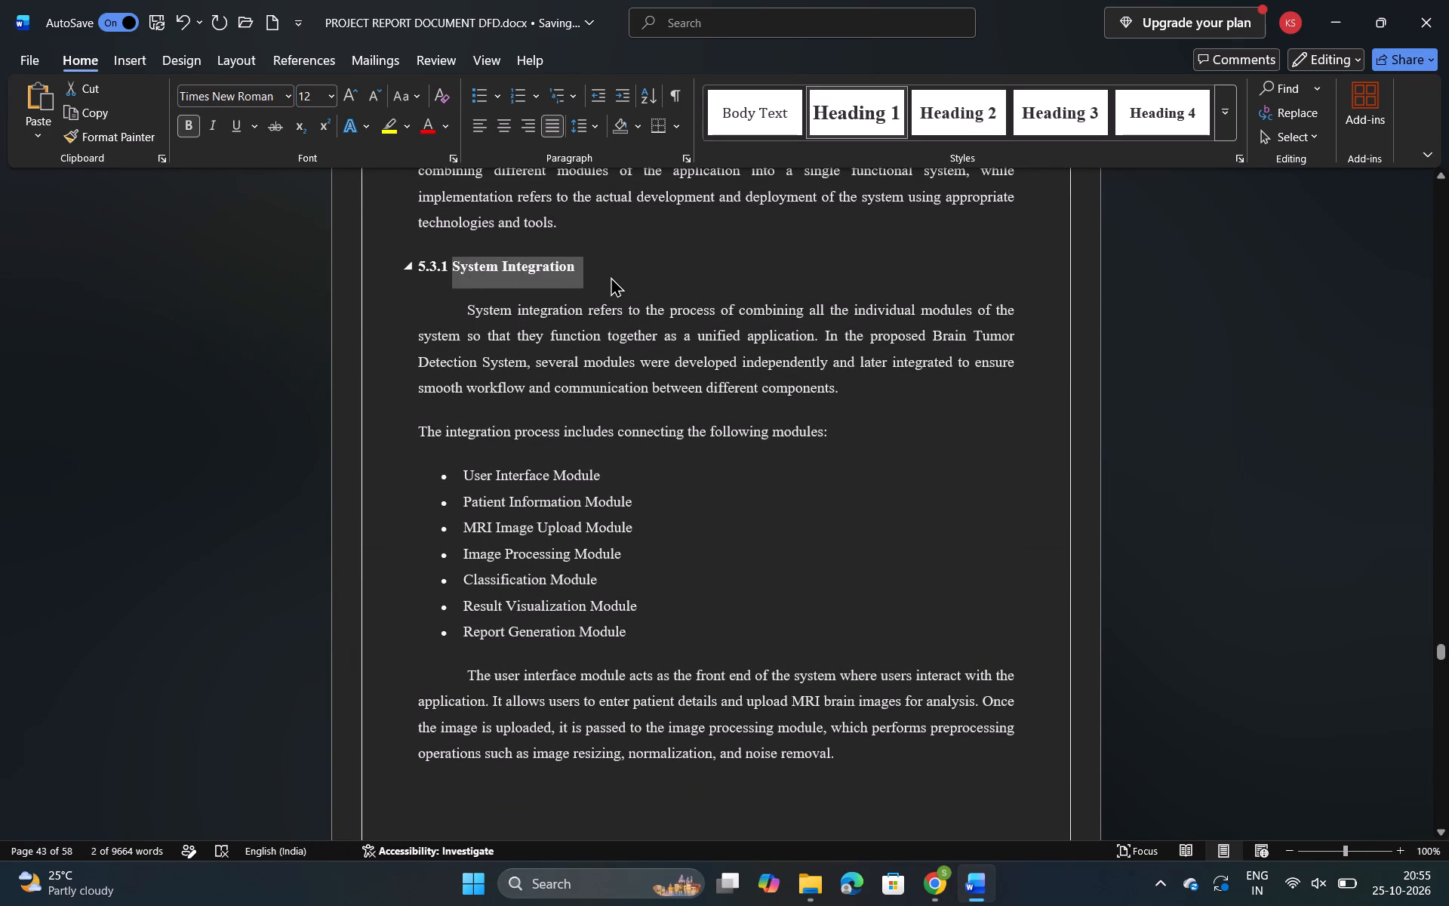
{"action": "left_click", "coordinate": [944, 905]}
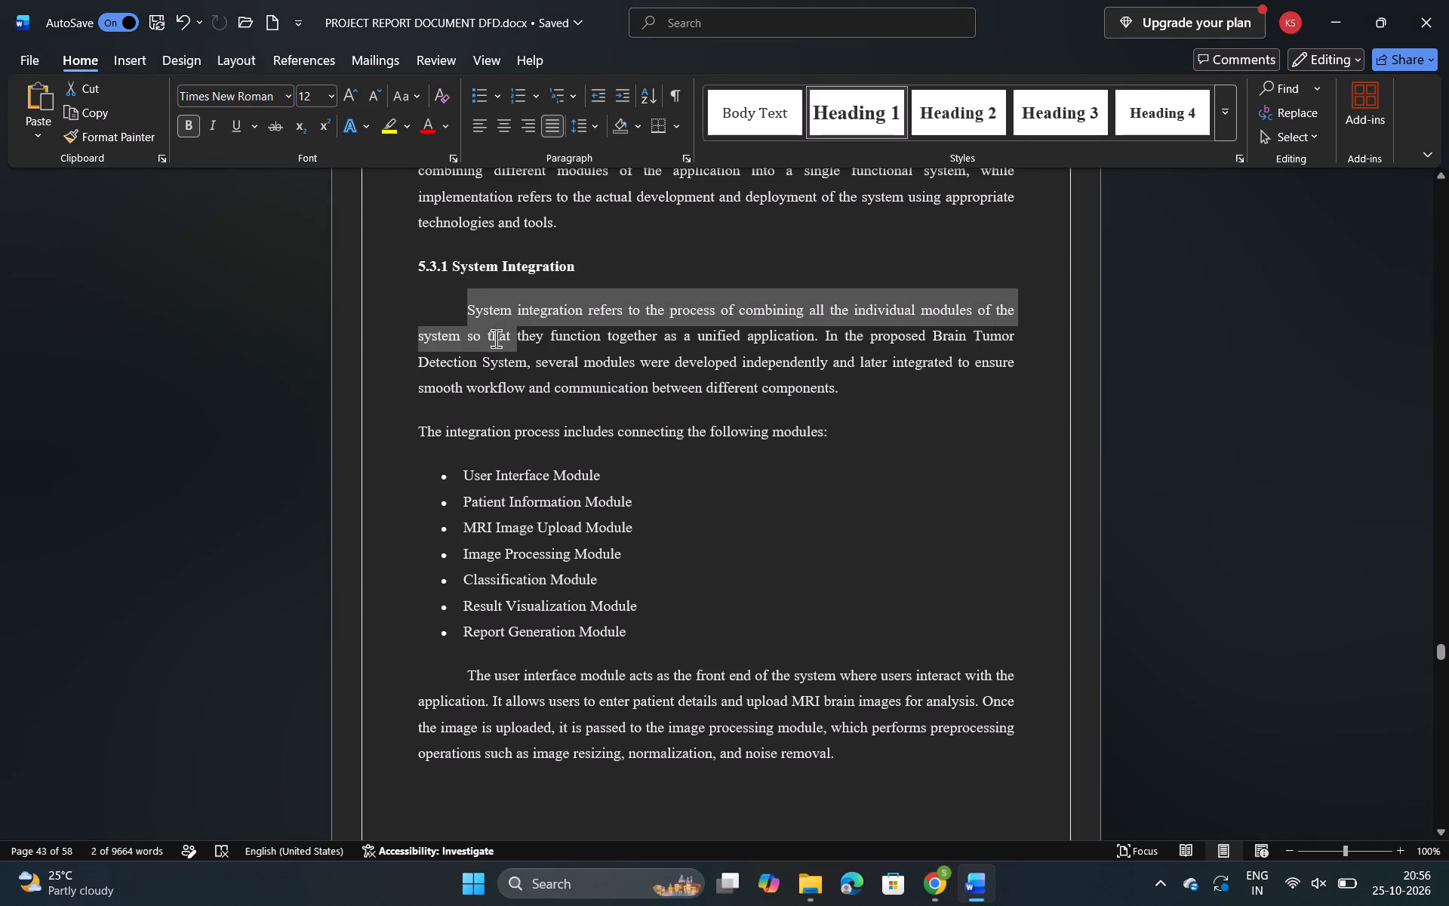
{"action": "left_click_drag", "start_coordinate": [496, 338], "coordinate": [511, 316]}
{"action": "left_click", "coordinate": [511, 316]}
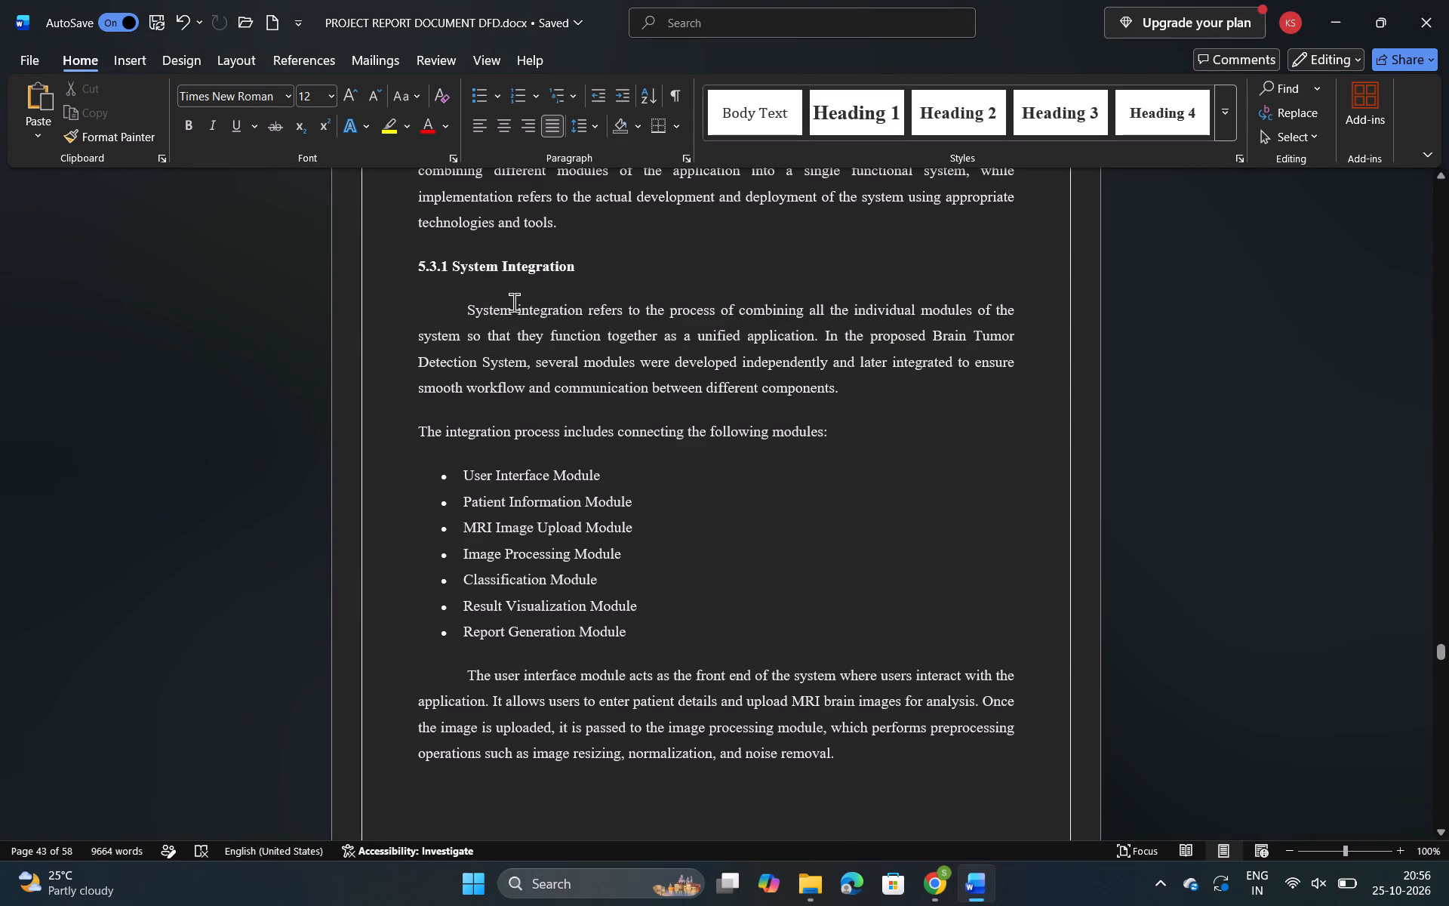
{"action": "left_click_drag", "start_coordinate": [514, 302], "coordinate": [579, 385]}
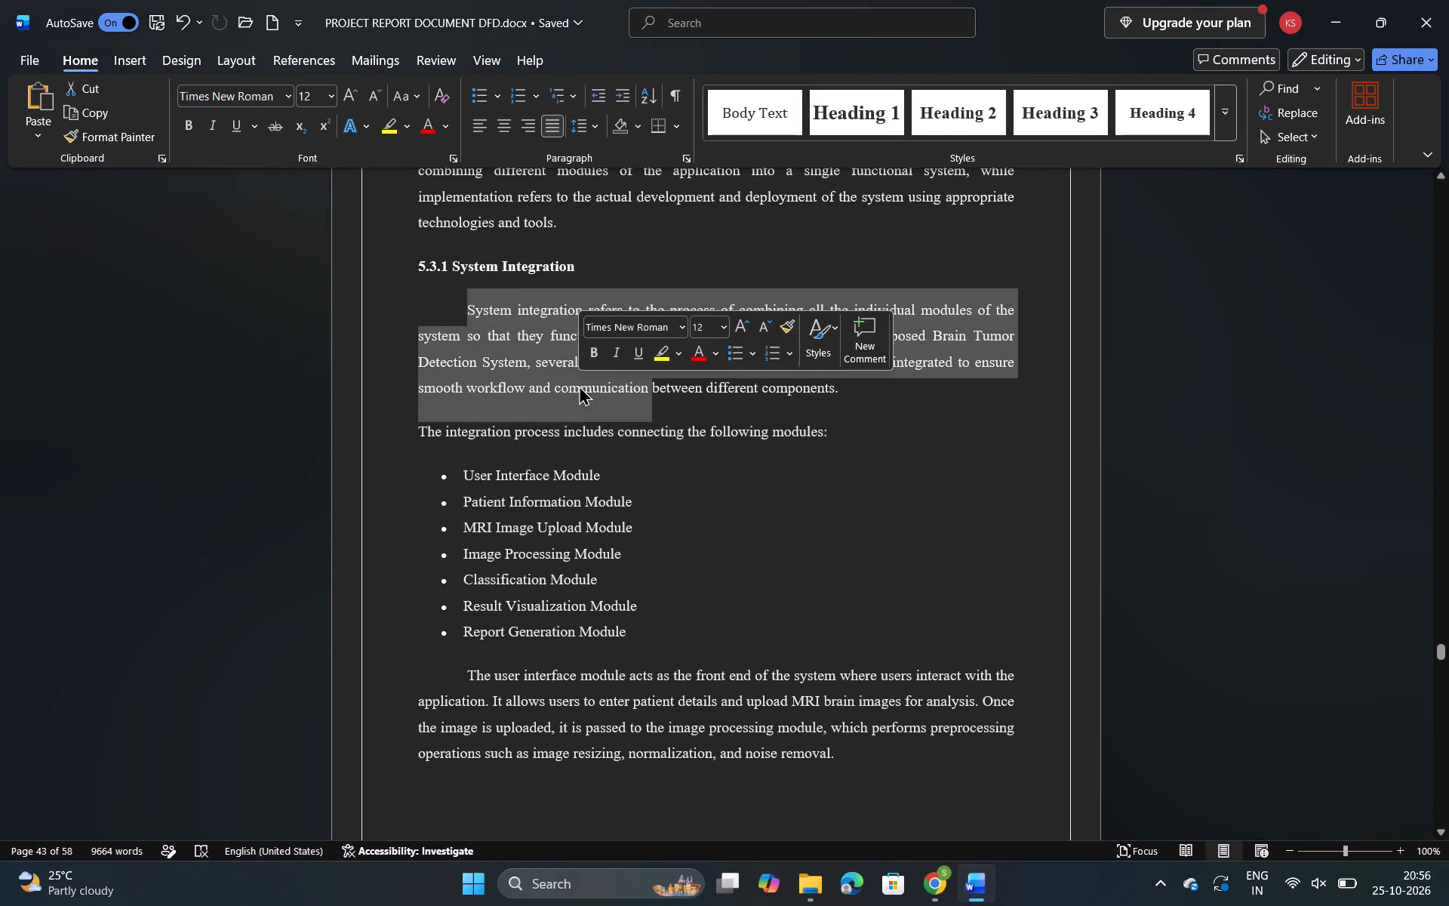
{"action": "left_click", "coordinate": [517, 304]}
{"action": "left_click_drag", "start_coordinate": [517, 304], "coordinate": [522, 344]}
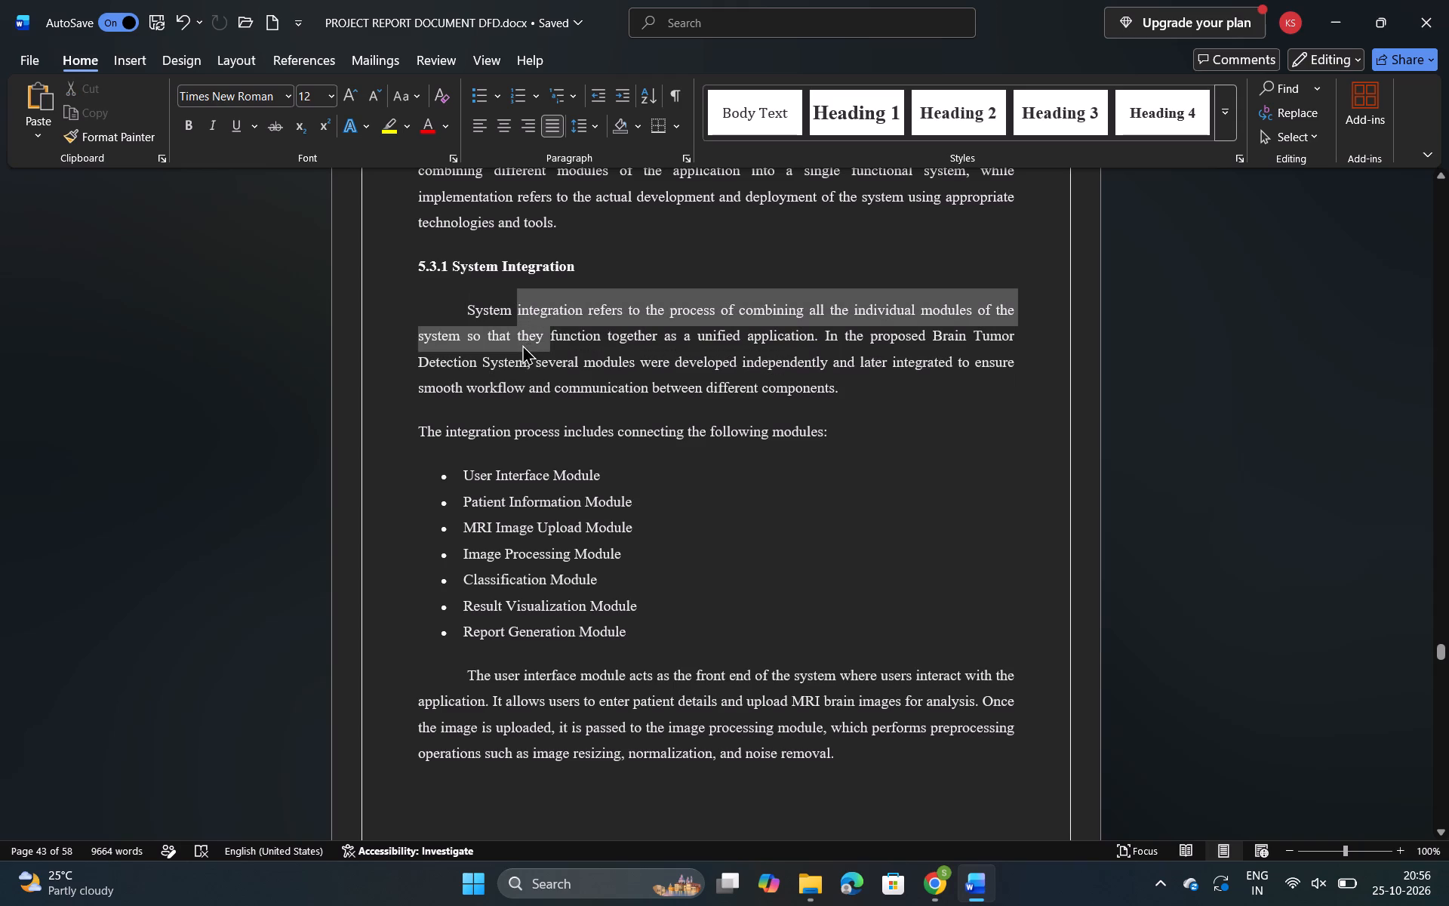
{"action": "left_click_drag", "start_coordinate": [522, 344], "coordinate": [641, 905]}
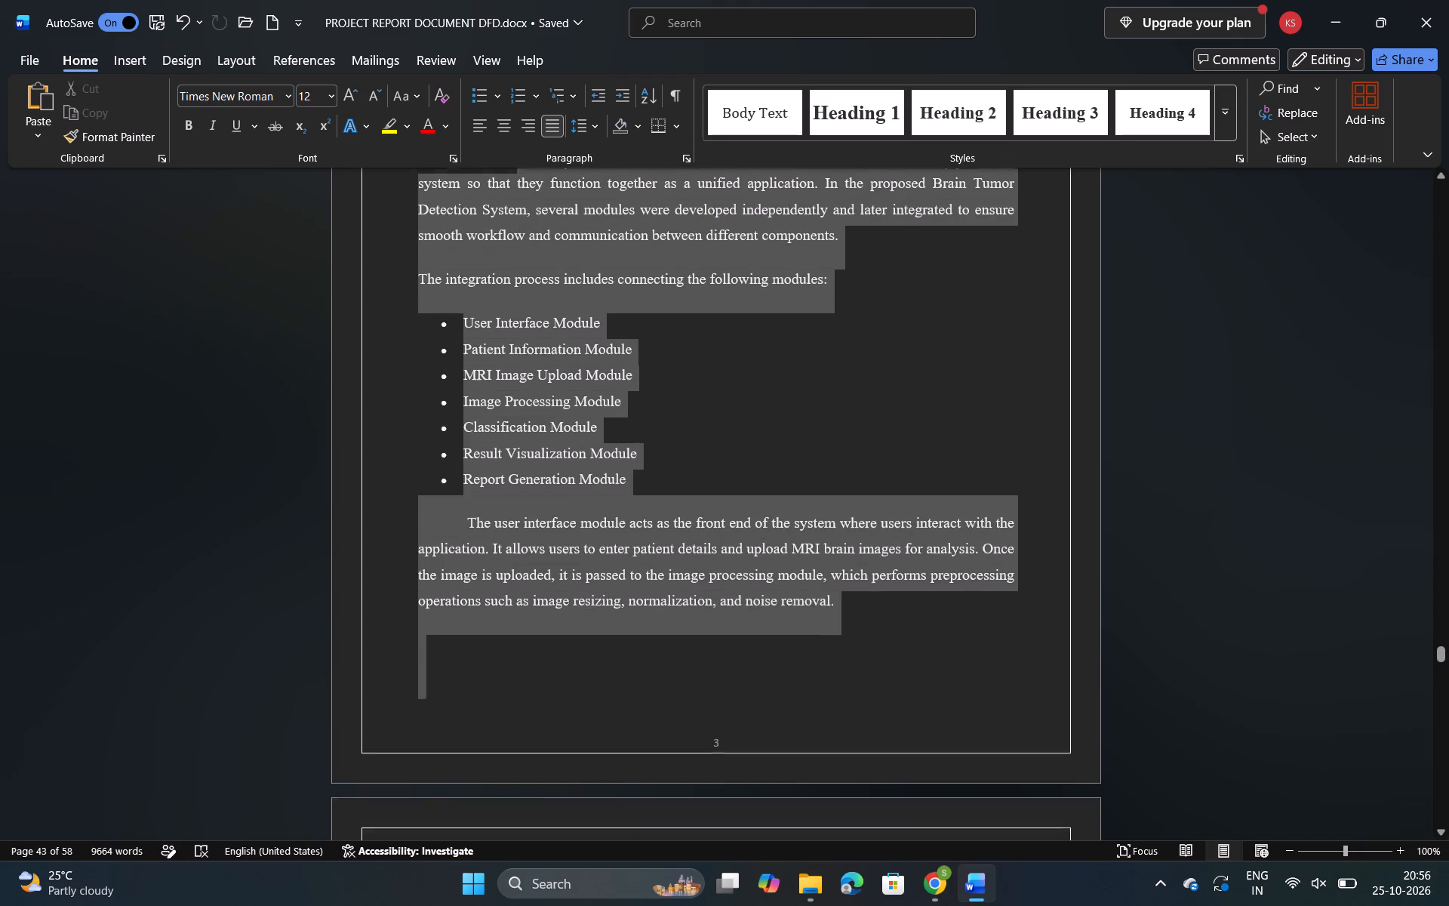
{"action": "left_click_drag", "start_coordinate": [641, 905], "coordinate": [857, 560]}
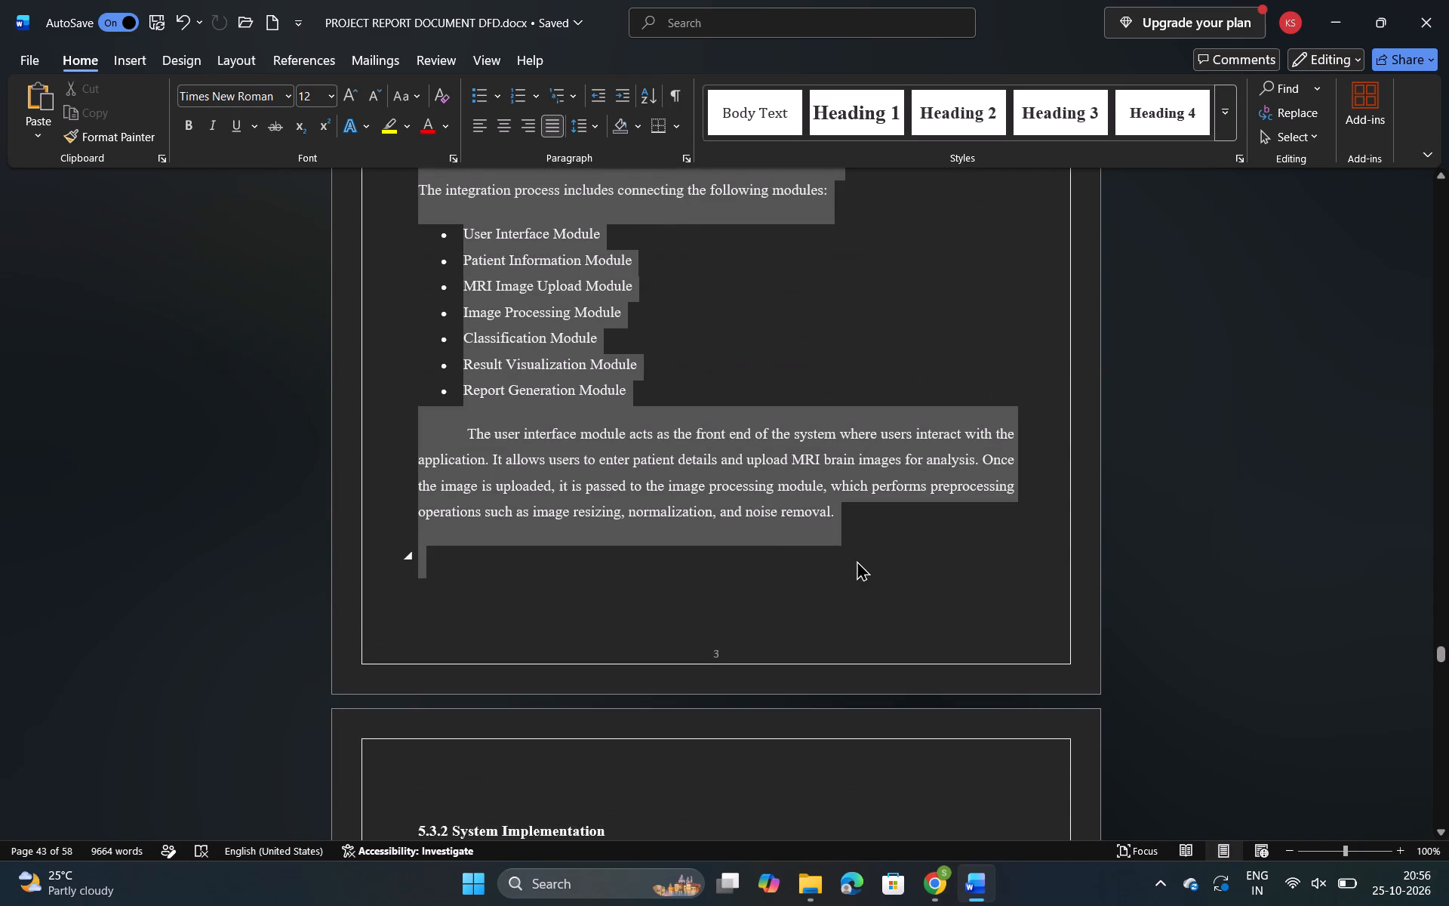
{"action": "left_click_drag", "start_coordinate": [857, 560], "coordinate": [874, 558]}
{"action": "key", "text": "ctrl+v"}
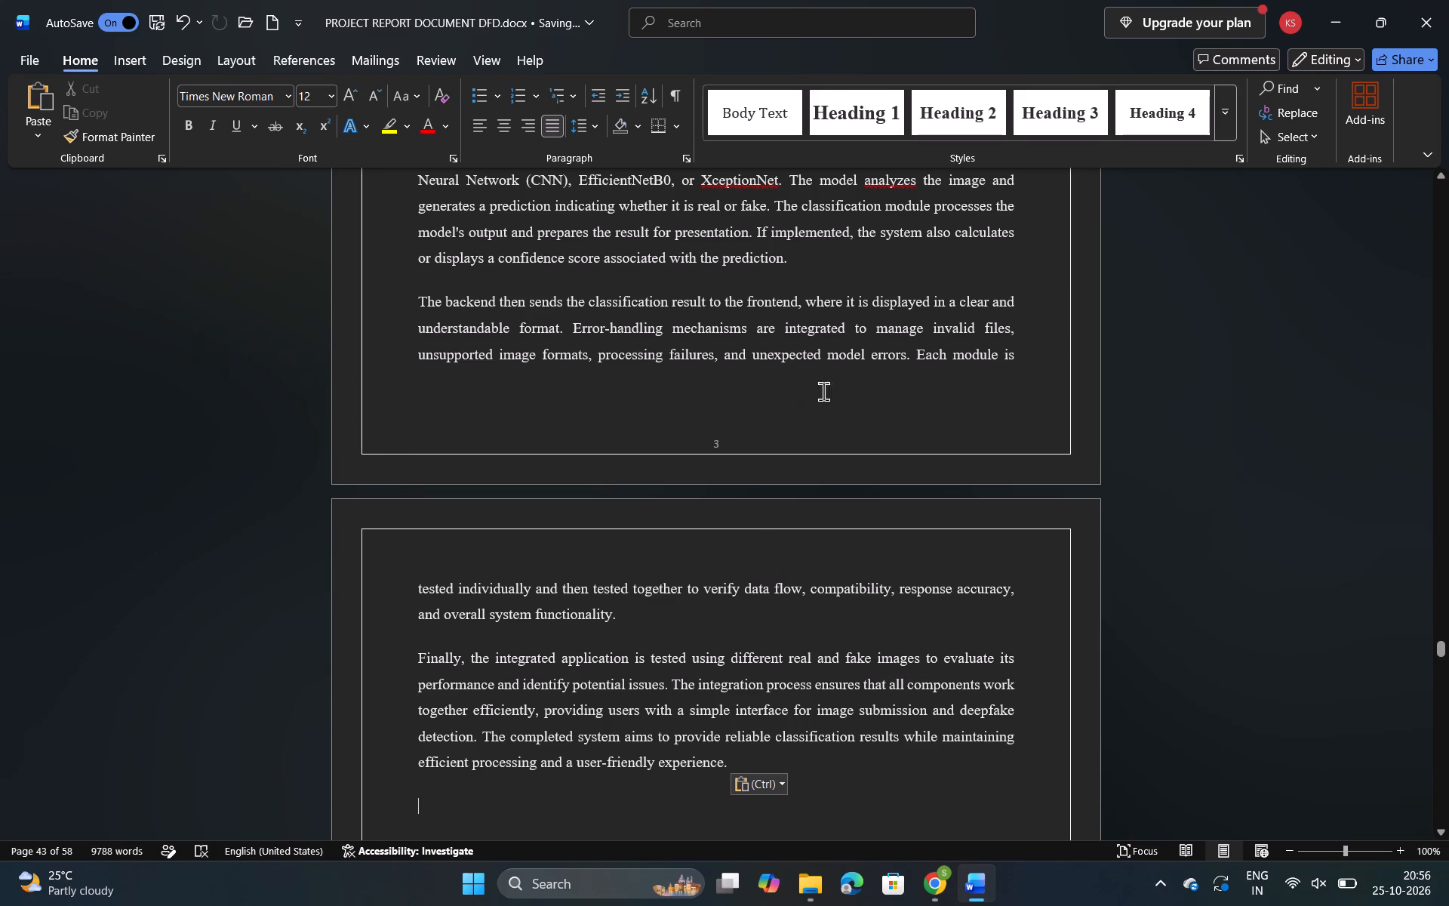
In section 5.3.1's backend paragraph, cut the error-handling details so the sentence reads "Error-handling mule is tested individually".
{"action": "left_click", "coordinate": [975, 359]}
{"action": "key", "text": "BackSpace"}
{"action": "key", "text": "Delete"}
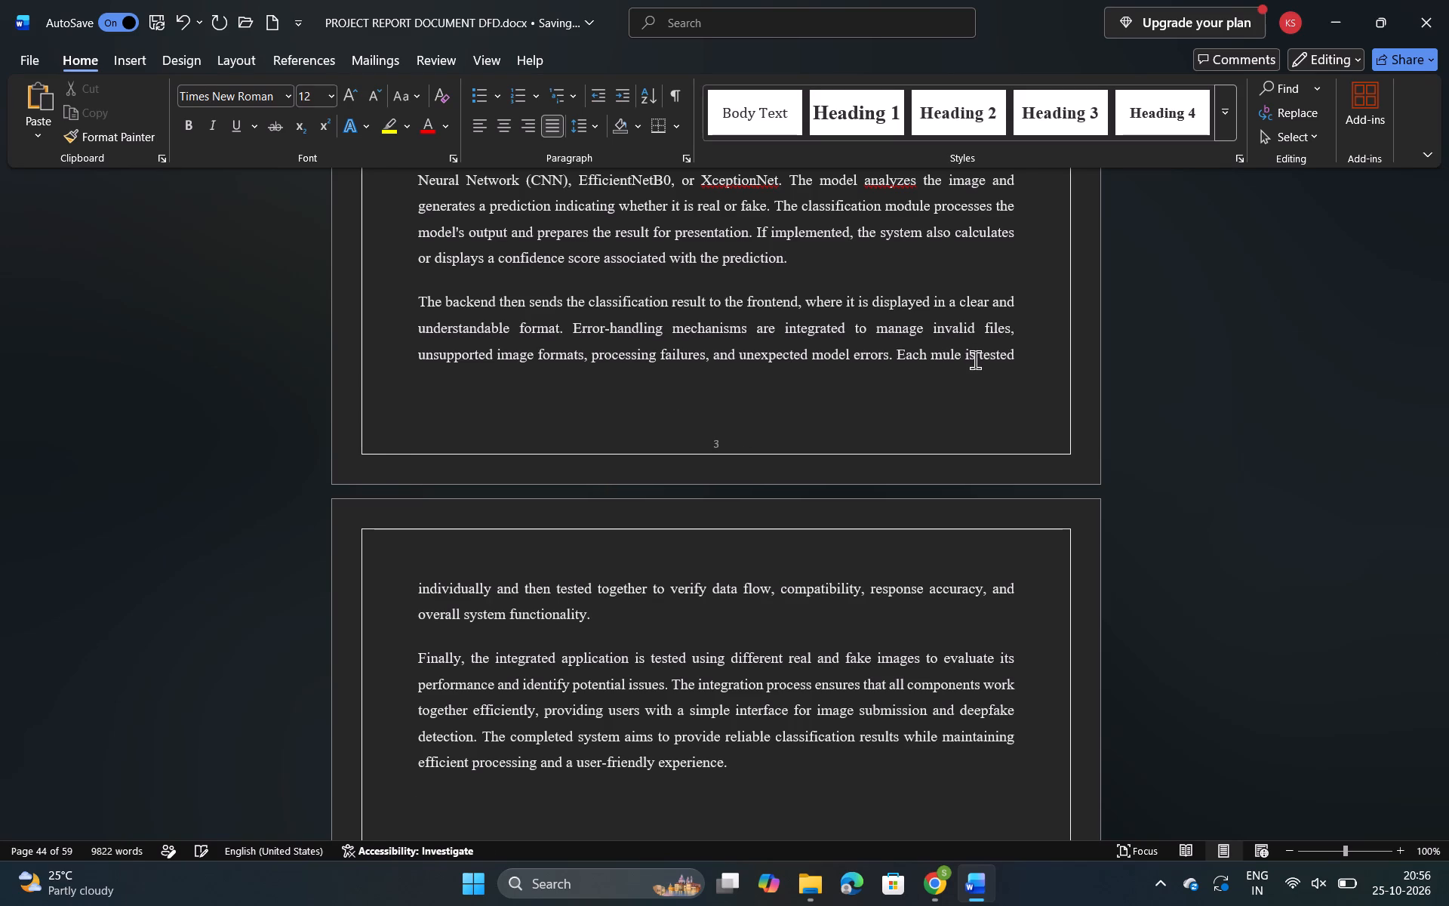
{"action": "key", "text": "BackSpace"}
{"action": "key", "text": "BackSpace"}
{"action": "key", "text": "BackSpace"}
{"action": "key", "text": "BackSpace"}
{"action": "key", "text": "BackSpace"}
{"action": "key", "text": "BackSpace"}
{"action": "key", "text": "BackSpace"}
{"action": "key", "text": "BackSpace"}
{"action": "key", "text": "BackSpace"}
{"action": "key", "text": "BackSpace"}
{"action": "key", "text": "BackSpace"}
{"action": "key", "text": "BackSpace"}
{"action": "key", "text": "BackSpace"}
{"action": "key", "text": "BackSpace"}
{"action": "key", "text": "BackSpace"}
{"action": "key", "text": "BackSpace"}
{"action": "key", "text": "BackSpace"}
{"action": "key", "text": "BackSpace"}
{"action": "key", "text": "BackSpace"}
{"action": "key", "text": "BackSpace"}
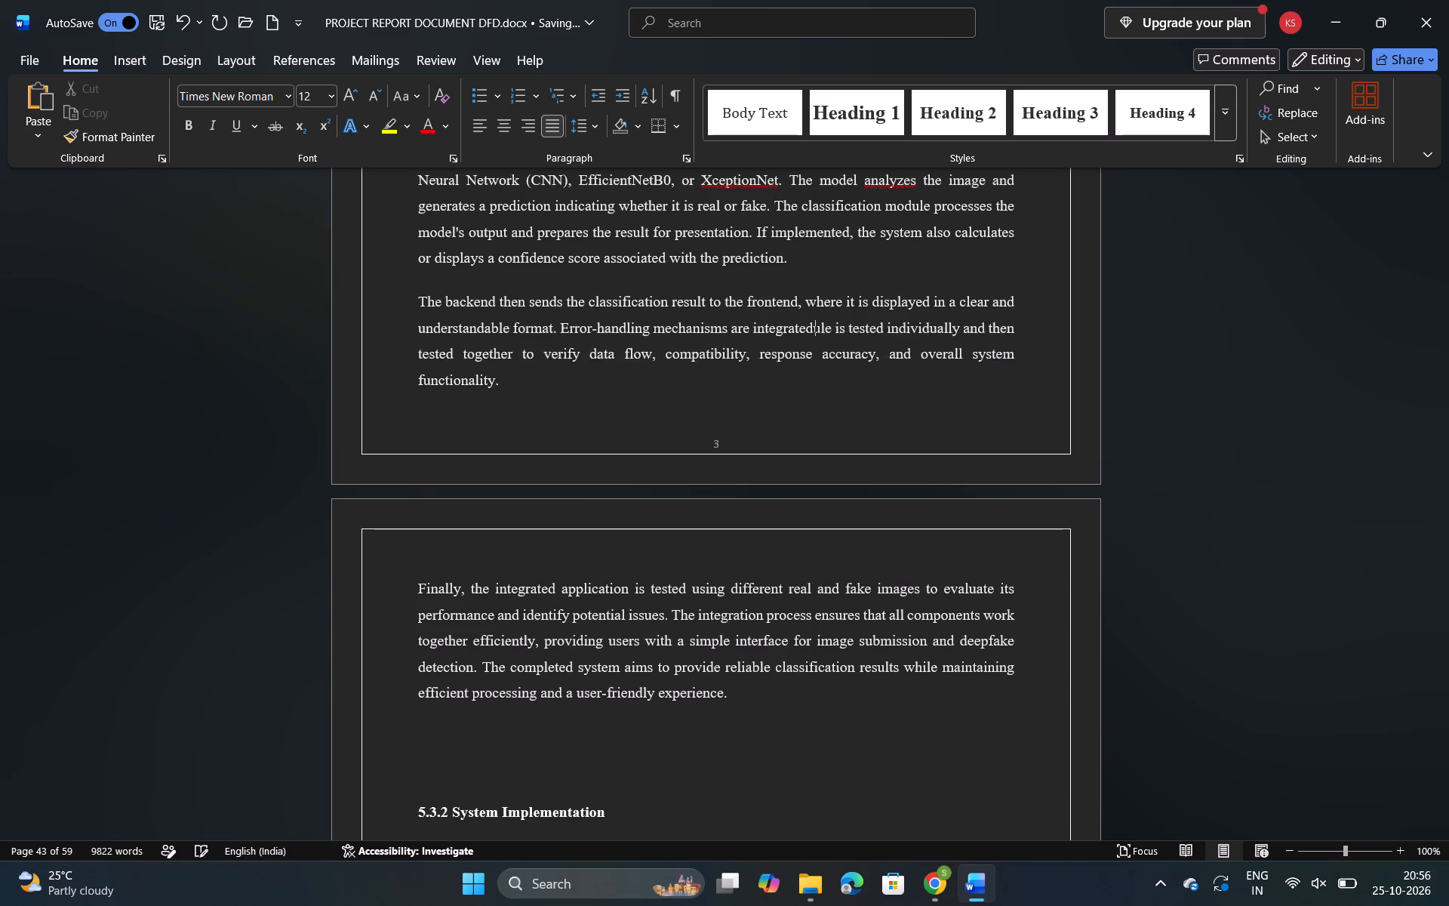
Correct the duplicated "System ystem" at the start of section 5.3.1's first paragraph to a single "System", removing its first-line indent.
{"action": "scroll", "coordinate": [998, 370], "scroll_direction": "up", "scroll_amount": 1}
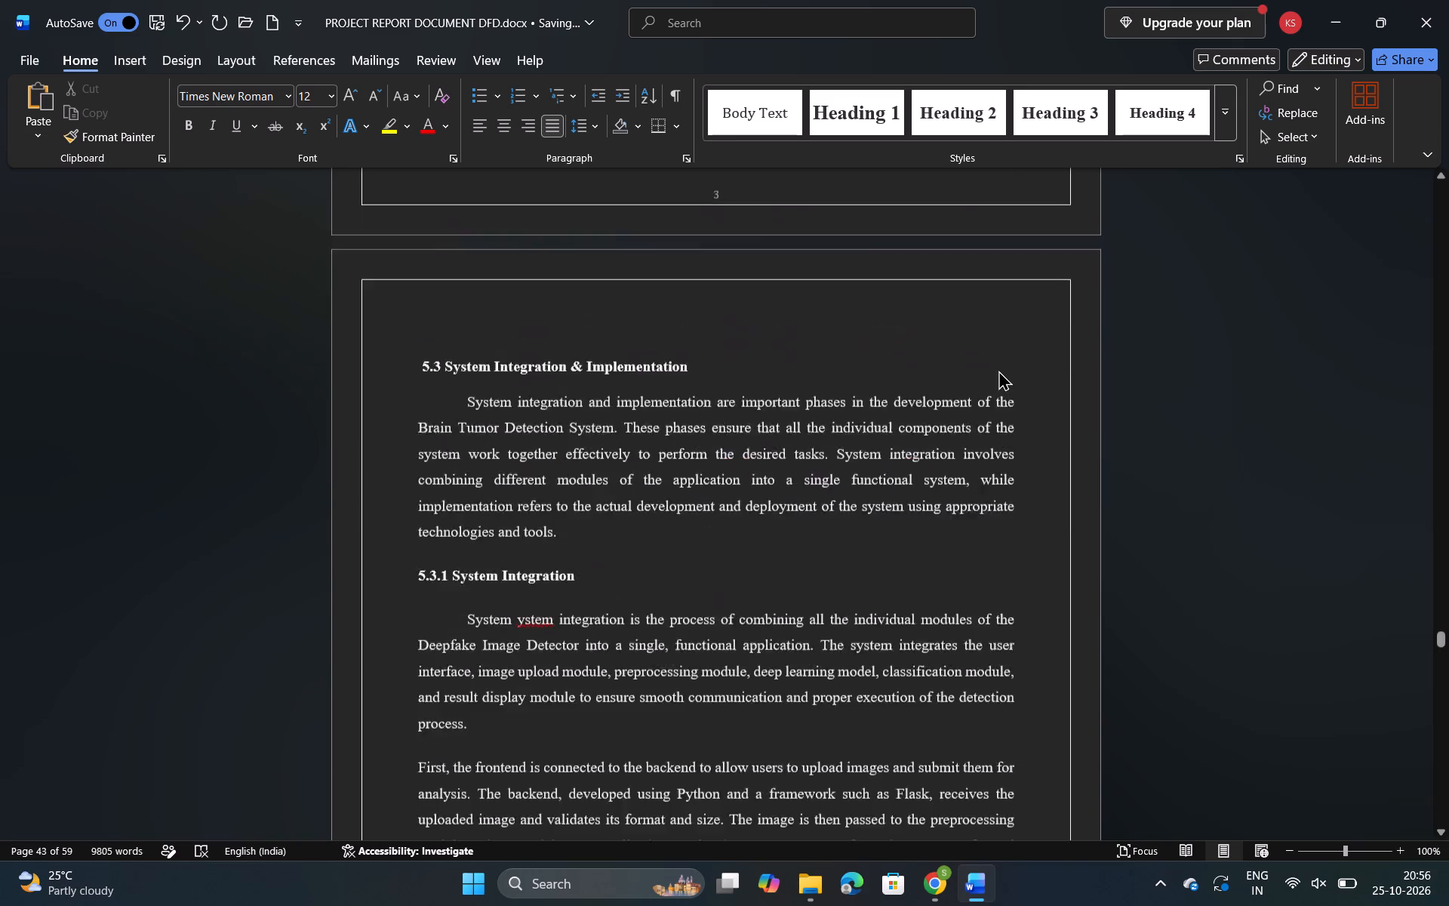
{"action": "scroll", "coordinate": [998, 370], "scroll_direction": "up", "scroll_amount": 1}
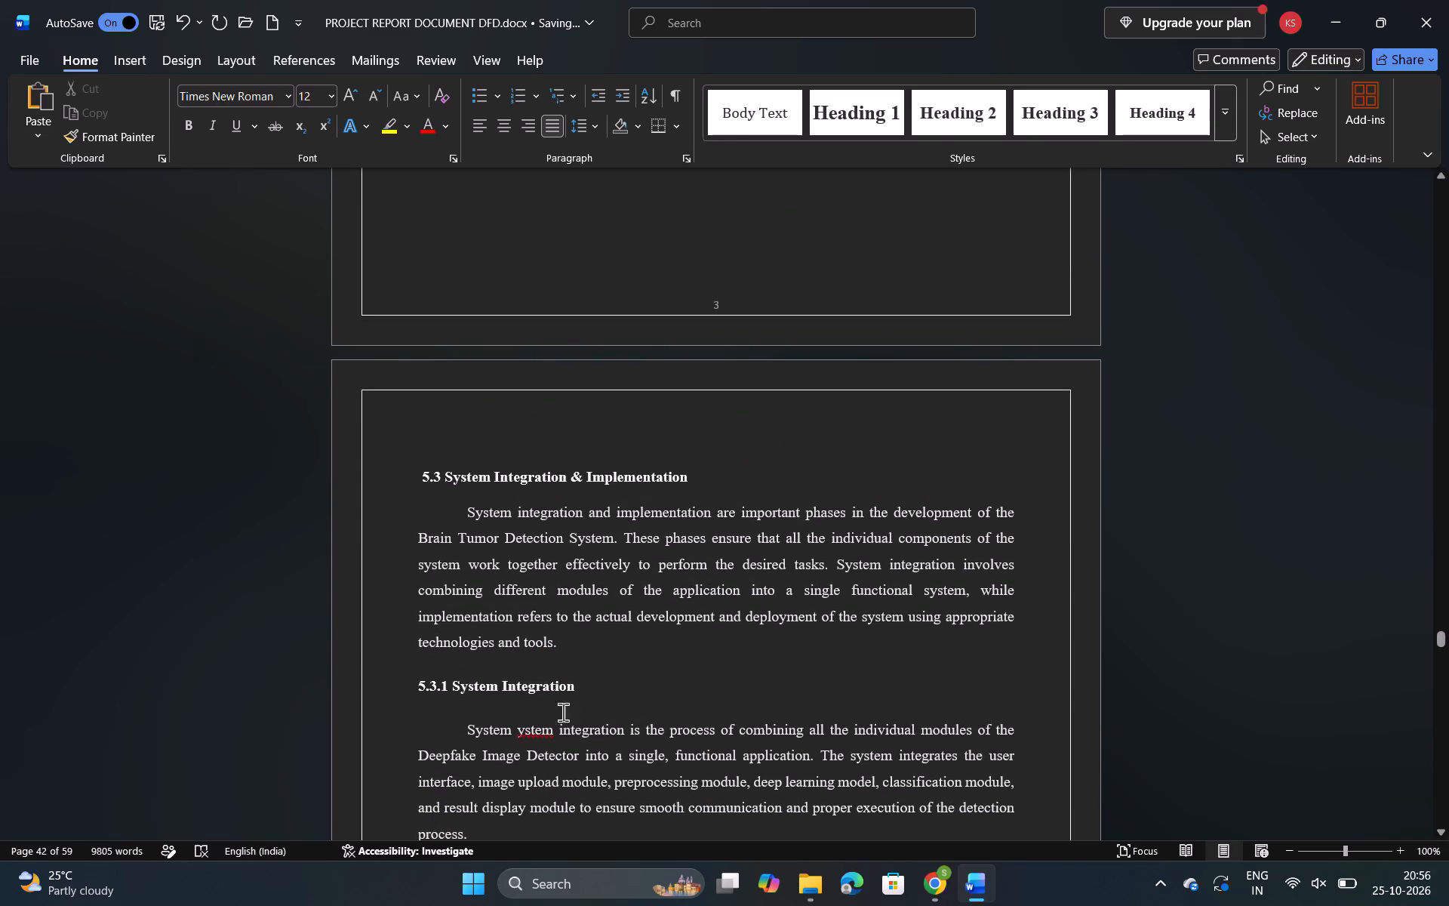
{"action": "left_click", "coordinate": [518, 732]}
{"action": "key", "text": "s"}
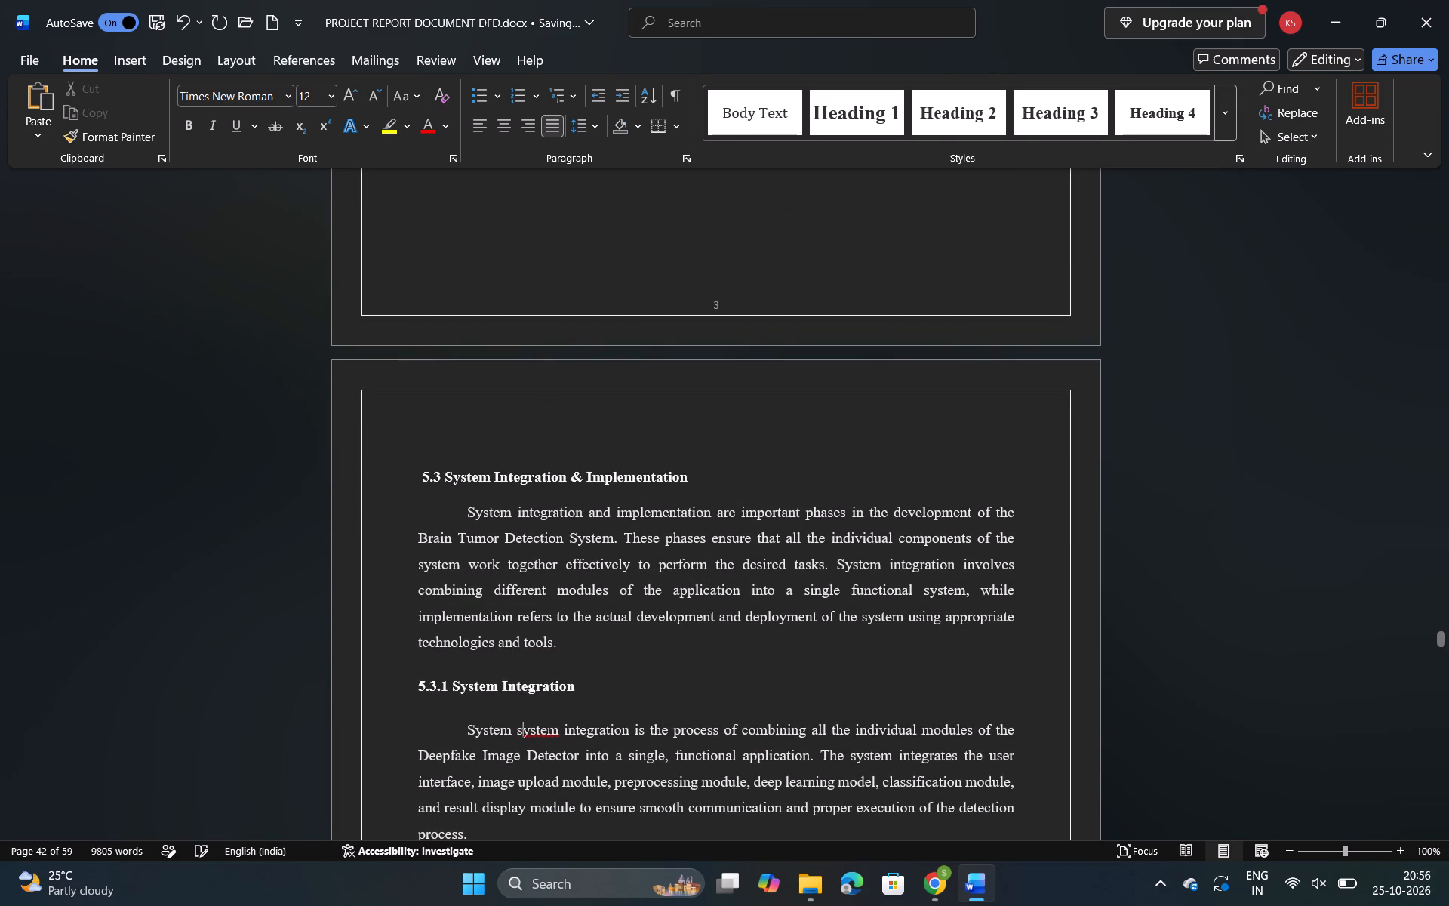
{"action": "key", "text": "BackSpace"}
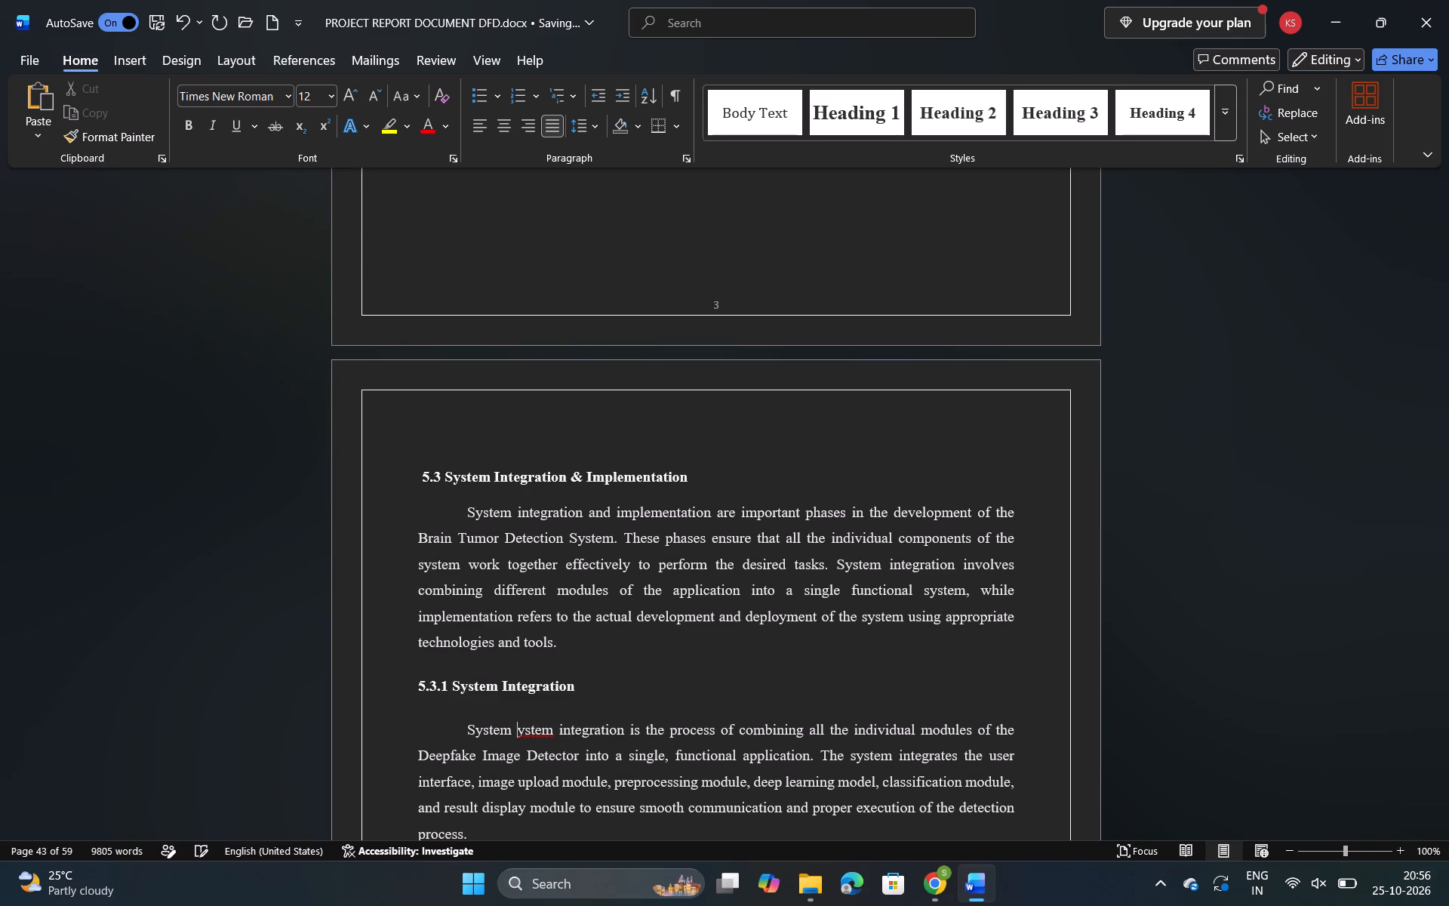
{"action": "key", "text": "shift+s"}
{"action": "key", "text": "Left"}
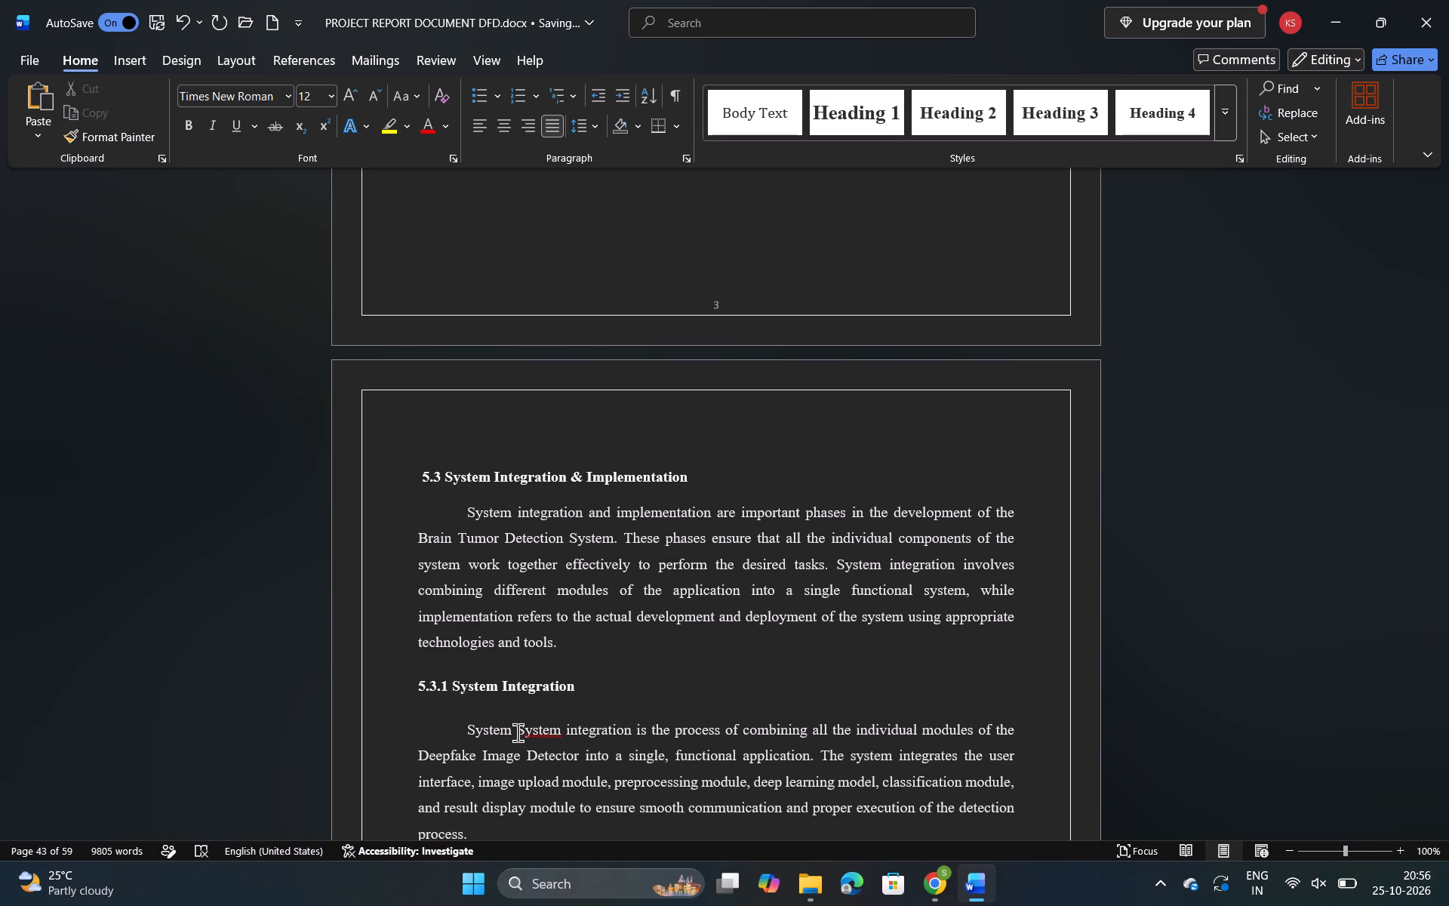
{"action": "key", "text": "BackSpace"}
{"action": "key", "text": "BackSpace"}
{"action": "key", "text": "BackSpace"}
{"action": "key", "text": "BackSpace"}
{"action": "key", "text": "BackSpace"}
{"action": "key", "text": "BackSpace"}
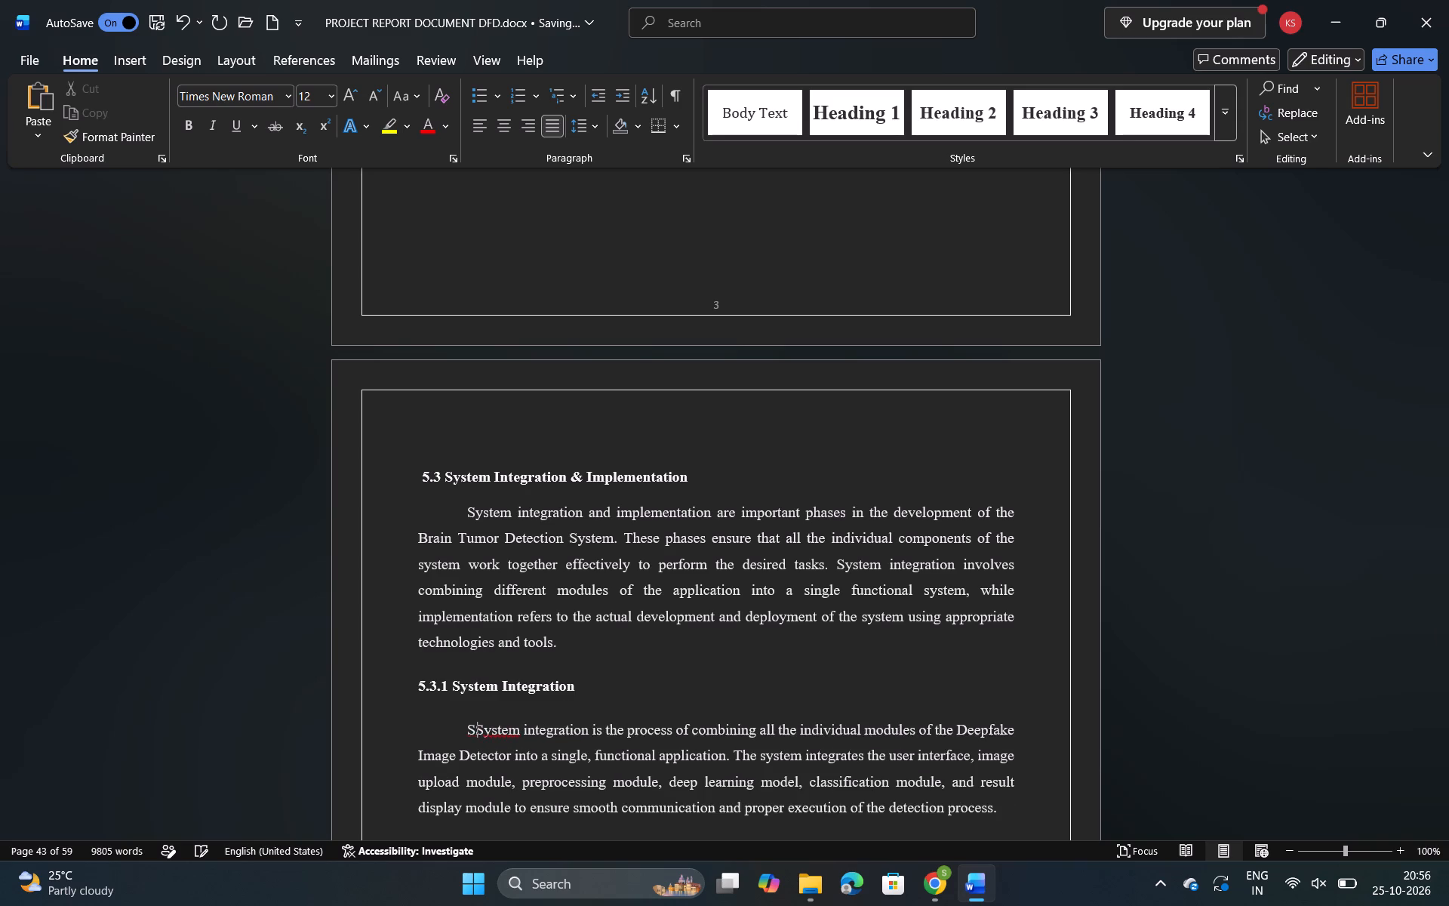
{"action": "key", "text": "BackSpace"}
{"action": "key", "text": "BackSpace"}
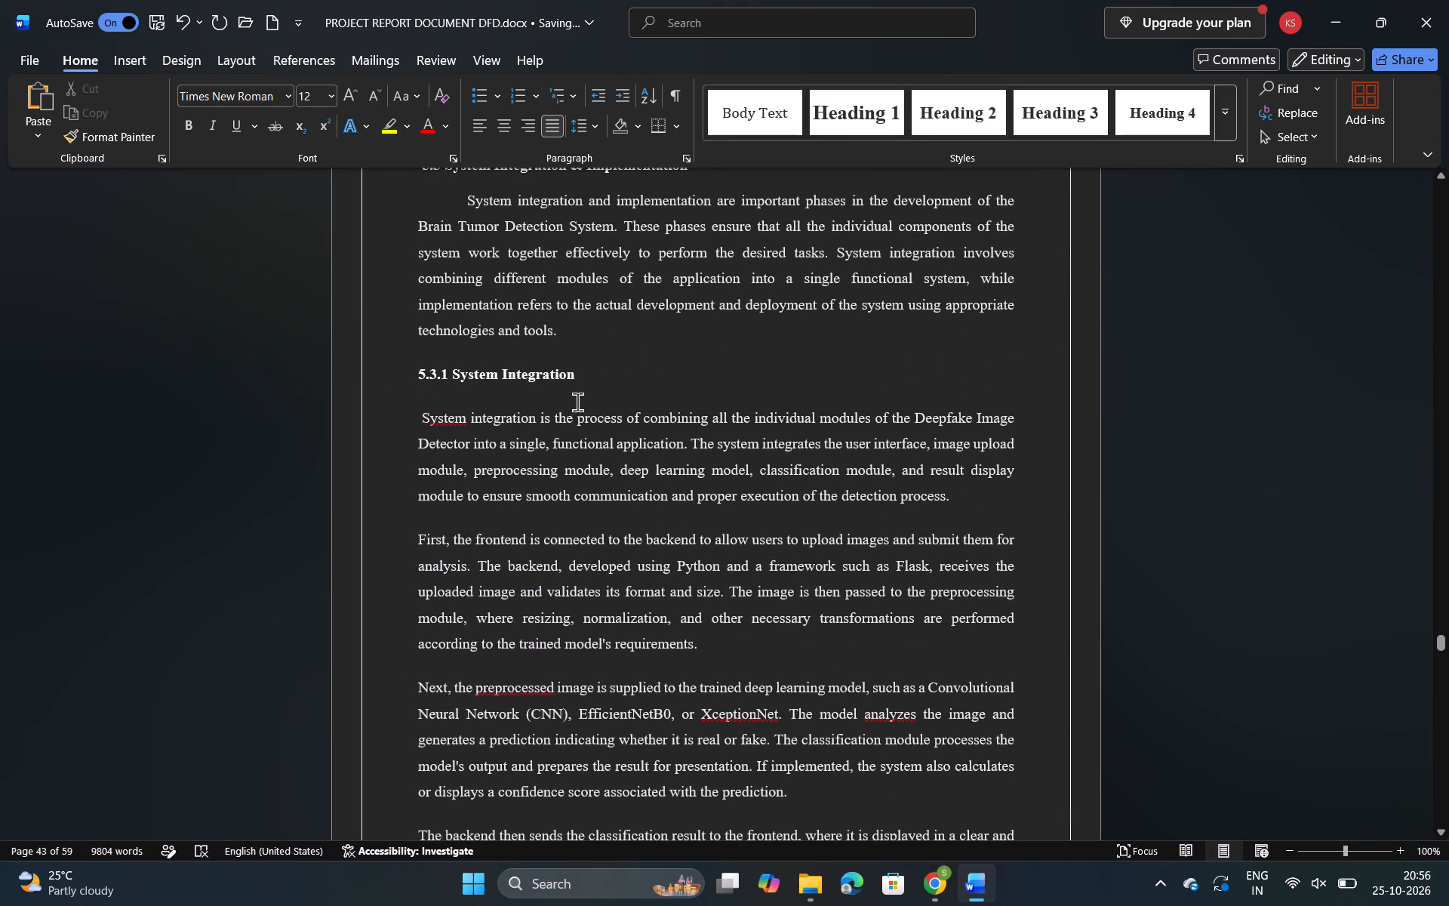
In section 5.3's introductory paragraph, replace "Brain Tumor" with "image" before "Detection System".
{"action": "left_click", "coordinate": [503, 230]}
{"action": "key", "text": "BackSpace"}
{"action": "key", "text": "BackSpace"}
{"action": "key", "text": "BackSpace"}
{"action": "key", "text": "BackSpace"}
{"action": "key", "text": "BackSpace"}
{"action": "key", "text": "BackSpace"}
{"action": "key", "text": "BackSpace"}
{"action": "key", "text": "BackSpace"}
{"action": "key", "text": "BackSpace"}
{"action": "key", "text": "BackSpace"}
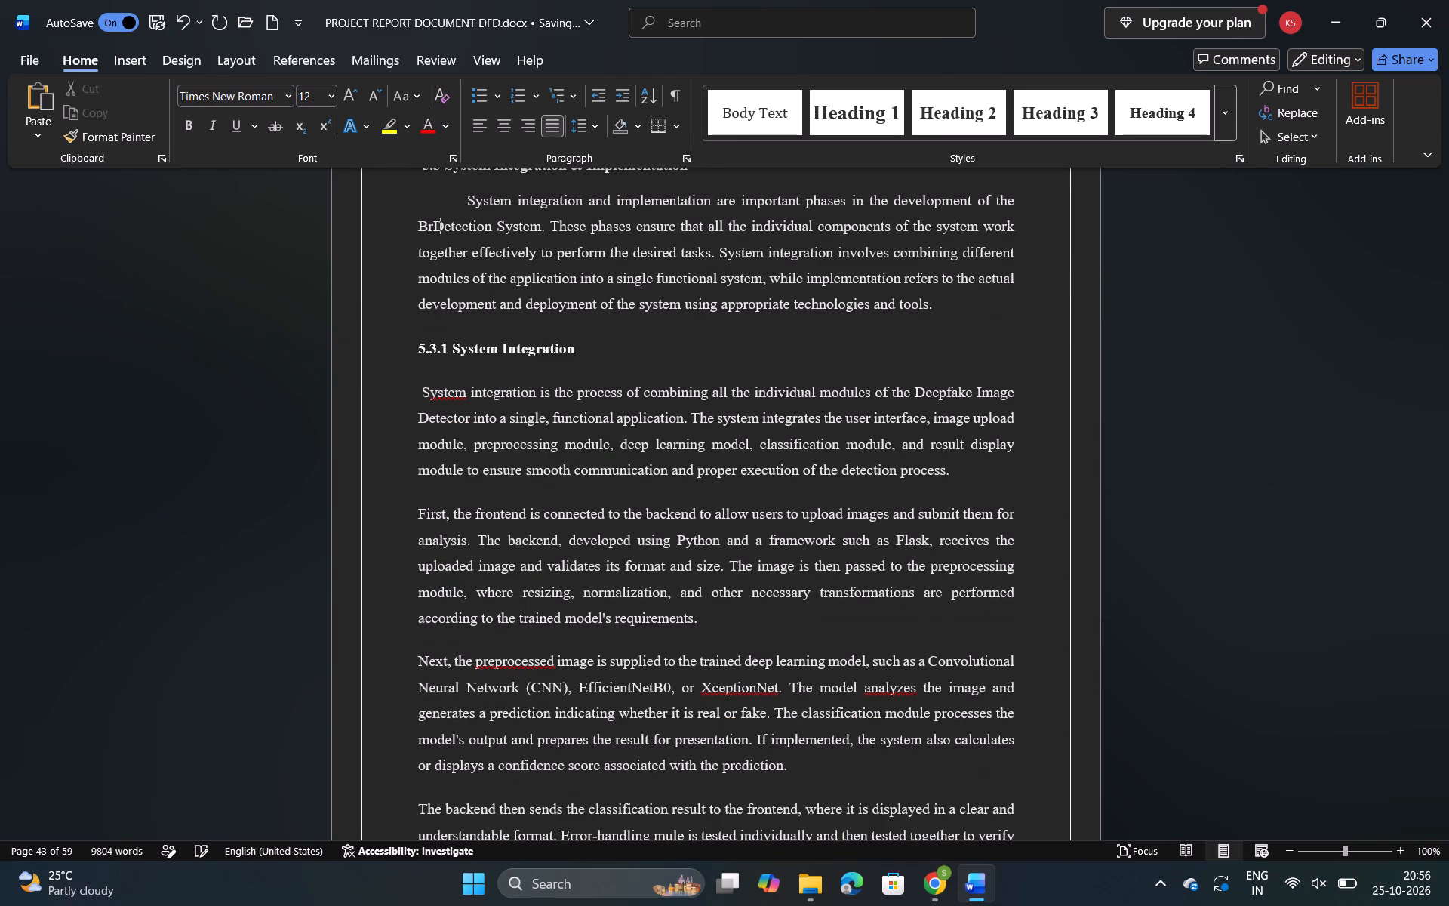
{"action": "key", "text": "BackSpace"}
{"action": "key", "text": "BackSpace"}
{"action": "type", "text": "imag"}
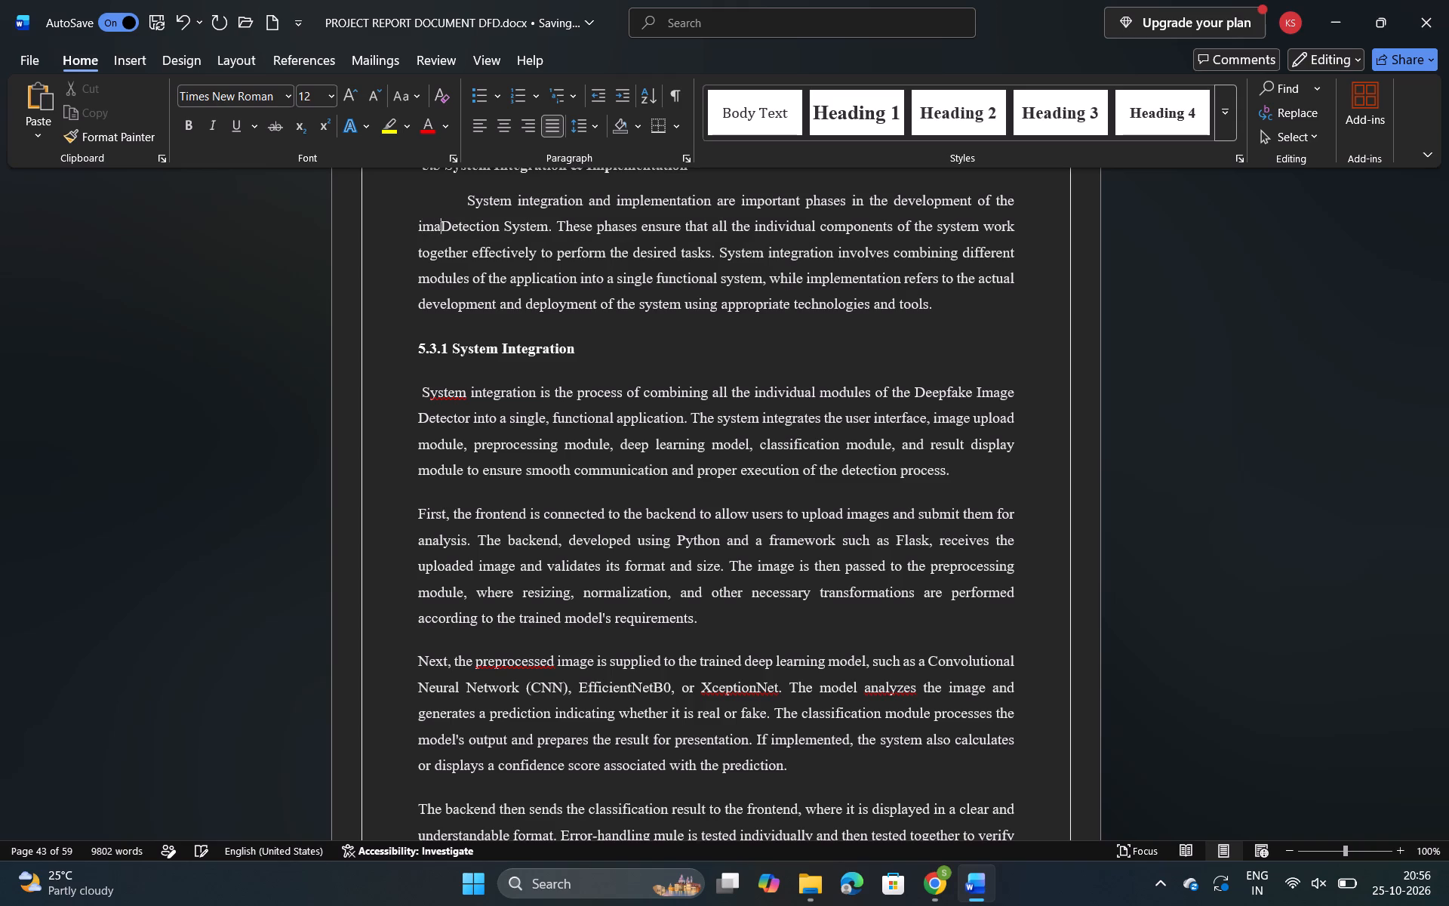
{"action": "key", "text": "space"}
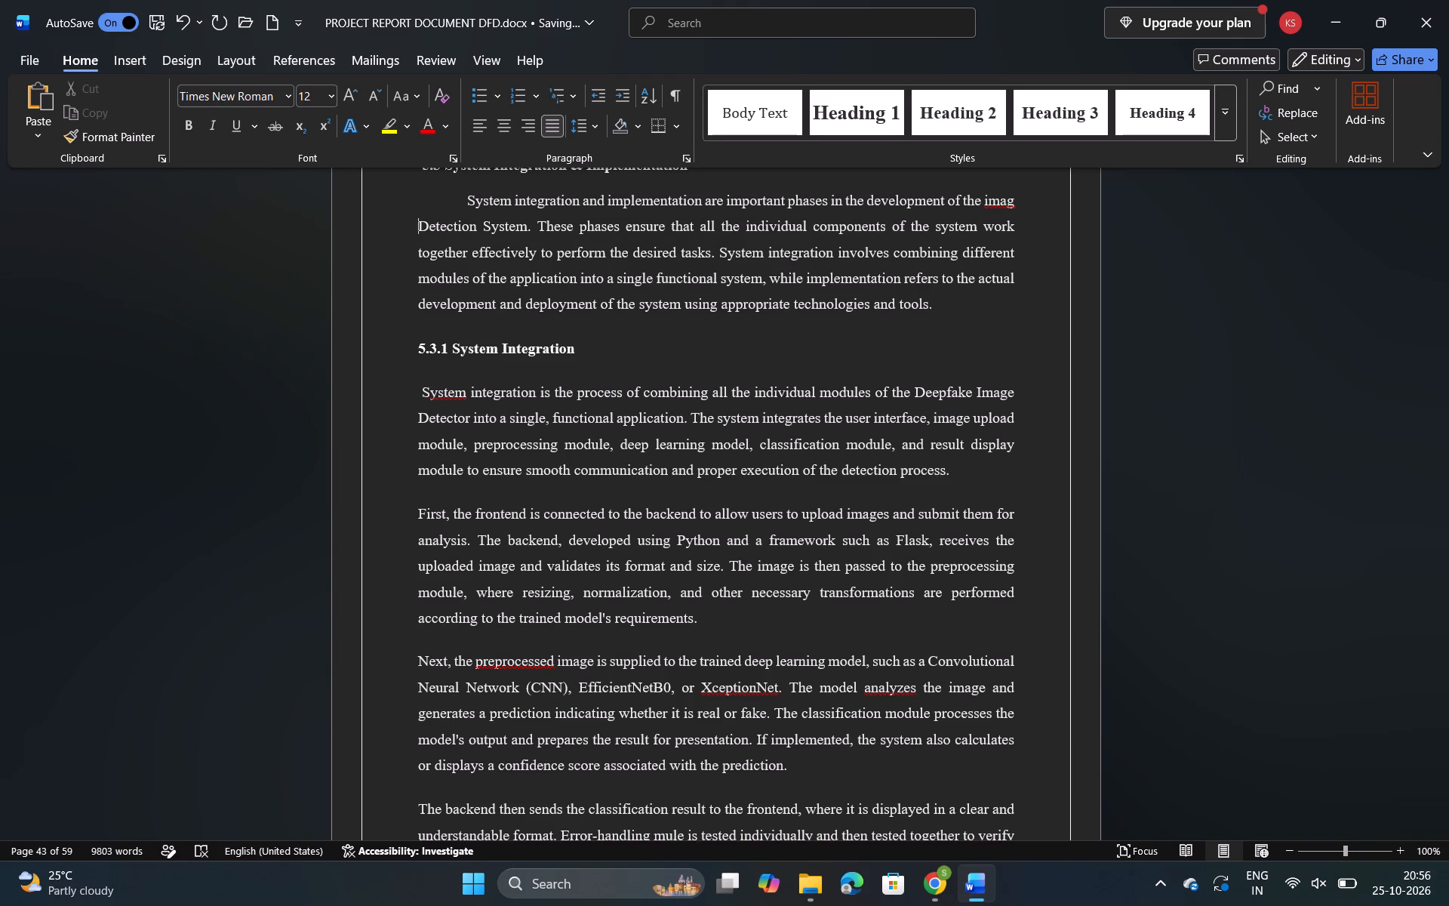
{"action": "key", "text": "BackSpace"}
{"action": "key", "text": "e"}
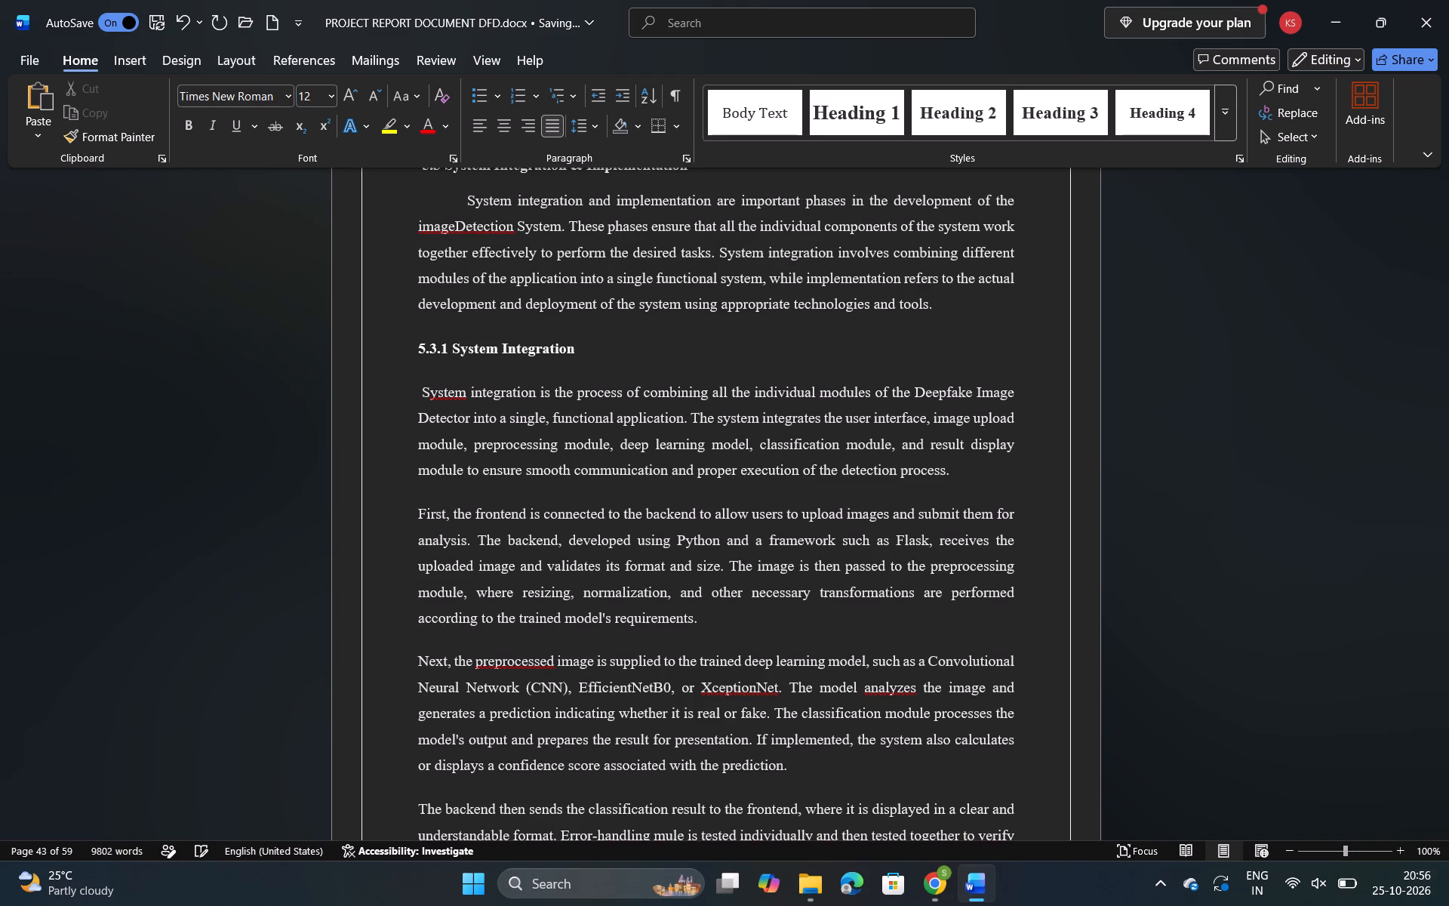
{"action": "key", "text": "space"}
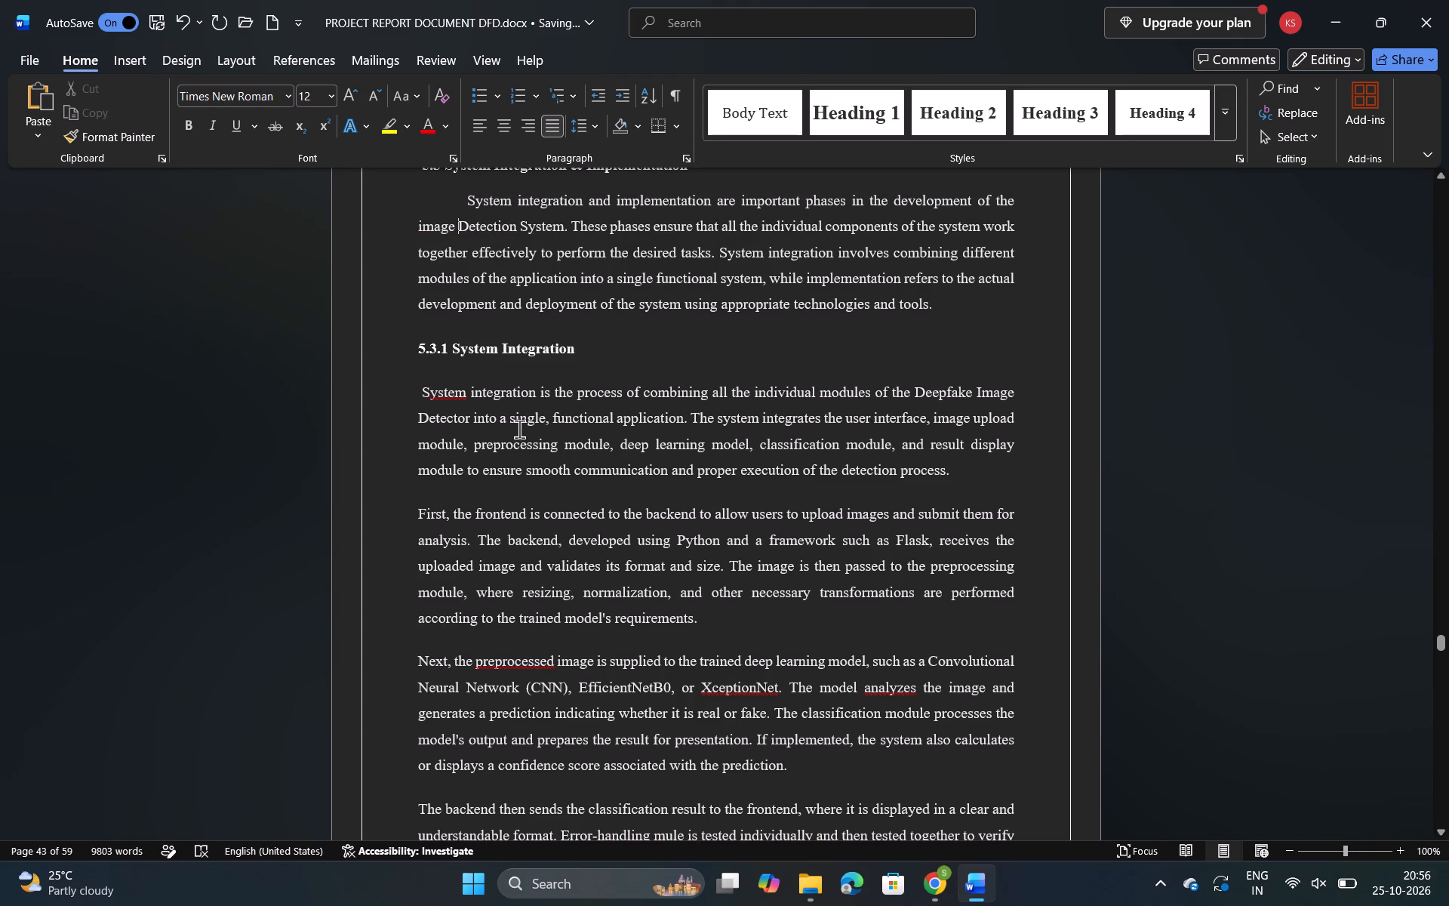
Delete the lines of section 5.3.1's closing paragraph that spill onto the next page, plus the blank lines above heading 5.3.2.
{"action": "scroll", "coordinate": [525, 452], "scroll_direction": "down", "scroll_amount": 1}
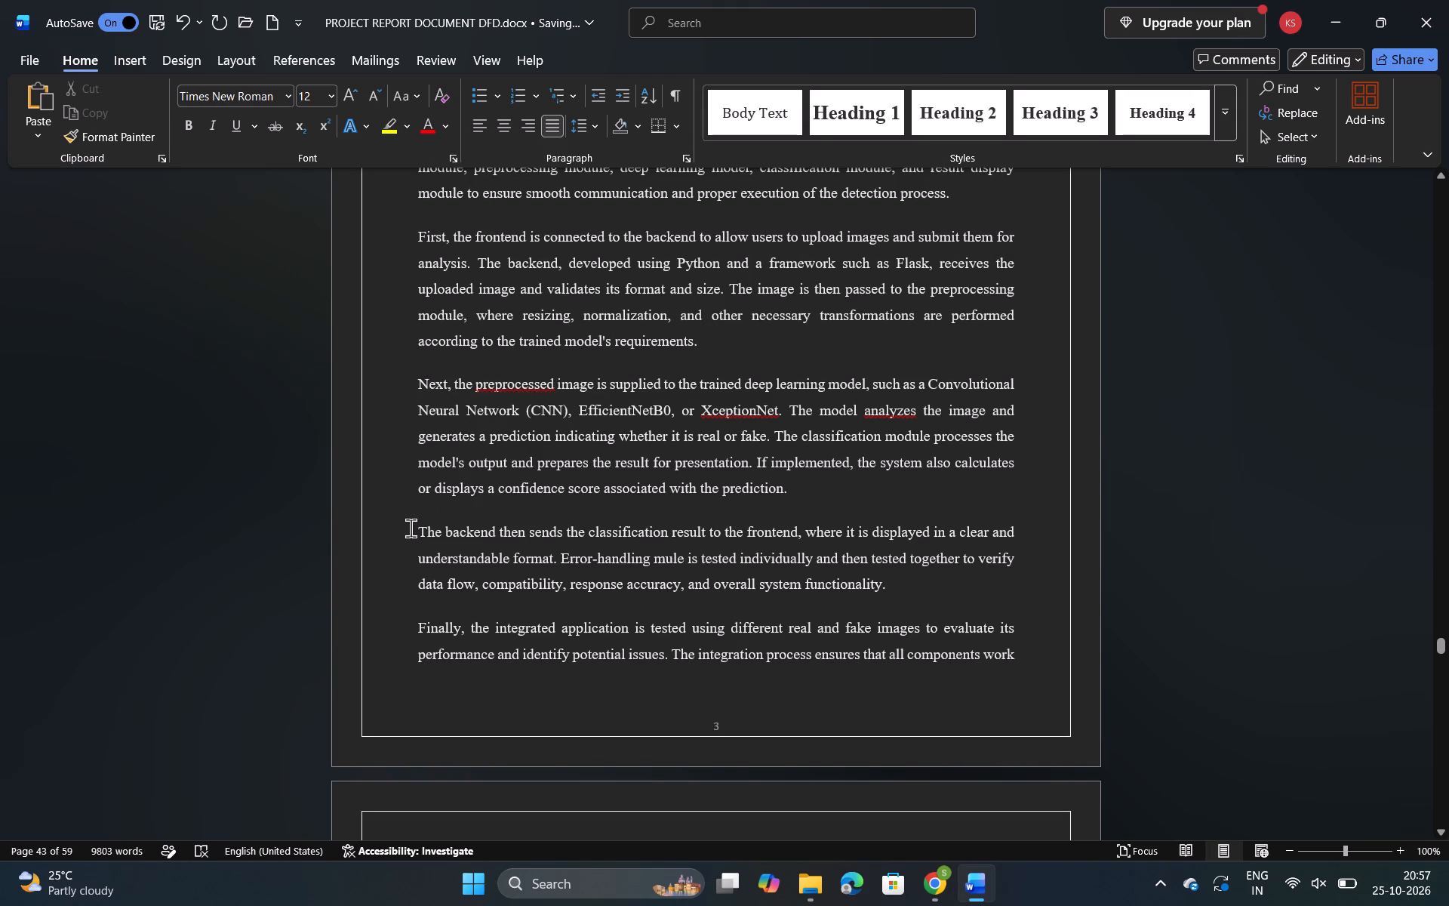
{"action": "scroll", "coordinate": [511, 417], "scroll_direction": "up", "scroll_amount": 1}
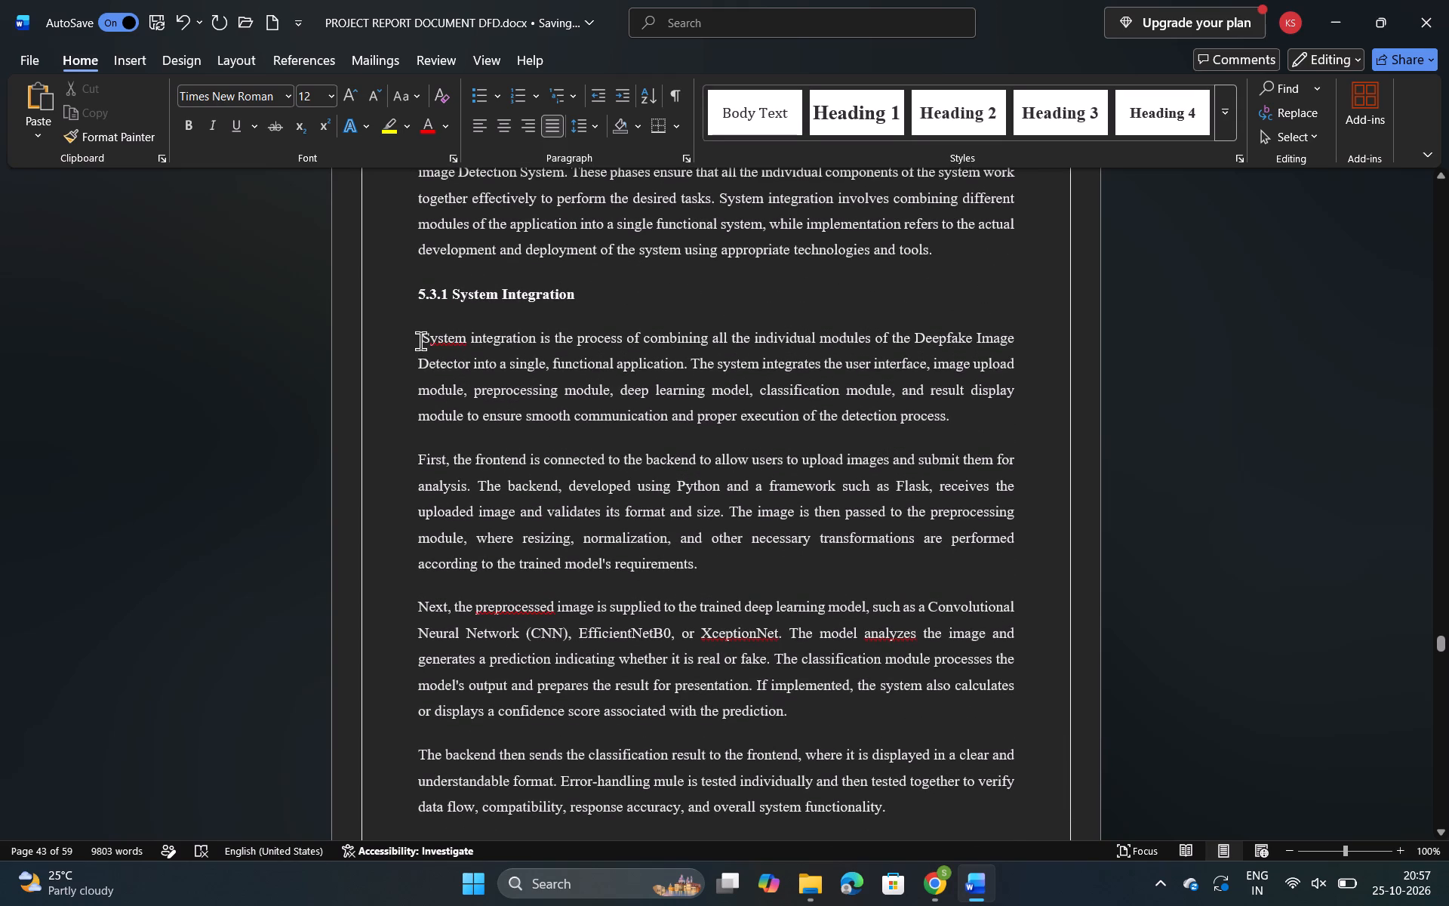
{"action": "scroll", "coordinate": [469, 501], "scroll_direction": "down", "scroll_amount": 1}
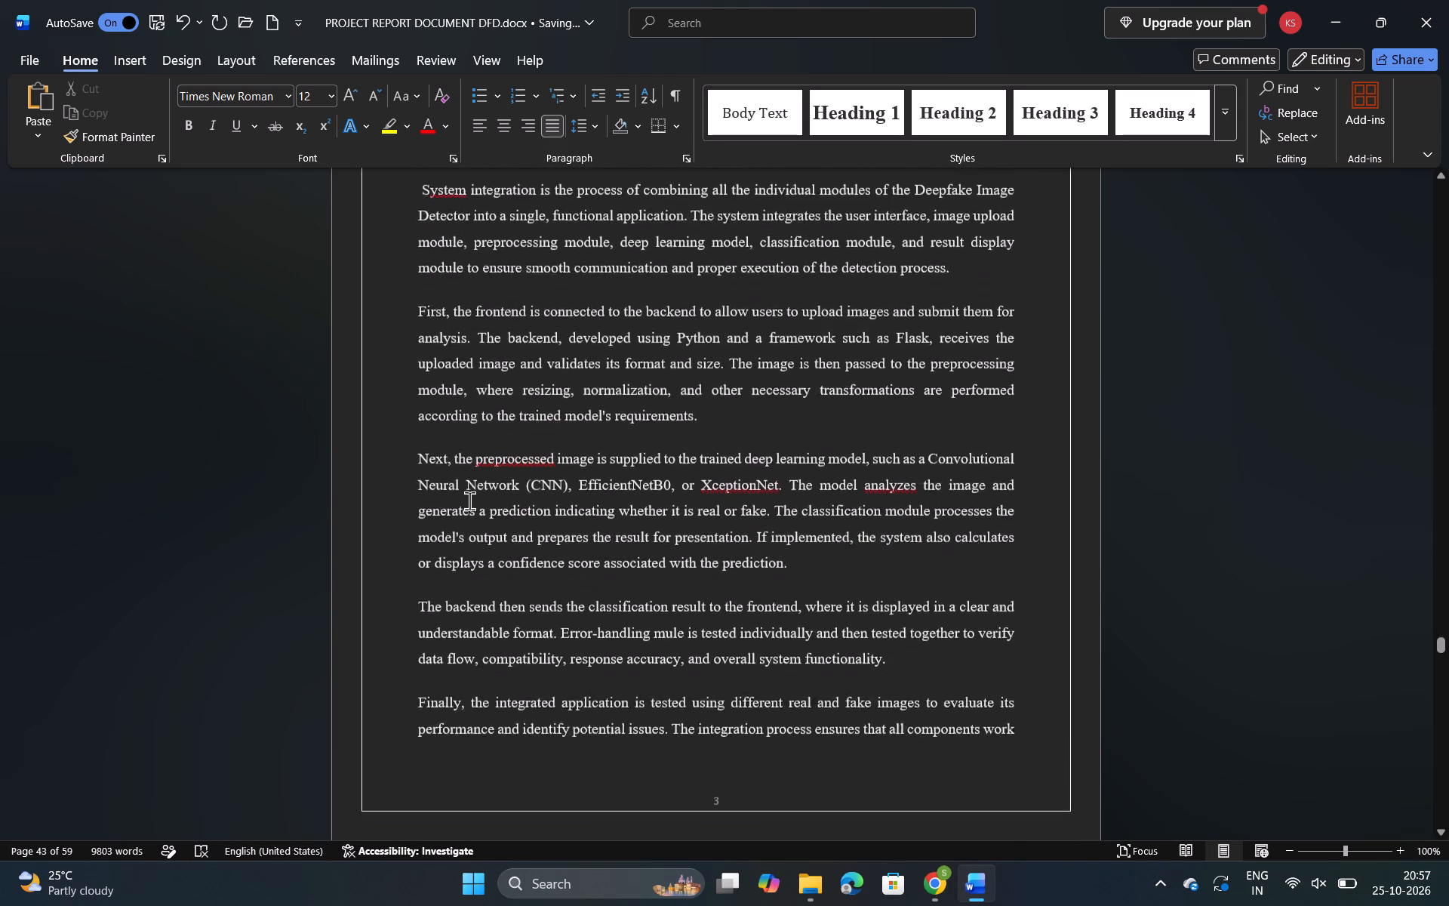
{"action": "scroll", "coordinate": [469, 501], "scroll_direction": "down", "scroll_amount": 2}
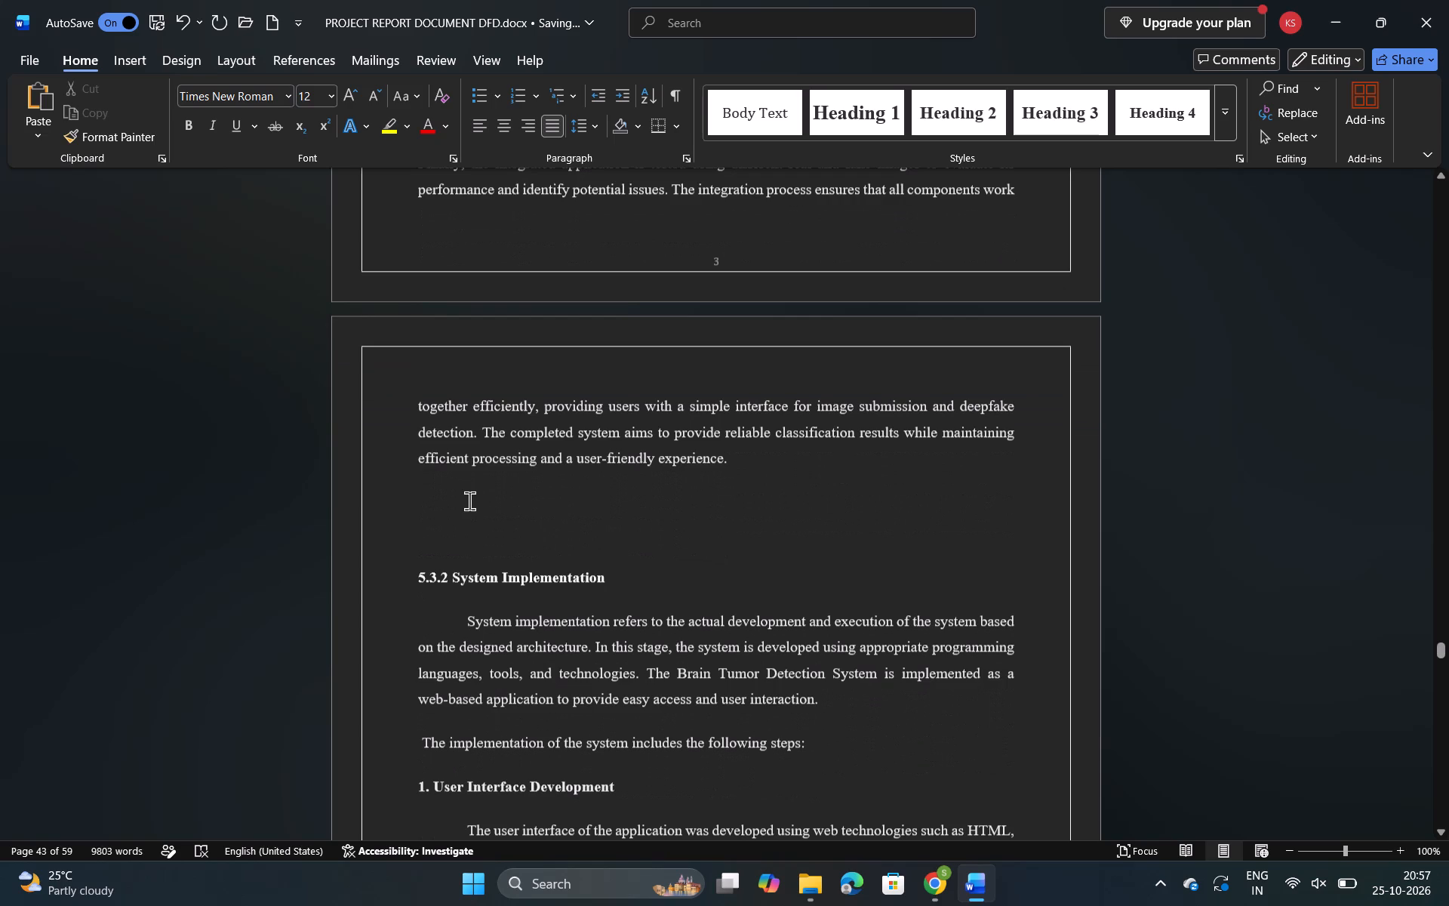
{"action": "left_click_drag", "start_coordinate": [753, 458], "coordinate": [439, 411]}
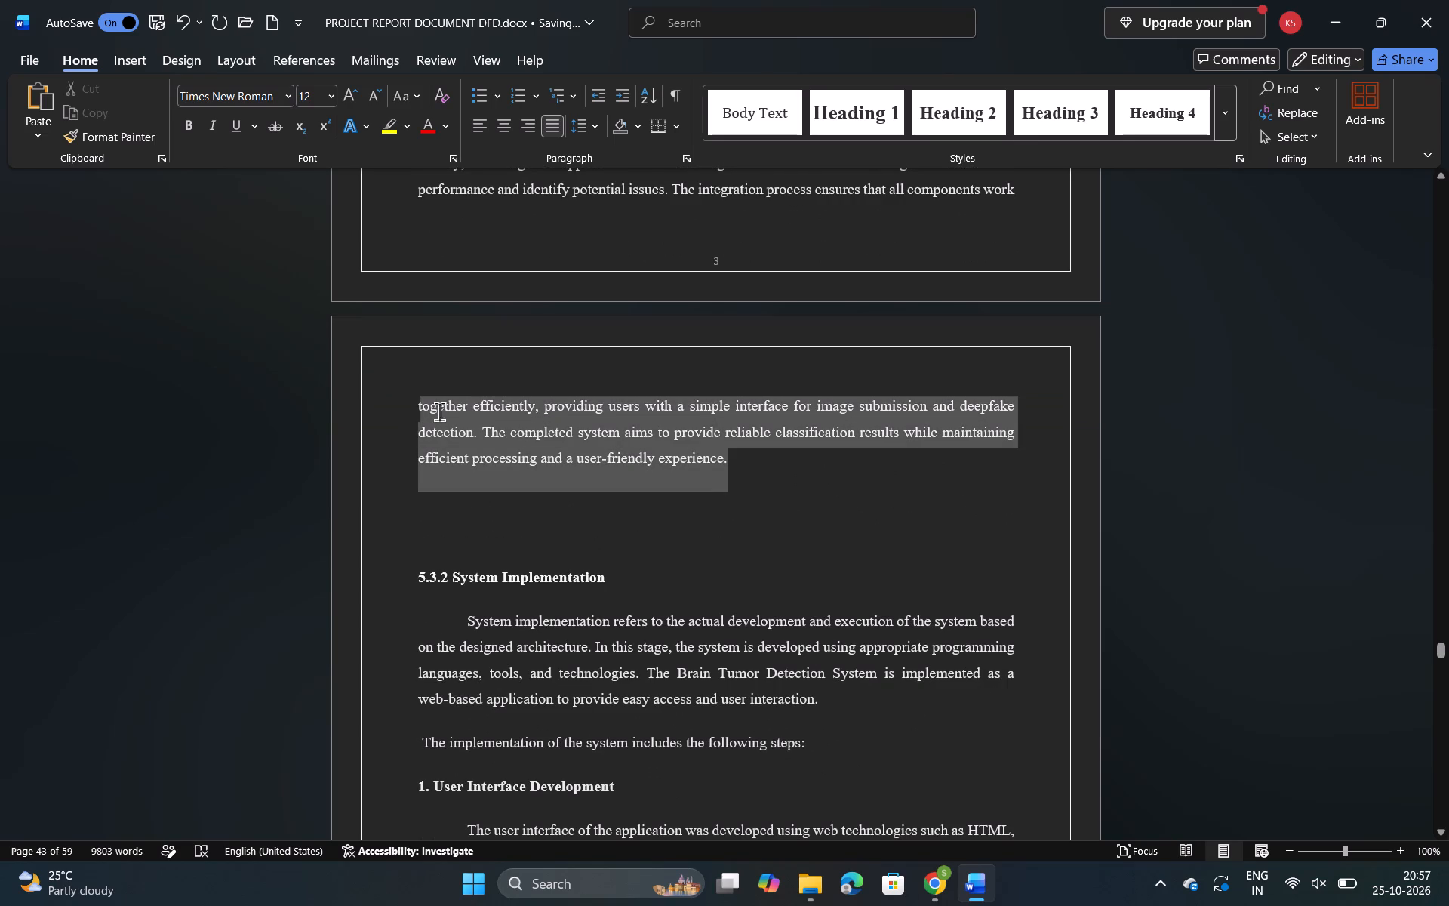
{"action": "left_click_drag", "start_coordinate": [439, 411], "coordinate": [408, 415]}
{"action": "key", "text": "BackSpace"}
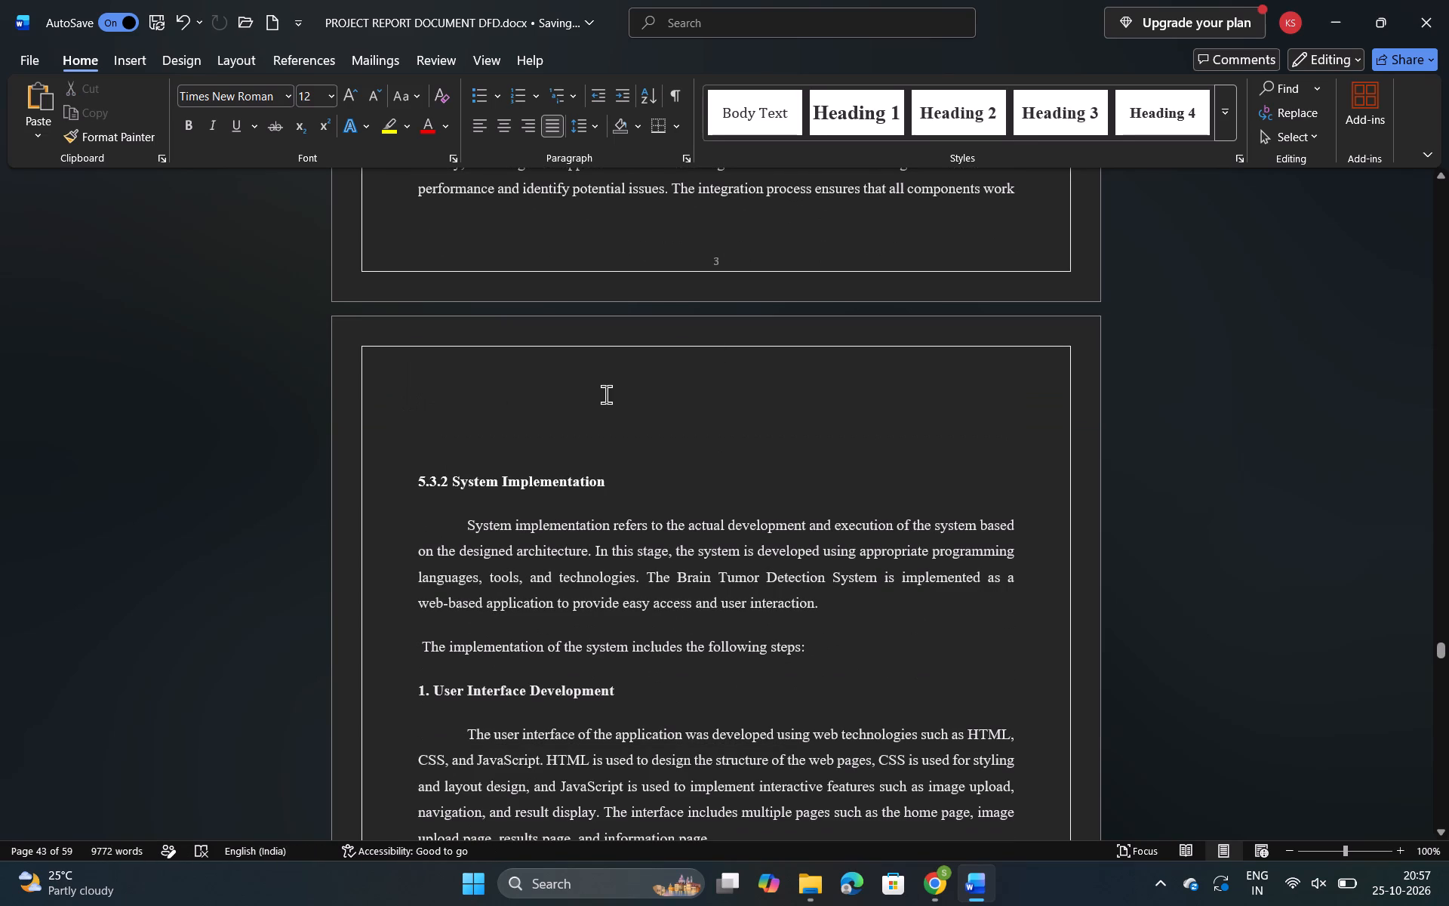
{"action": "key", "text": "BackSpace"}
{"action": "left_click", "coordinate": [492, 433]}
{"action": "key", "text": "BackSpace"}
{"action": "key", "text": "BackSpace"}
Delete the rest of section 5.3.1's closing paragraph beginning "Finally, the integrated application".
{"action": "scroll", "coordinate": [681, 402], "scroll_direction": "up", "scroll_amount": 1}
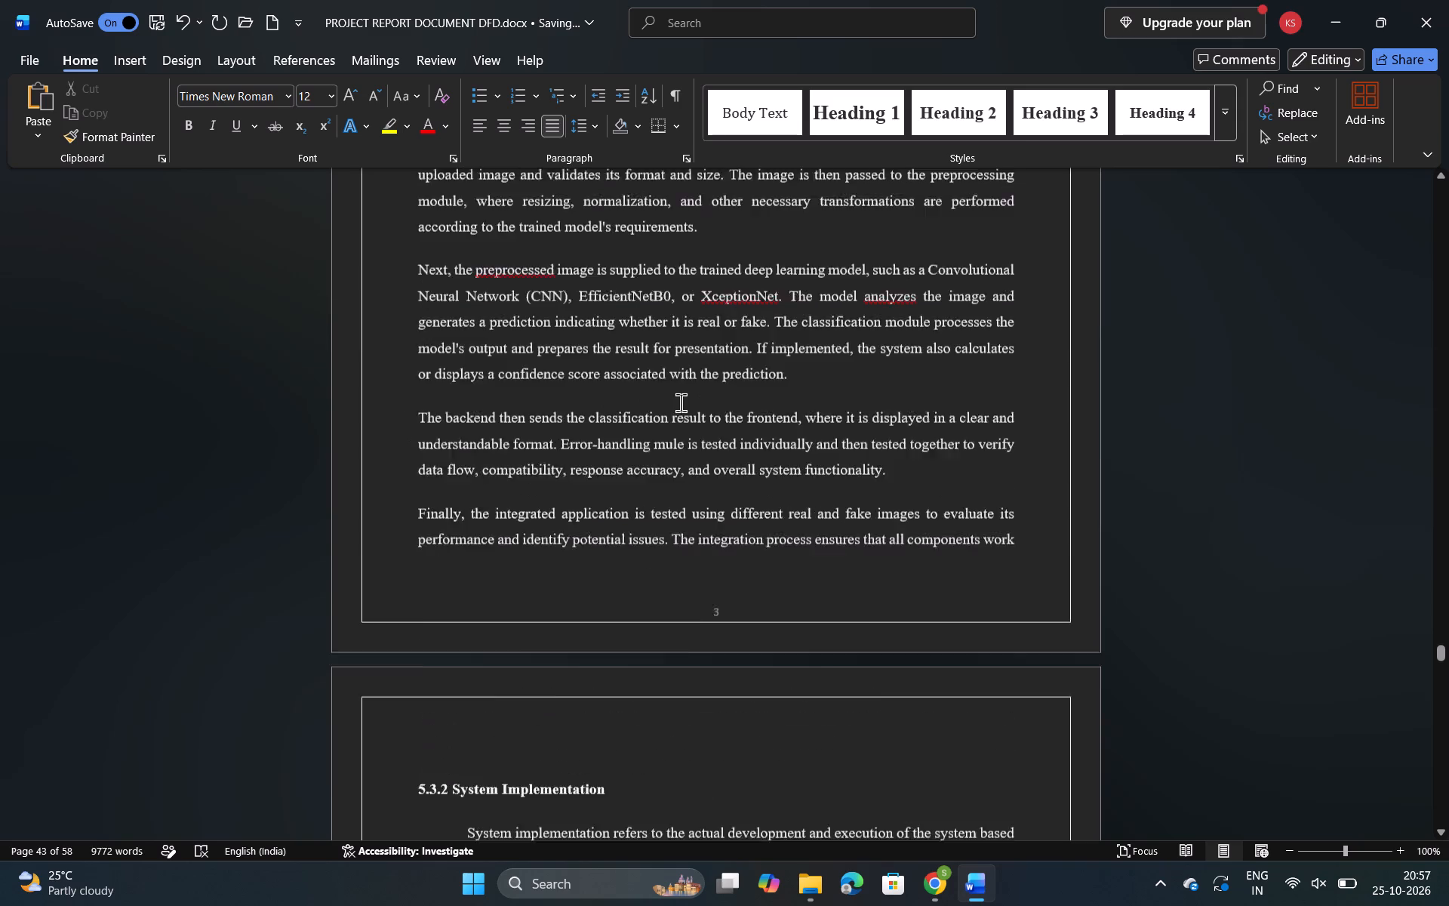
{"action": "key", "text": "BackSpace"}
{"action": "key", "text": "BackSpace"}
{"action": "key", "text": "BackSpace"}
{"action": "key", "text": "BackSpace"}
{"action": "key", "text": "BackSpace"}
{"action": "key", "text": "BackSpace"}
{"action": "key", "text": "BackSpace"}
{"action": "key", "text": "BackSpace"}
{"action": "key", "text": "BackSpace"}
{"action": "key", "text": "BackSpace"}
{"action": "key", "text": "BackSpace"}
{"action": "key", "text": "BackSpace"}
{"action": "key", "text": "BackSpace"}
{"action": "key", "text": "BackSpace"}
{"action": "key", "text": "BackSpace"}
{"action": "key", "text": "BackSpace"}
{"action": "key", "text": "BackSpace"}
{"action": "key", "text": "BackSpace"}
{"action": "key", "text": "BackSpace"}
{"action": "key", "text": "BackSpace"}
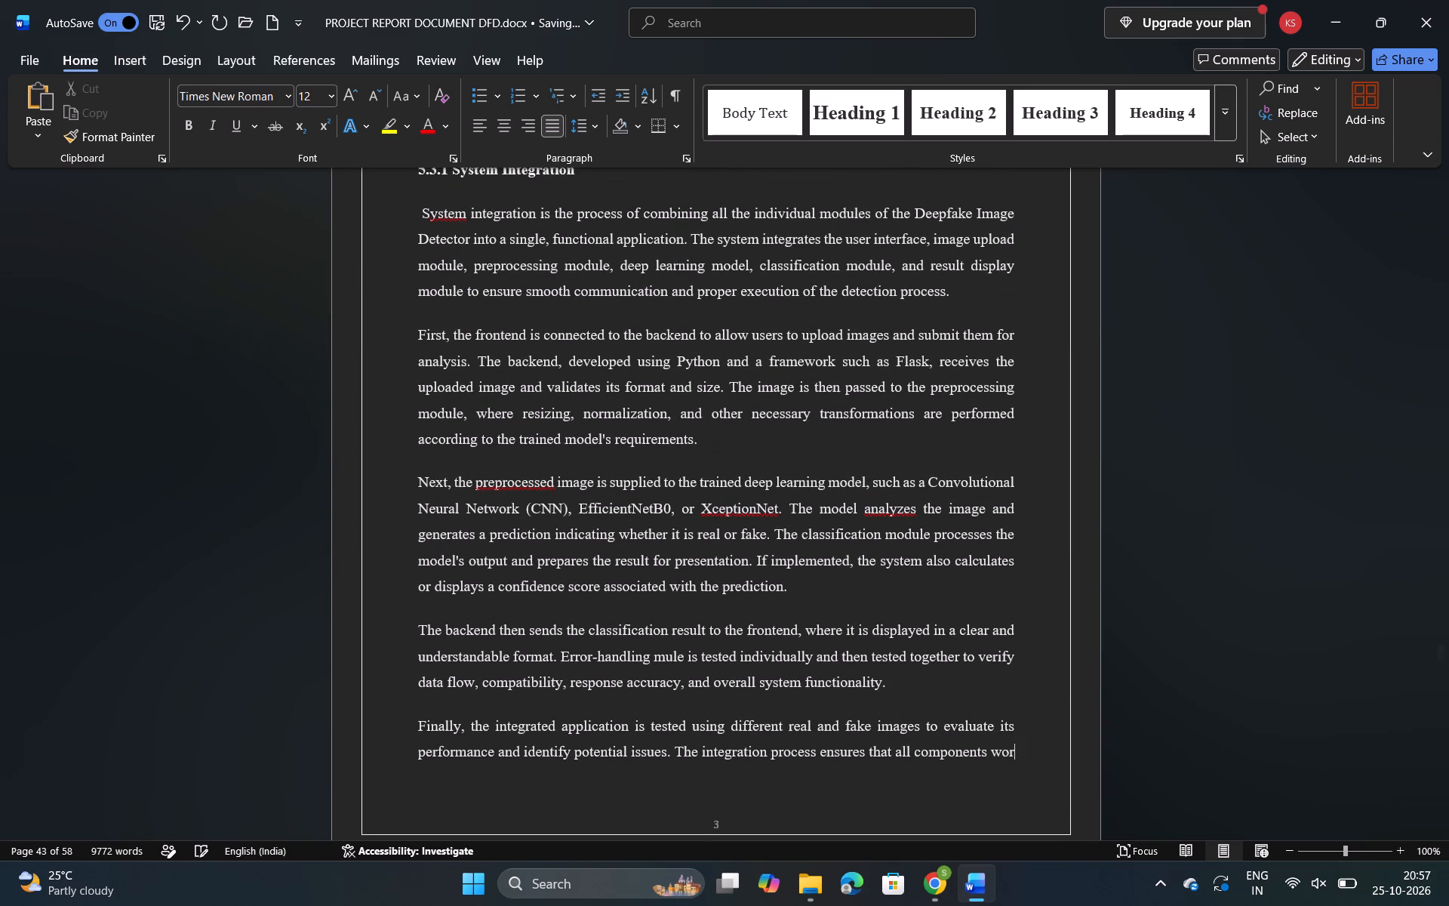
{"action": "key", "text": "BackSpace"}
{"action": "key", "text": "BackSpace"}
{"action": "key", "text": "BackSpace"}
{"action": "key", "text": "BackSpace"}
{"action": "key", "text": "BackSpace"}
{"action": "key", "text": "BackSpace"}
{"action": "key", "text": "BackSpace"}
{"action": "key", "text": "BackSpace"}
{"action": "key", "text": "BackSpace"}
{"action": "key", "text": "BackSpace"}
{"action": "key", "text": "BackSpace"}
{"action": "key", "text": "BackSpace"}
{"action": "key", "text": "BackSpace"}
{"action": "key", "text": "BackSpace"}
{"action": "key", "text": "BackSpace"}
{"action": "key", "text": "BackSpace"}
{"action": "key", "text": "BackSpace"}
{"action": "key", "text": "BackSpace"}
{"action": "key", "text": "BackSpace"}
{"action": "key", "text": "BackSpace"}
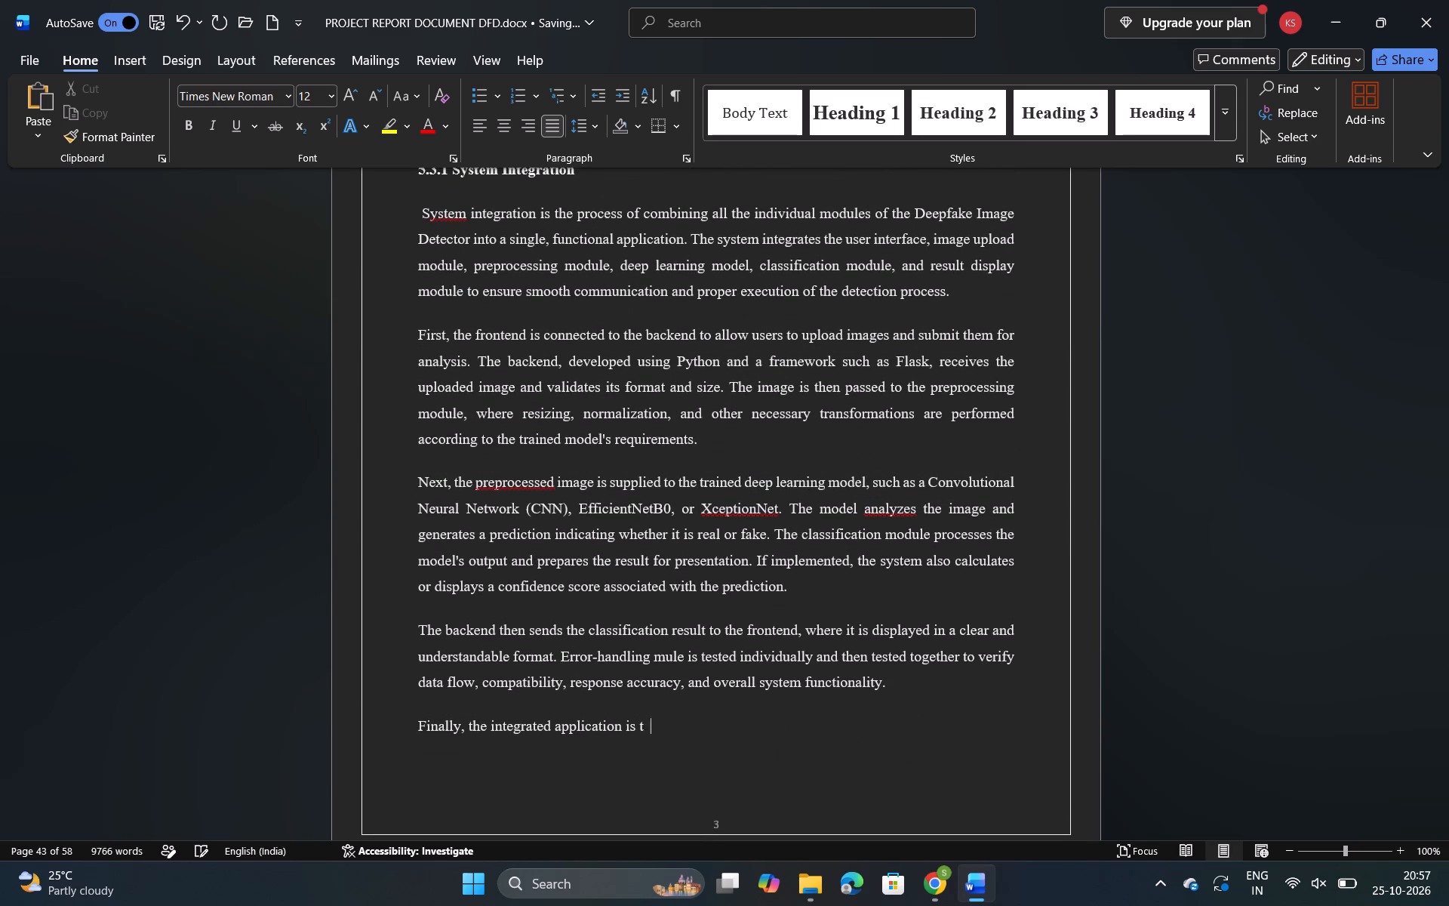
{"action": "key", "text": "BackSpace"}
{"action": "key", "text": "BackSpace"}
{"action": "key", "text": "BackSpace"}
{"action": "key", "text": "BackSpace"}
{"action": "key", "text": "BackSpace"}
{"action": "key", "text": "BackSpace"}
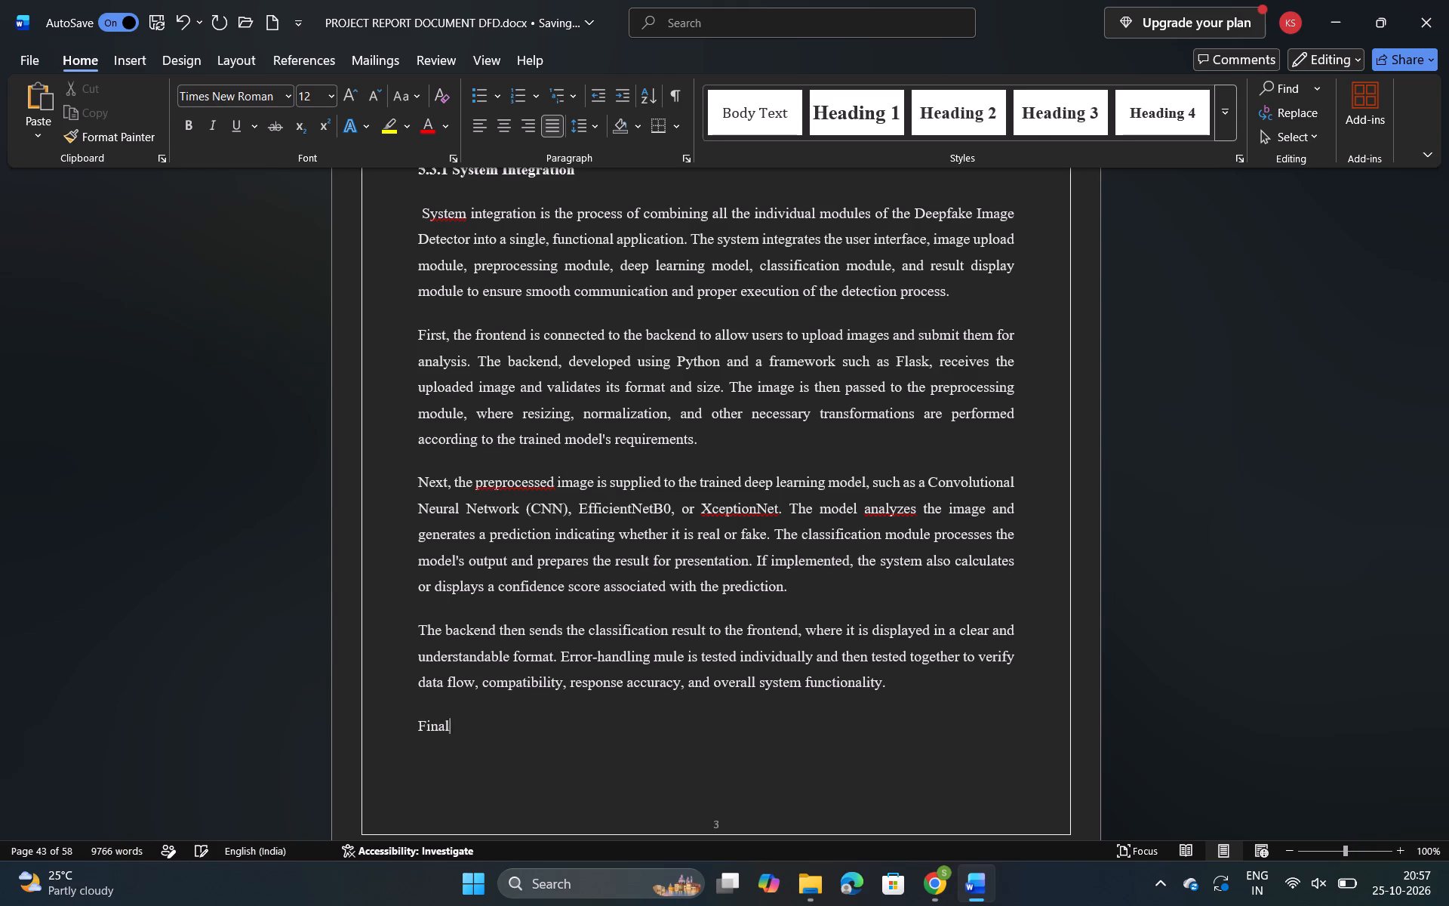
{"action": "key", "text": "BackSpace"}
{"action": "key", "text": "BackSpace"}
{"action": "key", "text": "BackSpace"}
{"action": "key", "text": "BackSpace"}
{"action": "key", "text": "BackSpace"}
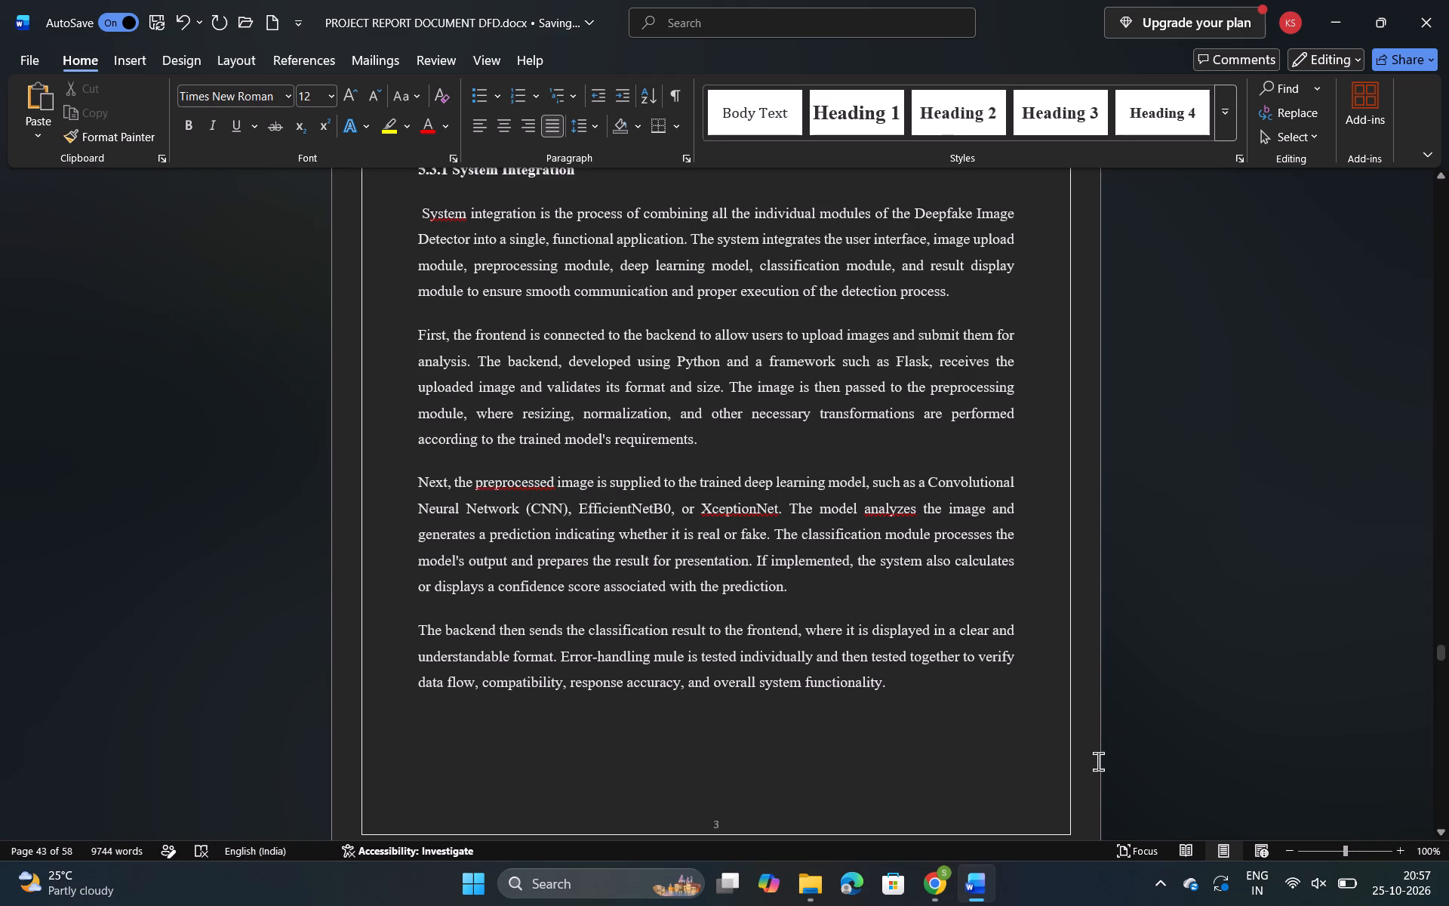
{"action": "scroll", "coordinate": [991, 676], "scroll_direction": "down", "scroll_amount": 1}
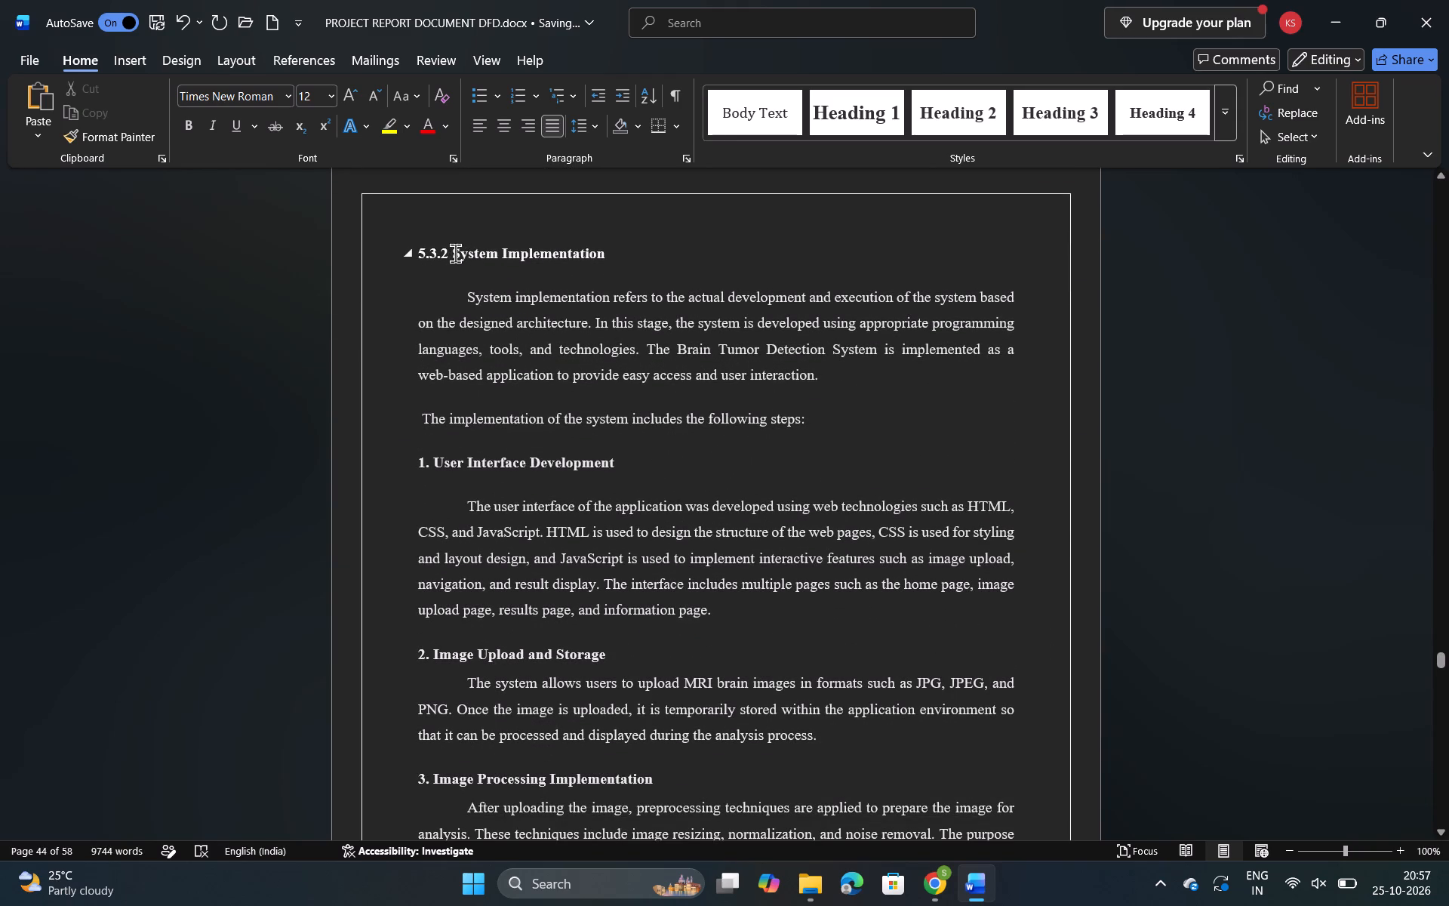
{"action": "left_click_drag", "start_coordinate": [455, 253], "coordinate": [583, 255]}
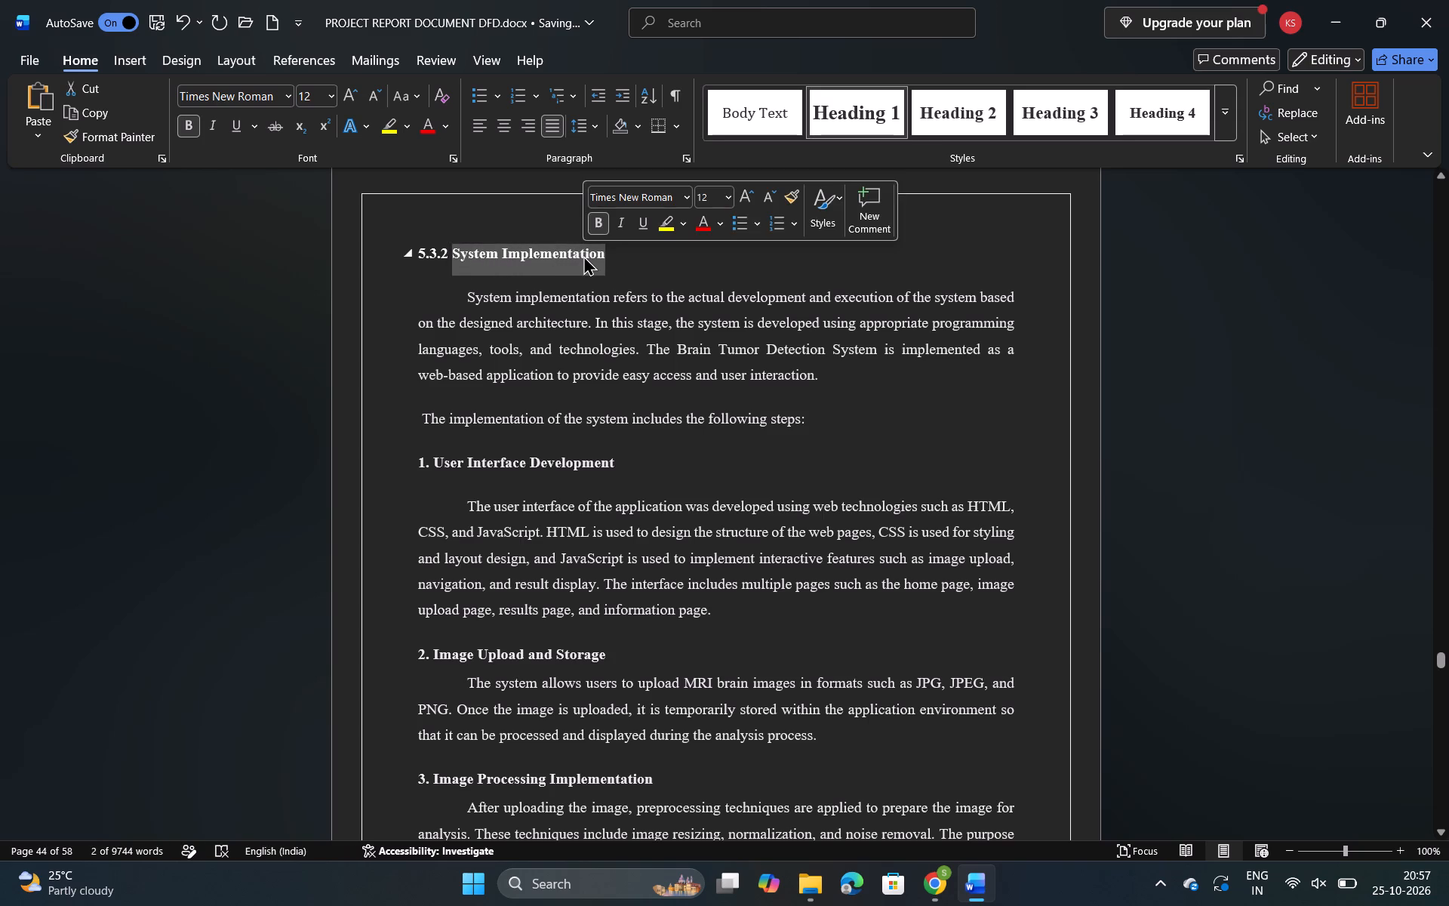
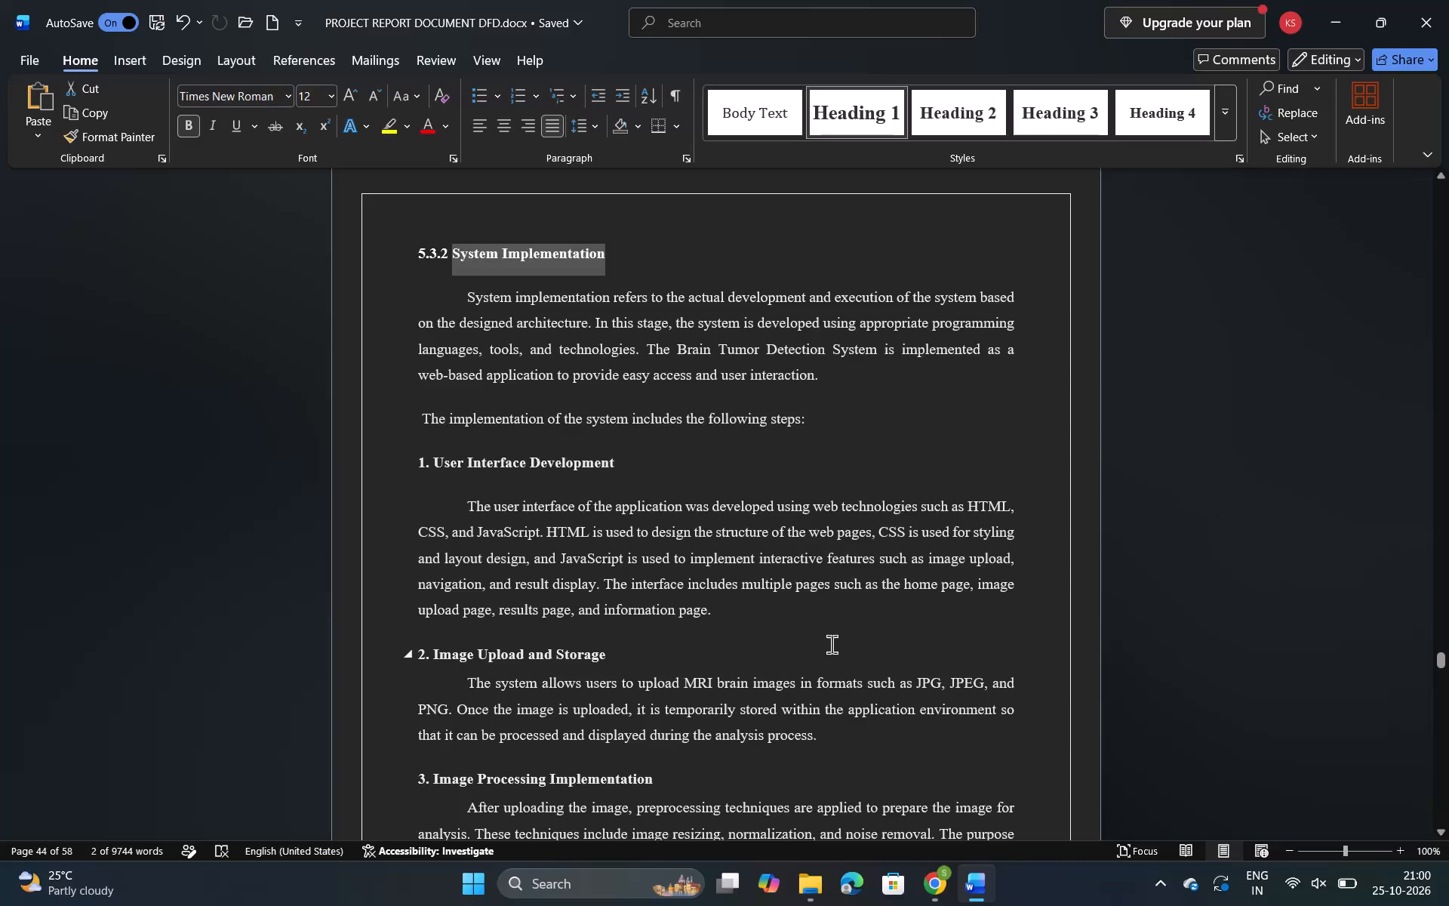
Replace the old brain tumor body text of section 5.3.2 System Implementation with the copied deepfake detector text.
{"action": "left_click", "coordinate": [478, 291]}
{"action": "left_click", "coordinate": [503, 299]}
{"action": "left_click", "coordinate": [503, 299]}
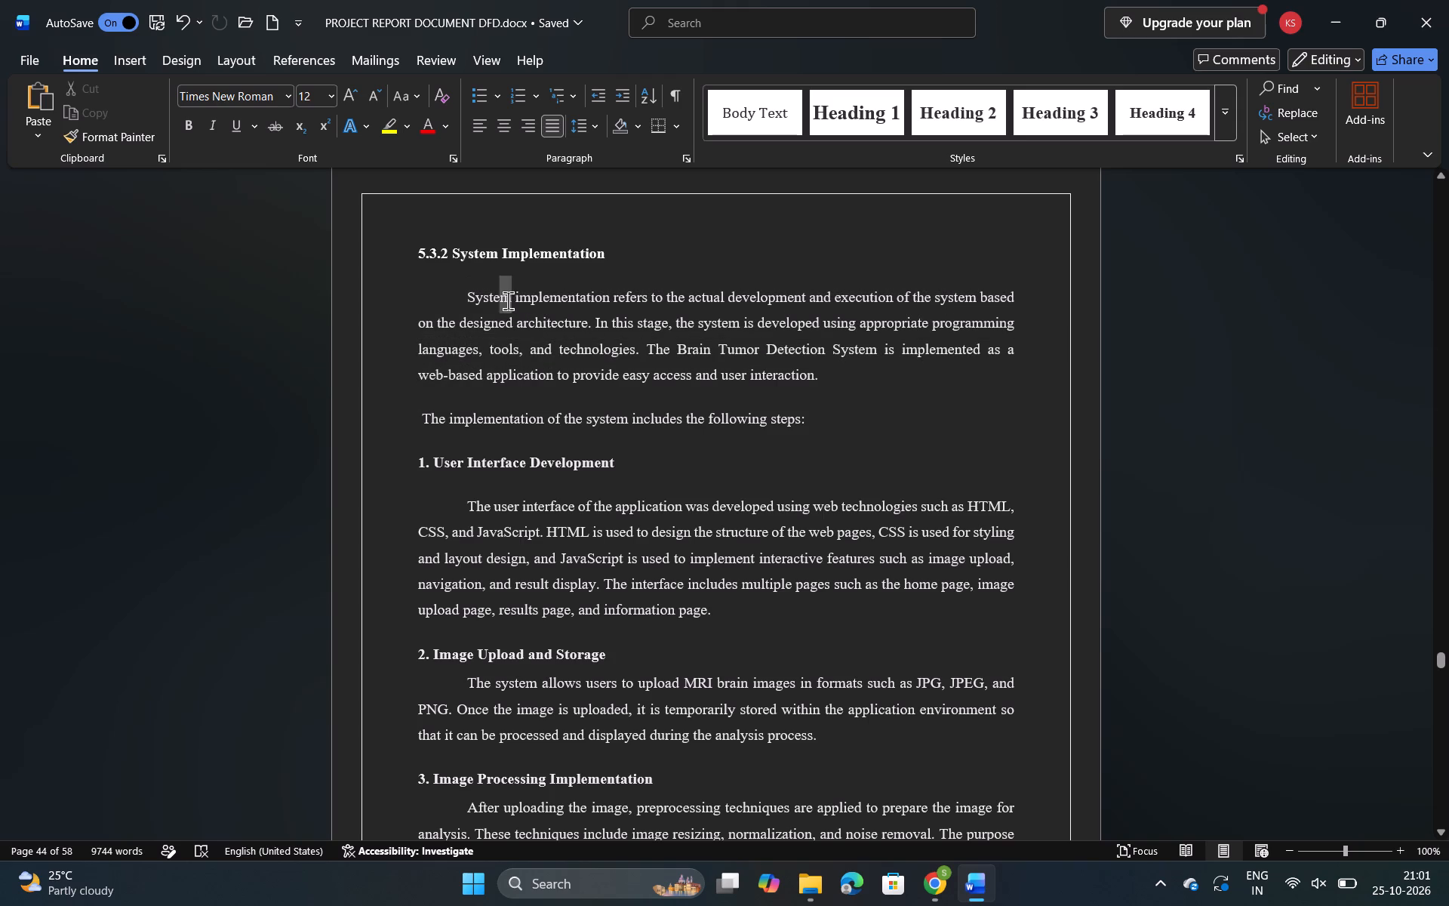
{"action": "left_click", "coordinate": [528, 299]}
{"action": "left_click_drag", "start_coordinate": [528, 299], "coordinate": [531, 308]}
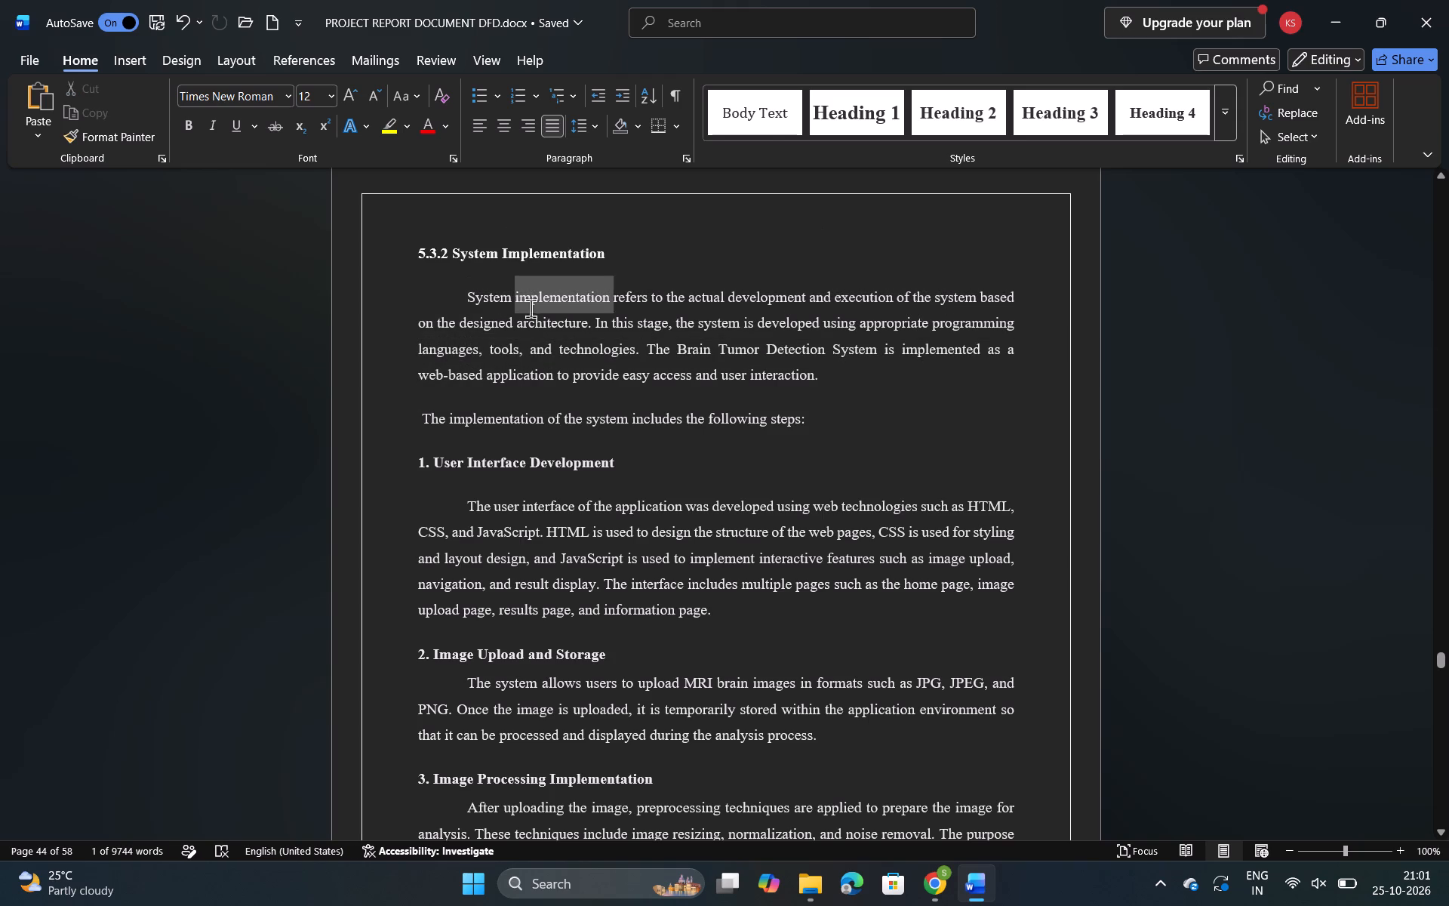
{"action": "left_click_drag", "start_coordinate": [531, 308], "coordinate": [554, 412]}
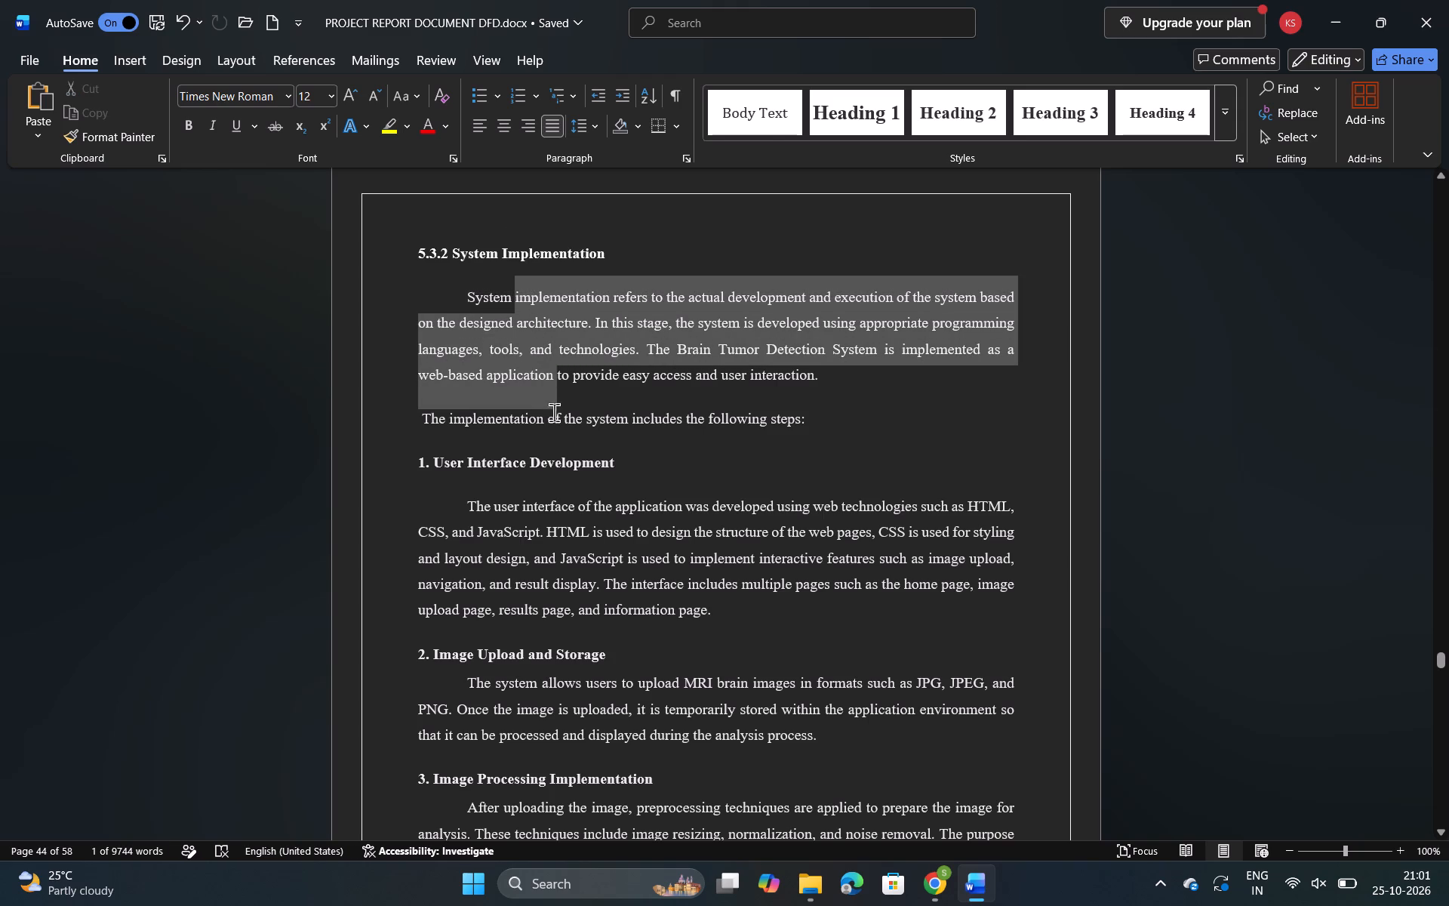
{"action": "left_click_drag", "start_coordinate": [554, 412], "coordinate": [635, 687]}
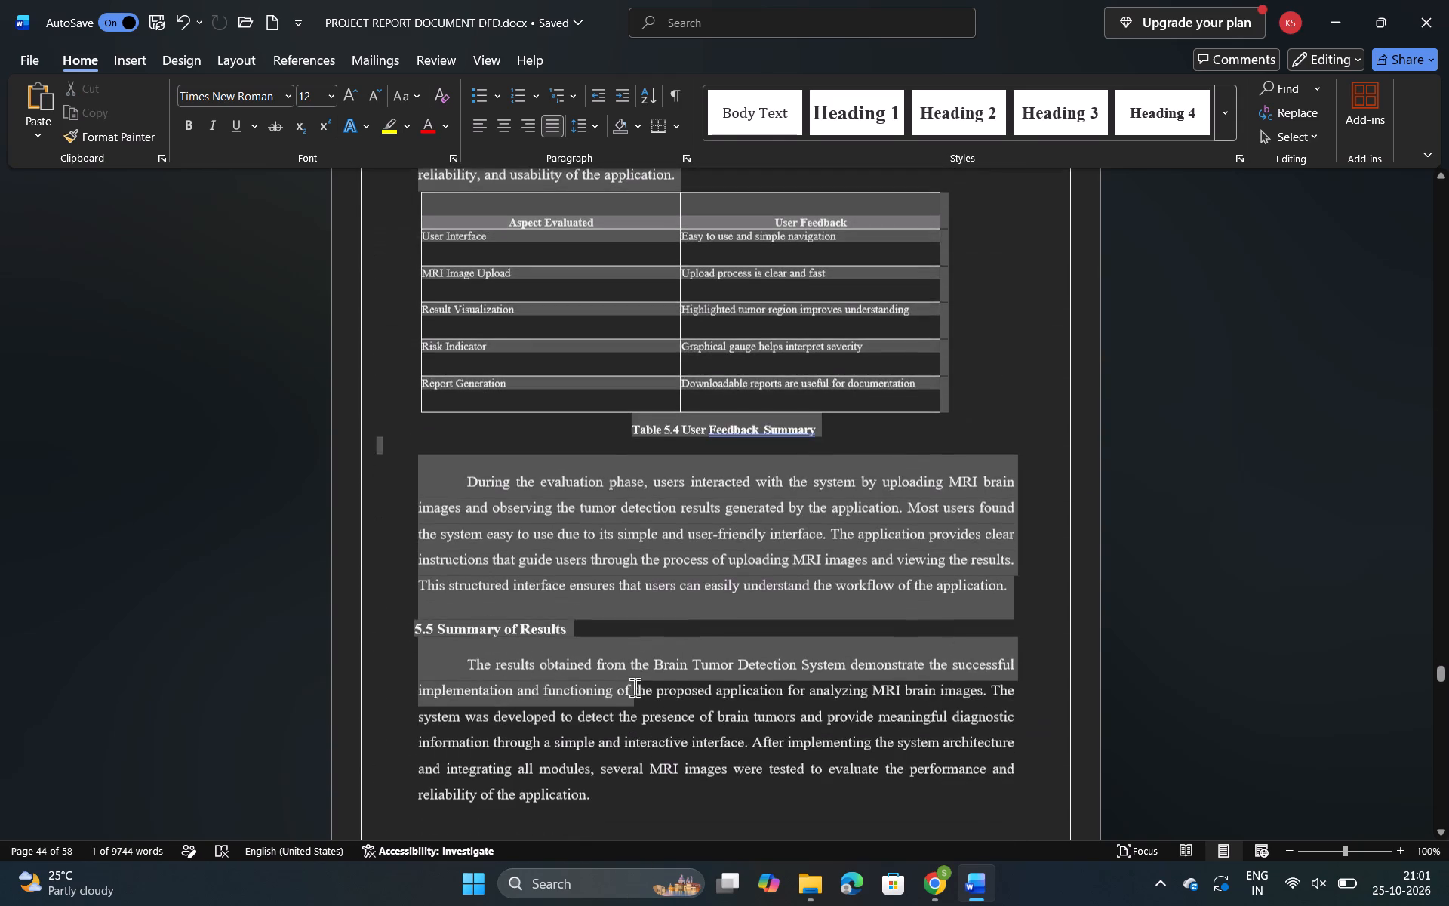
{"action": "left_click_drag", "start_coordinate": [635, 687], "coordinate": [654, 146]}
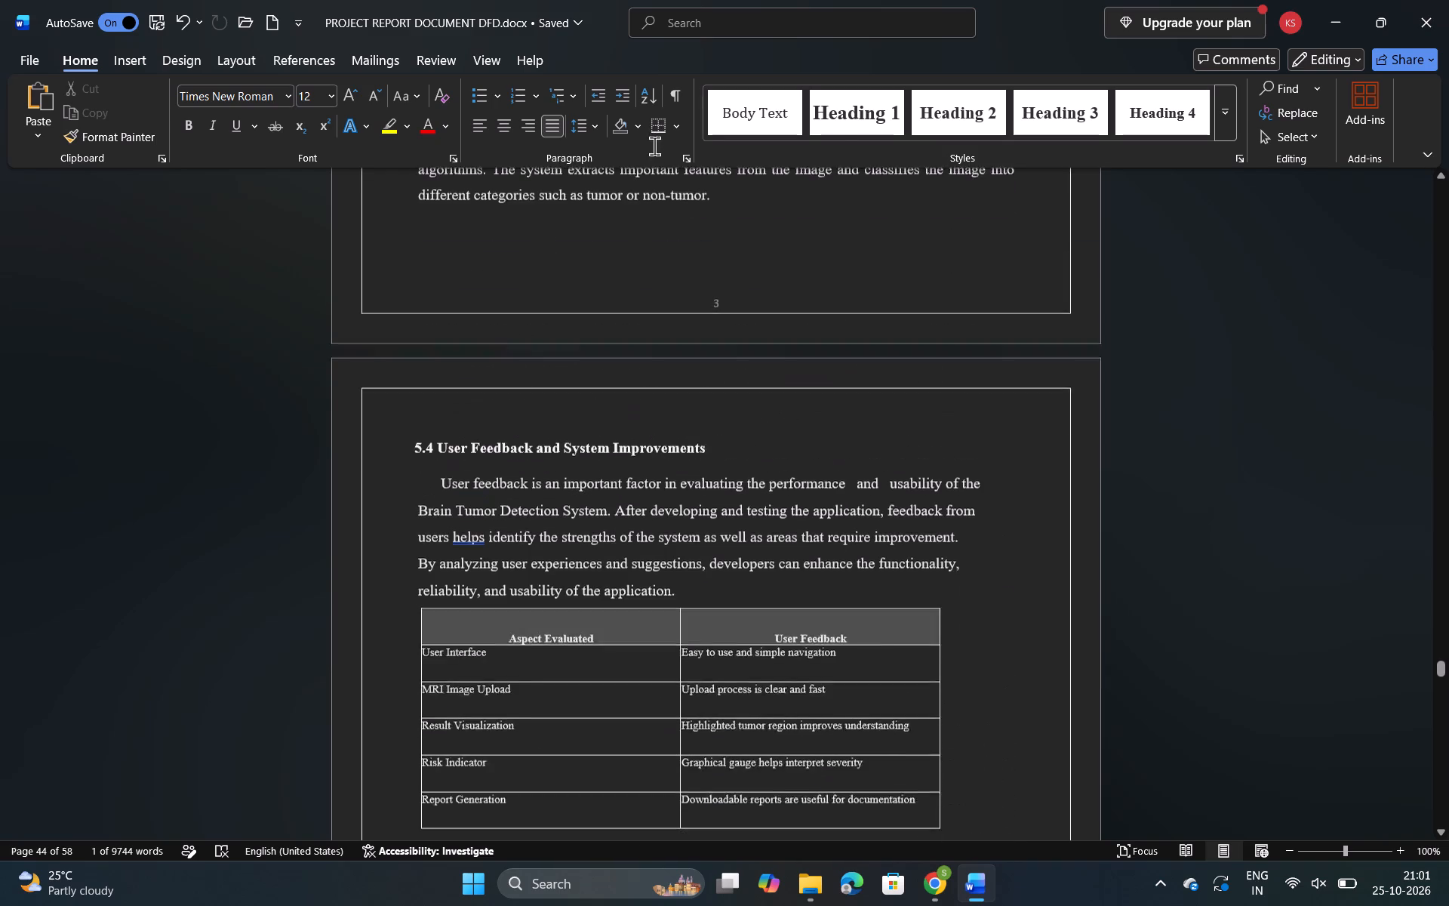
{"action": "left_click_drag", "start_coordinate": [654, 146], "coordinate": [686, 350]}
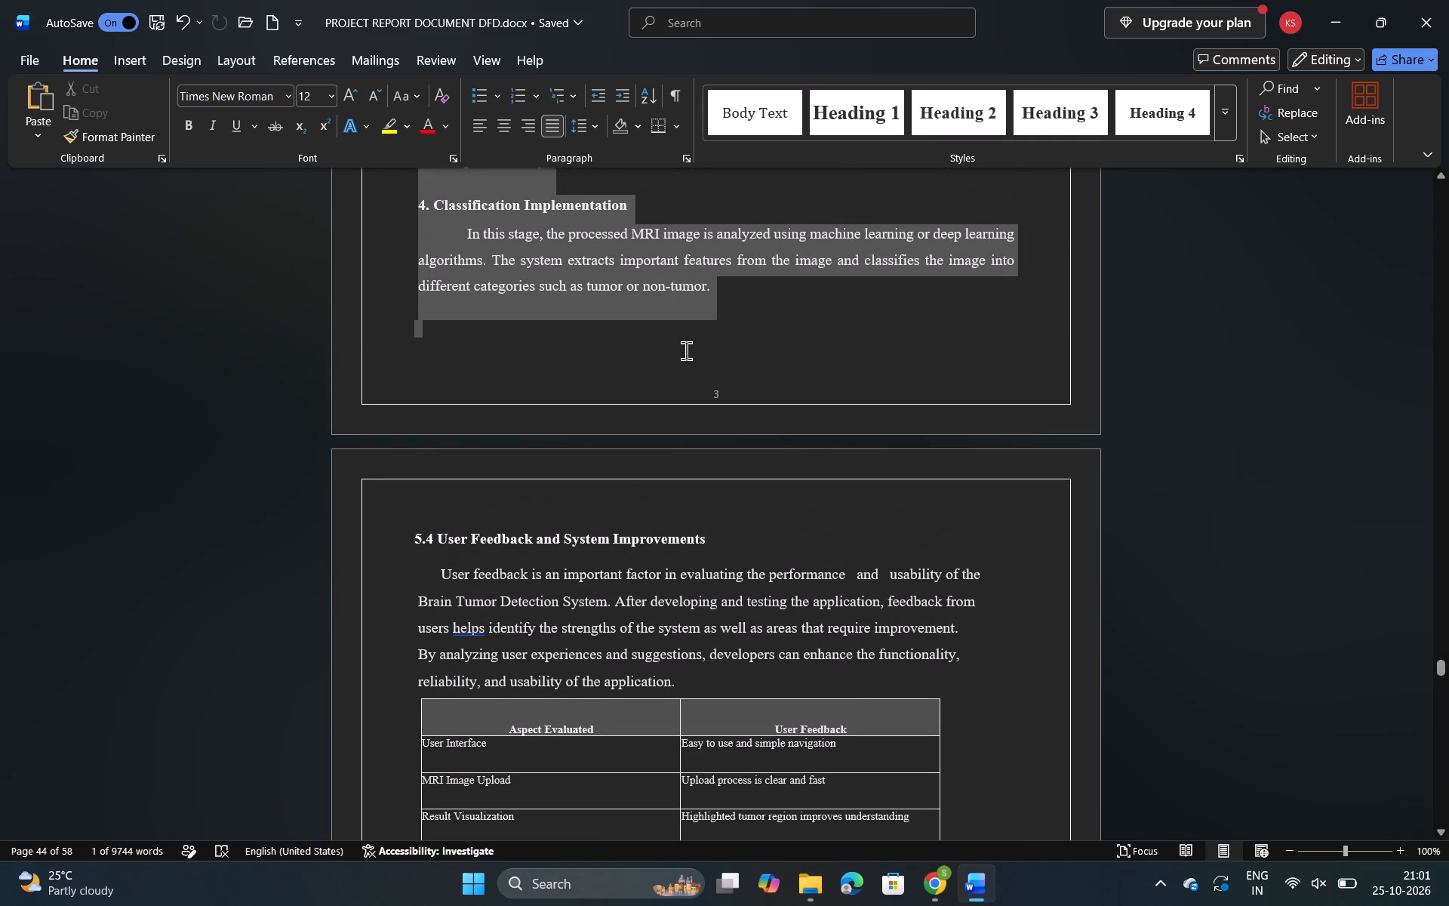
{"action": "left_click_drag", "start_coordinate": [686, 350], "coordinate": [703, 345]}
{"action": "left_click_drag", "start_coordinate": [703, 345], "coordinate": [737, 337]}
{"action": "key", "text": "ctrl+v"}
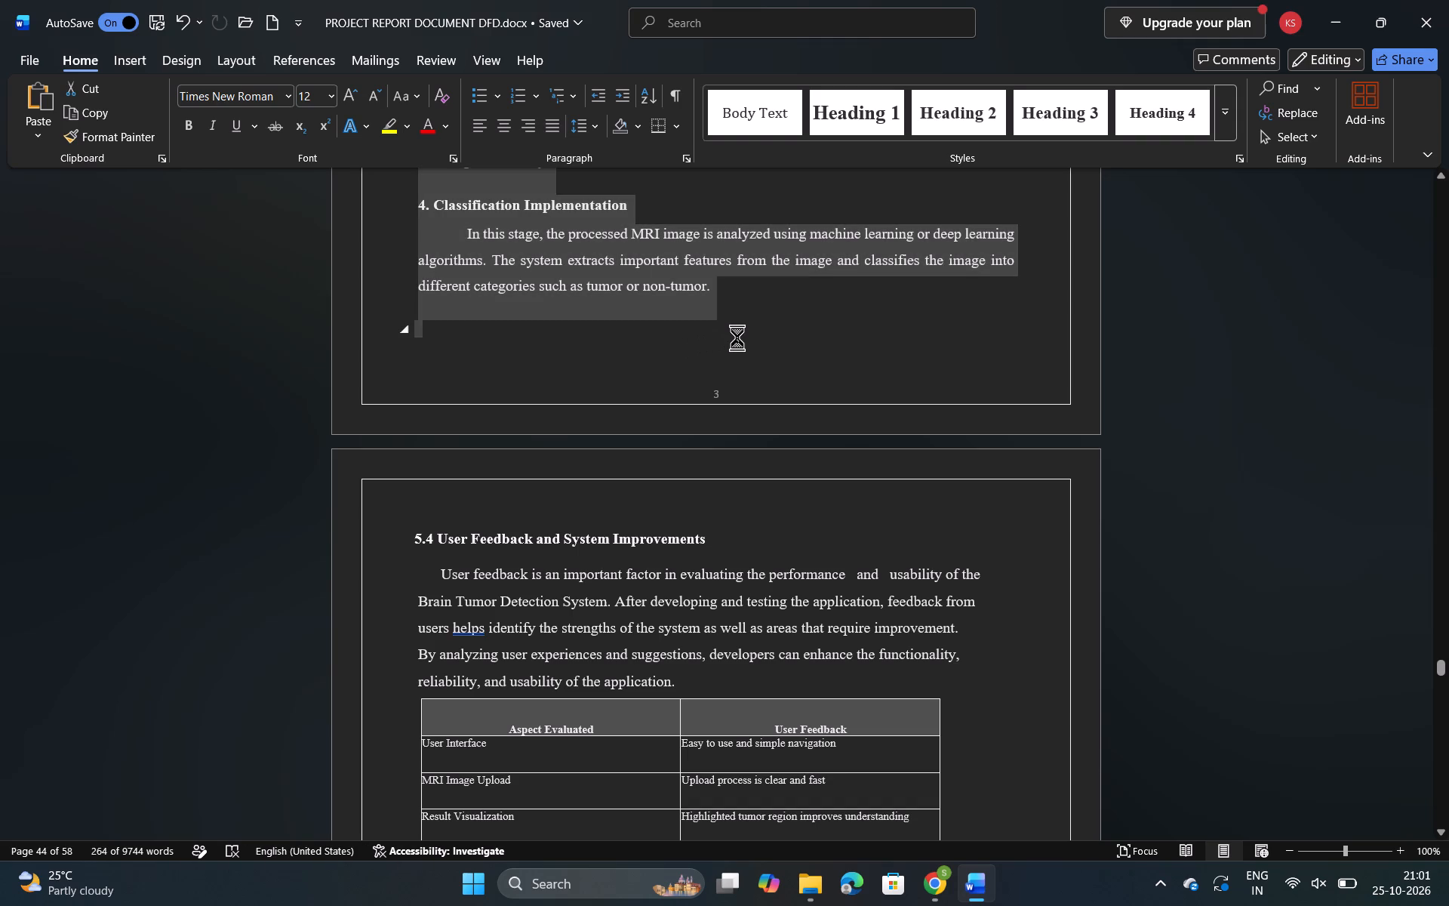
Delete the leftover word "System" and the first-line indent at the start of section 5.3.2's opening paragraph.
{"action": "scroll", "coordinate": [737, 337], "scroll_direction": "up", "scroll_amount": 1}
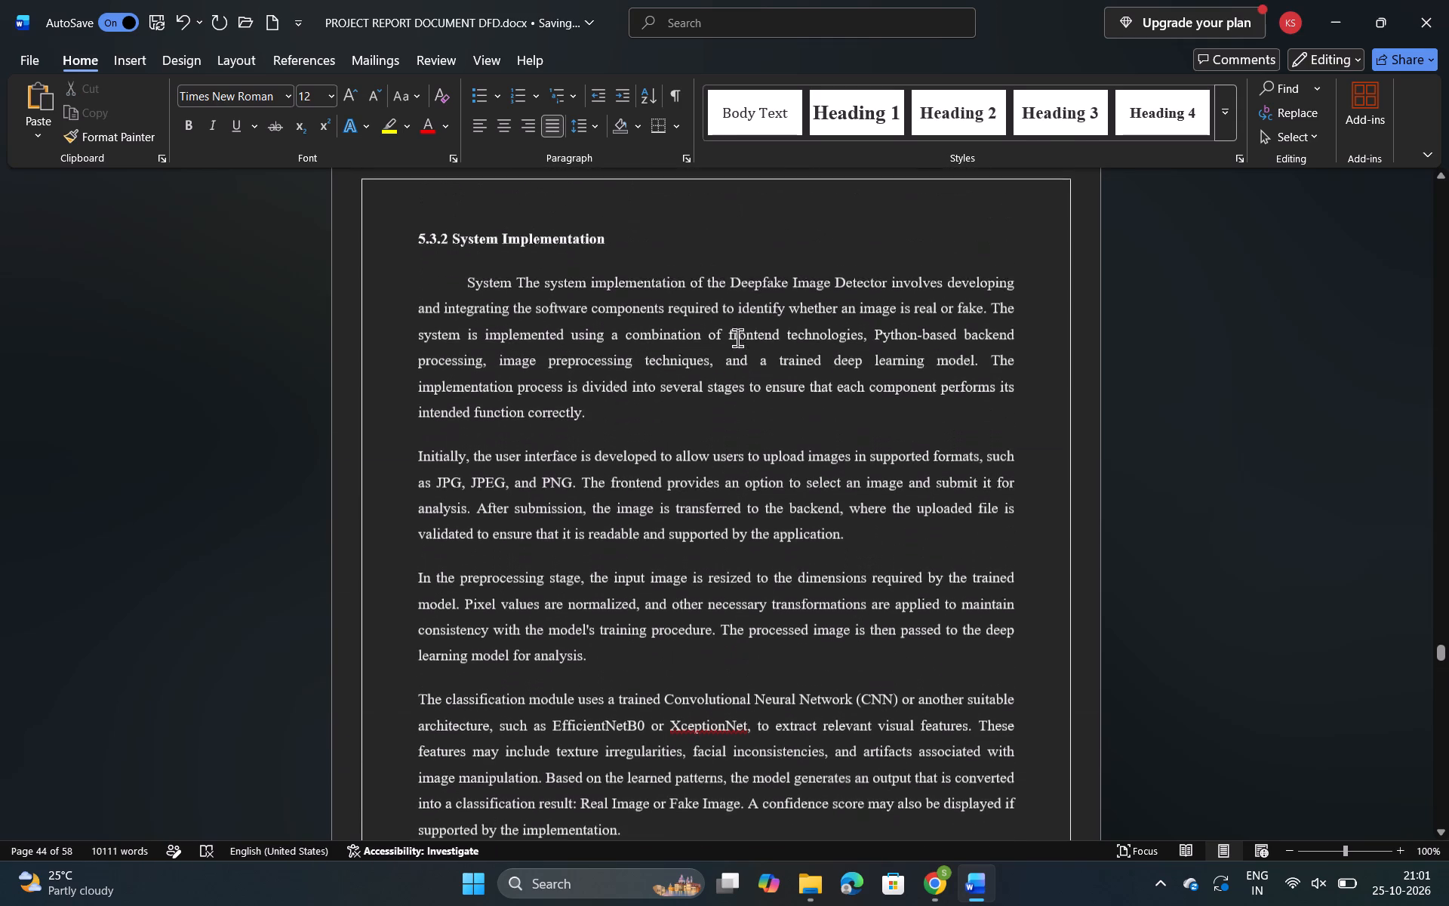
{"action": "left_click", "coordinate": [549, 281]}
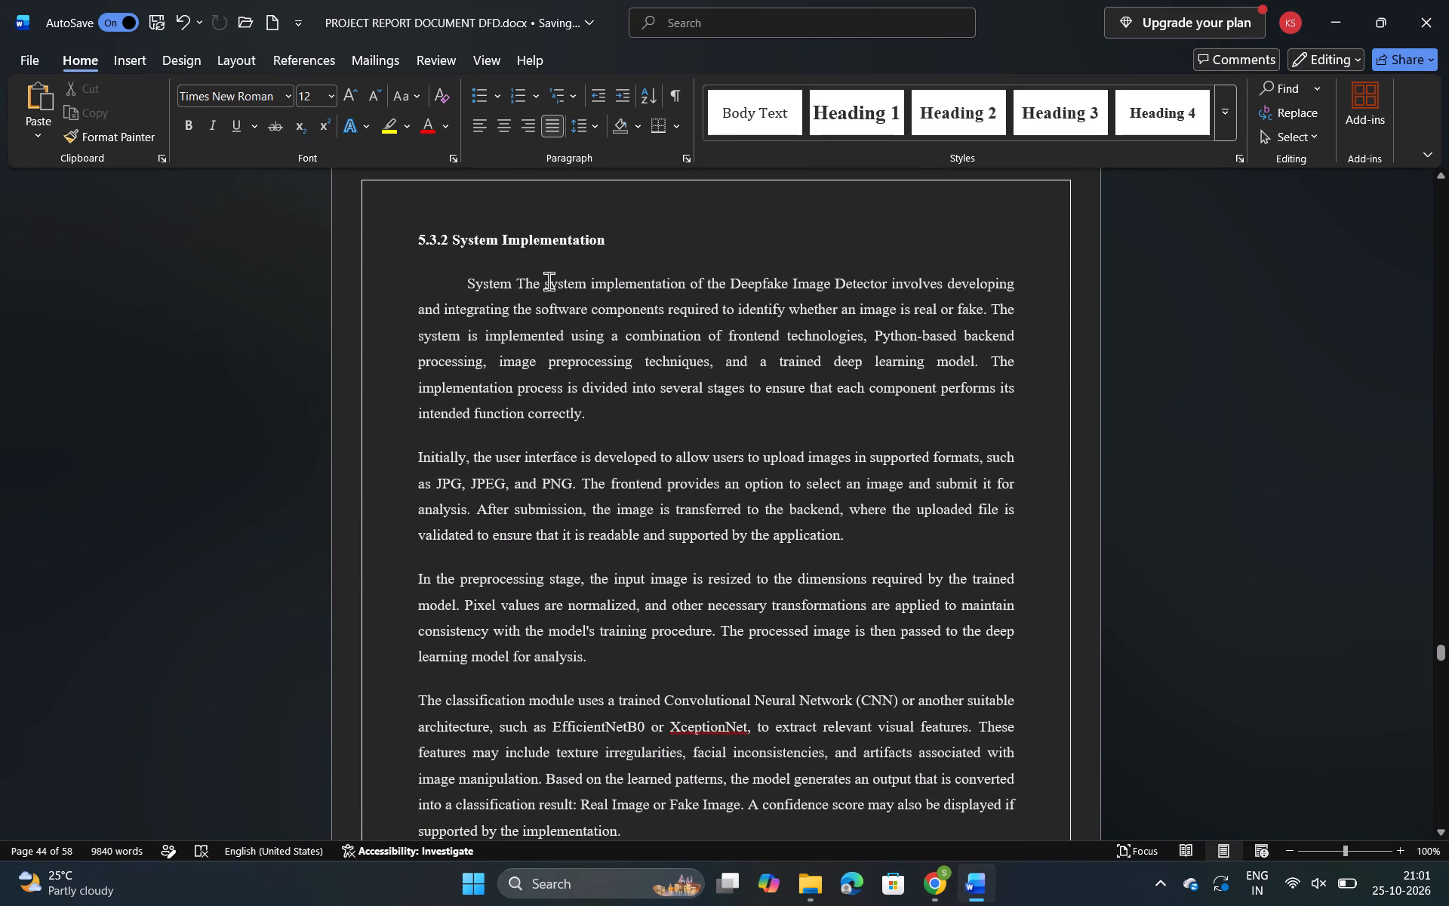
{"action": "key", "text": "Left"}
{"action": "key", "text": "Left"}
{"action": "key", "text": "Left"}
{"action": "key", "text": "Left"}
{"action": "key", "text": "Left"}
{"action": "key", "text": "backslash"}
{"action": "key", "text": "BackSpace"}
{"action": "key", "text": "BackSpace"}
{"action": "key", "text": "backslash"}
{"action": "key", "text": "BackSpace"}
{"action": "key", "text": "BackSpace"}
{"action": "key", "text": "BackSpace"}
{"action": "key", "text": "BackSpace"}
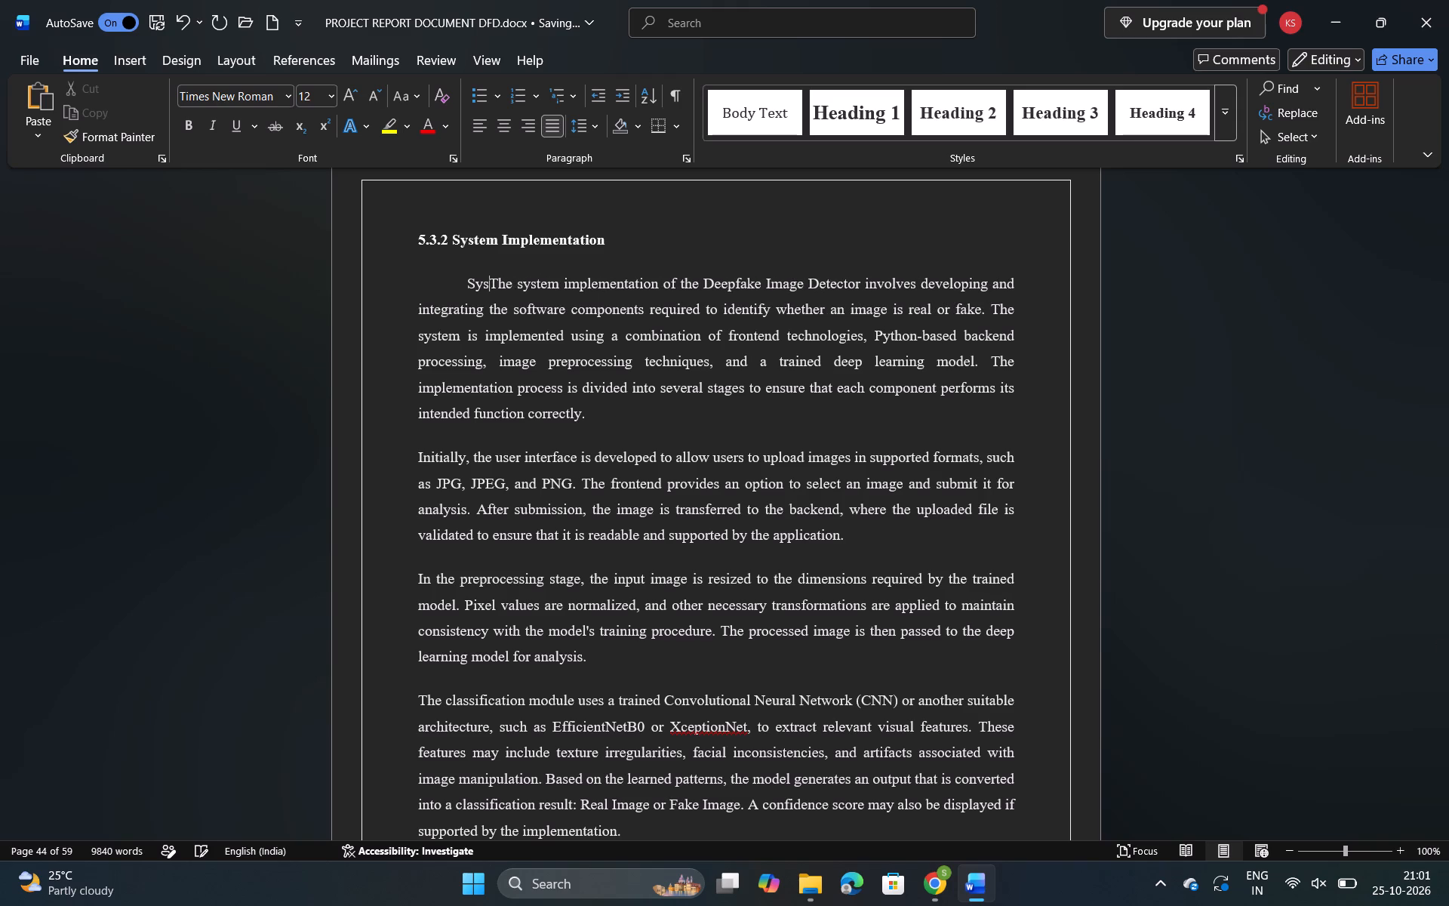
{"action": "key", "text": "BackSpace"}
{"action": "key", "text": "BackSpace"}
{"action": "key", "text": "BackSpace"}
{"action": "key", "text": "BackSpace"}
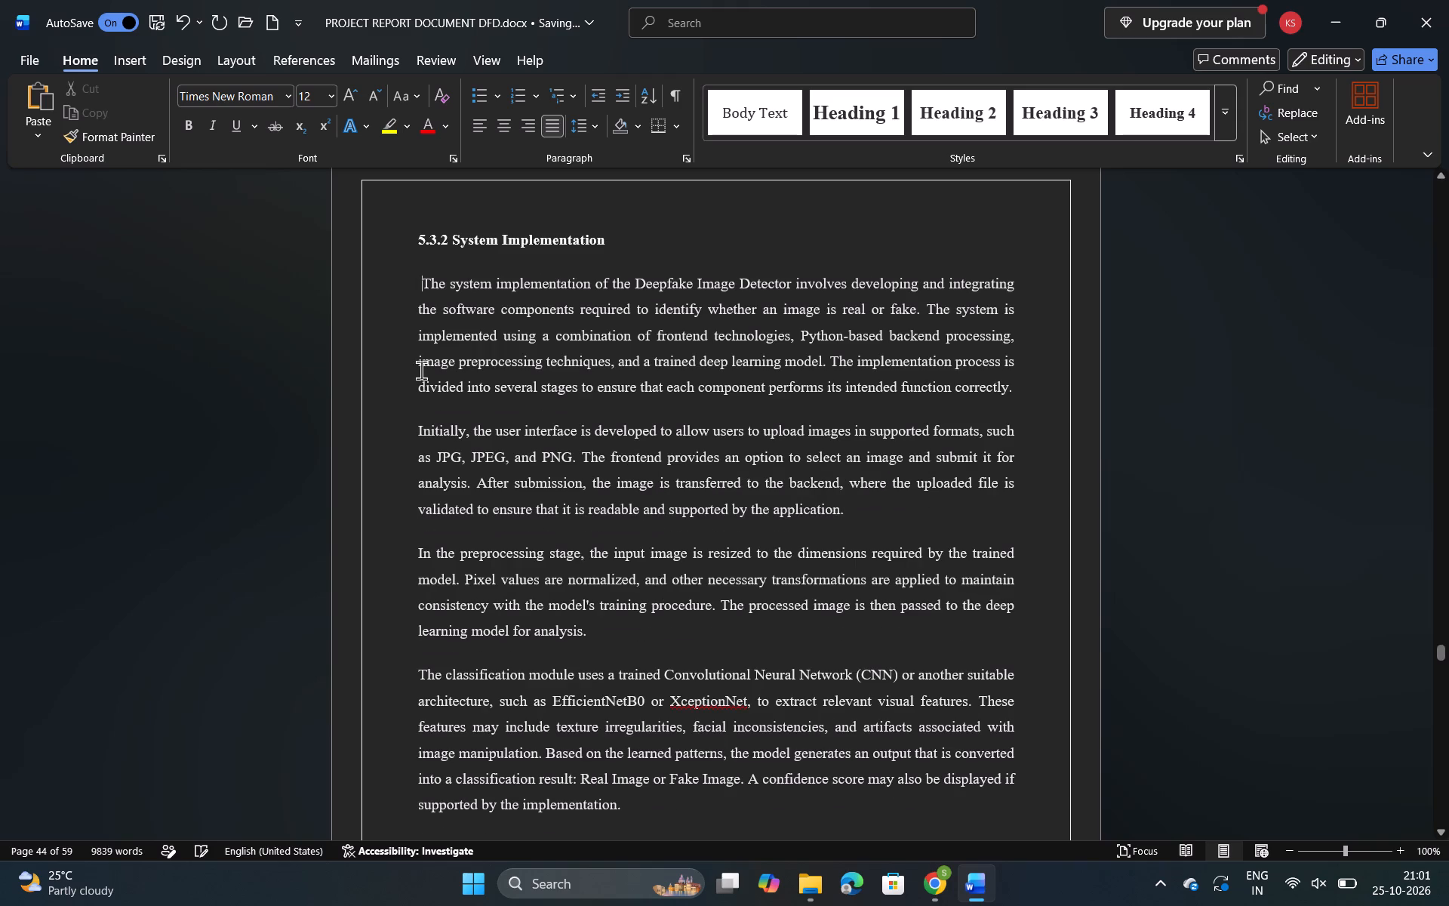
Delete the last paragraph of section 5.3.2, beginning "Finally, the implemented system is evaluated".
{"action": "scroll", "coordinate": [492, 566], "scroll_direction": "down", "scroll_amount": 2}
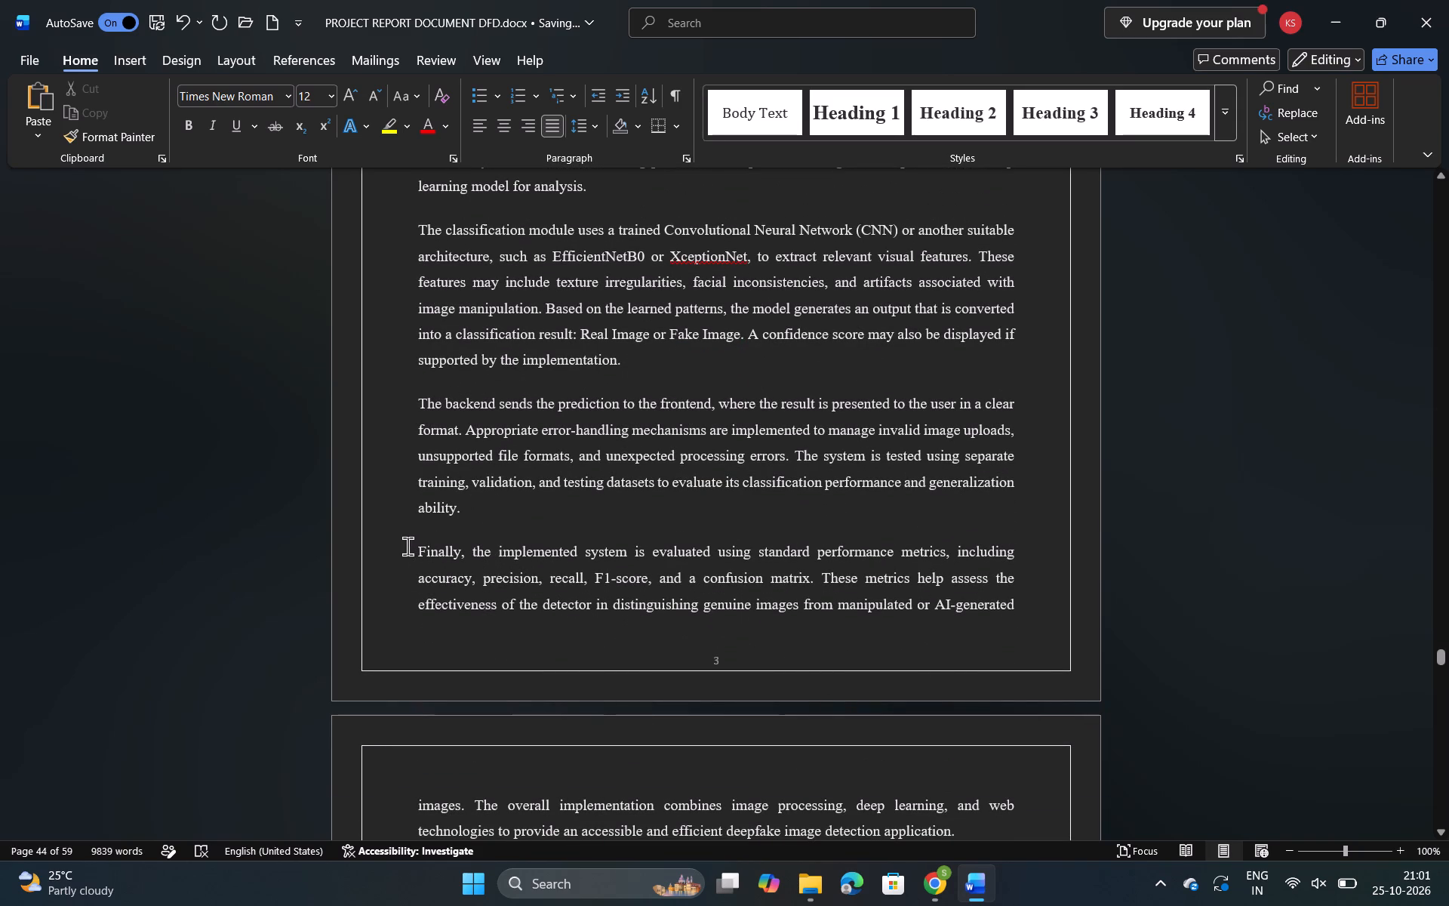
{"action": "left_click_drag", "start_coordinate": [408, 546], "coordinate": [852, 623]}
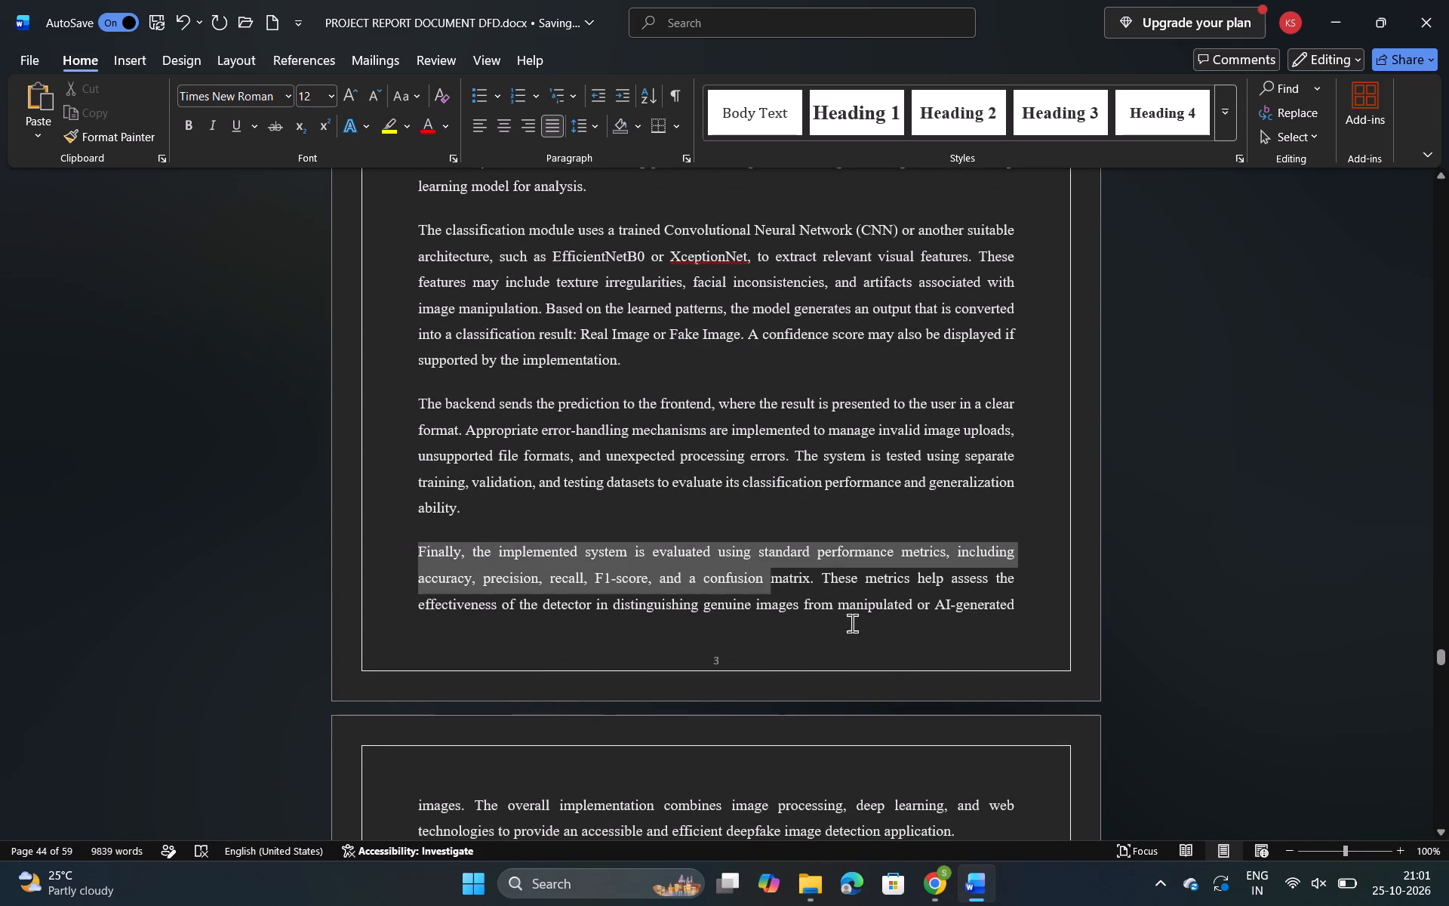
{"action": "left_click_drag", "start_coordinate": [852, 623], "coordinate": [996, 494]}
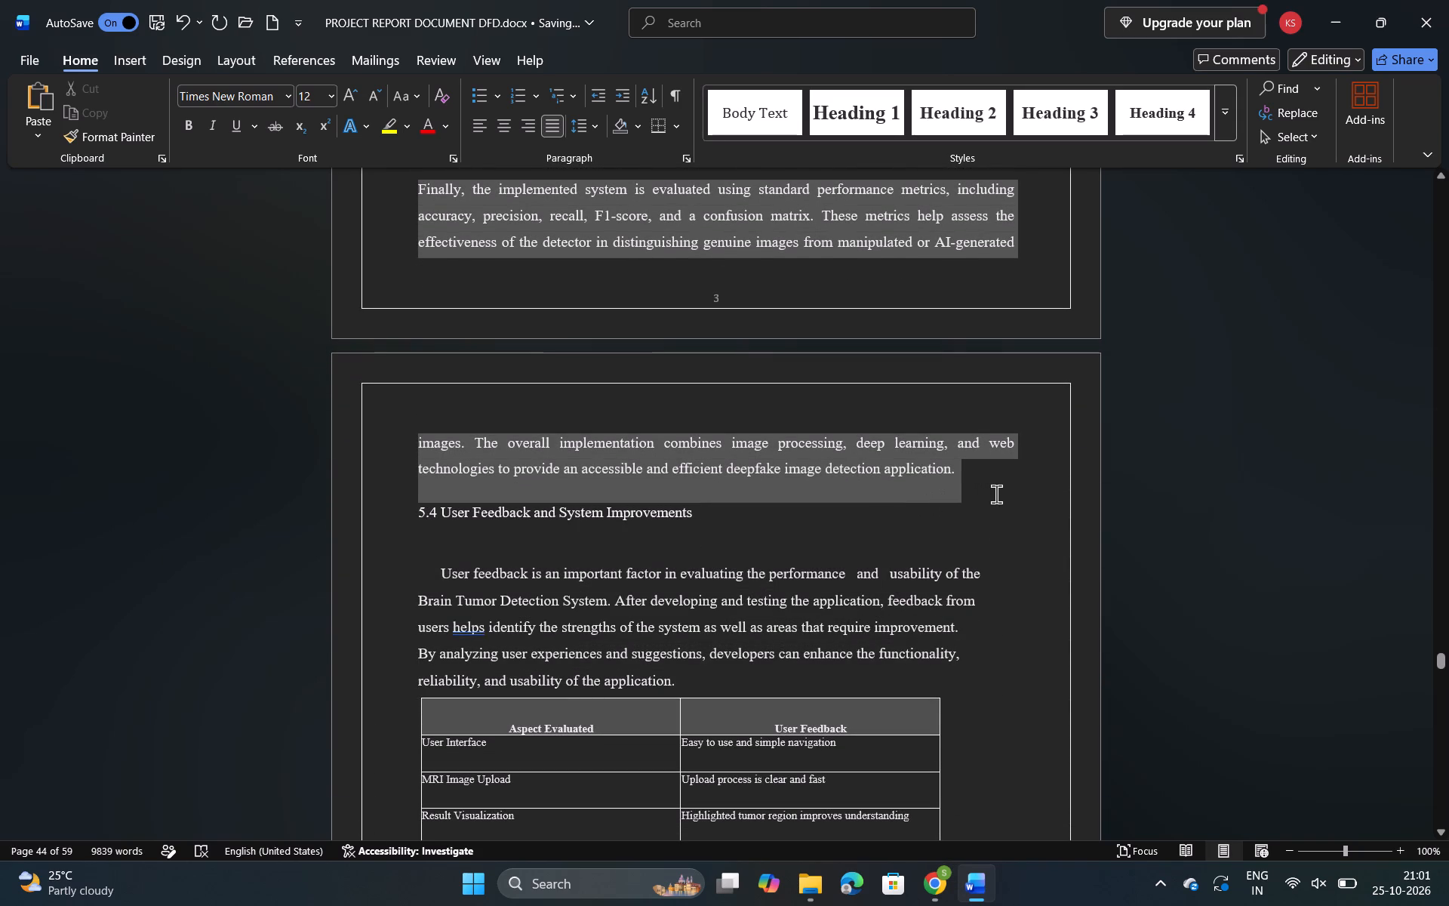
{"action": "left_click_drag", "start_coordinate": [996, 494], "coordinate": [1000, 494]}
{"action": "key", "text": "BackSpace"}
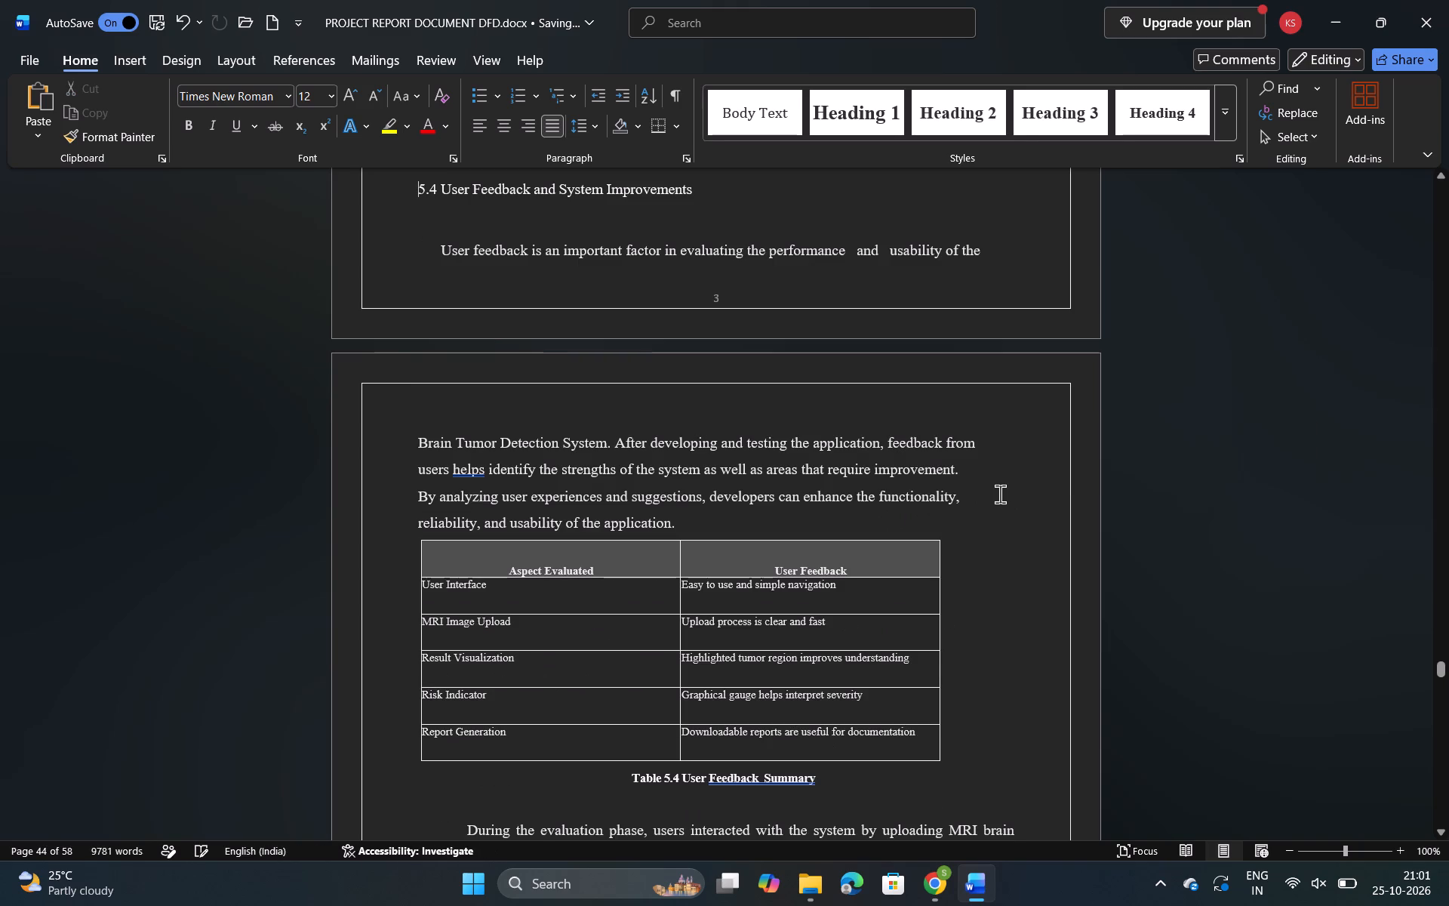
Insert two blank lines before the 5.4 User Feedback and System Improvements heading to move it onto the next page.
{"action": "key", "text": "Return"}
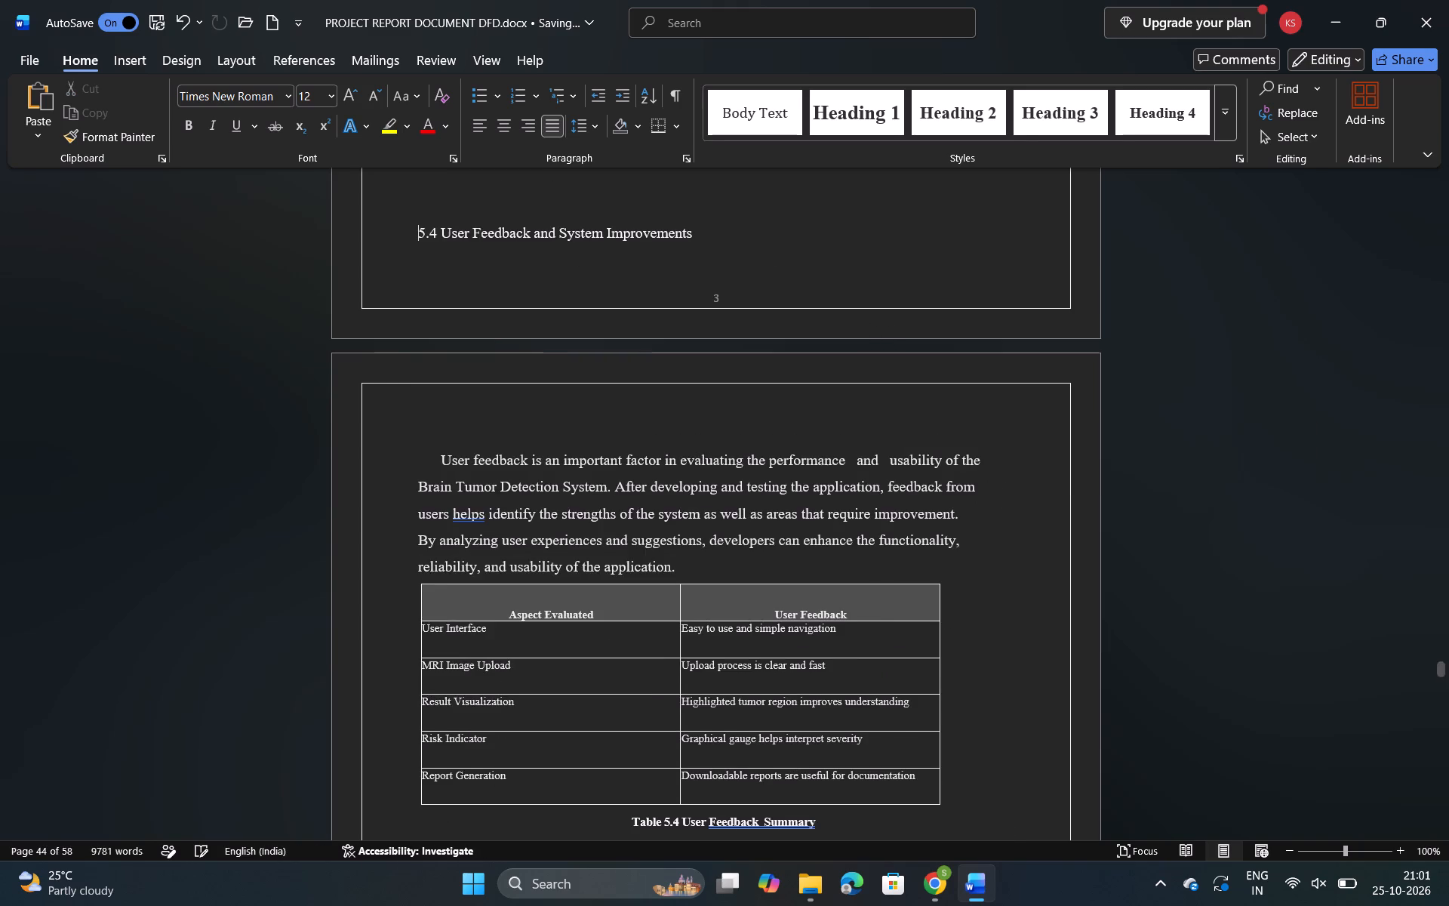
{"action": "key", "text": "Return"}
Review the report from section 5.3.2 System Implementation through to the References for remaining brain tumor content.
{"action": "scroll", "coordinate": [863, 322], "scroll_direction": "up", "scroll_amount": 1}
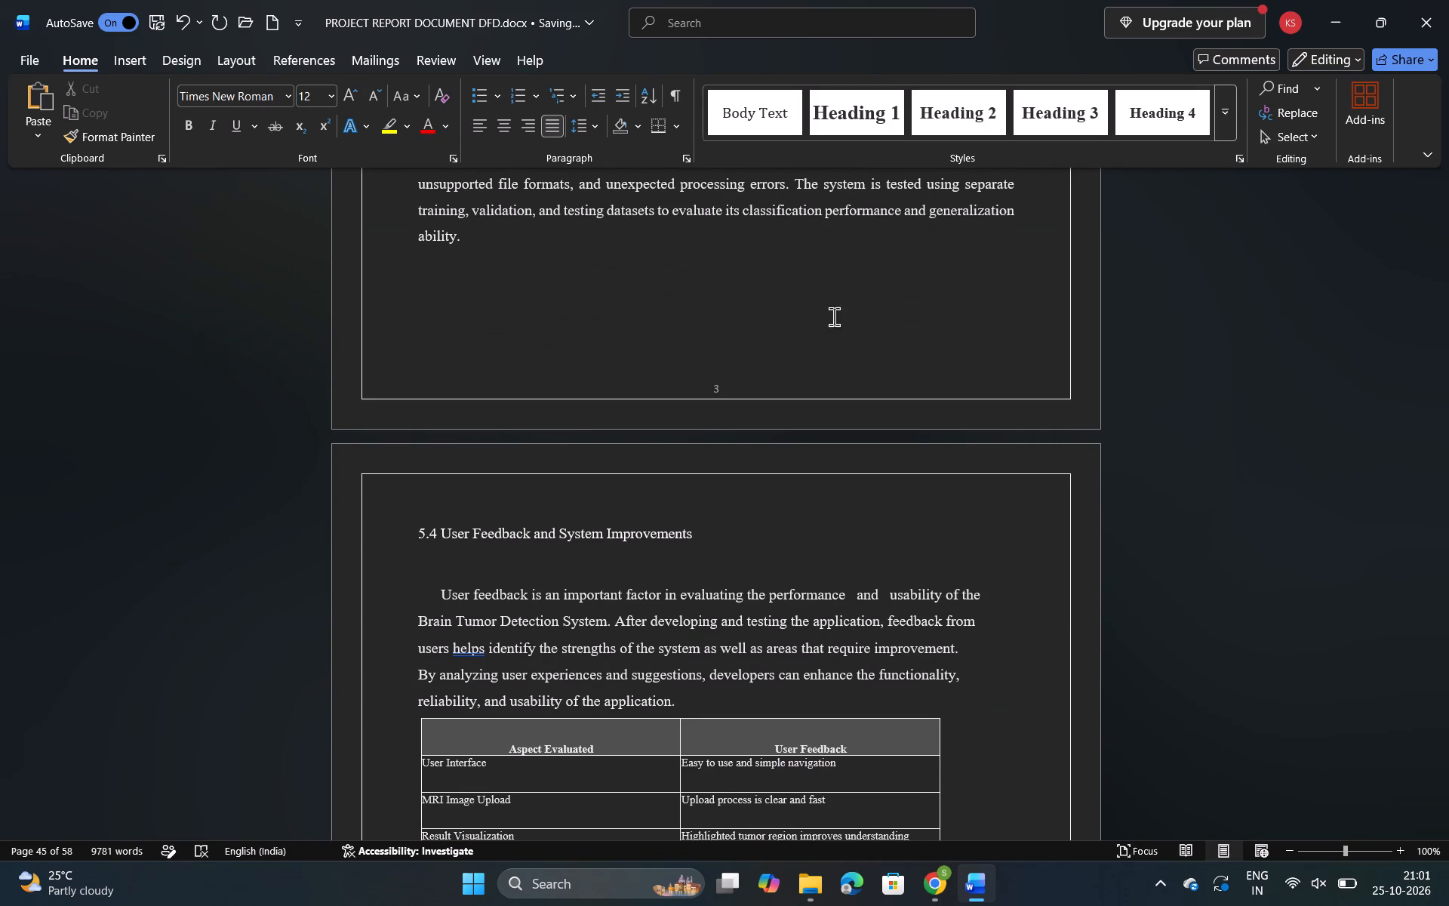
{"action": "scroll", "coordinate": [701, 407], "scroll_direction": "up", "scroll_amount": 2}
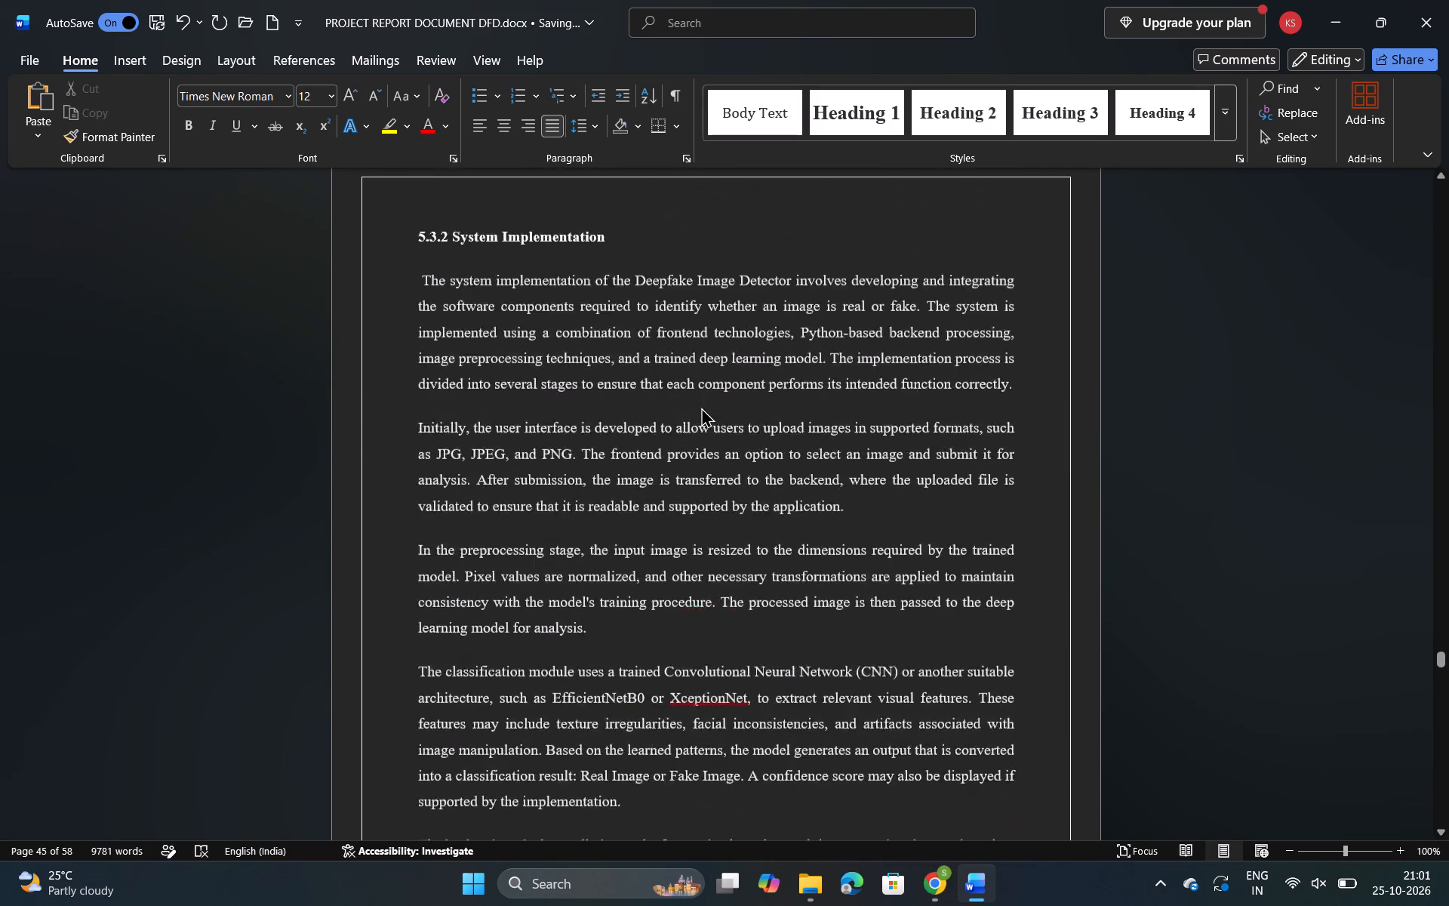
{"action": "scroll", "coordinate": [701, 407], "scroll_direction": "down", "scroll_amount": 1}
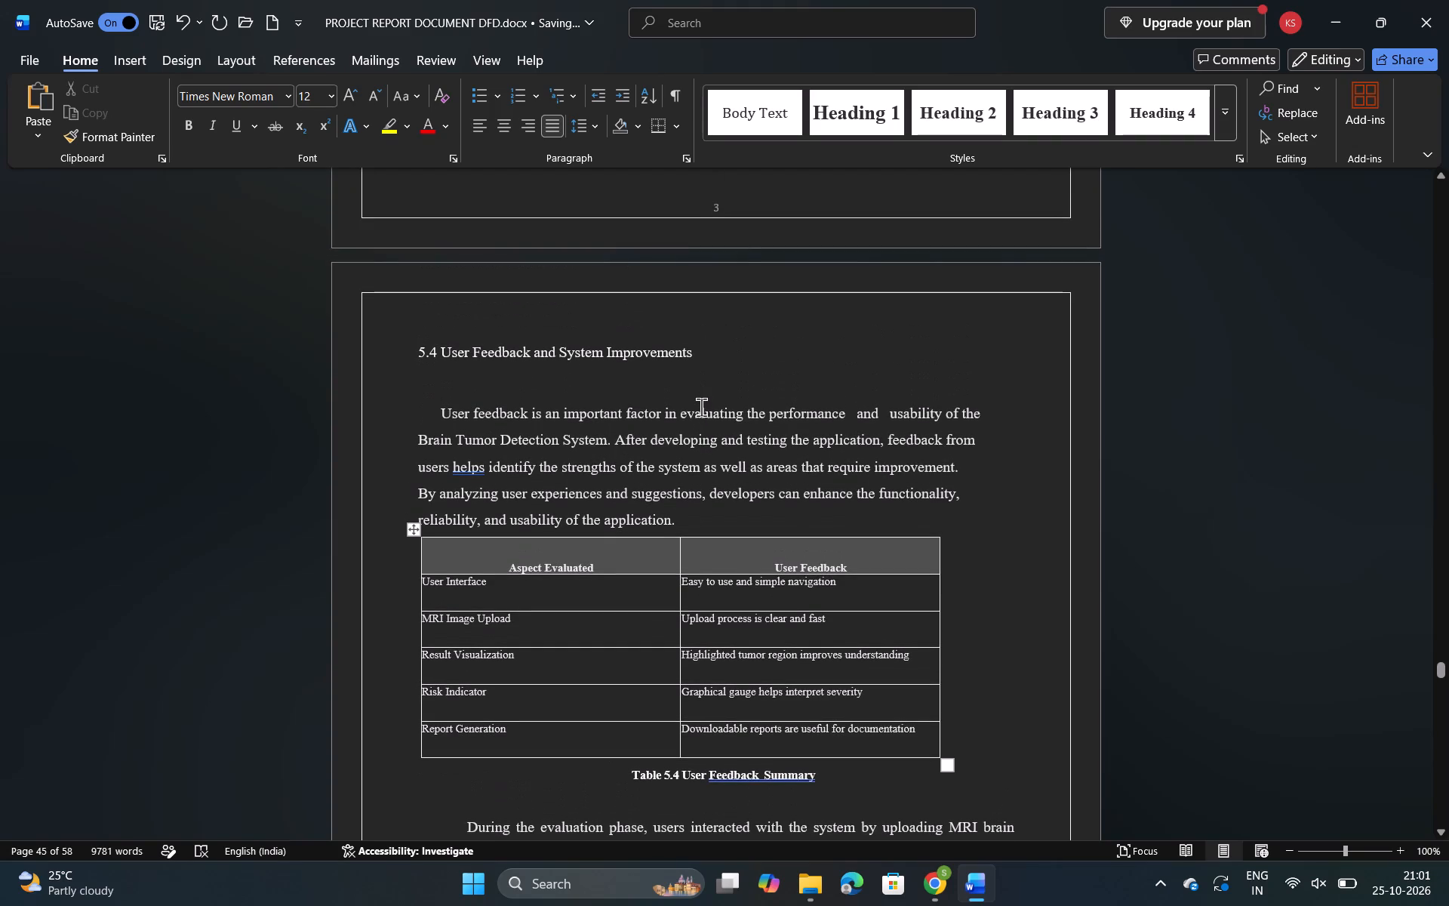
{"action": "scroll", "coordinate": [701, 407], "scroll_direction": "down", "scroll_amount": 2}
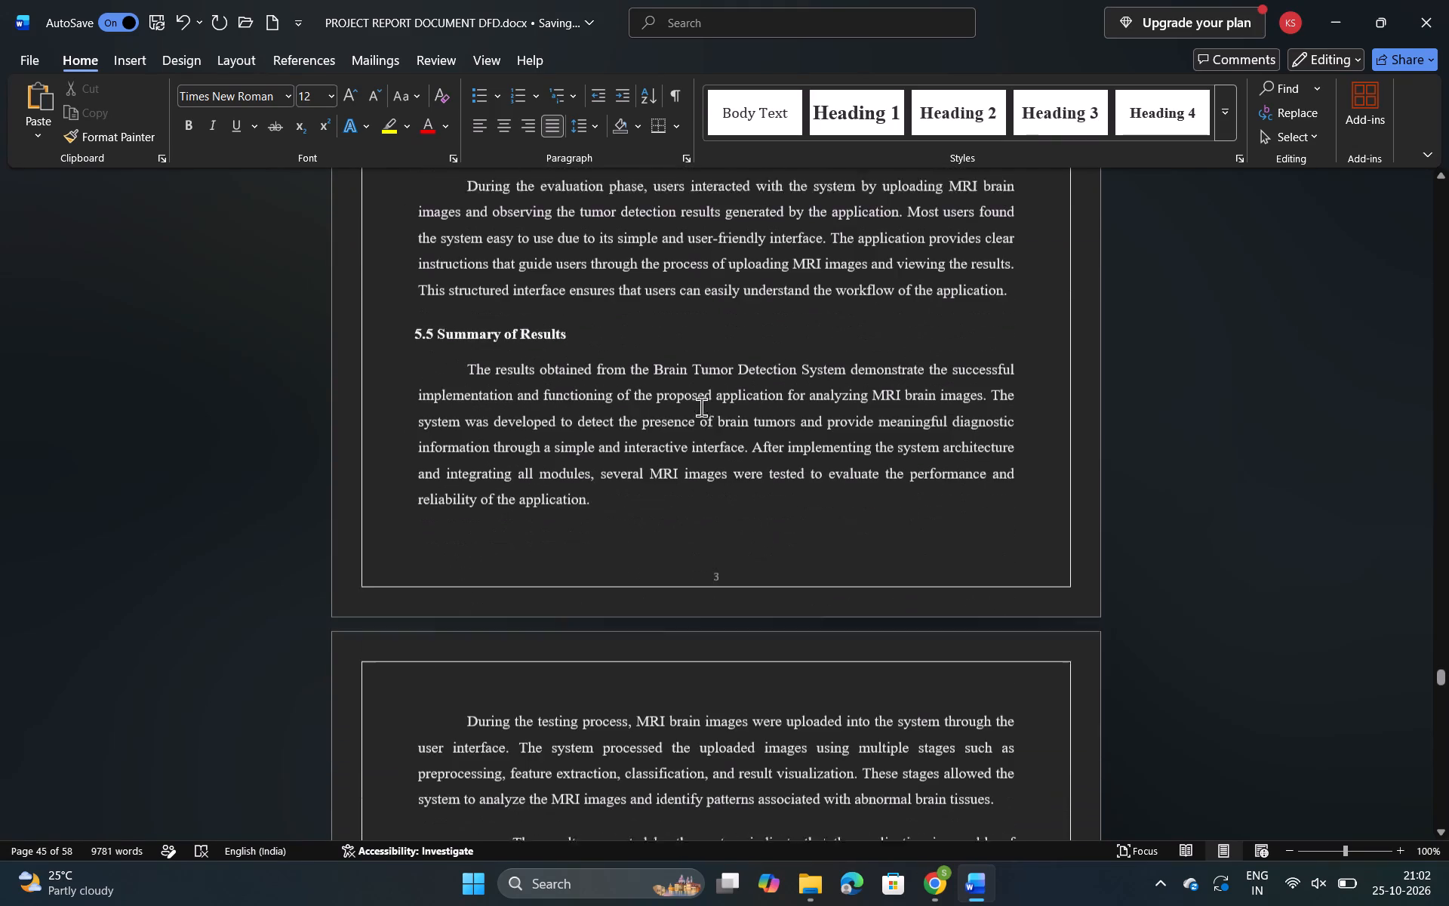
{"action": "scroll", "coordinate": [701, 407], "scroll_direction": "down", "scroll_amount": 2}
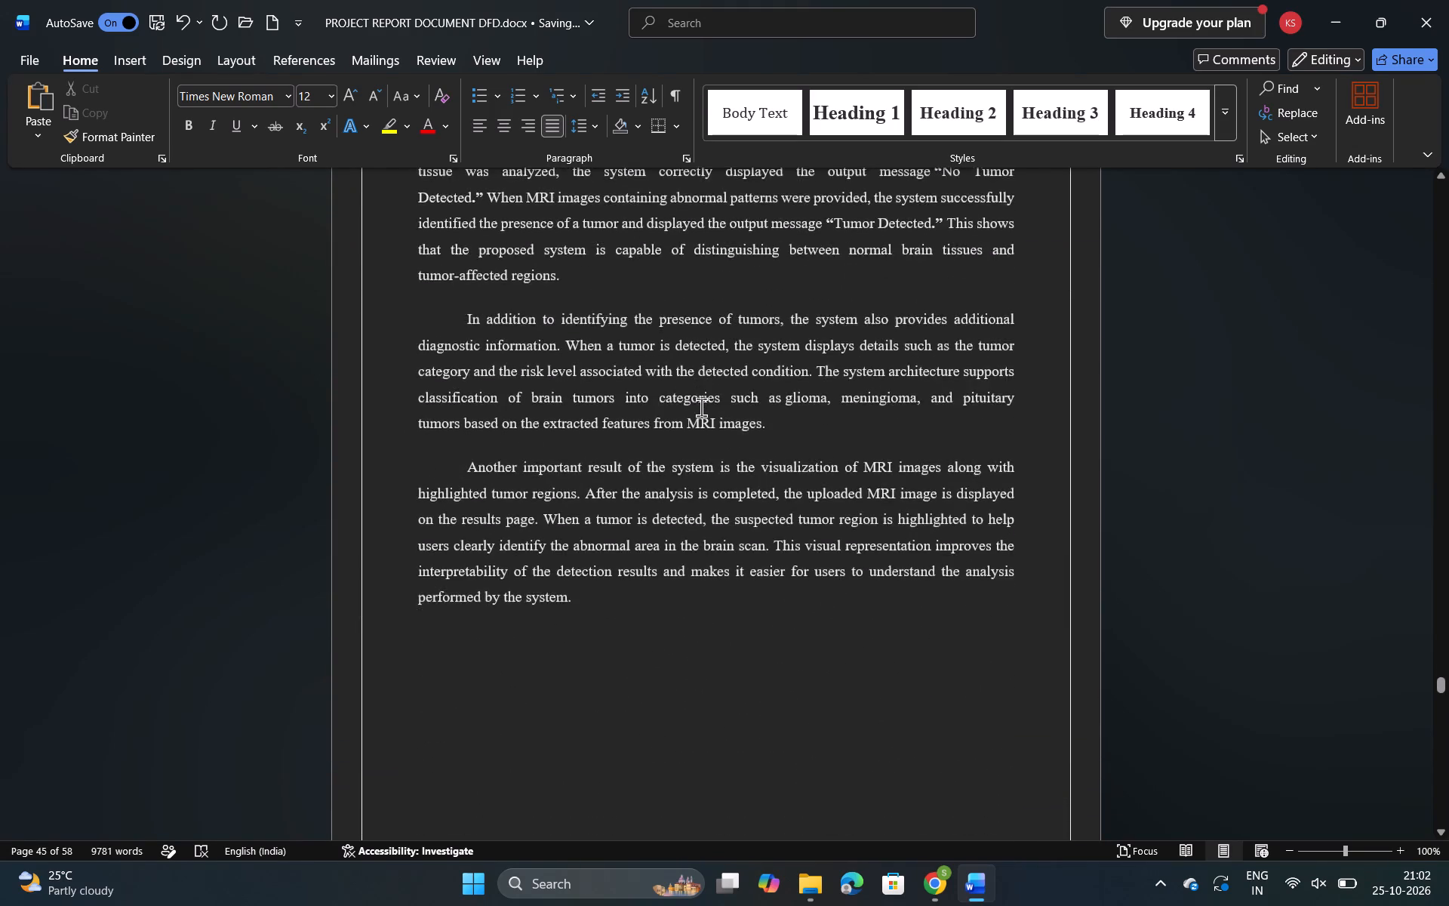
{"action": "scroll", "coordinate": [701, 407], "scroll_direction": "down", "scroll_amount": 2}
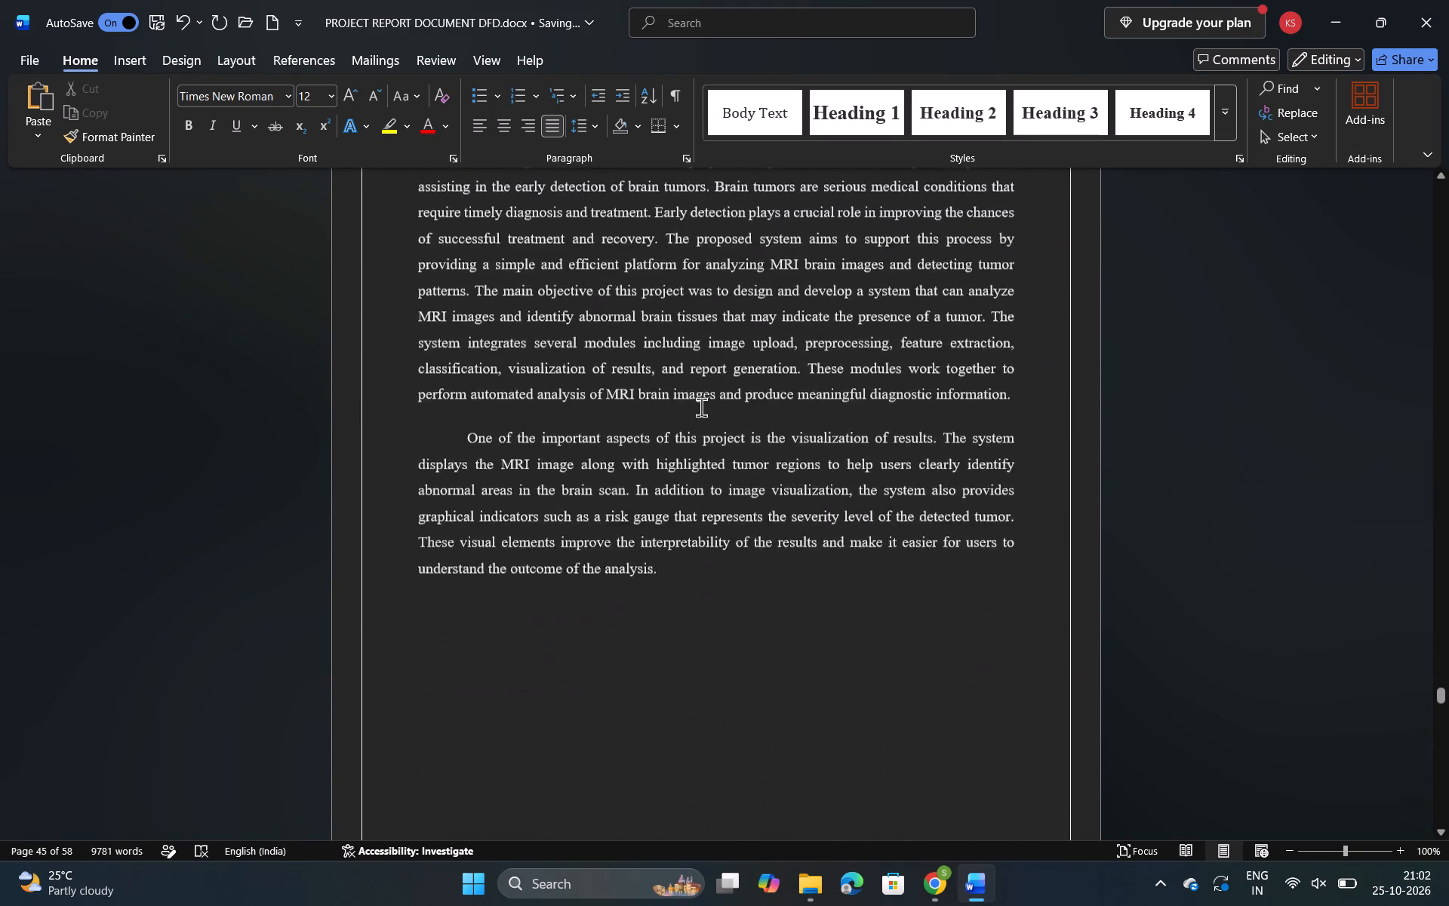
{"action": "scroll", "coordinate": [701, 407], "scroll_direction": "down", "scroll_amount": 2}
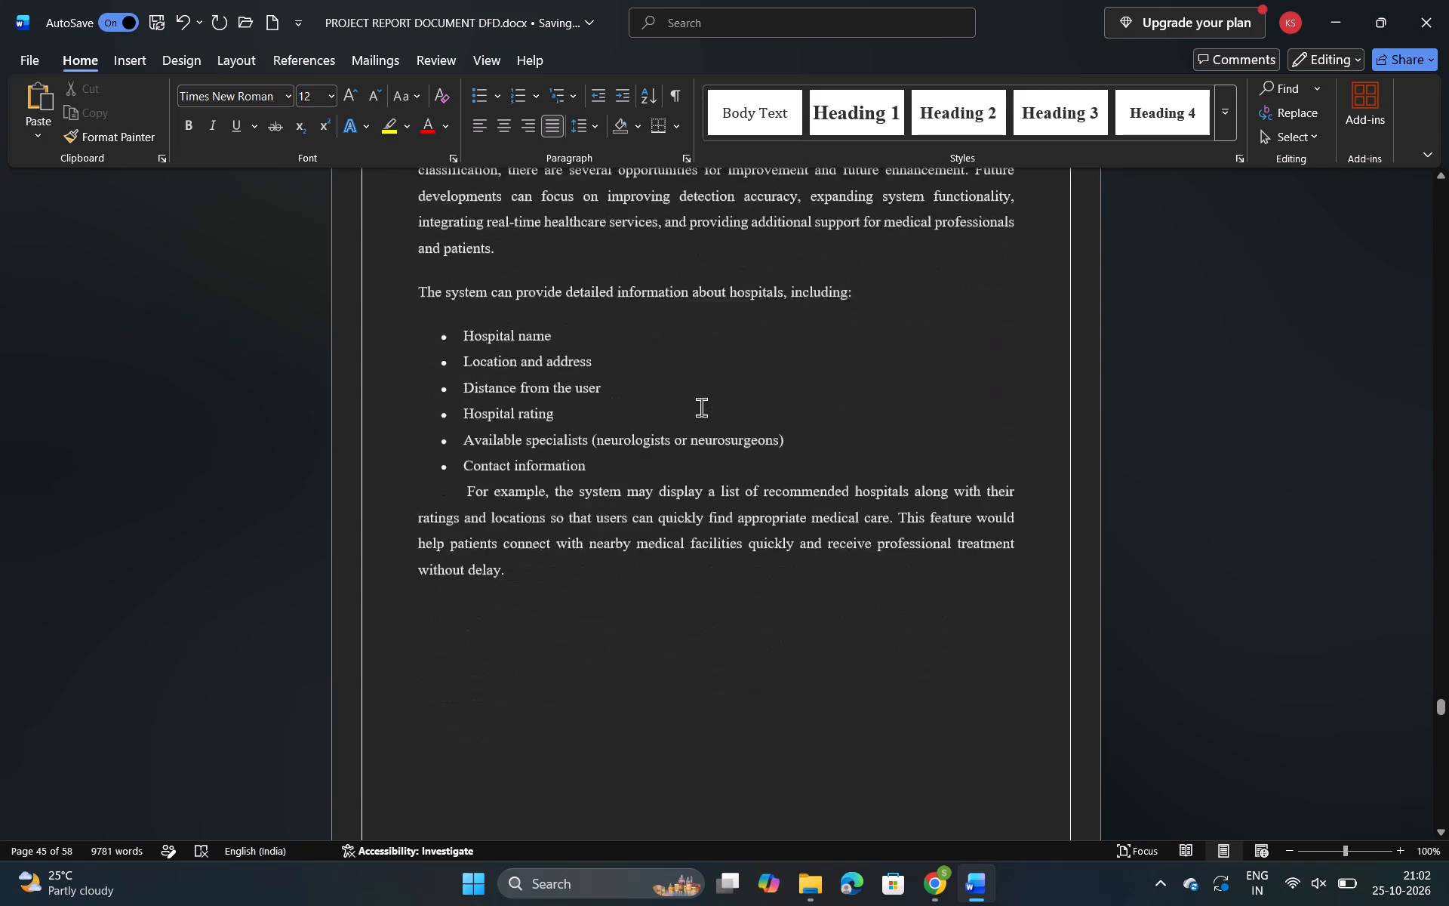
{"action": "scroll", "coordinate": [701, 407], "scroll_direction": "down", "scroll_amount": 3}
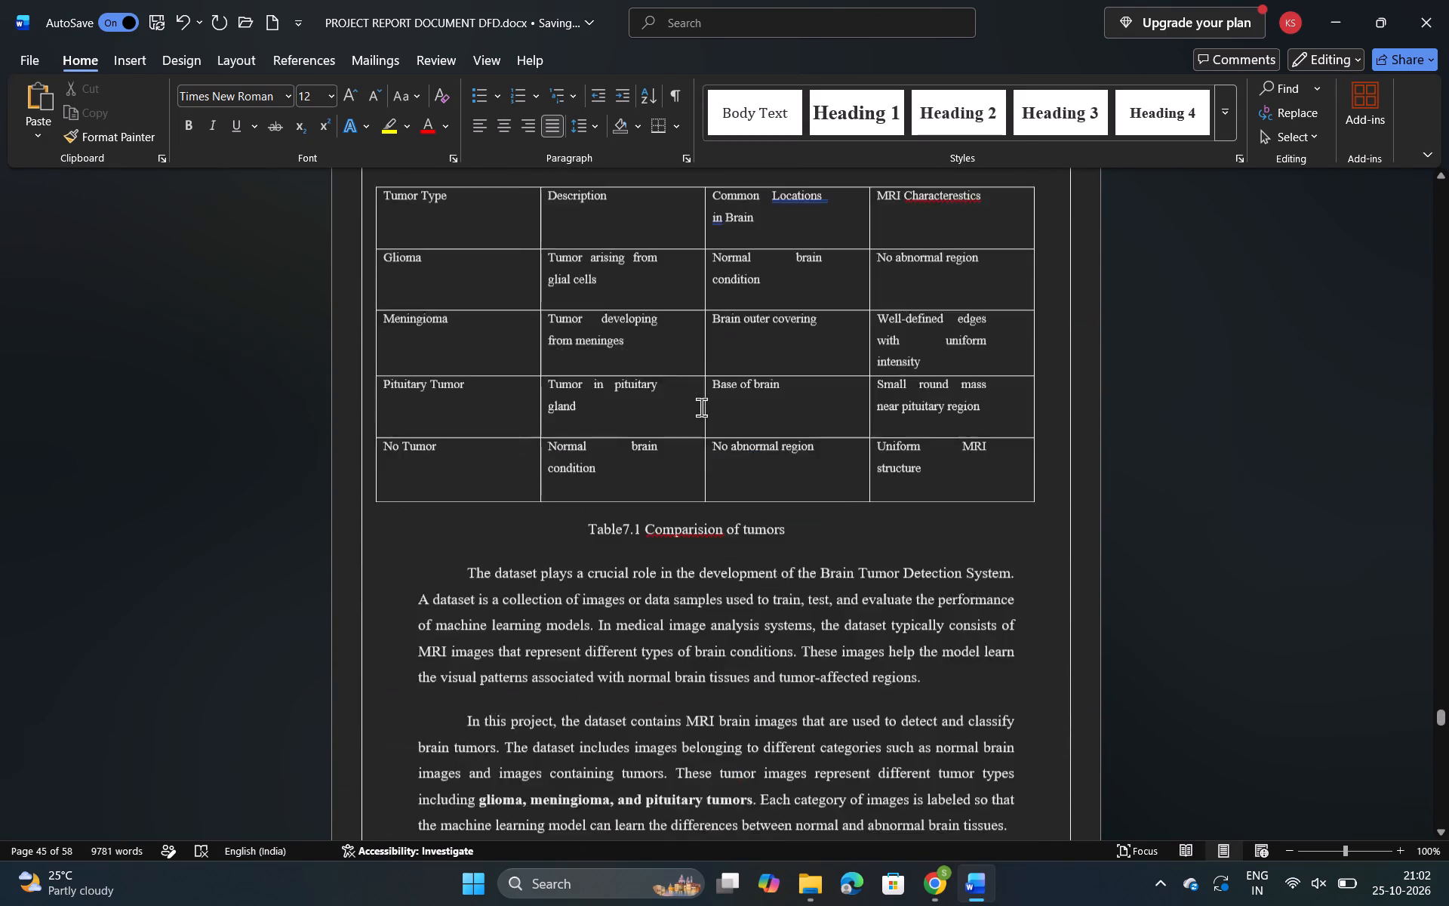
{"action": "scroll", "coordinate": [701, 407], "scroll_direction": "down", "scroll_amount": 2}
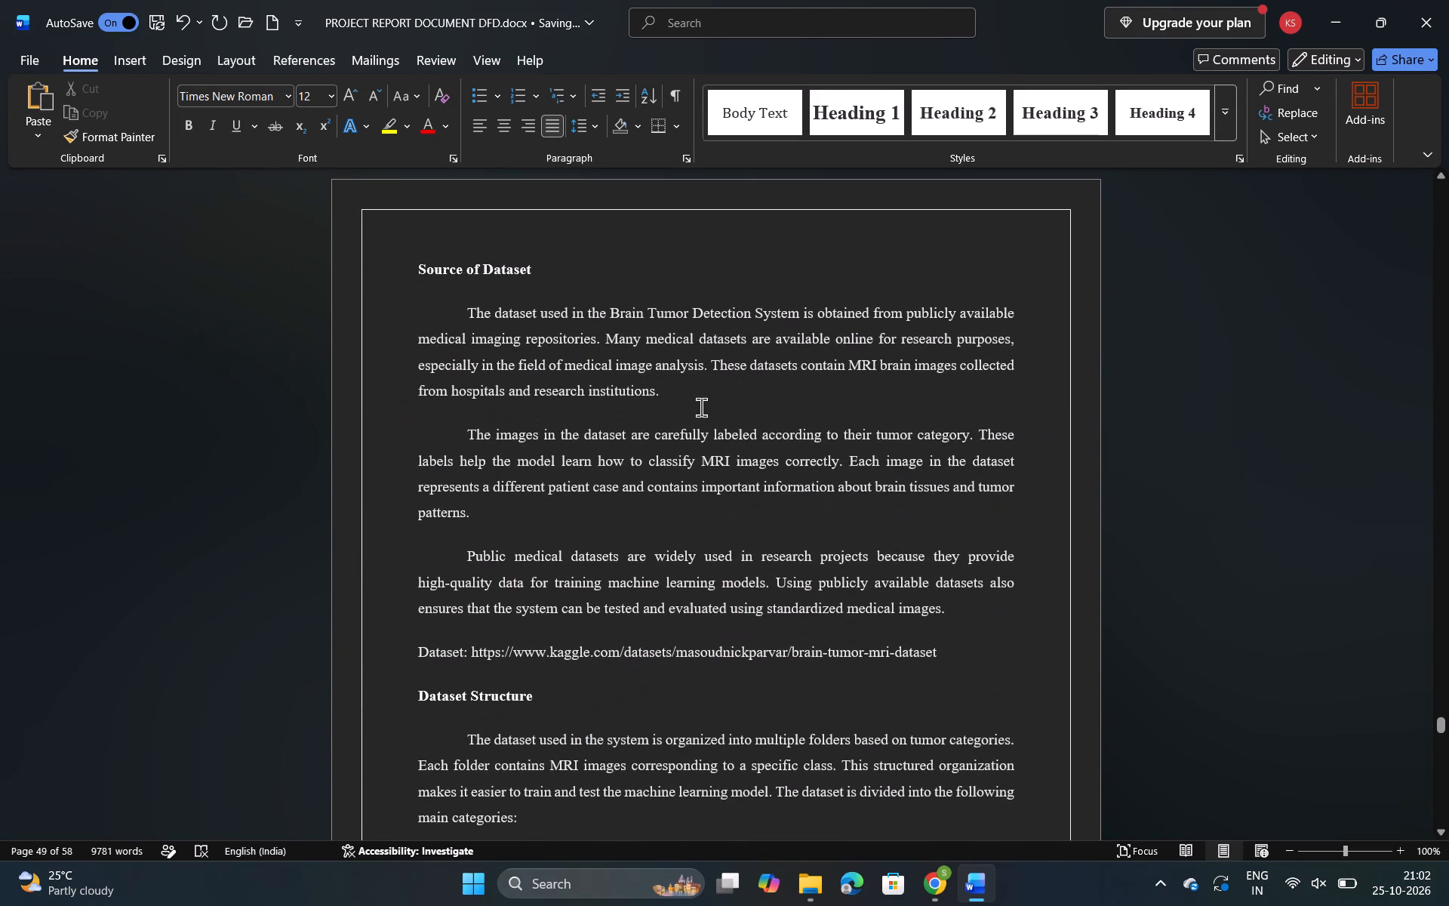
{"action": "scroll", "coordinate": [701, 407], "scroll_direction": "down", "scroll_amount": 2}
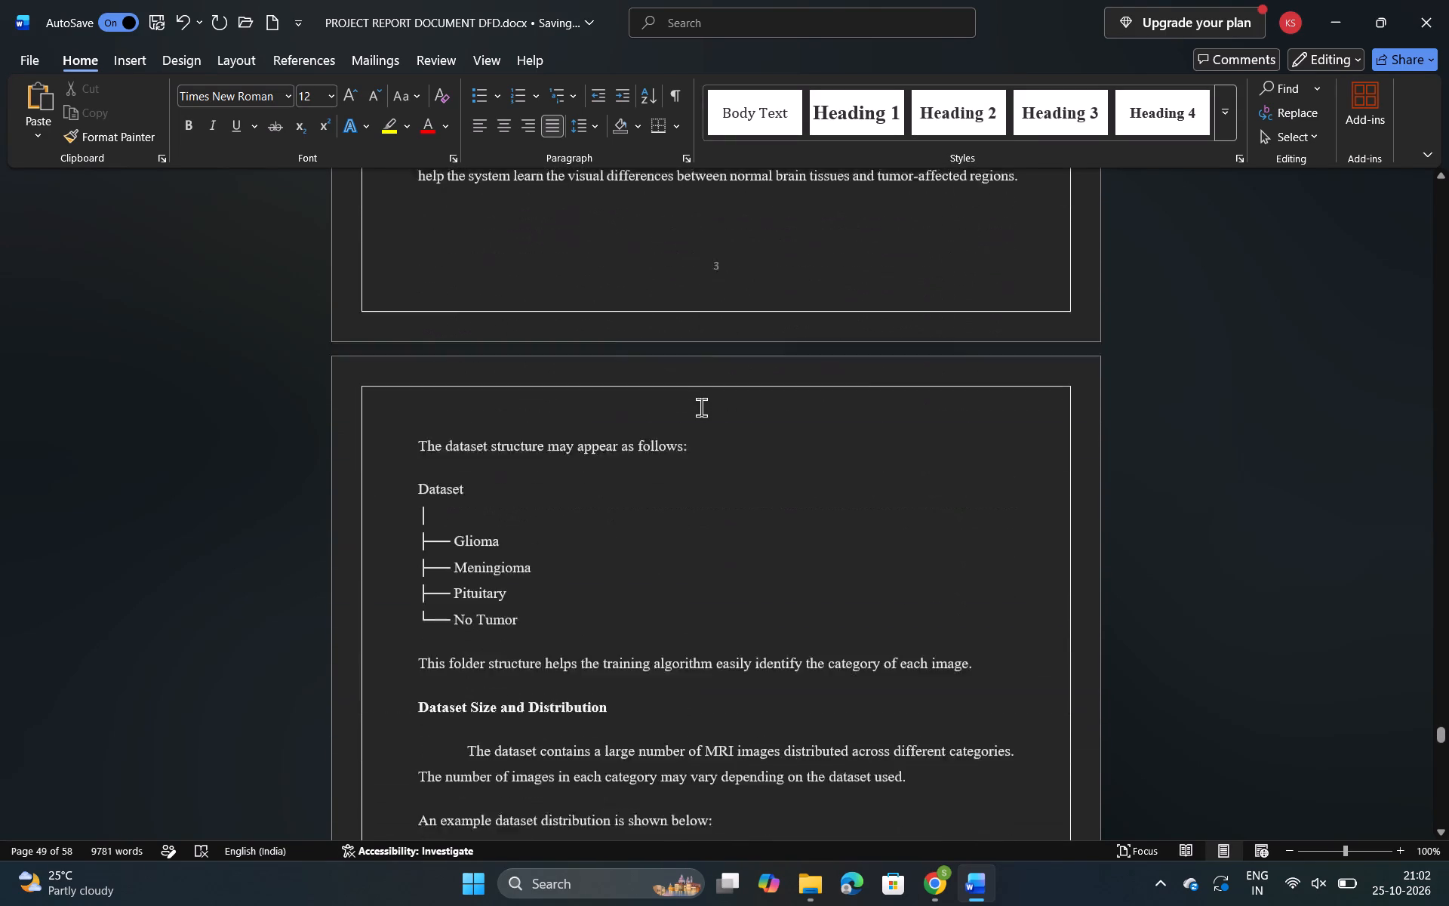
{"action": "scroll", "coordinate": [701, 407], "scroll_direction": "down", "scroll_amount": 3}
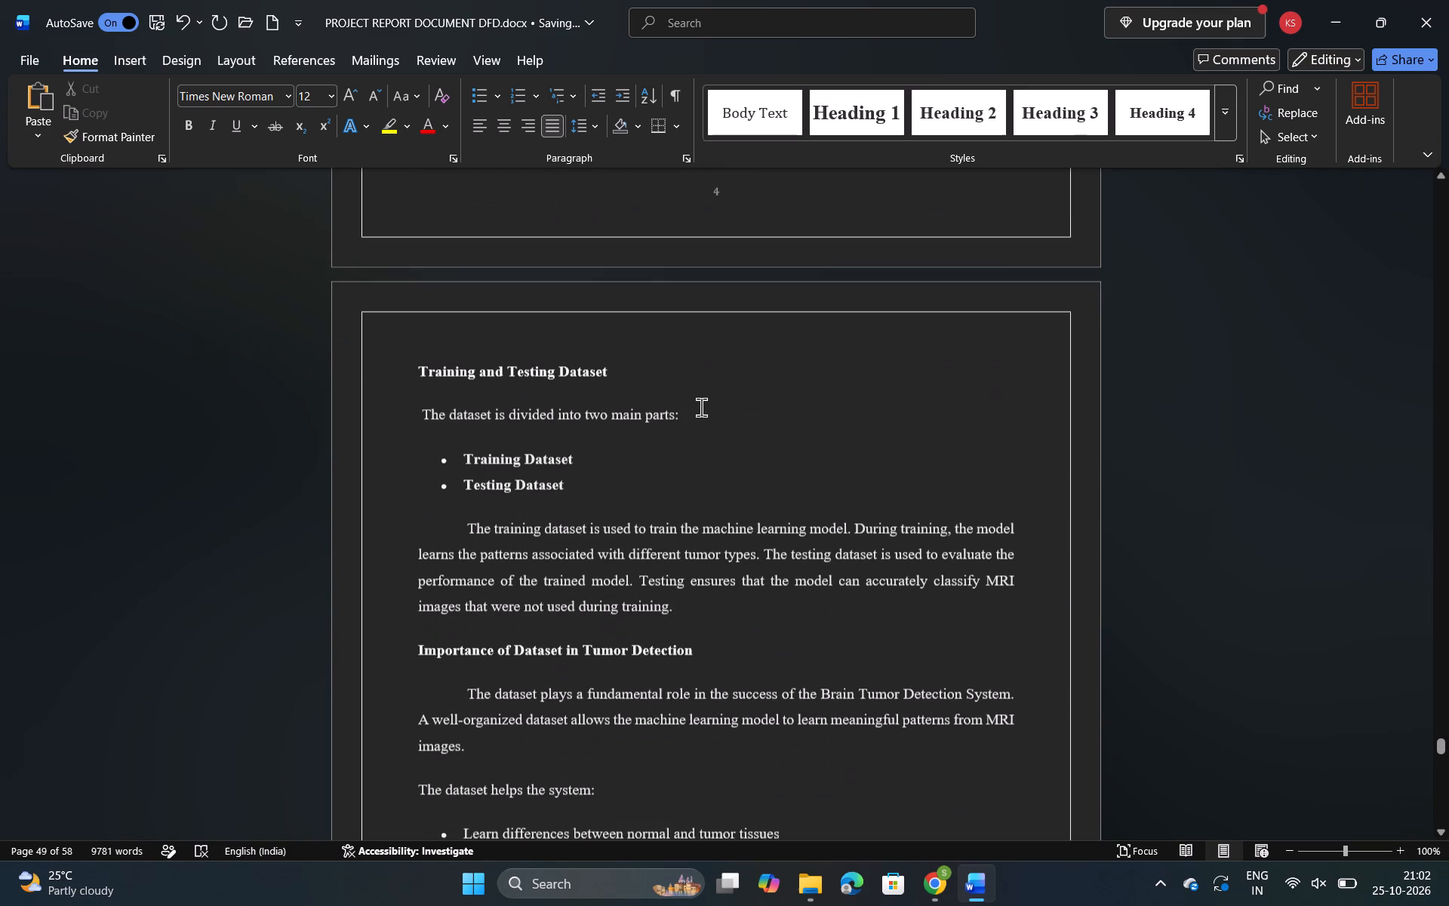
{"action": "scroll", "coordinate": [701, 407], "scroll_direction": "down", "scroll_amount": 1}
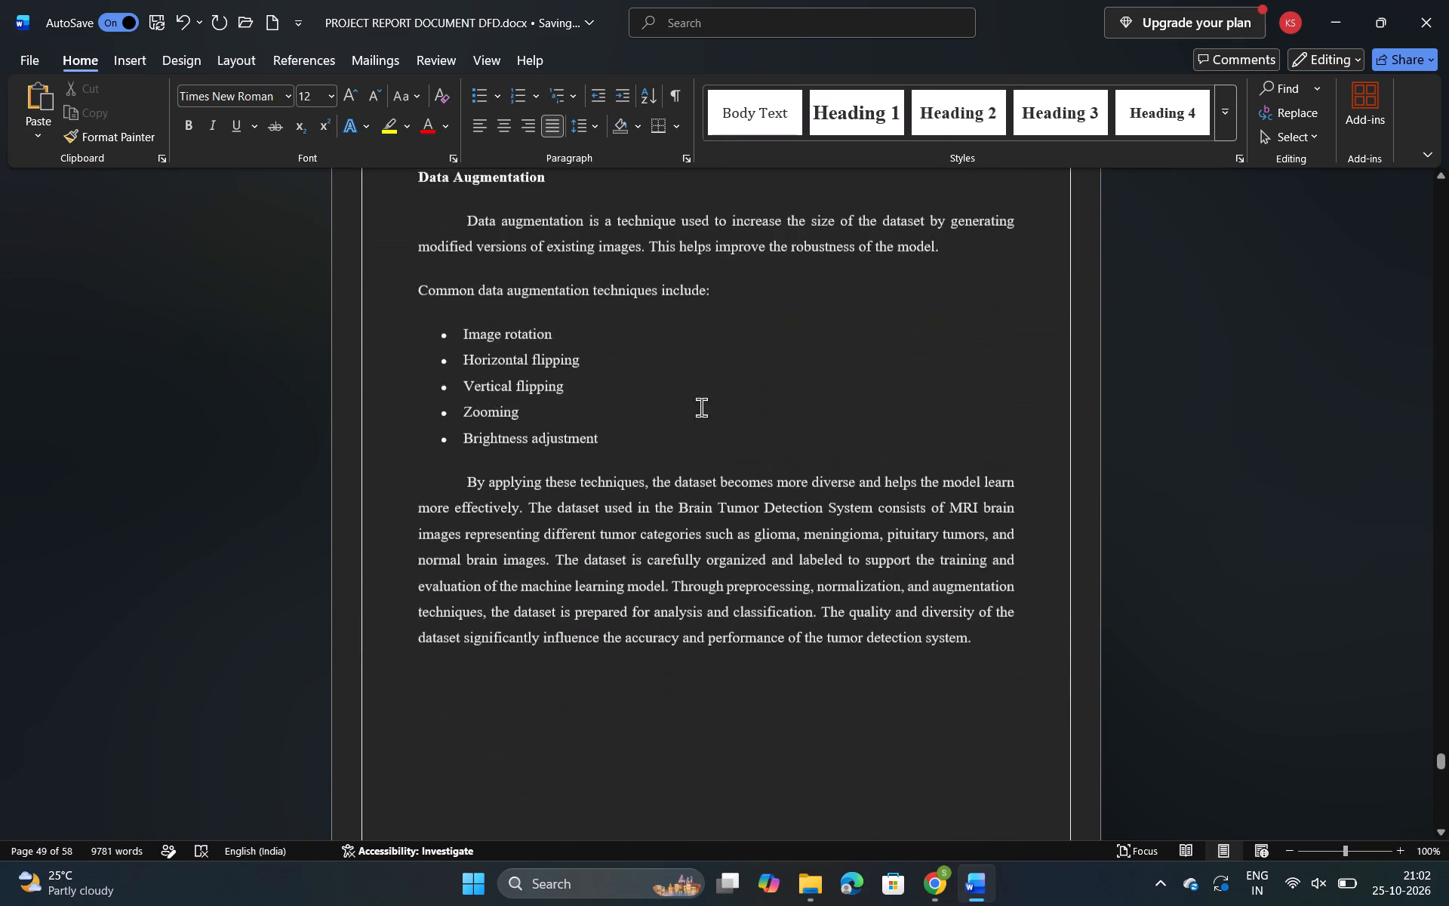
{"action": "scroll", "coordinate": [701, 407], "scroll_direction": "down", "scroll_amount": 2}
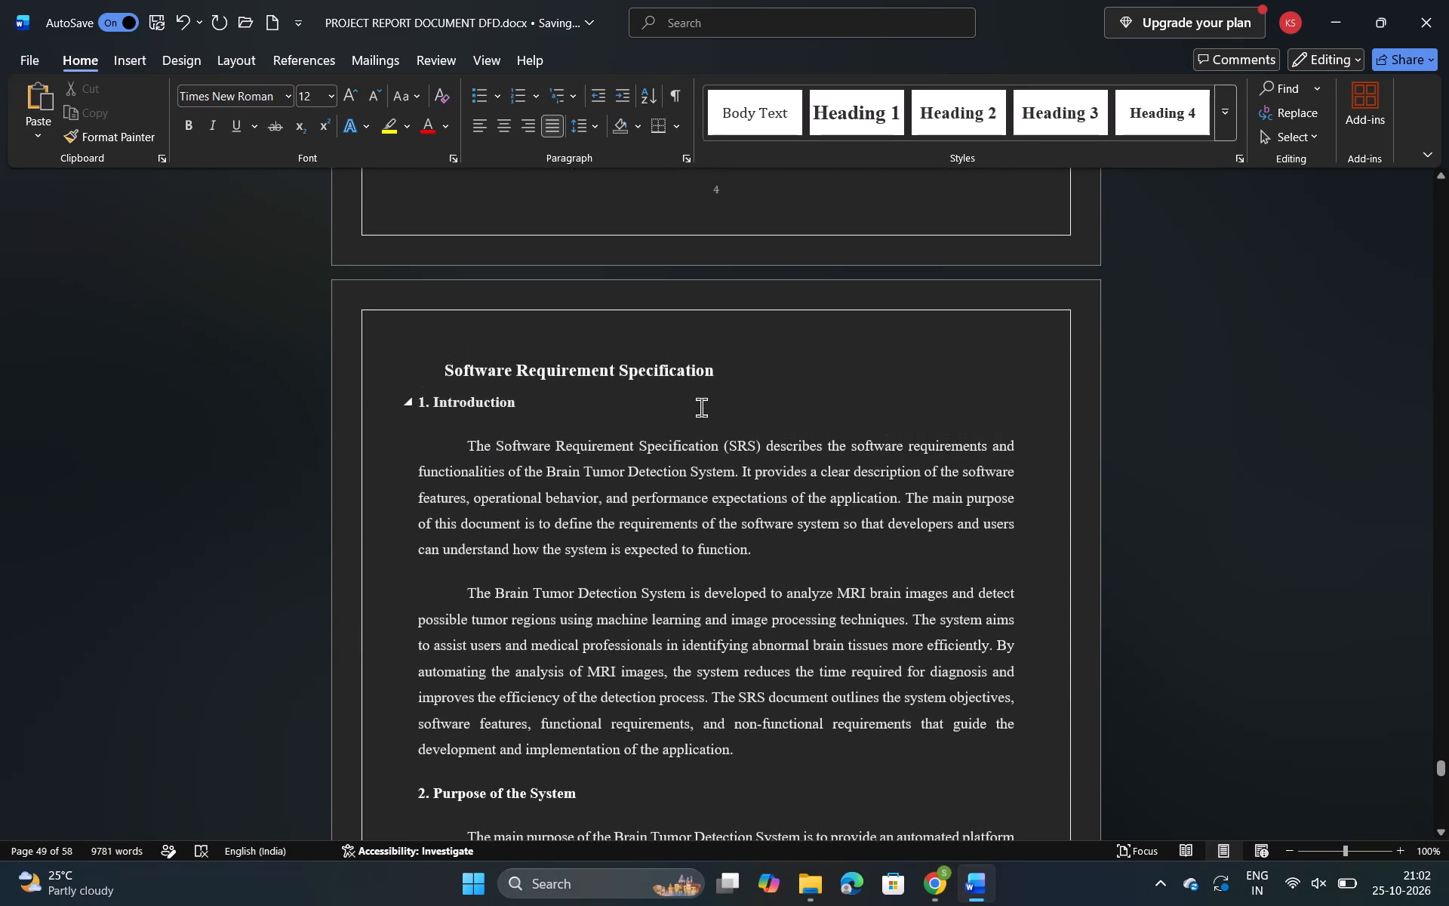
{"action": "scroll", "coordinate": [701, 407], "scroll_direction": "down", "scroll_amount": 1}
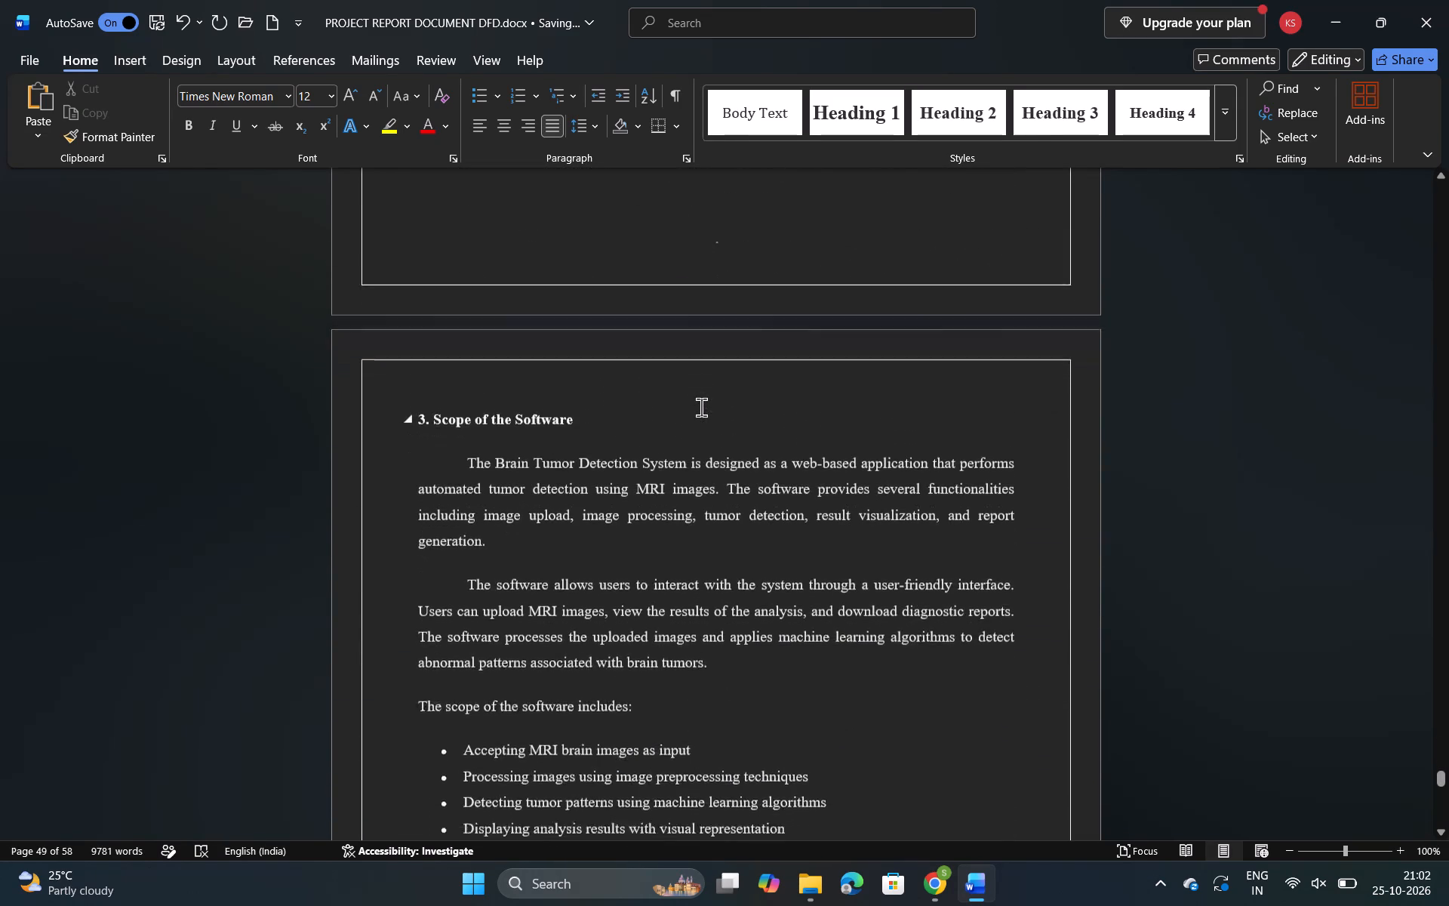
{"action": "scroll", "coordinate": [701, 407], "scroll_direction": "down", "scroll_amount": 1}
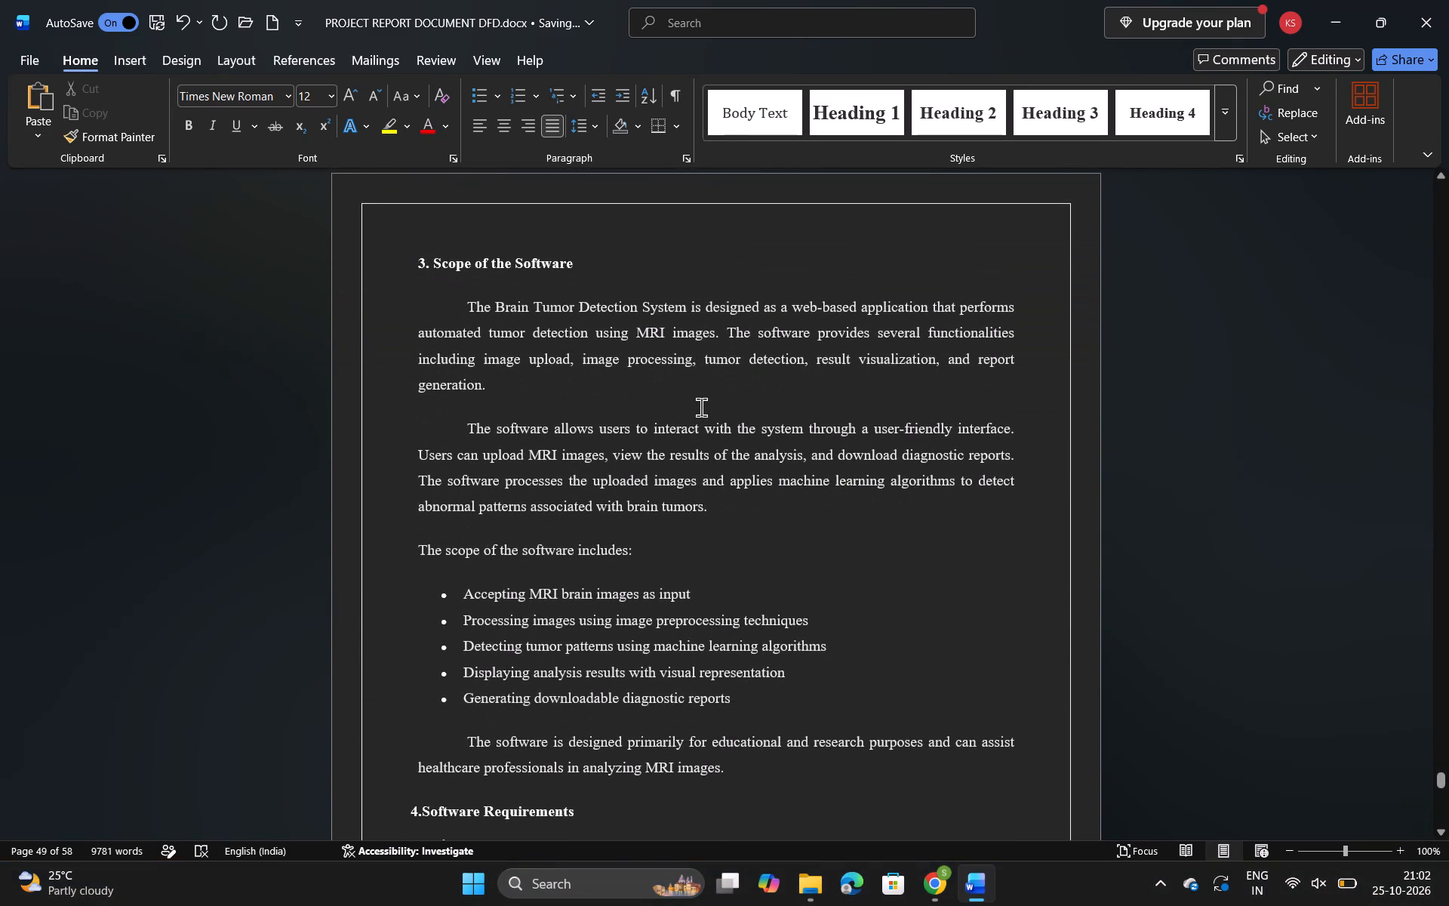
{"action": "scroll", "coordinate": [701, 407], "scroll_direction": "down", "scroll_amount": 1}
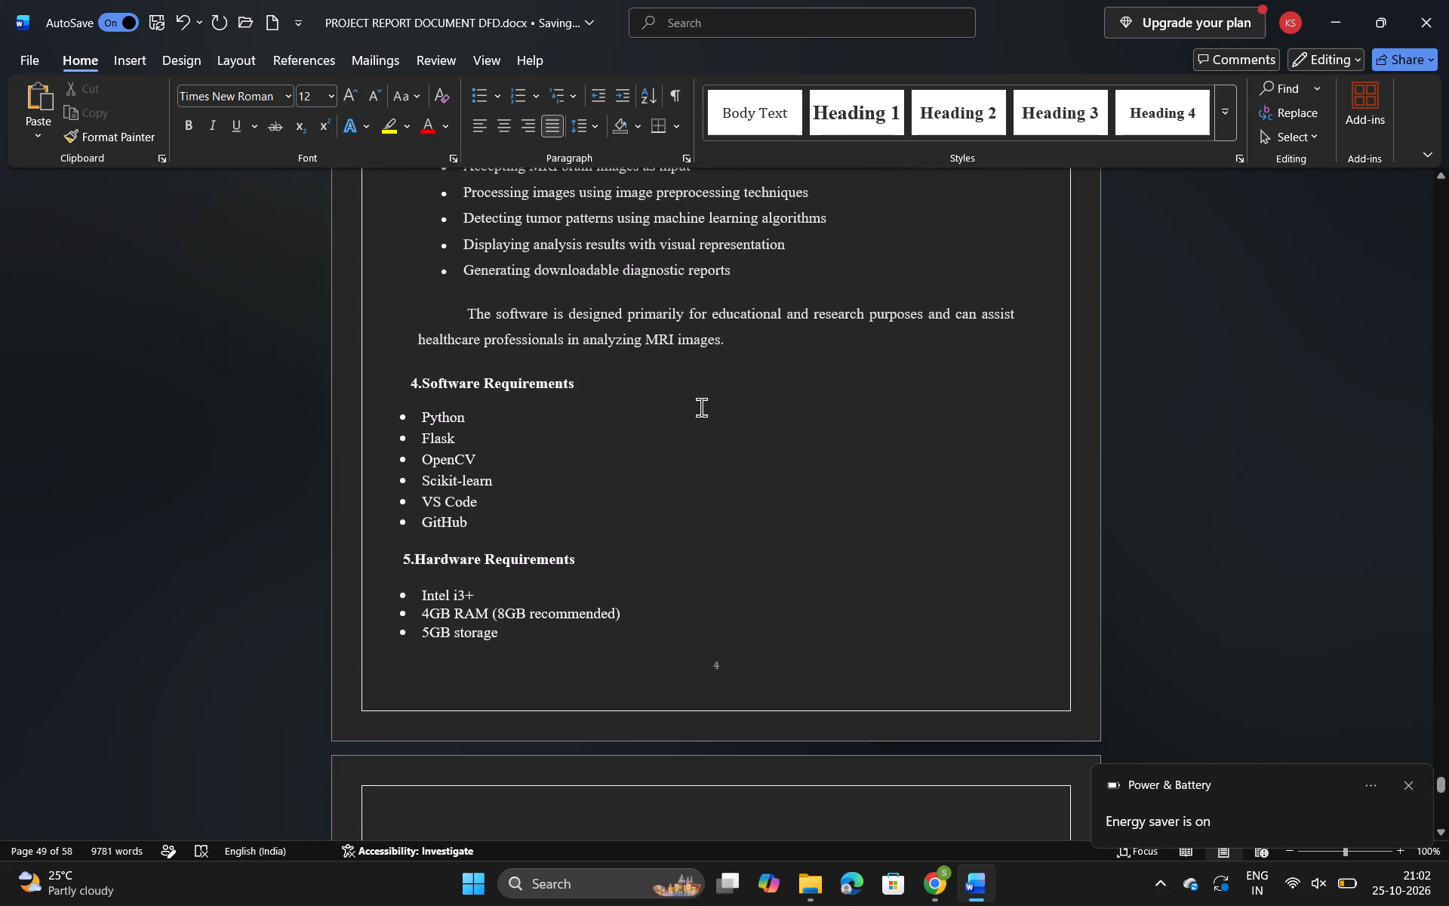
{"action": "scroll", "coordinate": [701, 407], "scroll_direction": "down", "scroll_amount": 1}
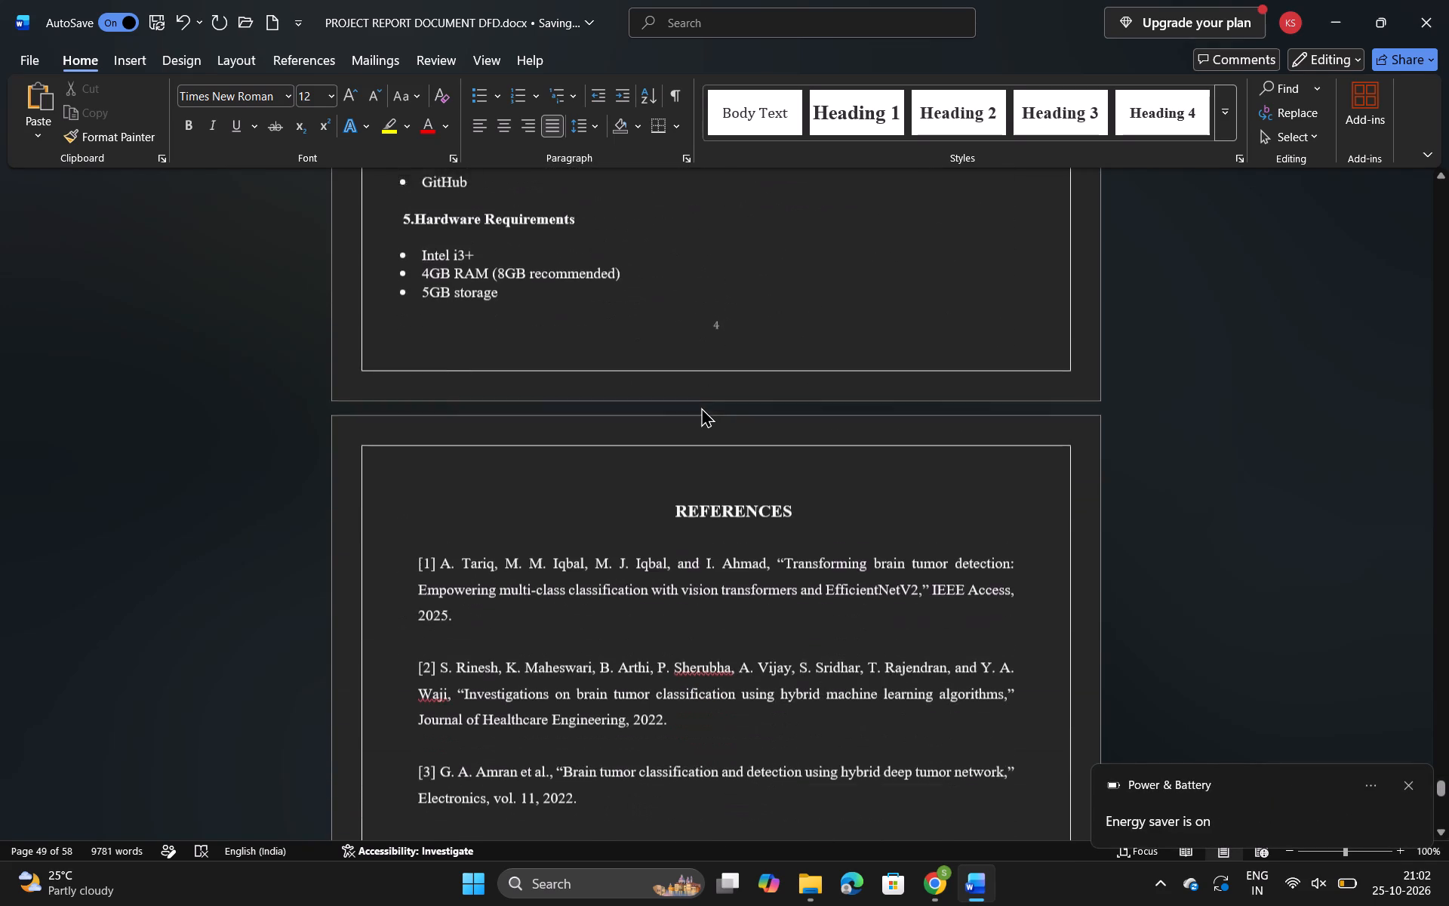
{"action": "scroll", "coordinate": [701, 407], "scroll_direction": "down", "scroll_amount": 1}
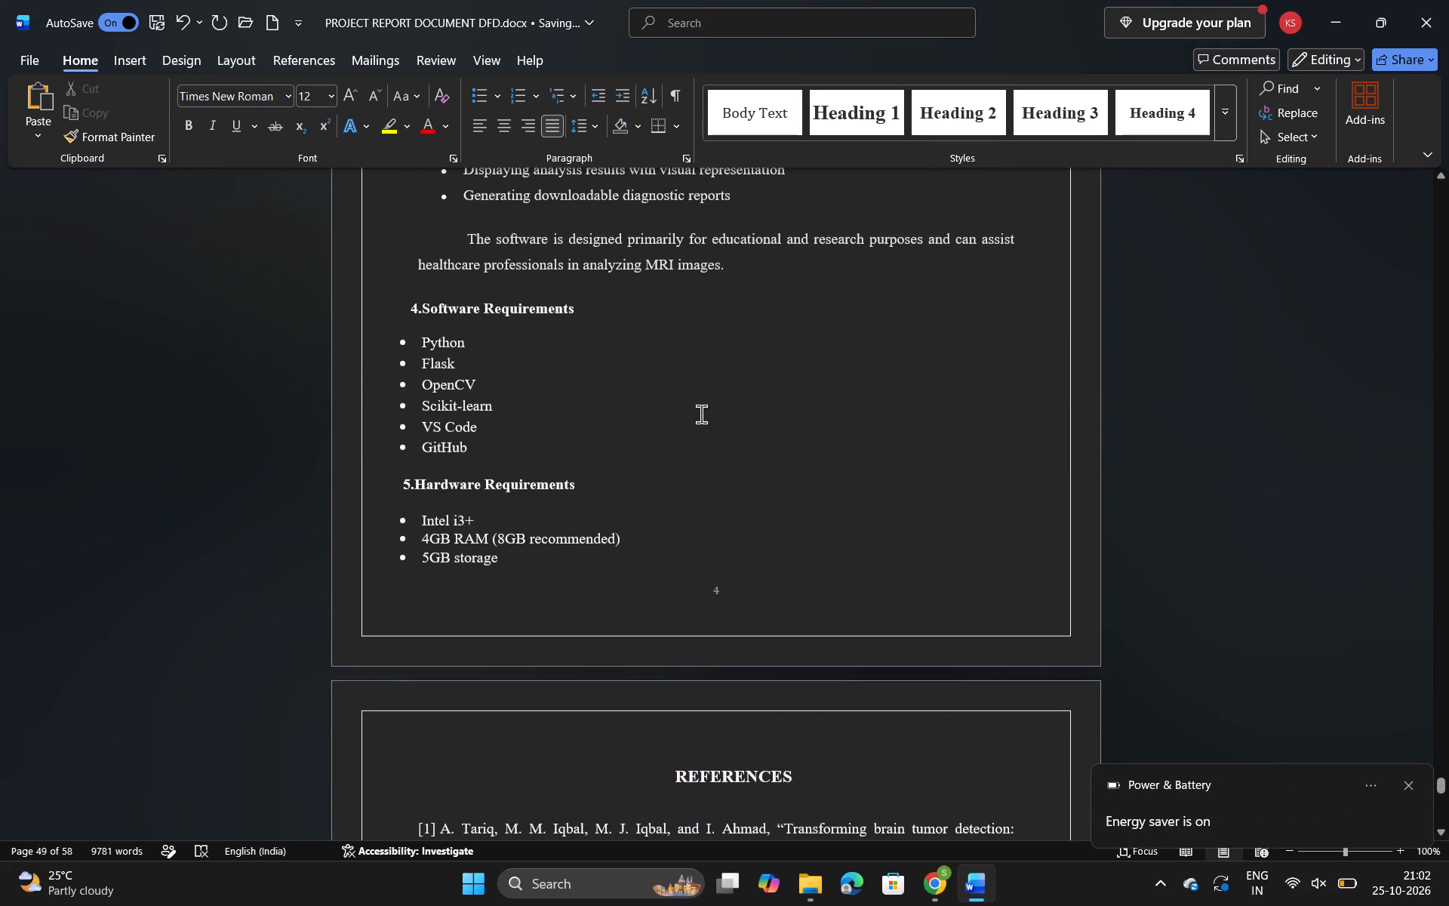
Remove one blank line above the FUTURE SCOPE heading so that it starts at the top of its page.
{"action": "scroll", "coordinate": [701, 414], "scroll_direction": "up", "scroll_amount": 1}
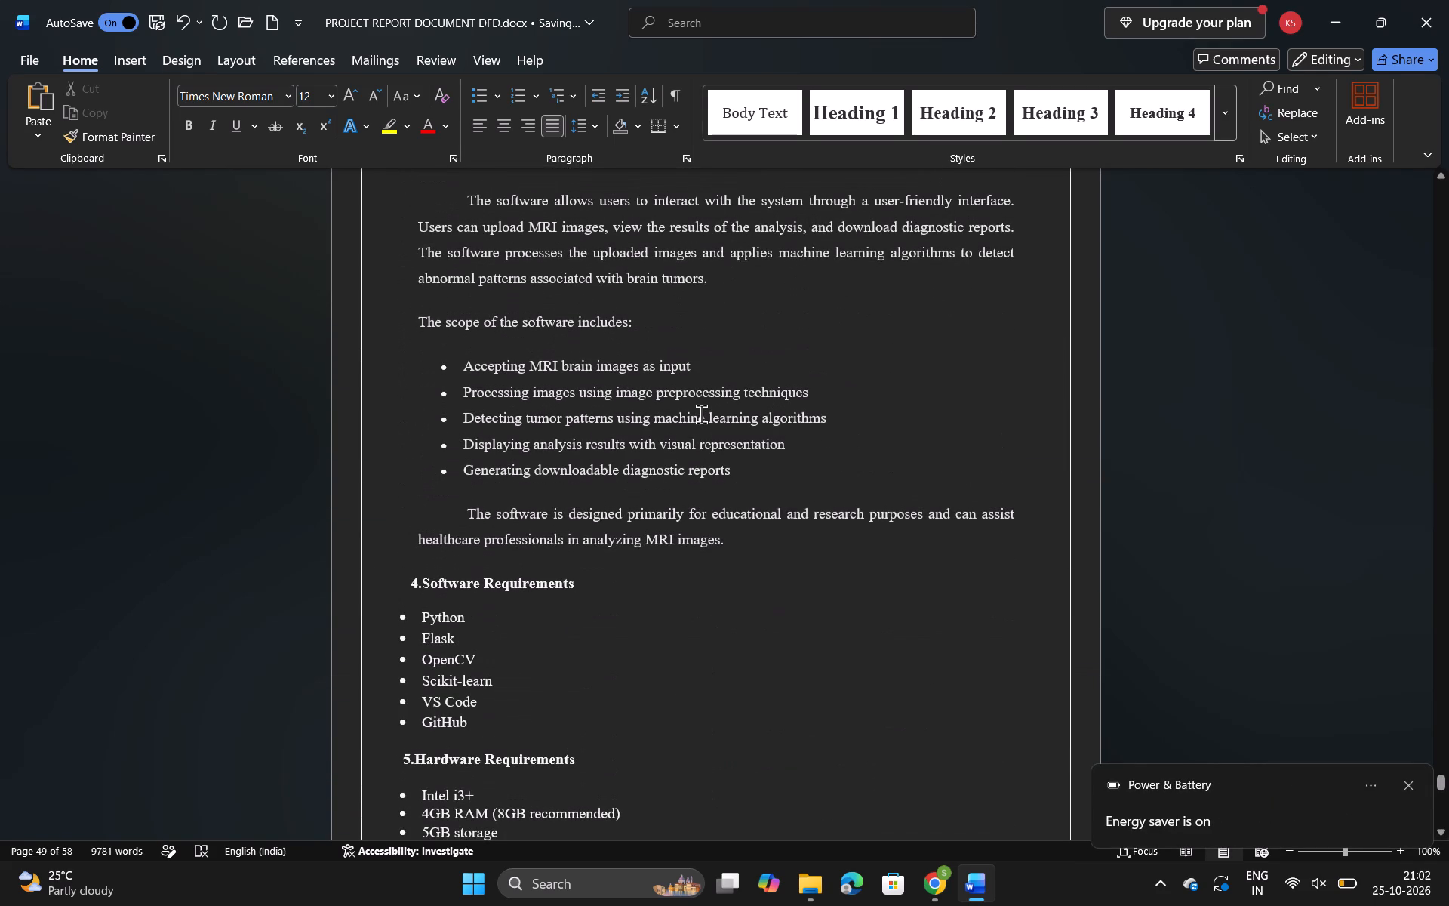
{"action": "scroll", "coordinate": [701, 414], "scroll_direction": "up", "scroll_amount": 2}
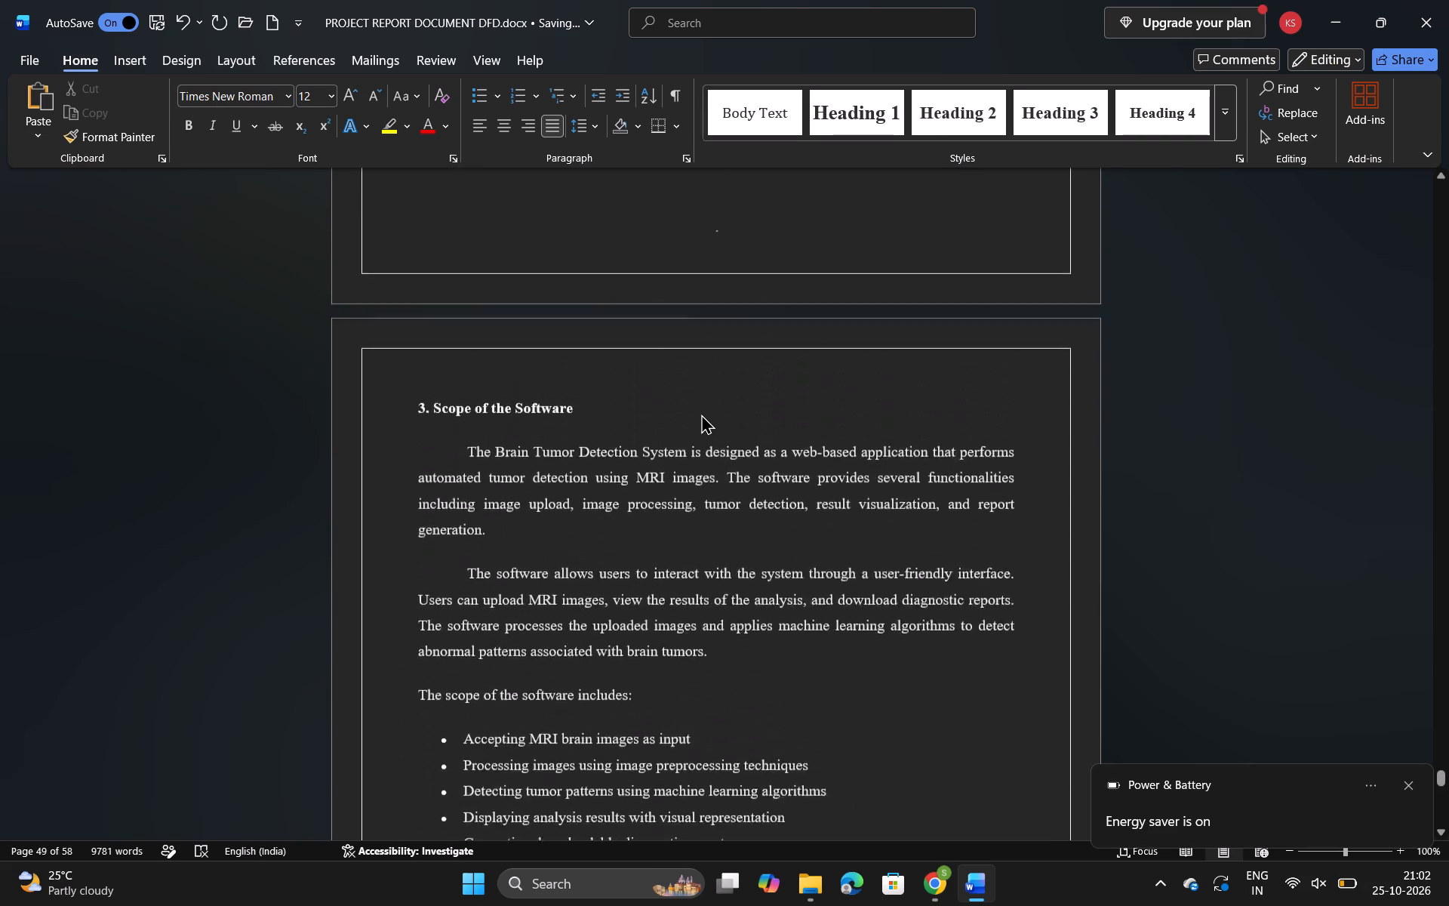
{"action": "scroll", "coordinate": [701, 414], "scroll_direction": "up", "scroll_amount": 2}
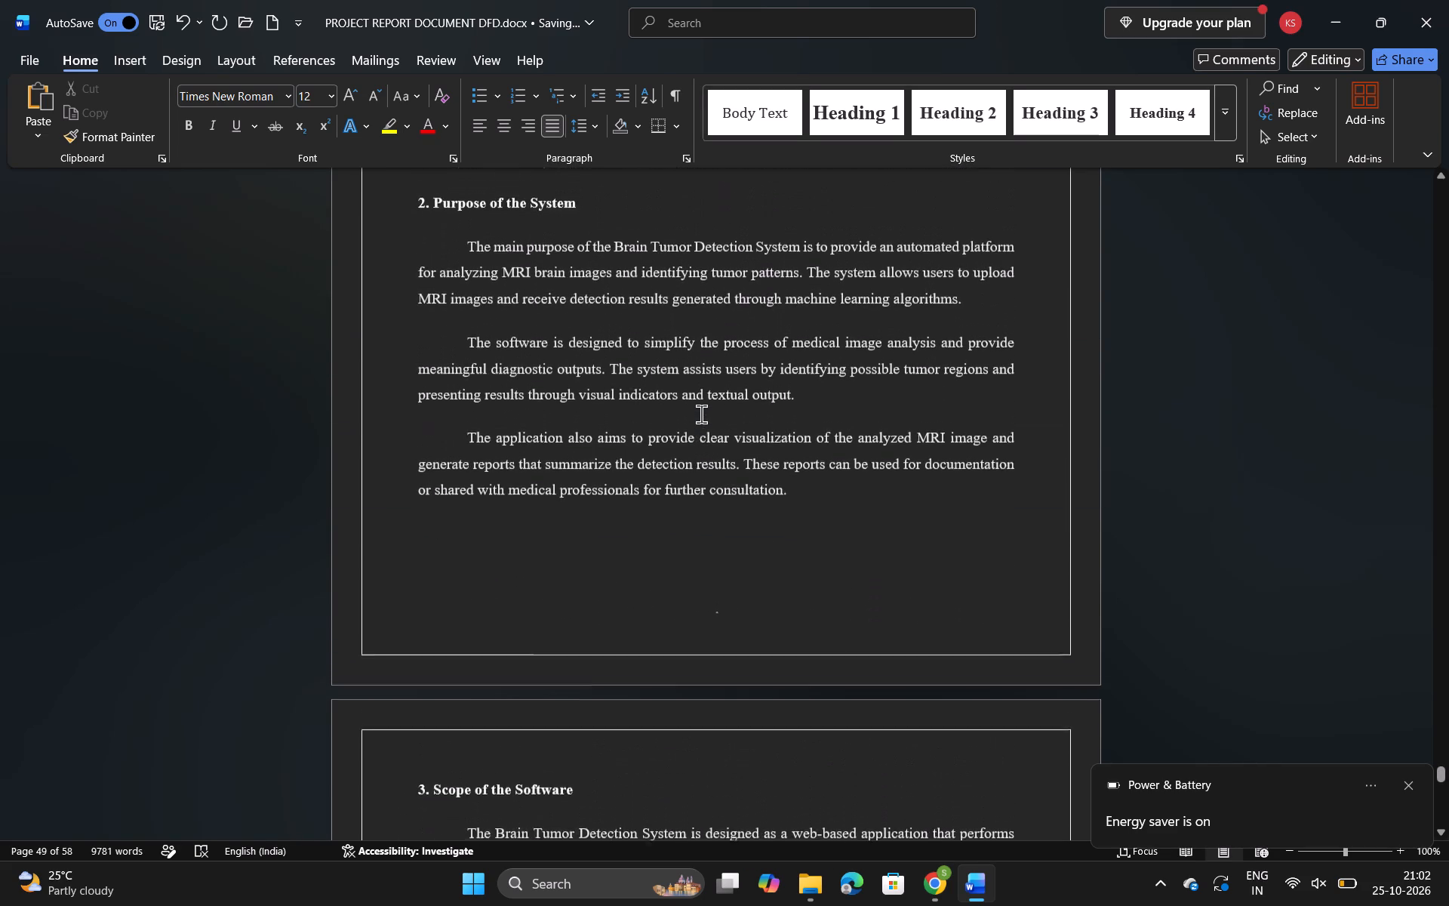
{"action": "scroll", "coordinate": [701, 414], "scroll_direction": "up", "scroll_amount": 3}
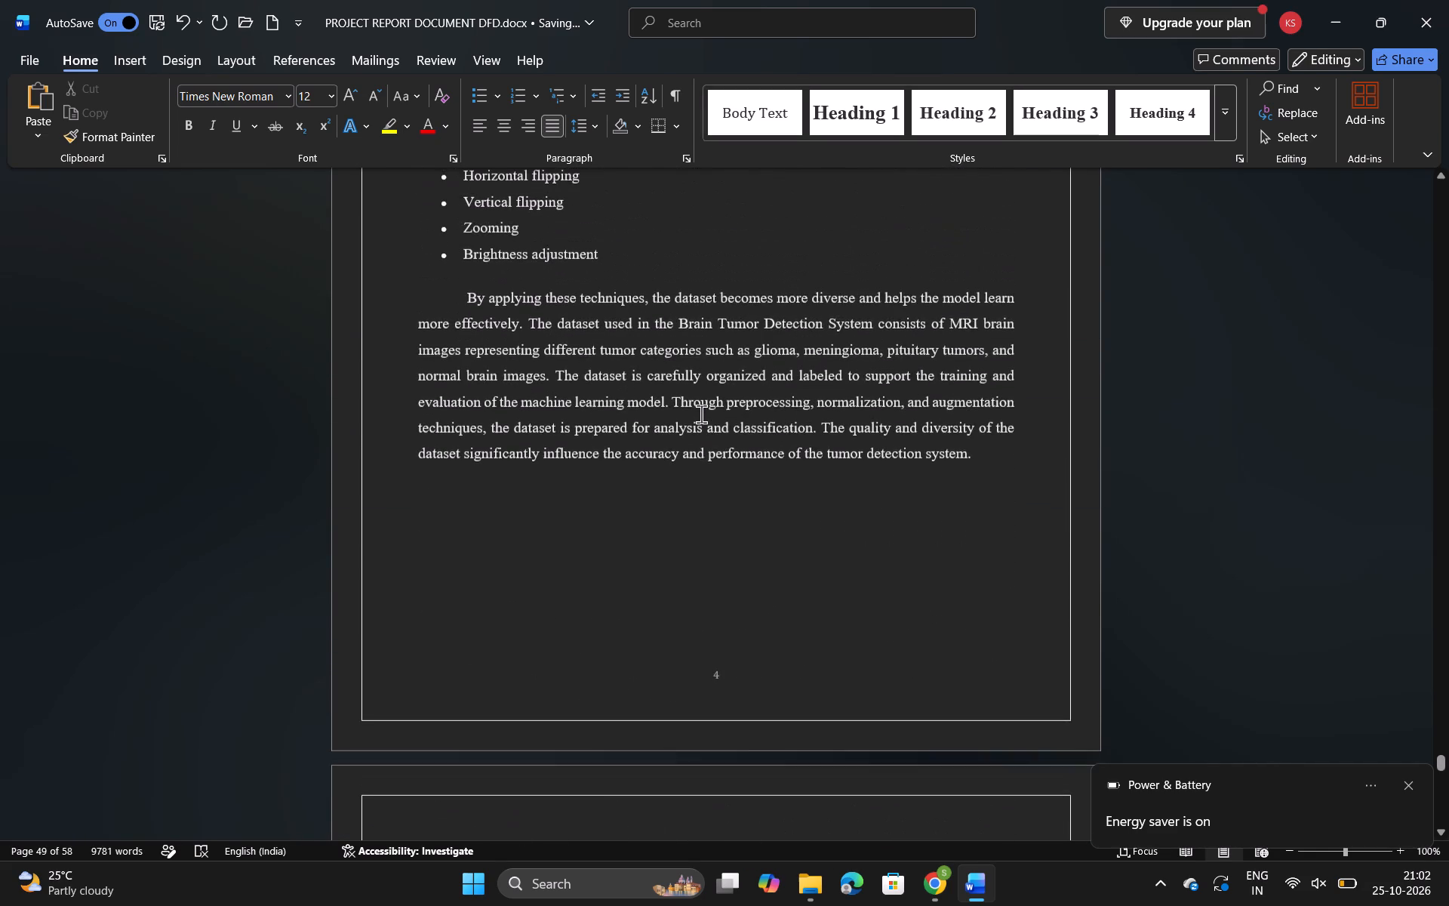
{"action": "scroll", "coordinate": [701, 414], "scroll_direction": "up", "scroll_amount": 2}
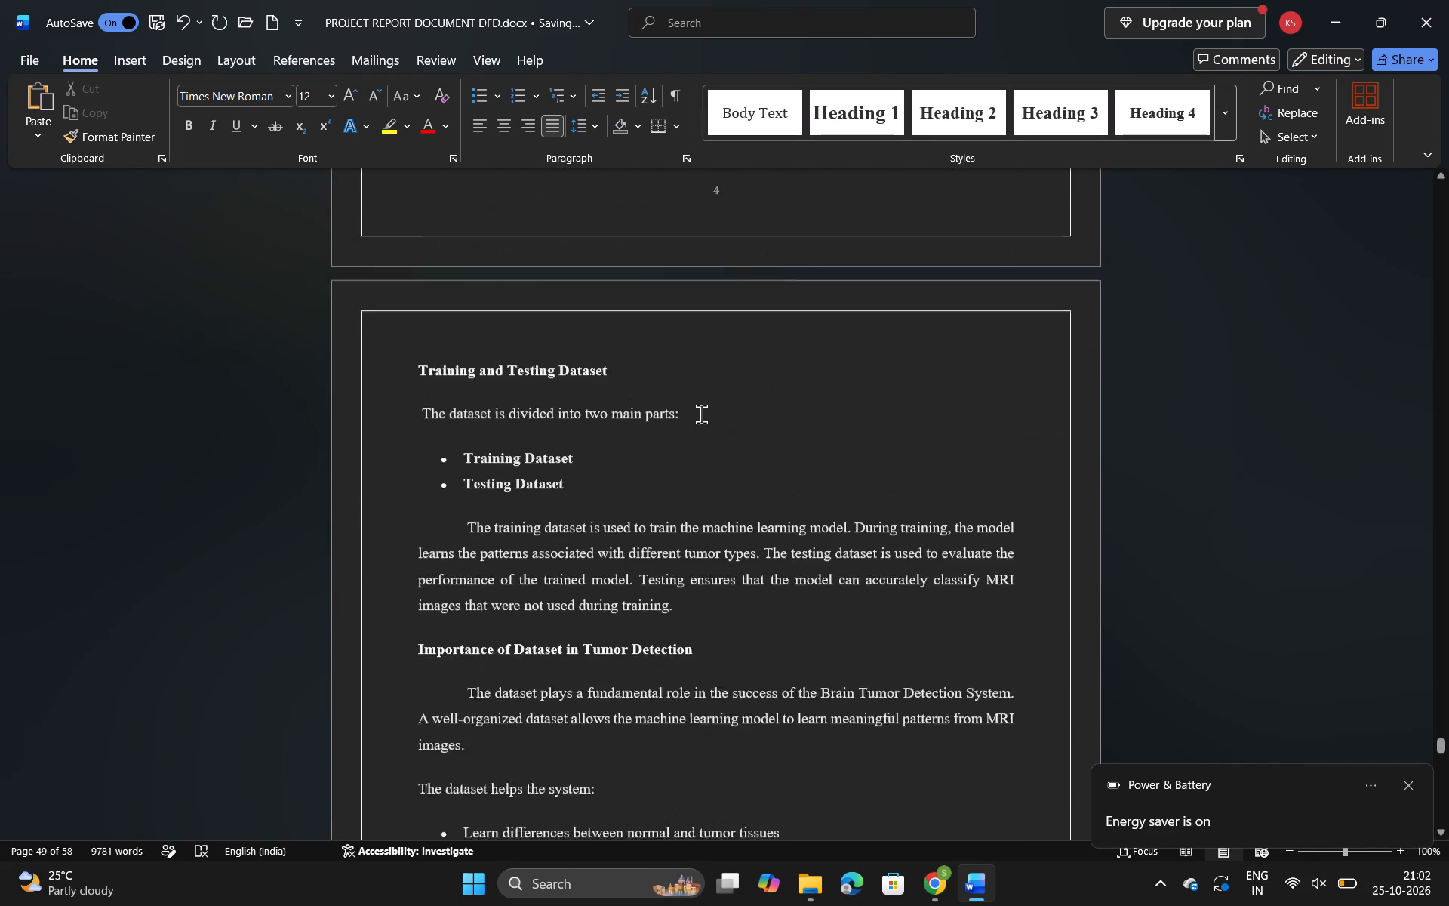
{"action": "scroll", "coordinate": [701, 414], "scroll_direction": "up", "scroll_amount": 2}
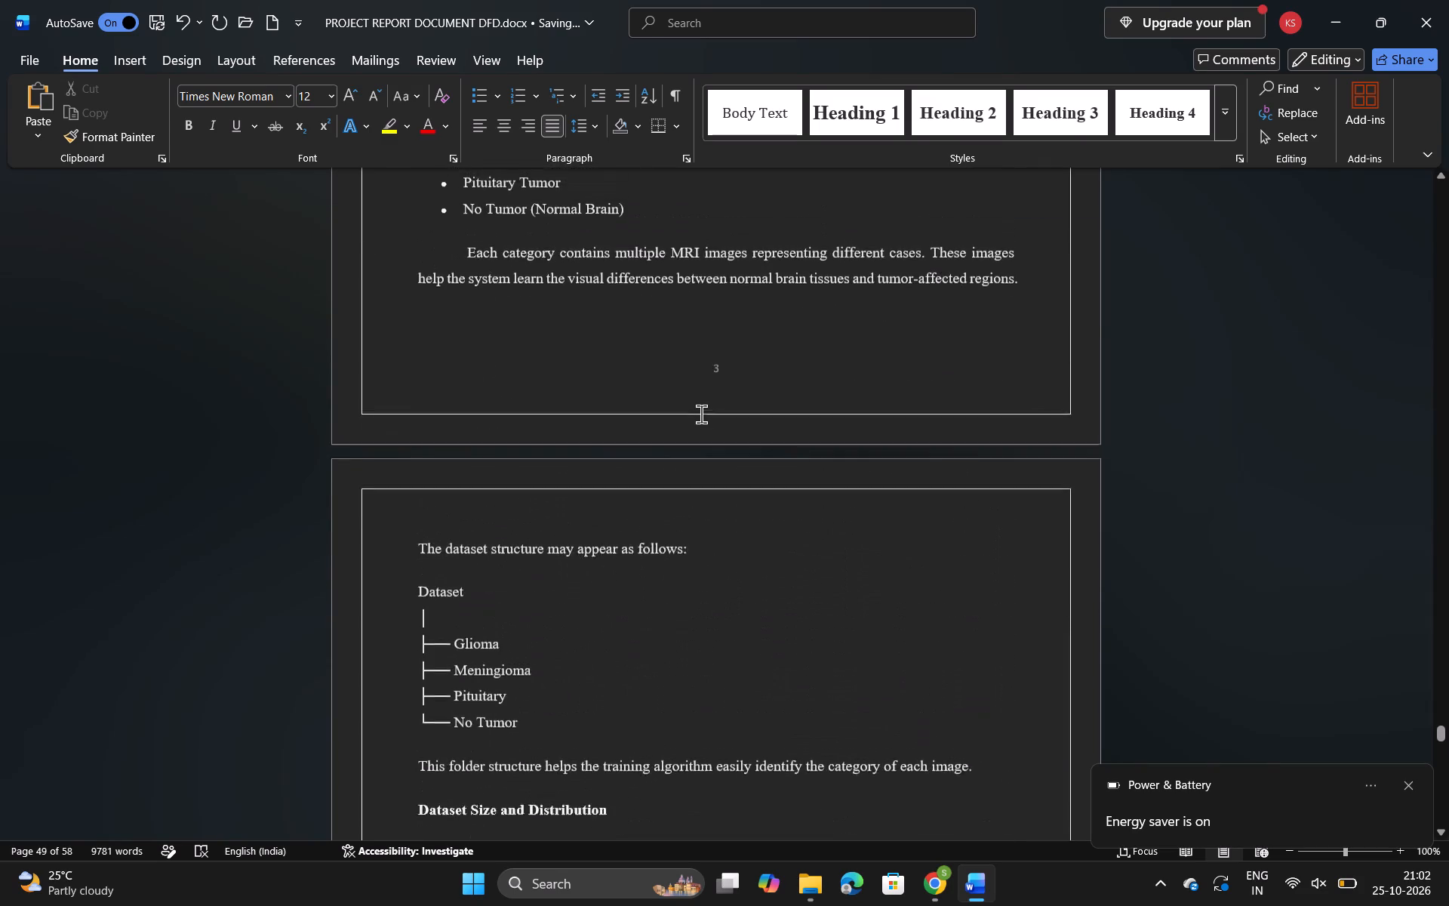
{"action": "scroll", "coordinate": [701, 414], "scroll_direction": "up", "scroll_amount": 3}
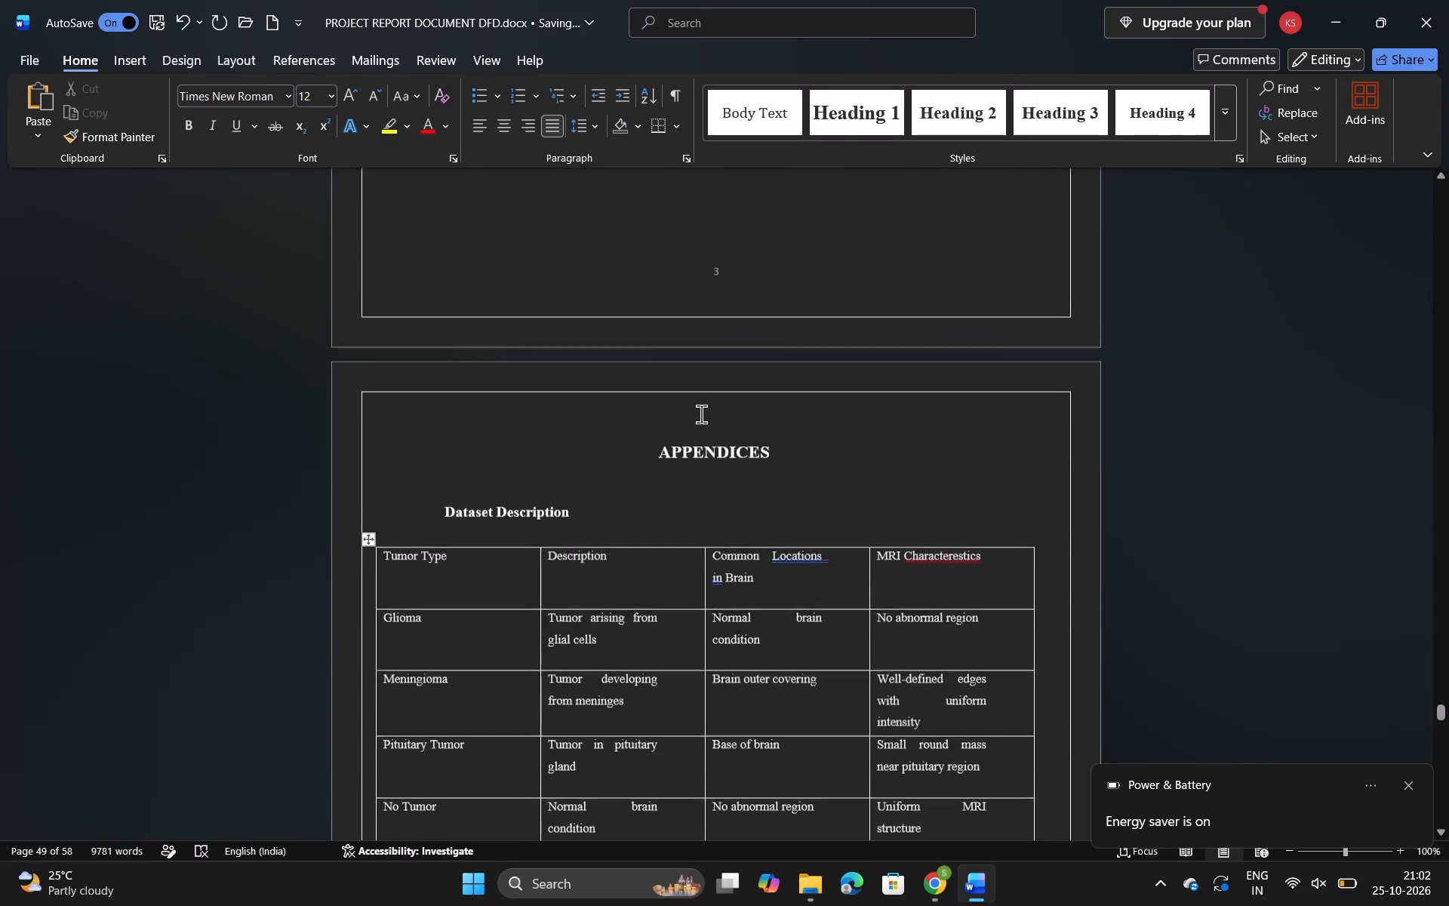
{"action": "scroll", "coordinate": [701, 414], "scroll_direction": "up", "scroll_amount": 3}
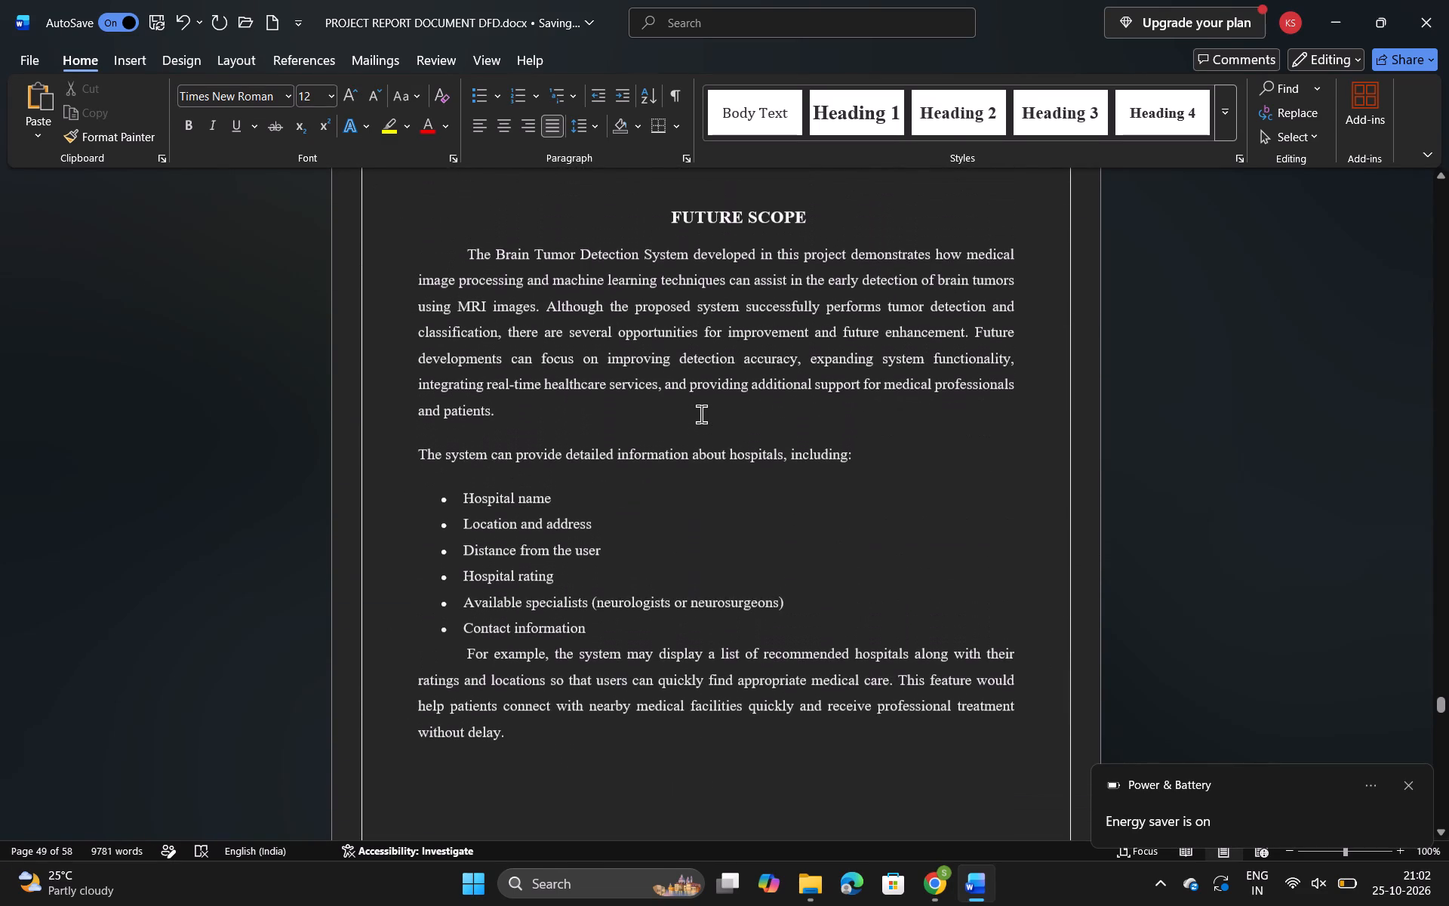
{"action": "left_click", "coordinate": [665, 224]}
{"action": "left_click", "coordinate": [660, 218]}
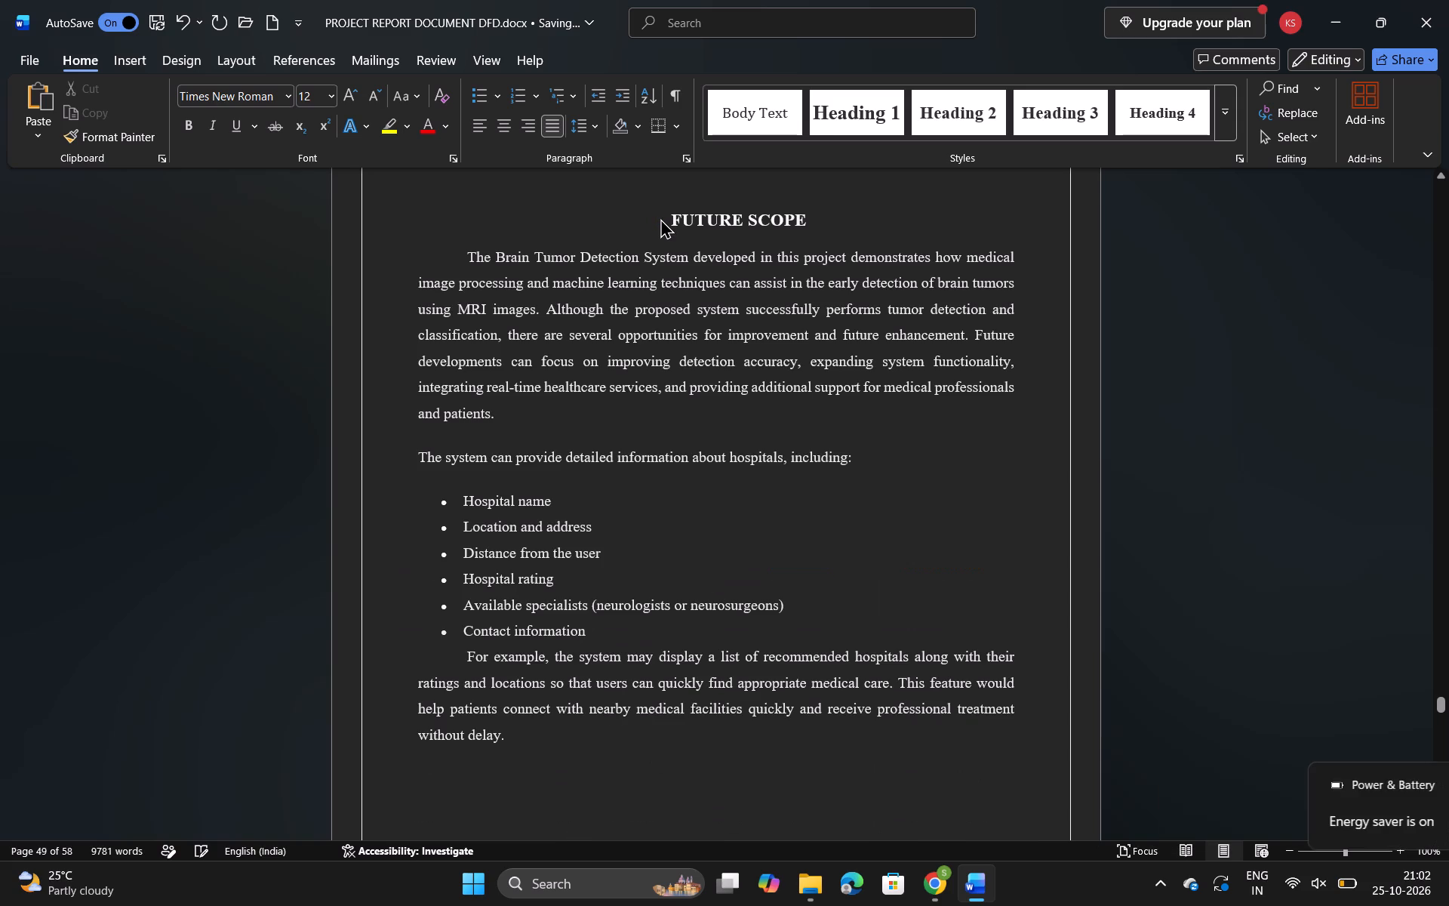
{"action": "left_click", "coordinate": [653, 199]}
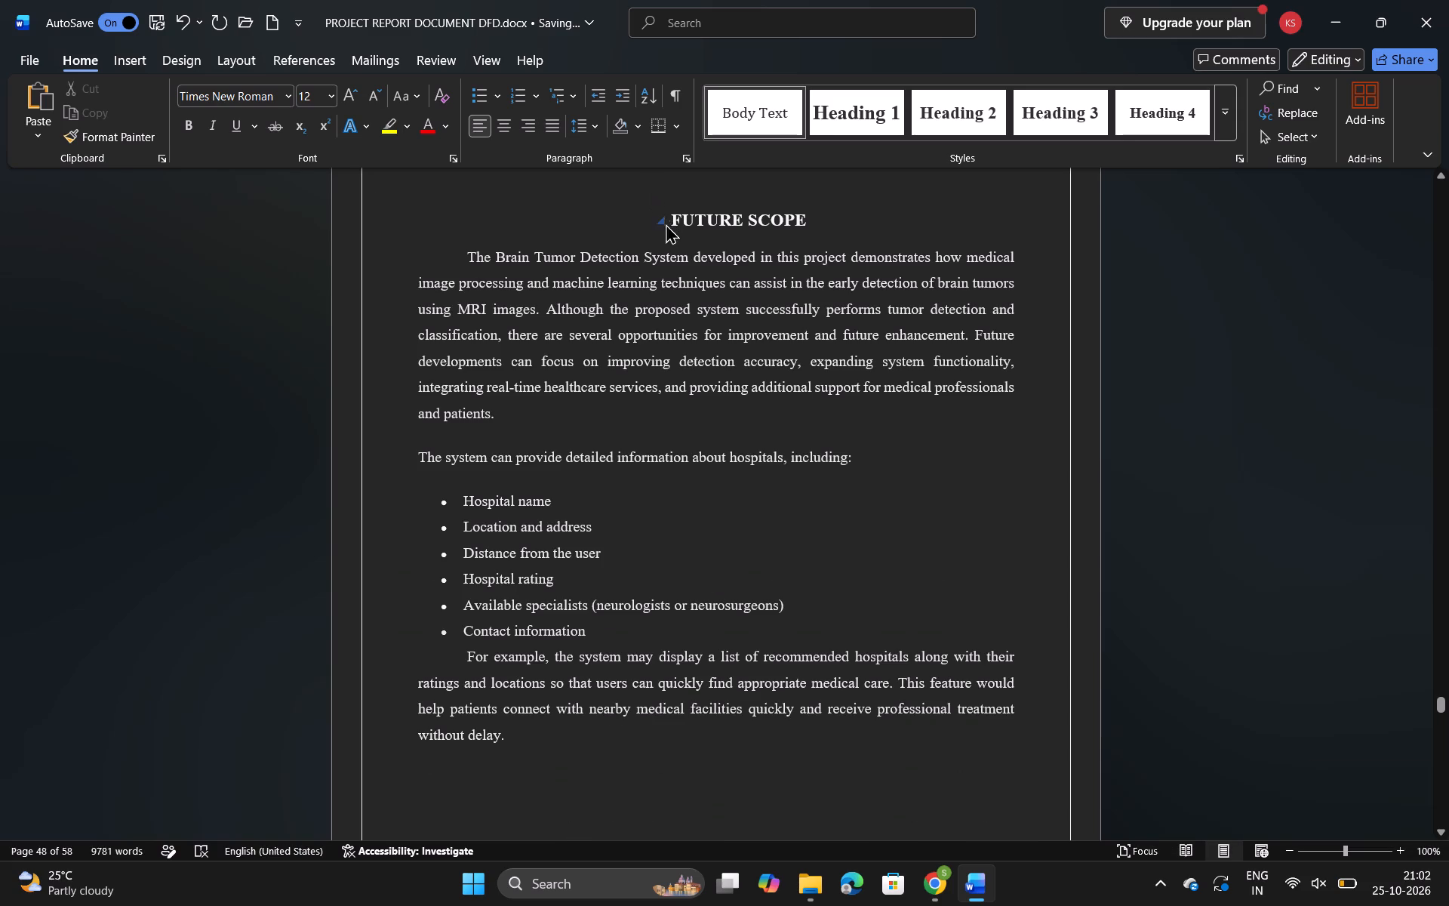
{"action": "left_click", "coordinate": [672, 217]}
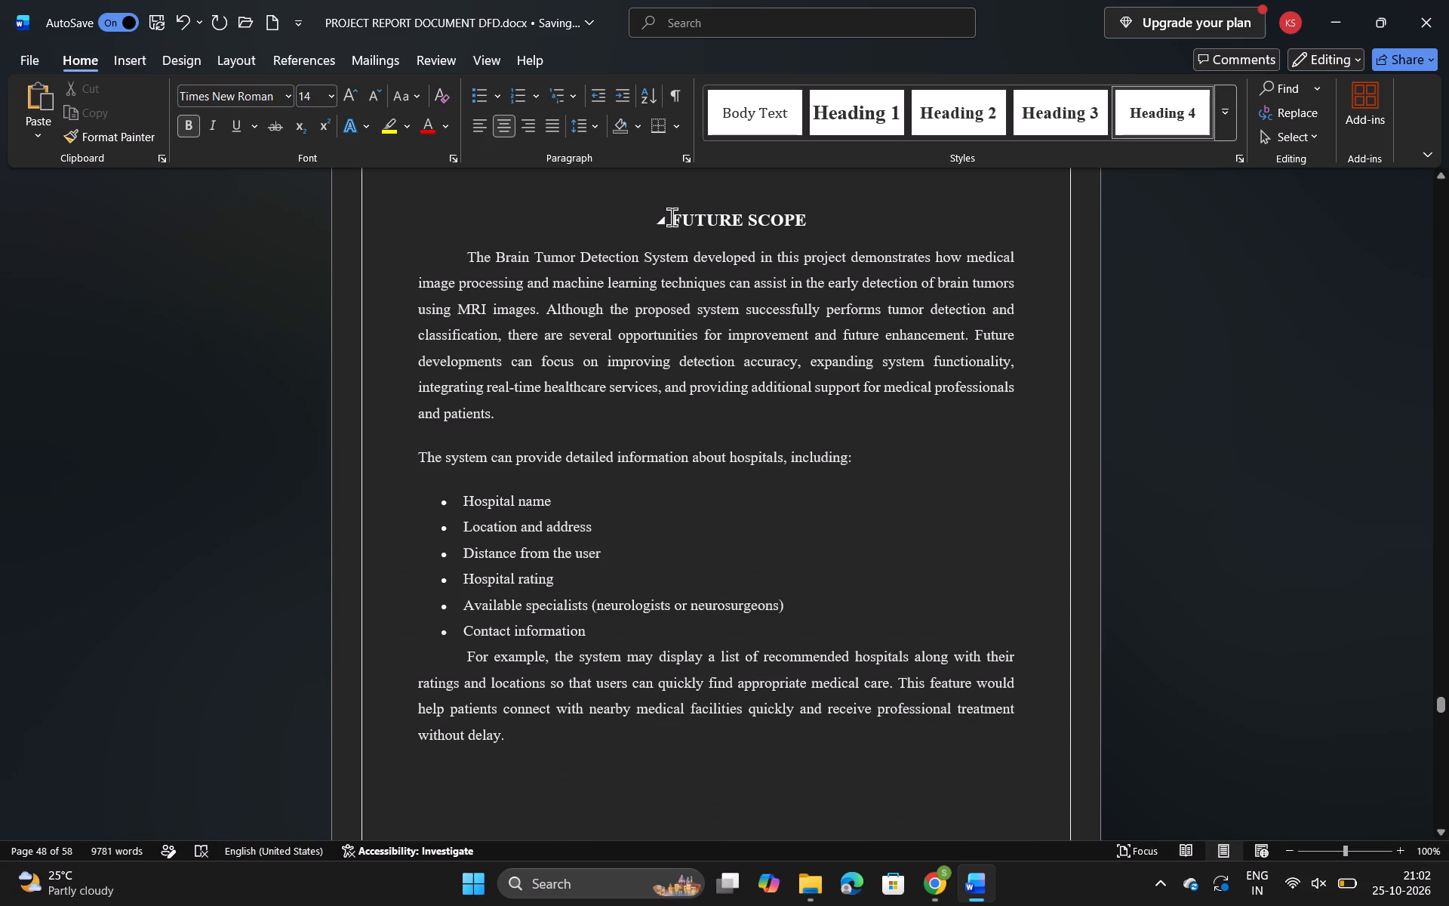
{"action": "key", "text": "BackSpace"}
{"action": "key", "text": "BackSpace"}
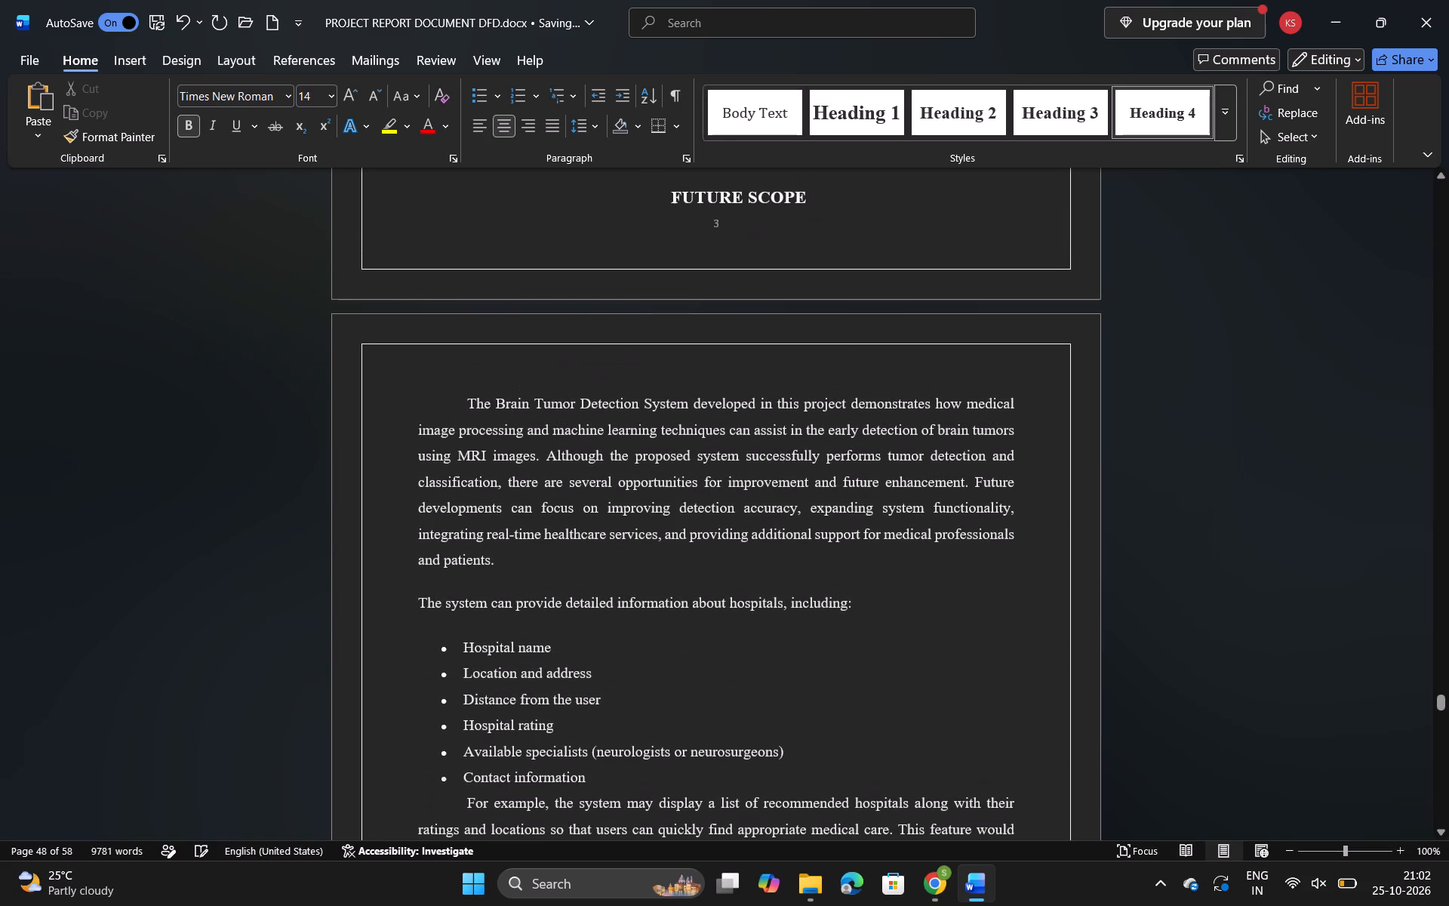
{"action": "key", "text": "Return"}
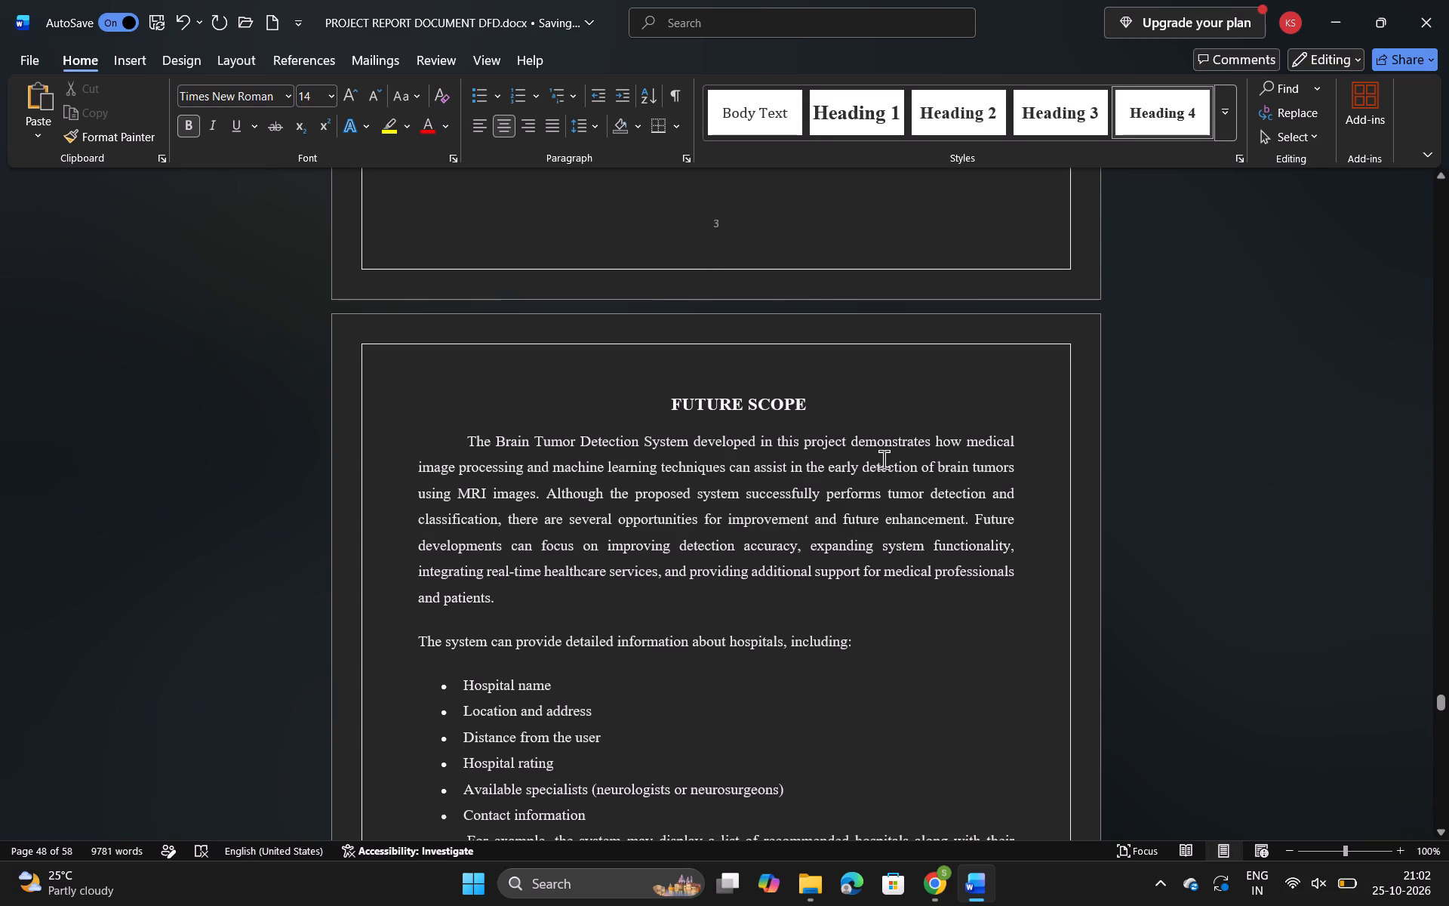
{"action": "scroll", "coordinate": [543, 457], "scroll_direction": "up", "scroll_amount": 2}
{"action": "scroll", "coordinate": [808, 427], "scroll_direction": "up", "scroll_amount": 1}
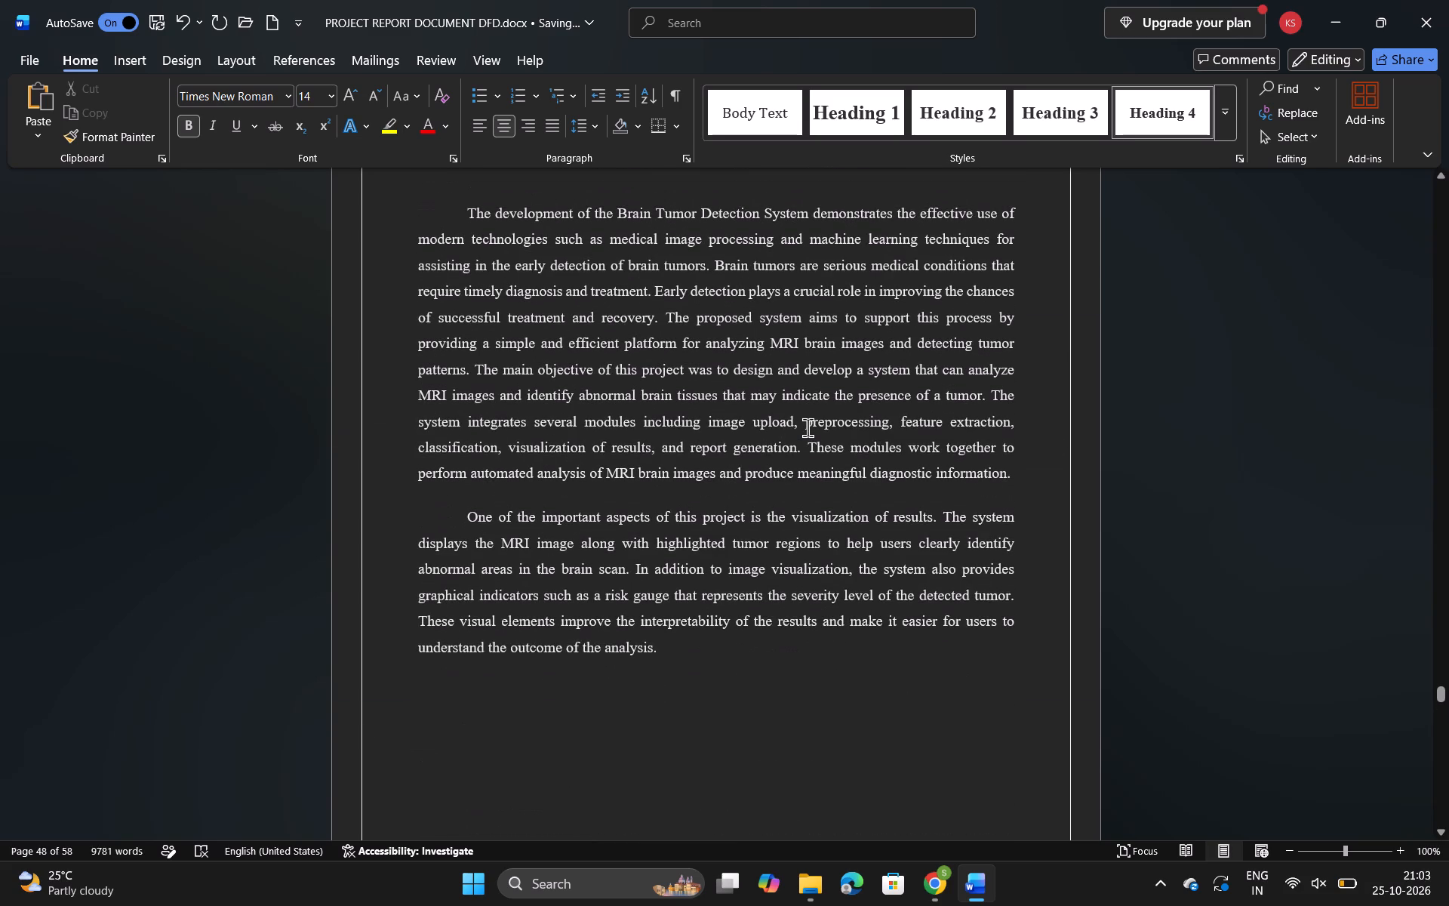
{"action": "scroll", "coordinate": [808, 427], "scroll_direction": "up", "scroll_amount": 1}
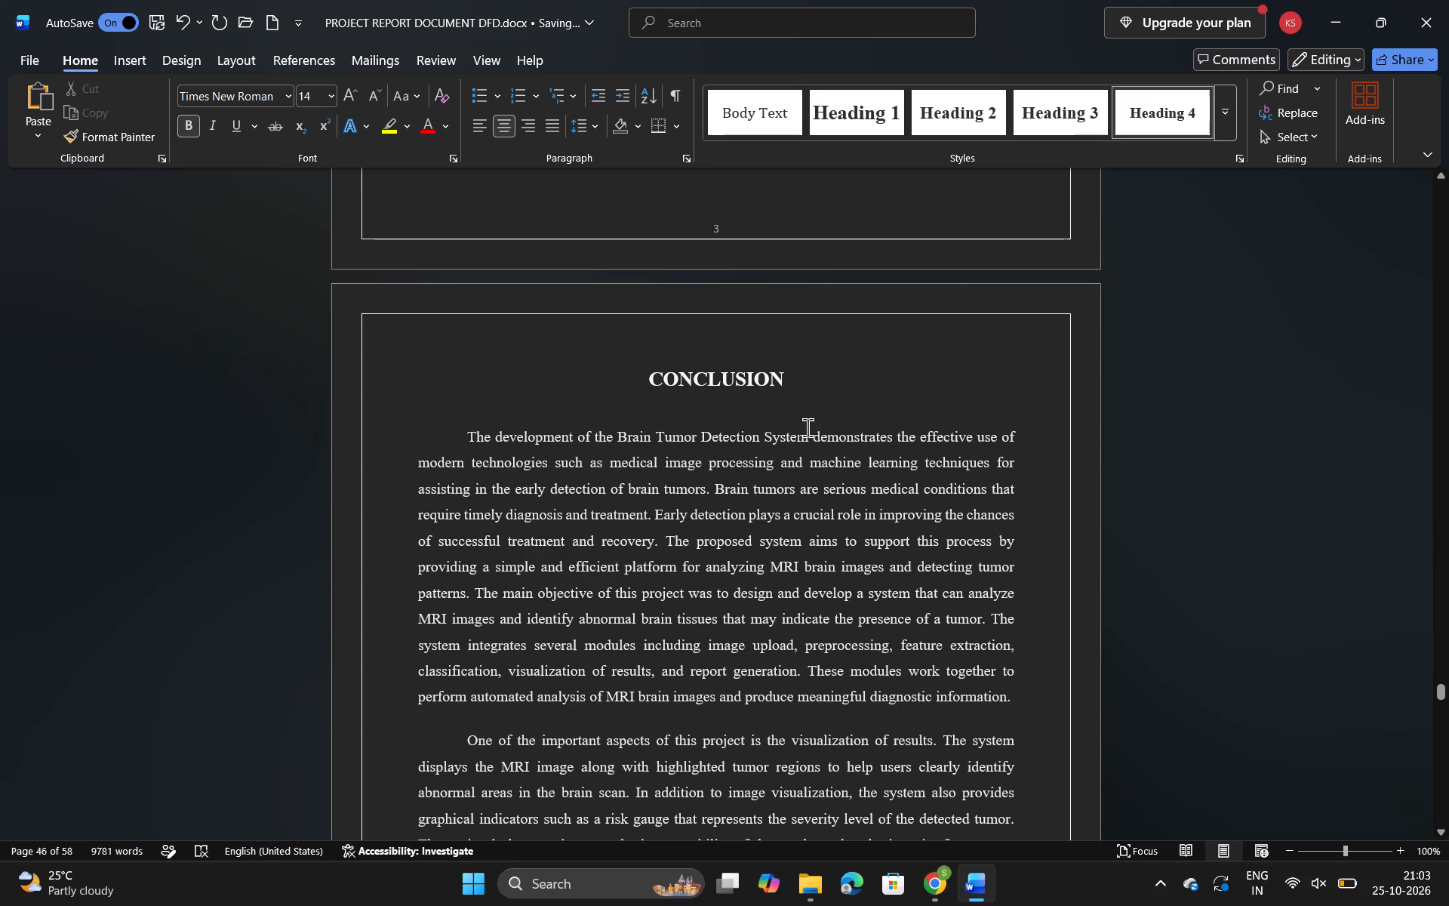
{"action": "scroll", "coordinate": [808, 427], "scroll_direction": "up", "scroll_amount": 1}
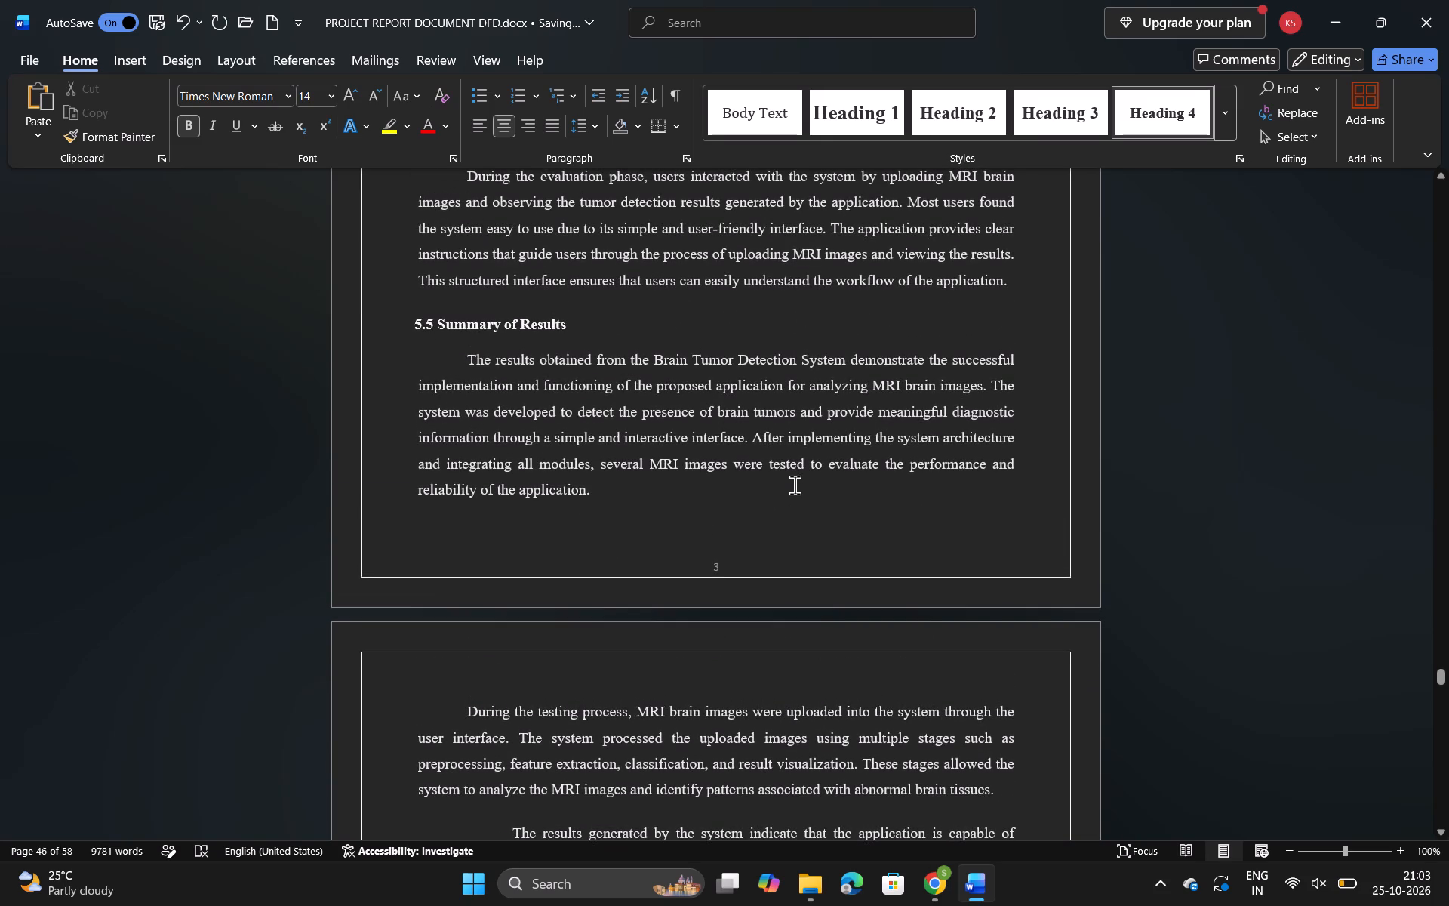
{"action": "scroll", "coordinate": [795, 485], "scroll_direction": "up", "scroll_amount": 2}
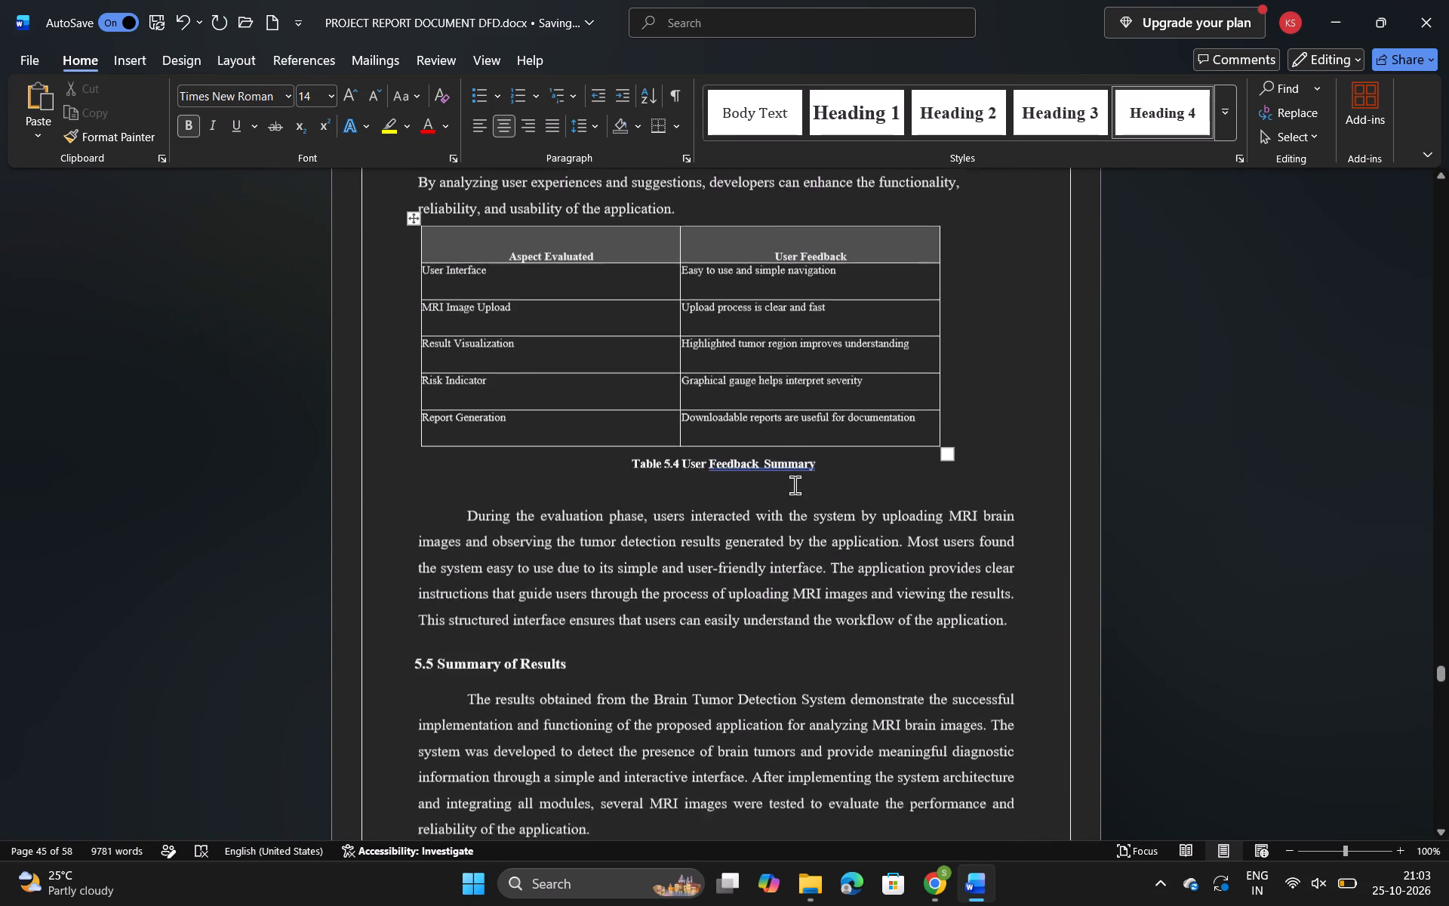
{"action": "scroll", "coordinate": [795, 485], "scroll_direction": "up", "scroll_amount": 1}
{"action": "left_click_drag", "start_coordinate": [444, 534], "coordinate": [712, 539]}
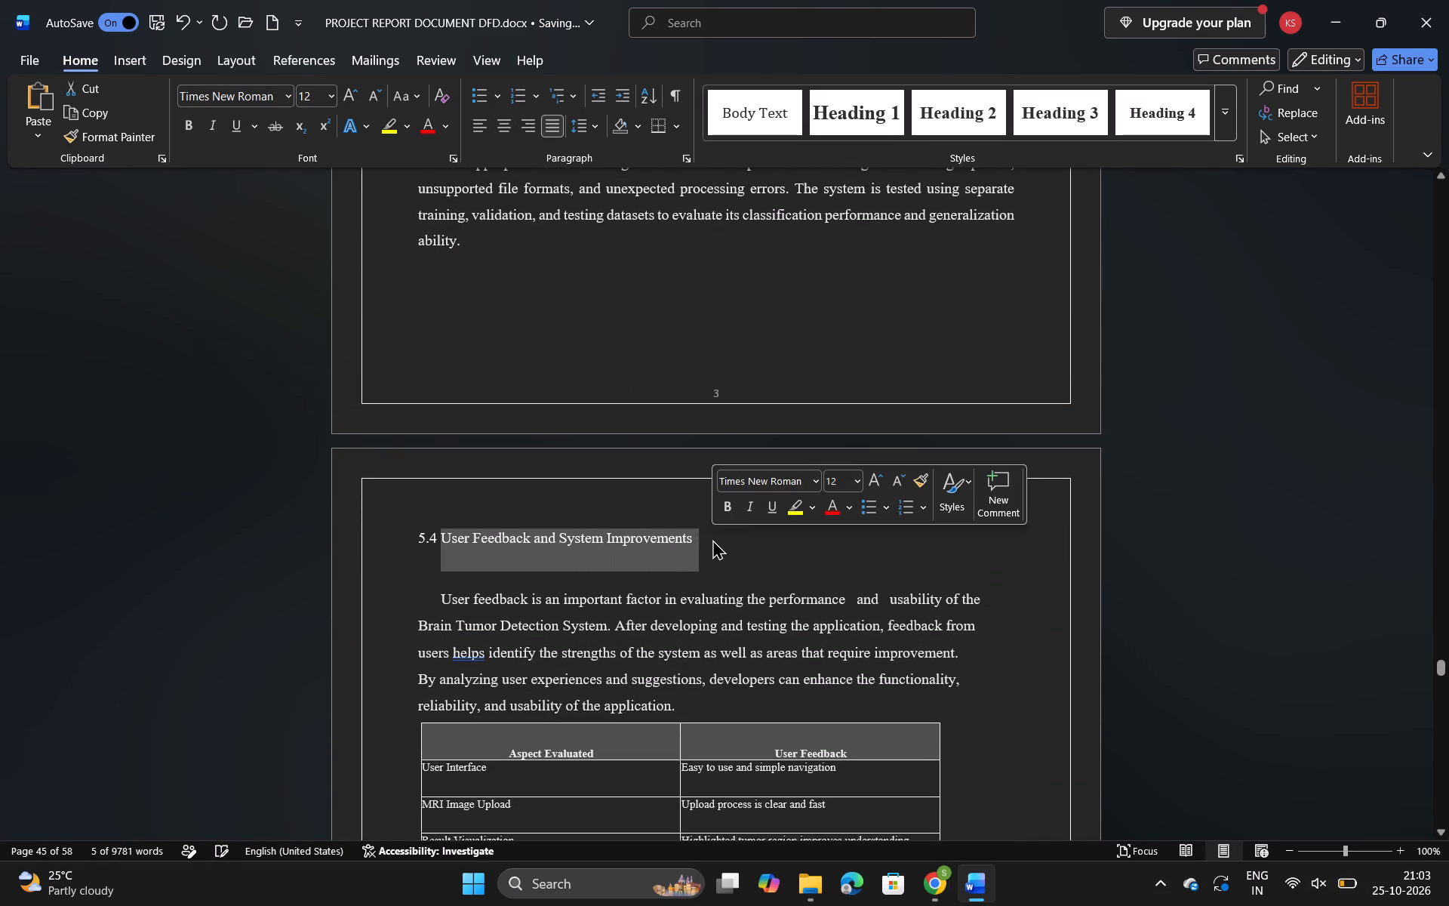
{"action": "key", "text": "ctrl+c"}
{"action": "left_click", "coordinate": [938, 892]}
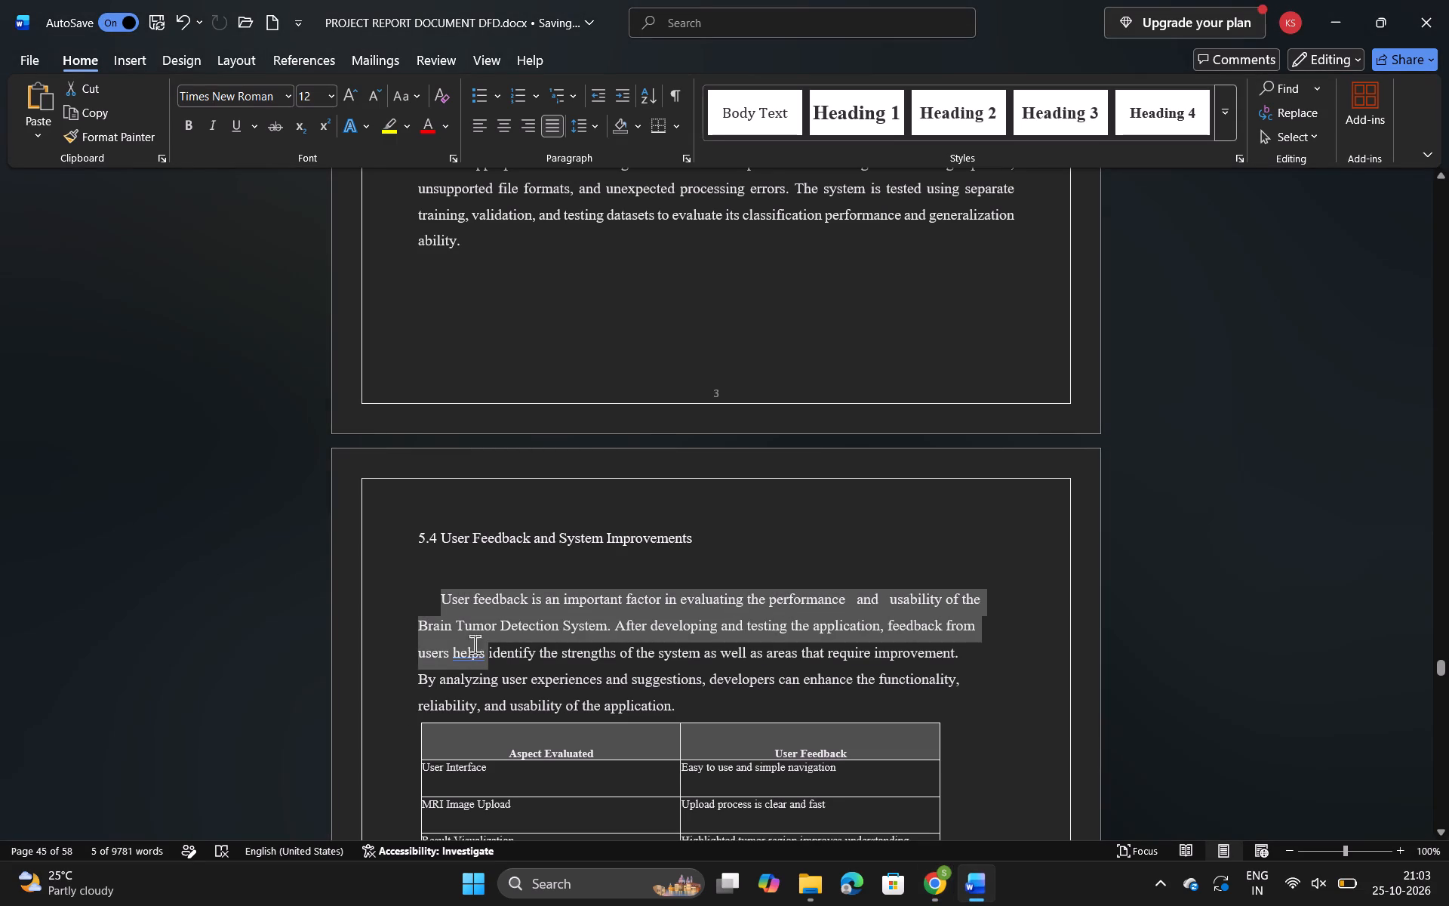
{"action": "left_click_drag", "start_coordinate": [475, 644], "coordinate": [525, 812]}
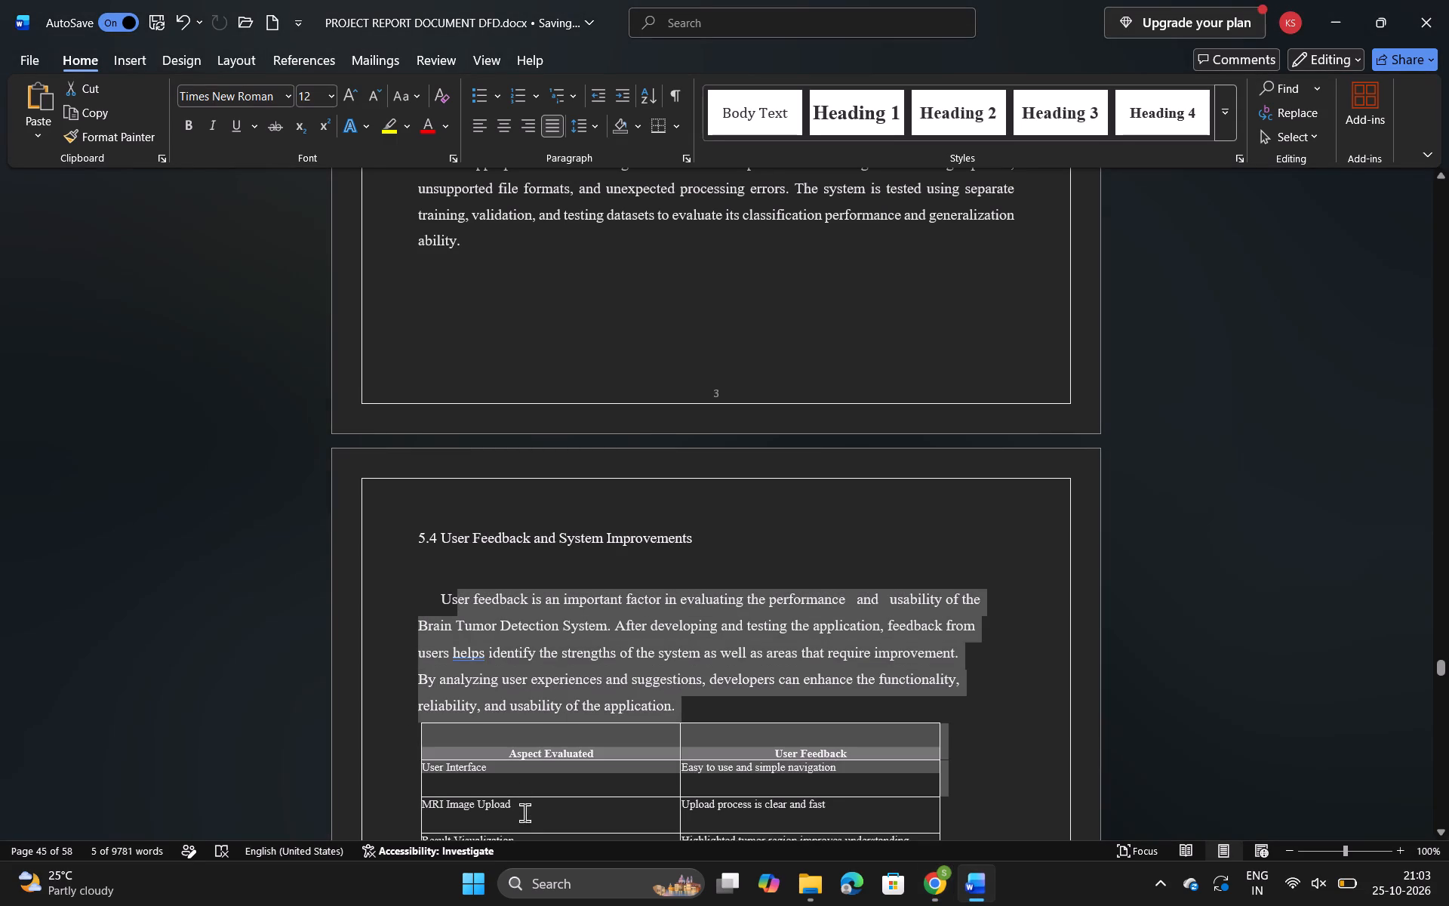
{"action": "left_click_drag", "start_coordinate": [525, 812], "coordinate": [594, 216]}
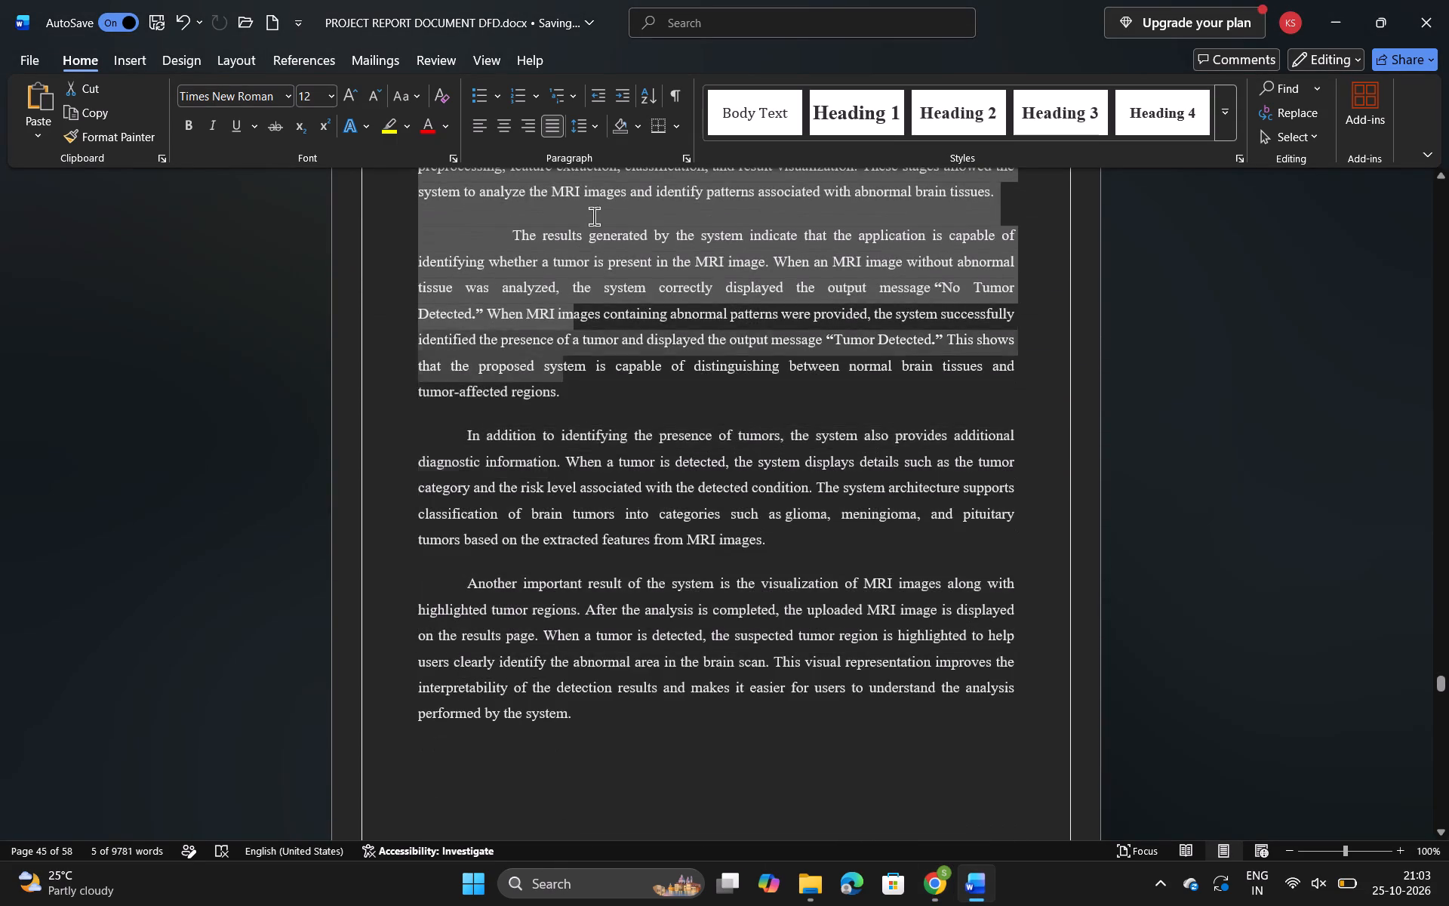
{"action": "left_click_drag", "start_coordinate": [594, 216], "coordinate": [638, 169]}
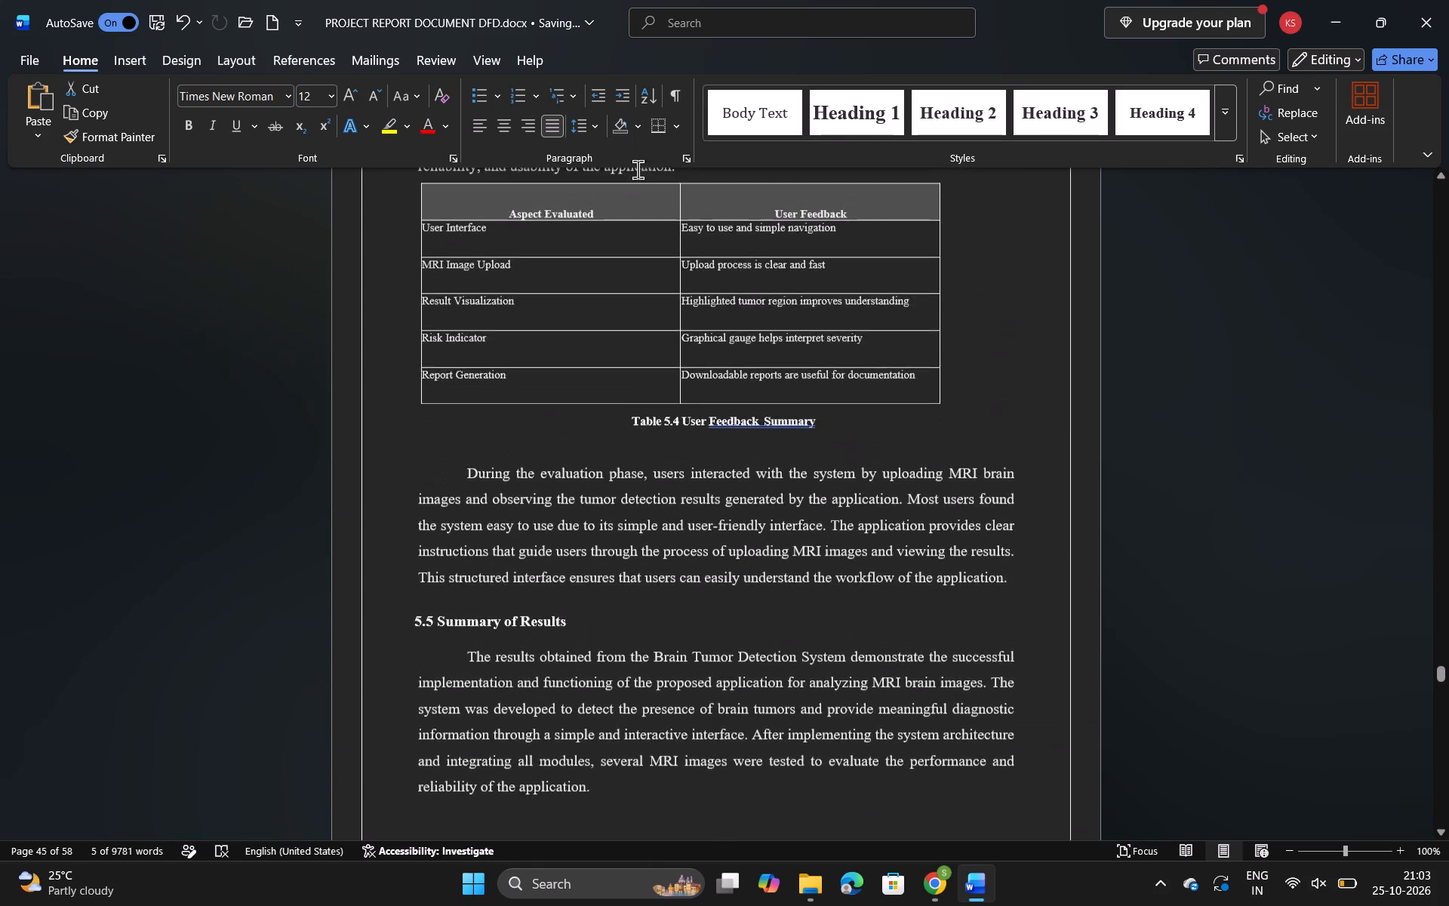
{"action": "left_click_drag", "start_coordinate": [638, 169], "coordinate": [788, 876]}
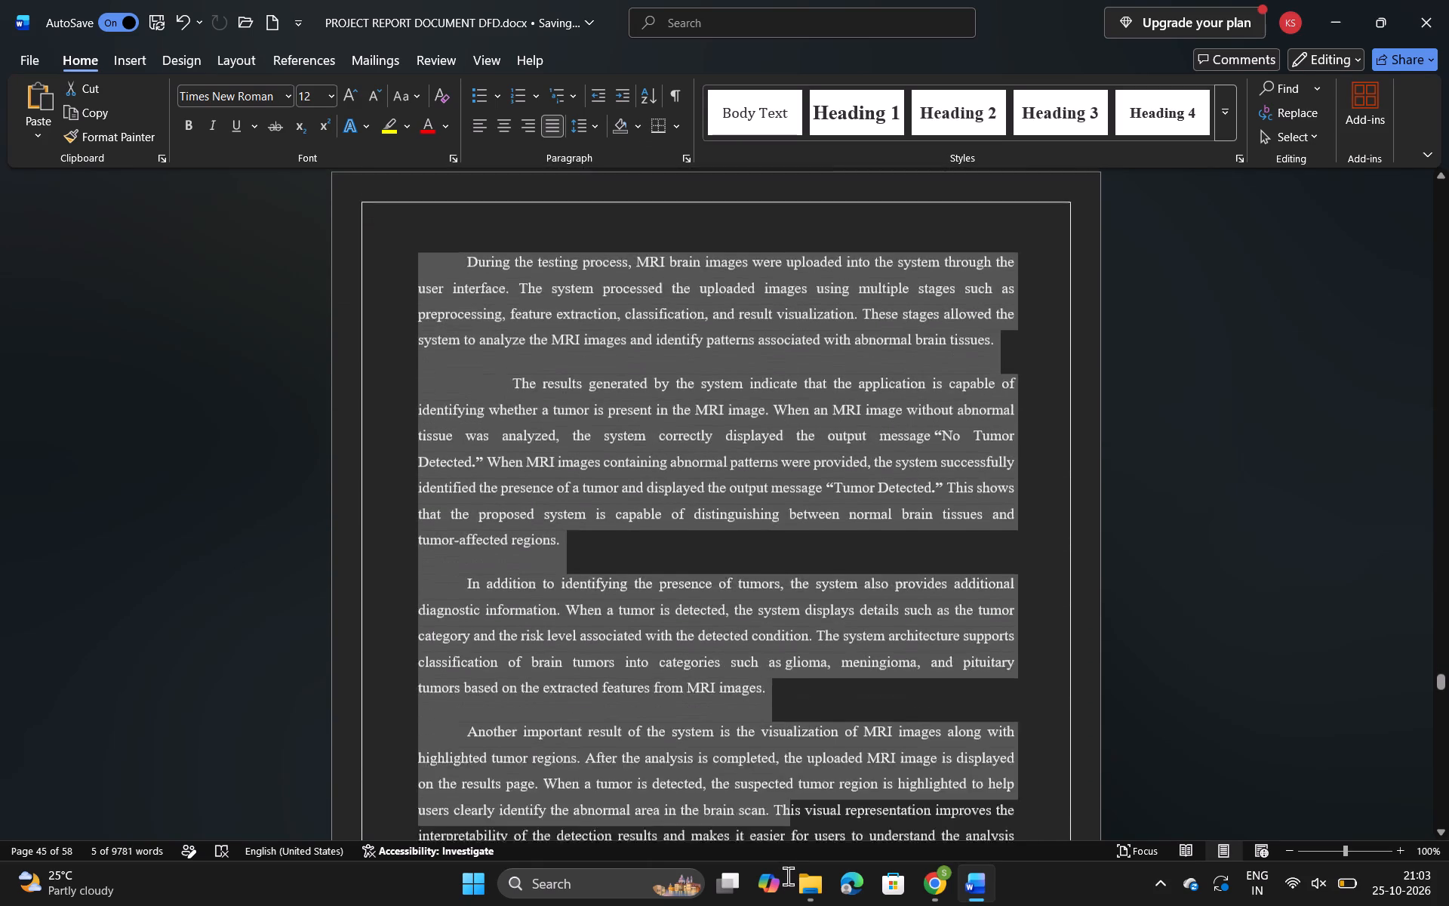
{"action": "left_click_drag", "start_coordinate": [788, 876], "coordinate": [808, 661]}
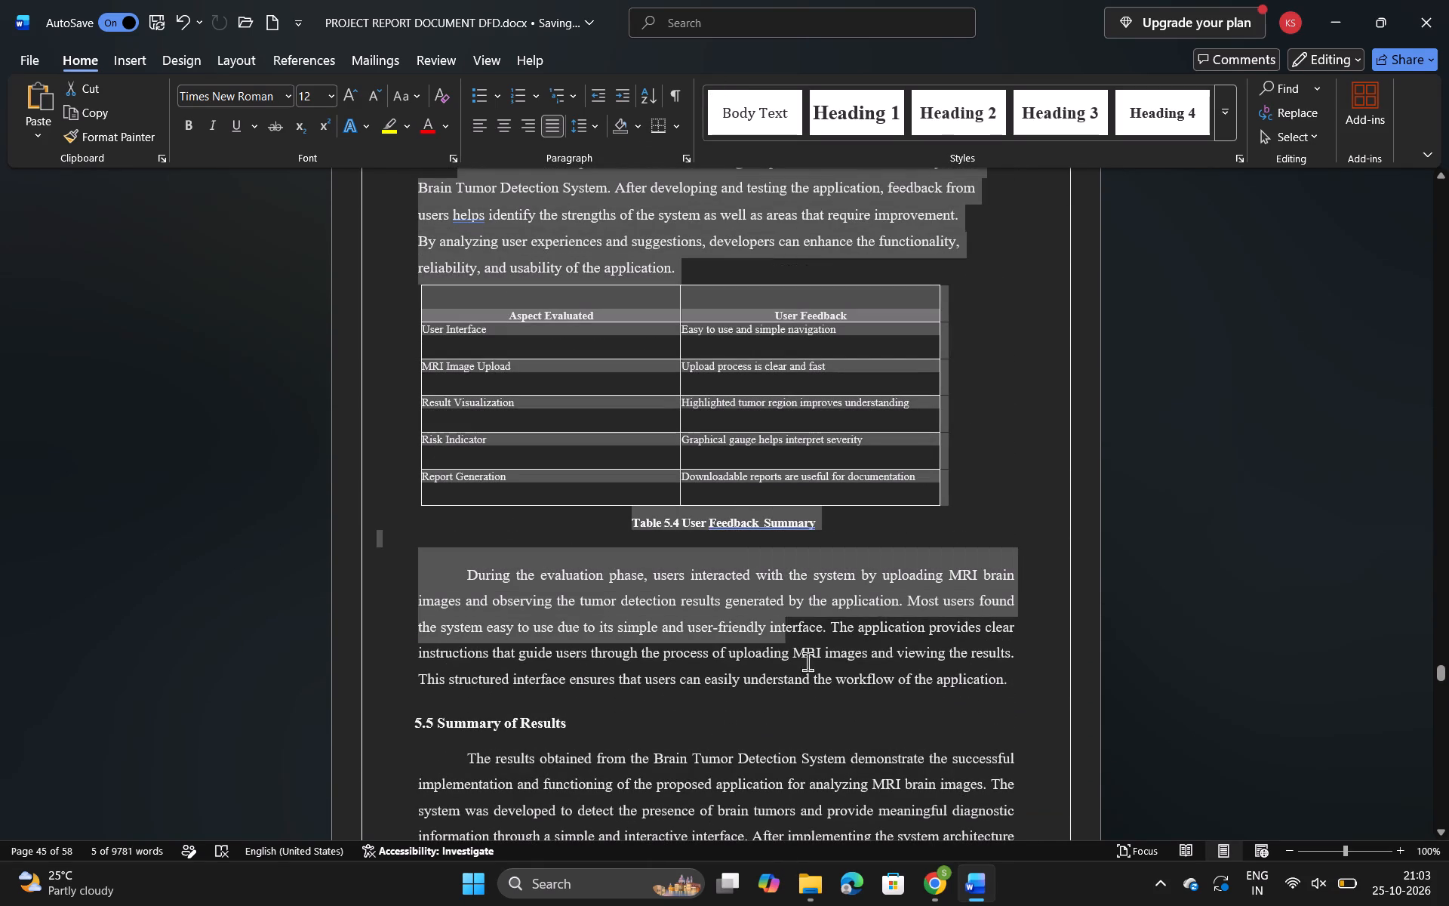
{"action": "left_click_drag", "start_coordinate": [808, 661], "coordinate": [1050, 685]}
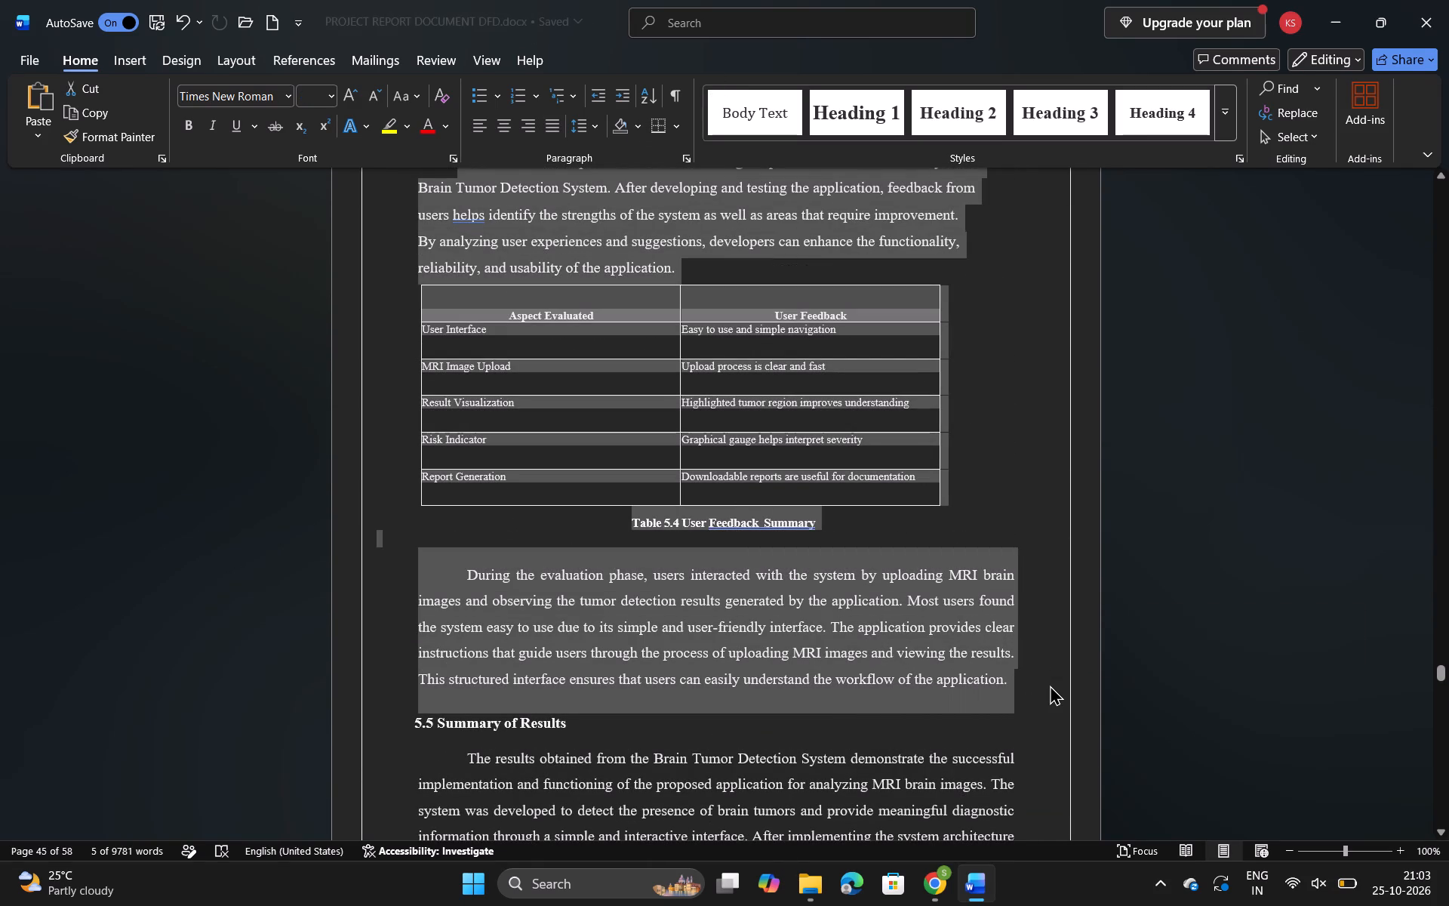
{"action": "key", "text": "ctrl+v"}
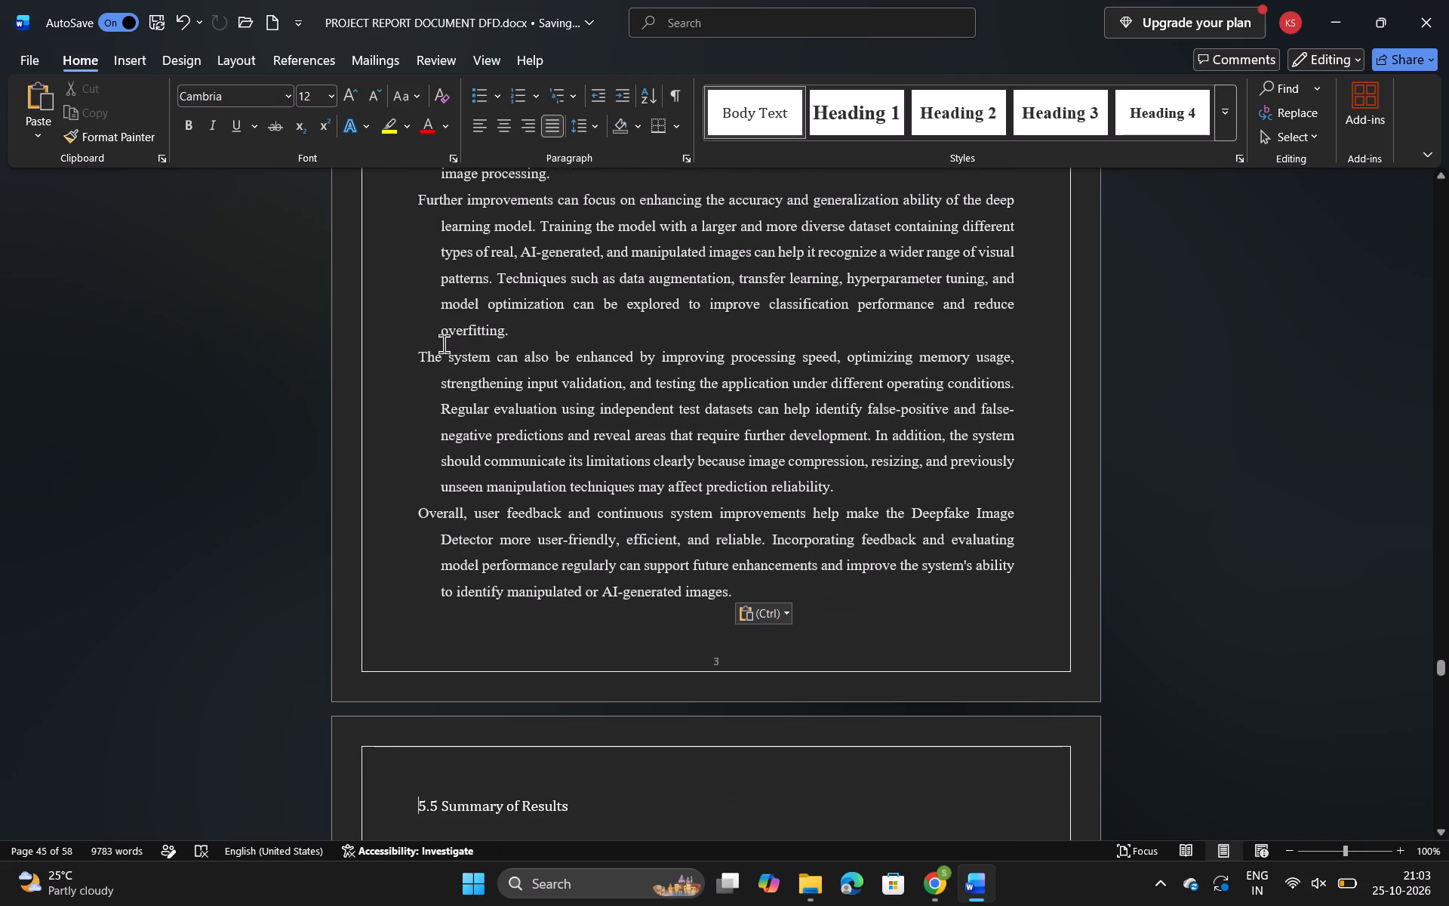
Delete the section 5.4 paragraph beginning "The system can also be enhanced by improving processing speed".
{"action": "left_click_drag", "start_coordinate": [417, 355], "coordinate": [809, 488]}
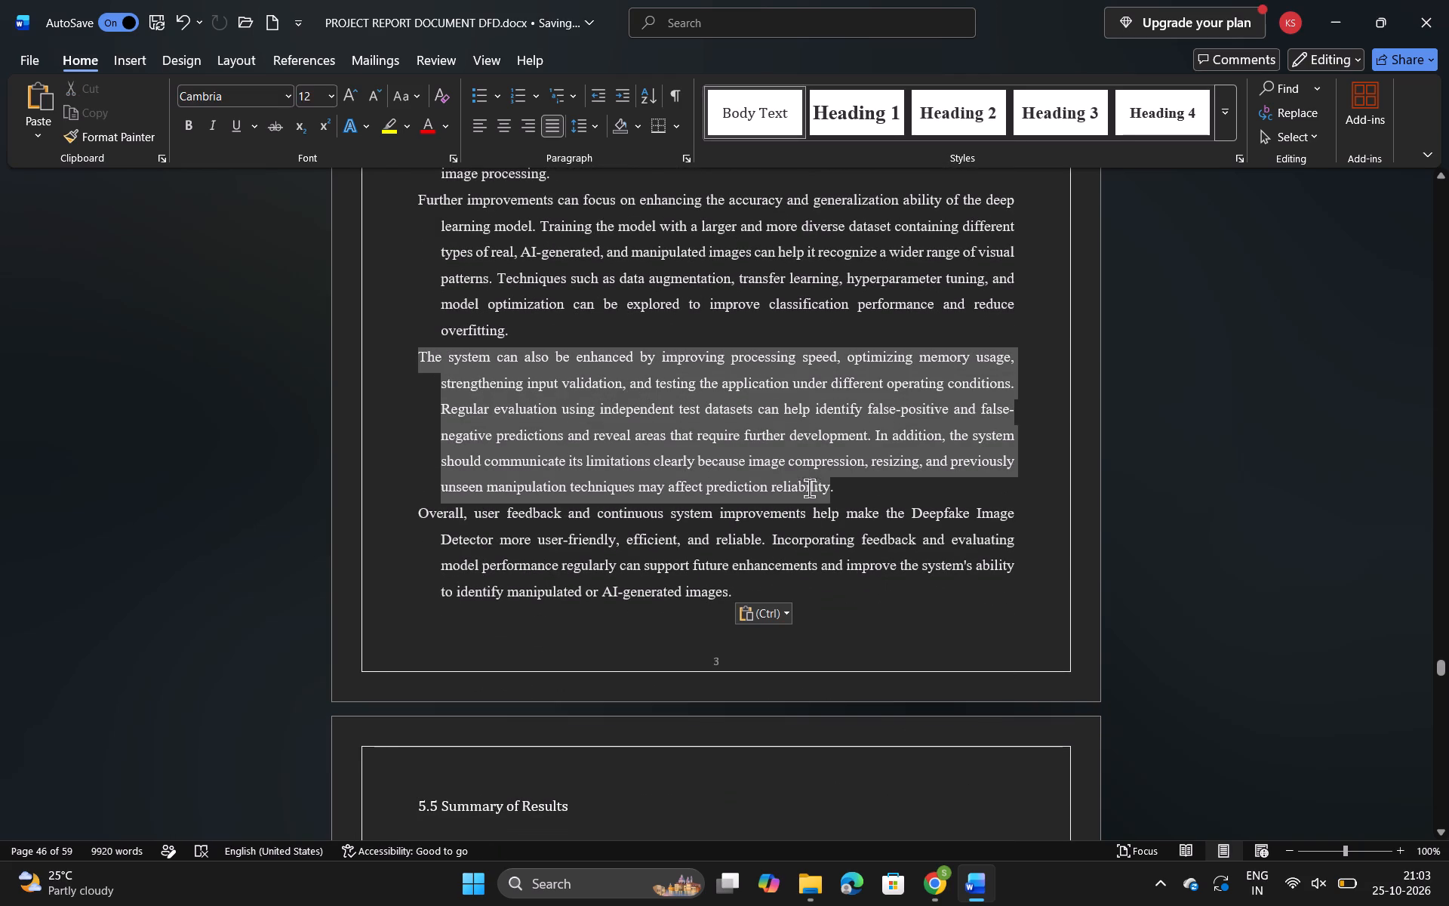
{"action": "left_click_drag", "start_coordinate": [809, 488], "coordinate": [857, 498]}
{"action": "key", "text": "BackSpace"}
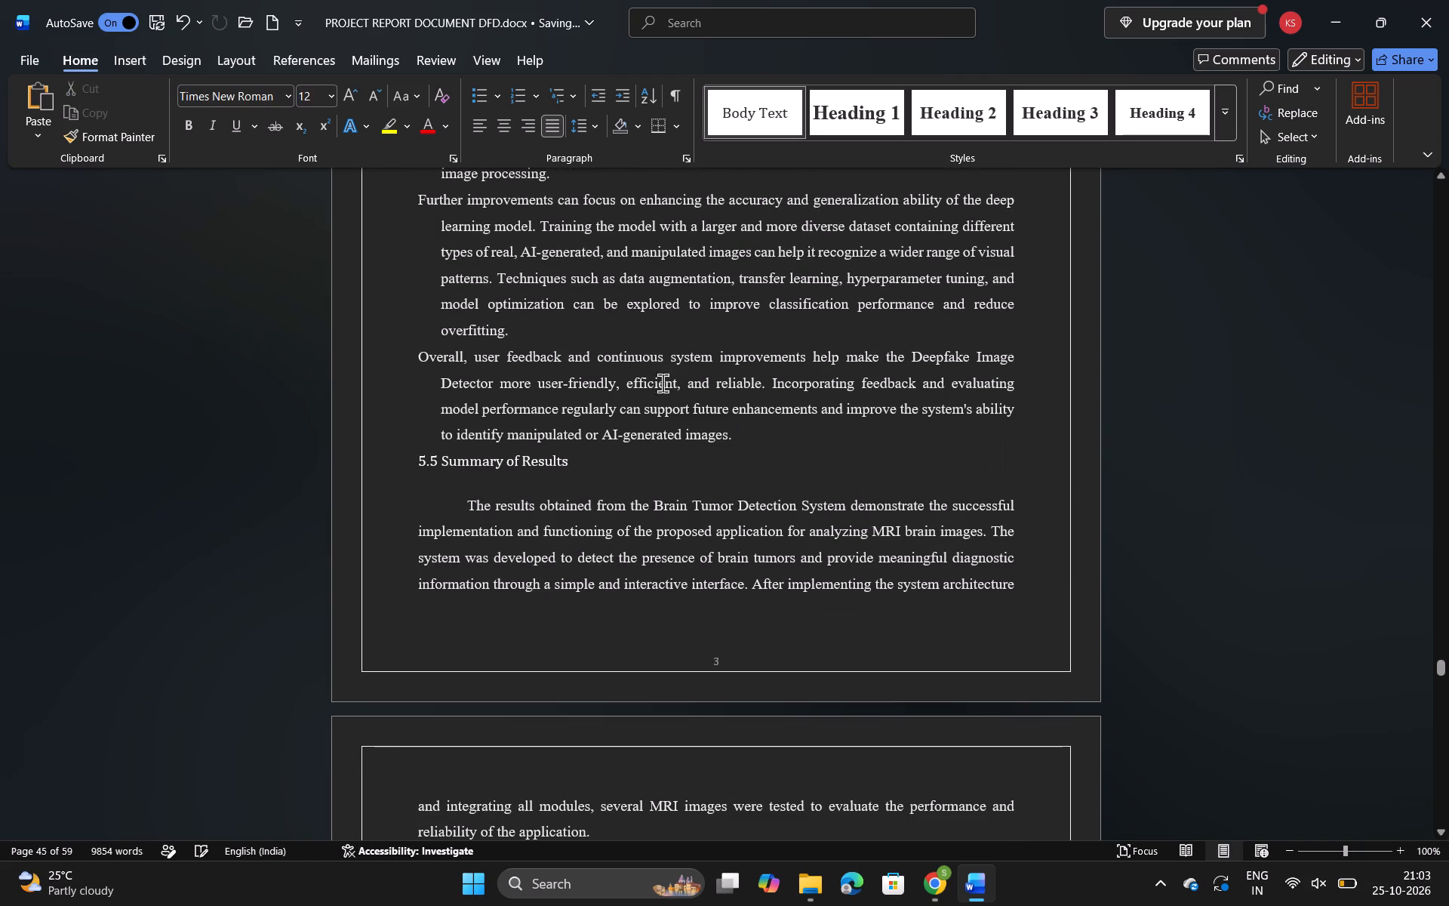
Remove the blank line beneath the 5.4 User Feedback and System Improvements heading.
{"action": "scroll", "coordinate": [500, 394], "scroll_direction": "up", "scroll_amount": 1}
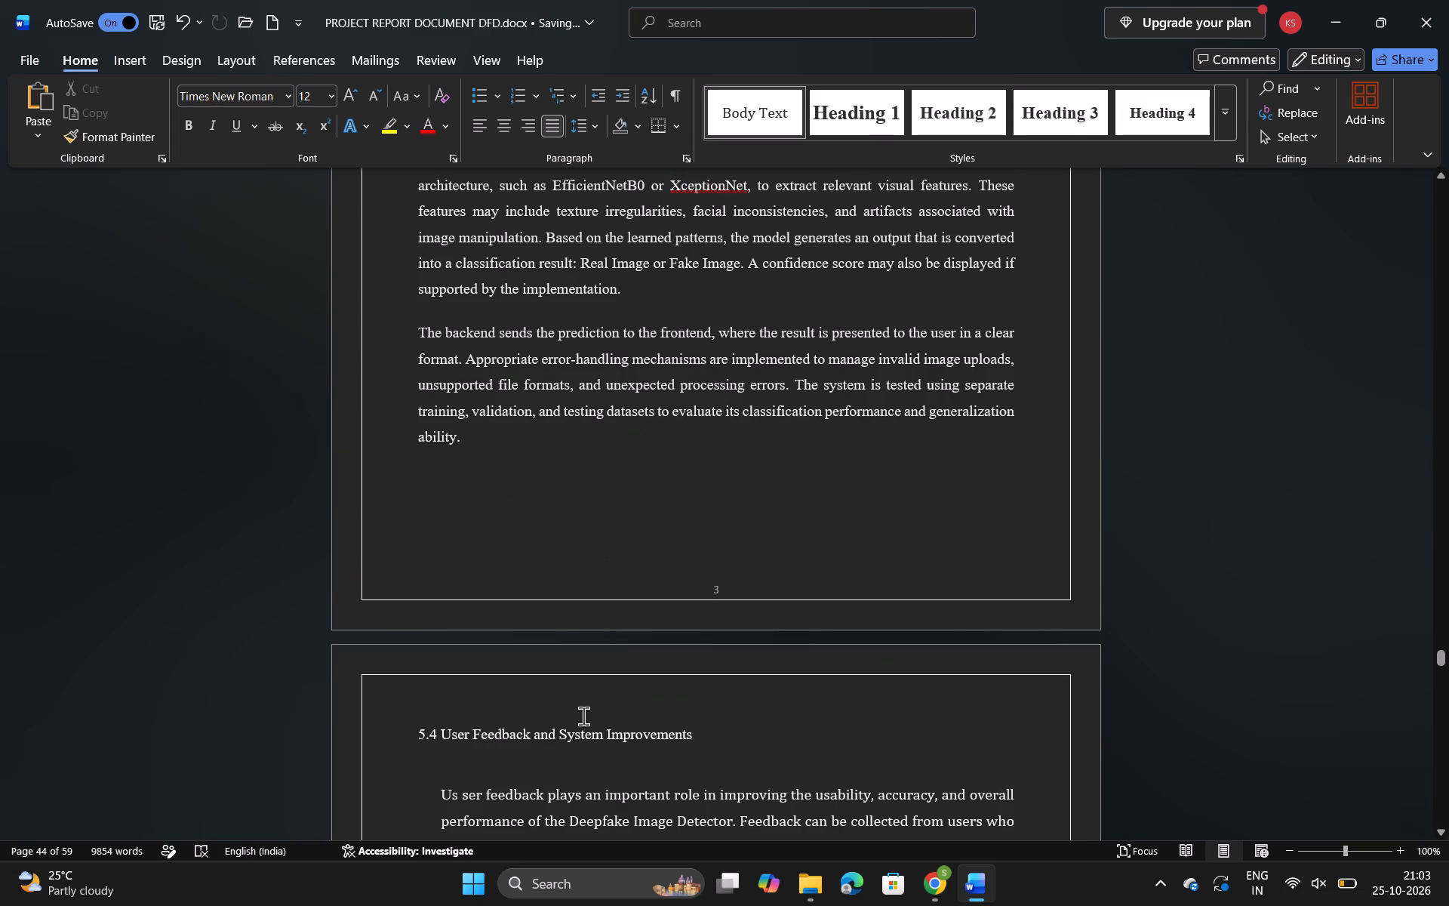
{"action": "left_click", "coordinate": [567, 779]}
{"action": "key", "text": "BackSpace"}
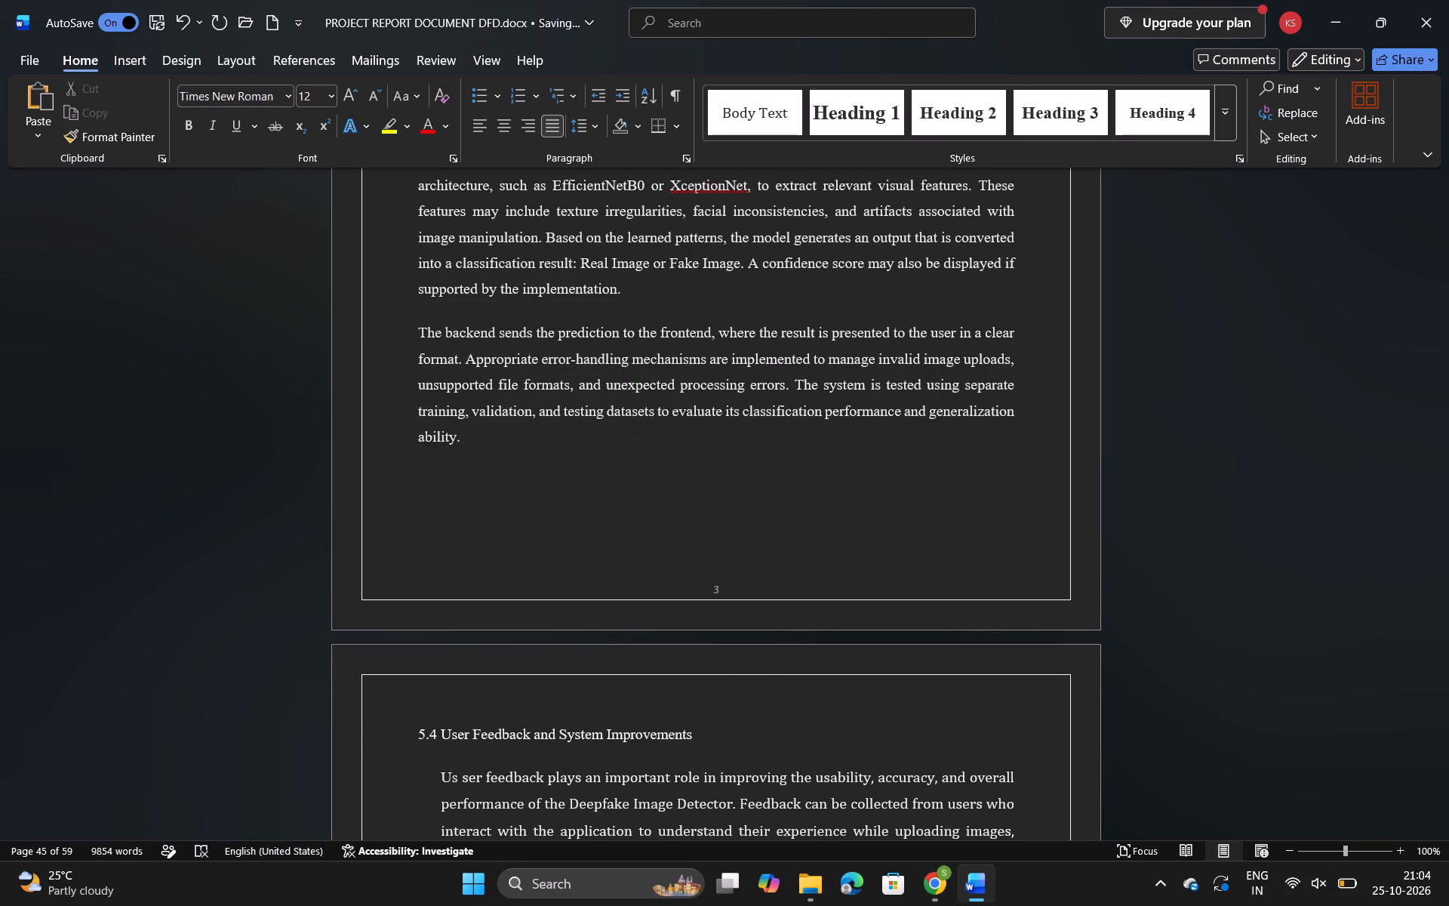
Indent the first line of the section 5.4 paragraph beginning "Based on user observations" with six spaces, aligning it with its other lines.
{"action": "scroll", "coordinate": [585, 801], "scroll_direction": "down", "scroll_amount": 1}
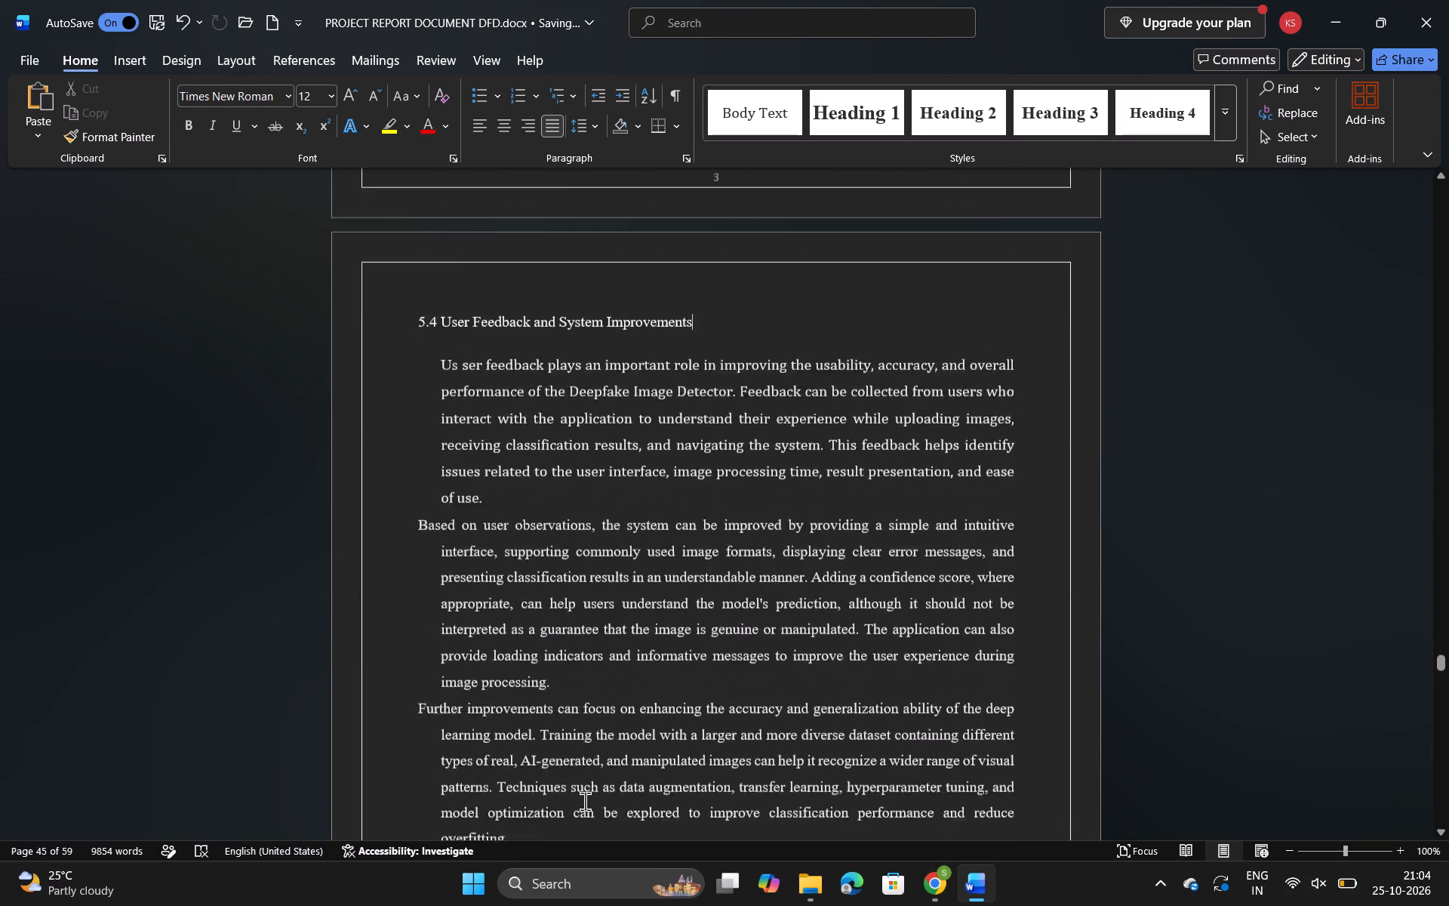
{"action": "scroll", "coordinate": [585, 801], "scroll_direction": "down", "scroll_amount": 1}
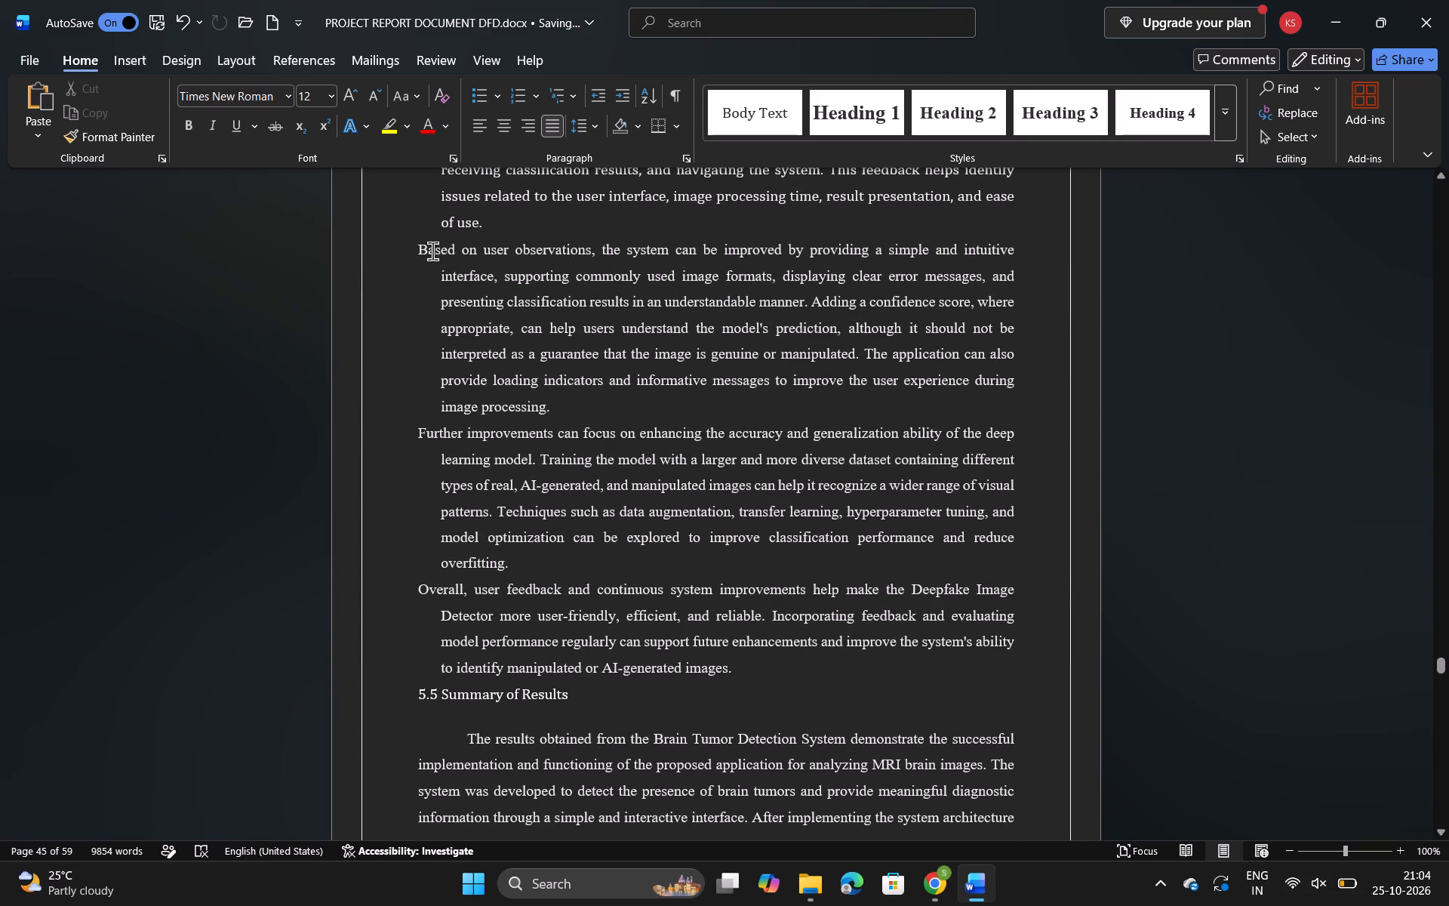
{"action": "left_click", "coordinate": [417, 246]}
{"action": "key", "text": "space"}
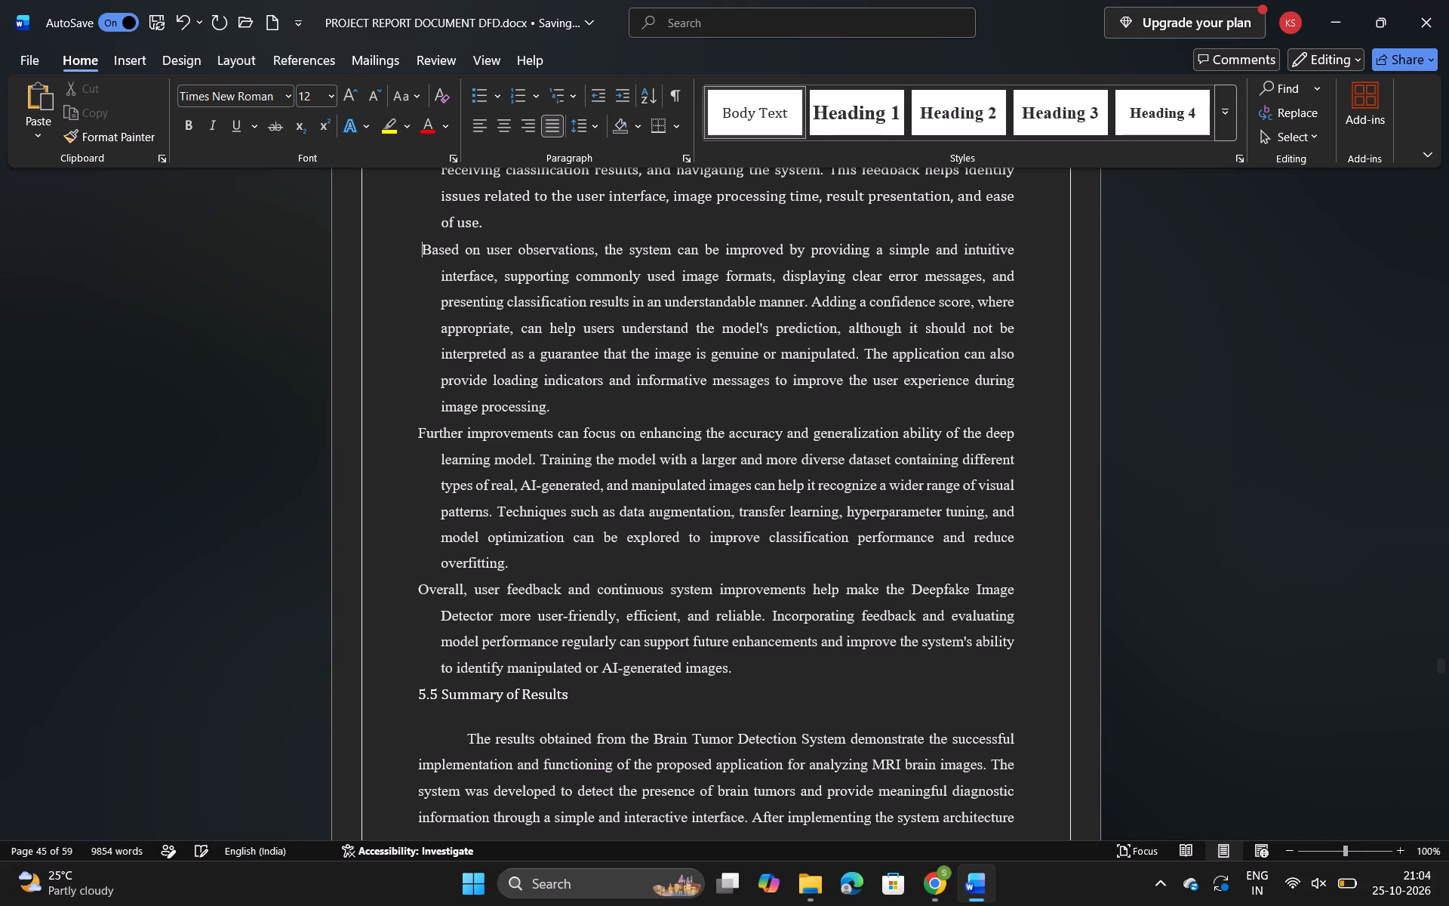
{"action": "key", "text": "space"}
{"action": "key", "text": "space"}
{"action": "key", "text": "space"}
{"action": "key", "text": "space"}
{"action": "key", "text": "space"}
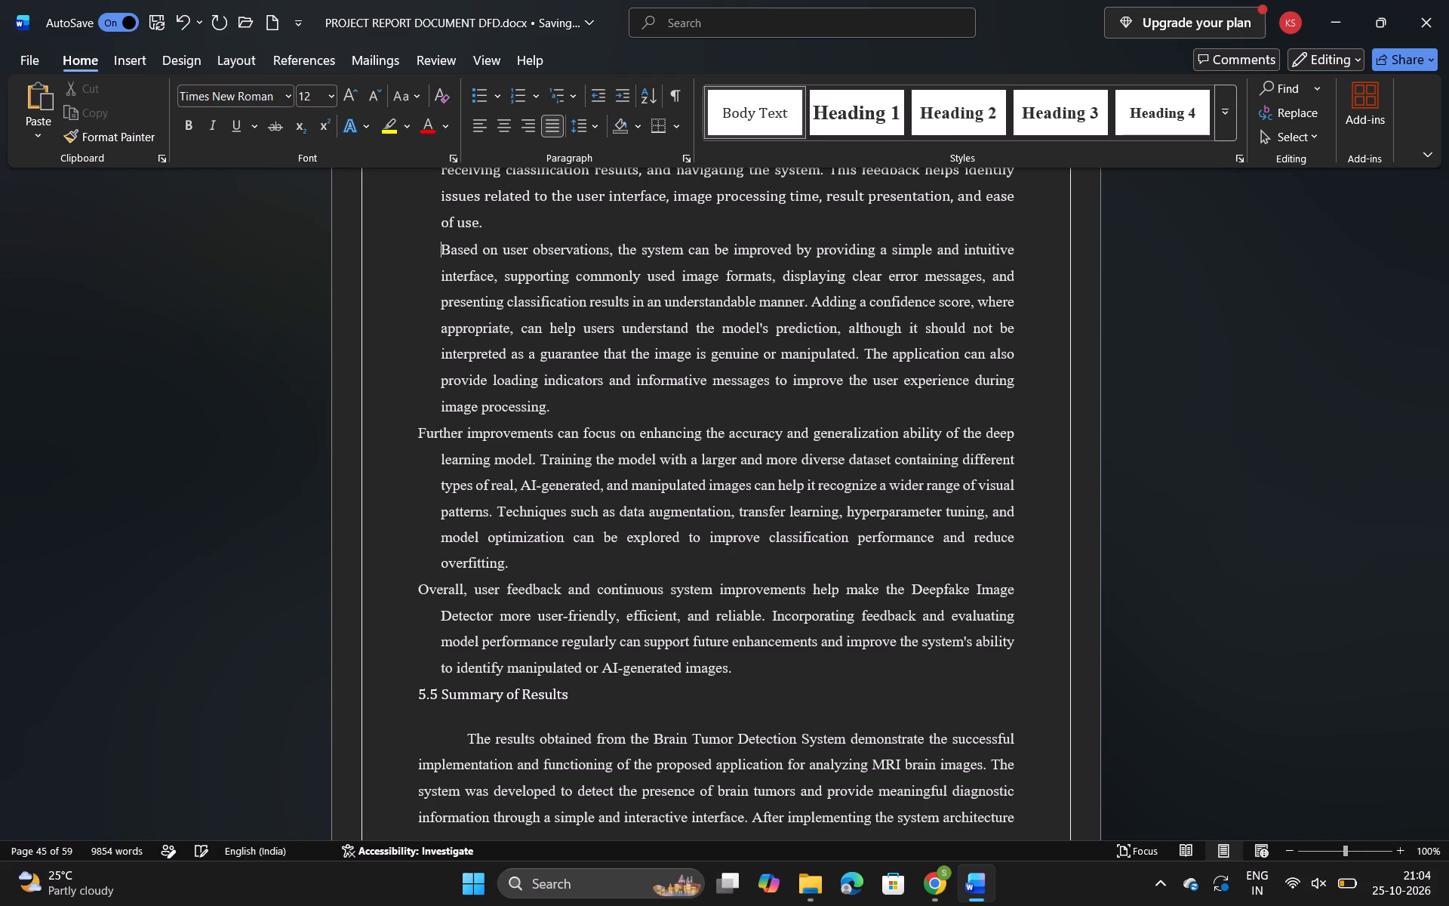
Indent the first line of the section 5.4 paragraph beginning "Further improvements can focus" with five spaces.
{"action": "left_click", "coordinate": [427, 422]}
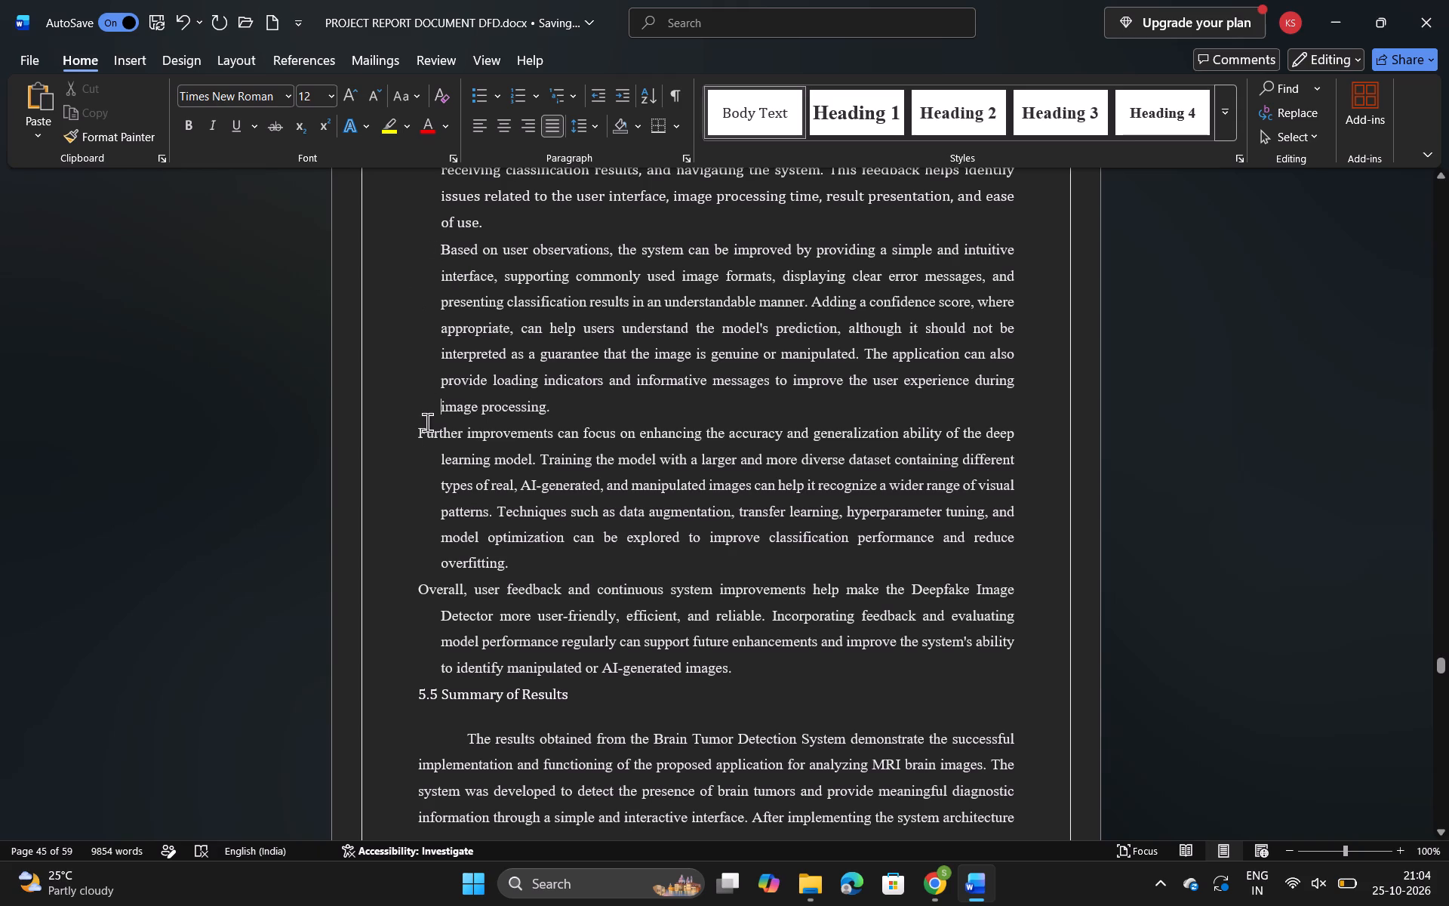
{"action": "left_click", "coordinate": [429, 434]}
{"action": "key", "text": "Left"}
{"action": "key", "text": "space"}
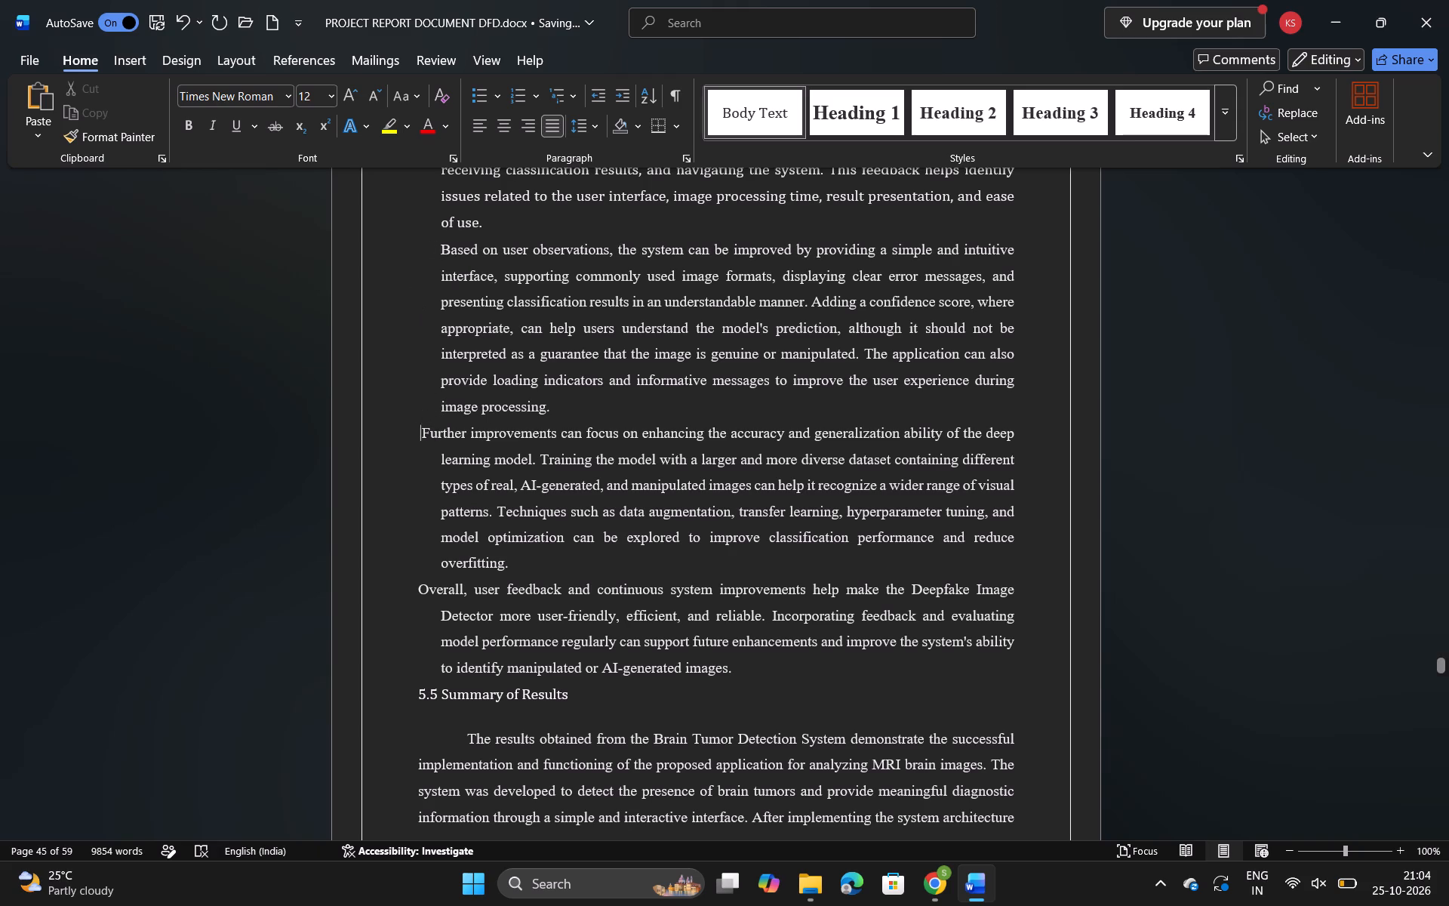
{"action": "key", "text": "space"}
{"action": "key", "text": "space"}
{"action": "key", "text": "space"}
{"action": "key", "text": "space"}
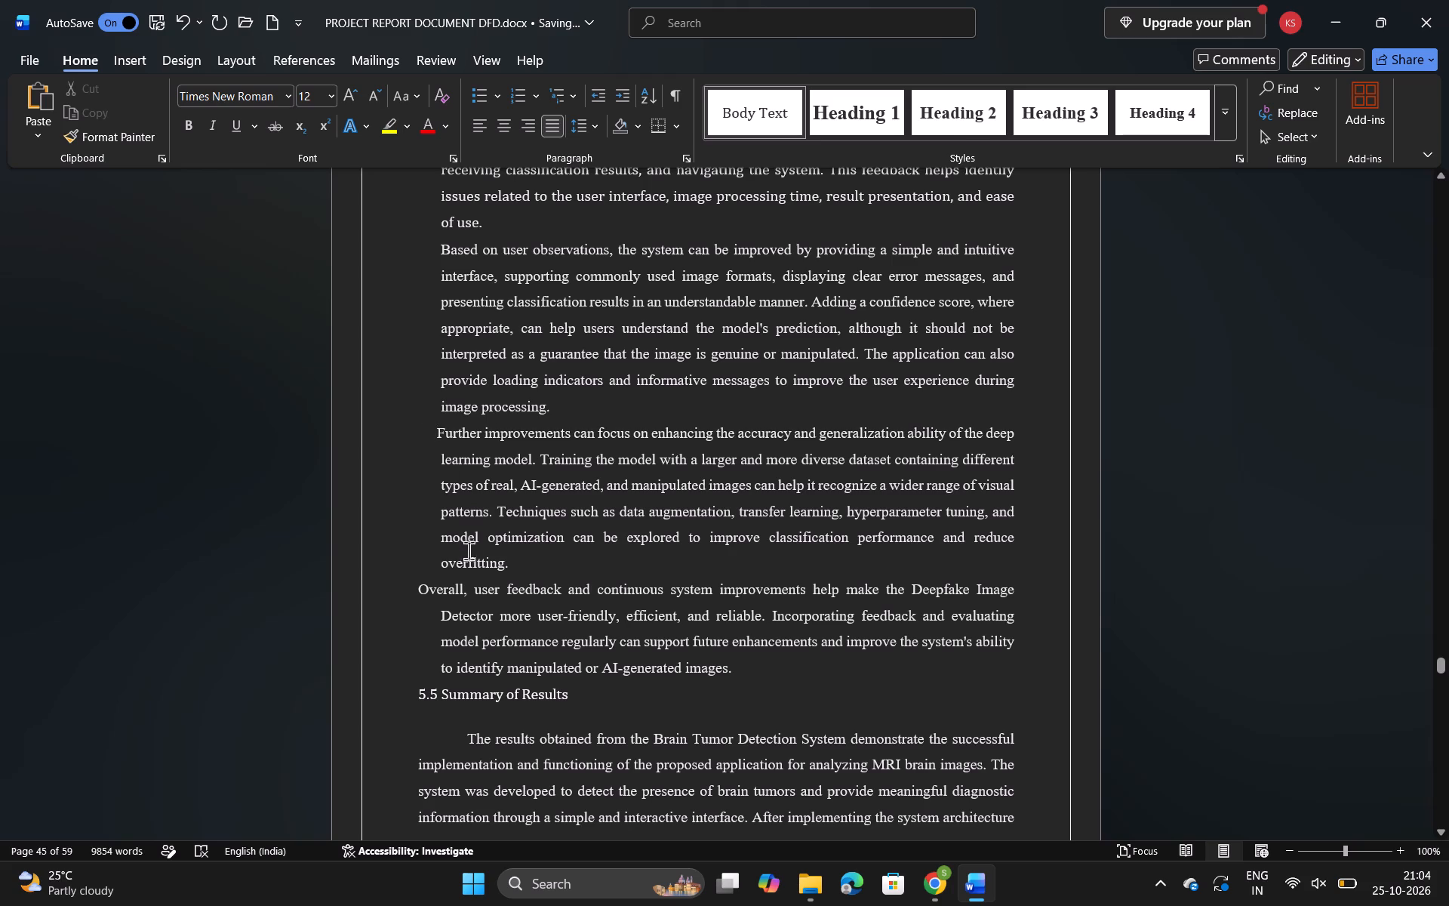
Indent the first line of the section 5.4 paragraph beginning "Overall, user feedback" with six spaces, aligning it with its other lines.
{"action": "left_click", "coordinate": [443, 594]}
{"action": "key", "text": "Left"}
{"action": "key", "text": "Left"}
{"action": "key", "text": "Left"}
{"action": "key", "text": "Left"}
{"action": "key", "text": "Right"}
{"action": "key", "text": "space"}
{"action": "key", "text": "space"}
{"action": "key", "text": "space"}
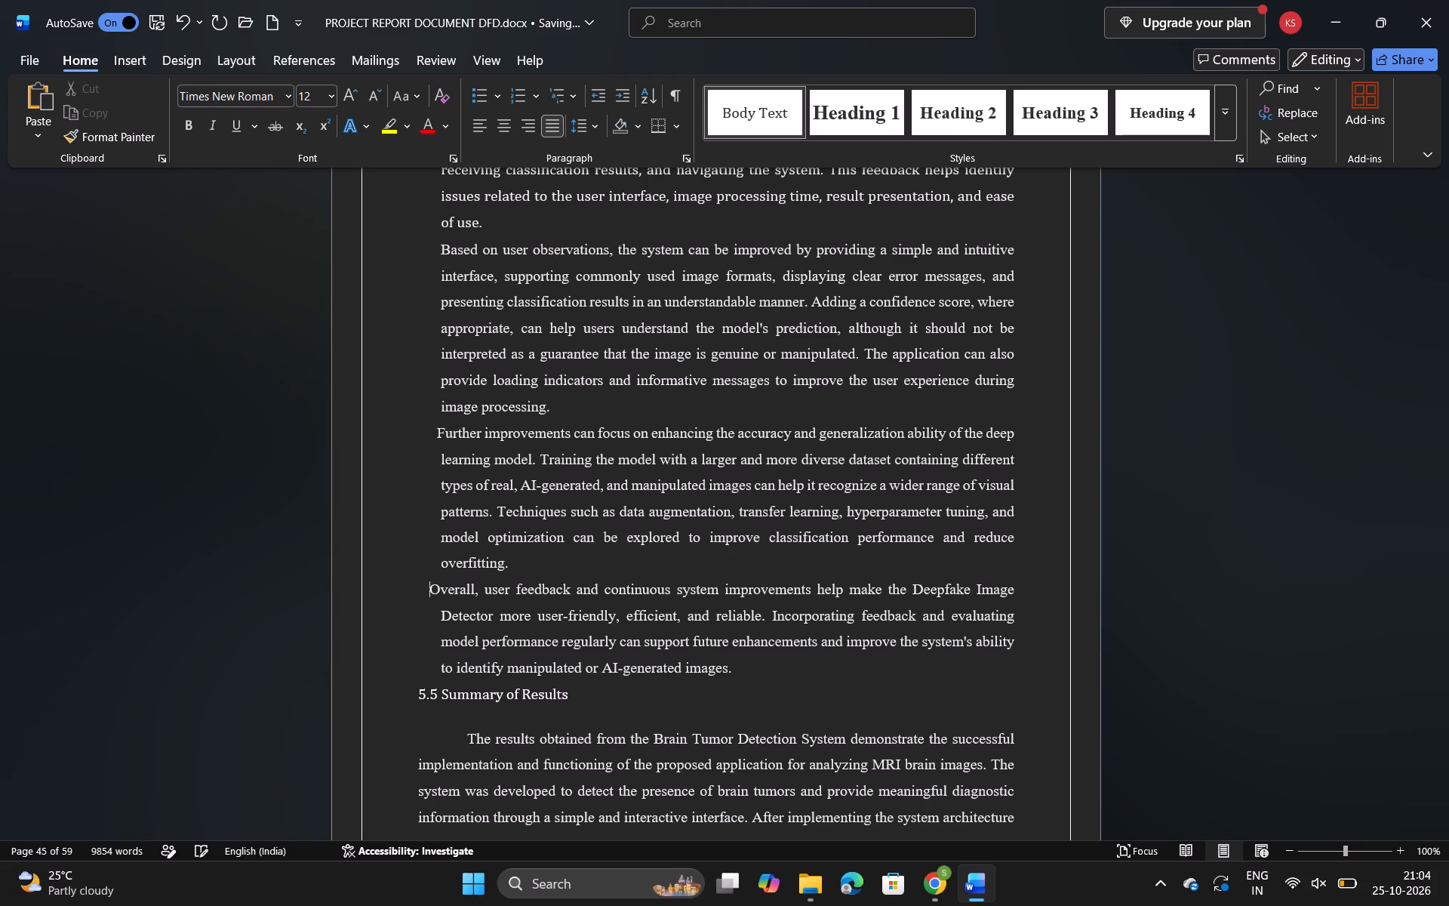
{"action": "key", "text": "space"}
{"action": "key", "text": "space"}
{"action": "key", "text": "space"}
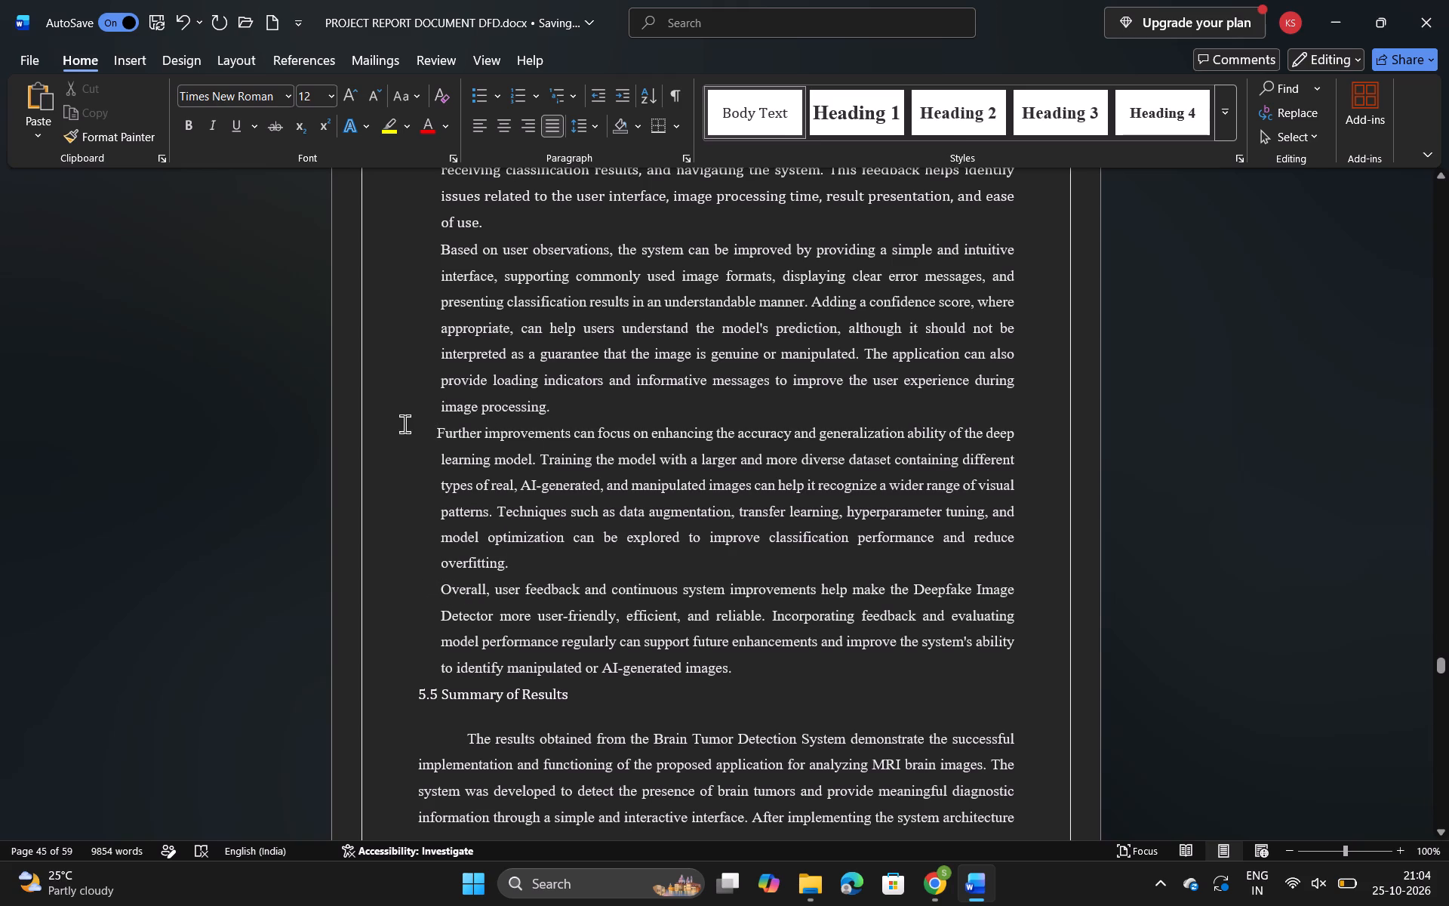
Delete the section 5.4 paragraph beginning "Further improvements can focus".
{"action": "left_click_drag", "start_coordinate": [432, 431], "coordinate": [526, 564]}
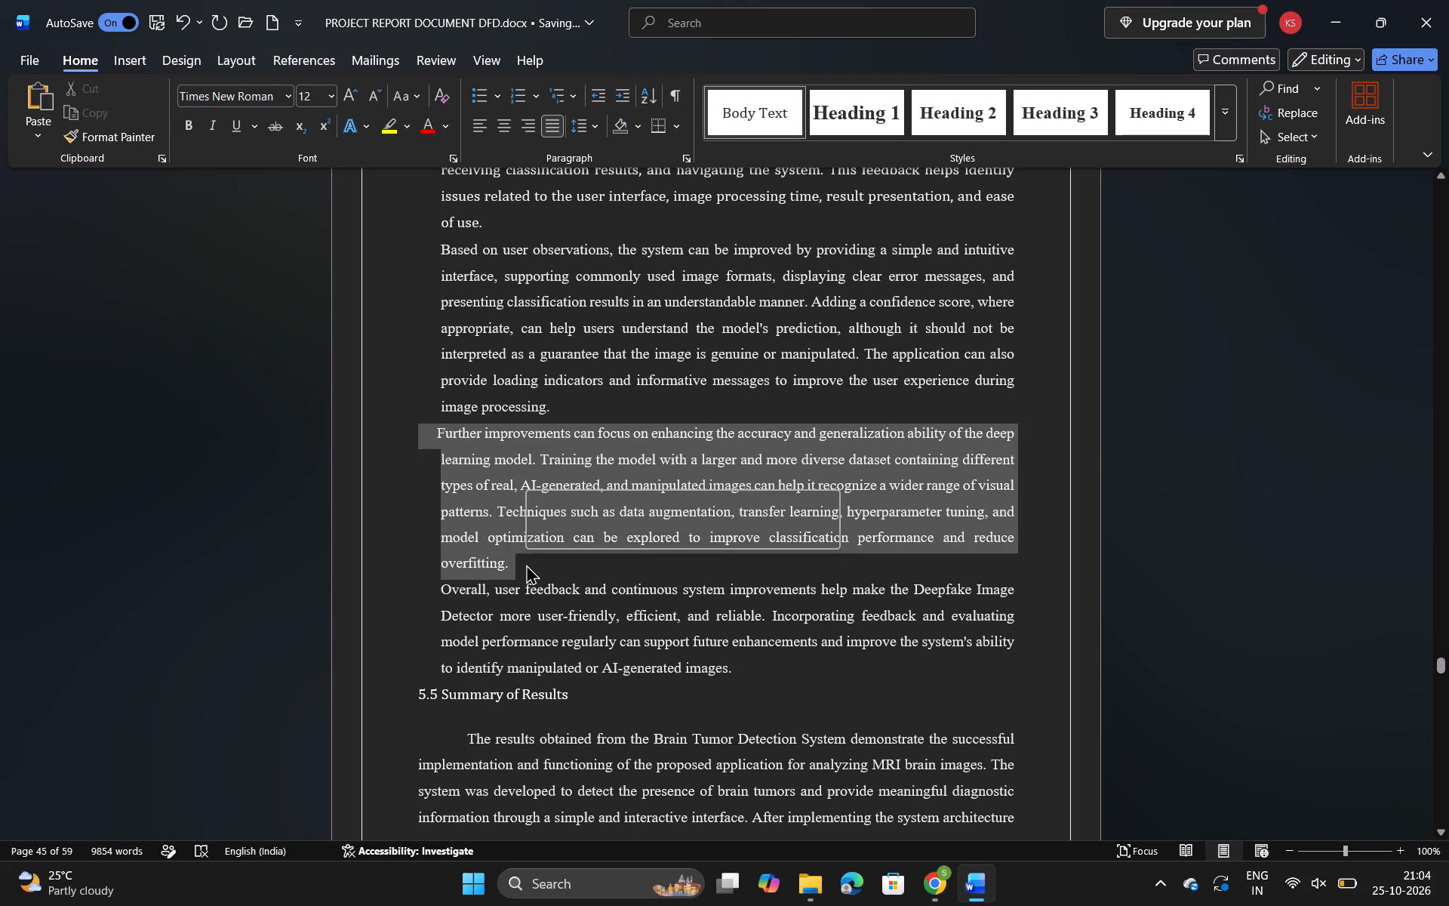
{"action": "key", "text": "BackSpace"}
Correct "Us ser feedback" to "User feedback" at the start of the first section 5.4 paragraph.
{"action": "scroll", "coordinate": [526, 564], "scroll_direction": "up", "scroll_amount": 1}
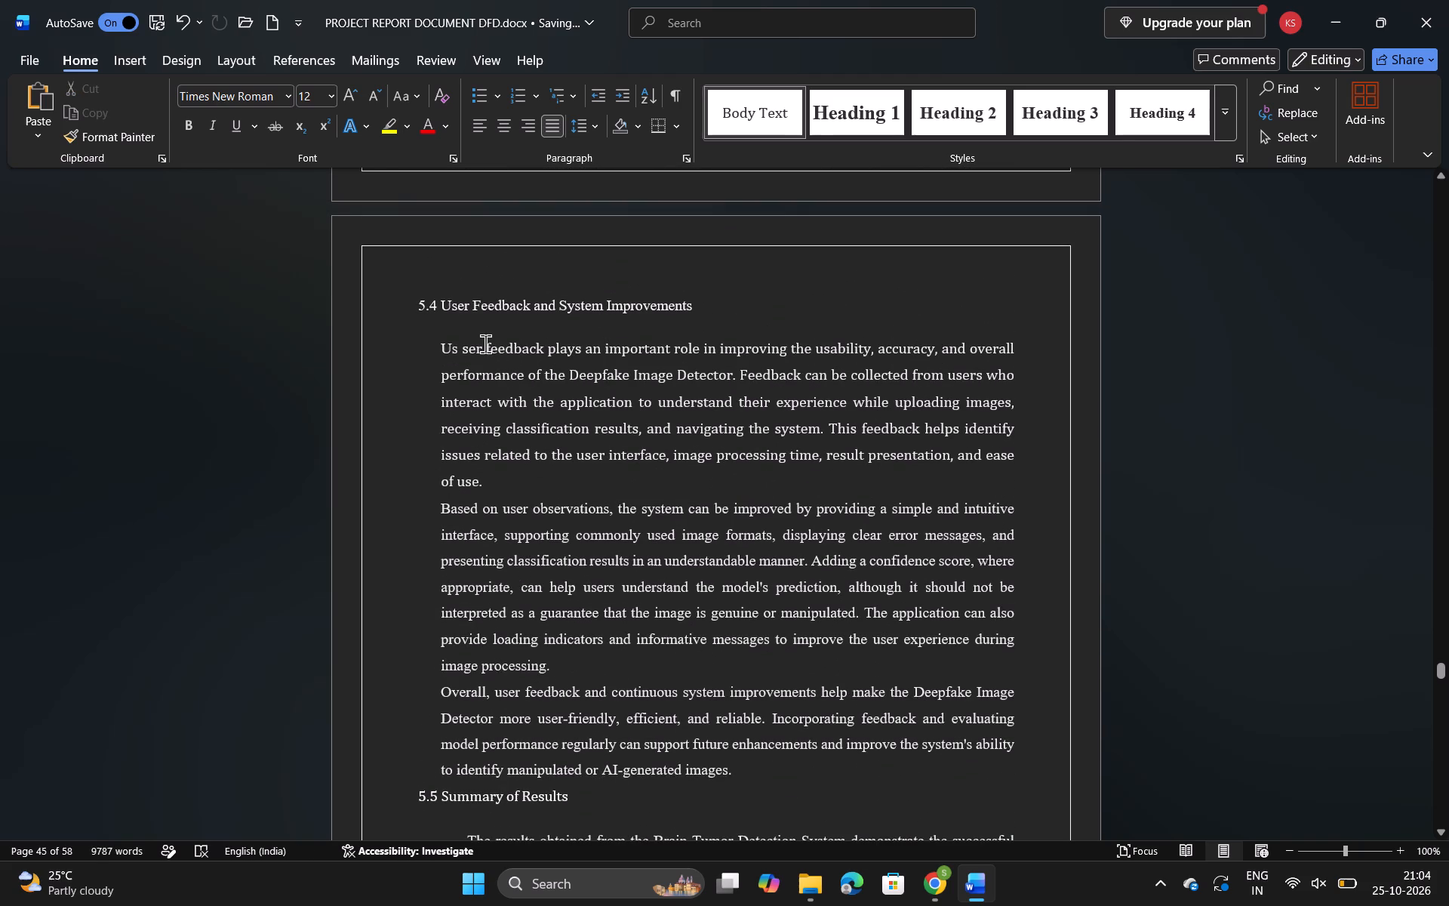
{"action": "left_click", "coordinate": [473, 344]}
{"action": "key", "text": "Left"}
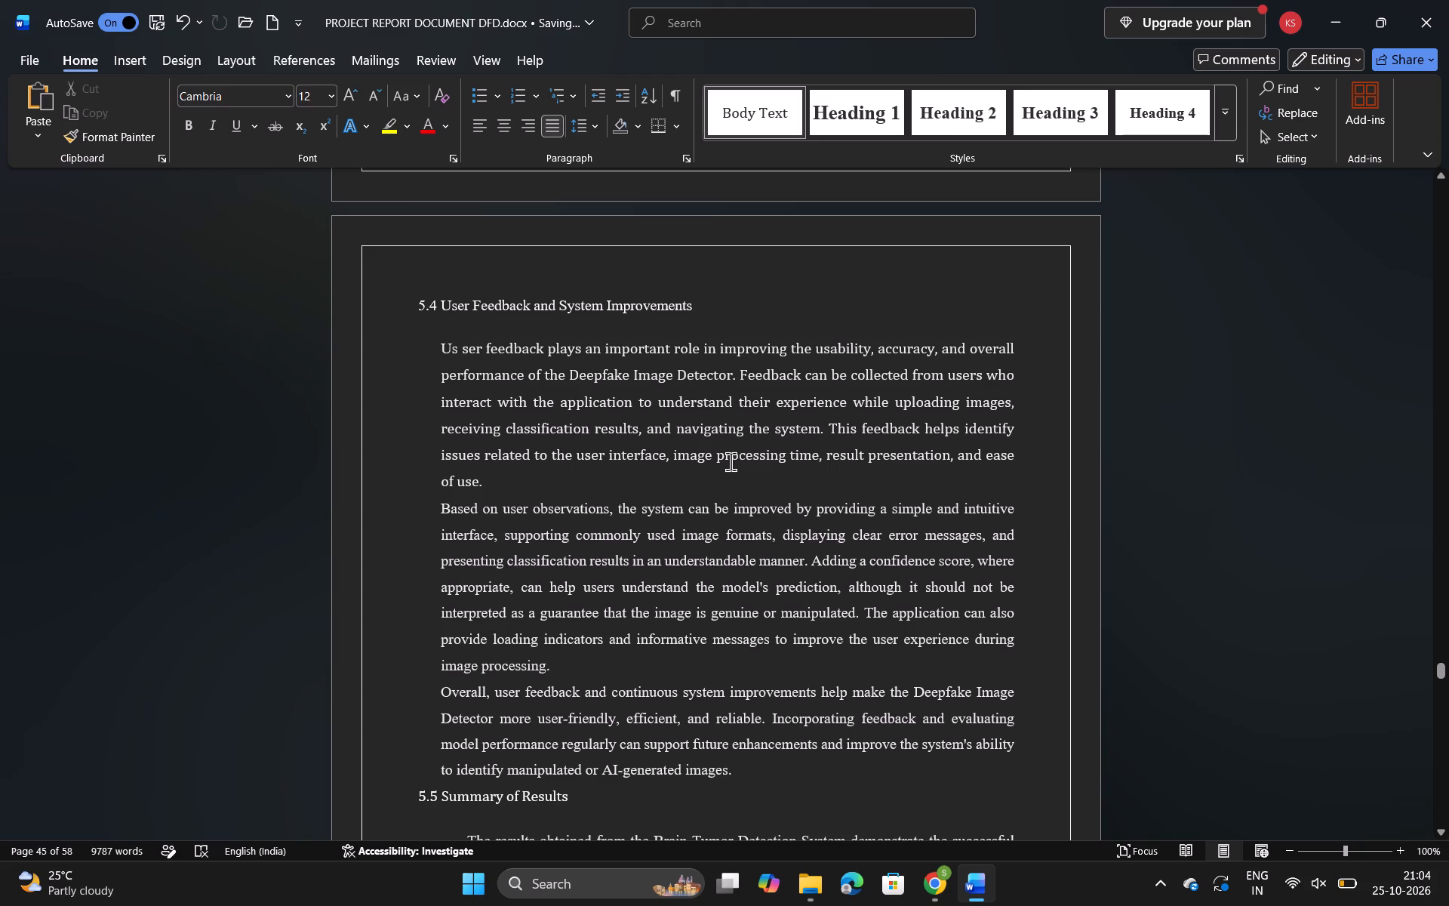
{"action": "key", "text": "BackSpace"}
{"action": "key", "text": "BackSpace"}
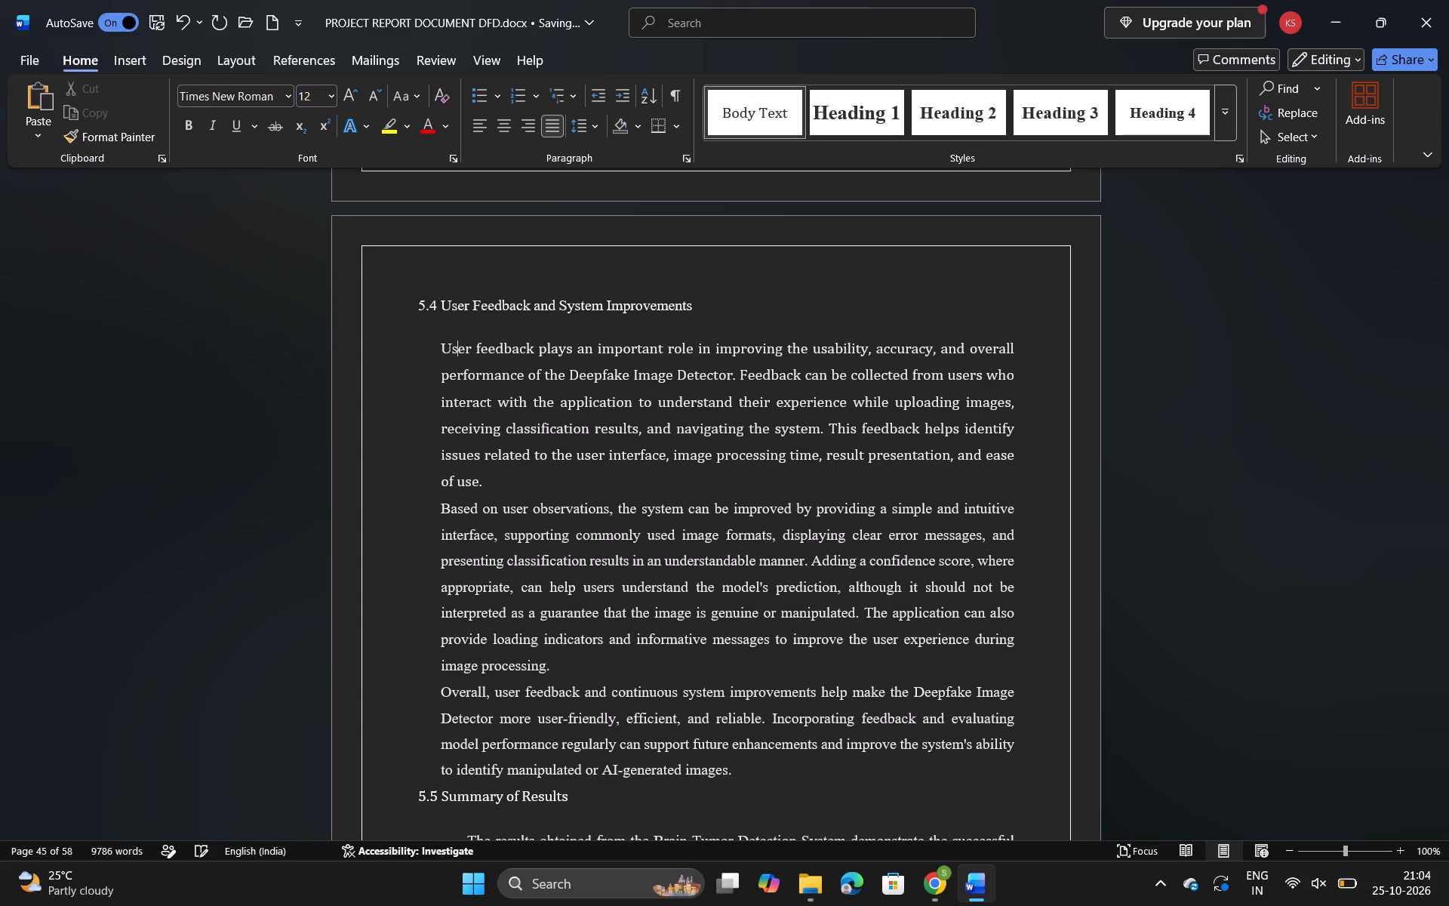
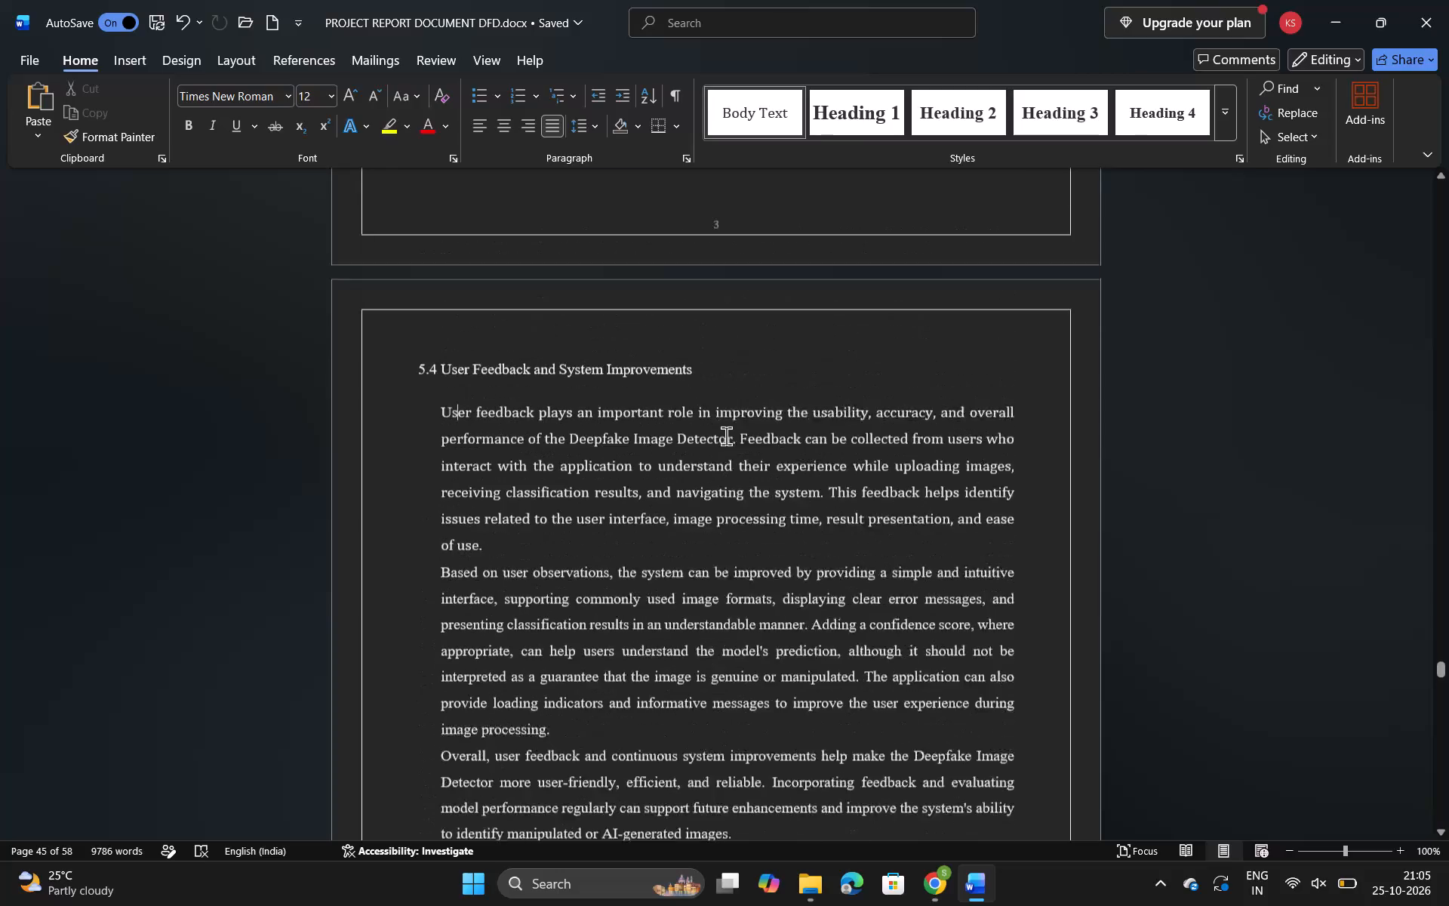
{"action": "scroll", "coordinate": [726, 436], "scroll_direction": "right", "scroll_amount": 2}
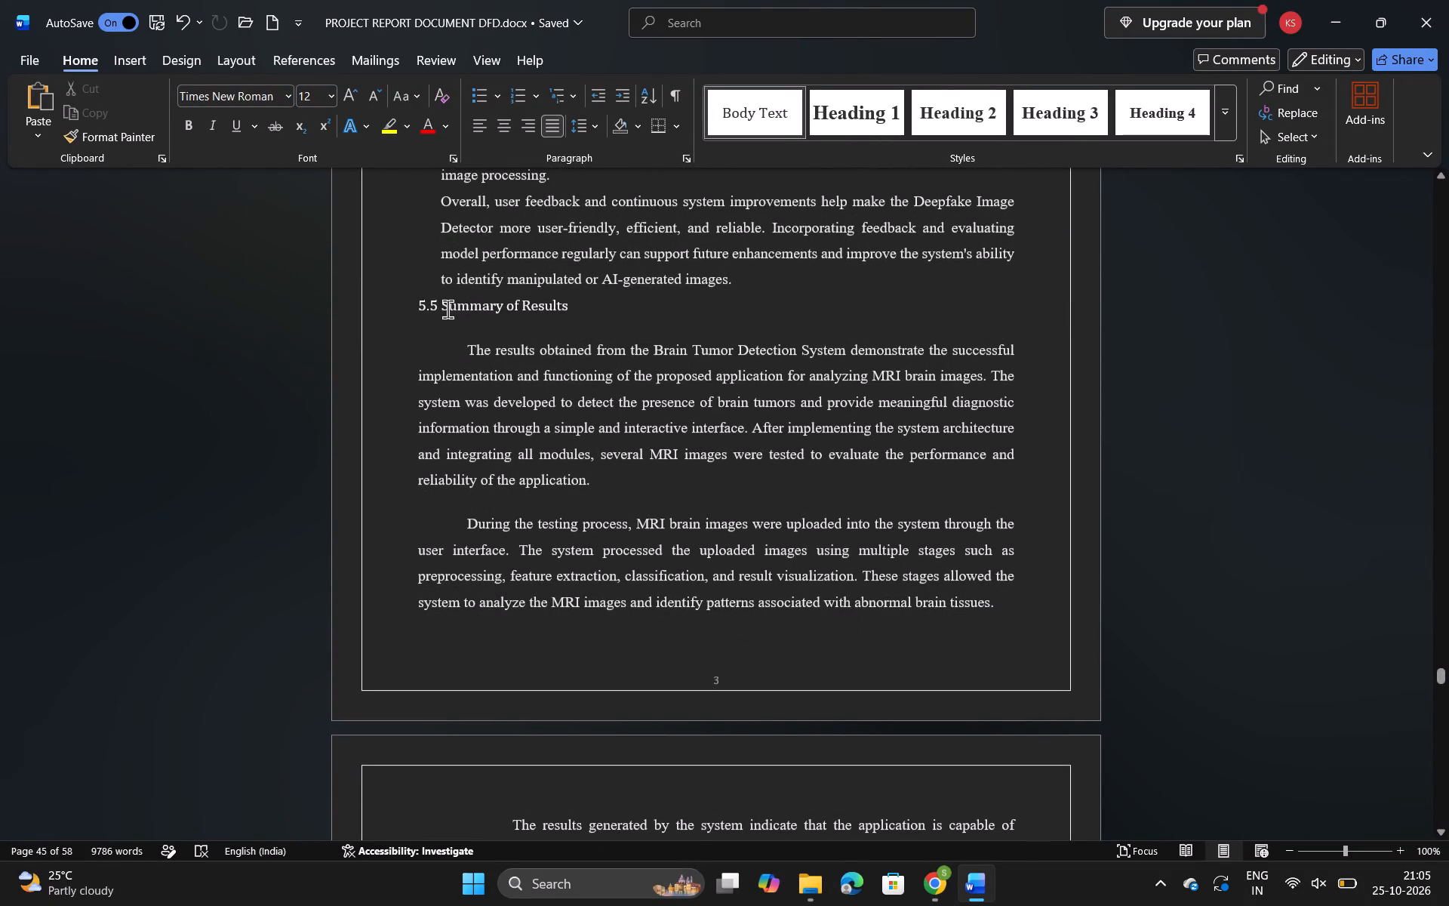
{"action": "left_click_drag", "start_coordinate": [446, 312], "coordinate": [577, 300]}
{"action": "key", "text": "ctrl+c"}
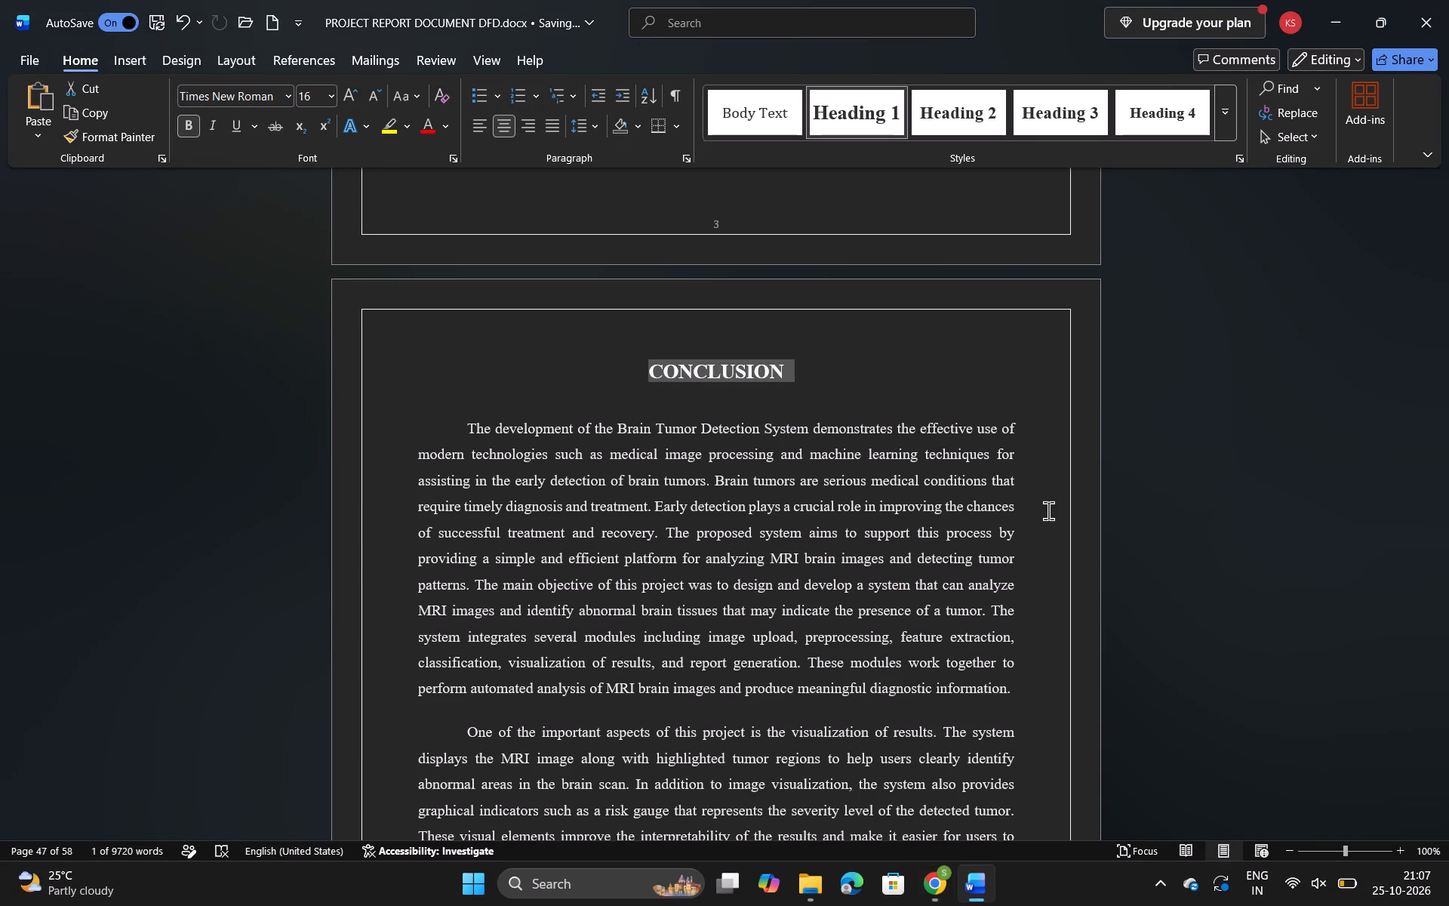
{"action": "left_click", "coordinate": [820, 377]}
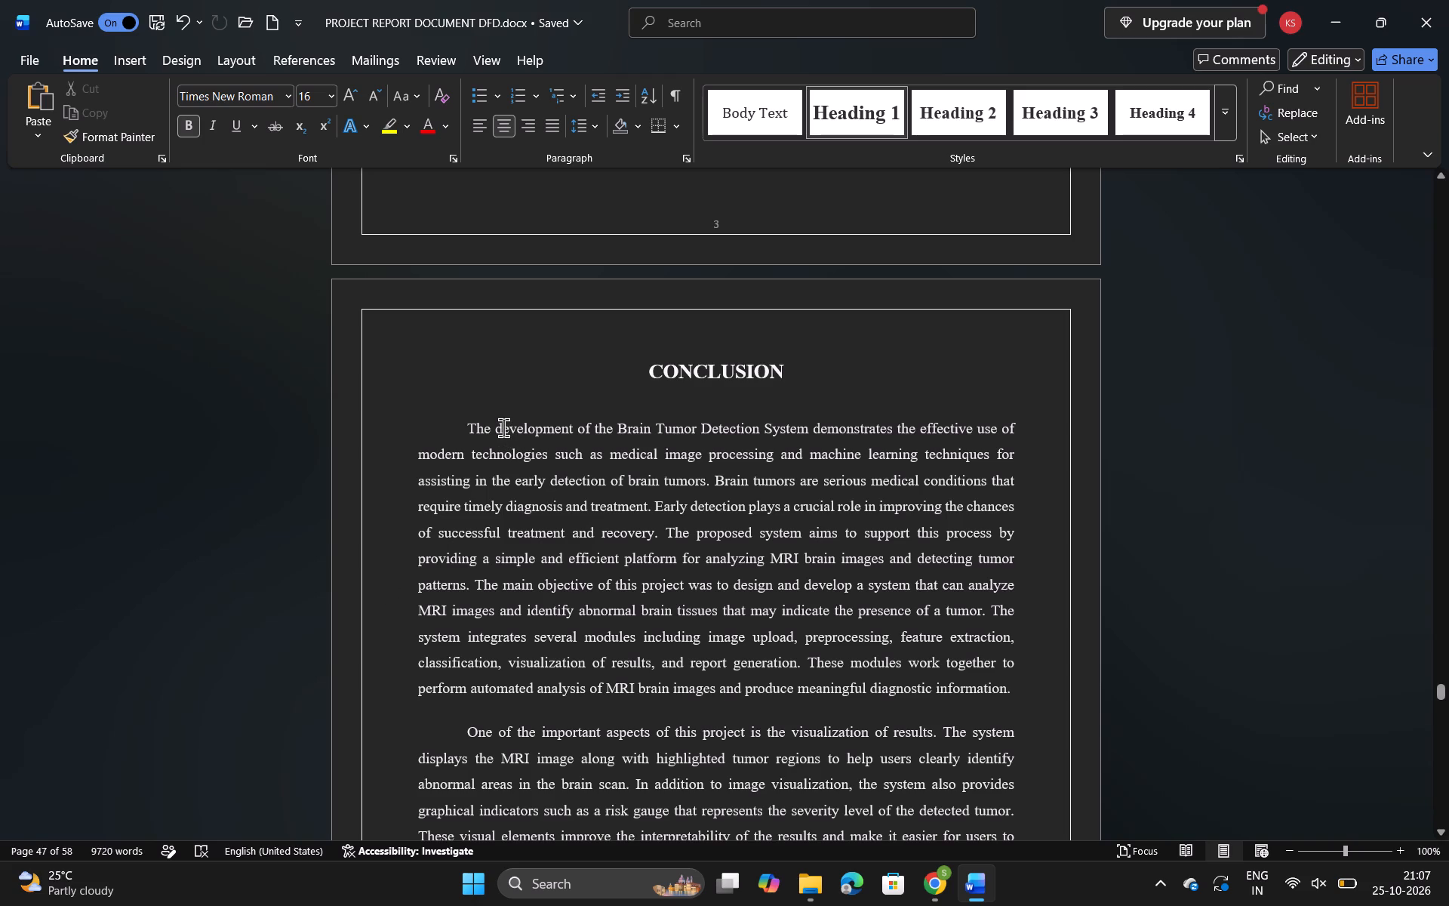
{"action": "left_click_drag", "start_coordinate": [494, 427], "coordinate": [593, 670]}
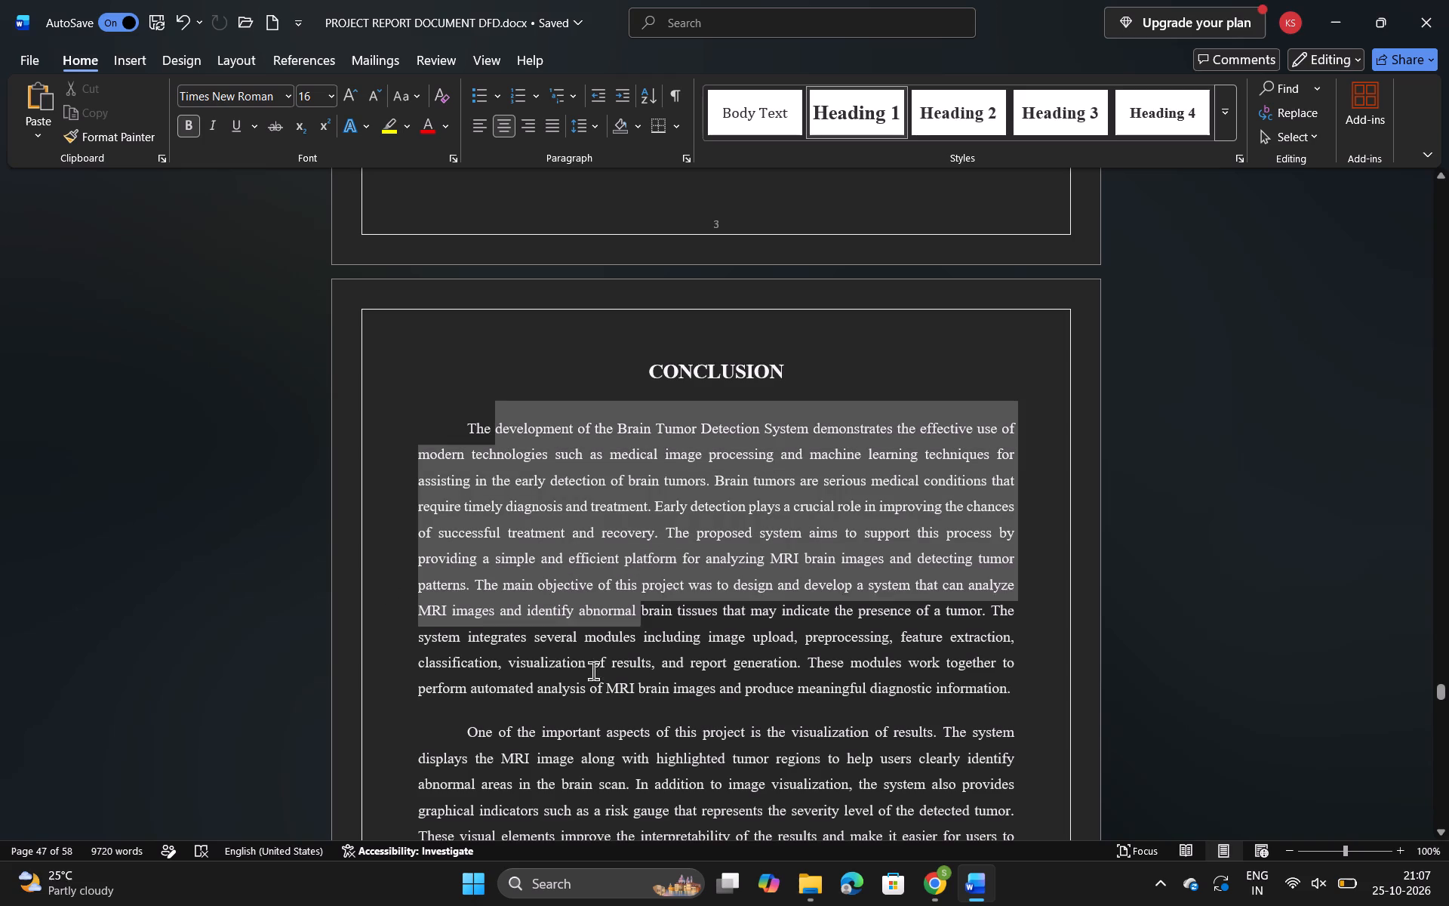
{"action": "left_click_drag", "start_coordinate": [593, 670], "coordinate": [596, 737]}
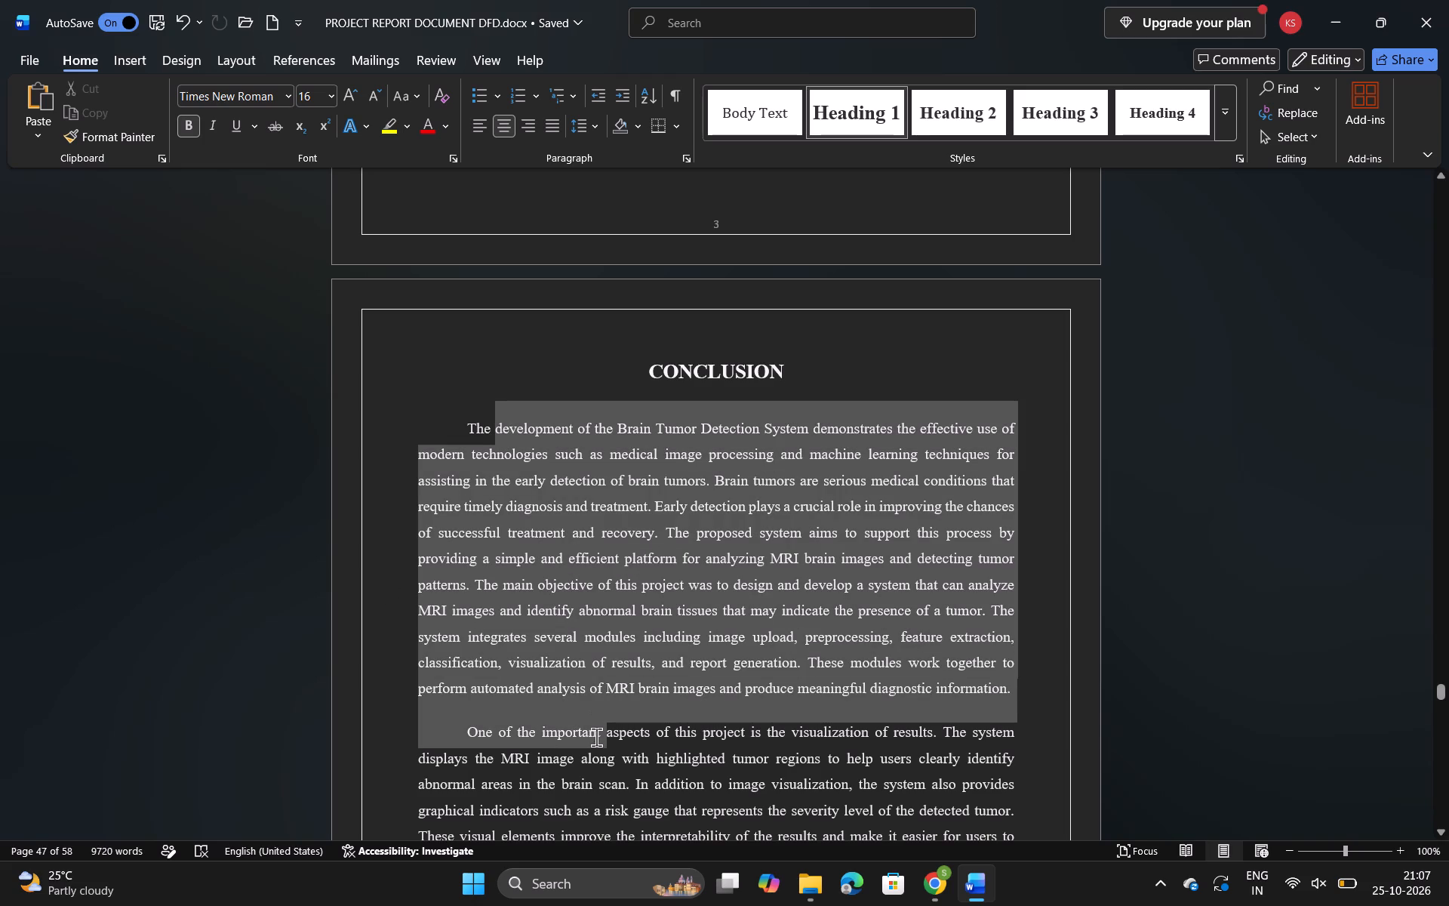
{"action": "left_click_drag", "start_coordinate": [596, 737], "coordinate": [608, 888]}
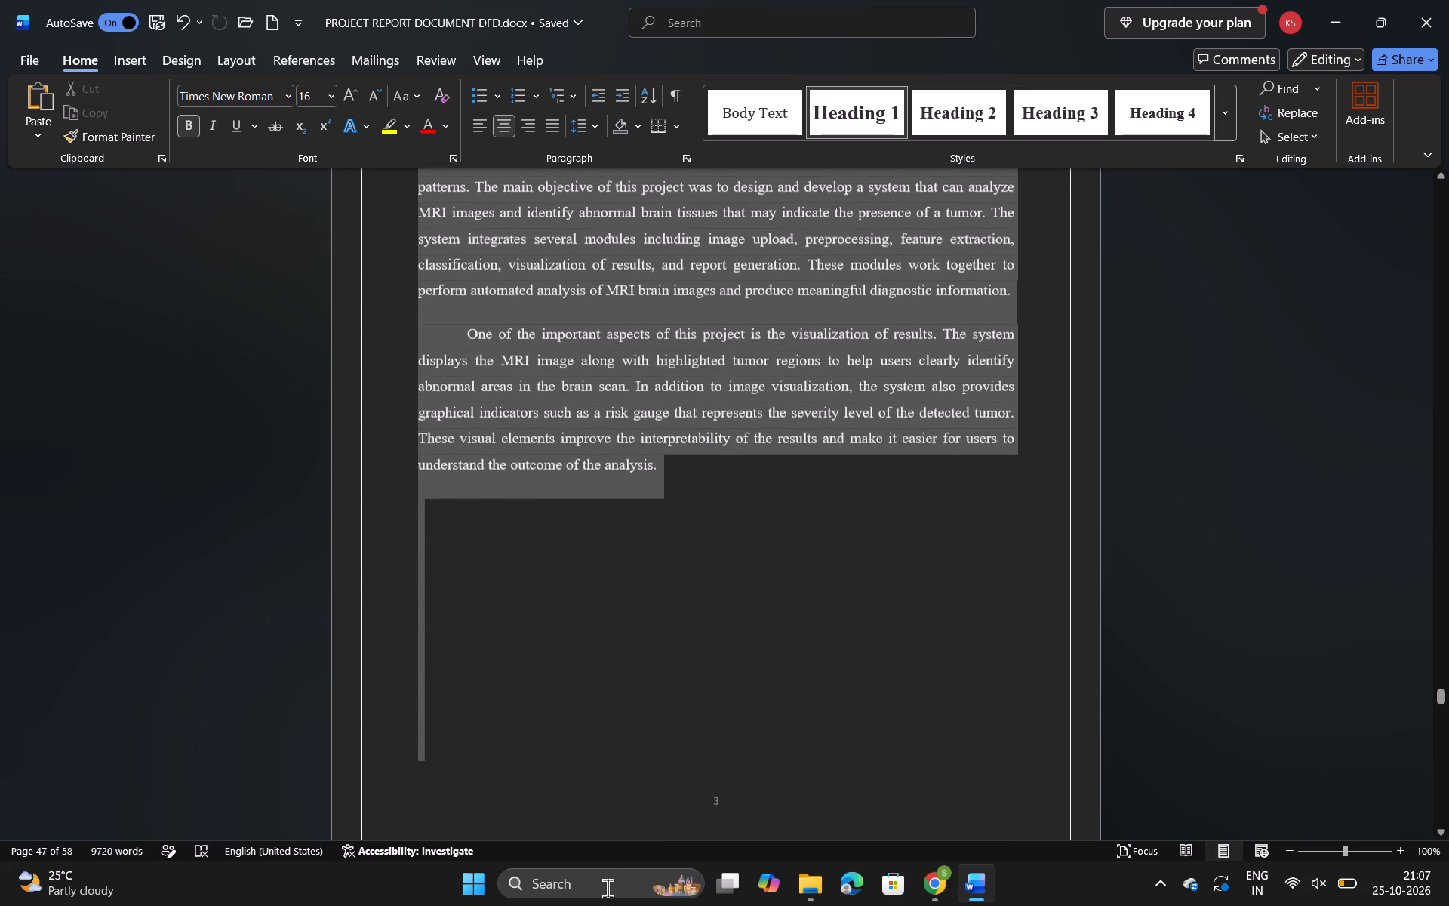
{"action": "left_click_drag", "start_coordinate": [608, 888], "coordinate": [913, 270]}
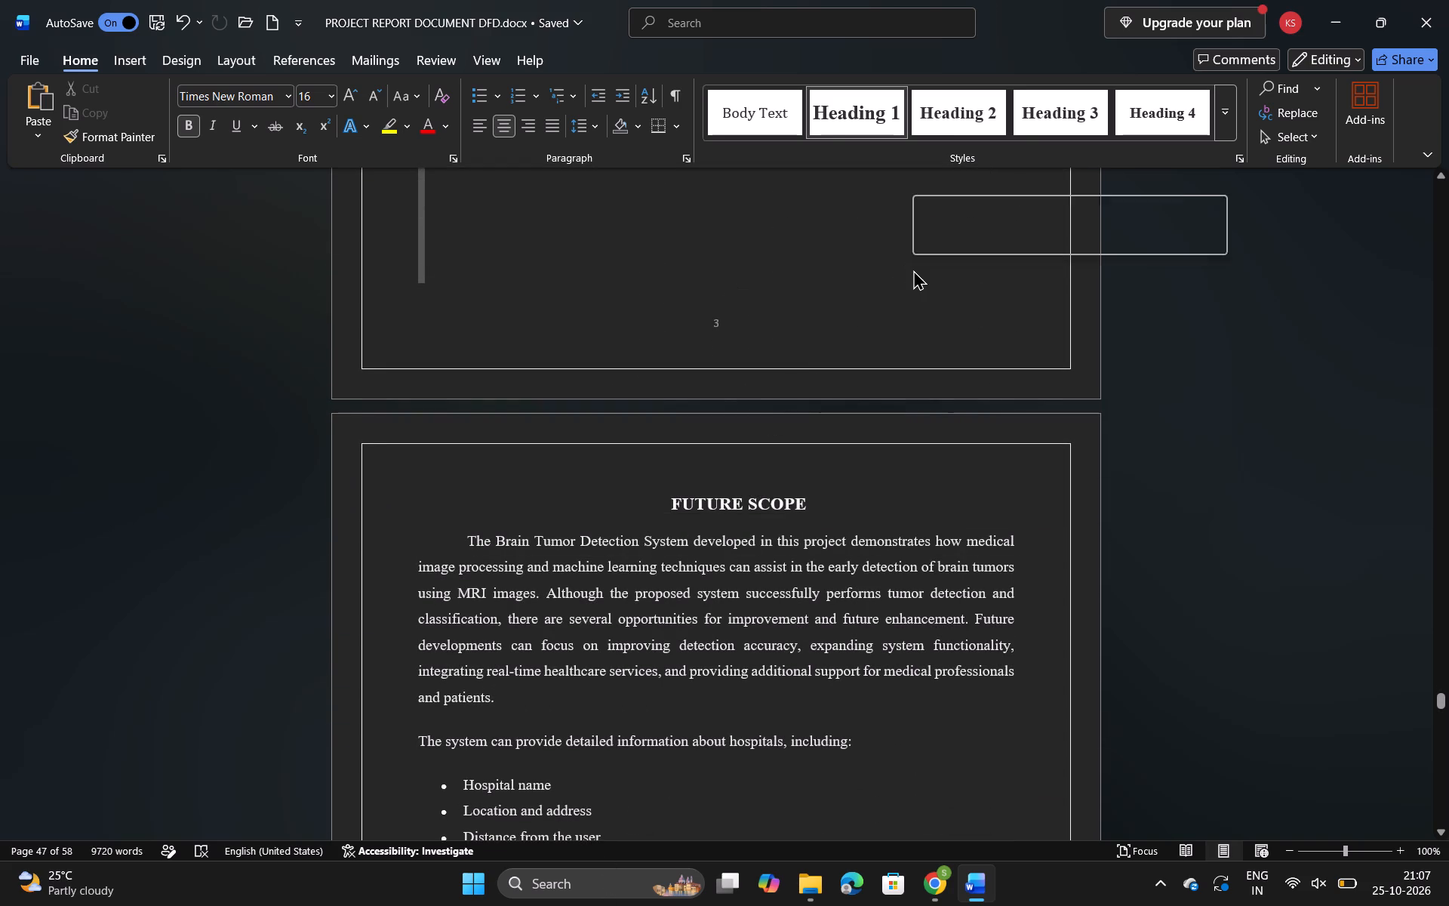
{"action": "key", "text": "ctrl+v"}
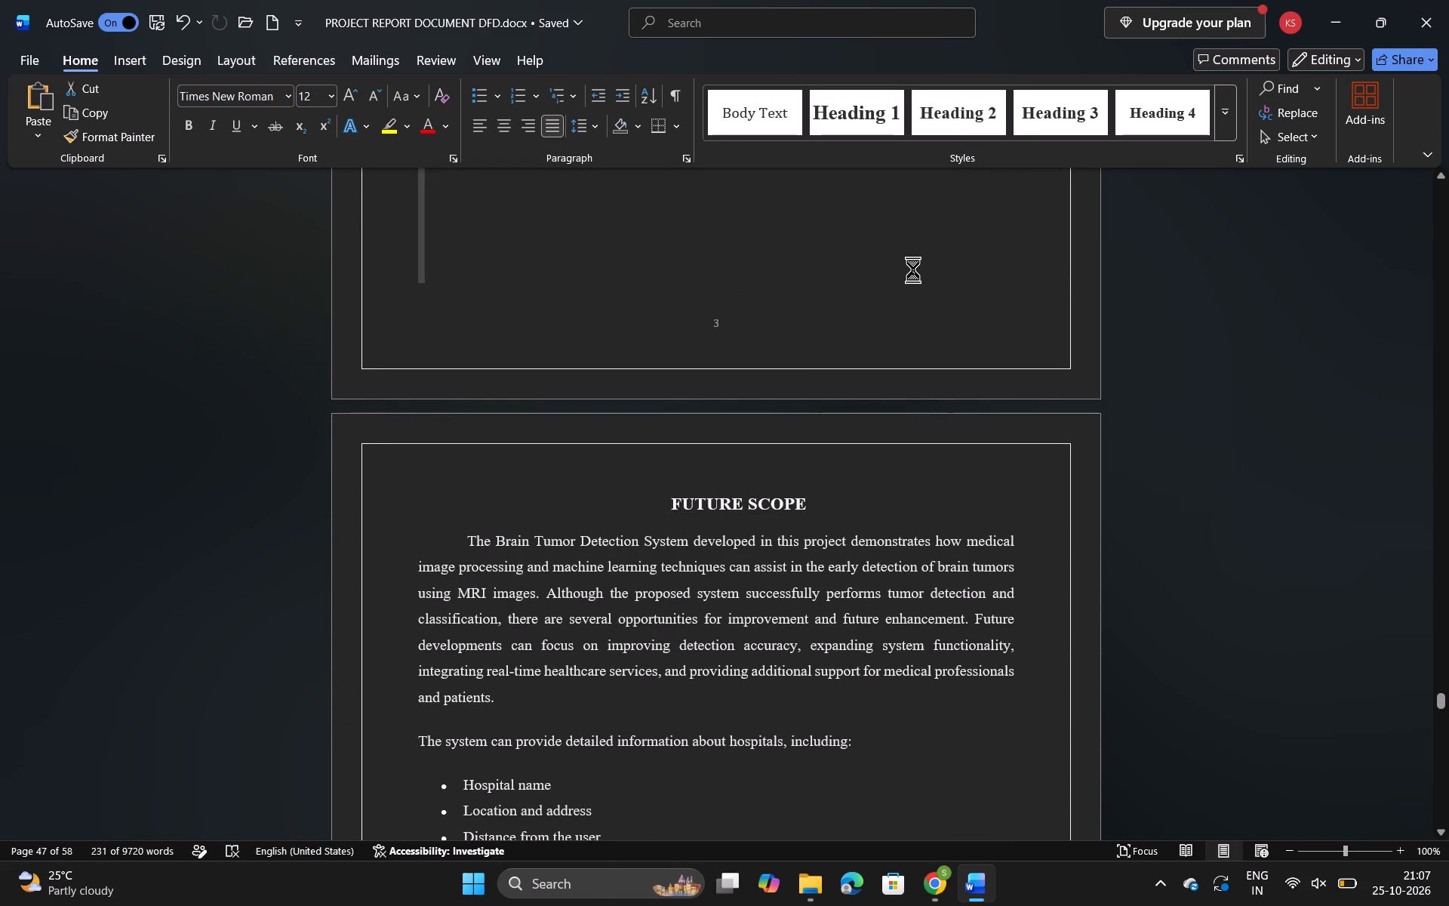
Correct "The he" to "The" at the start of the Conclusion's first paragraph and remove its first-line indent.
{"action": "scroll", "coordinate": [913, 270], "scroll_direction": "up", "scroll_amount": 1}
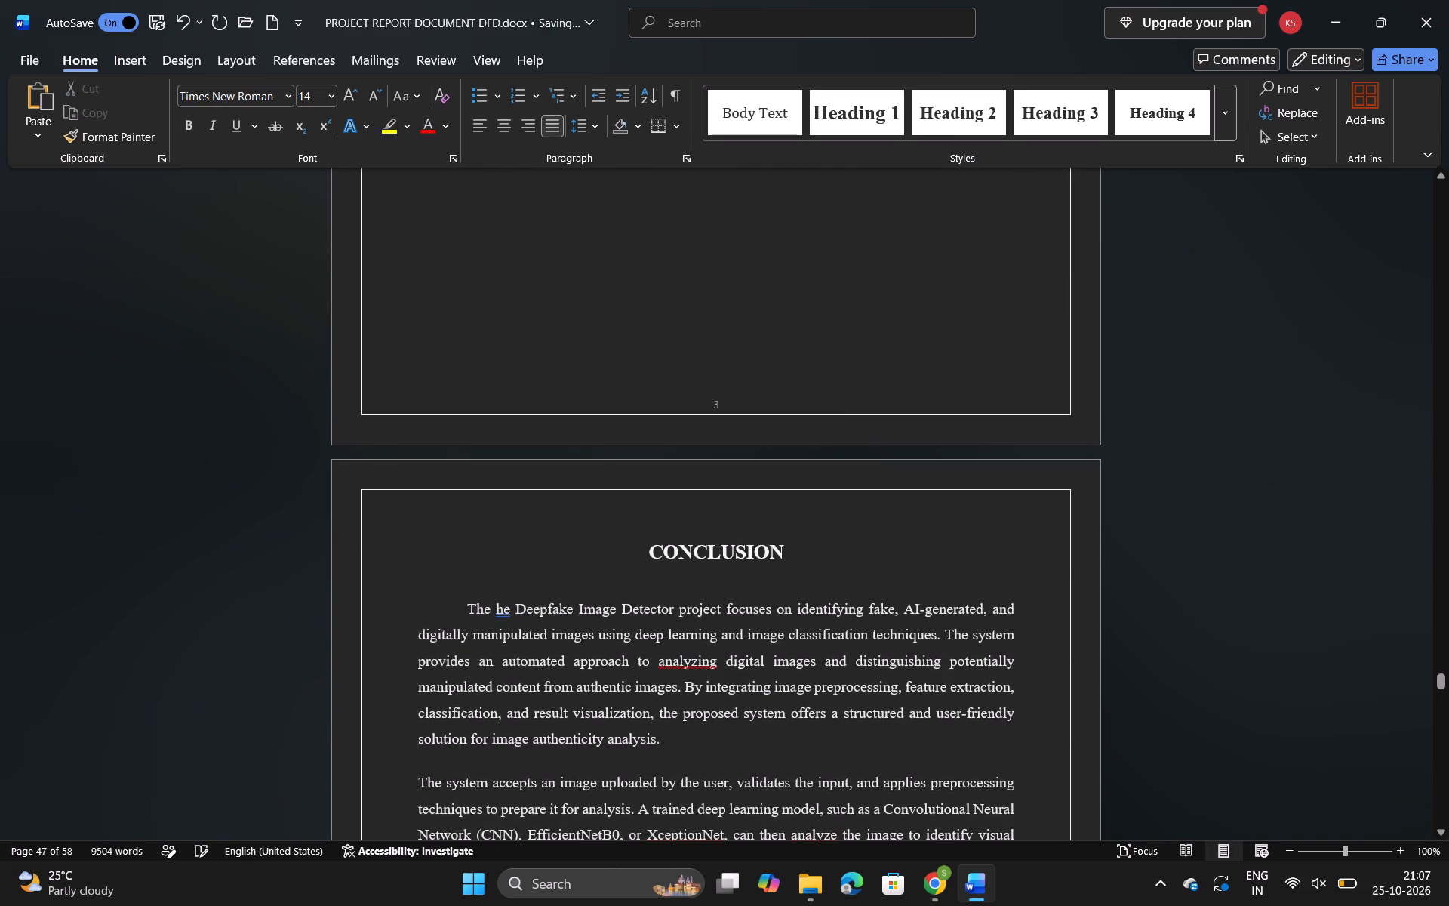
{"action": "left_click", "coordinate": [497, 607]}
{"action": "key", "text": "BackSpace"}
{"action": "key", "text": "BackSpace"}
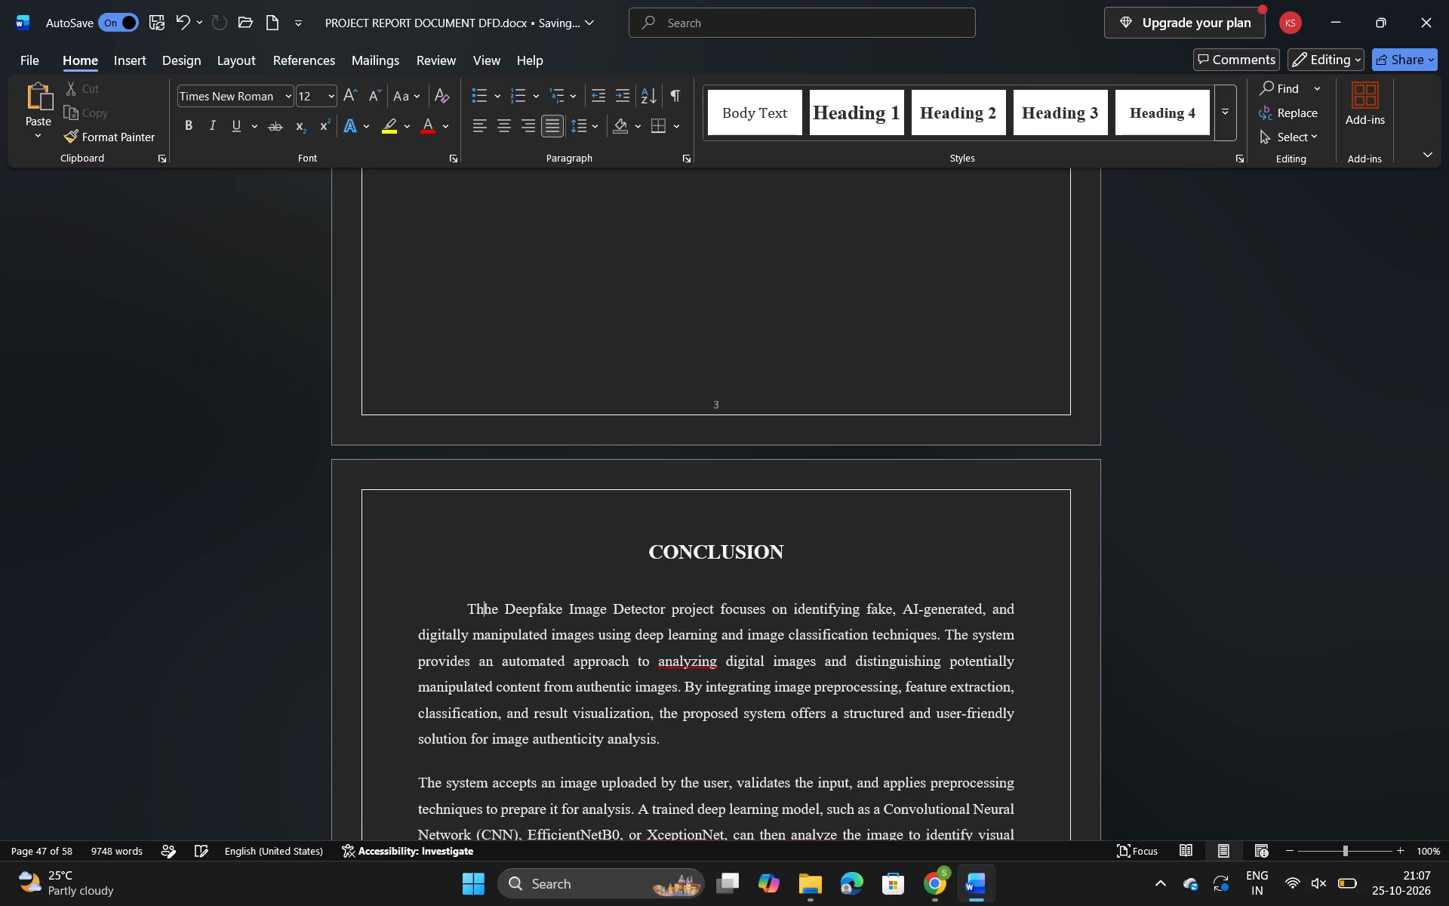
{"action": "key", "text": "BackSpace"}
{"action": "key", "text": "Left"}
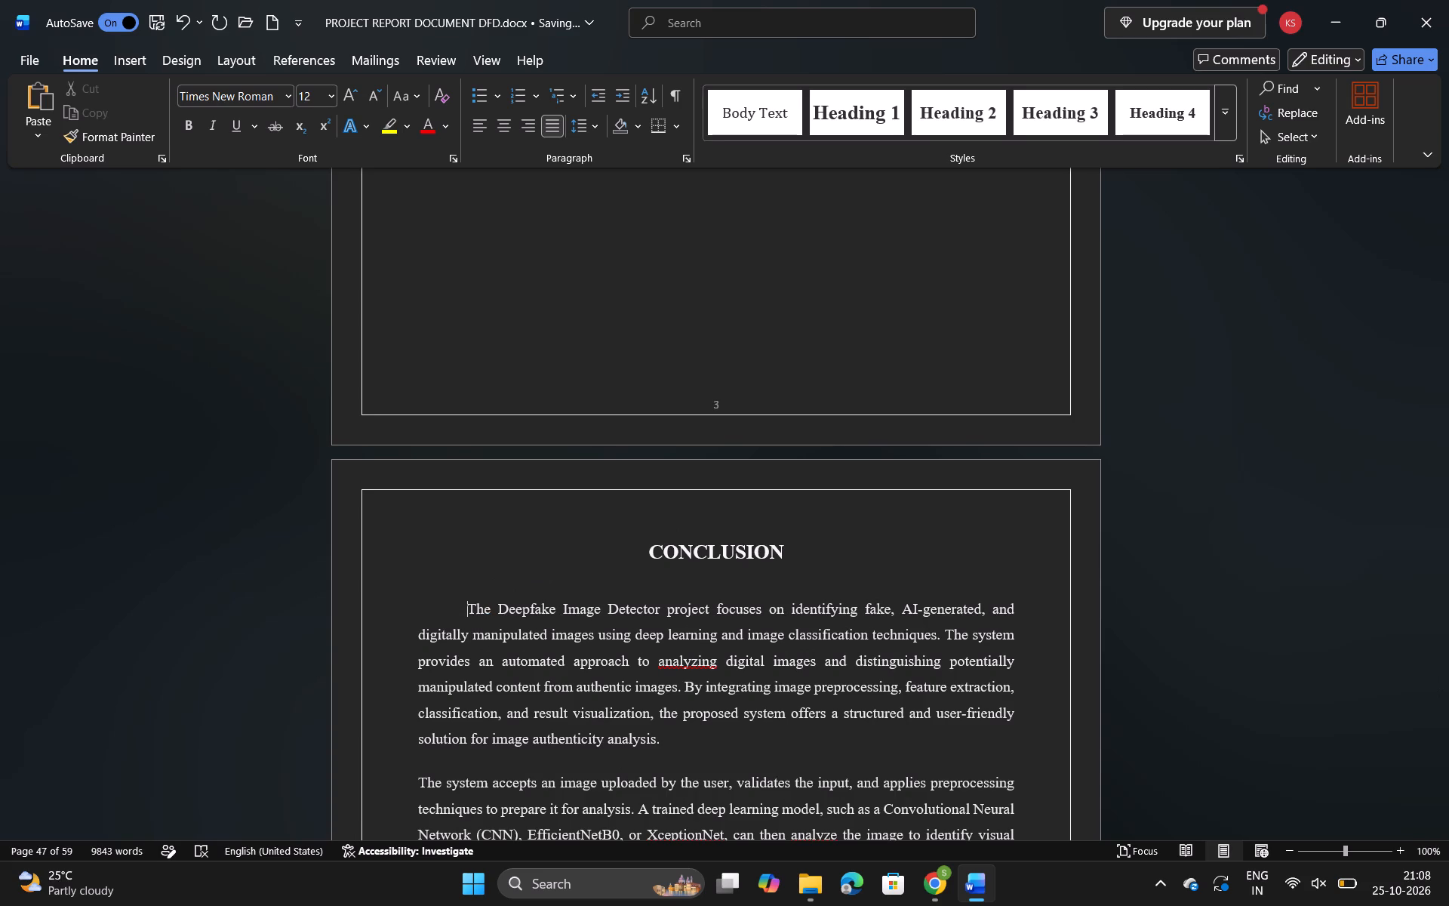
{"action": "key", "text": "BackSpace"}
Delete the Conclusion paragraph that begins "The project highlights the importance of deepfake detection".
{"action": "scroll", "coordinate": [662, 646], "scroll_direction": "down", "scroll_amount": 1}
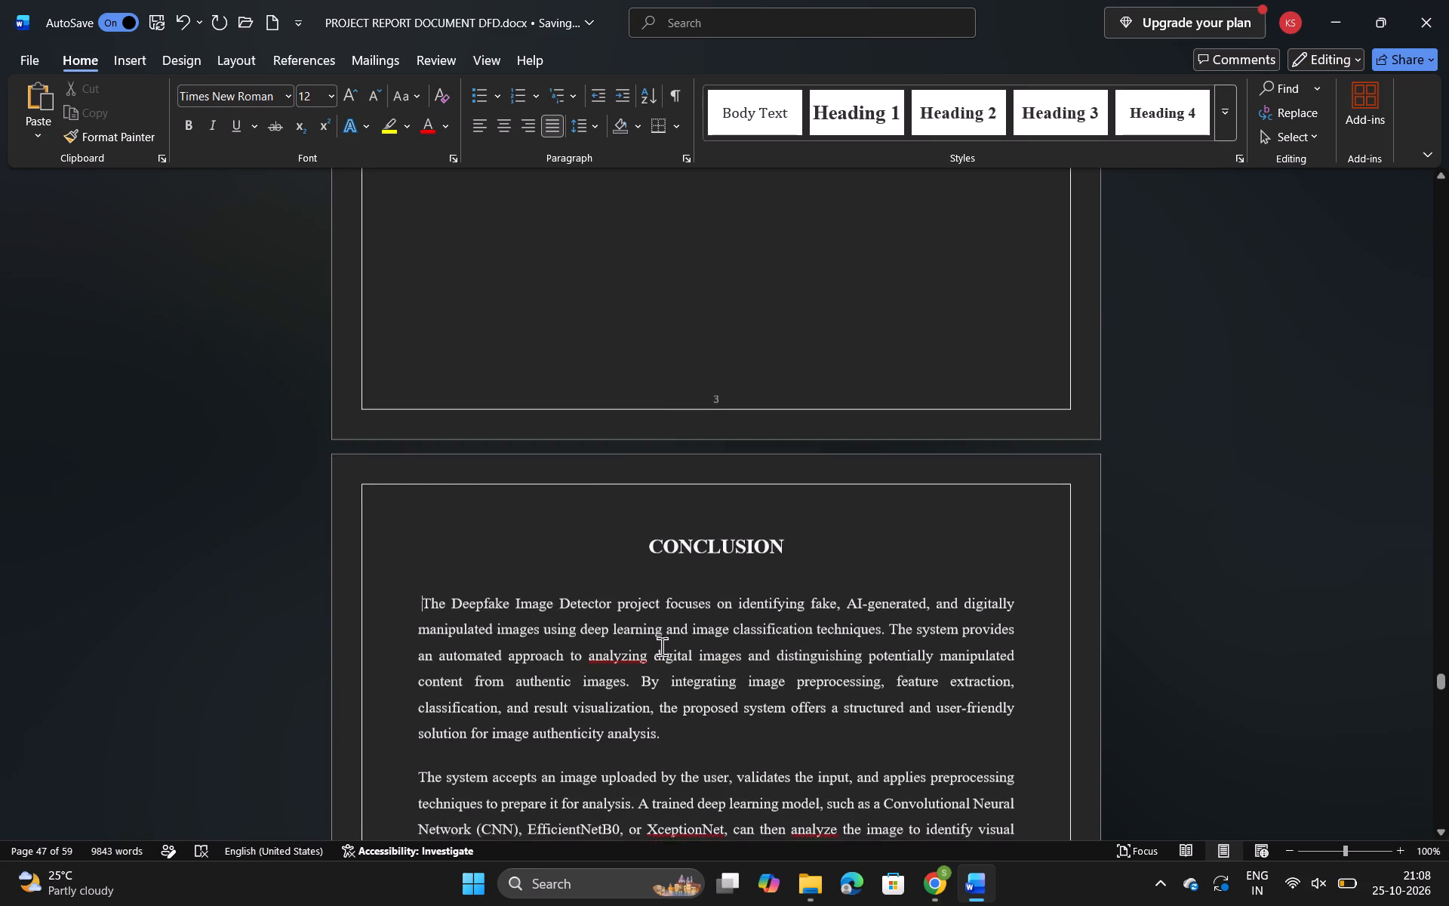
{"action": "scroll", "coordinate": [662, 646], "scroll_direction": "down", "scroll_amount": 2}
{"action": "scroll", "coordinate": [662, 646], "scroll_direction": "up", "scroll_amount": 1}
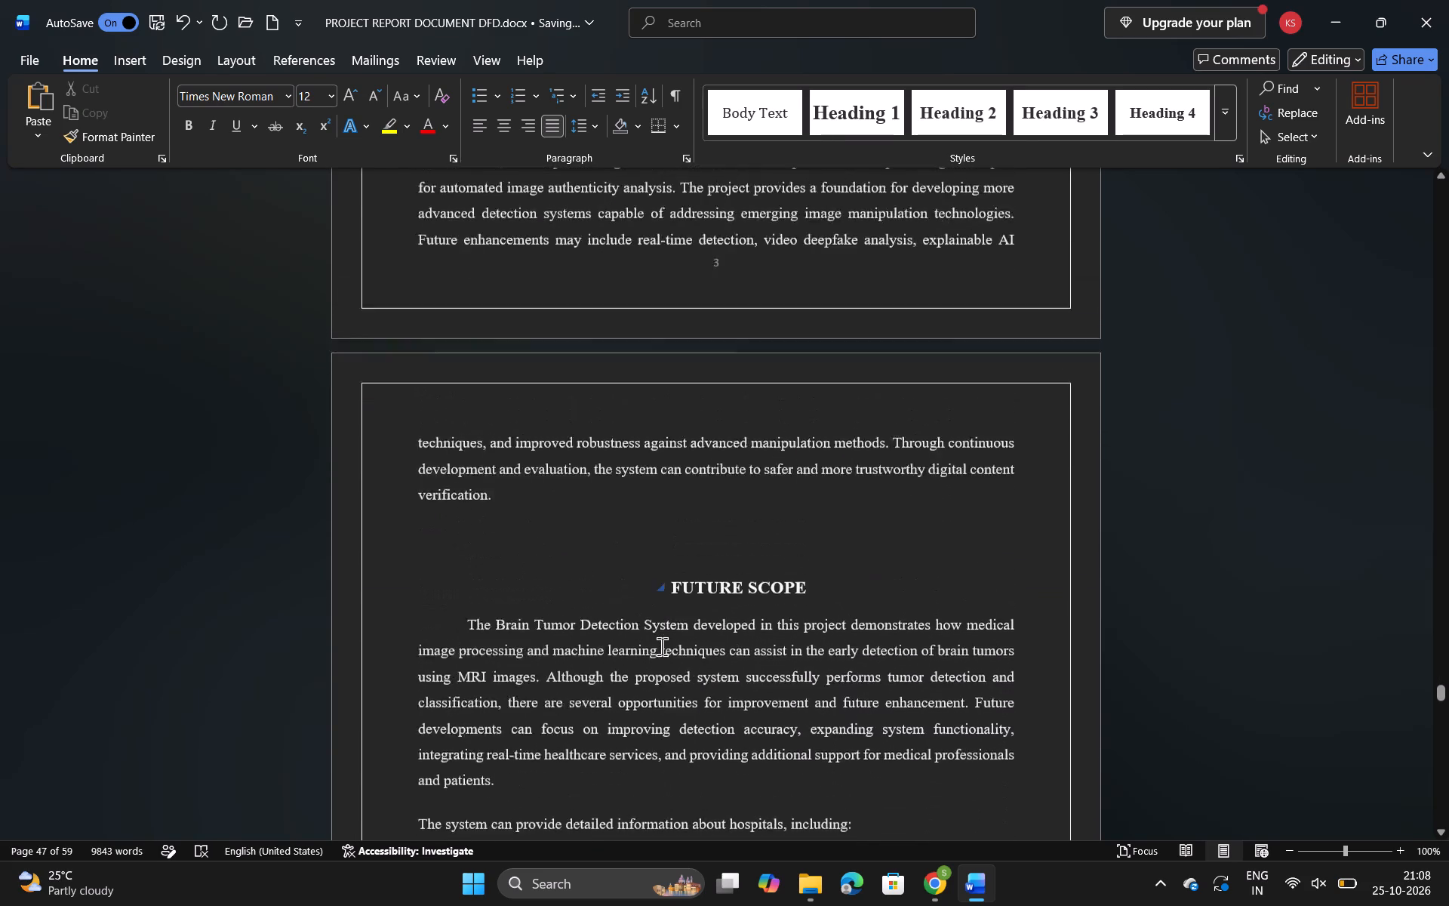
{"action": "scroll", "coordinate": [662, 646], "scroll_direction": "up", "scroll_amount": 1}
{"action": "left_click_drag", "start_coordinate": [412, 424], "coordinate": [678, 582]}
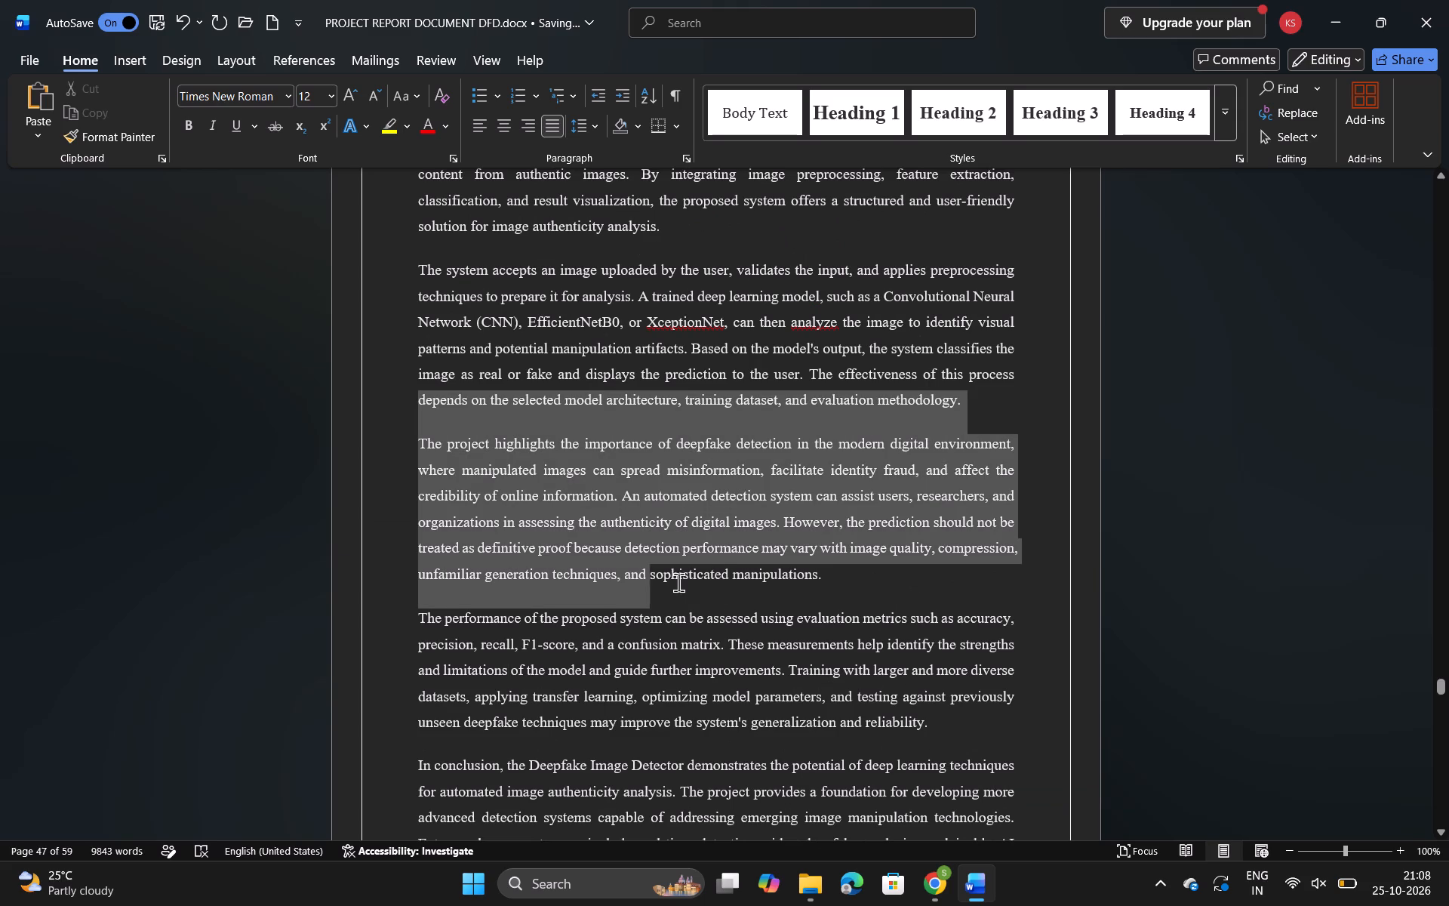
{"action": "left_click_drag", "start_coordinate": [678, 582], "coordinate": [439, 441]}
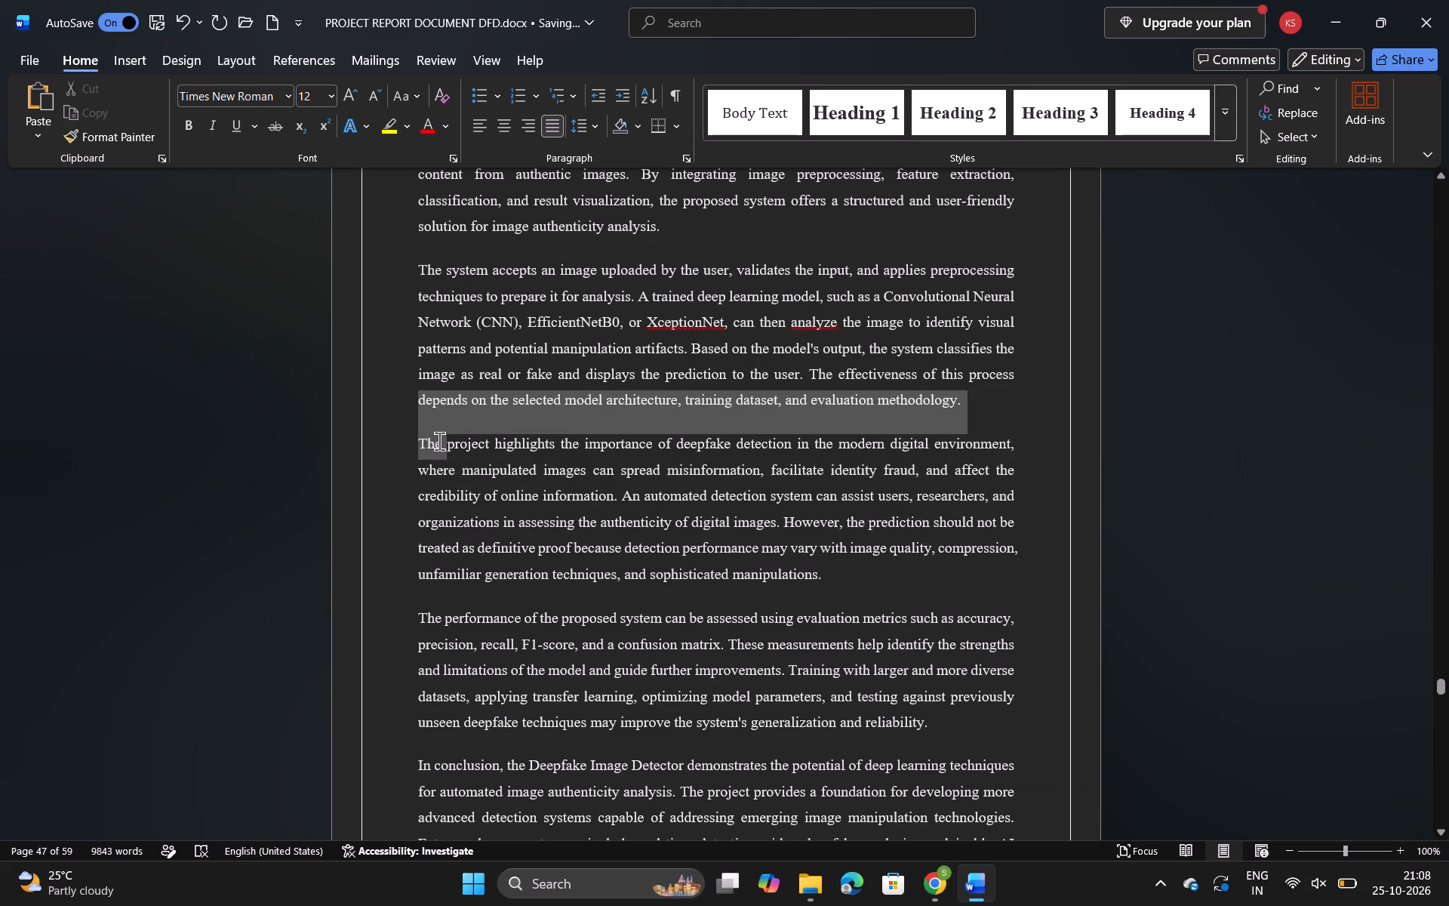
{"action": "left_click_drag", "start_coordinate": [439, 441], "coordinate": [441, 444]}
{"action": "left_click", "coordinate": [441, 444]}
{"action": "left_click_drag", "start_coordinate": [423, 438], "coordinate": [548, 497]}
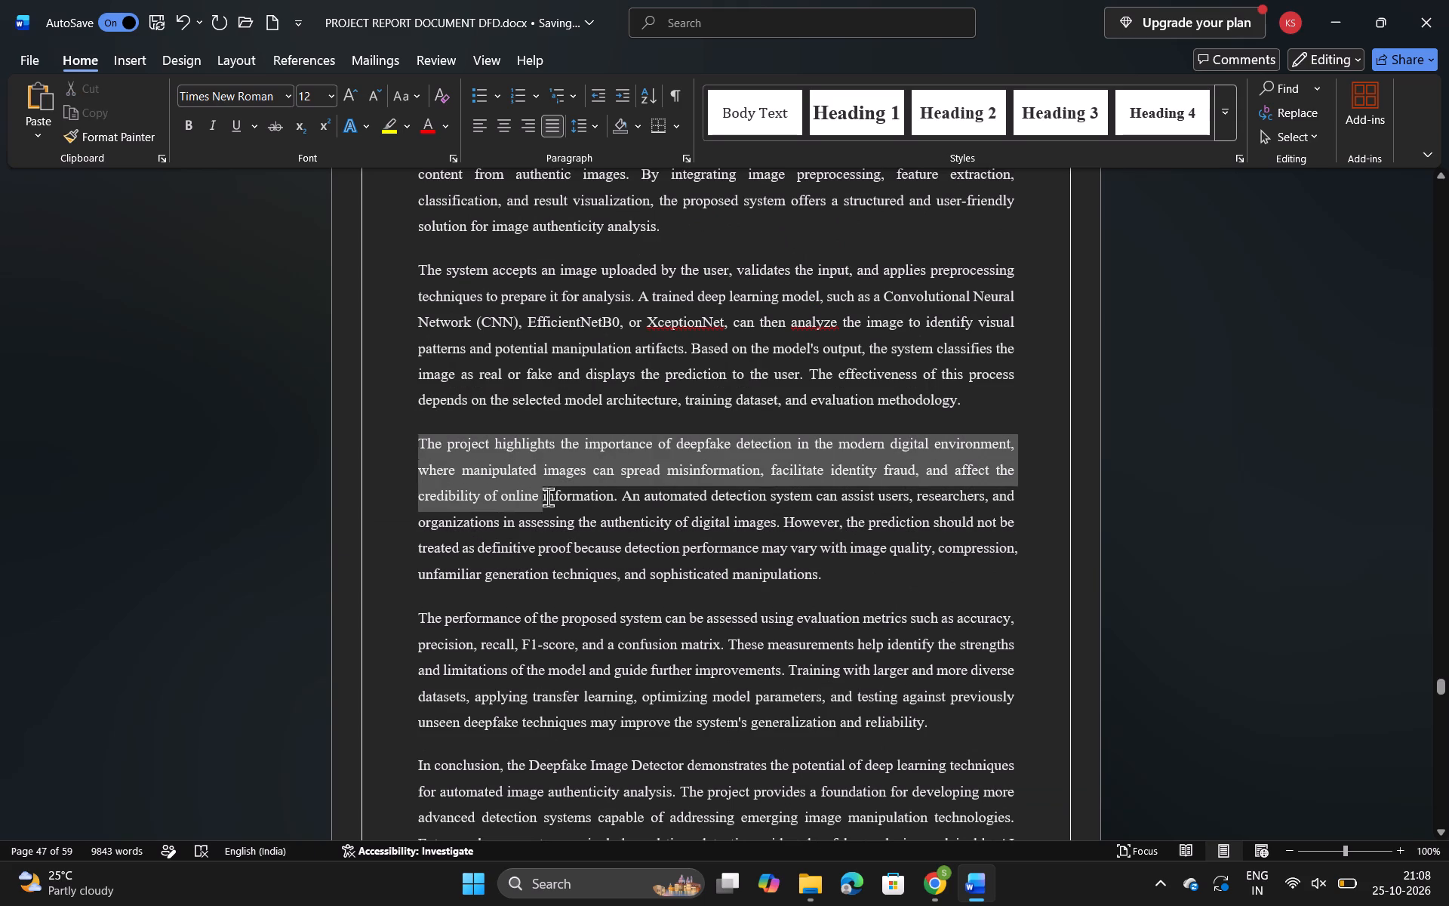
{"action": "left_click_drag", "start_coordinate": [548, 497], "coordinate": [825, 584]}
{"action": "key", "text": "BackSpace"}
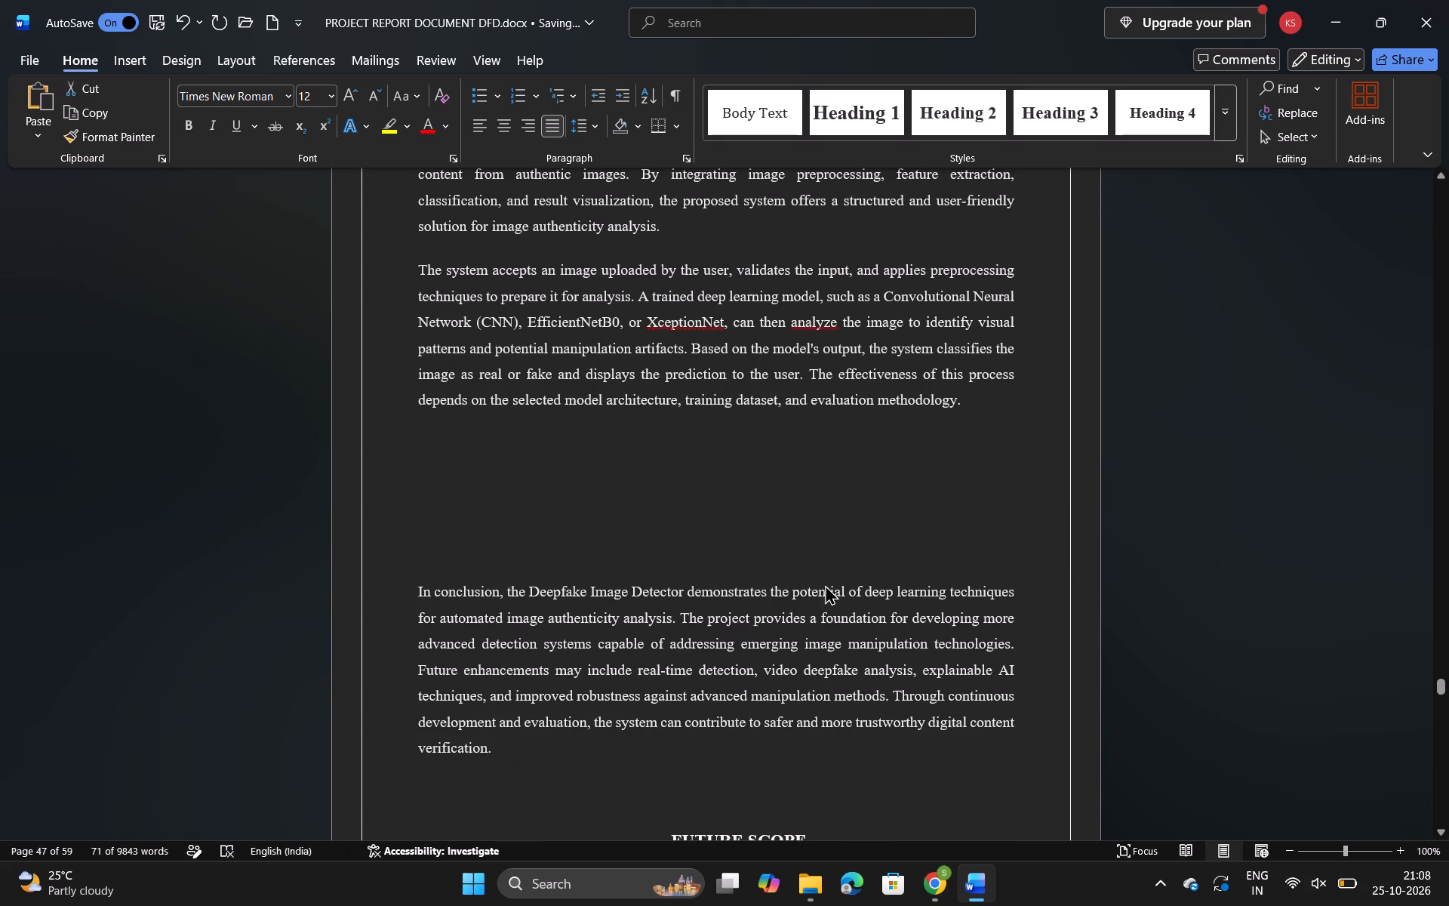
Insert a blank line before the FUTURE SCOPE heading to push it onto the page with its body text.
{"action": "scroll", "coordinate": [825, 584], "scroll_direction": "up", "scroll_amount": 2}
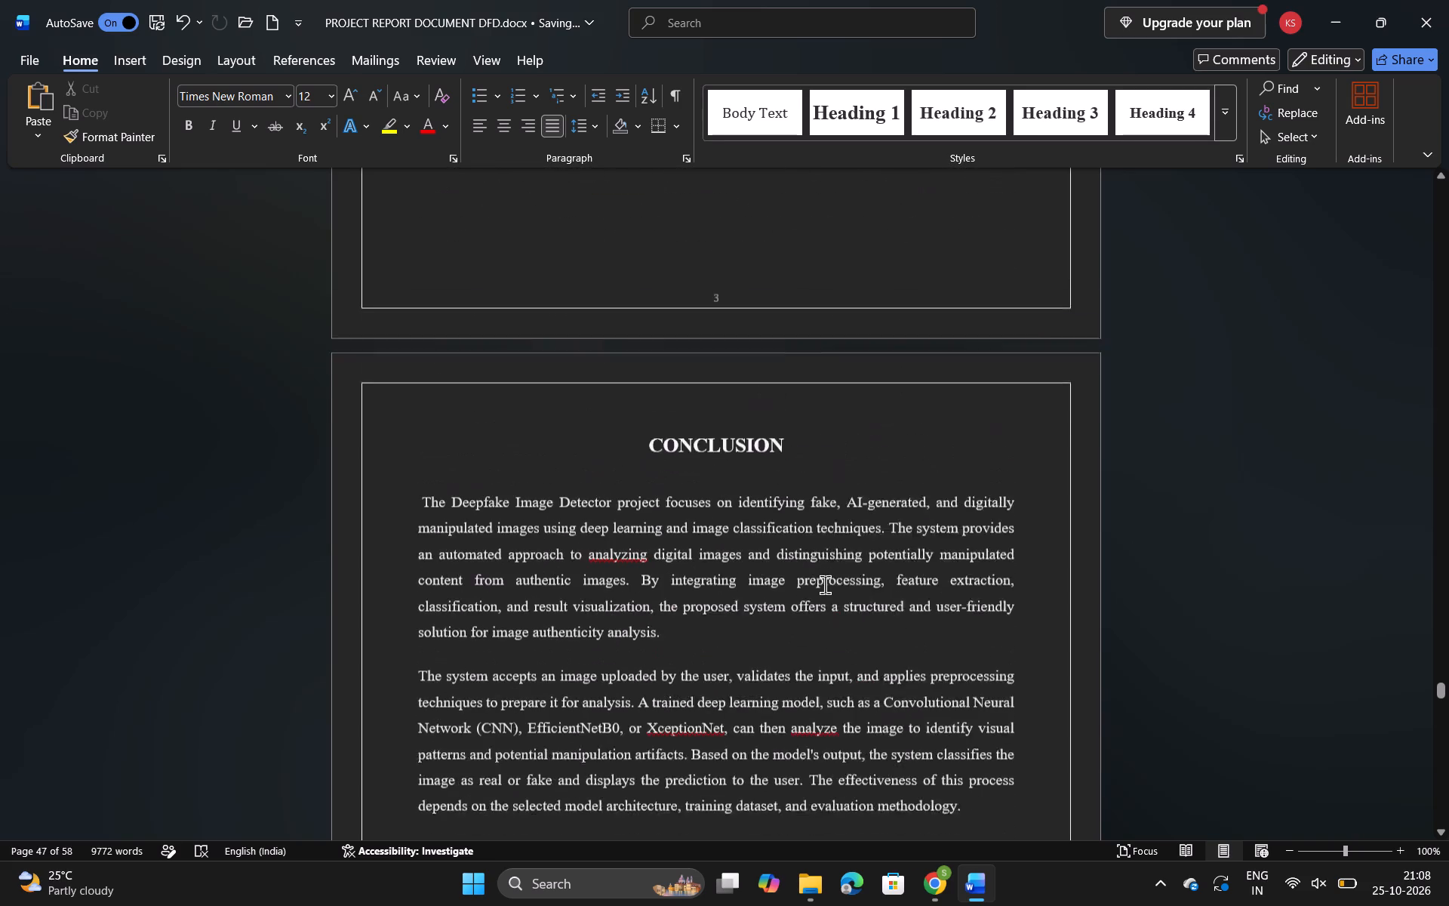
{"action": "scroll", "coordinate": [825, 584], "scroll_direction": "down", "scroll_amount": 2}
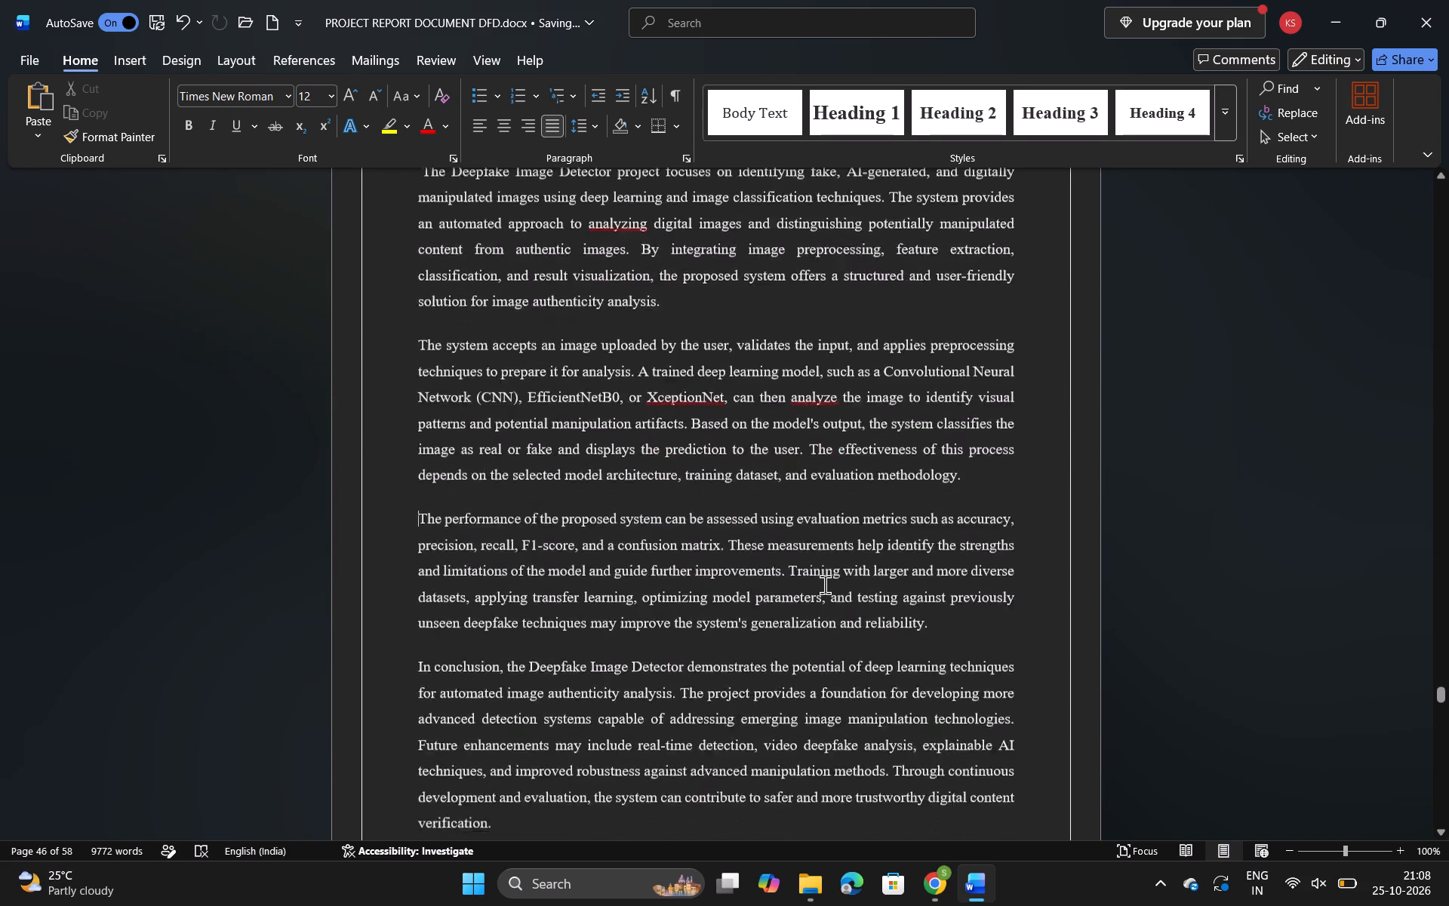
{"action": "scroll", "coordinate": [825, 584], "scroll_direction": "down", "scroll_amount": 1}
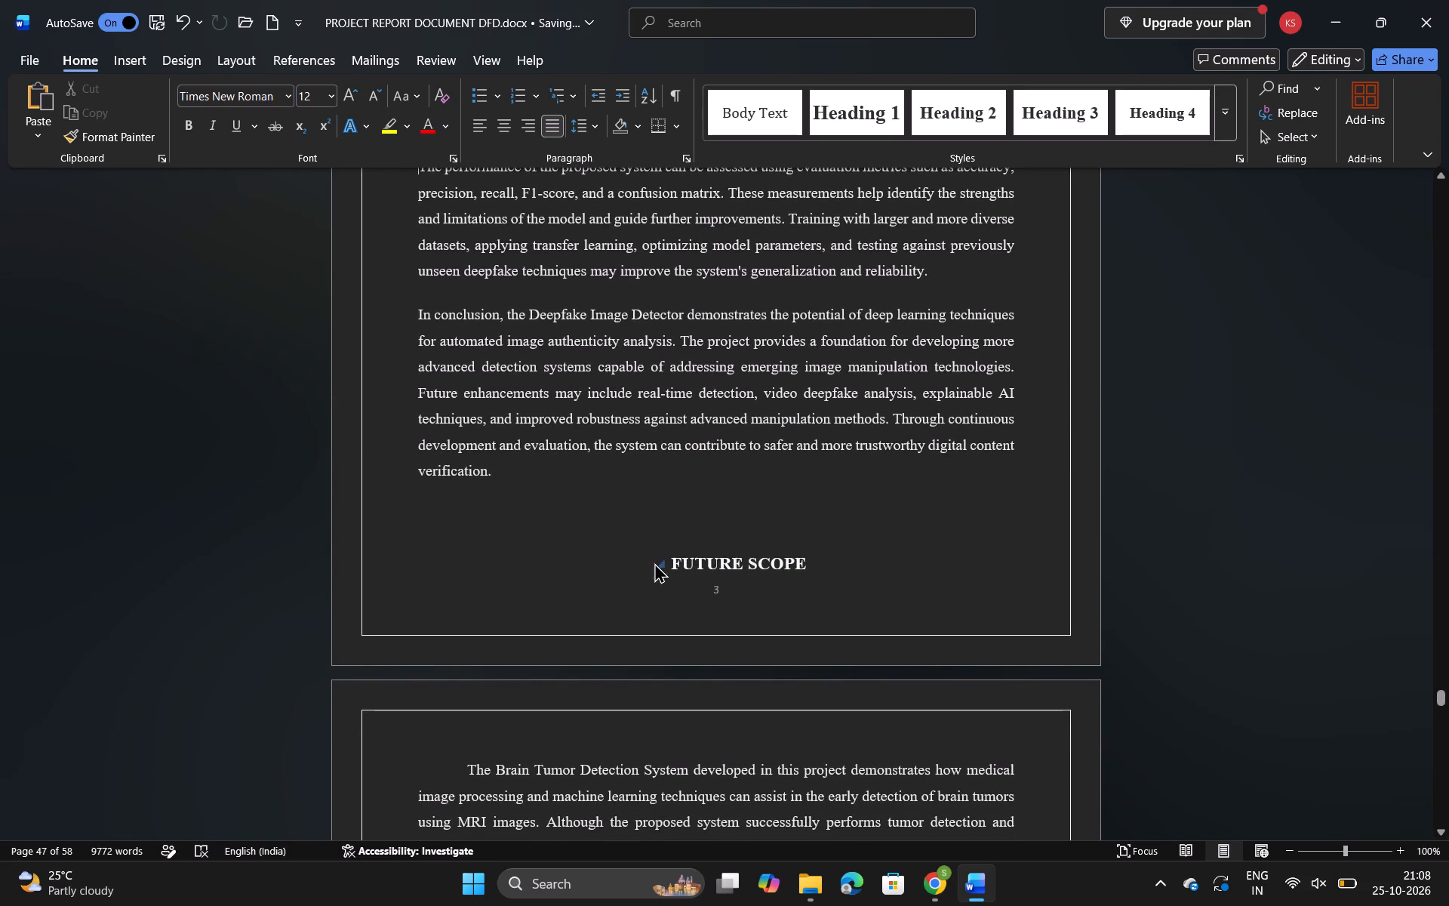
{"action": "left_click", "coordinate": [671, 564]}
{"action": "key", "text": "Return"}
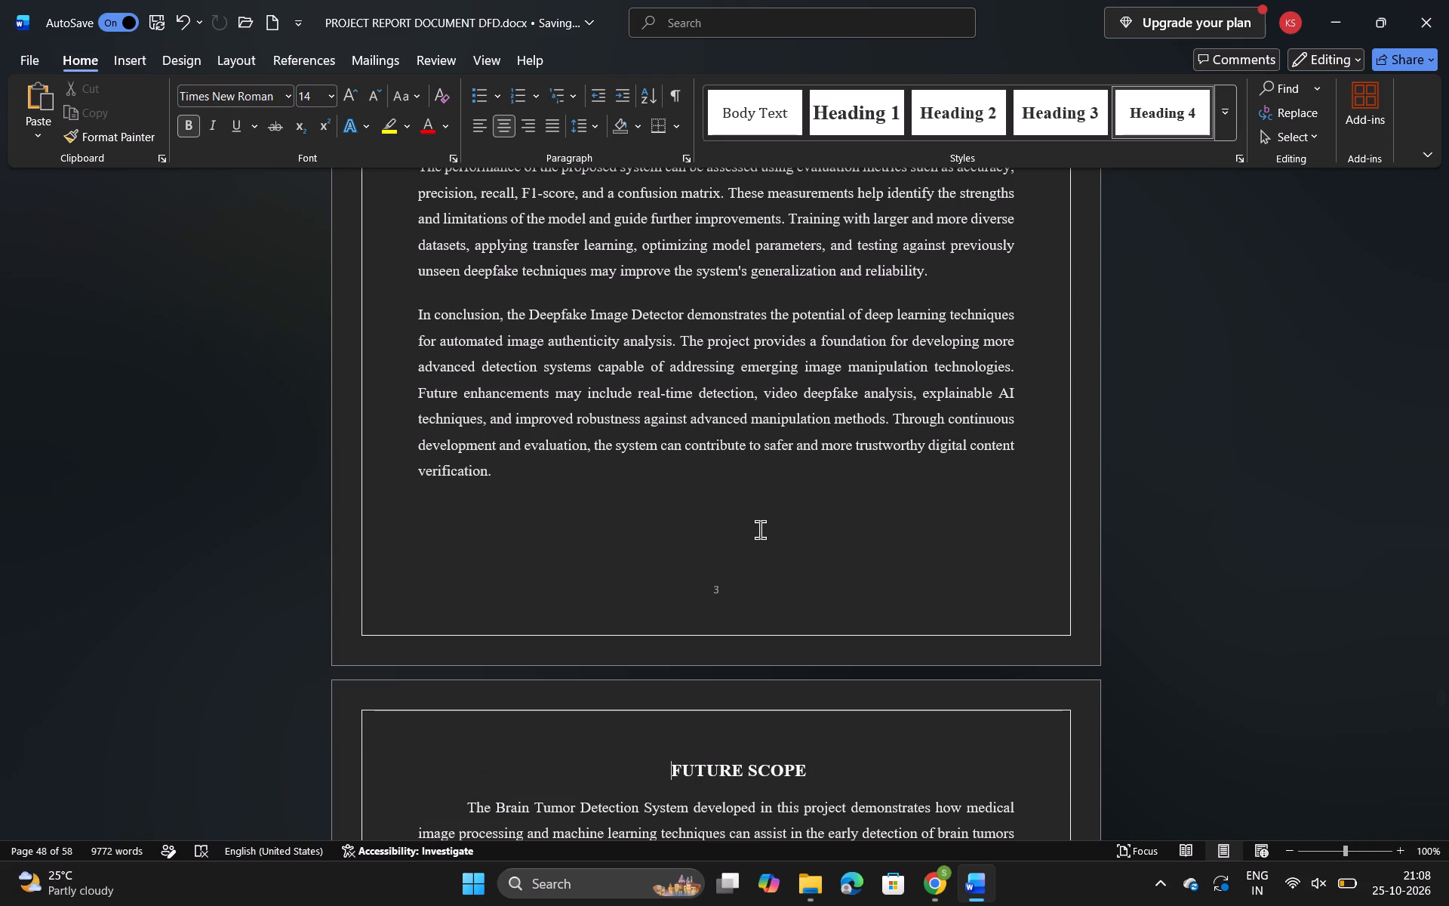
Review the FUTURE SCOPE section from its opening paragraph through the hospital information list and closing example.
{"action": "scroll", "coordinate": [760, 529], "scroll_direction": "down", "scroll_amount": 1}
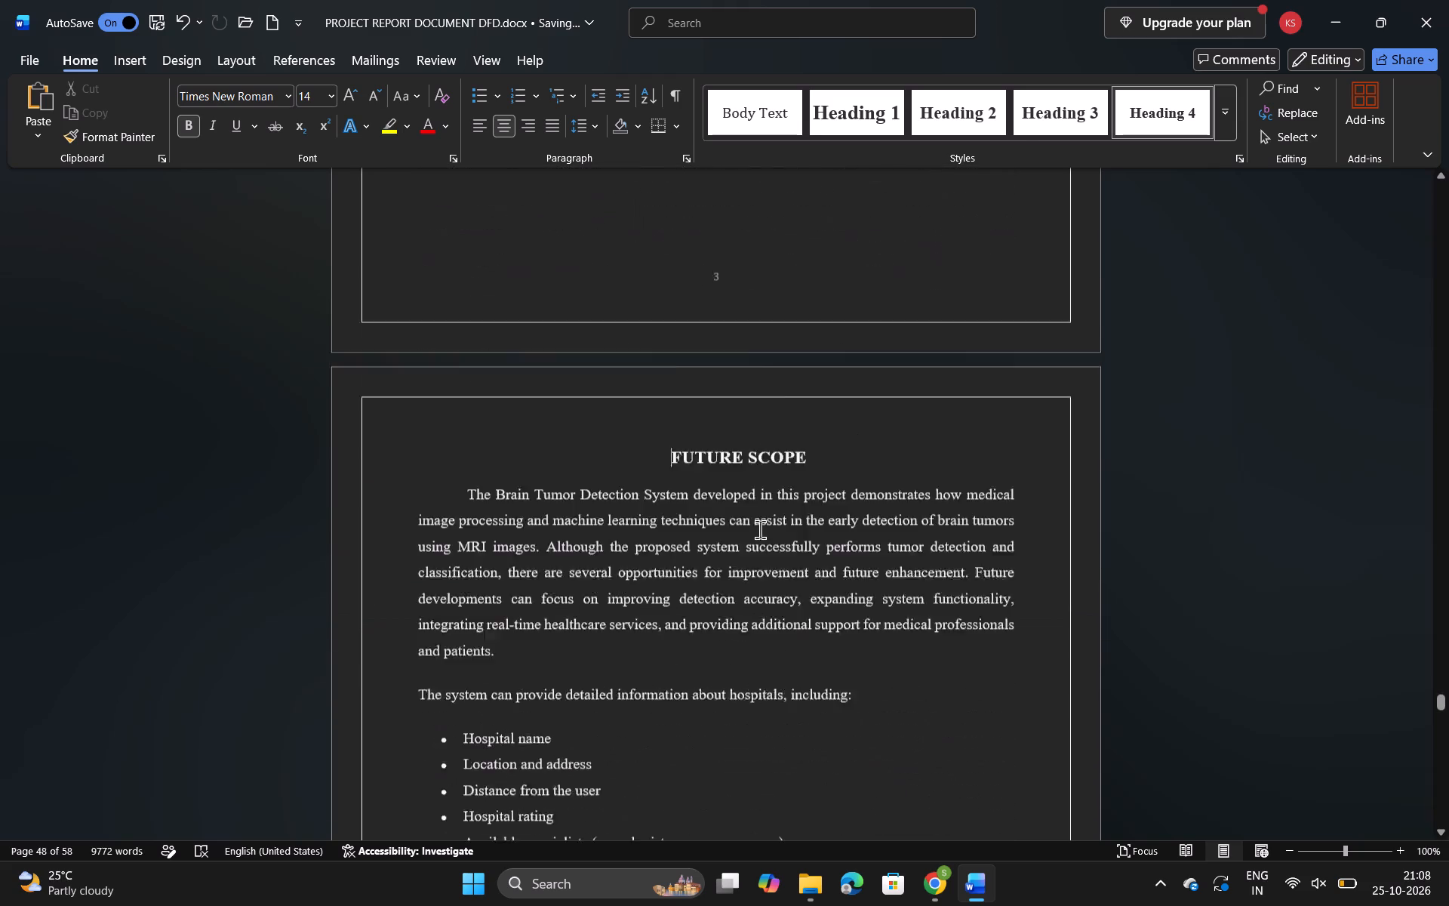
{"action": "scroll", "coordinate": [760, 529], "scroll_direction": "down", "scroll_amount": 2}
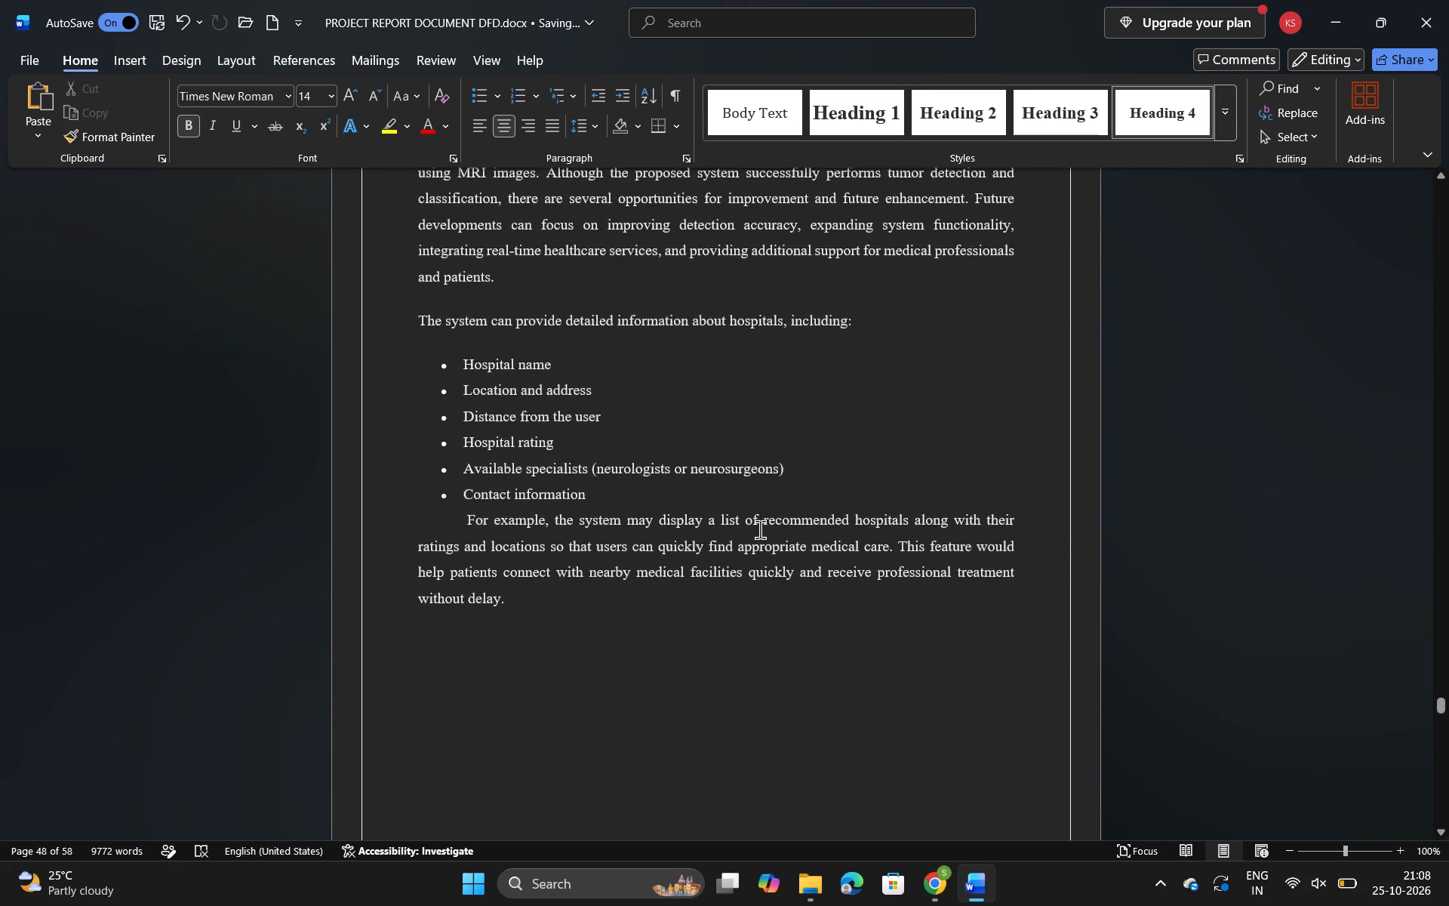
{"action": "scroll", "coordinate": [760, 529], "scroll_direction": "up", "scroll_amount": 1}
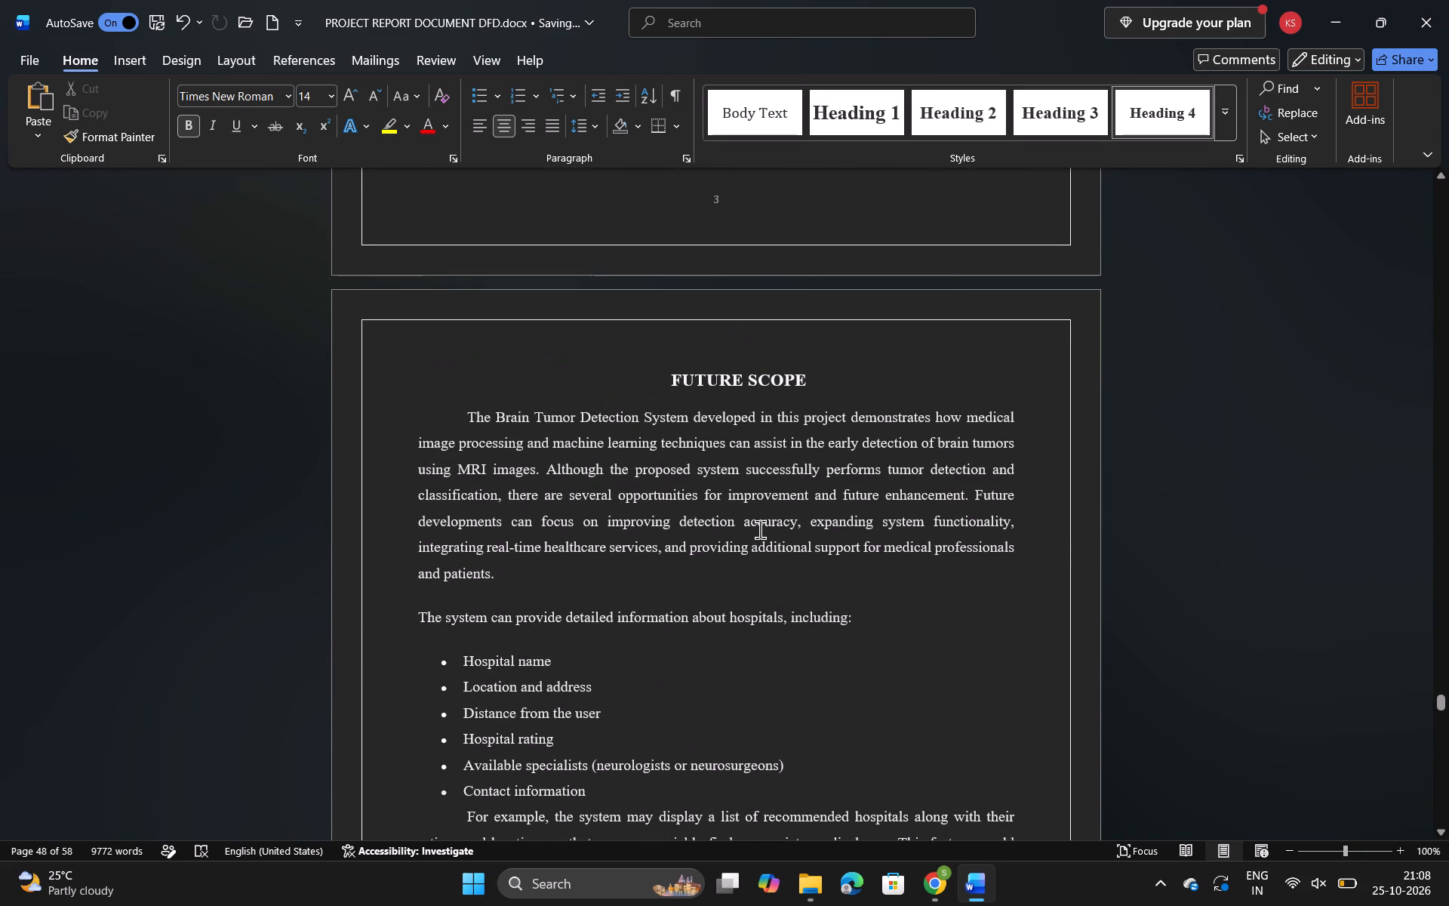
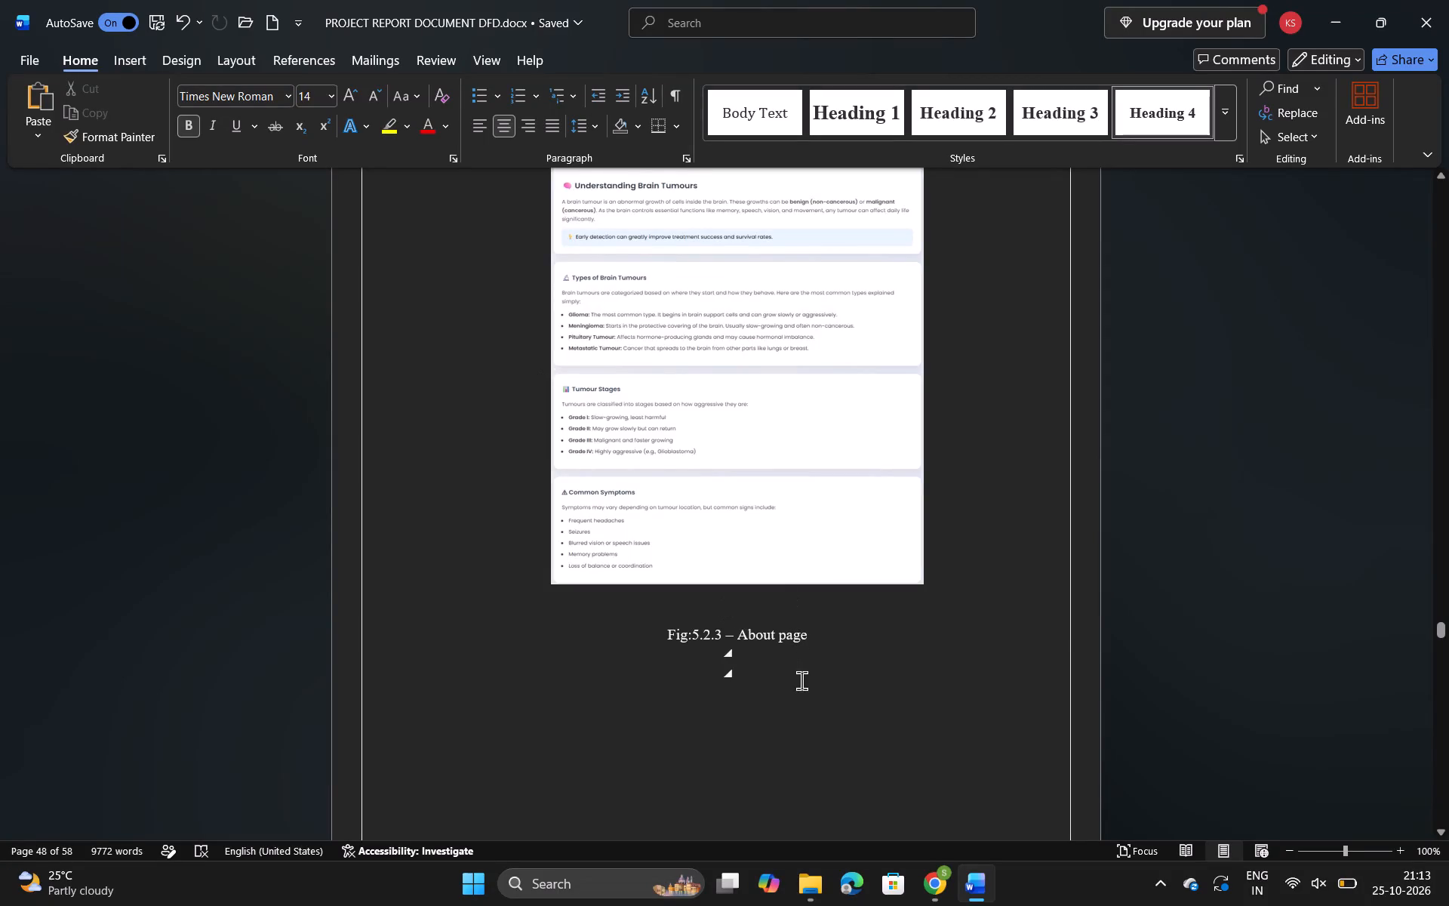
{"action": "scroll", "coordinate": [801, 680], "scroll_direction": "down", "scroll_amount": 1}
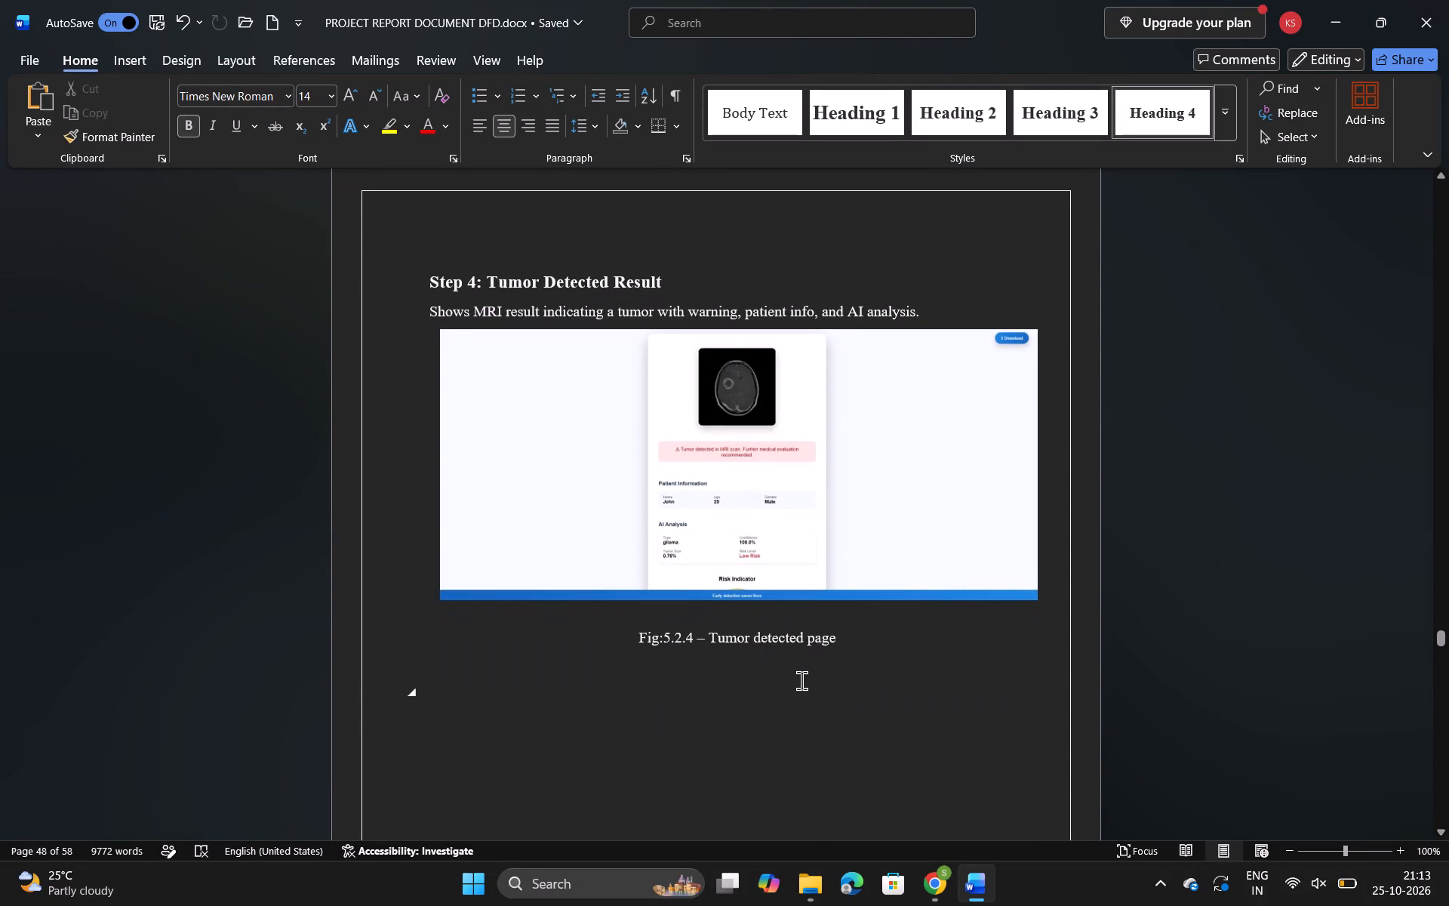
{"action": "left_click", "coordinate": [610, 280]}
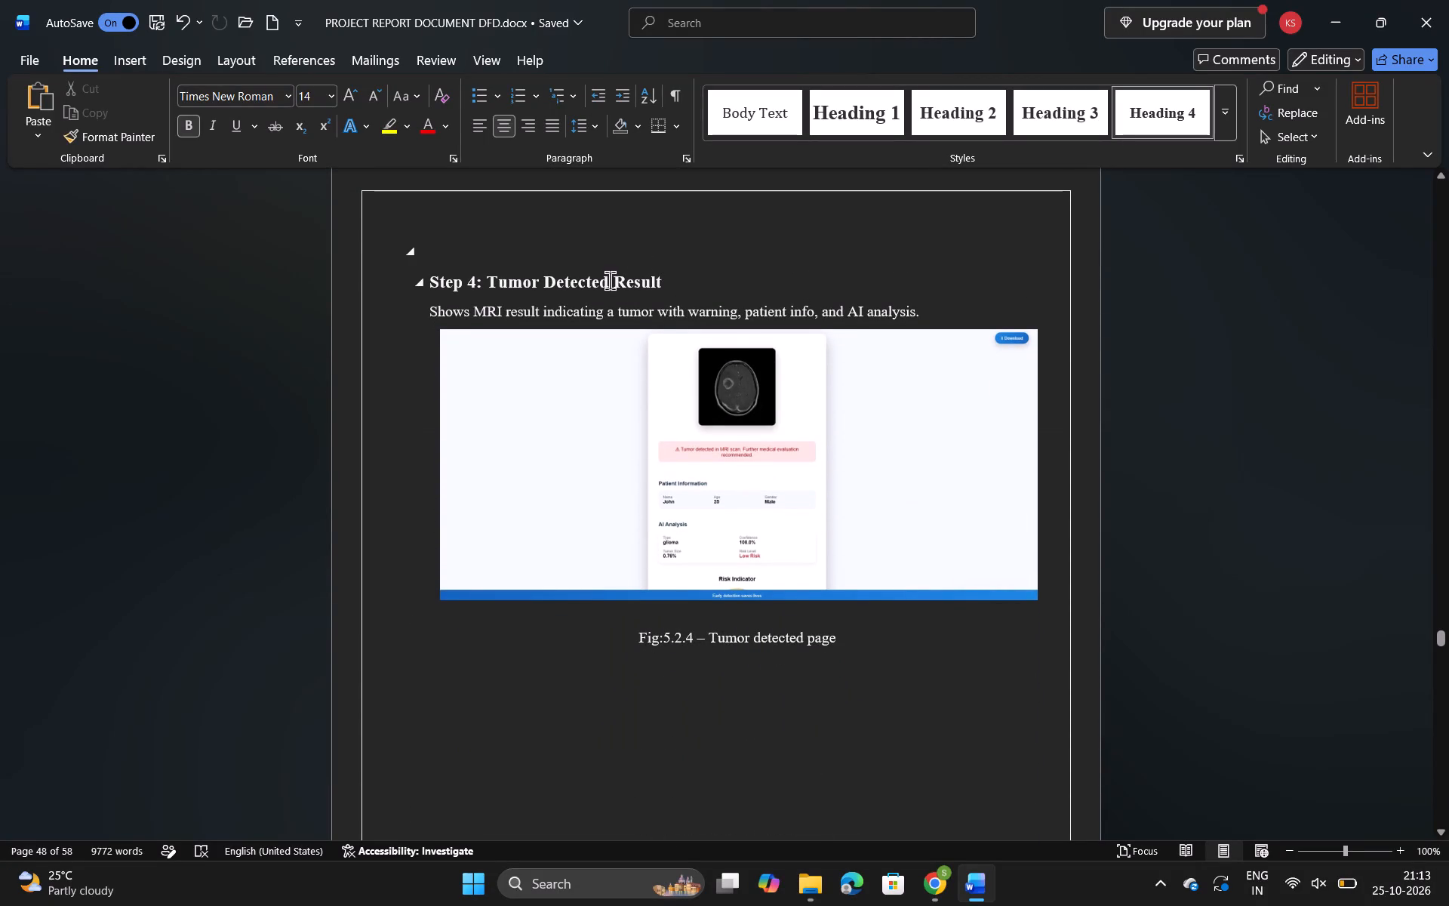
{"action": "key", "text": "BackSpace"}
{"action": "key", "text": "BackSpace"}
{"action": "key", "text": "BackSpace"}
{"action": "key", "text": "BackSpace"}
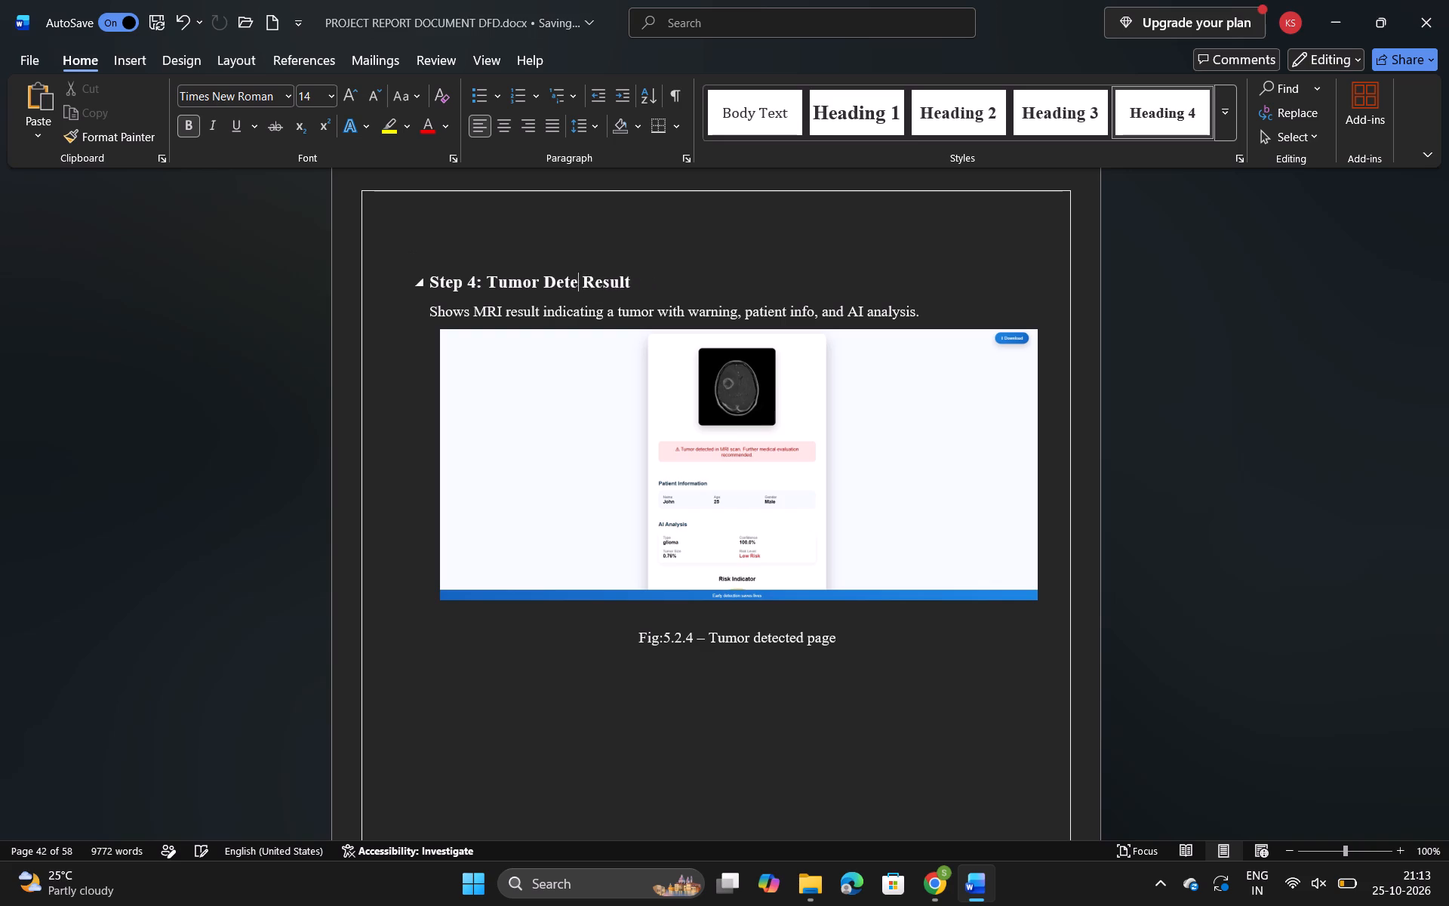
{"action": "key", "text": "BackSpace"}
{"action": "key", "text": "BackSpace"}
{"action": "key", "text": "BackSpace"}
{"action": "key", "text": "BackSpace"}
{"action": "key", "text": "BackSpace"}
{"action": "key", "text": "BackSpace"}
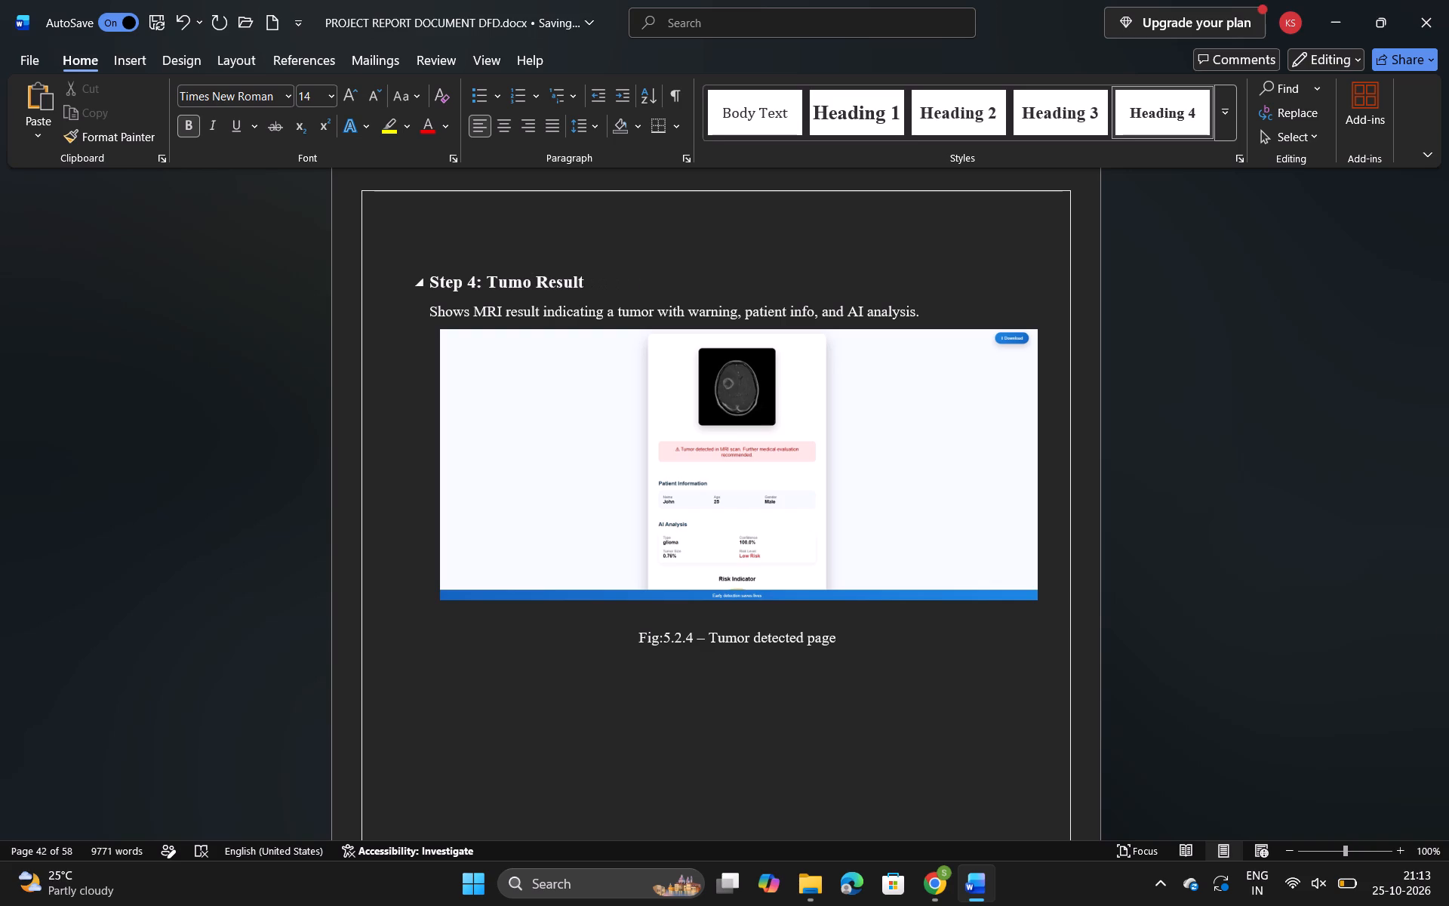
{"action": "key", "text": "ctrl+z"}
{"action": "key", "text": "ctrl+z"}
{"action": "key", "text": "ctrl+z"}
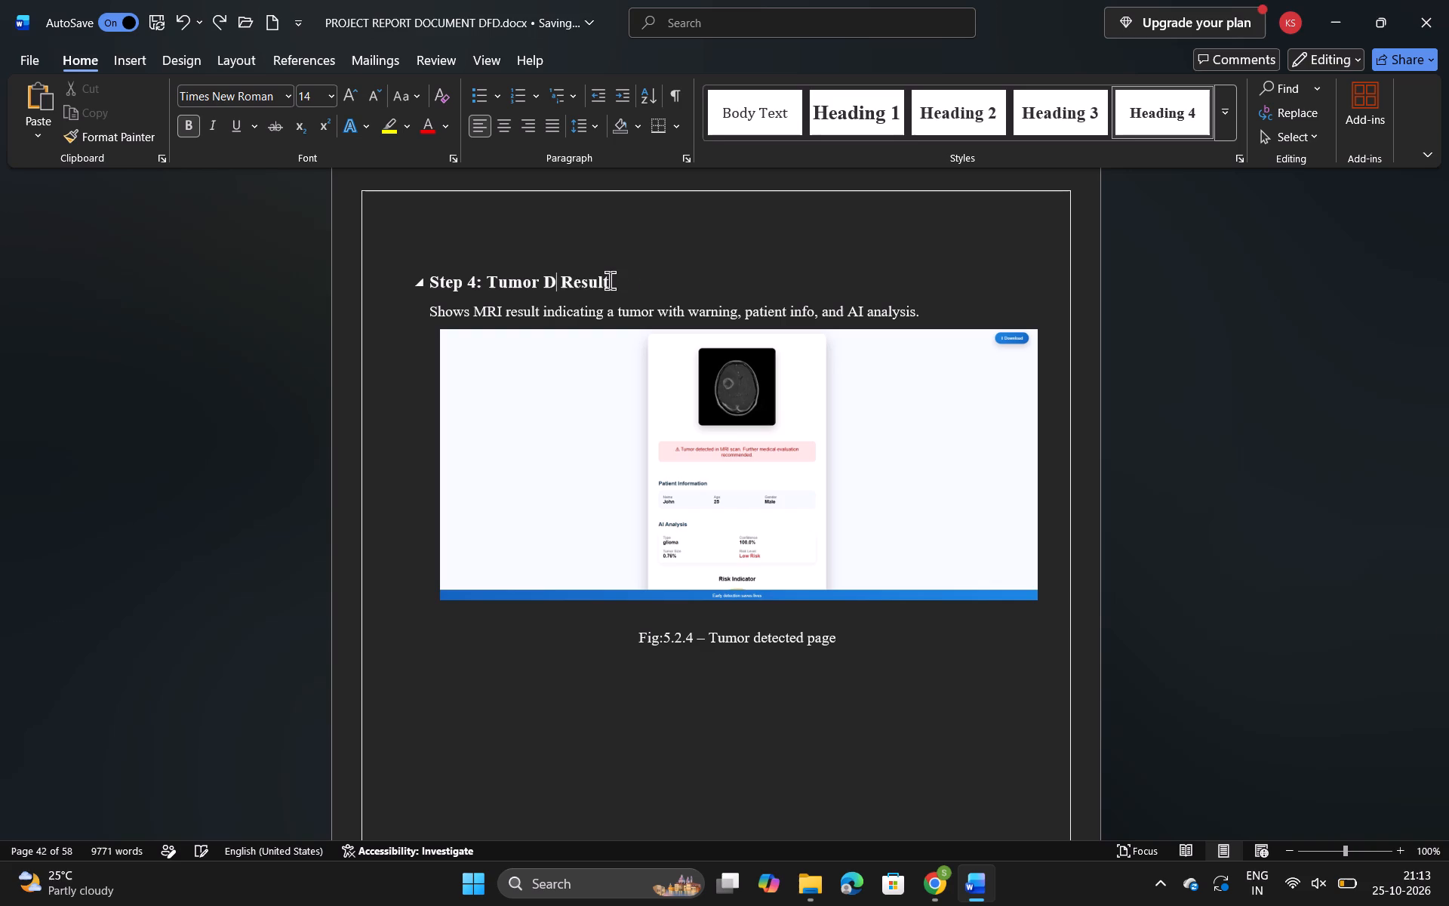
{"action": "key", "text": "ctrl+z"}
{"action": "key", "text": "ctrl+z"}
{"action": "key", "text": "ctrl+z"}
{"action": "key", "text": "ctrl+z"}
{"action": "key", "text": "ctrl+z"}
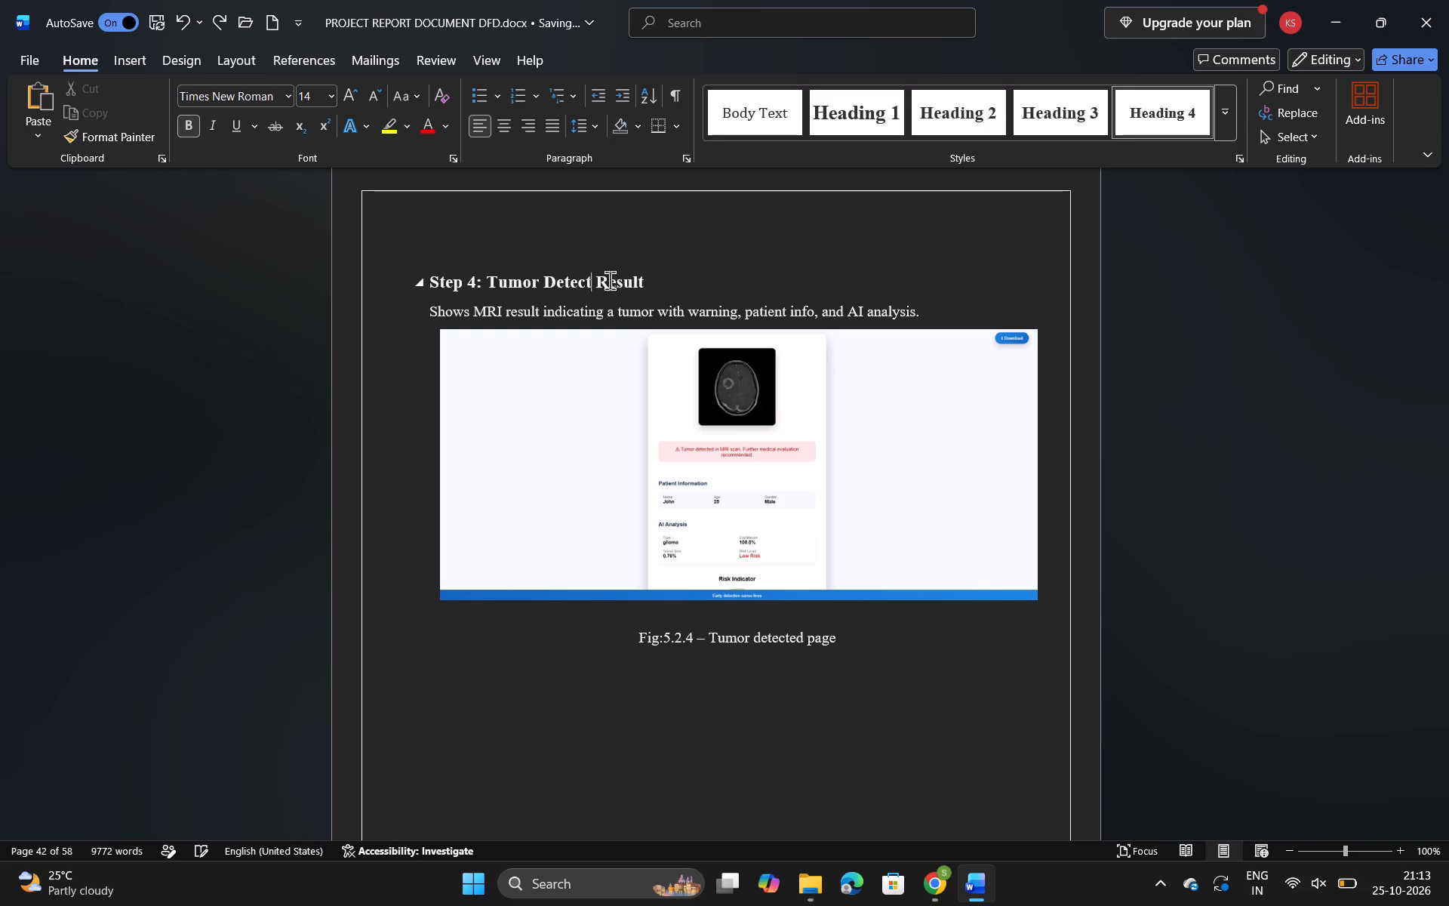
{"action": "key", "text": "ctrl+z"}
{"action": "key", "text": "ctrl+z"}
Replace "Tumor" with "Accuracy" in the Step 4 heading so it reads "Step 4: Accuracy Detected Result".
{"action": "key", "text": "Left"}
{"action": "key", "text": "Left"}
{"action": "key", "text": "Left"}
{"action": "key", "text": "Left"}
{"action": "key", "text": "Left"}
{"action": "key", "text": "Left"}
{"action": "key", "text": "Left"}
{"action": "key", "text": "Left"}
{"action": "key", "text": "Left"}
{"action": "key", "text": "BackSpace"}
{"action": "key", "text": "BackSpace"}
{"action": "key", "text": "BackSpace"}
{"action": "key", "text": "shift+a"}
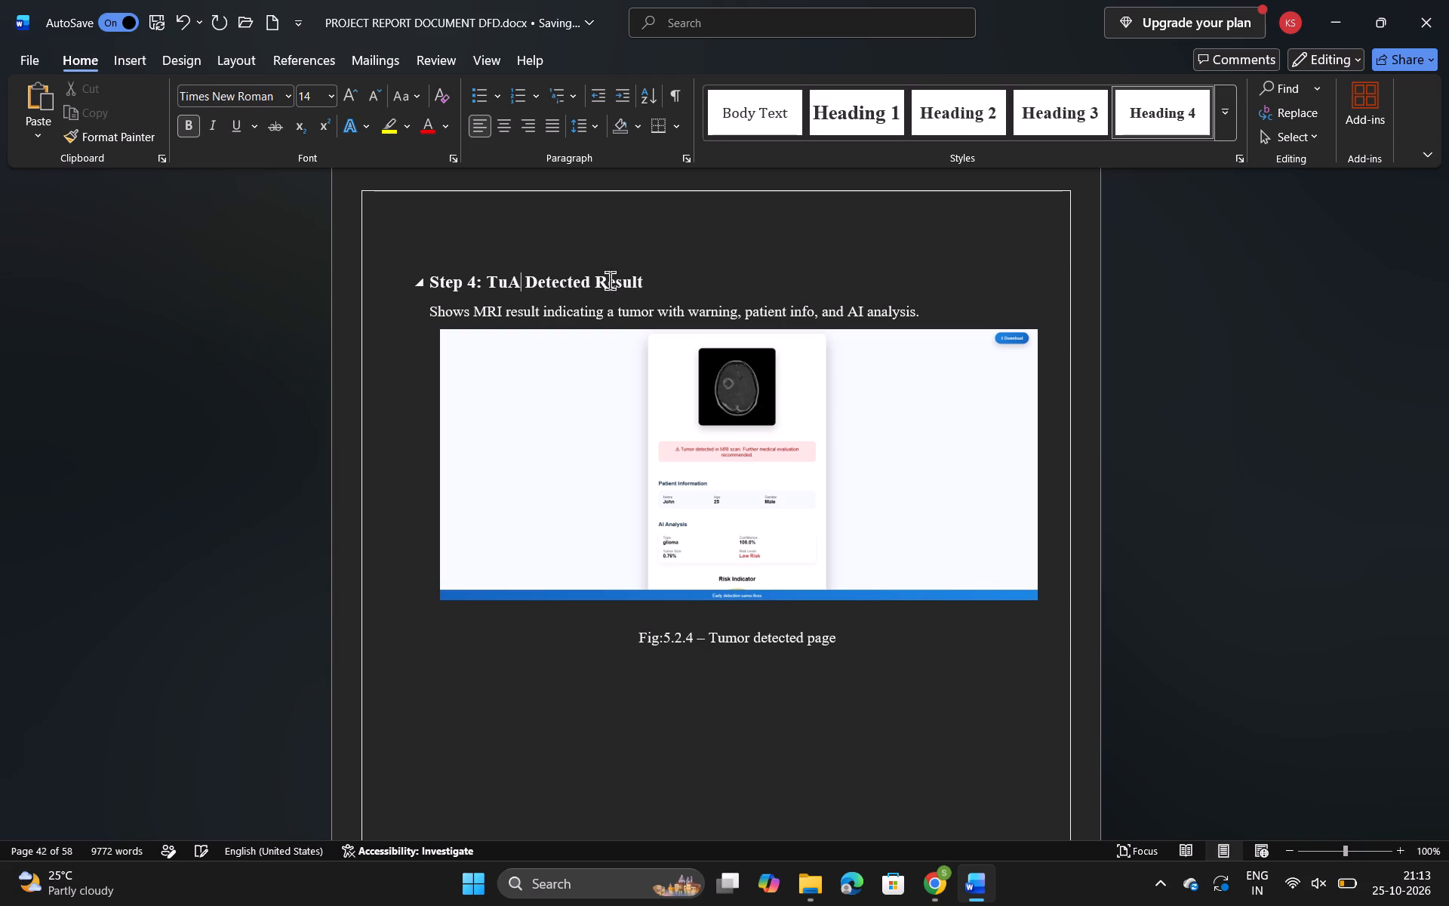
{"action": "type", "text": "ccuracy"}
{"action": "key", "text": "Left"}
{"action": "key", "text": "Left"}
{"action": "key", "text": "Left"}
{"action": "key", "text": "Left"}
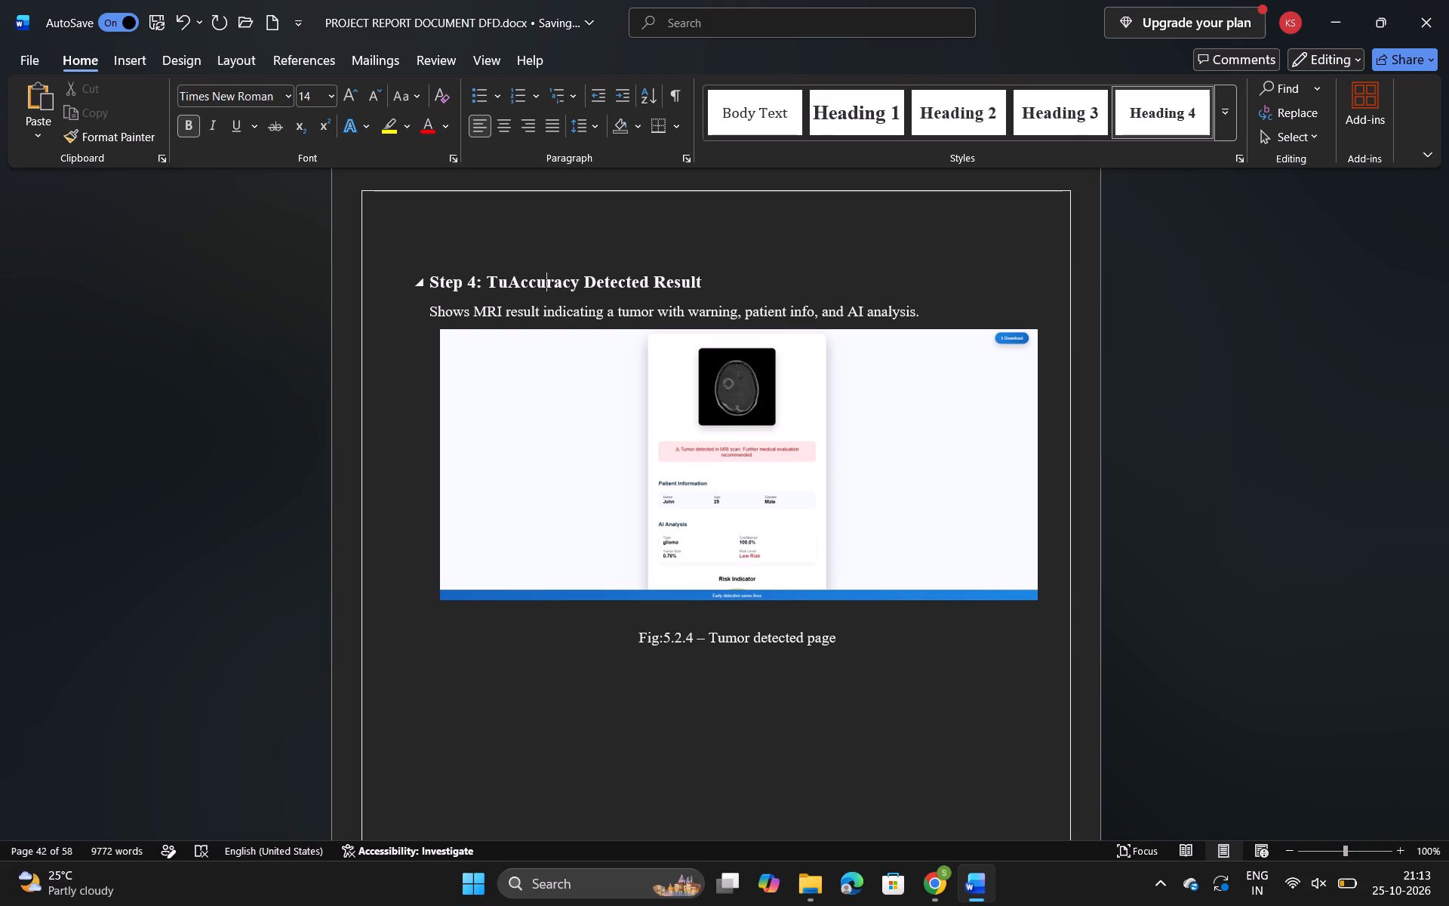
{"action": "key", "text": "Left"}
{"action": "key", "text": "Left"}
{"action": "key", "text": "Left"}
{"action": "key", "text": "Left"}
{"action": "key", "text": "BackSpace"}
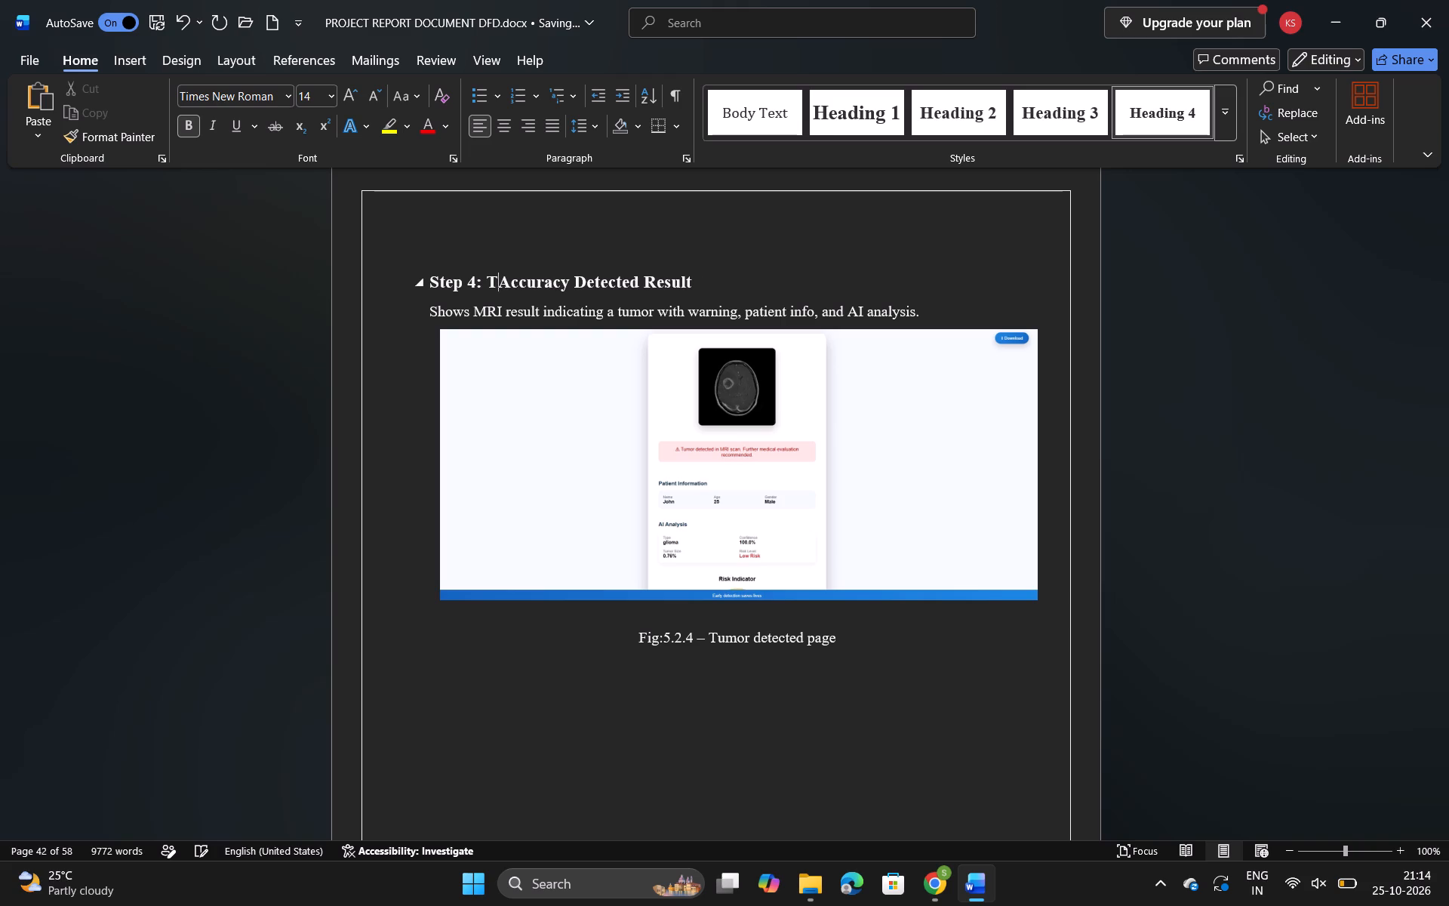
{"action": "key", "text": "BackSpace"}
Review section 5.3, the project modules, the 3.4 Pseudocode section and the Python code listings for remaining brain tumor content.
{"action": "scroll", "coordinate": [626, 380], "scroll_direction": "down", "scroll_amount": 1}
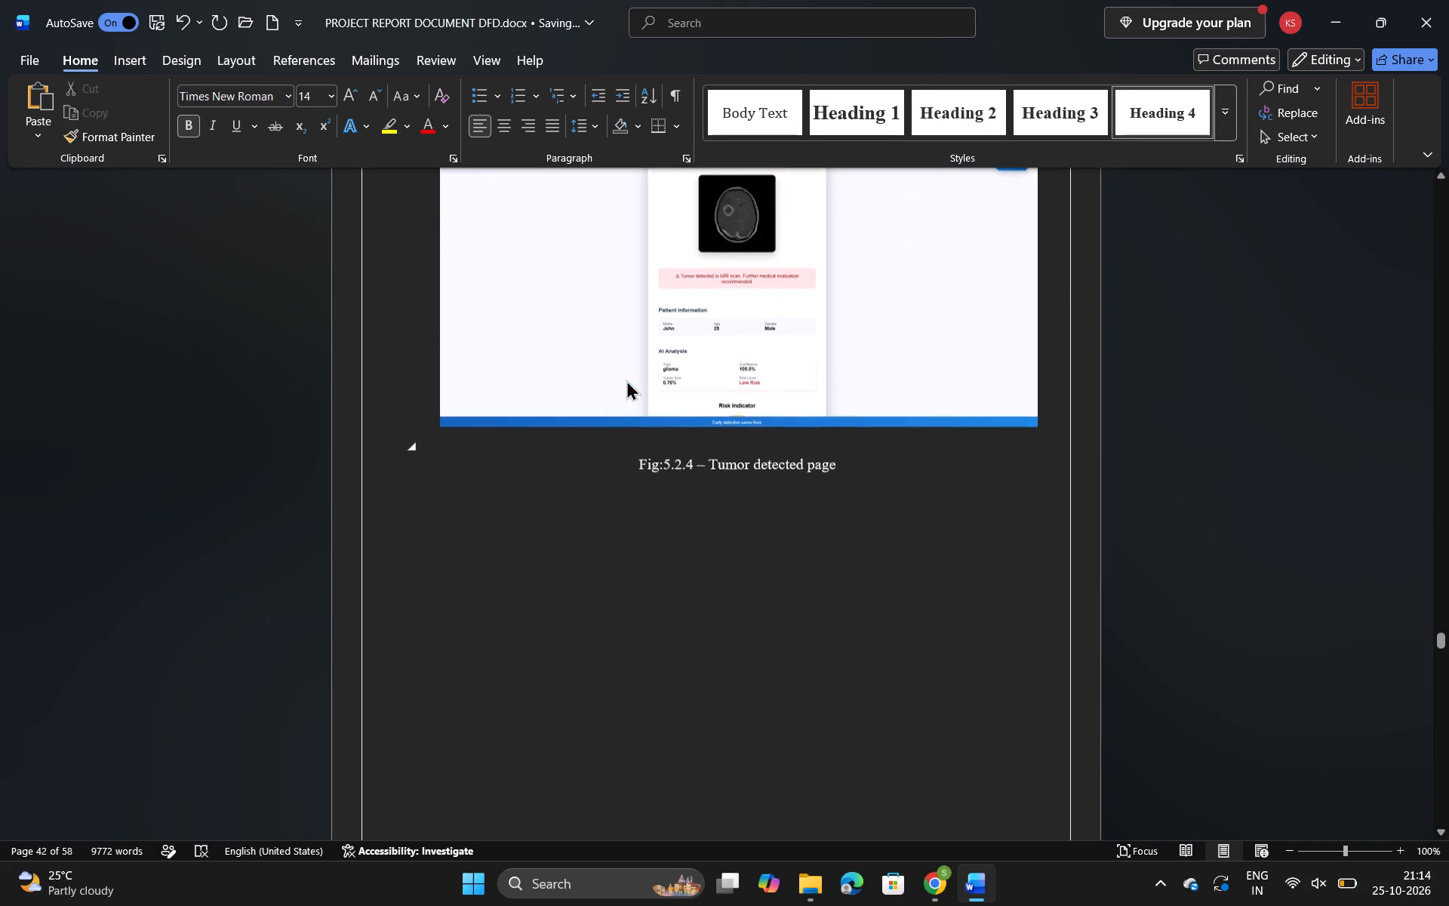
{"action": "scroll", "coordinate": [626, 380], "scroll_direction": "down", "scroll_amount": 1}
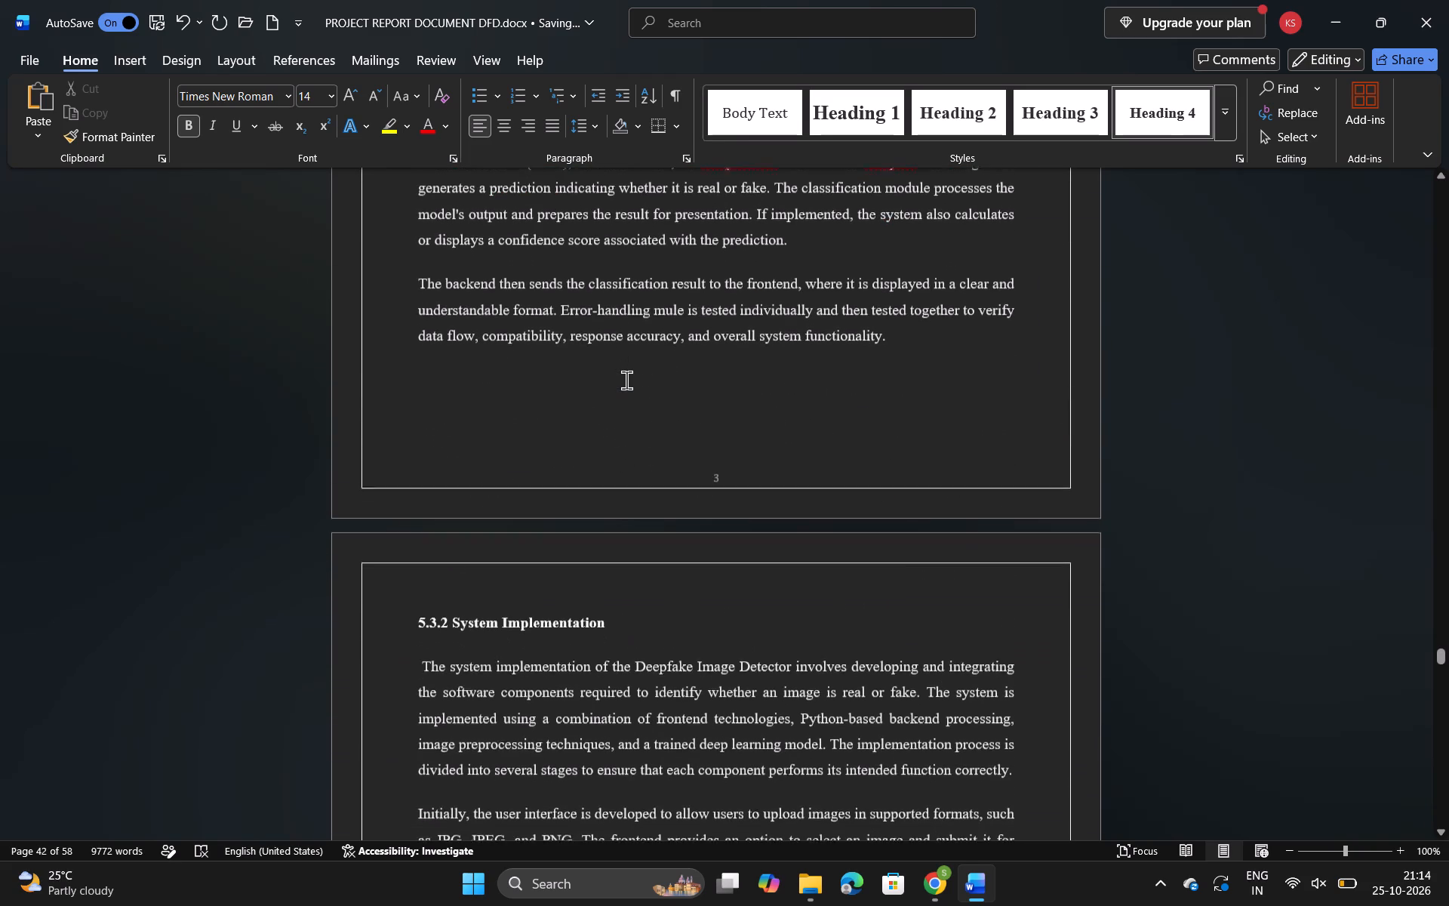
{"action": "scroll", "coordinate": [626, 380], "scroll_direction": "down", "scroll_amount": 1}
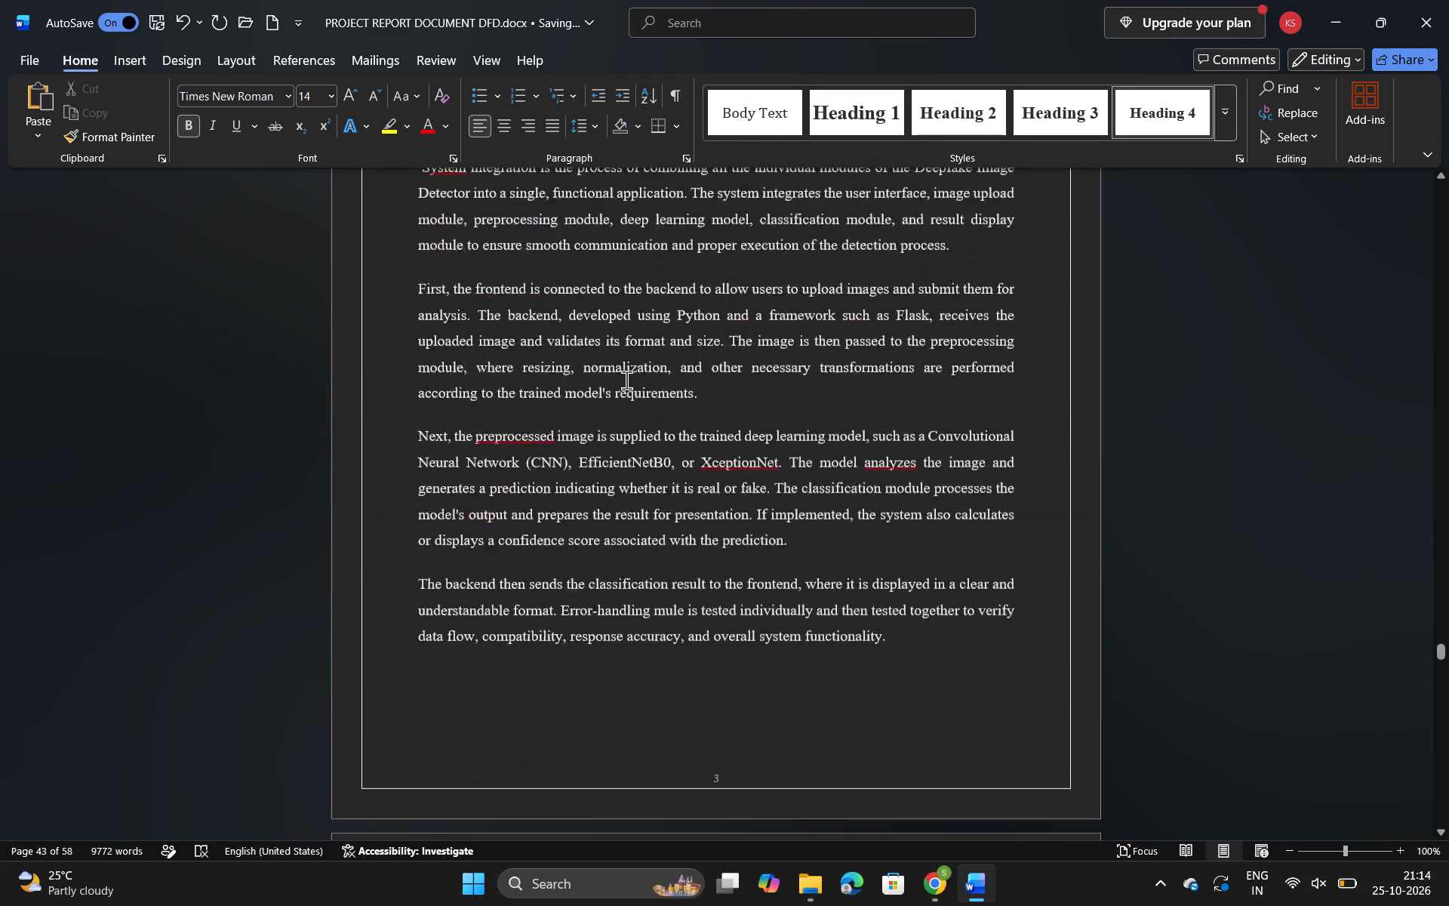
{"action": "scroll", "coordinate": [626, 380], "scroll_direction": "down", "scroll_amount": 1}
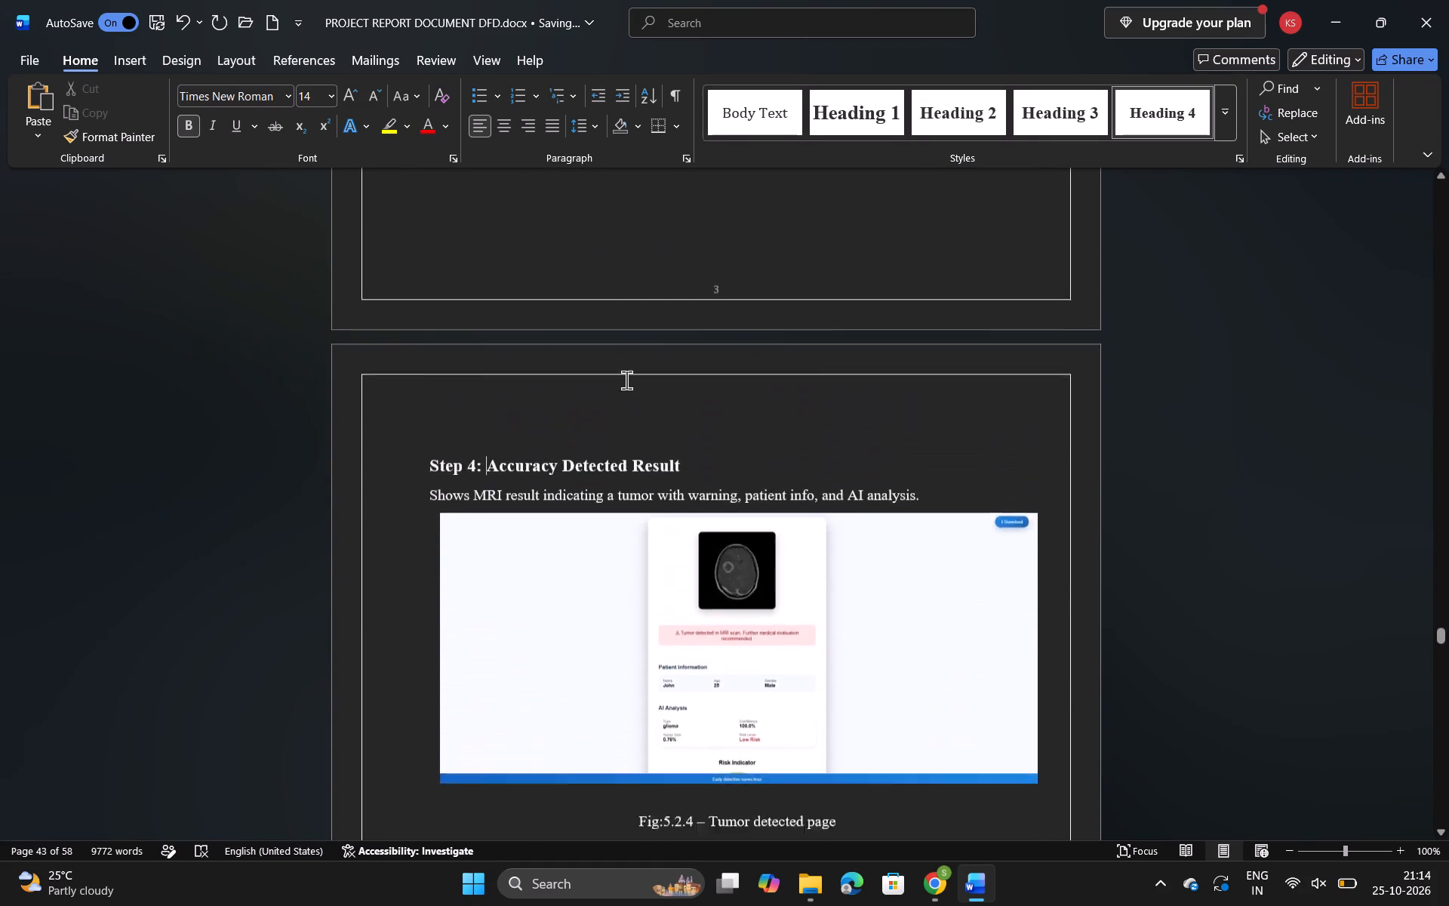
{"action": "scroll", "coordinate": [626, 380], "scroll_direction": "down", "scroll_amount": 2}
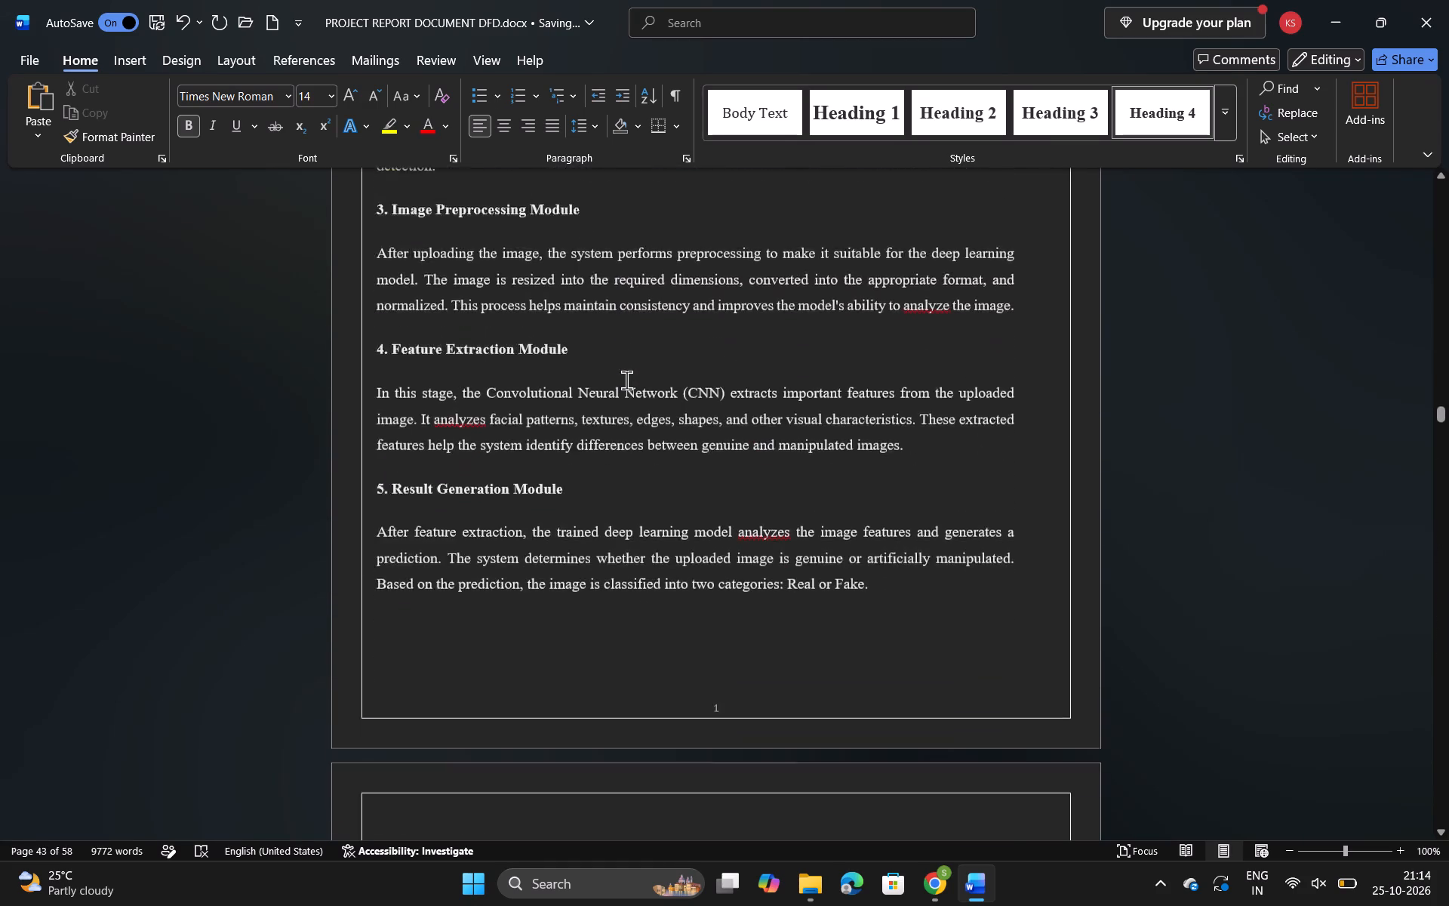
{"action": "scroll", "coordinate": [626, 380], "scroll_direction": "down", "scroll_amount": 2}
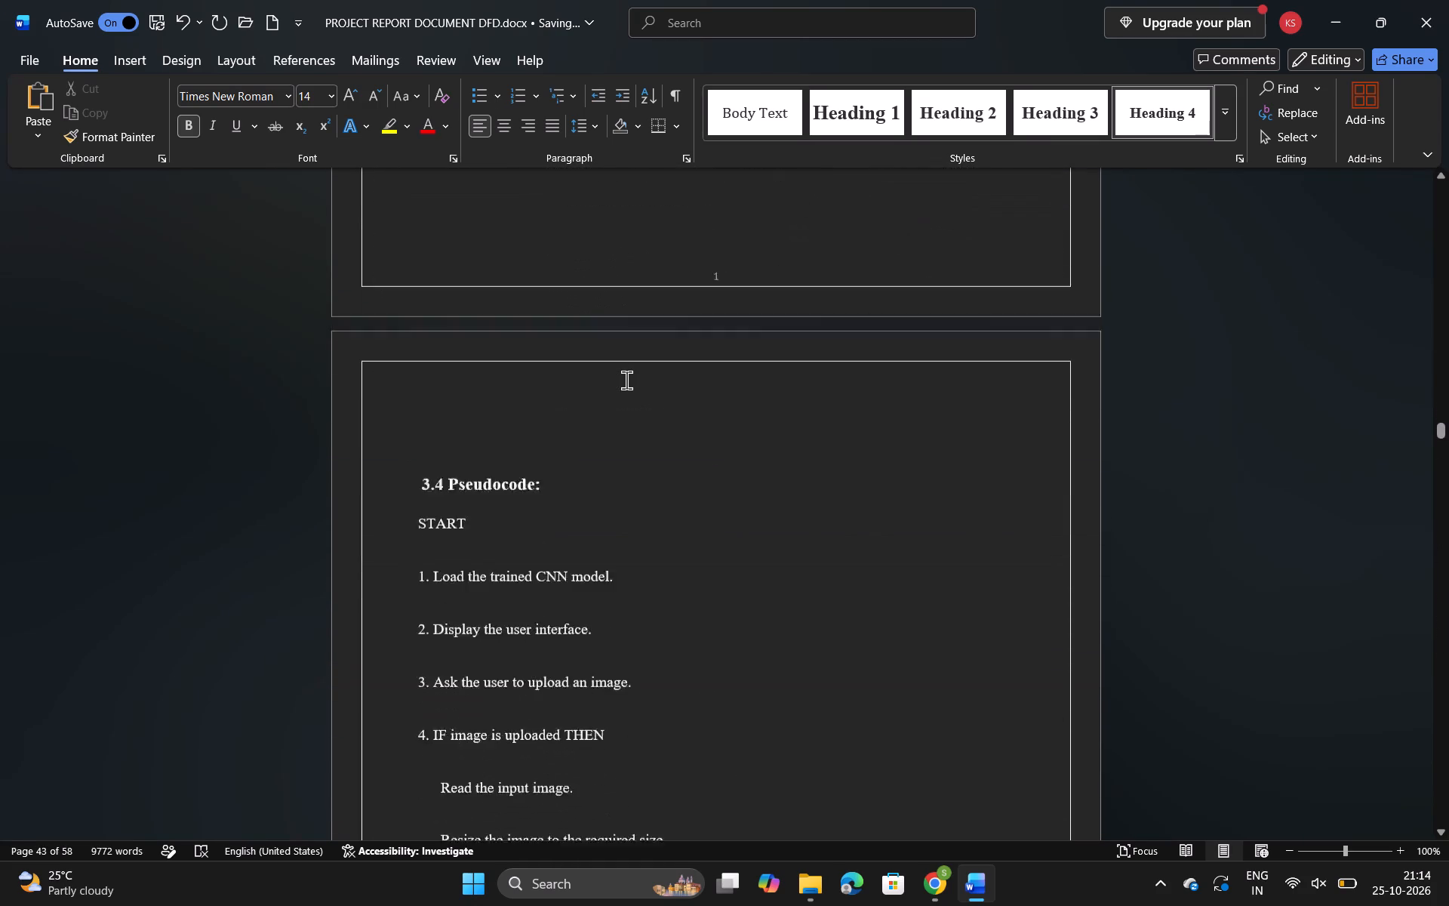
{"action": "scroll", "coordinate": [626, 380], "scroll_direction": "down", "scroll_amount": 1}
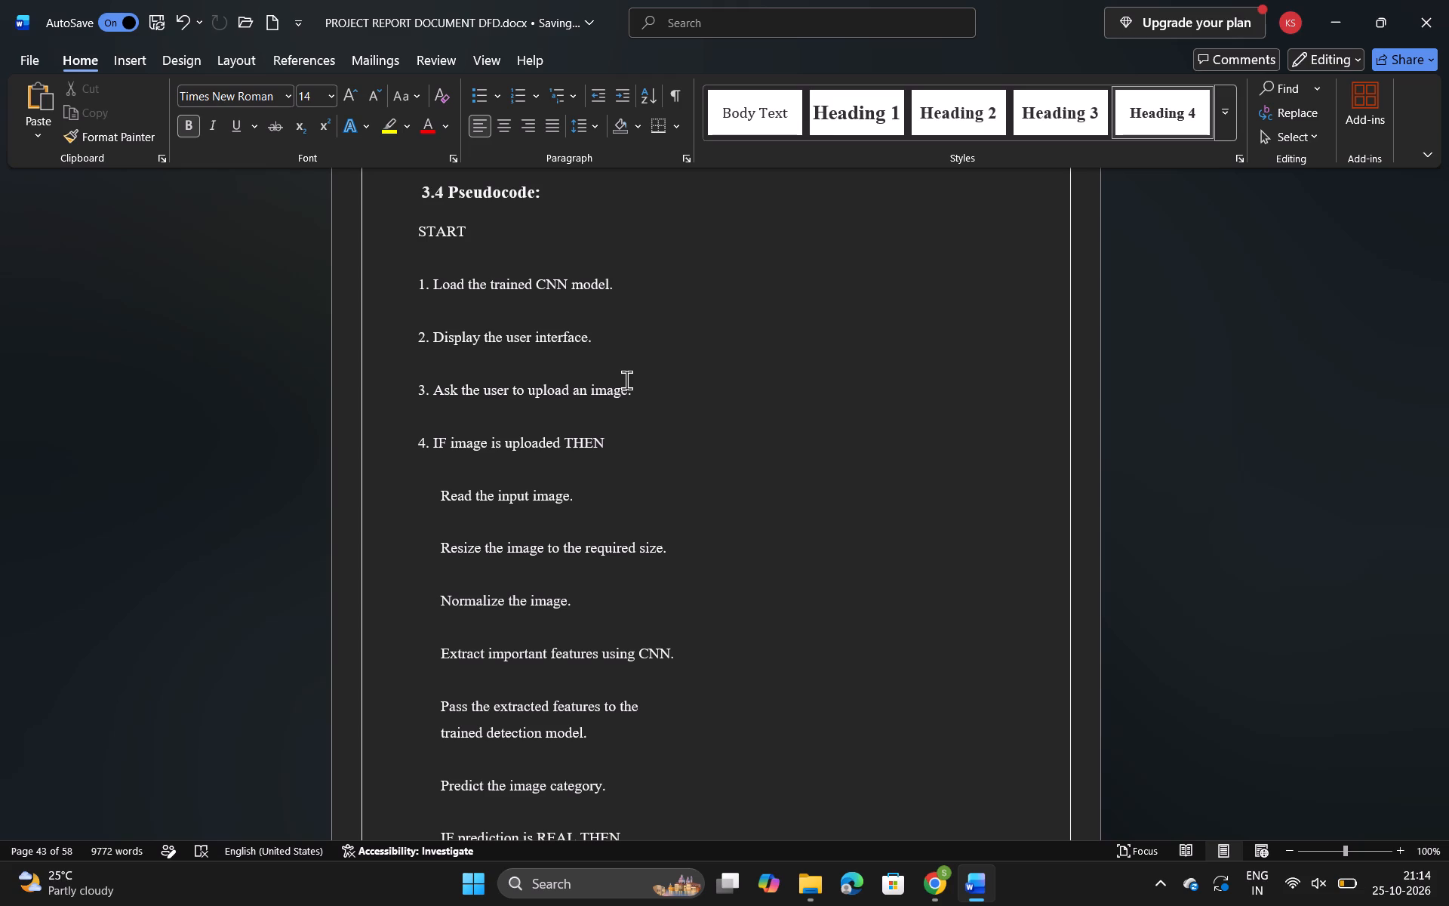
{"action": "scroll", "coordinate": [626, 380], "scroll_direction": "down", "scroll_amount": 1}
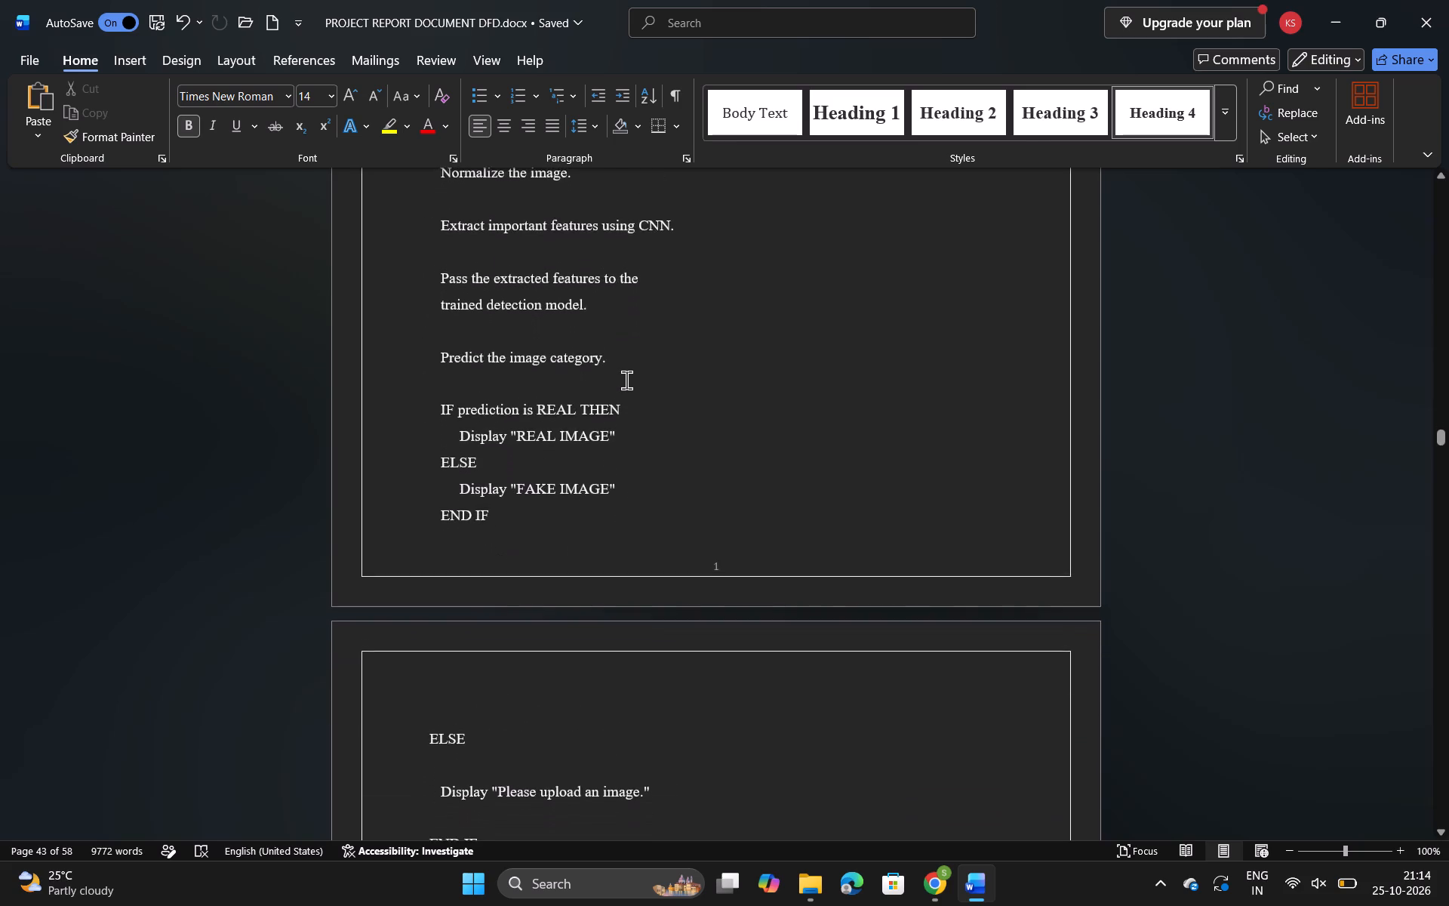
{"action": "scroll", "coordinate": [626, 380], "scroll_direction": "down", "scroll_amount": 3}
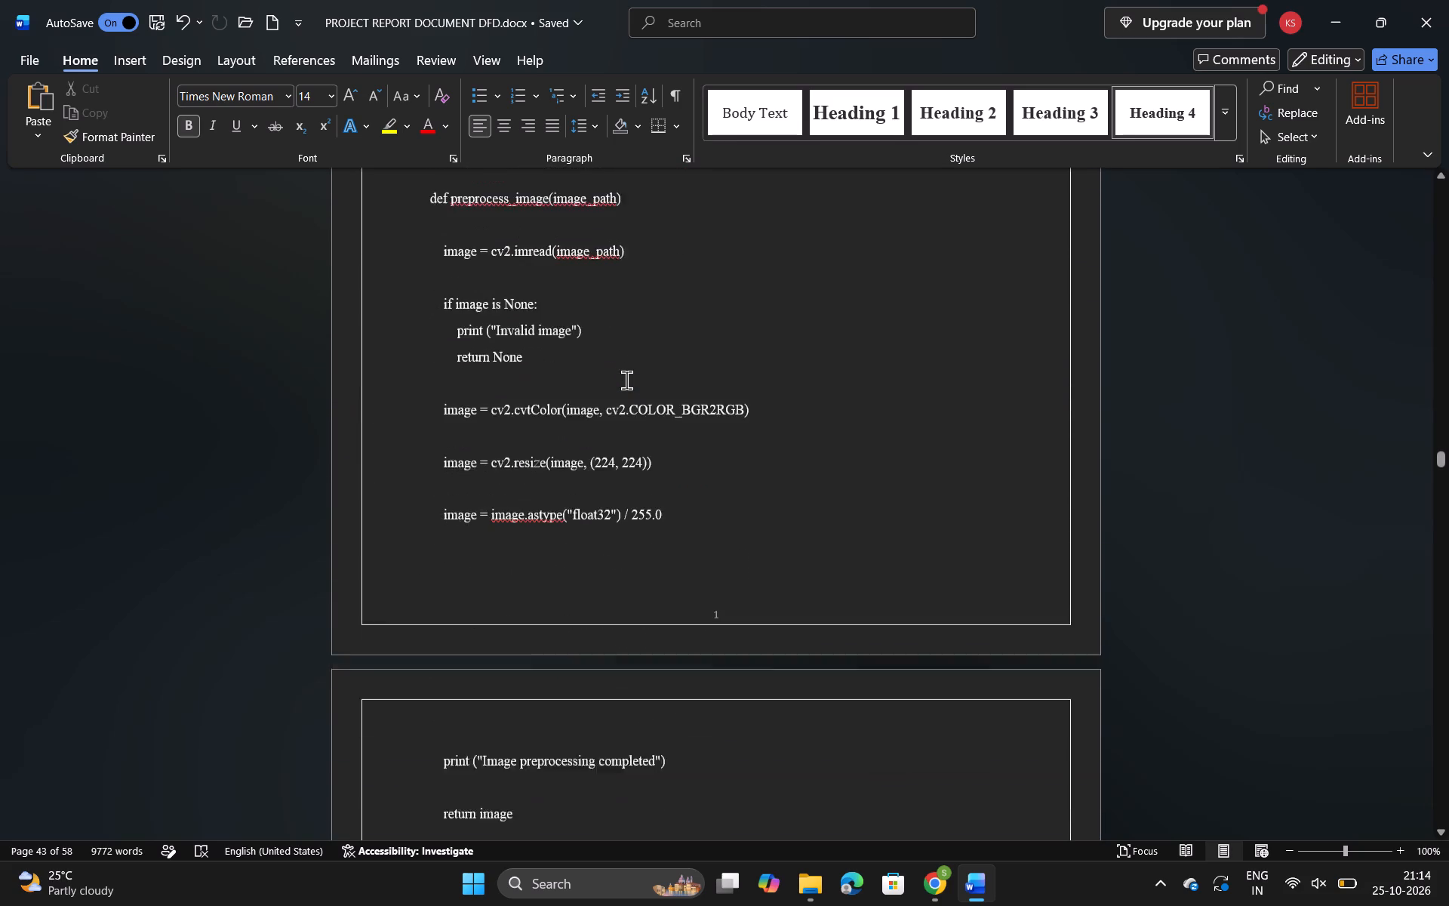
{"action": "scroll", "coordinate": [626, 380], "scroll_direction": "down", "scroll_amount": 2}
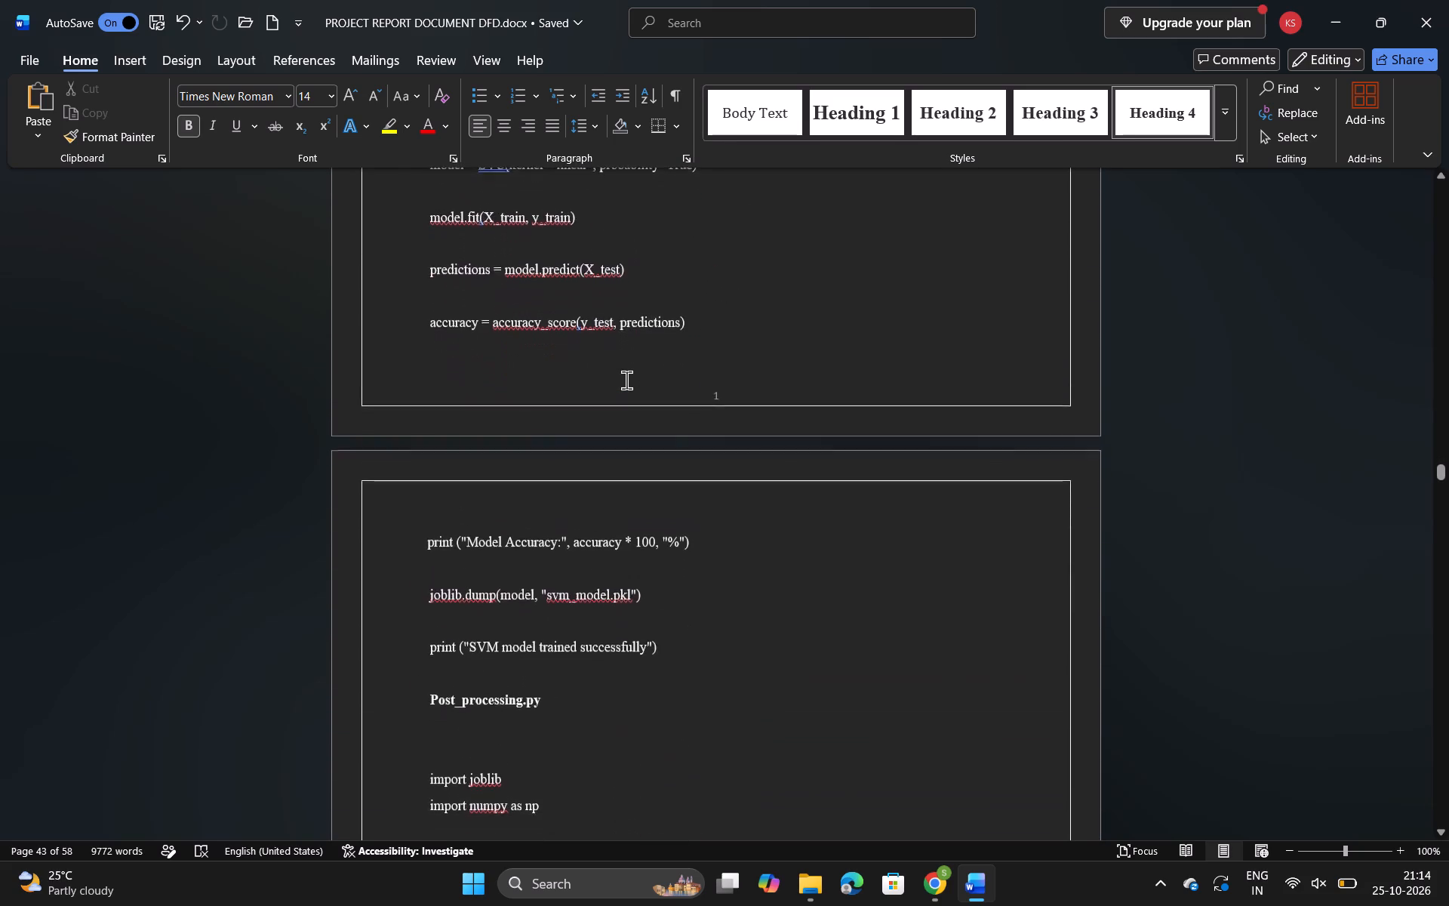
{"action": "scroll", "coordinate": [626, 380], "scroll_direction": "down", "scroll_amount": 1}
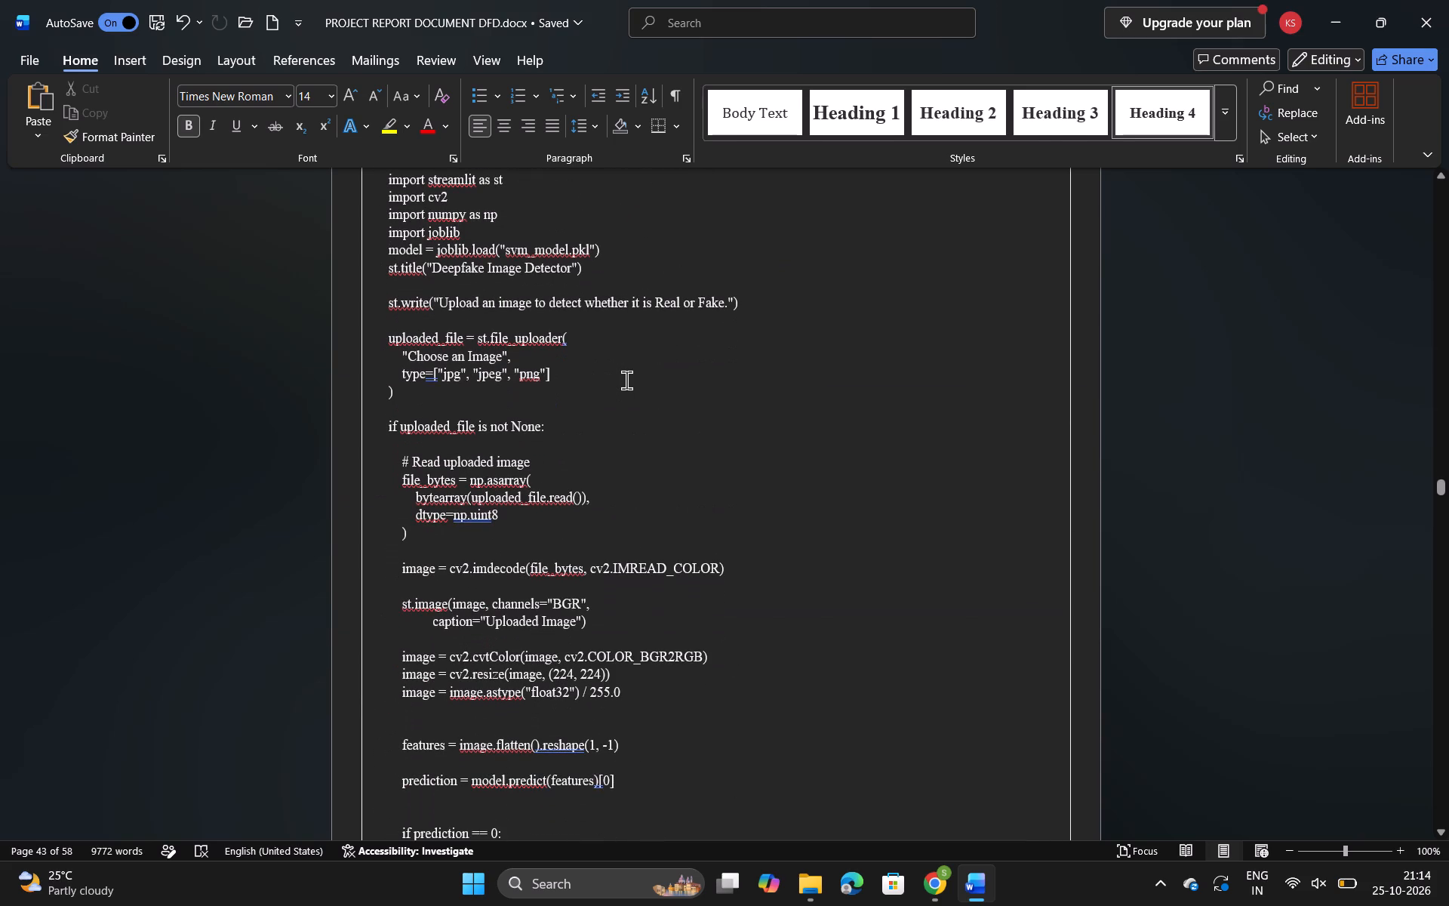
Review Chapter 4 from System Design through the input types and 4.2 Architecture to the 4.3 methods for remaining brain tumor text.
{"action": "scroll", "coordinate": [626, 380], "scroll_direction": "down", "scroll_amount": 2}
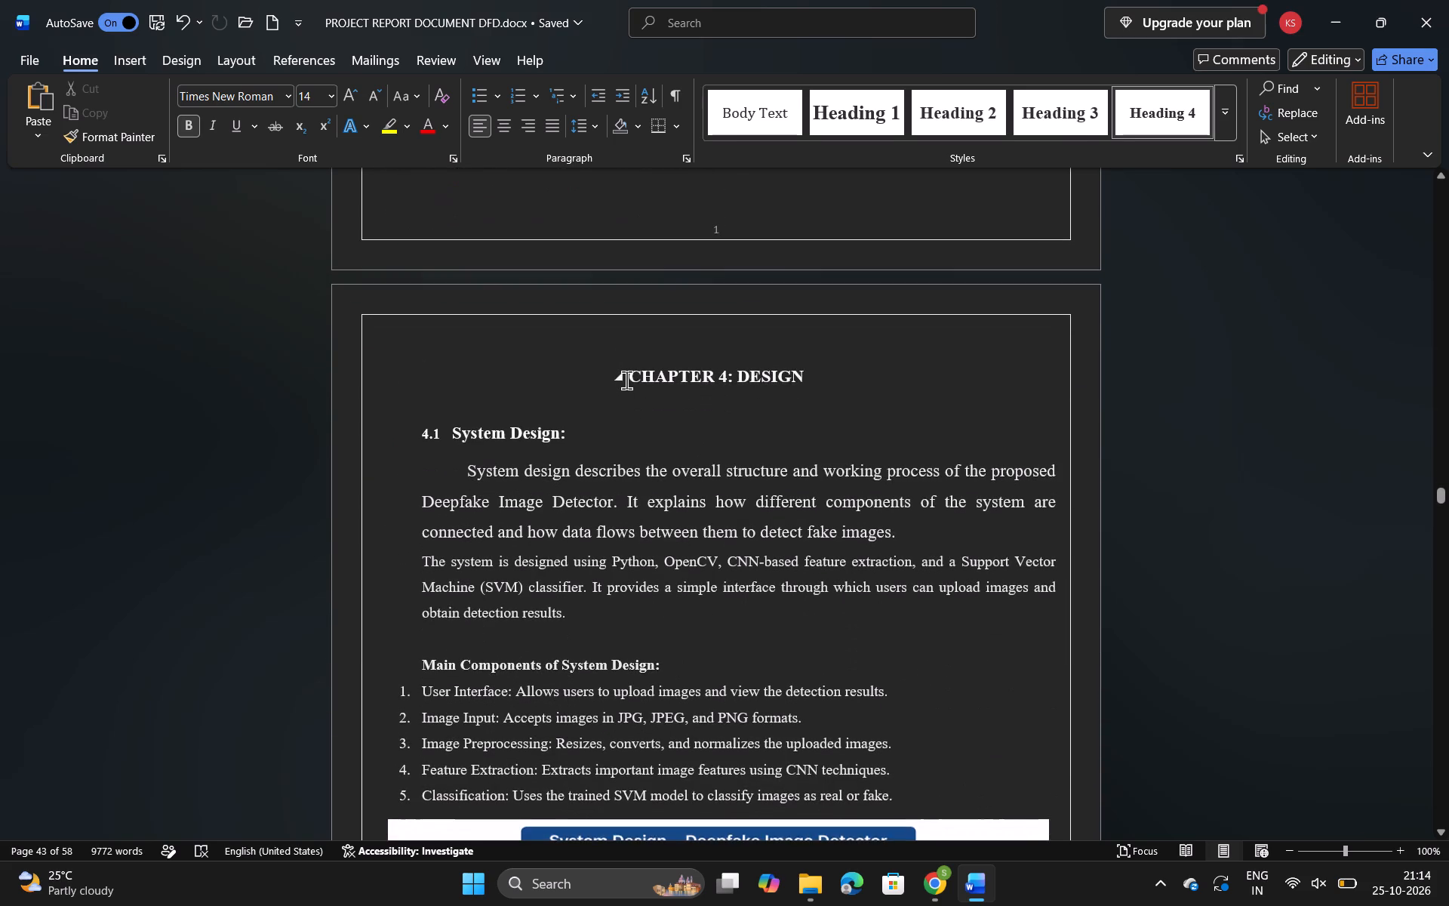
{"action": "scroll", "coordinate": [626, 380], "scroll_direction": "down", "scroll_amount": 2}
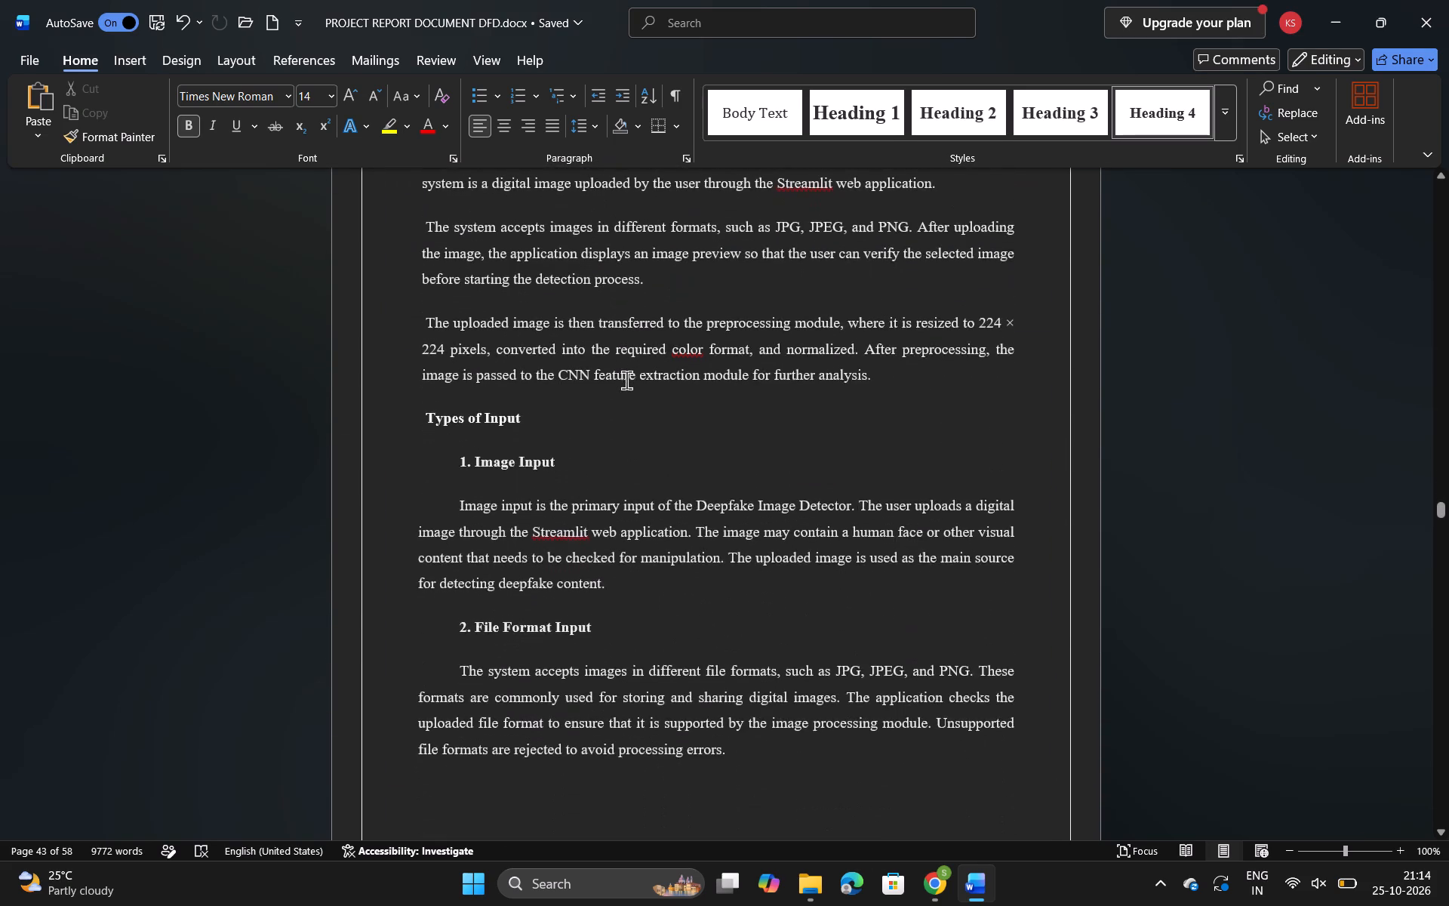
{"action": "scroll", "coordinate": [626, 380], "scroll_direction": "down", "scroll_amount": 1}
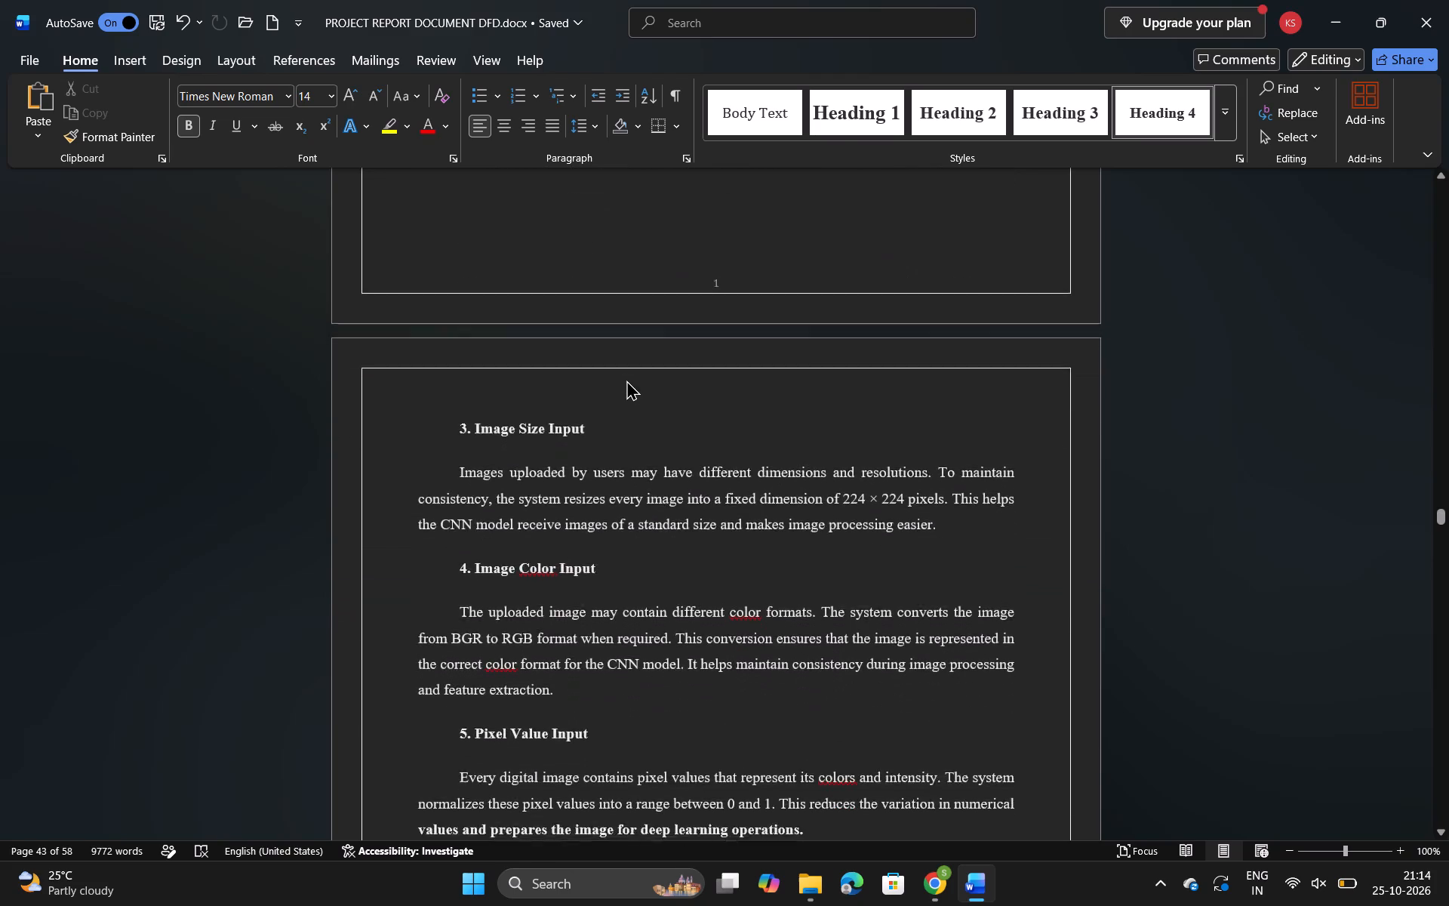
{"action": "scroll", "coordinate": [626, 380], "scroll_direction": "down", "scroll_amount": 2}
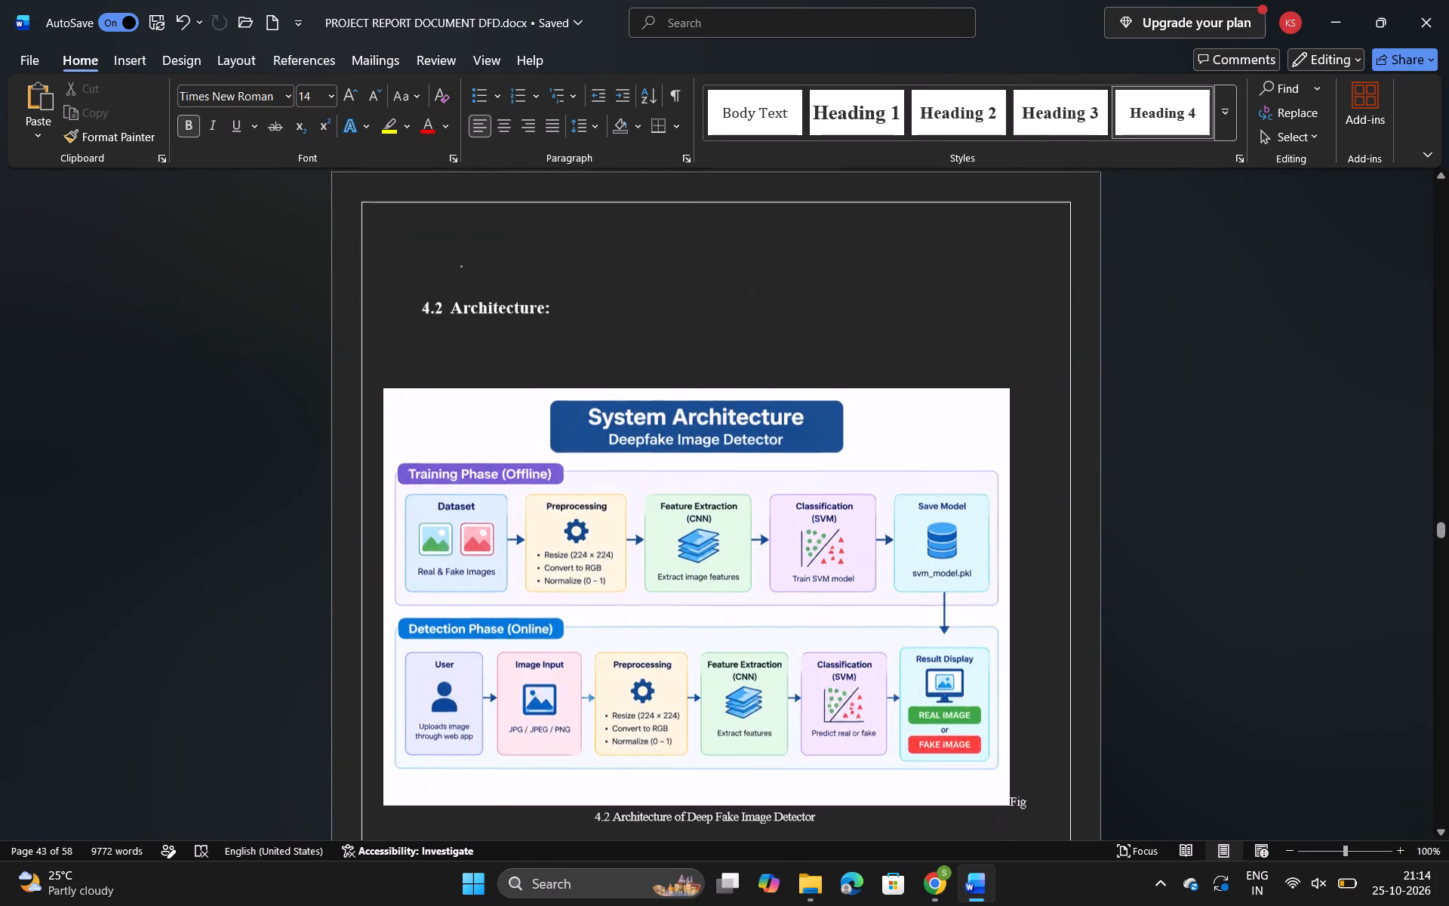
{"action": "scroll", "coordinate": [626, 380], "scroll_direction": "down", "scroll_amount": 4}
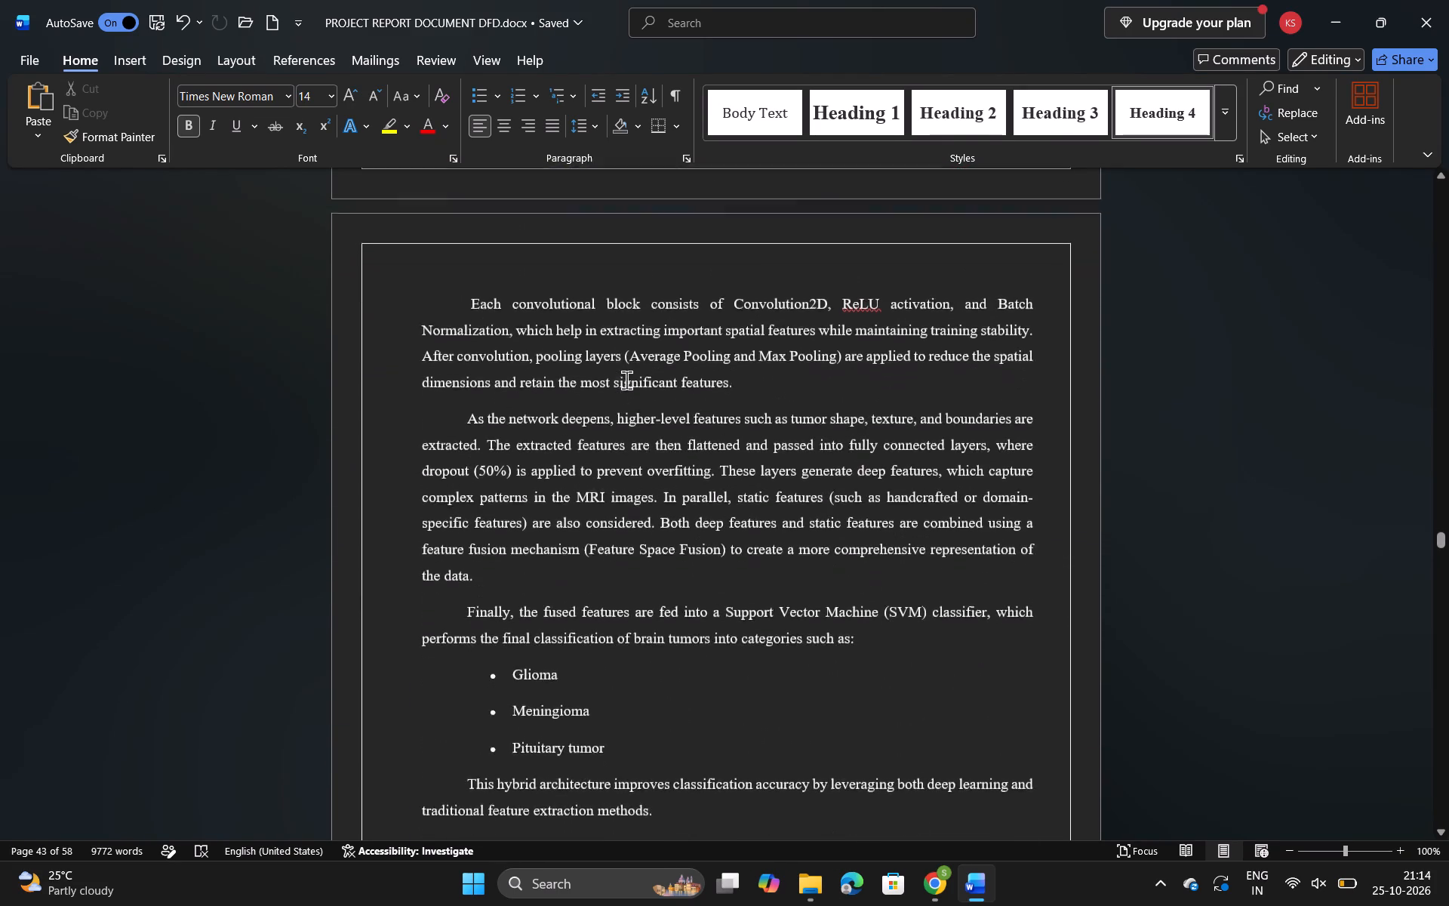
{"action": "scroll", "coordinate": [626, 380], "scroll_direction": "down", "scroll_amount": 2}
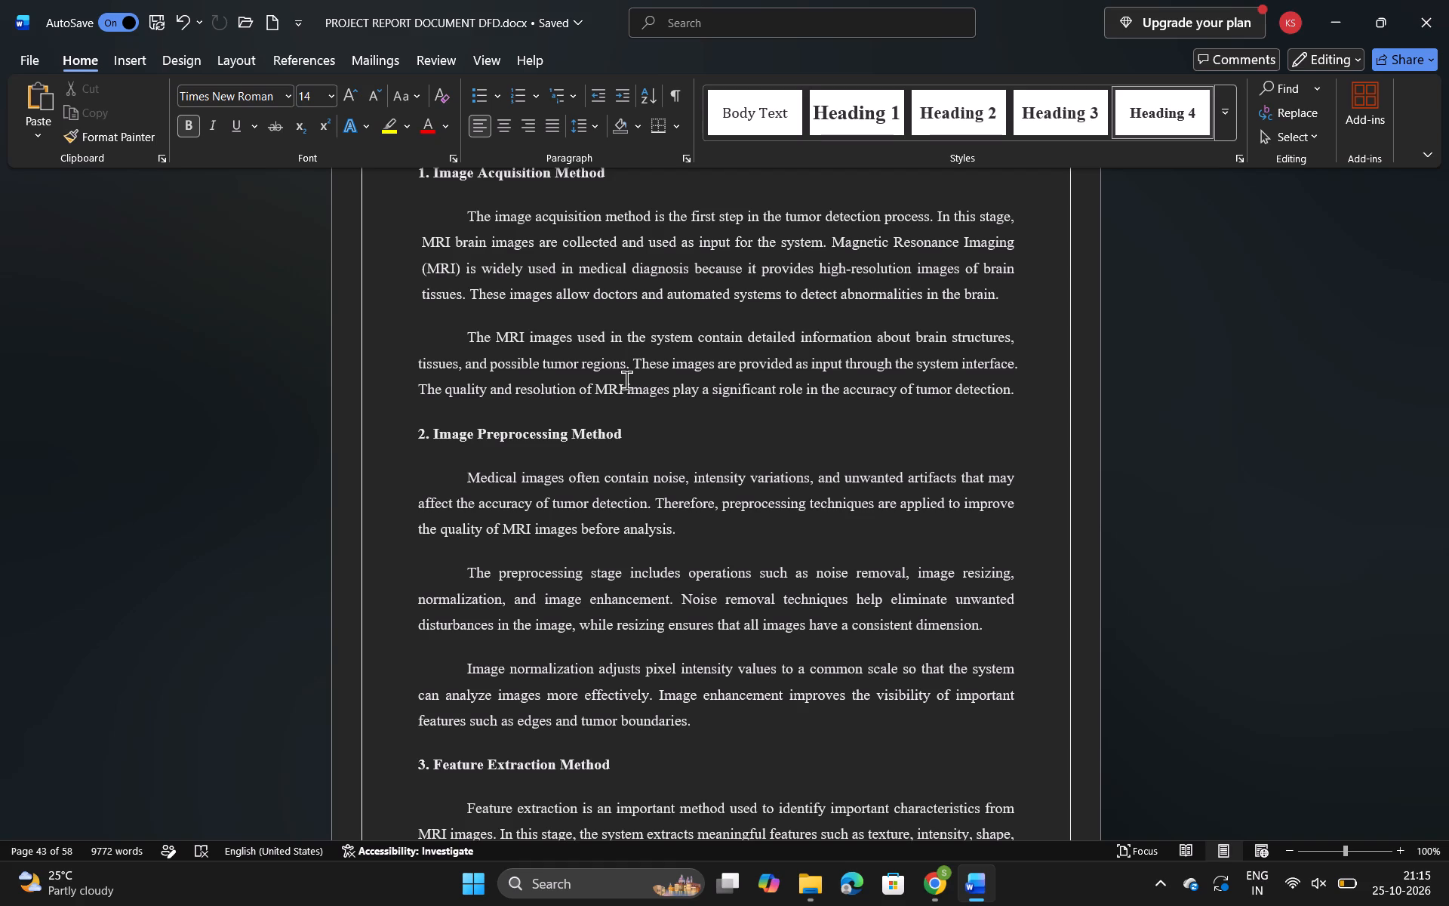
Recheck the text from the 4.2 Architecture figure through the 4.3 Methods and Algorithms section to the classification algorithms table and evaluation metrics.
{"action": "scroll", "coordinate": [626, 380], "scroll_direction": "up", "scroll_amount": 1}
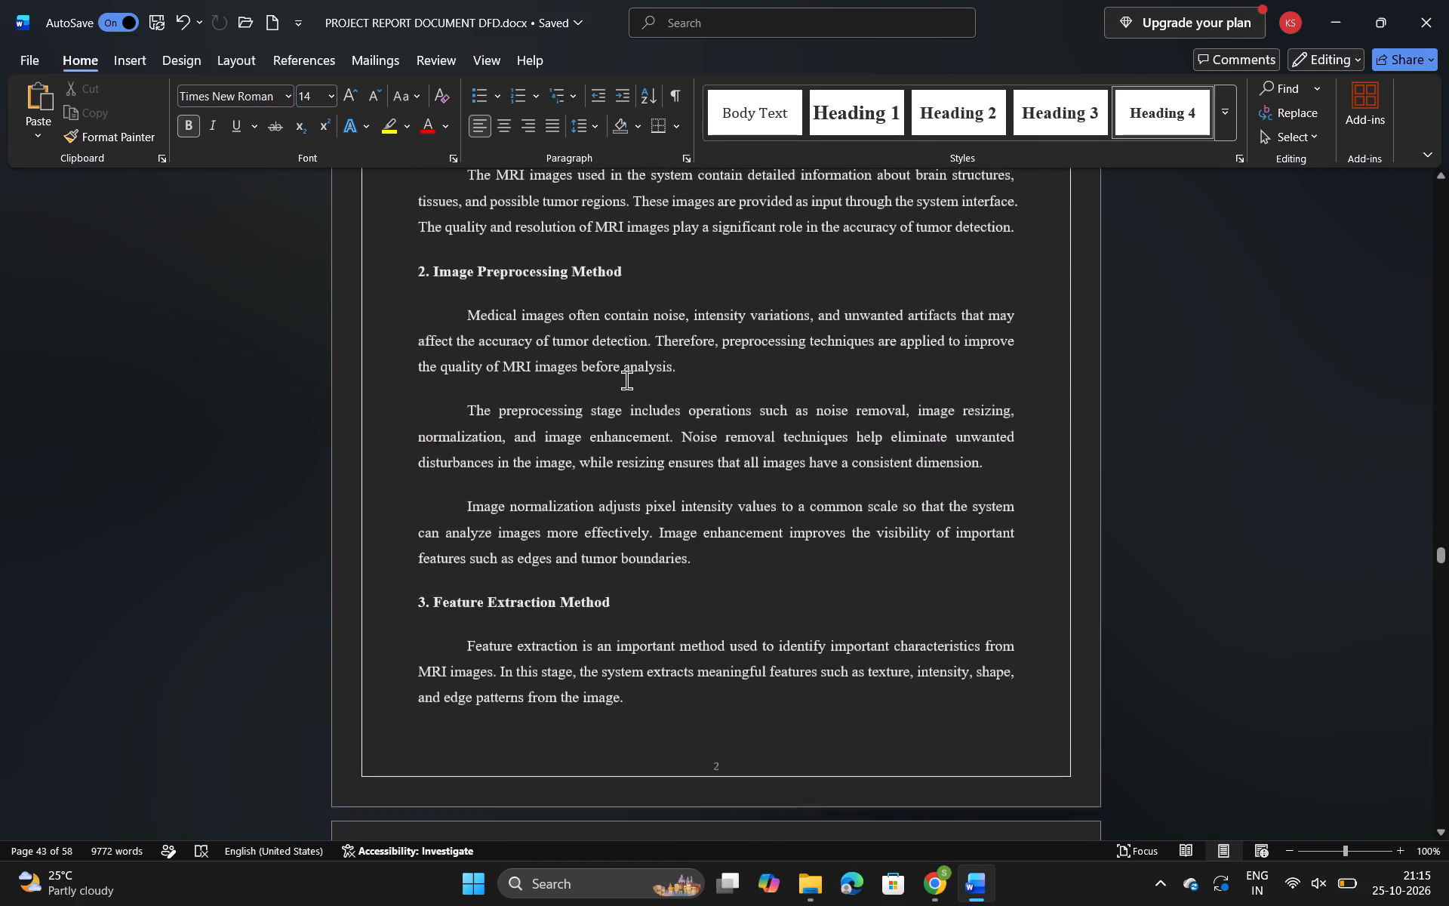
{"action": "scroll", "coordinate": [626, 380], "scroll_direction": "up", "scroll_amount": 2}
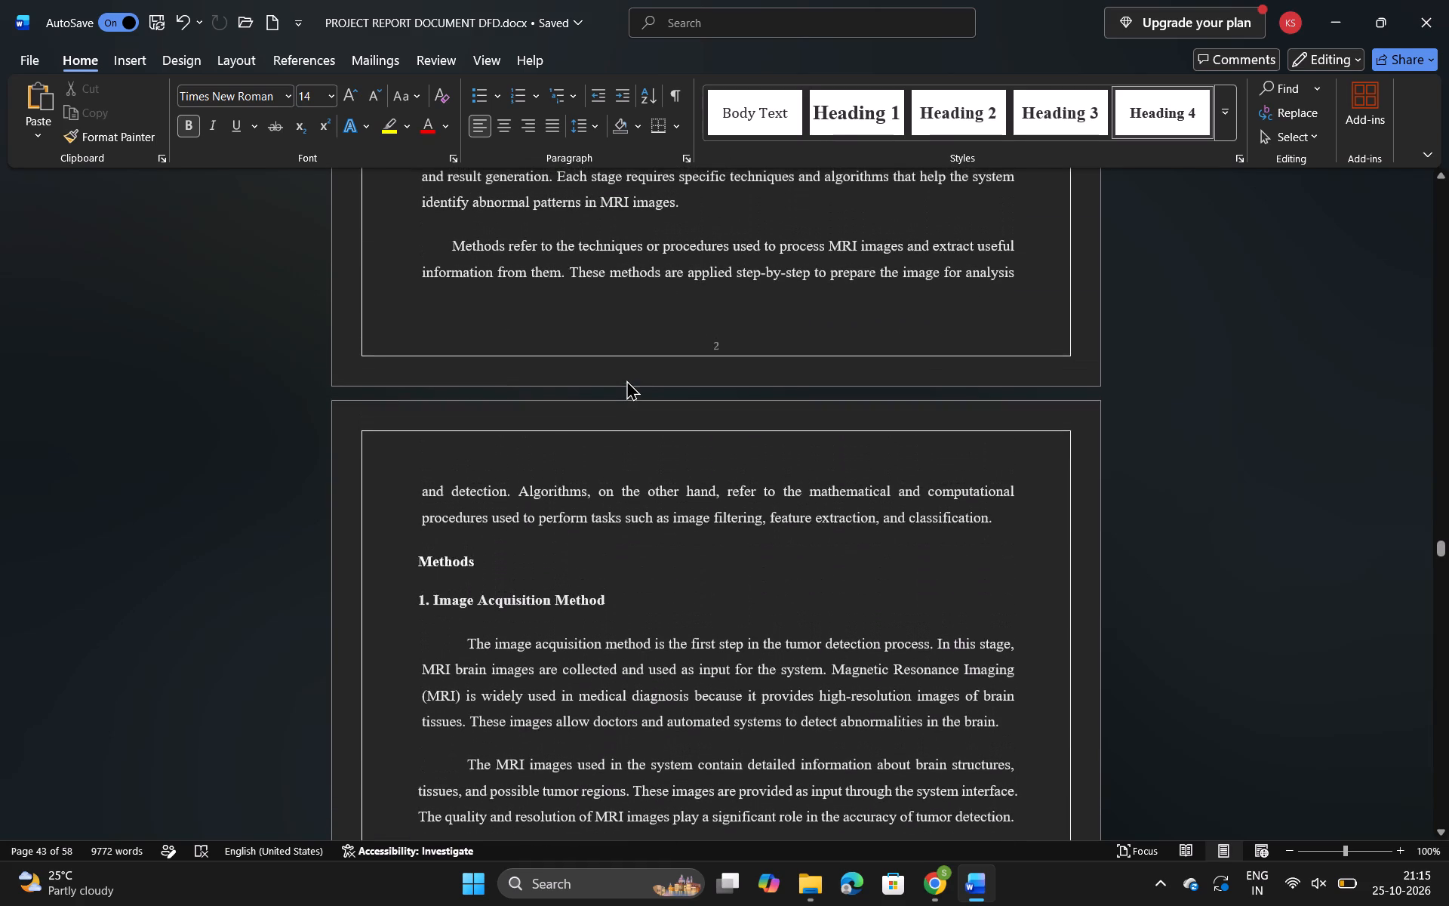
{"action": "scroll", "coordinate": [626, 380], "scroll_direction": "up", "scroll_amount": 1}
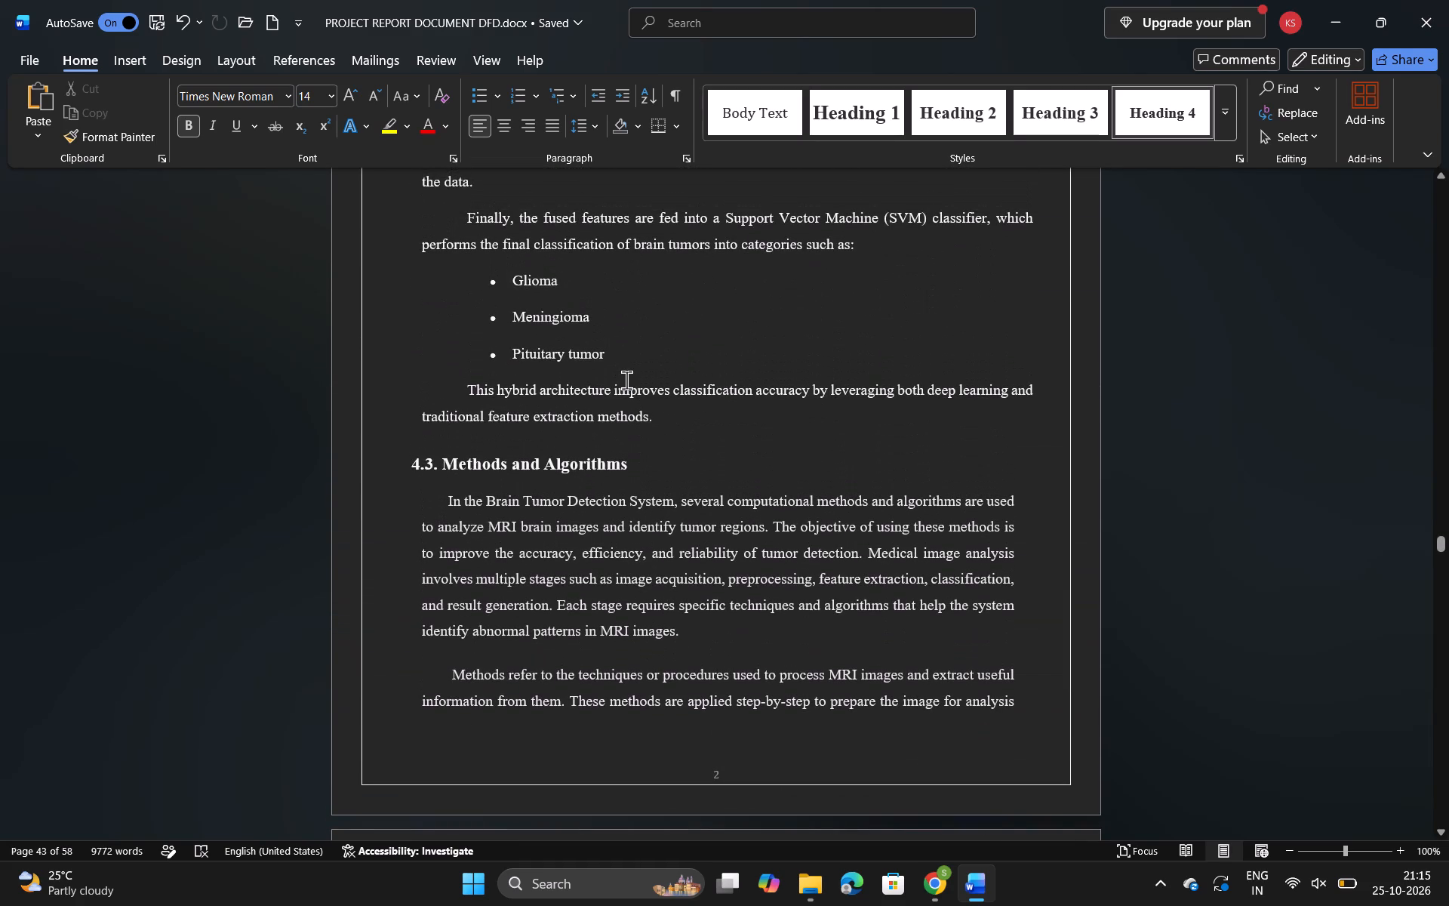
{"action": "scroll", "coordinate": [626, 380], "scroll_direction": "up", "scroll_amount": 1}
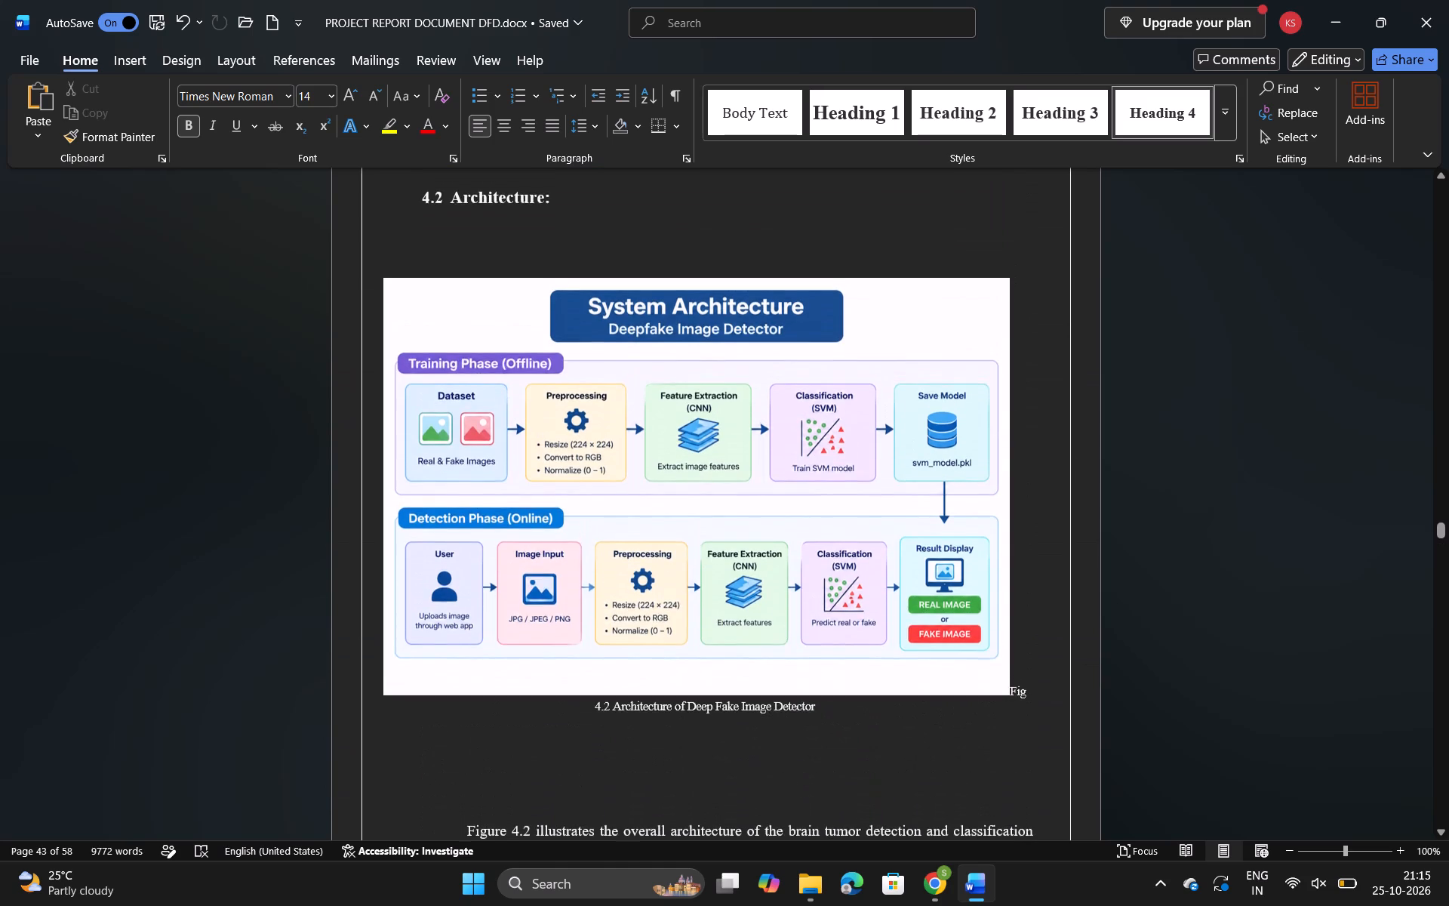
{"action": "scroll", "coordinate": [626, 380], "scroll_direction": "down", "scroll_amount": 2}
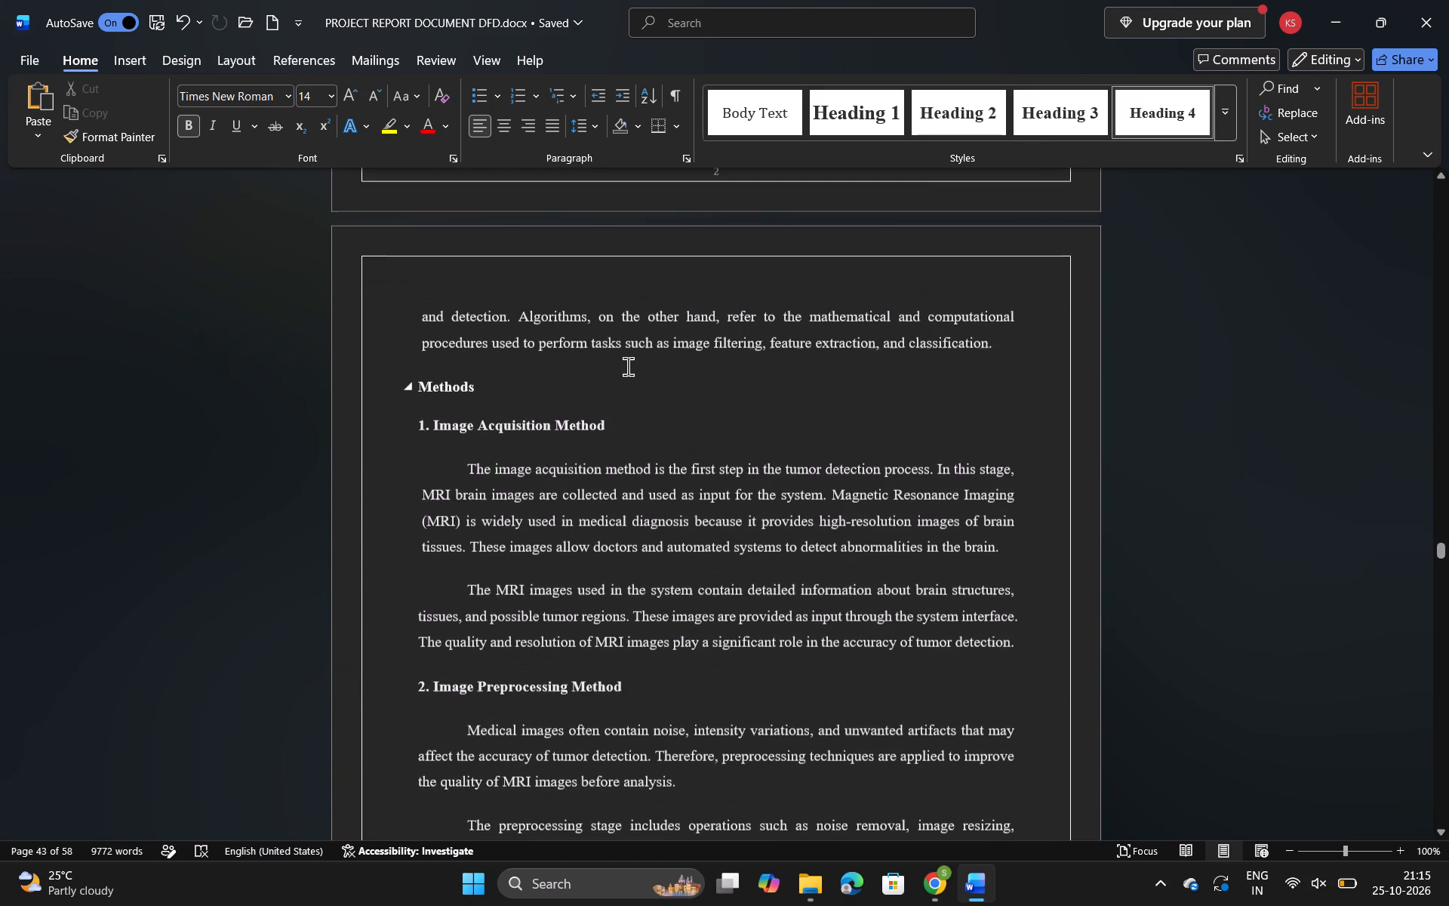
{"action": "scroll", "coordinate": [628, 366], "scroll_direction": "down", "scroll_amount": 3}
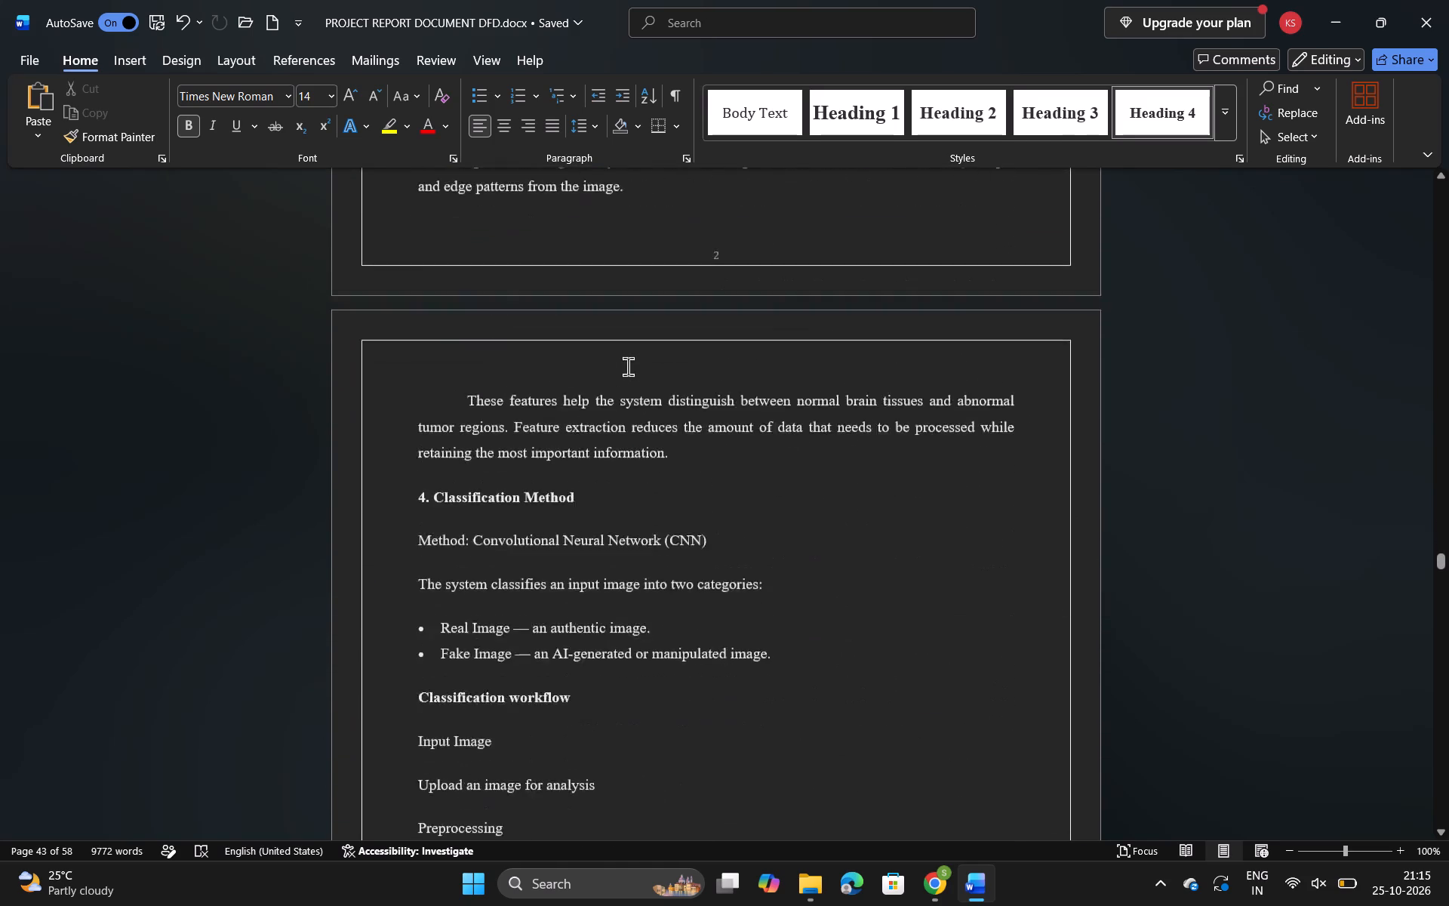
{"action": "scroll", "coordinate": [628, 366], "scroll_direction": "down", "scroll_amount": 2}
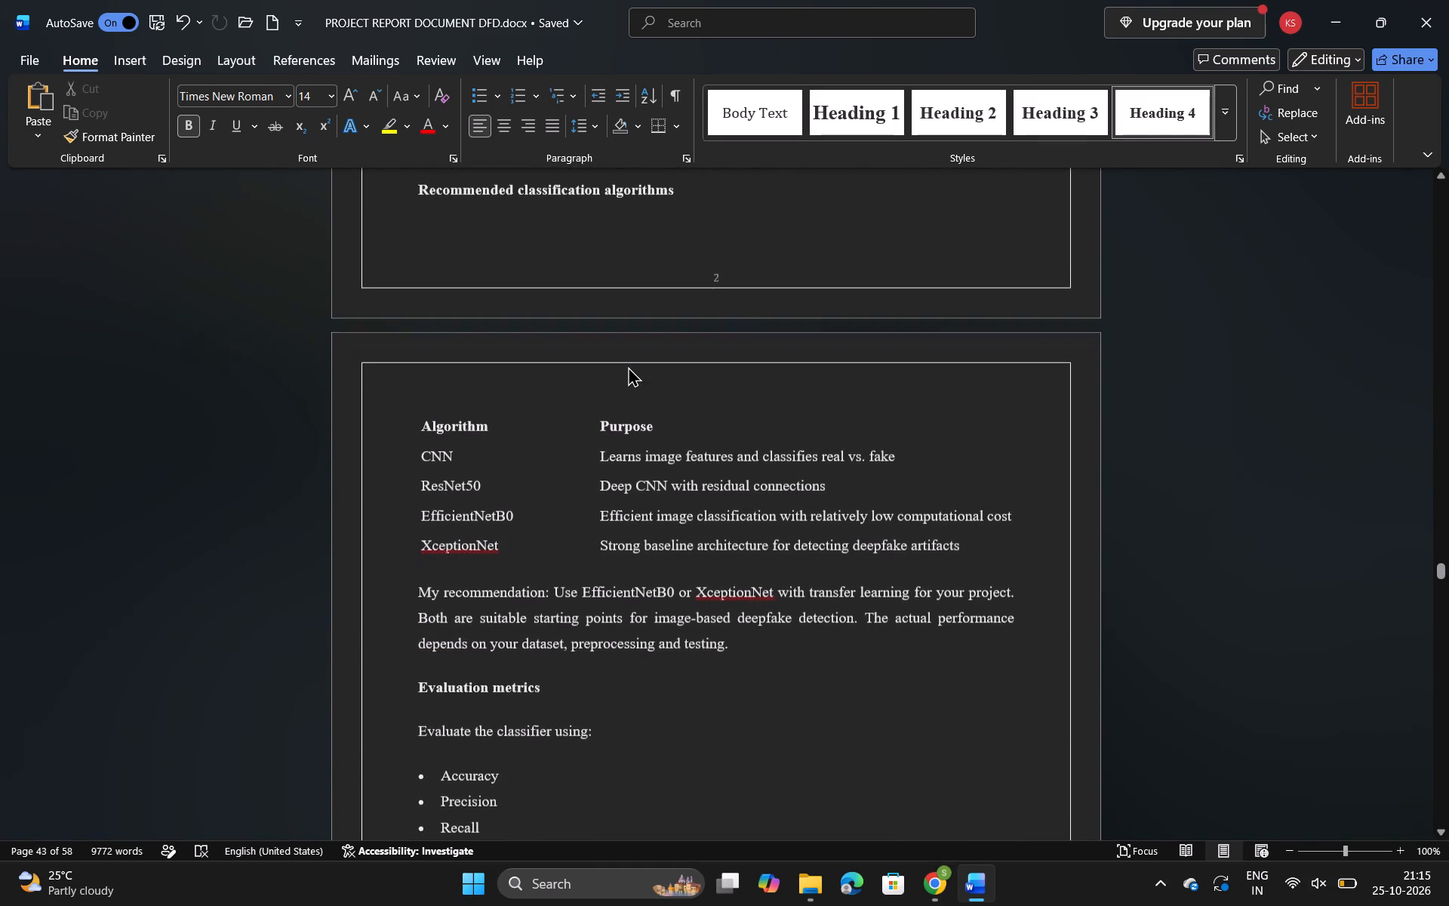
Review the text from the evaluation metrics through the Chapter 5 introduction to the 5.2 Results steps and screenshots for remaining brain tumor content.
{"action": "scroll", "coordinate": [628, 366], "scroll_direction": "down", "scroll_amount": 1}
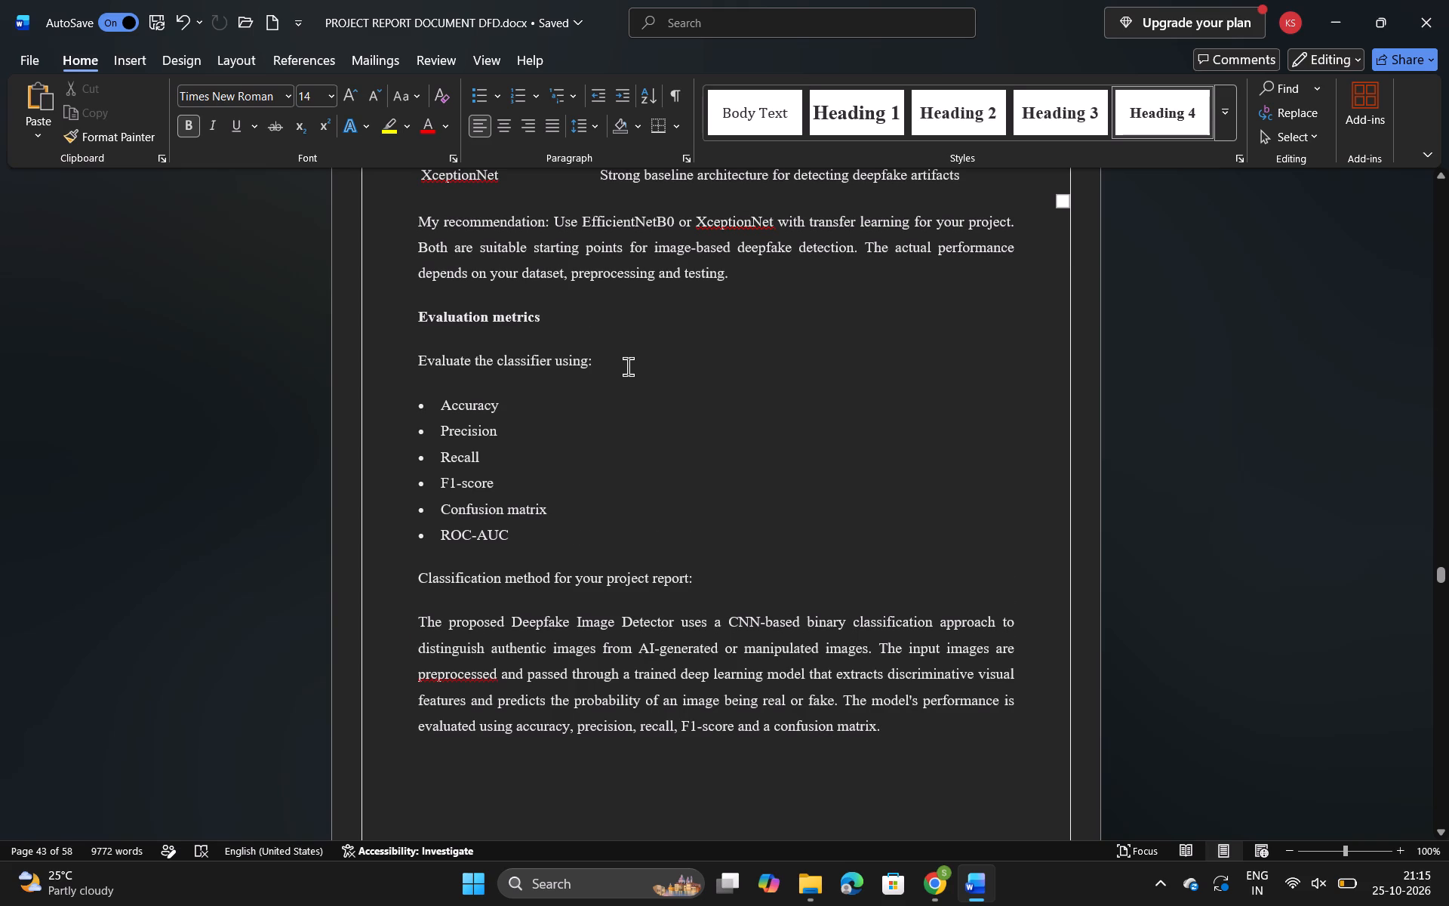
{"action": "scroll", "coordinate": [628, 366], "scroll_direction": "down", "scroll_amount": 2}
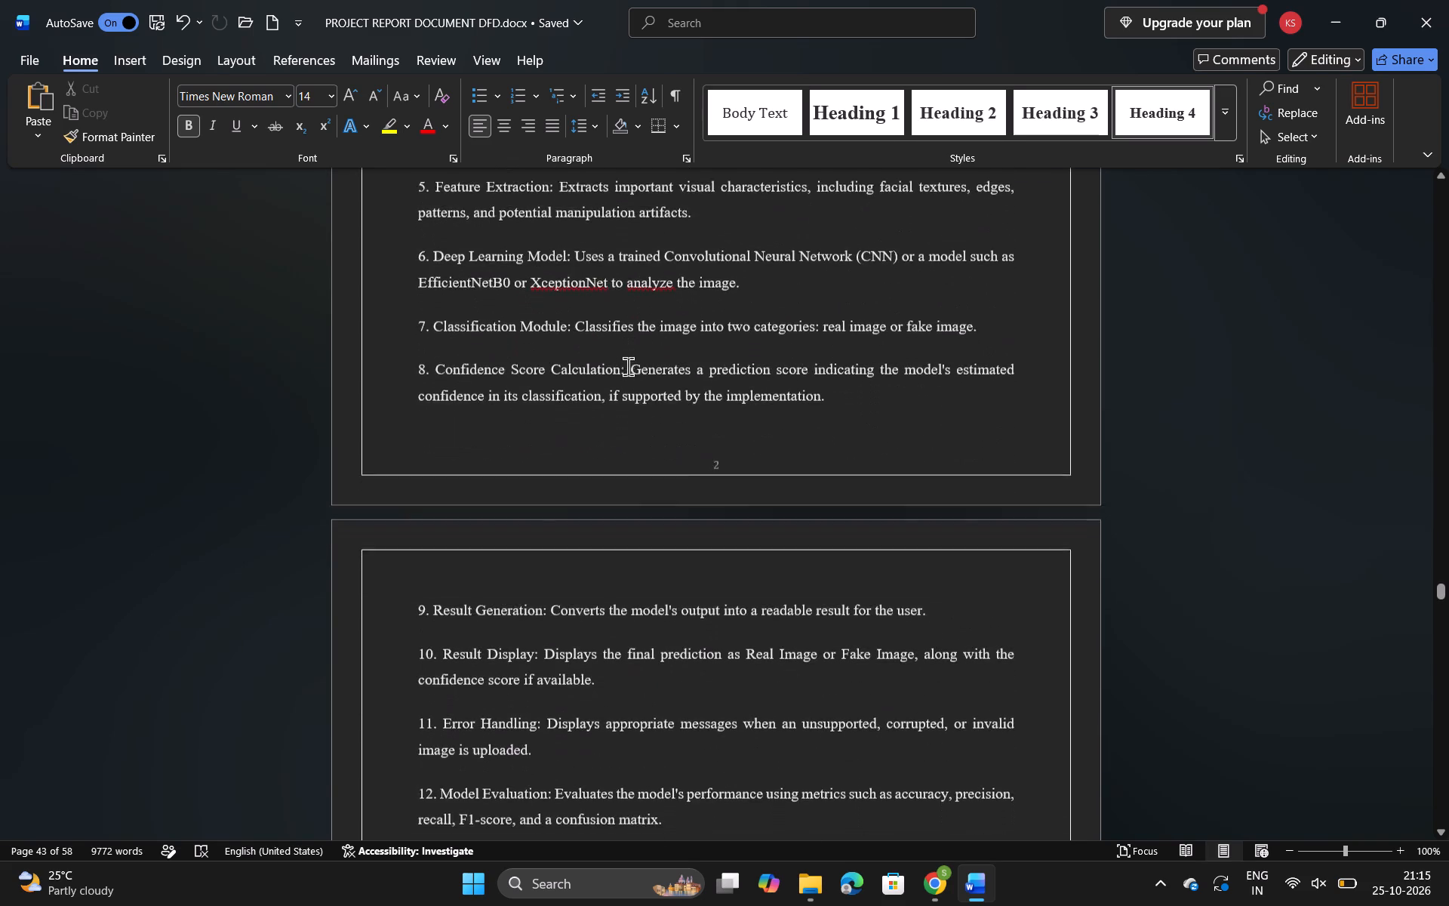
{"action": "scroll", "coordinate": [628, 366], "scroll_direction": "down", "scroll_amount": 2}
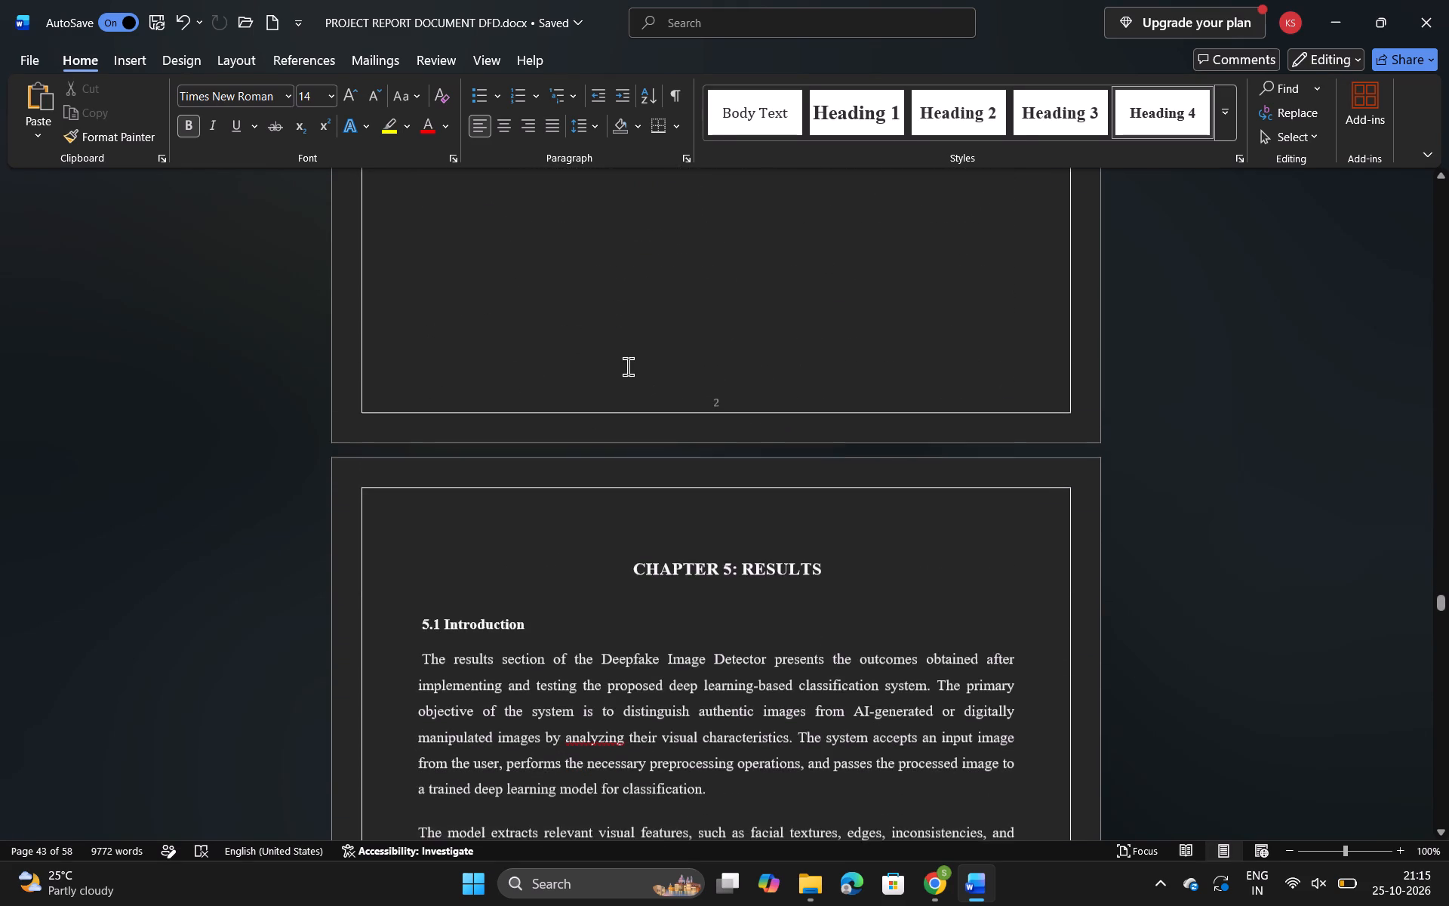
{"action": "scroll", "coordinate": [628, 366], "scroll_direction": "down", "scroll_amount": 3}
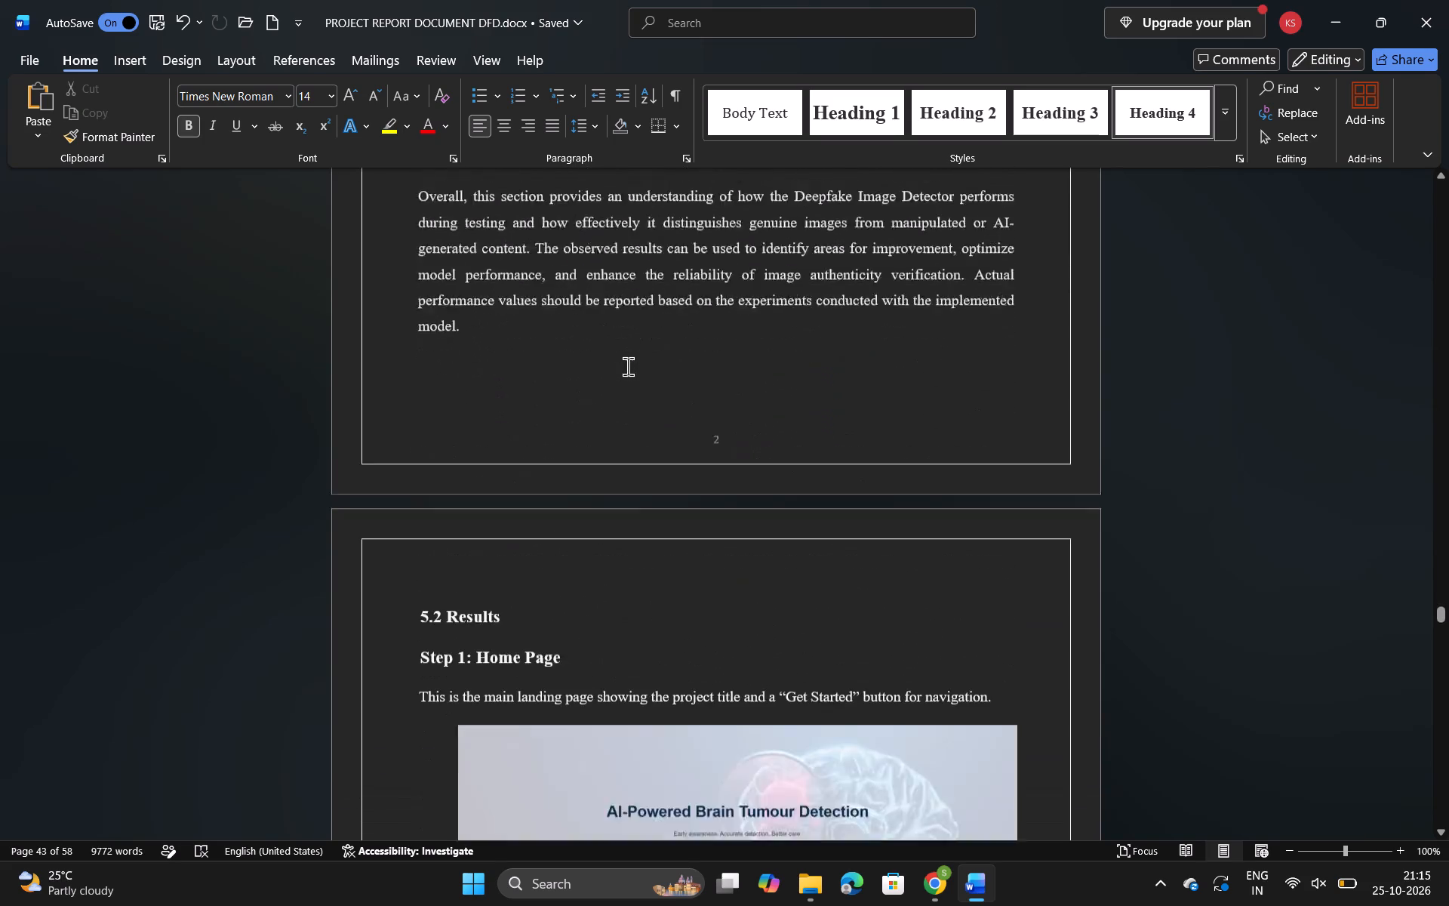
{"action": "scroll", "coordinate": [628, 366], "scroll_direction": "down", "scroll_amount": 3}
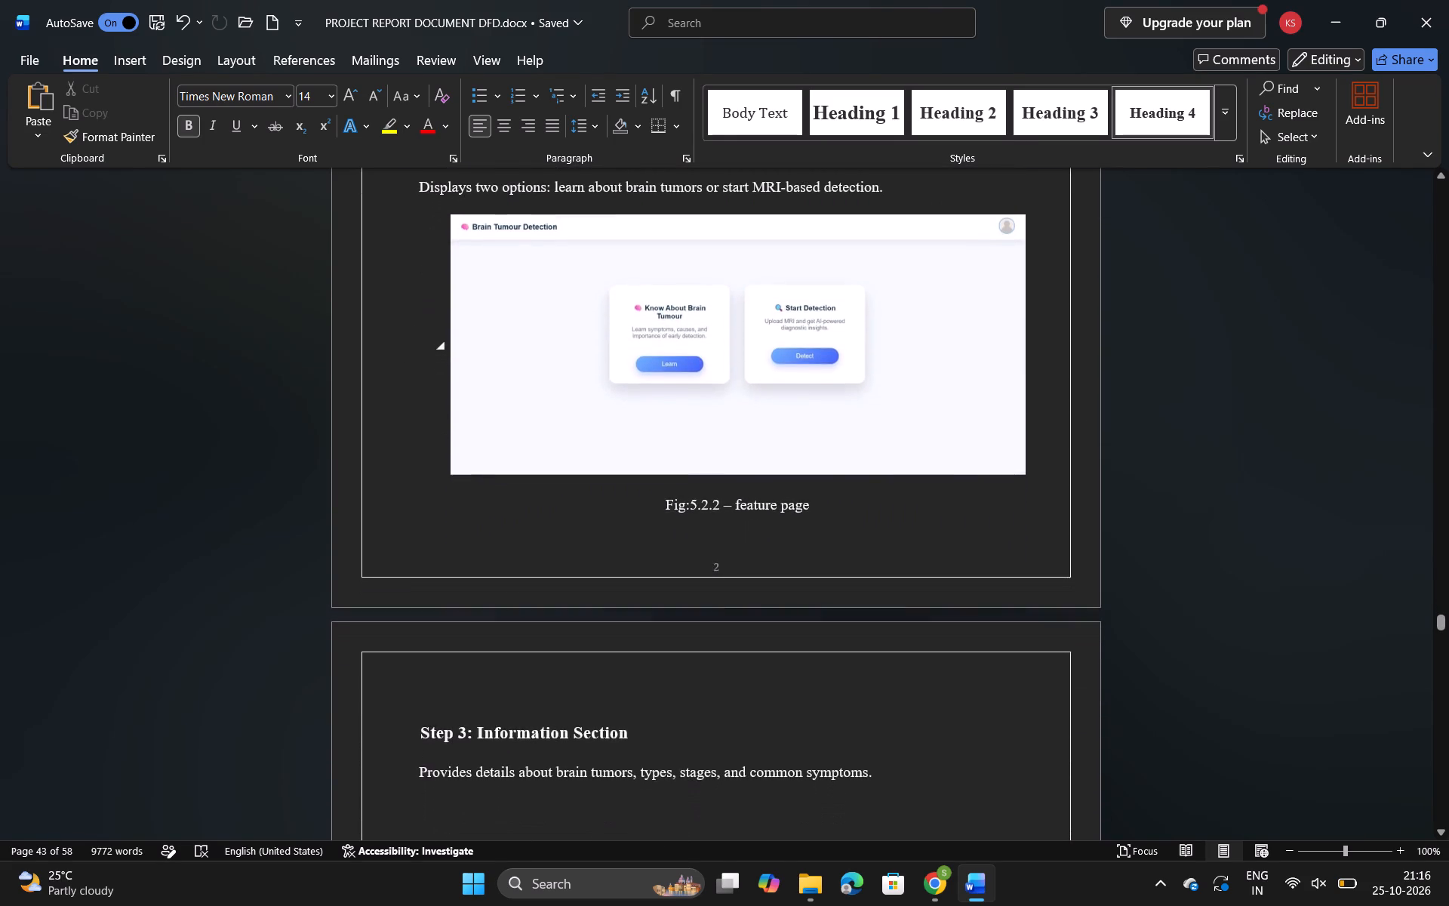
{"action": "scroll", "coordinate": [626, 313], "scroll_direction": "up", "scroll_amount": 1}
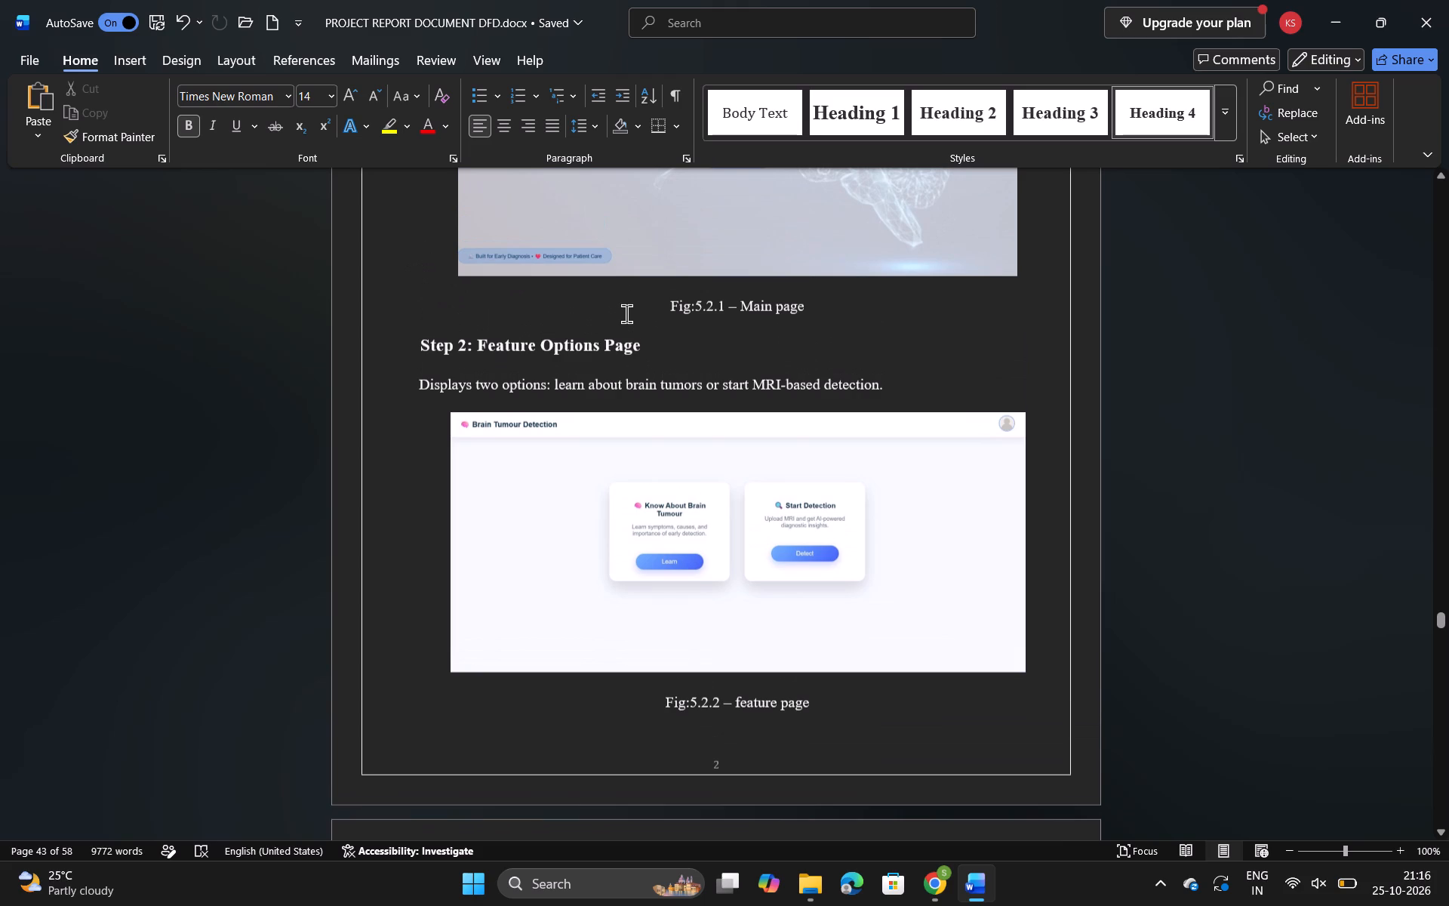
{"action": "scroll", "coordinate": [626, 313], "scroll_direction": "down", "scroll_amount": 1}
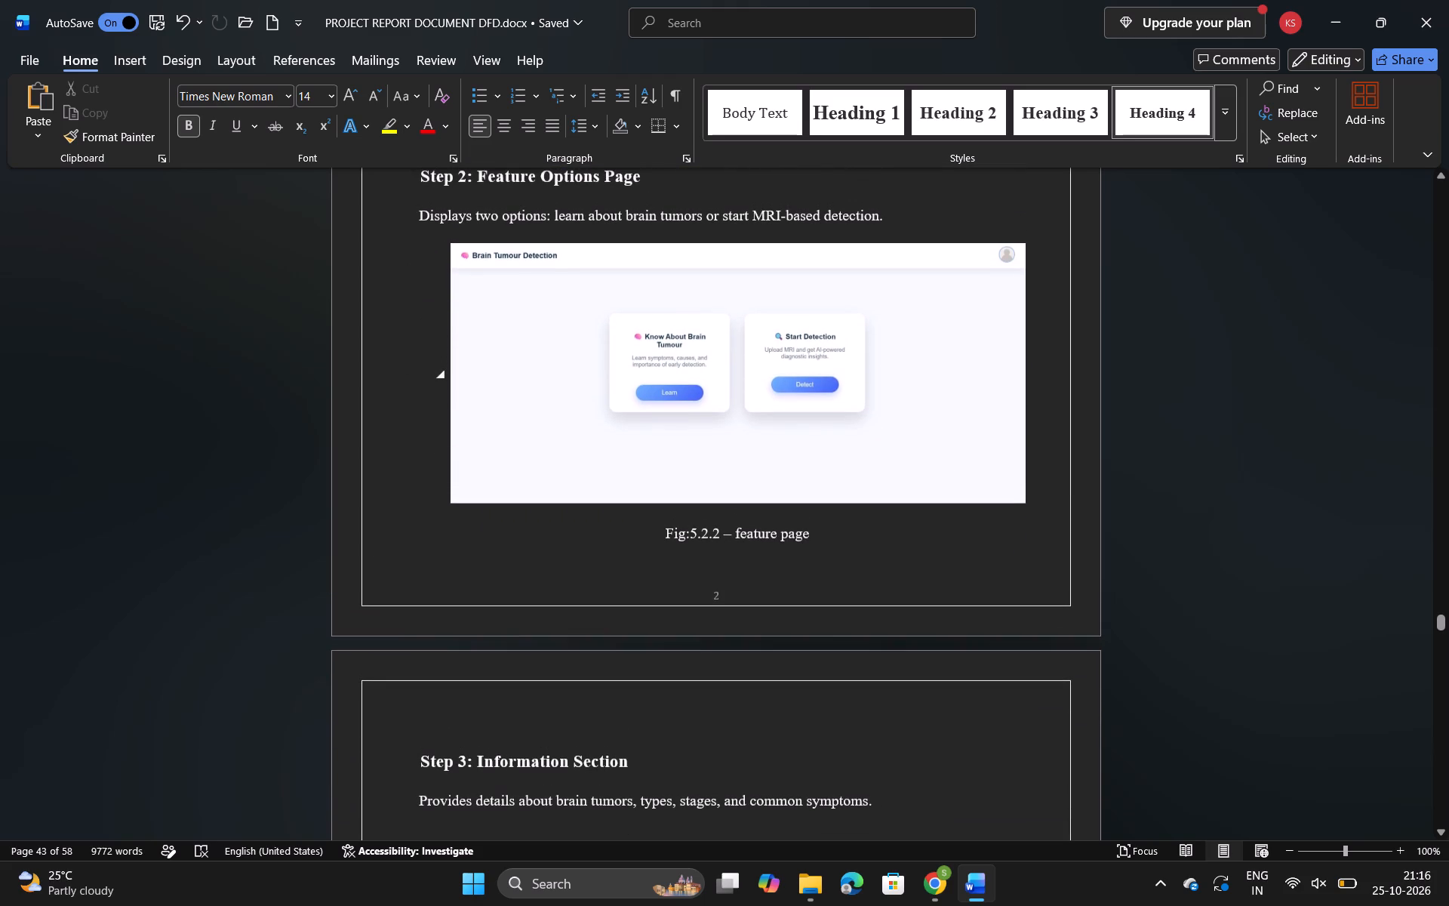
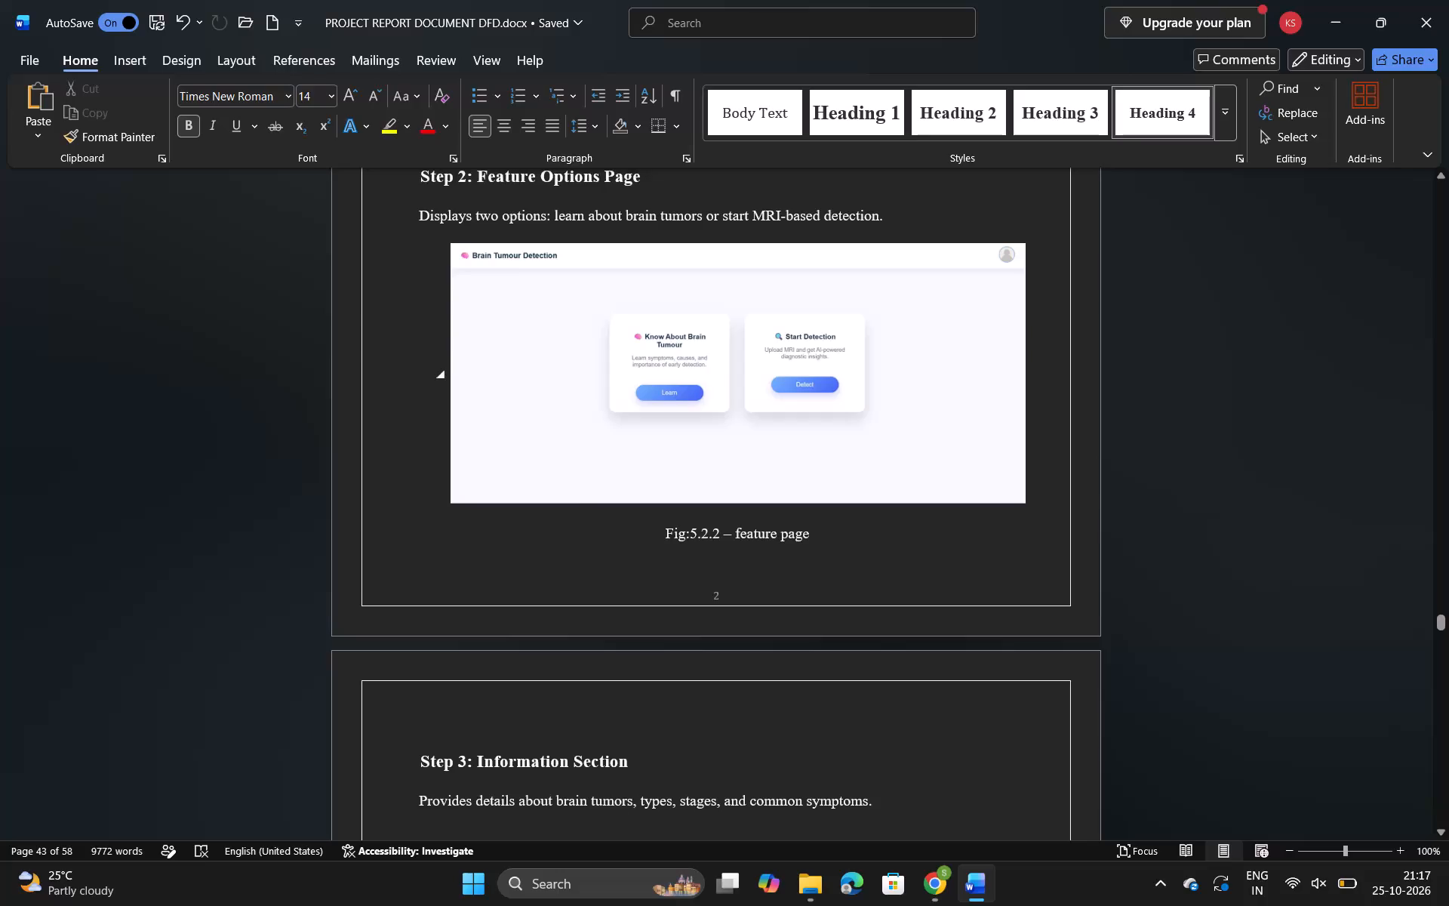
Review the 5.2 result steps and screenshots from Step 2 through Step 4 to section 5.3 for remaining brain tumor content.
{"action": "scroll", "coordinate": [785, 496], "scroll_direction": "up", "scroll_amount": 1}
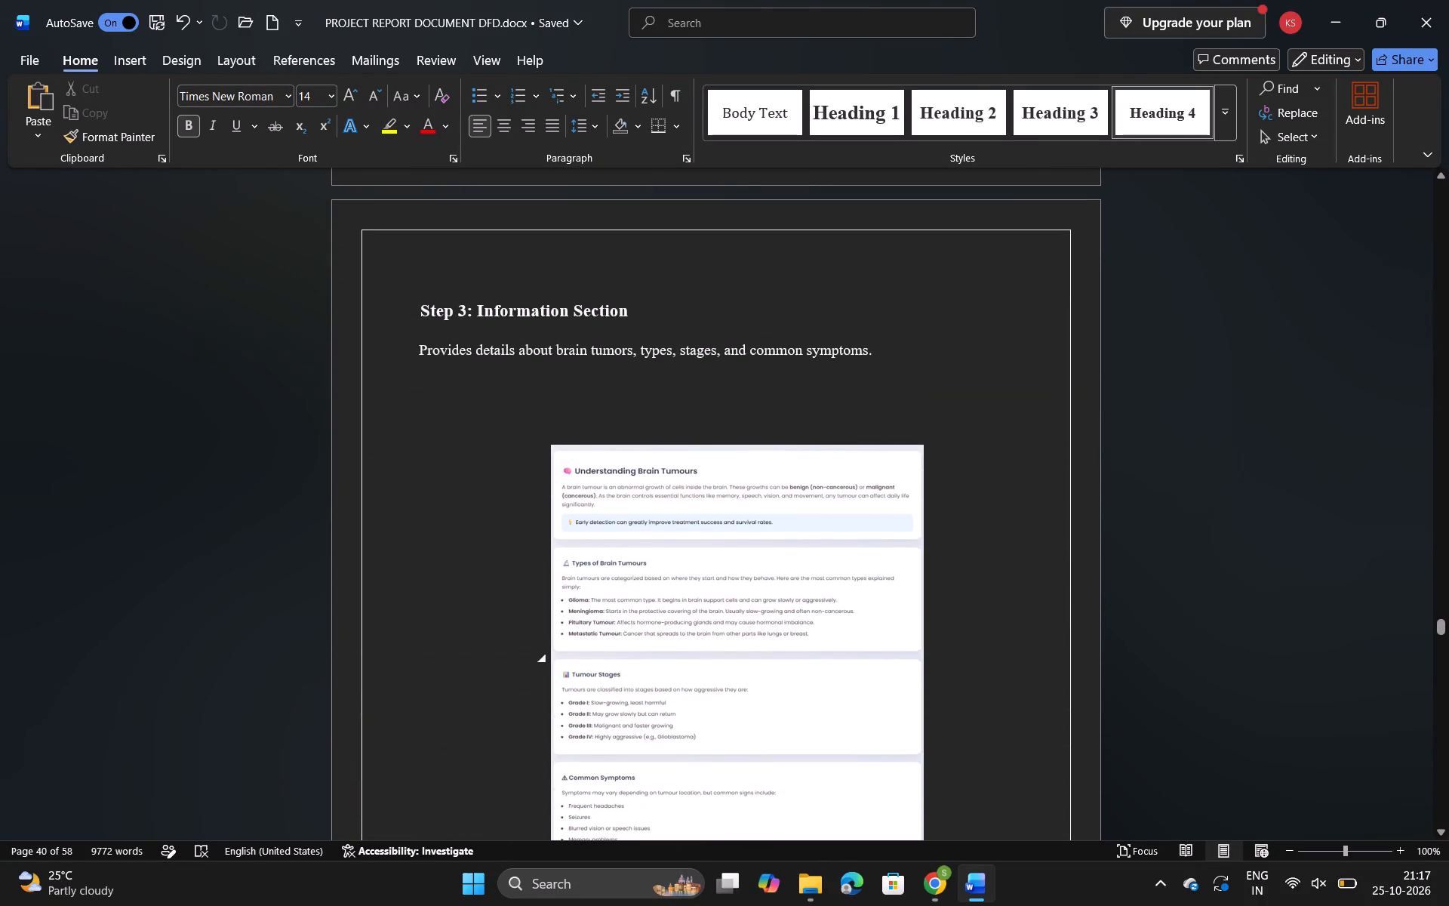
{"action": "left_click", "coordinate": [785, 495]}
{"action": "scroll", "coordinate": [799, 430], "scroll_direction": "down", "scroll_amount": 1}
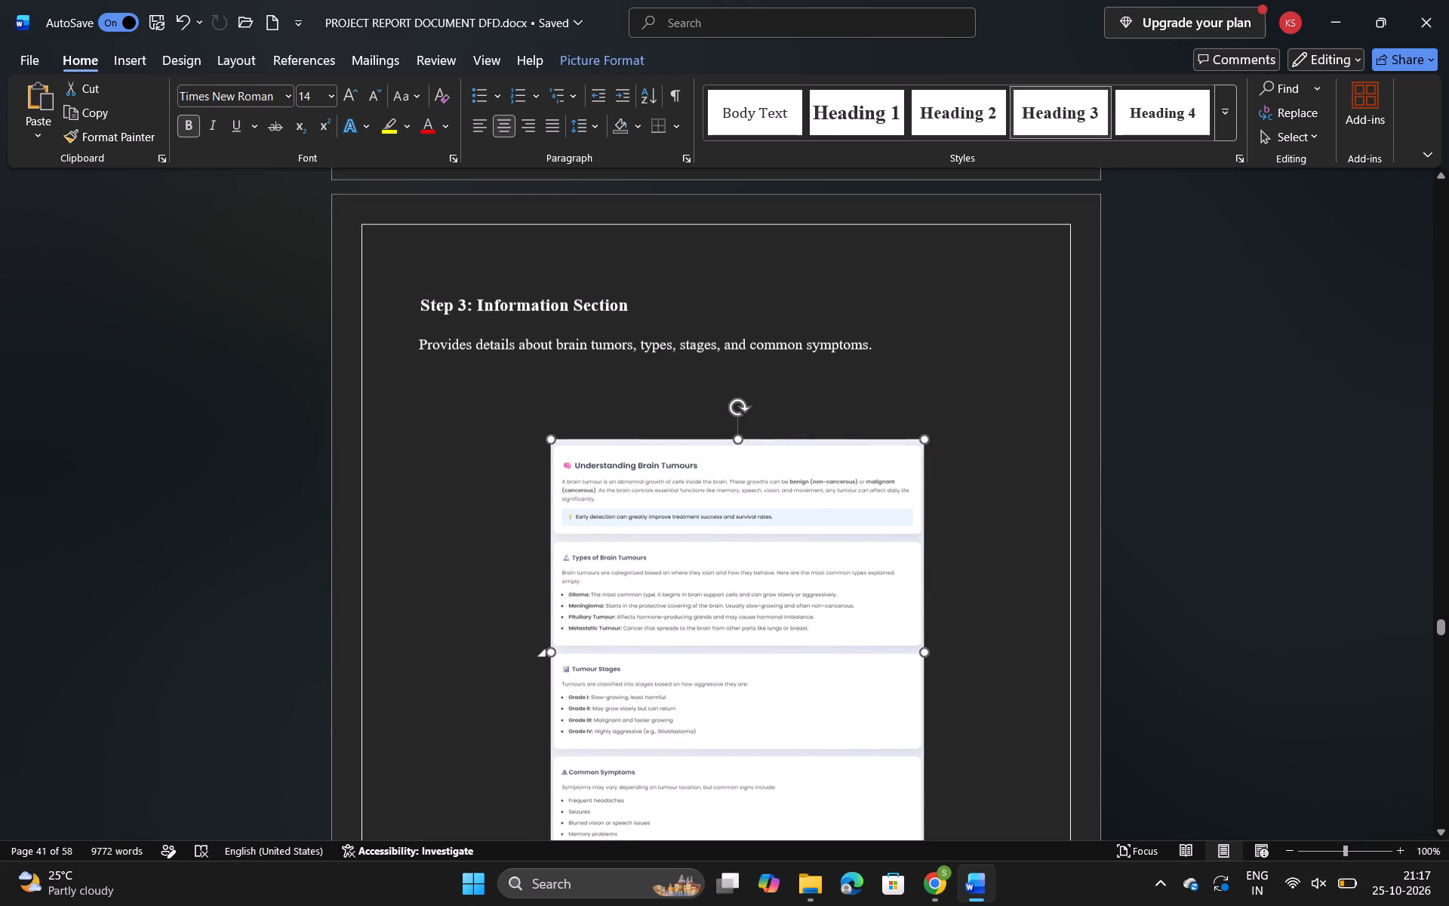
{"action": "scroll", "coordinate": [799, 430], "scroll_direction": "down", "scroll_amount": 2}
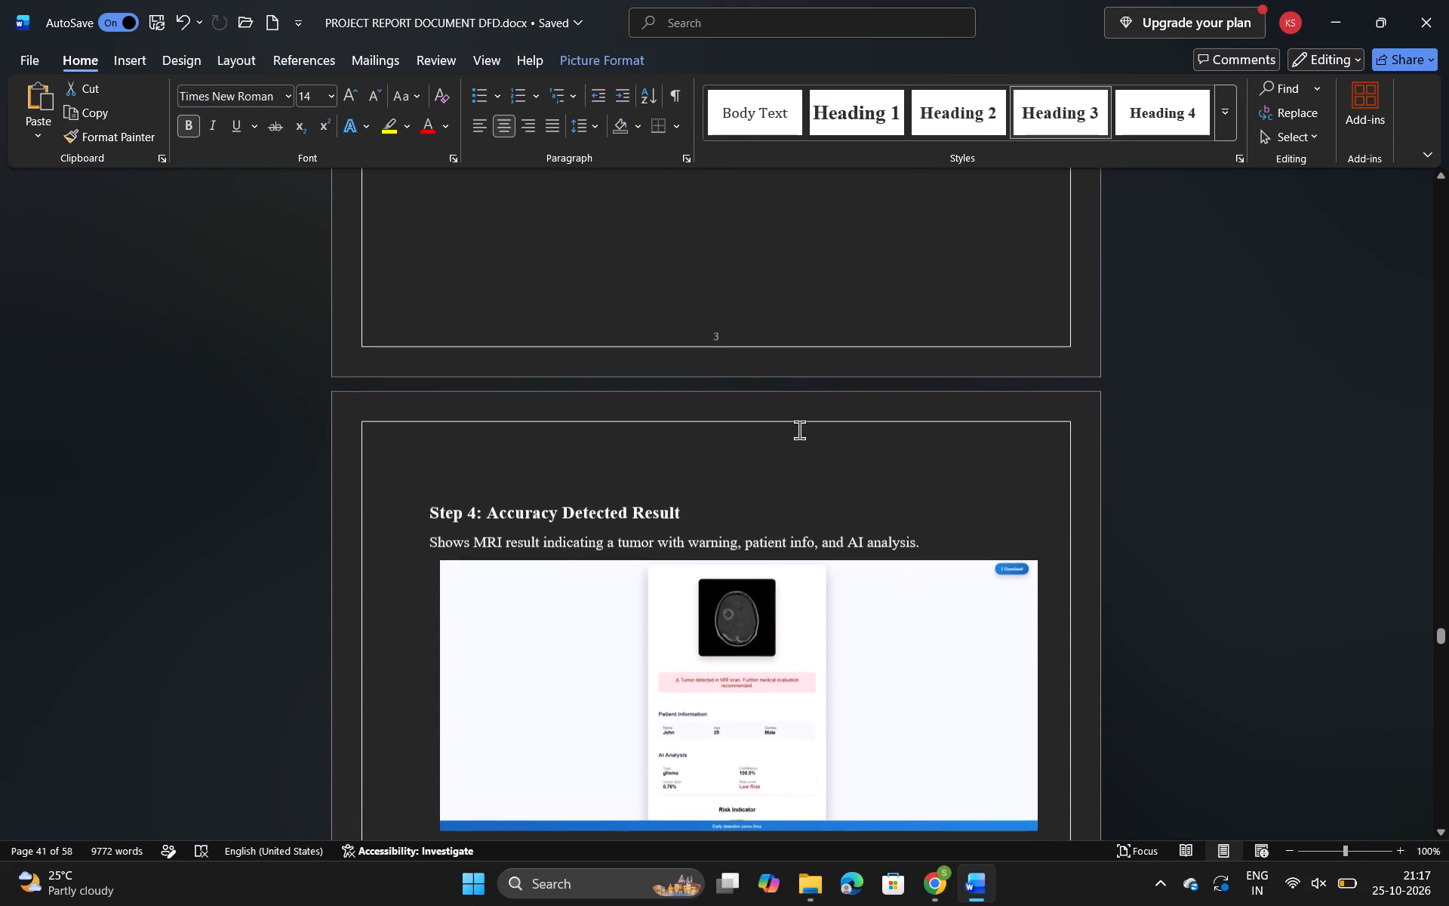
{"action": "scroll", "coordinate": [799, 430], "scroll_direction": "down", "scroll_amount": 2}
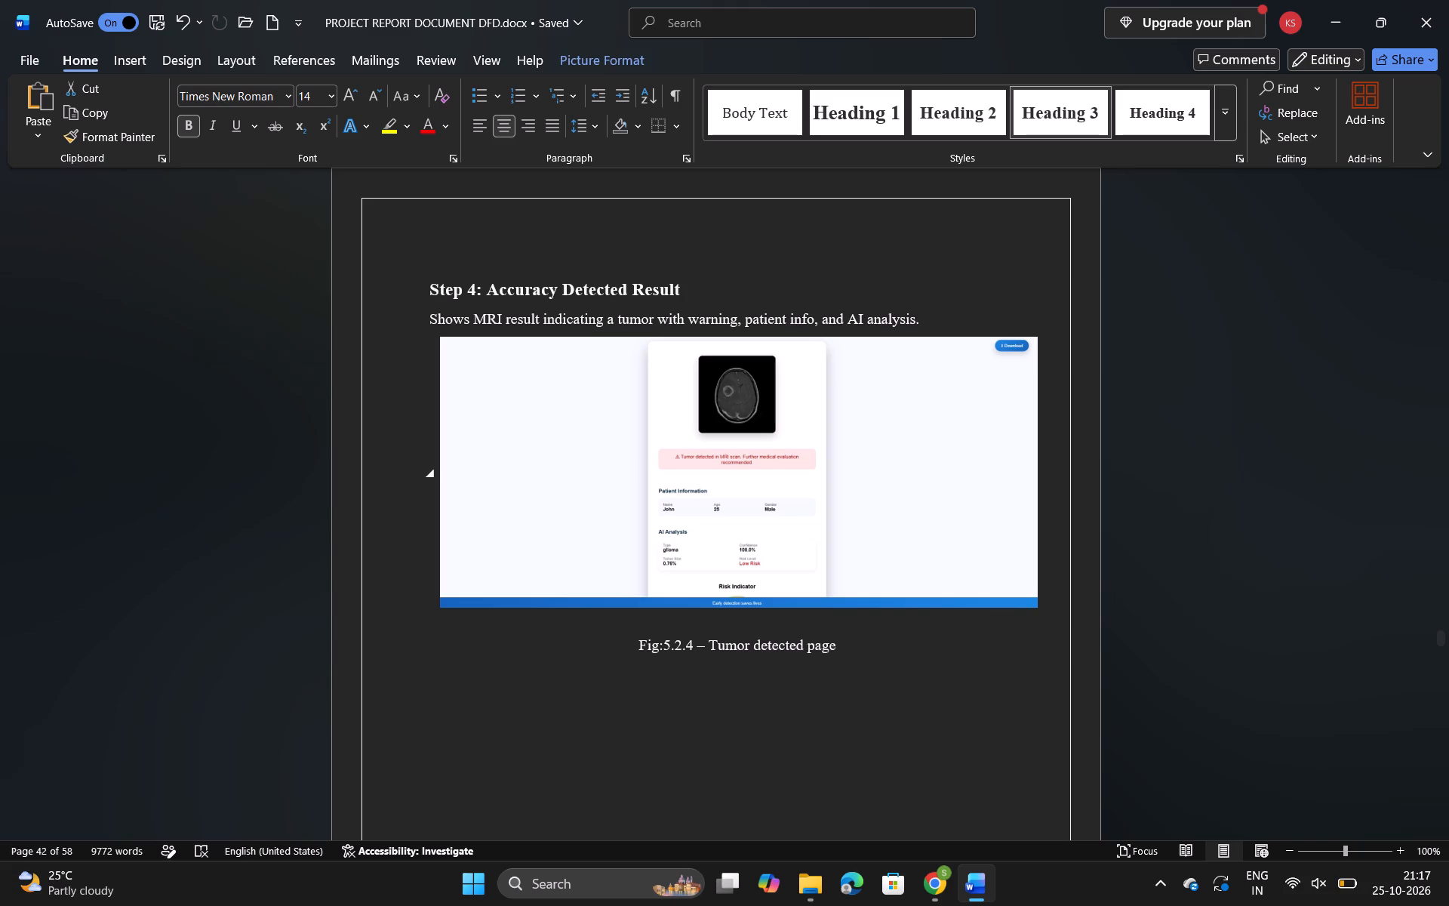
{"action": "scroll", "coordinate": [648, 470], "scroll_direction": "up", "scroll_amount": 1}
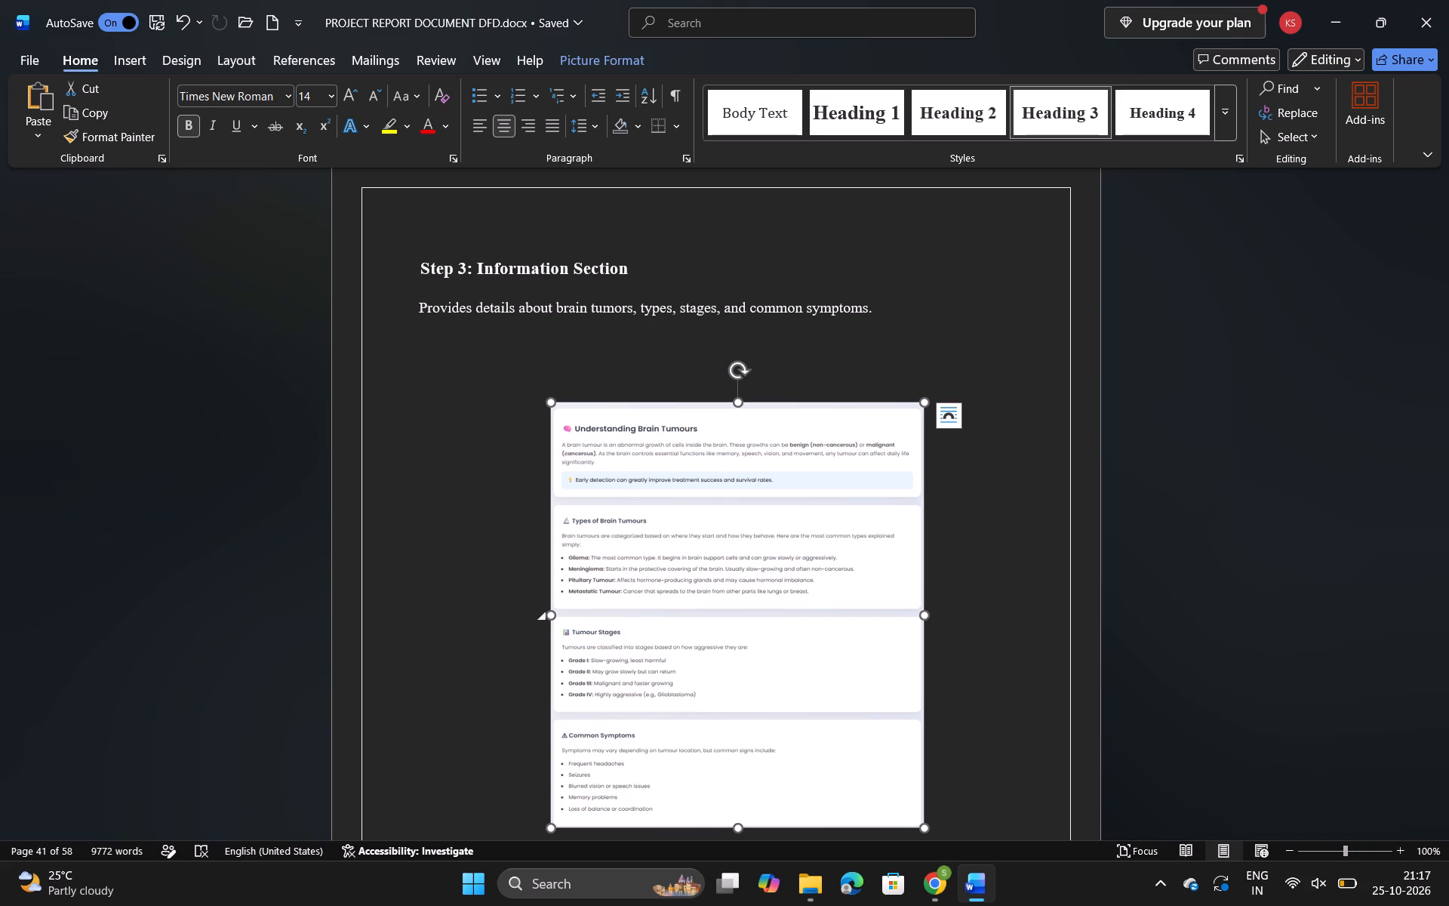
{"action": "scroll", "coordinate": [648, 470], "scroll_direction": "down", "scroll_amount": 2}
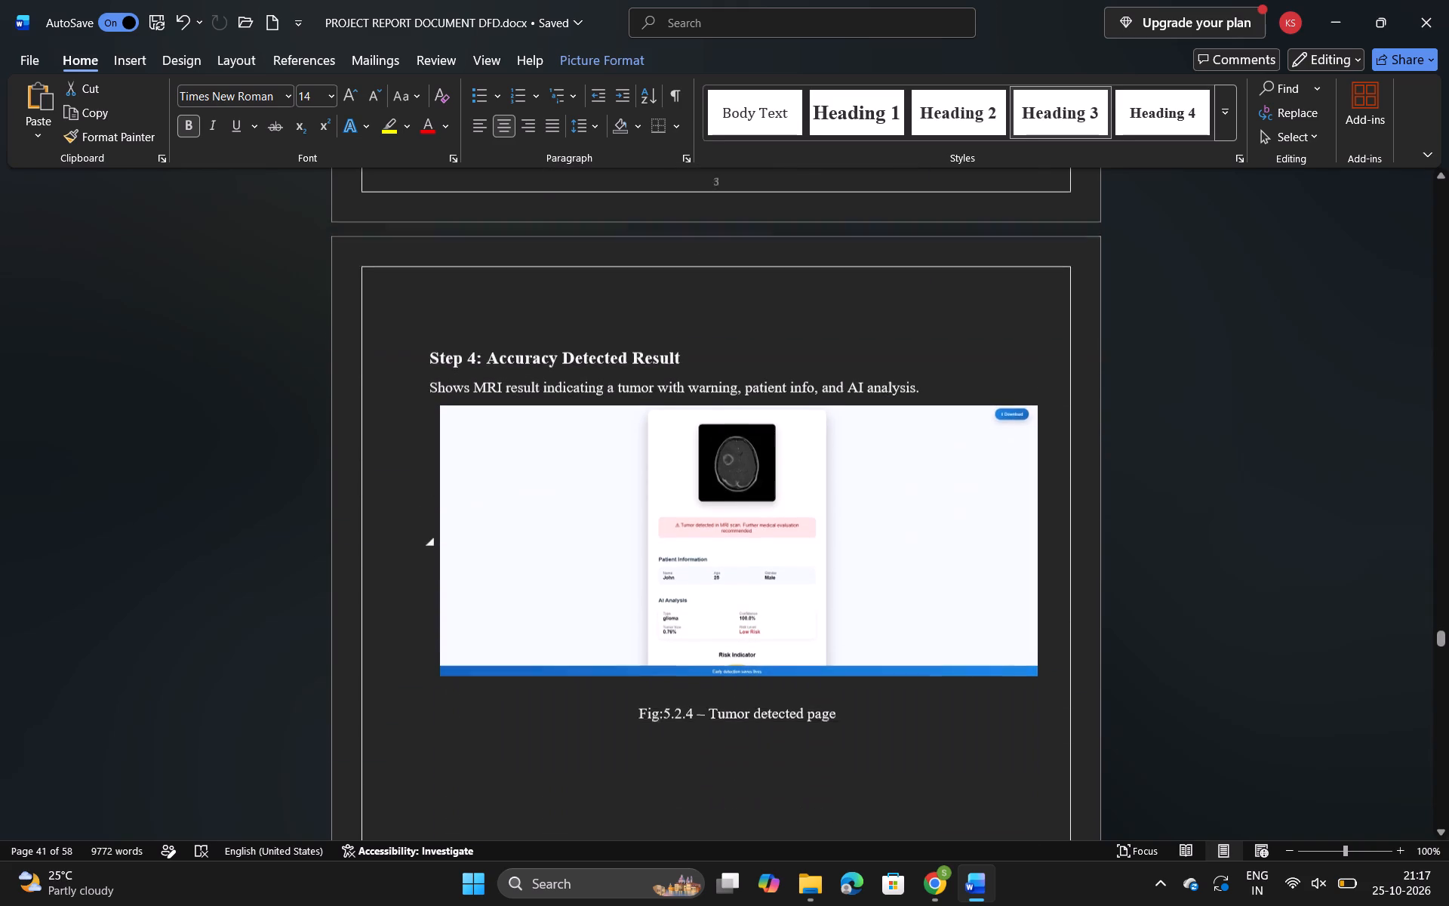
{"action": "scroll", "coordinate": [648, 470], "scroll_direction": "down", "scroll_amount": 1}
{"action": "scroll", "coordinate": [648, 470], "scroll_direction": "up", "scroll_amount": 1}
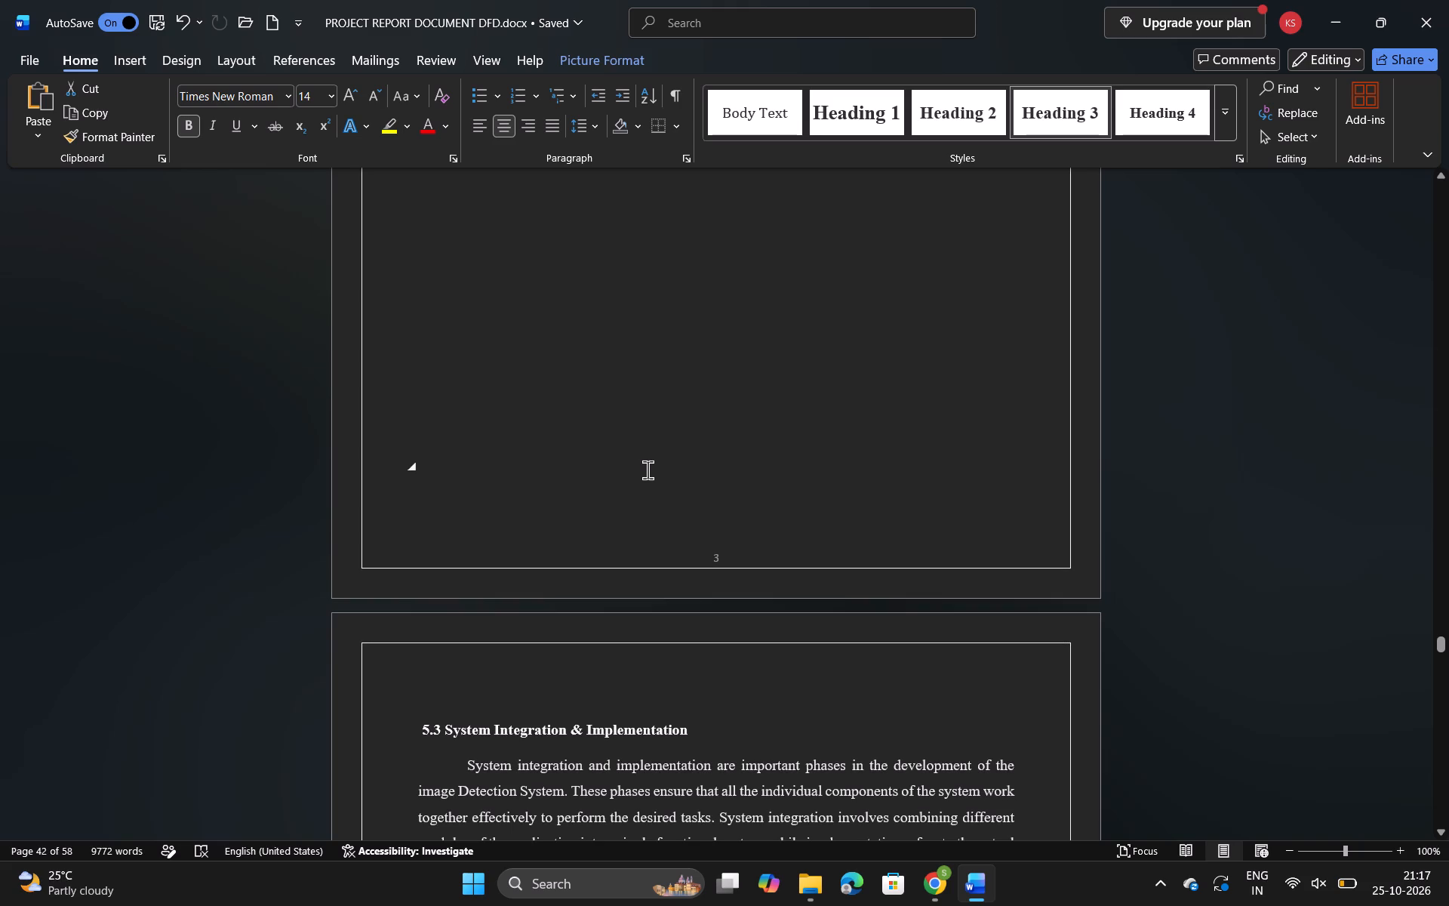
{"action": "scroll", "coordinate": [648, 470], "scroll_direction": "down", "scroll_amount": 1}
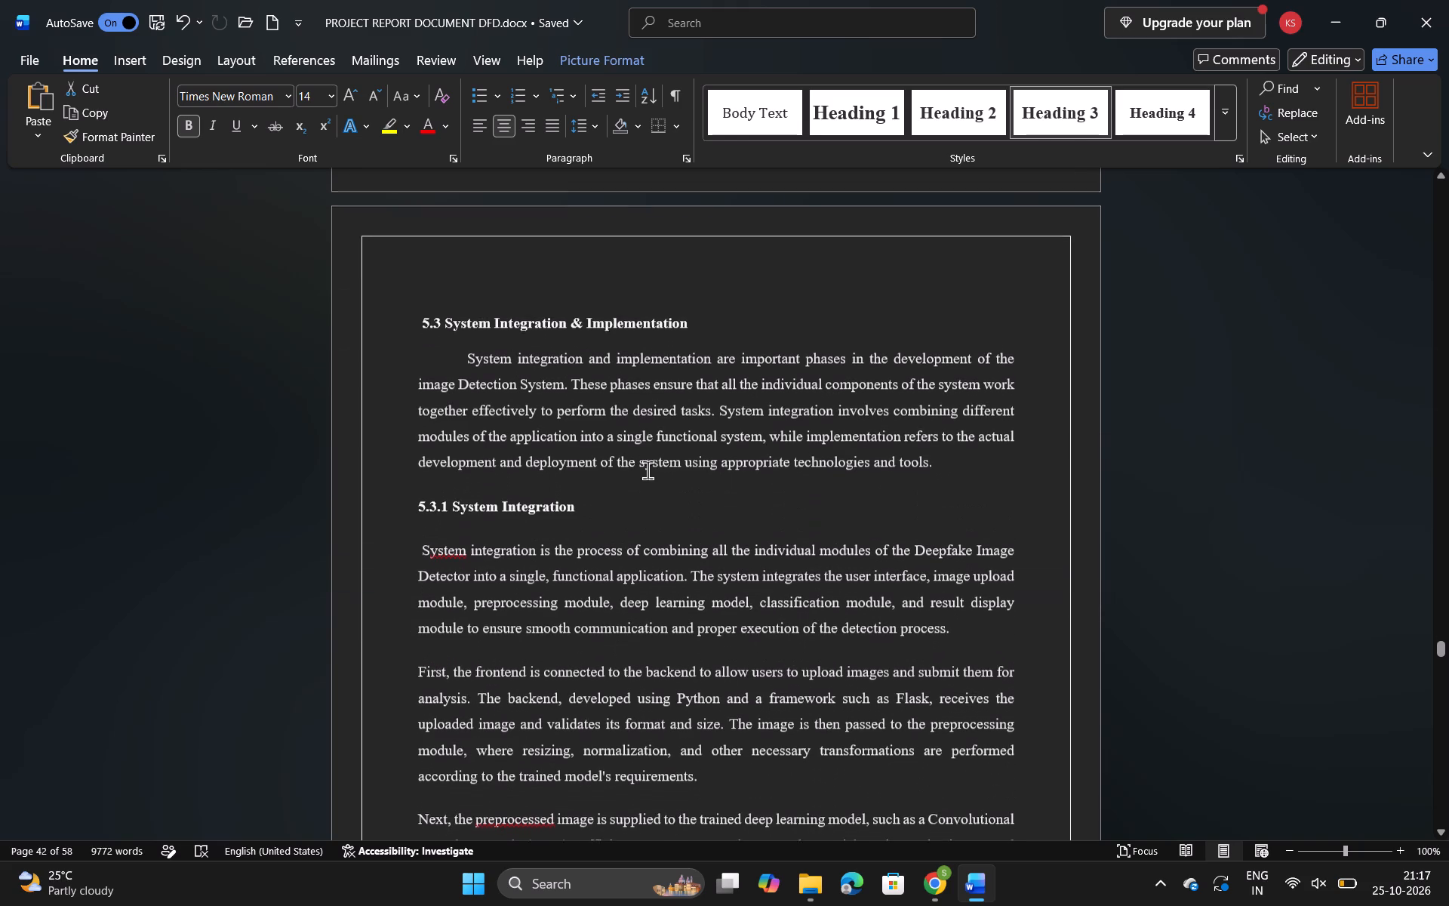
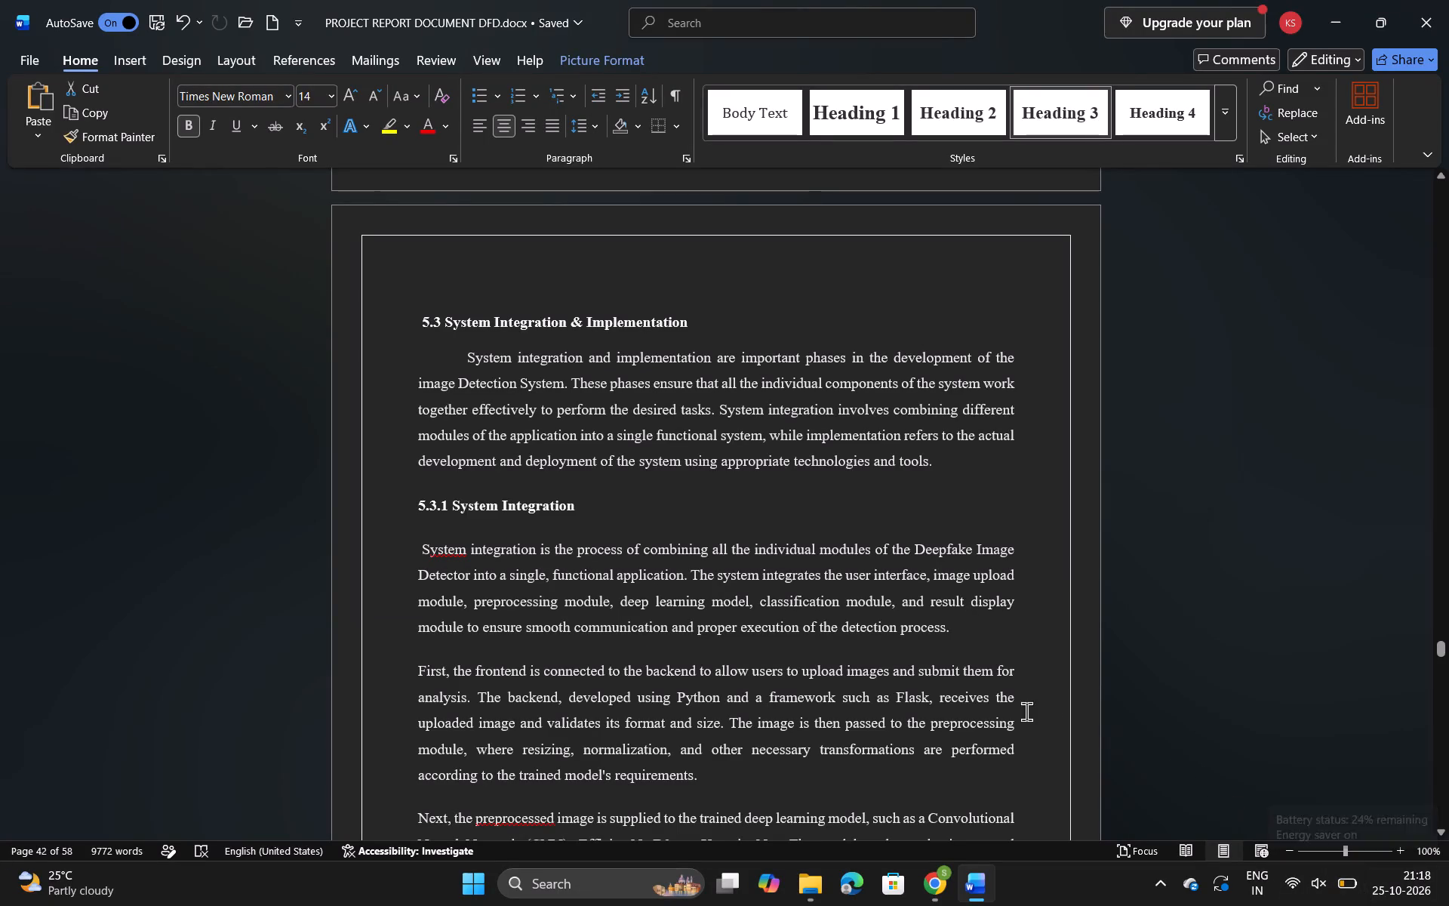
{"action": "scroll", "coordinate": [967, 692], "scroll_direction": "down", "scroll_amount": 1}
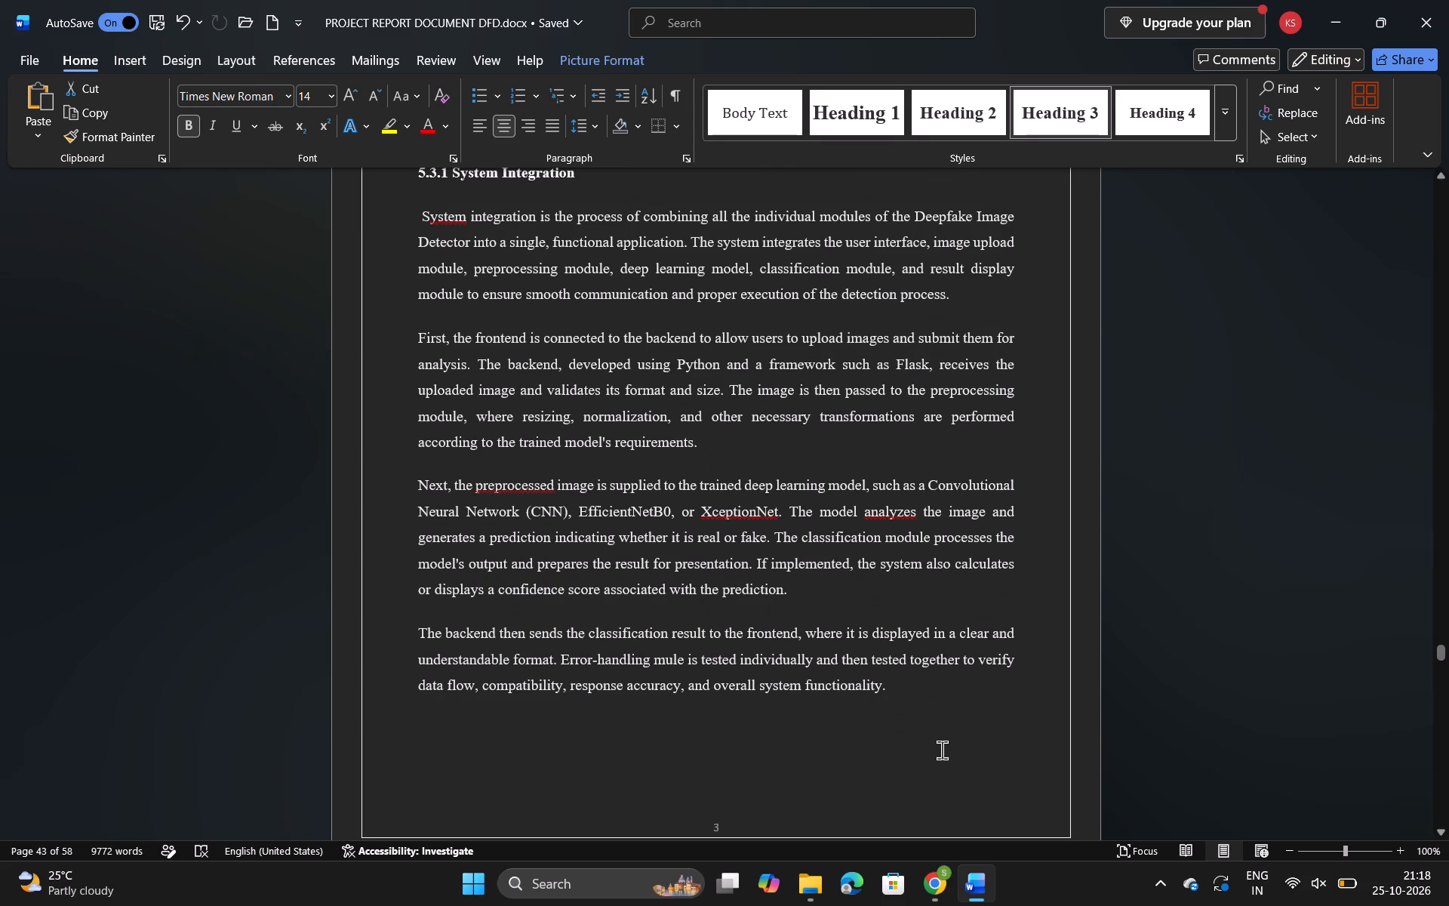
{"action": "scroll", "coordinate": [888, 722], "scroll_direction": "down", "scroll_amount": 2}
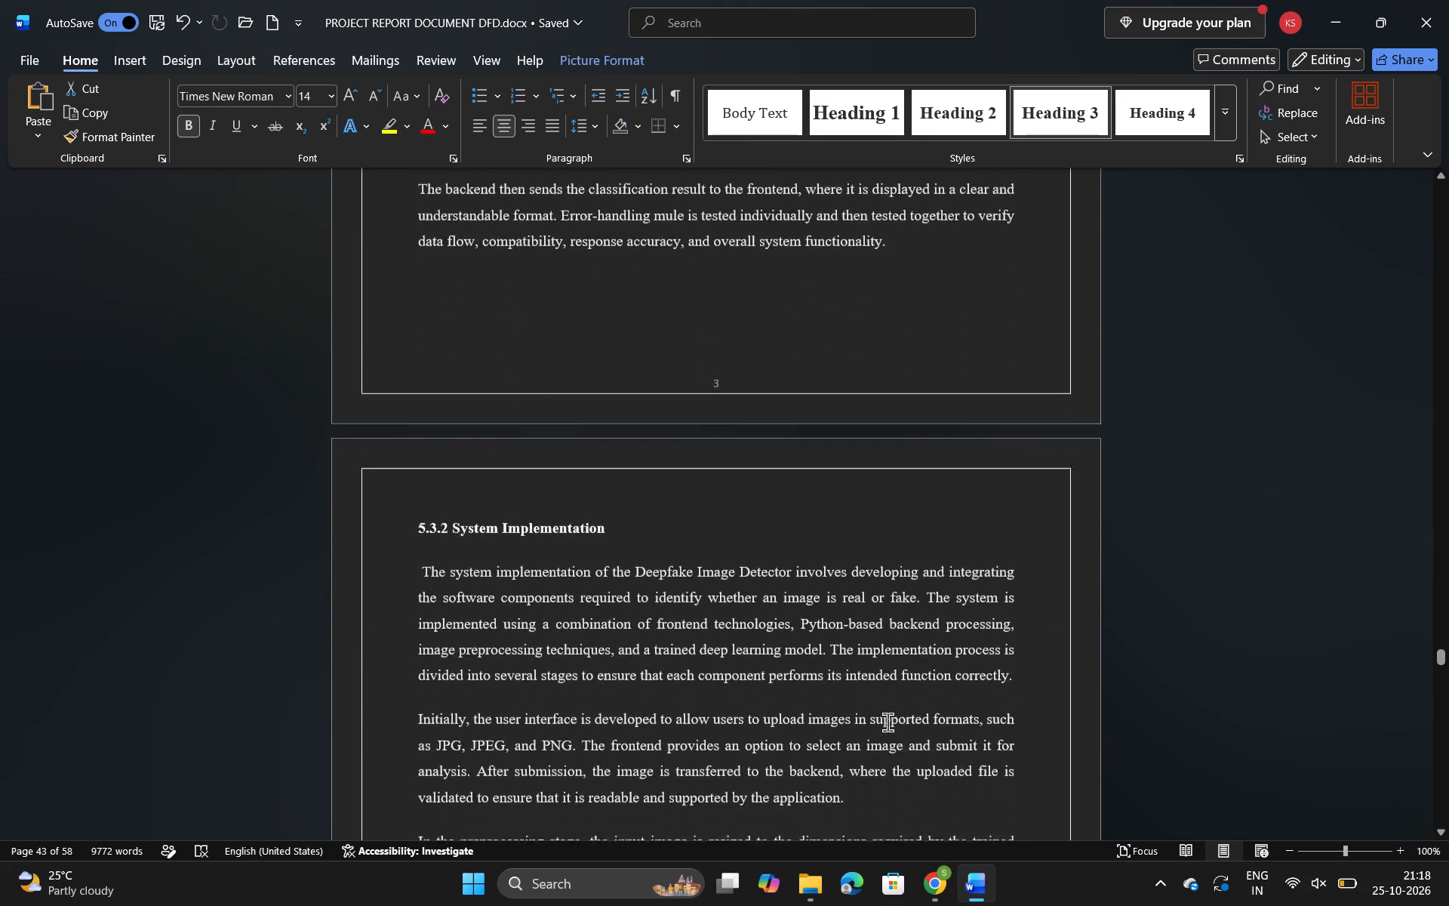
{"action": "scroll", "coordinate": [888, 722], "scroll_direction": "down", "scroll_amount": 2}
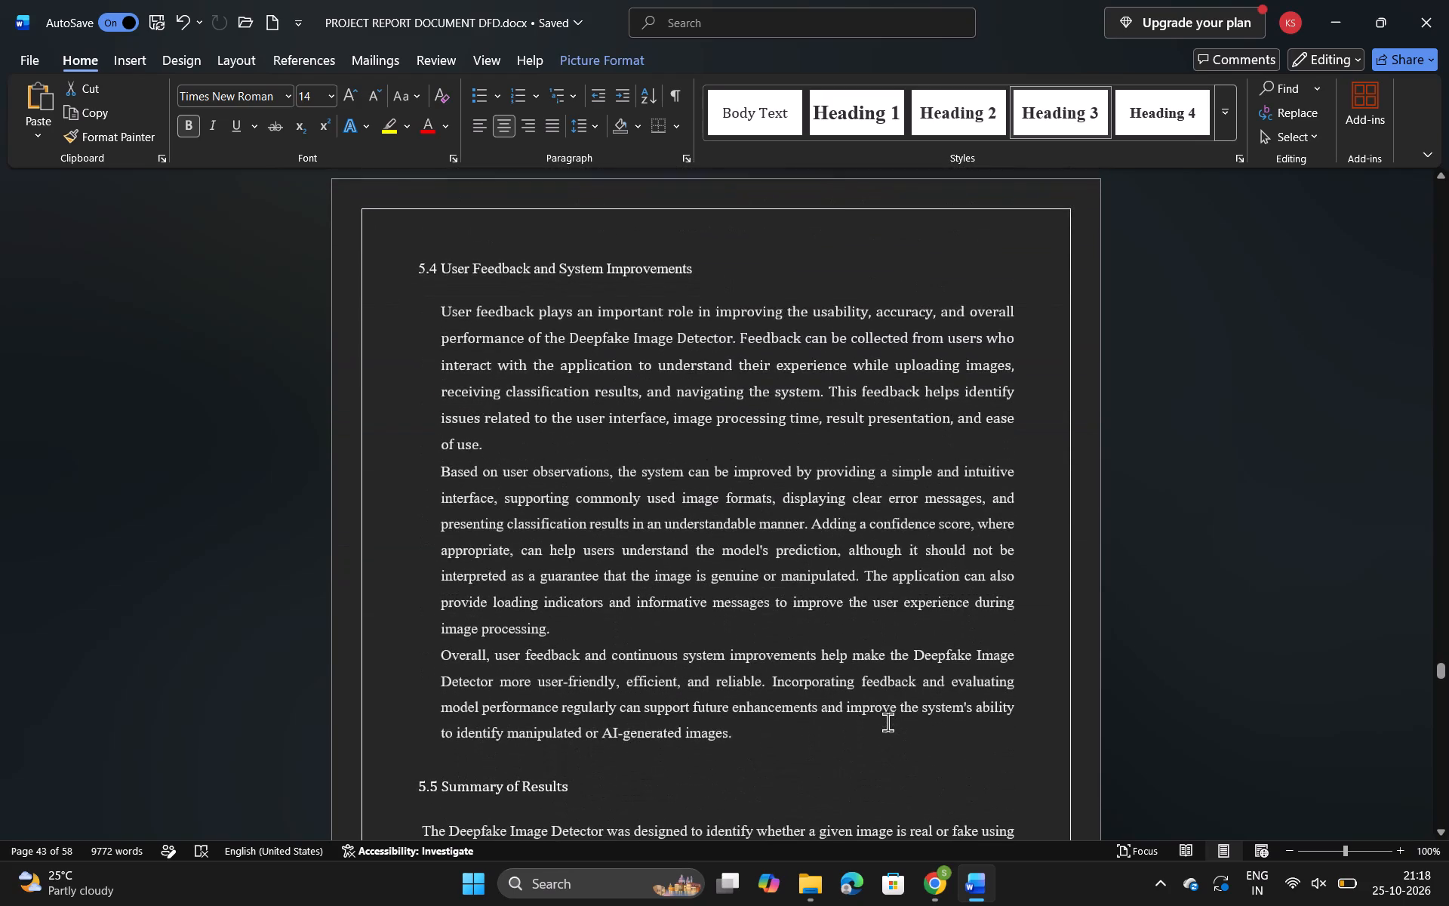
{"action": "scroll", "coordinate": [888, 722], "scroll_direction": "down", "scroll_amount": 2}
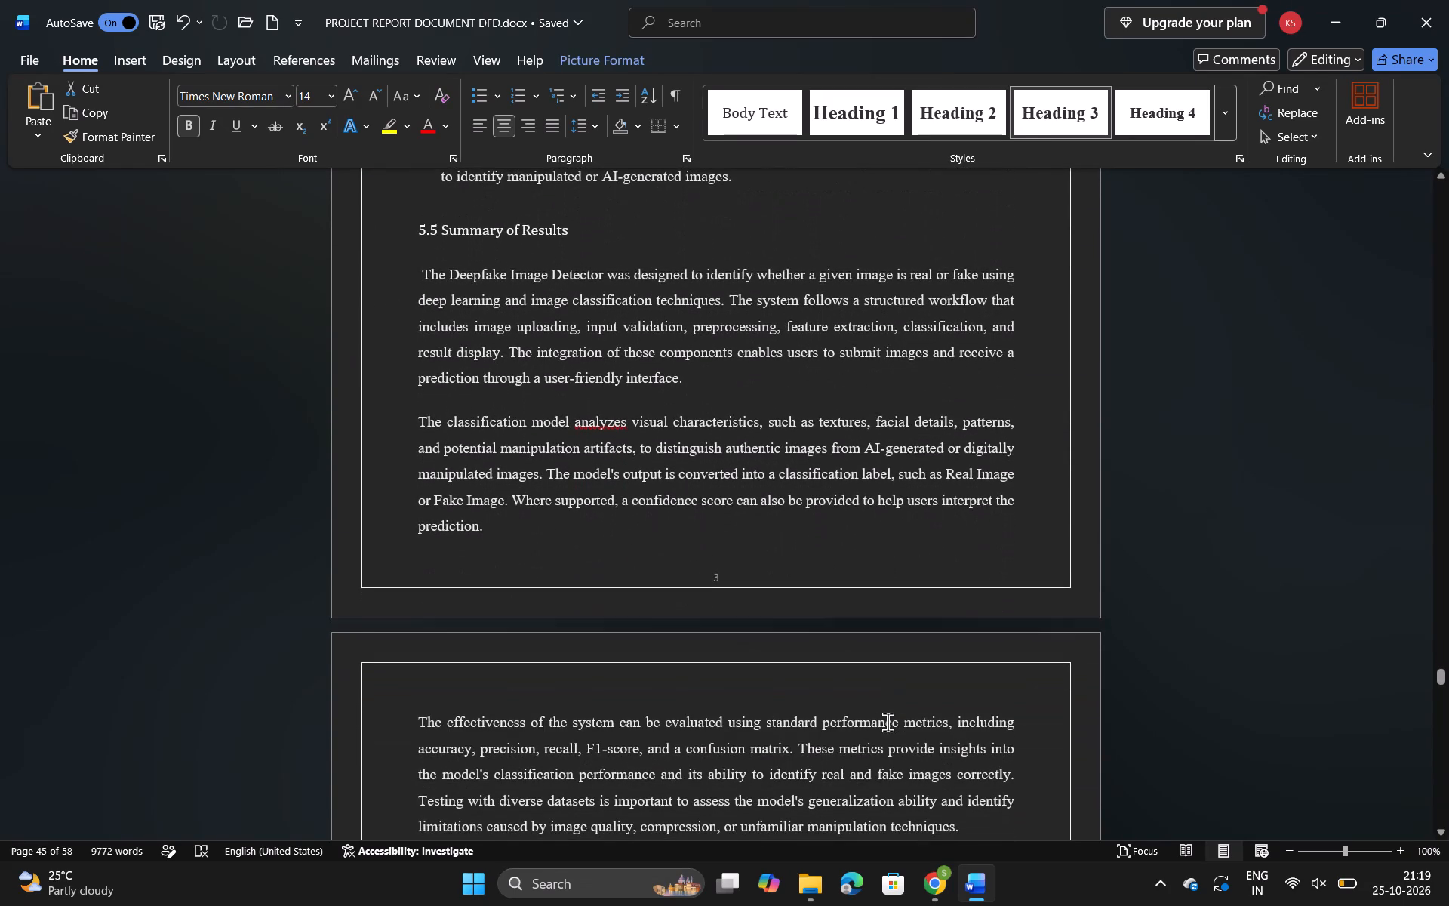
{"action": "scroll", "coordinate": [888, 722], "scroll_direction": "down", "scroll_amount": 3}
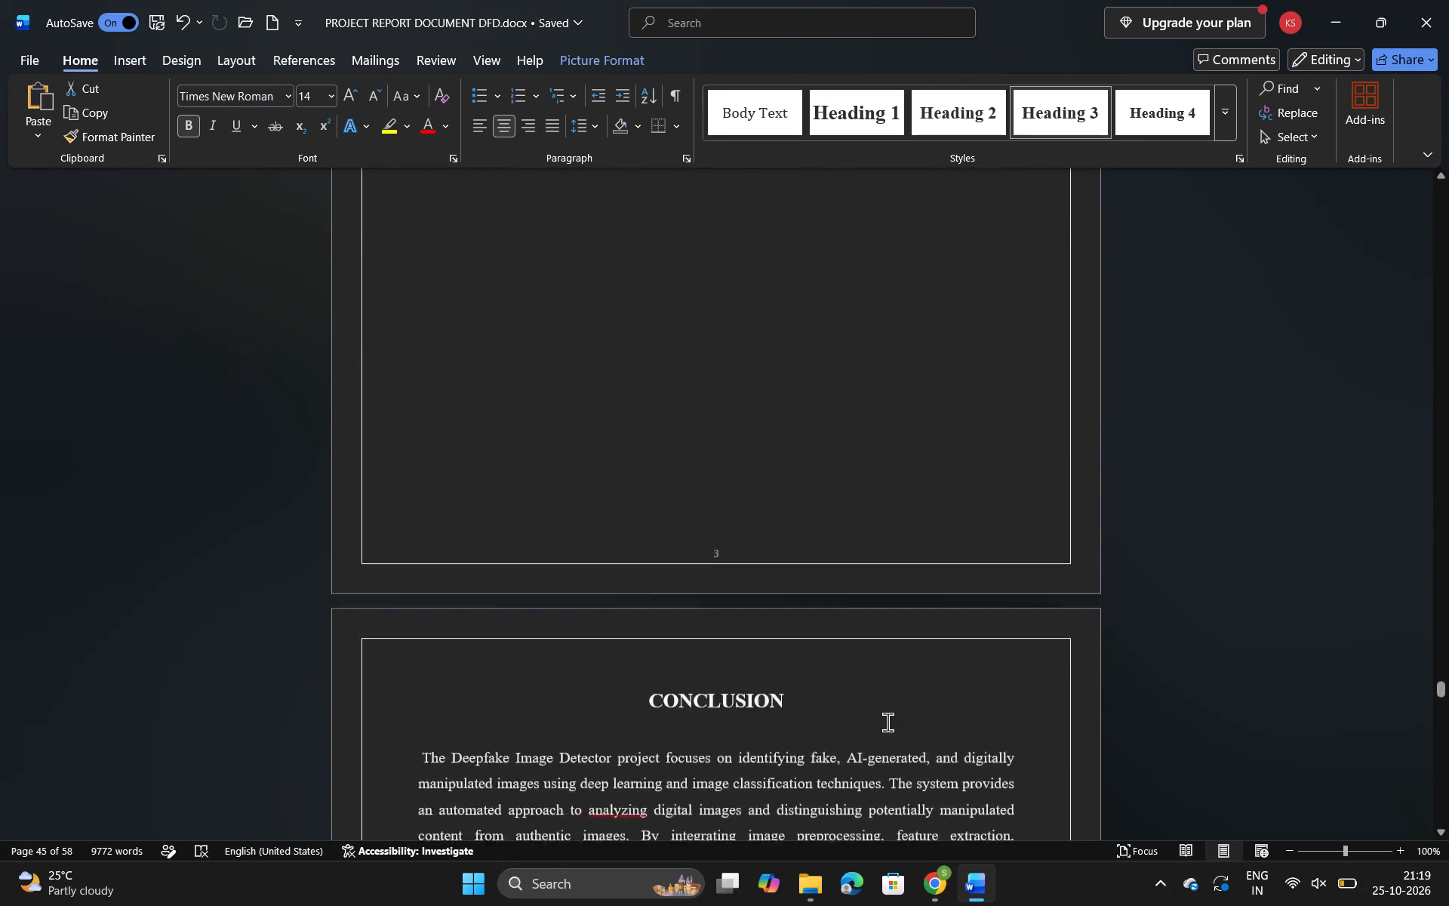
{"action": "scroll", "coordinate": [888, 722], "scroll_direction": "down", "scroll_amount": 2}
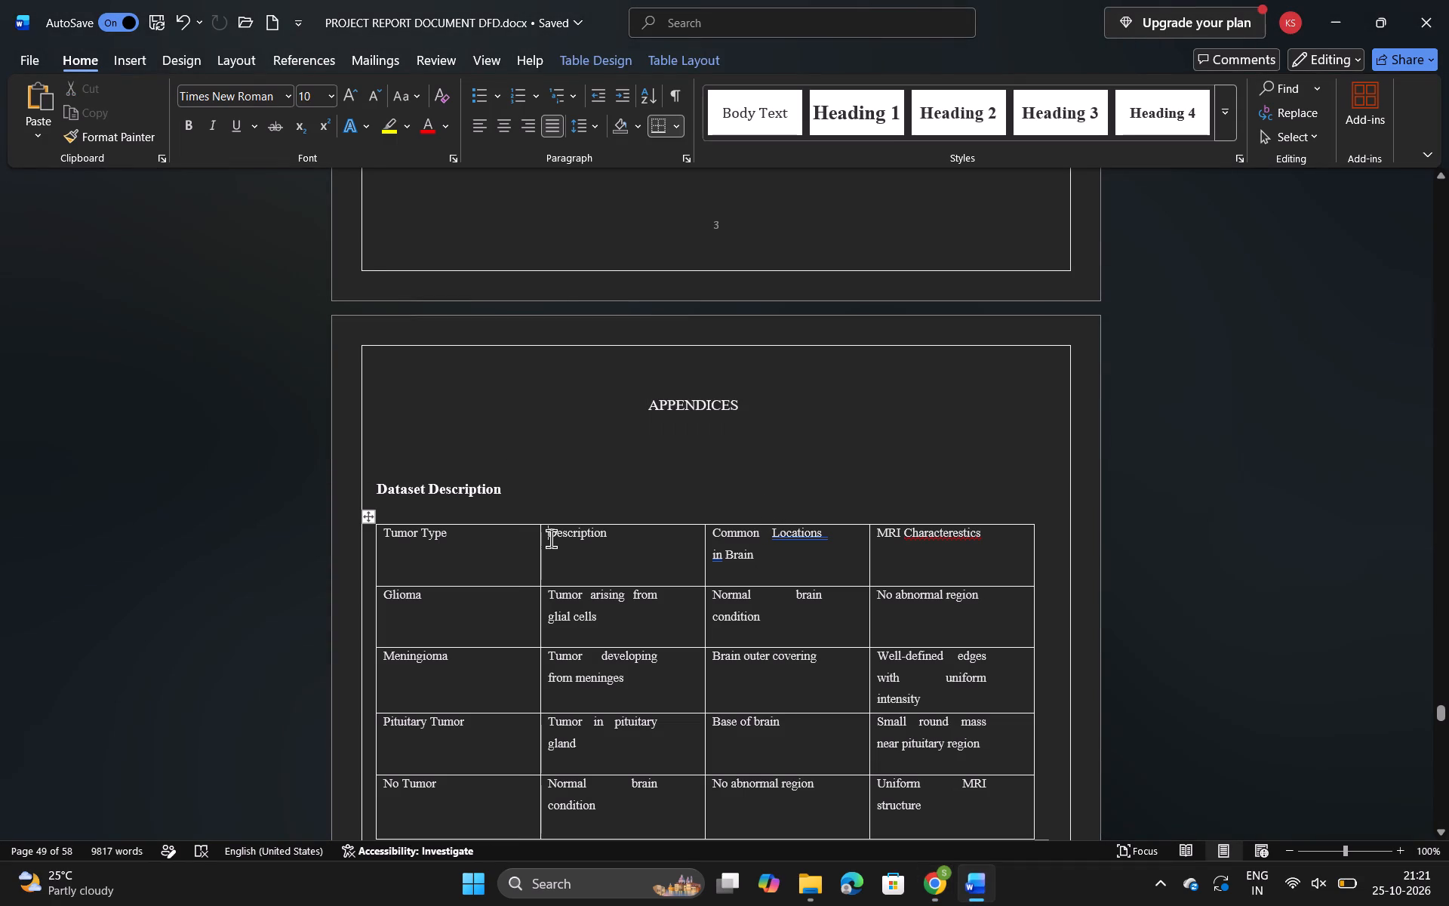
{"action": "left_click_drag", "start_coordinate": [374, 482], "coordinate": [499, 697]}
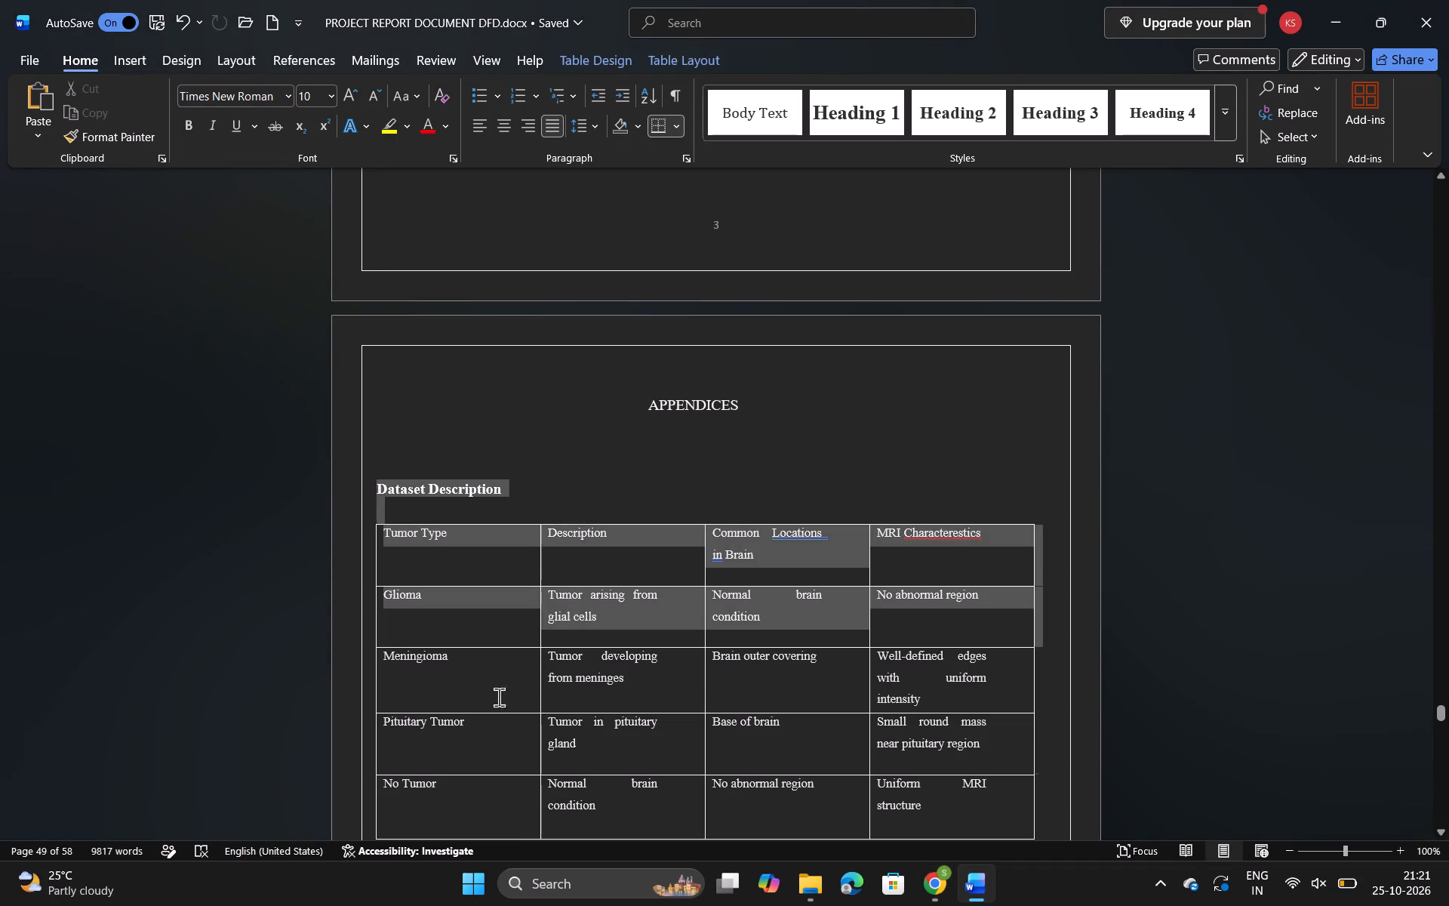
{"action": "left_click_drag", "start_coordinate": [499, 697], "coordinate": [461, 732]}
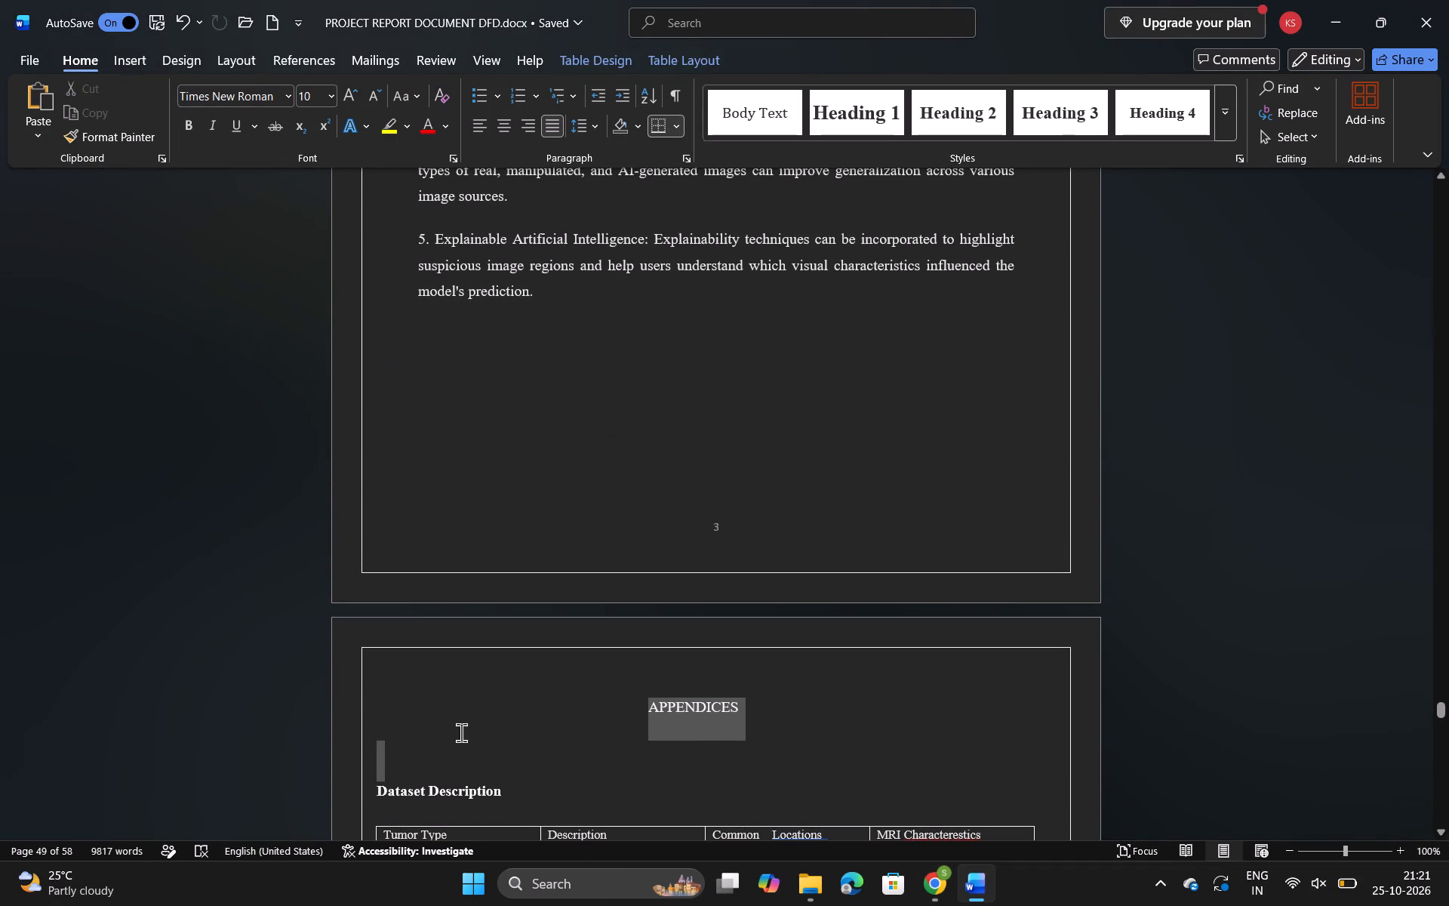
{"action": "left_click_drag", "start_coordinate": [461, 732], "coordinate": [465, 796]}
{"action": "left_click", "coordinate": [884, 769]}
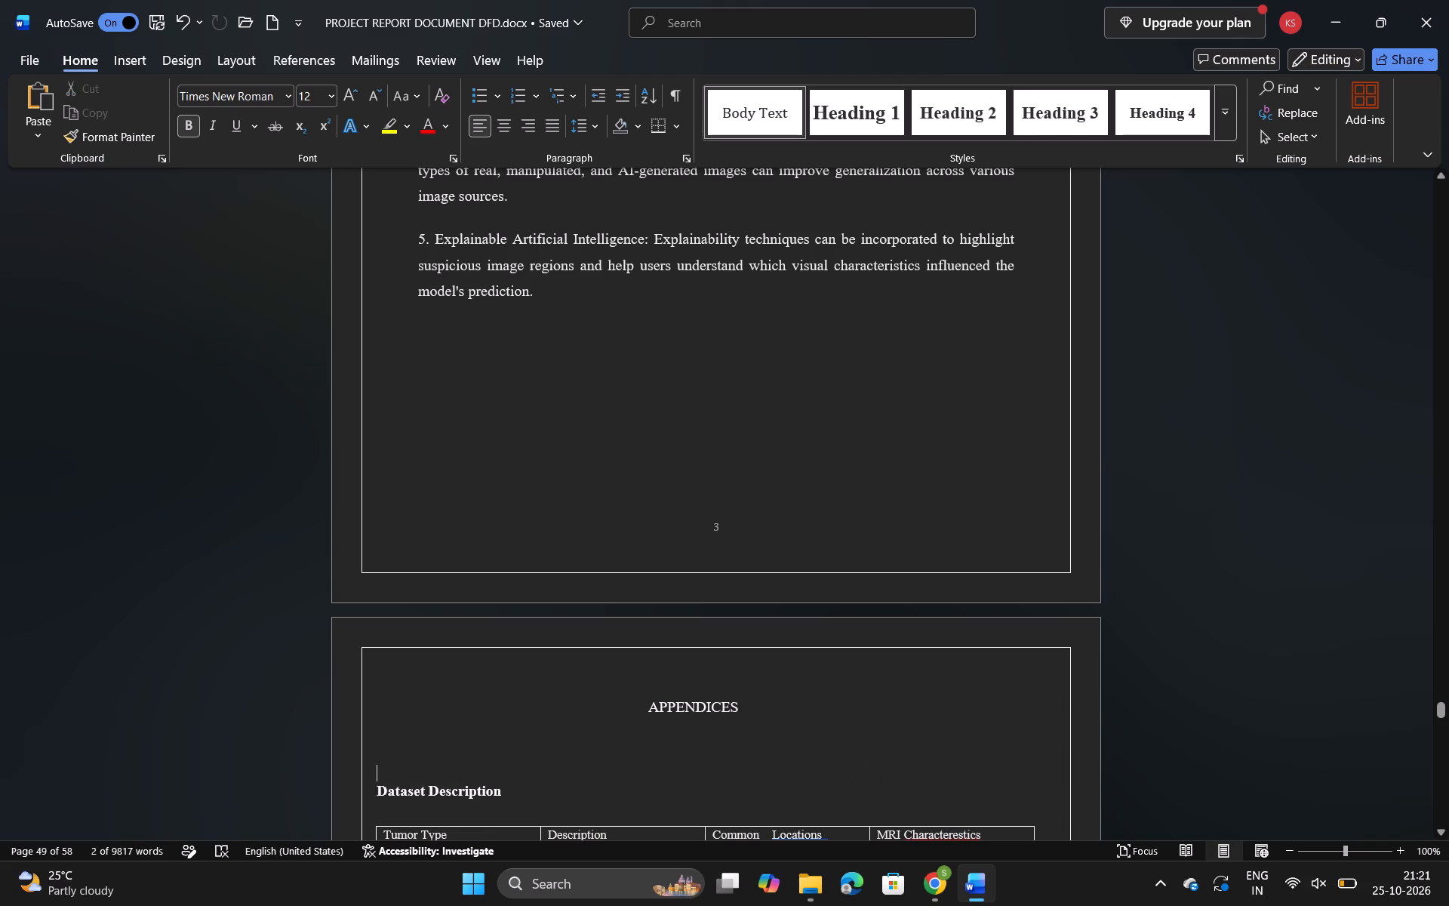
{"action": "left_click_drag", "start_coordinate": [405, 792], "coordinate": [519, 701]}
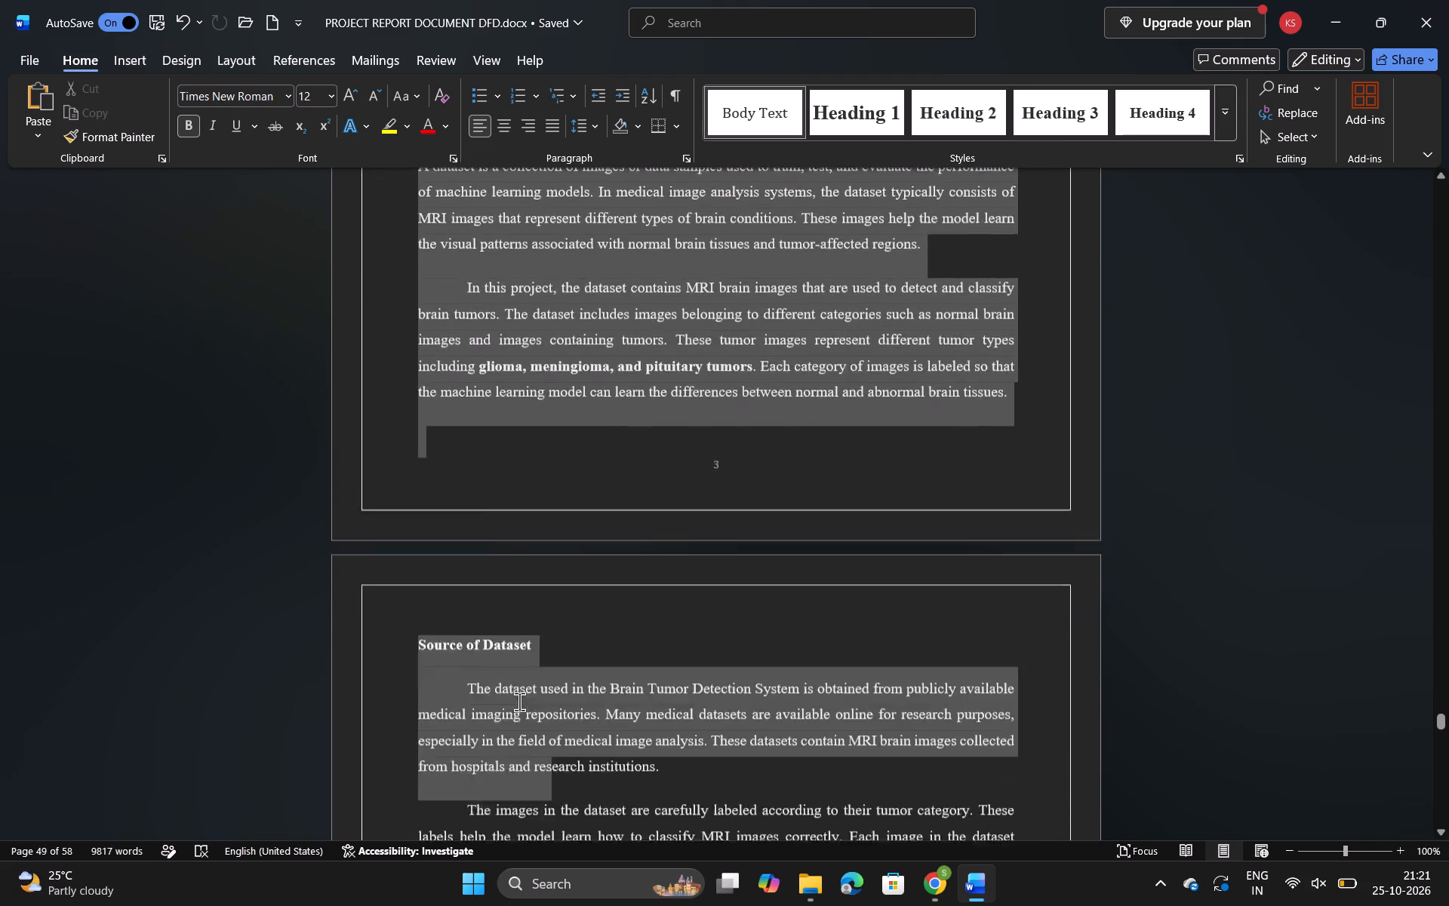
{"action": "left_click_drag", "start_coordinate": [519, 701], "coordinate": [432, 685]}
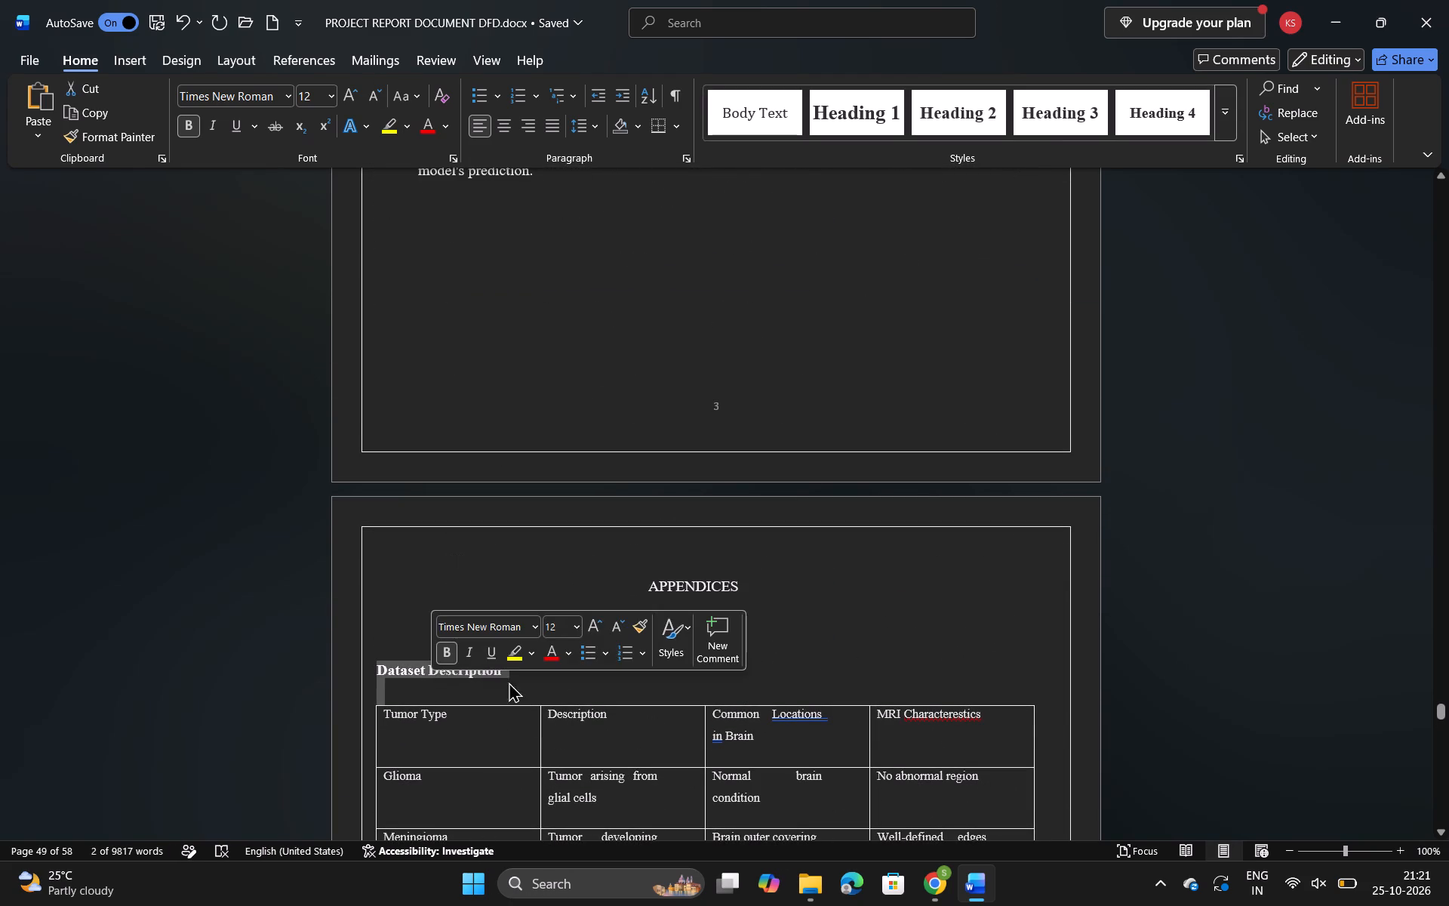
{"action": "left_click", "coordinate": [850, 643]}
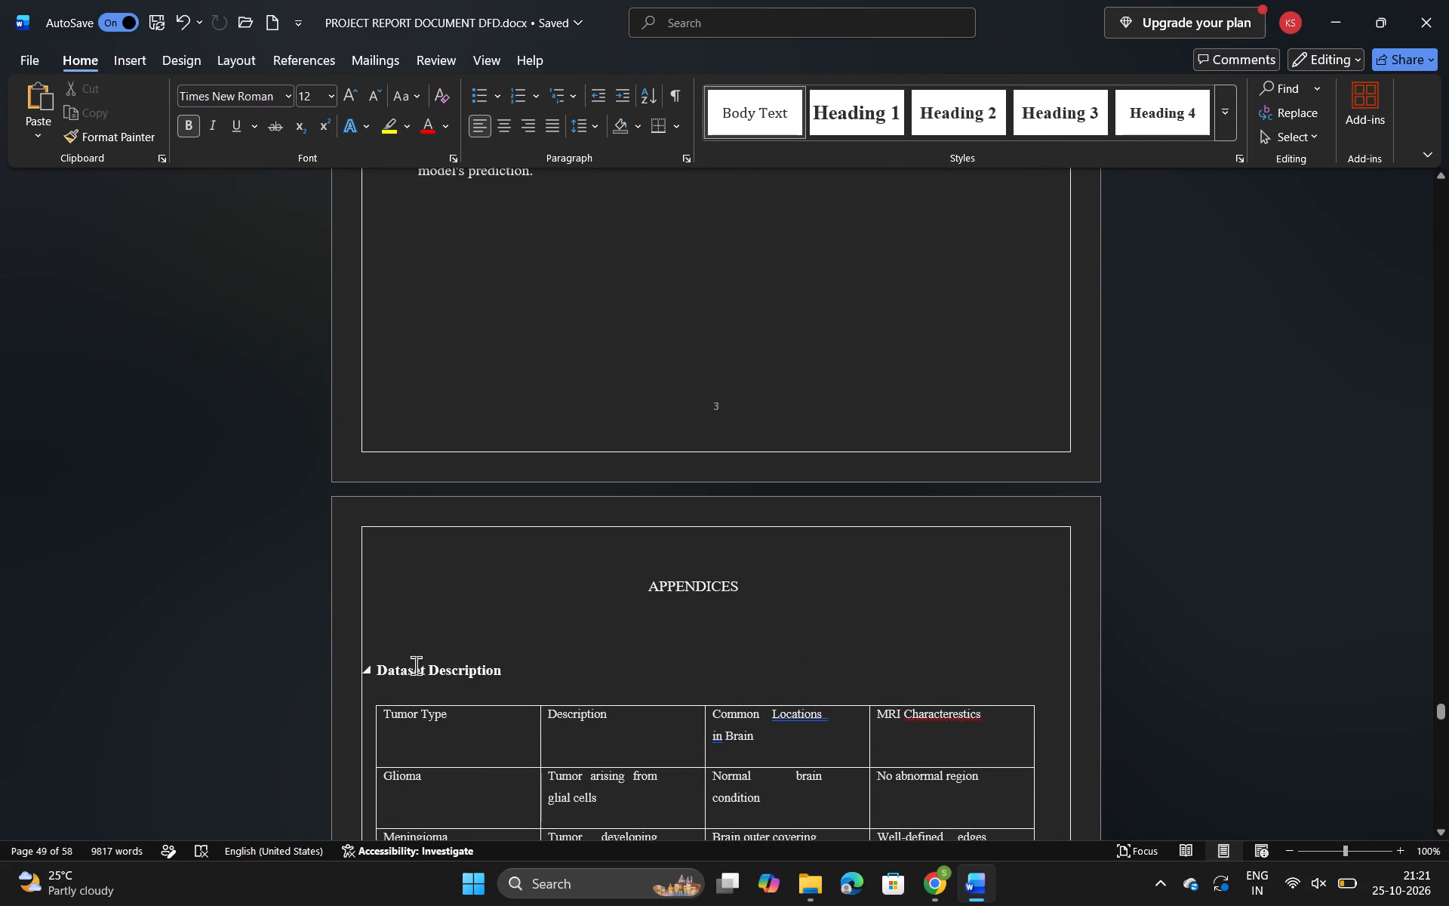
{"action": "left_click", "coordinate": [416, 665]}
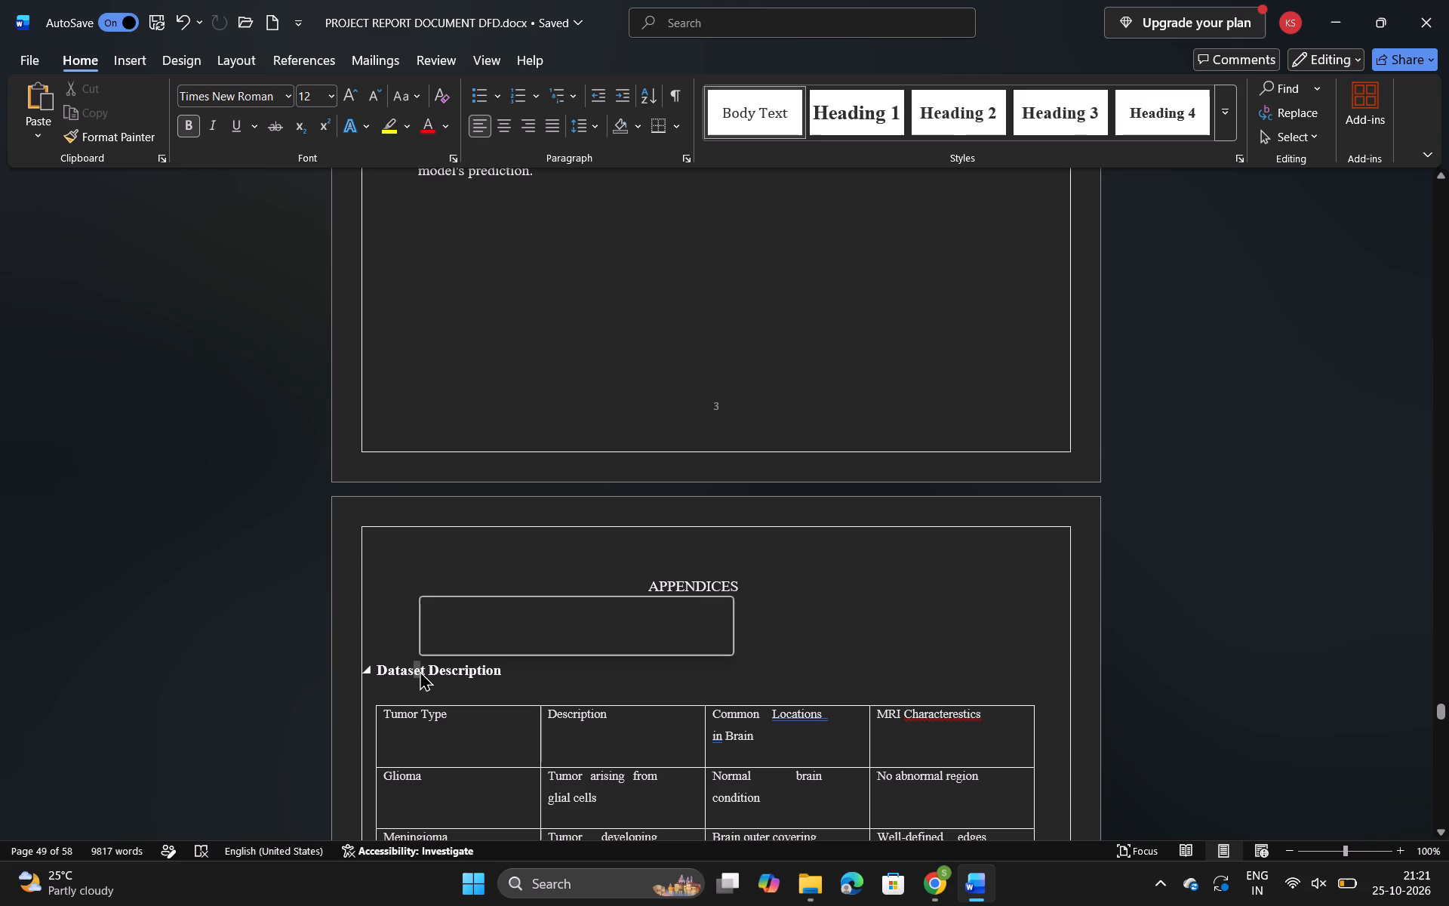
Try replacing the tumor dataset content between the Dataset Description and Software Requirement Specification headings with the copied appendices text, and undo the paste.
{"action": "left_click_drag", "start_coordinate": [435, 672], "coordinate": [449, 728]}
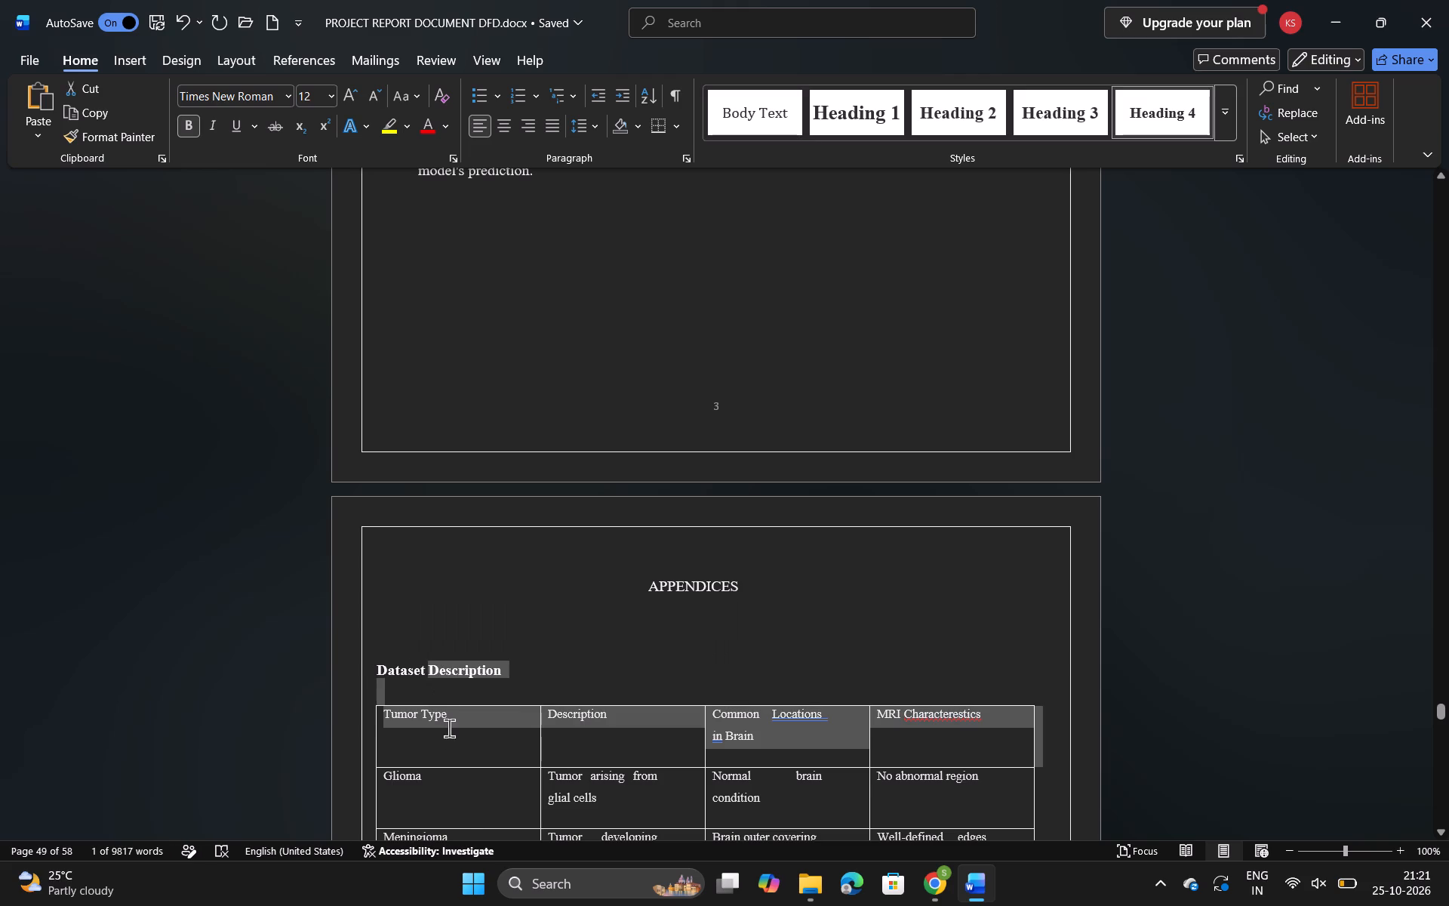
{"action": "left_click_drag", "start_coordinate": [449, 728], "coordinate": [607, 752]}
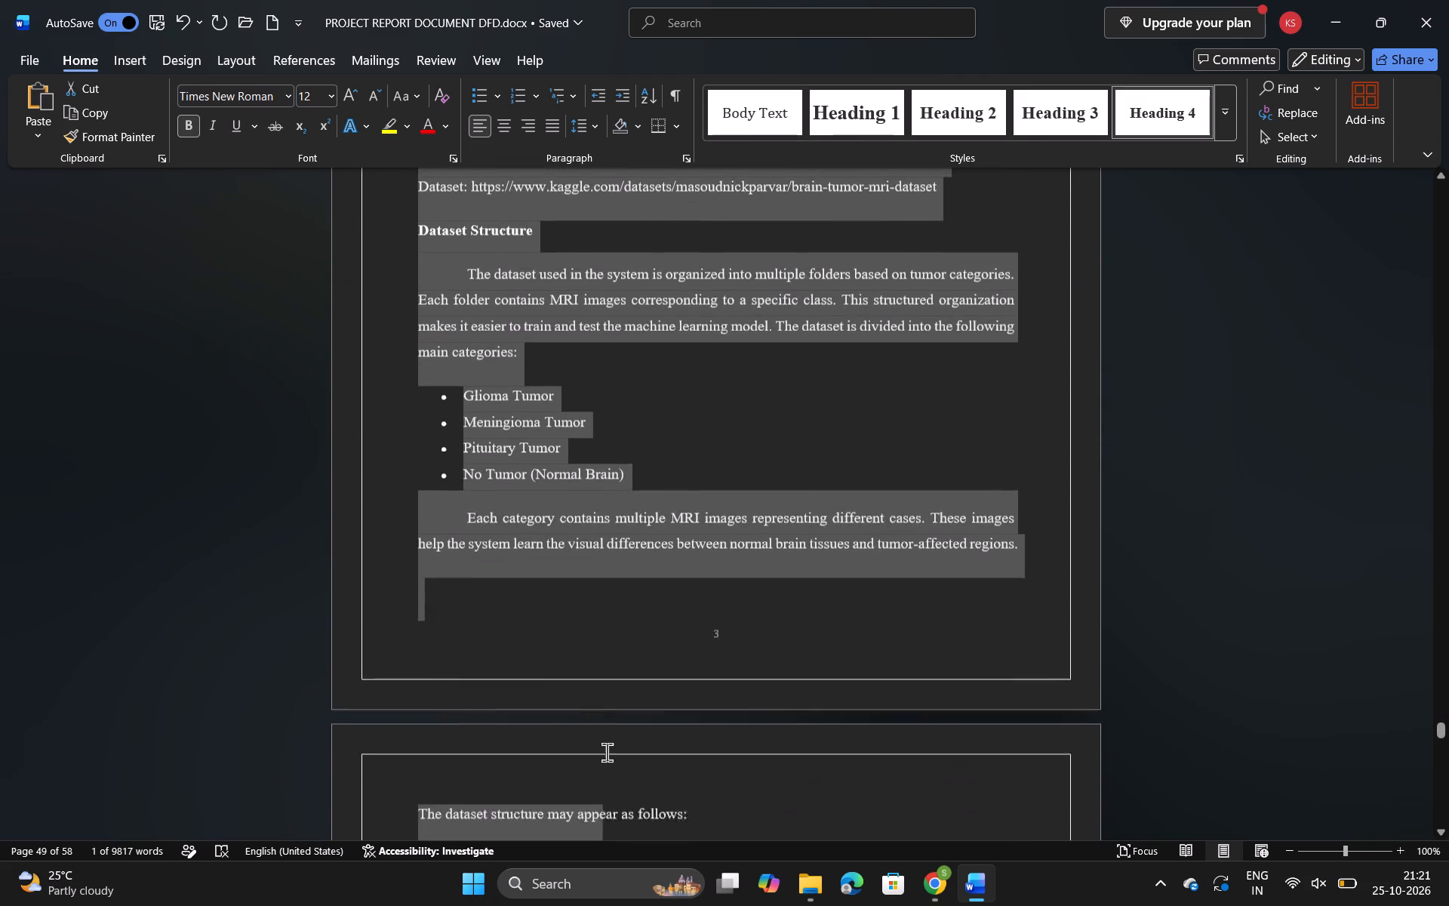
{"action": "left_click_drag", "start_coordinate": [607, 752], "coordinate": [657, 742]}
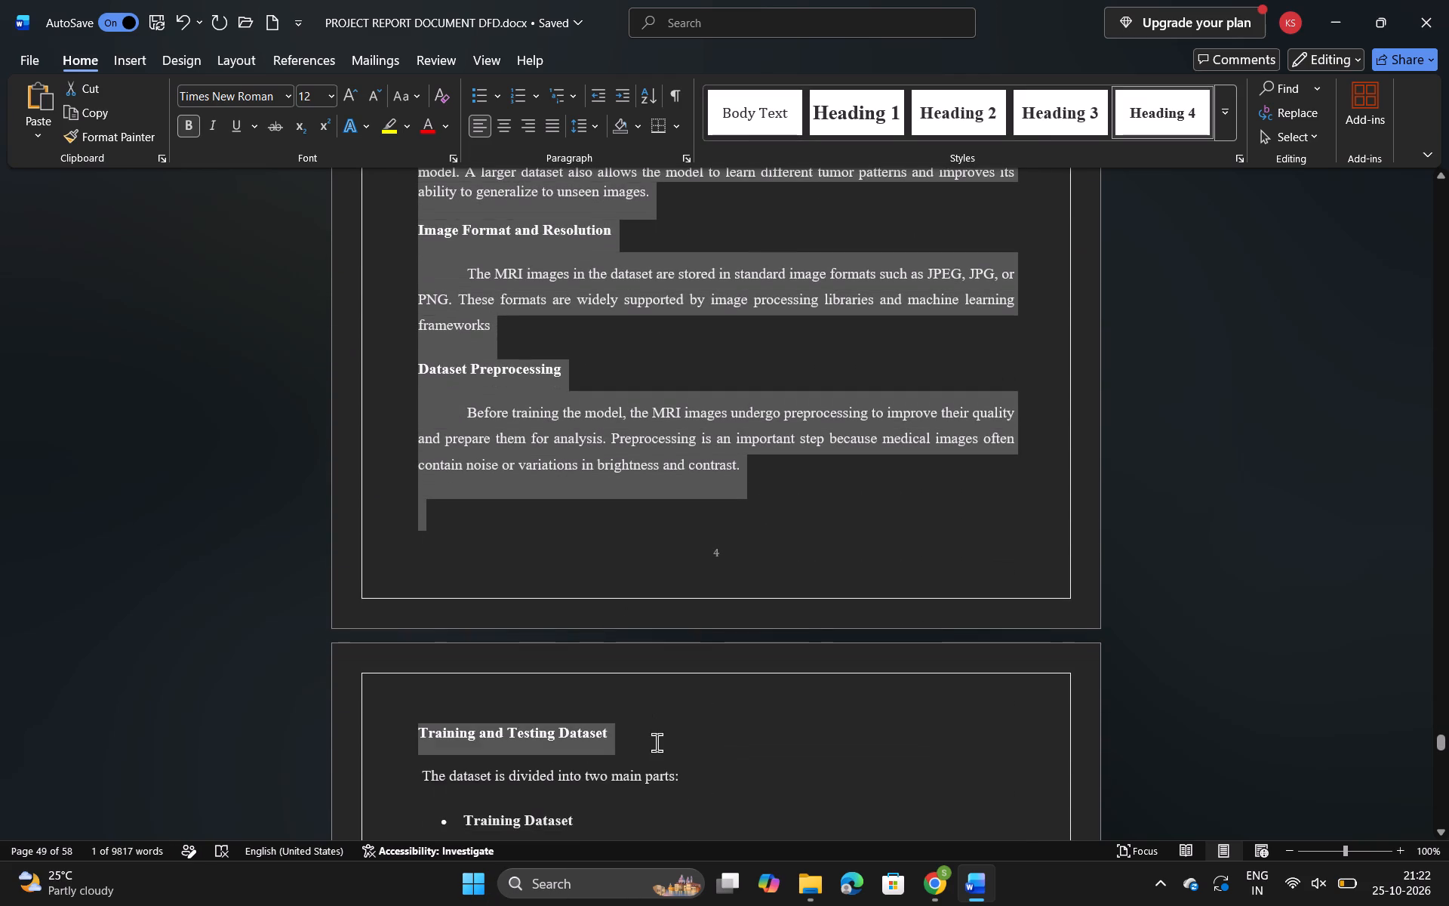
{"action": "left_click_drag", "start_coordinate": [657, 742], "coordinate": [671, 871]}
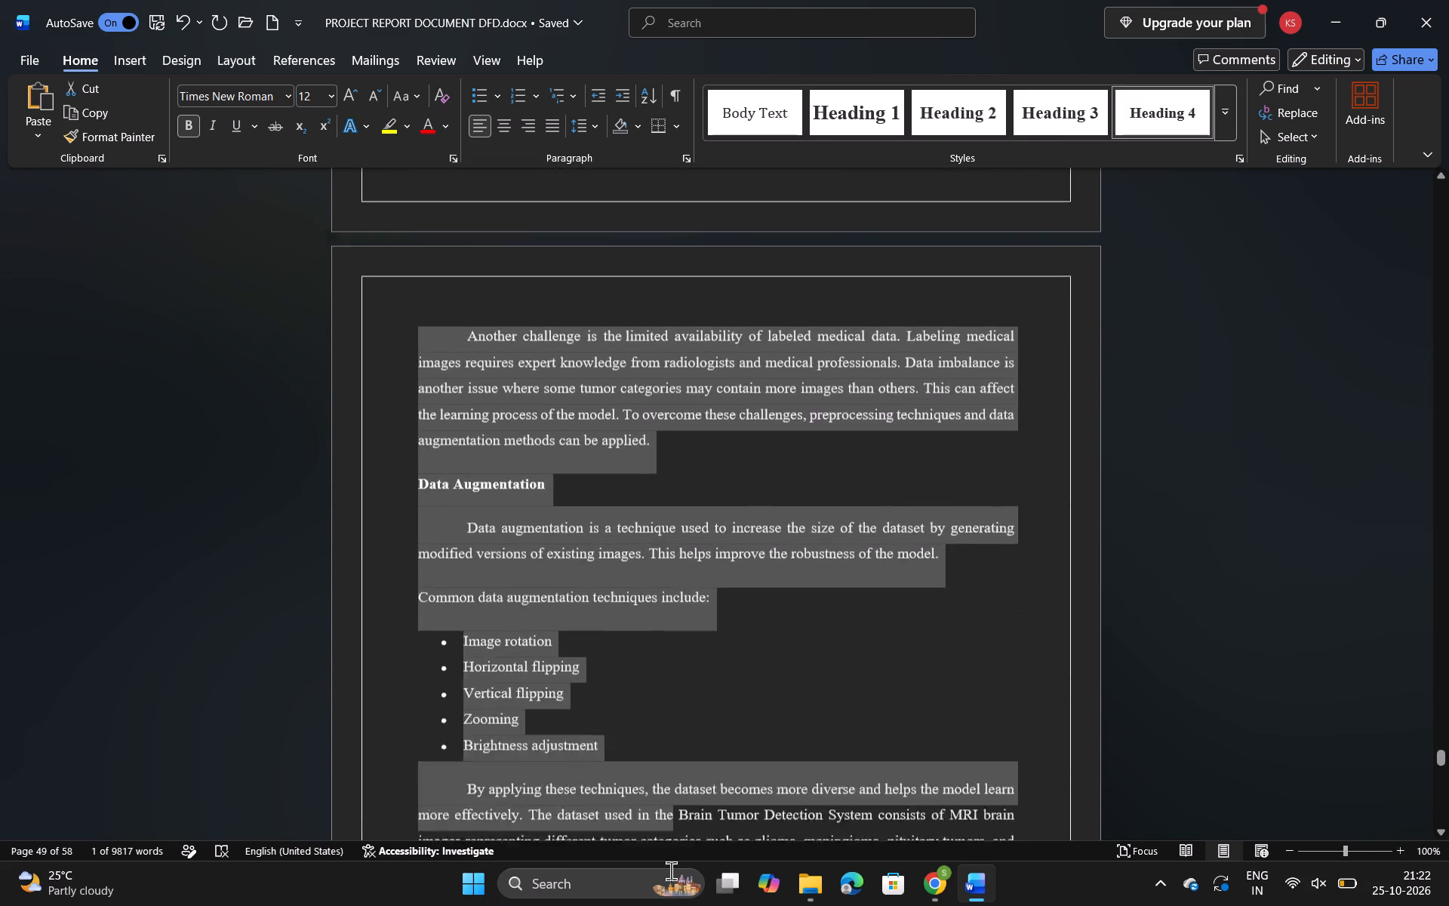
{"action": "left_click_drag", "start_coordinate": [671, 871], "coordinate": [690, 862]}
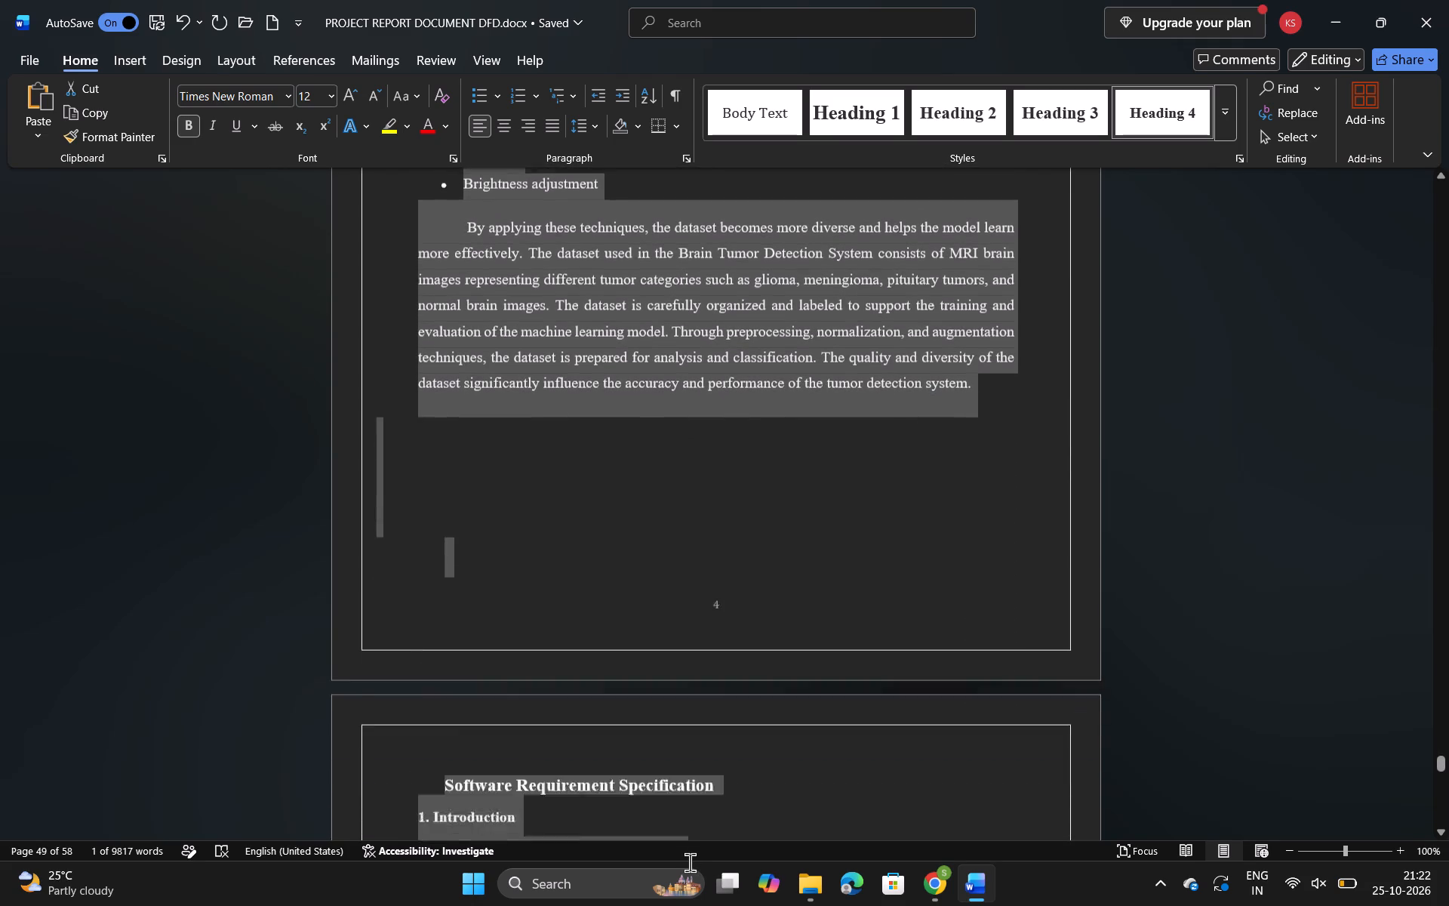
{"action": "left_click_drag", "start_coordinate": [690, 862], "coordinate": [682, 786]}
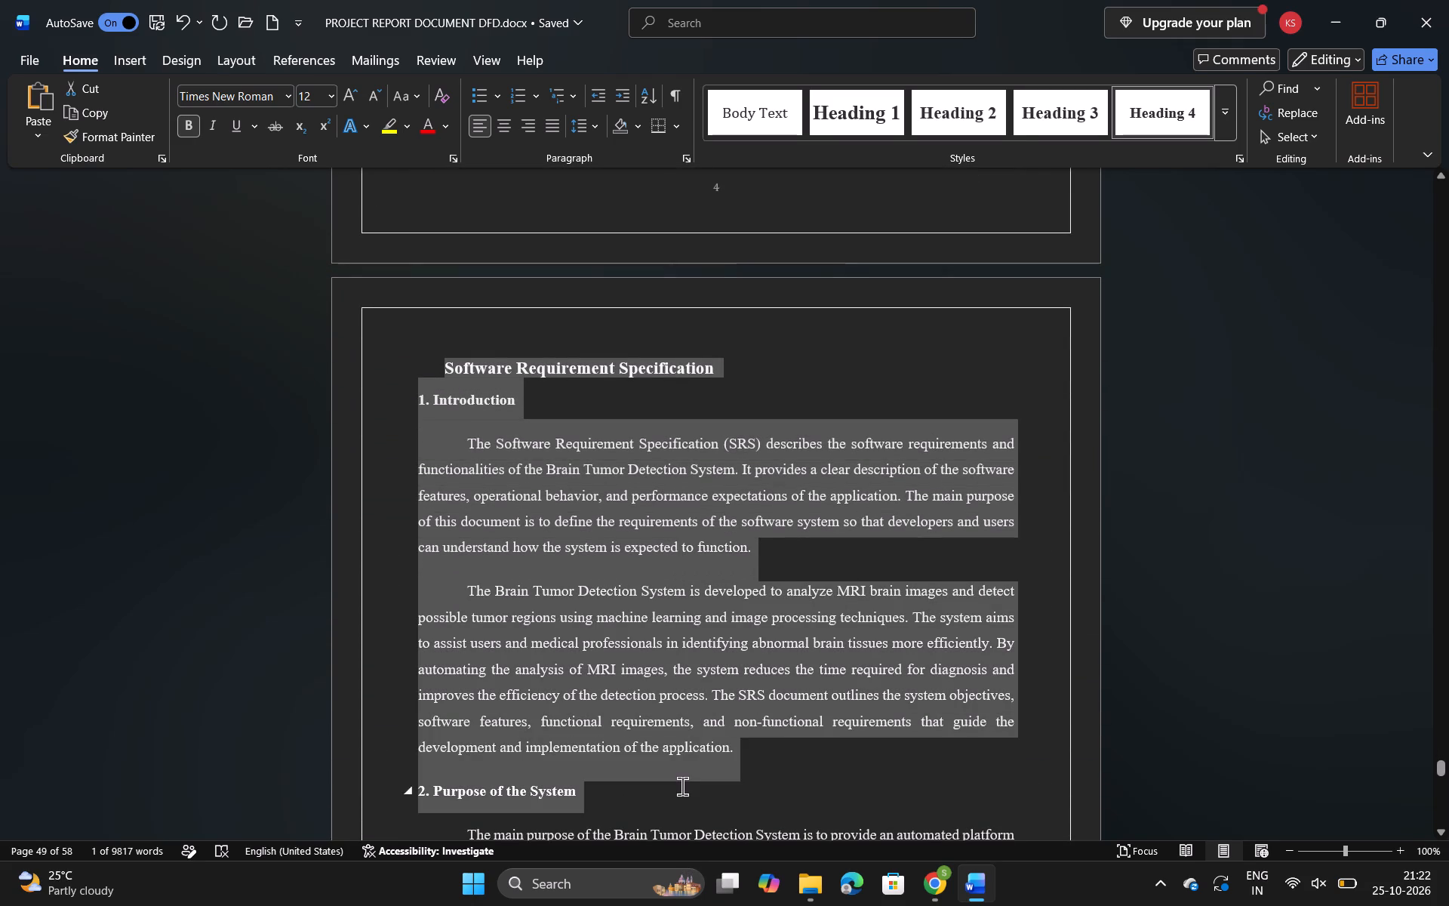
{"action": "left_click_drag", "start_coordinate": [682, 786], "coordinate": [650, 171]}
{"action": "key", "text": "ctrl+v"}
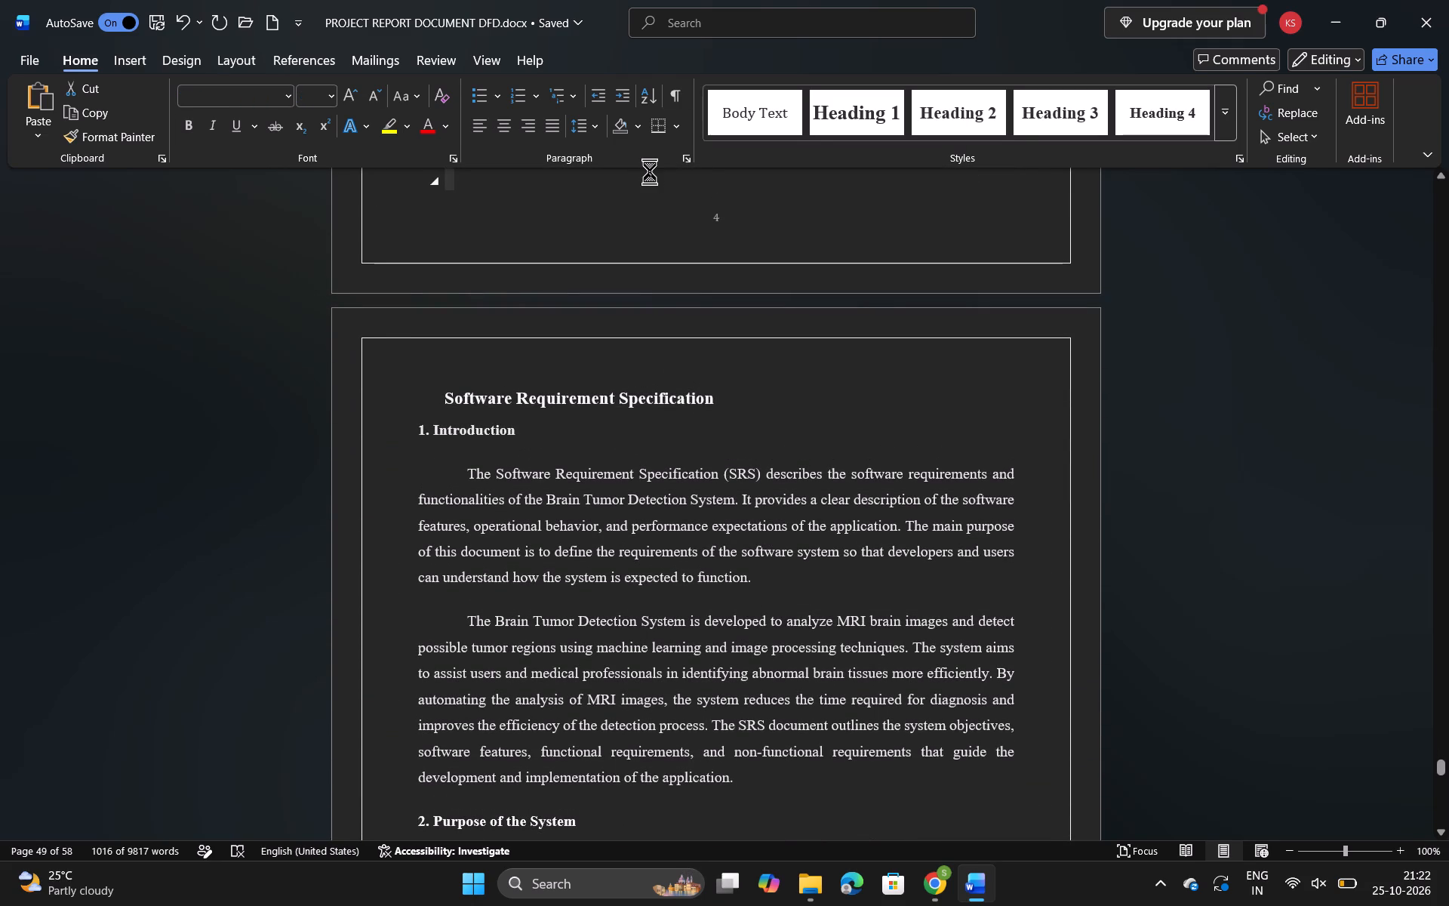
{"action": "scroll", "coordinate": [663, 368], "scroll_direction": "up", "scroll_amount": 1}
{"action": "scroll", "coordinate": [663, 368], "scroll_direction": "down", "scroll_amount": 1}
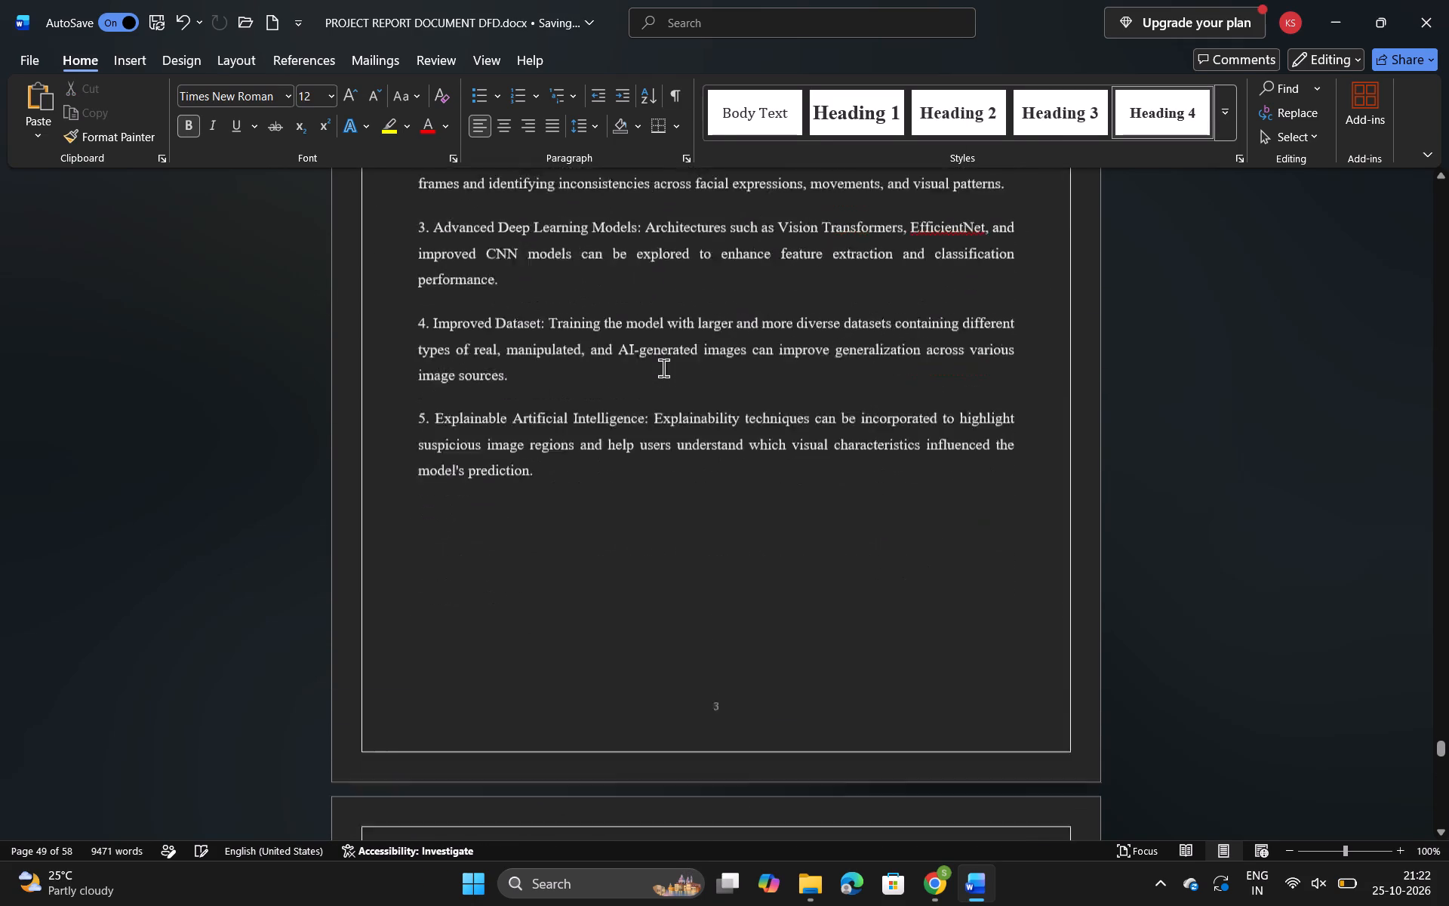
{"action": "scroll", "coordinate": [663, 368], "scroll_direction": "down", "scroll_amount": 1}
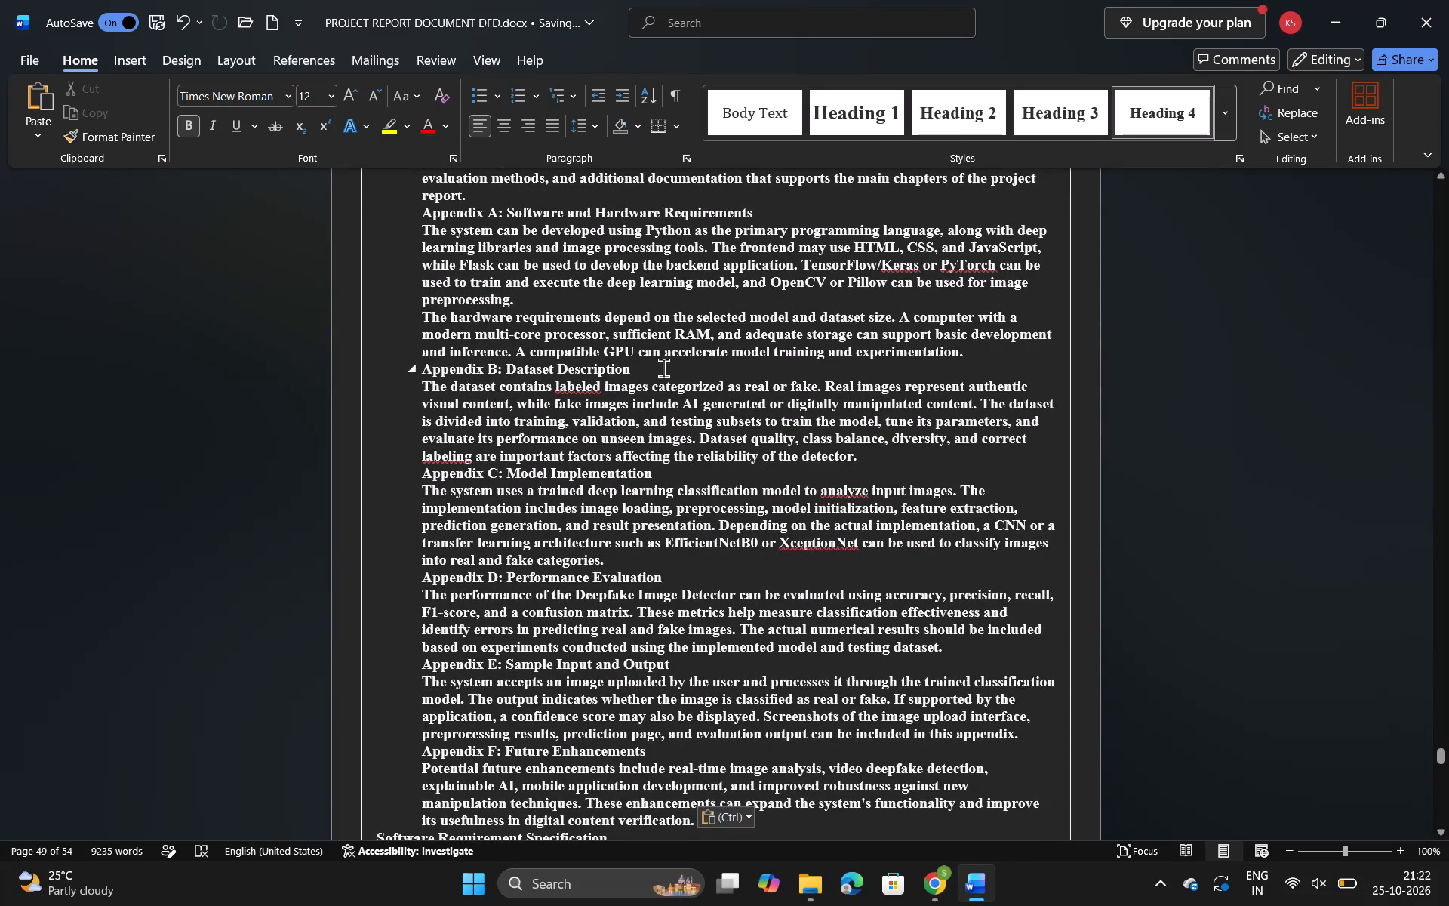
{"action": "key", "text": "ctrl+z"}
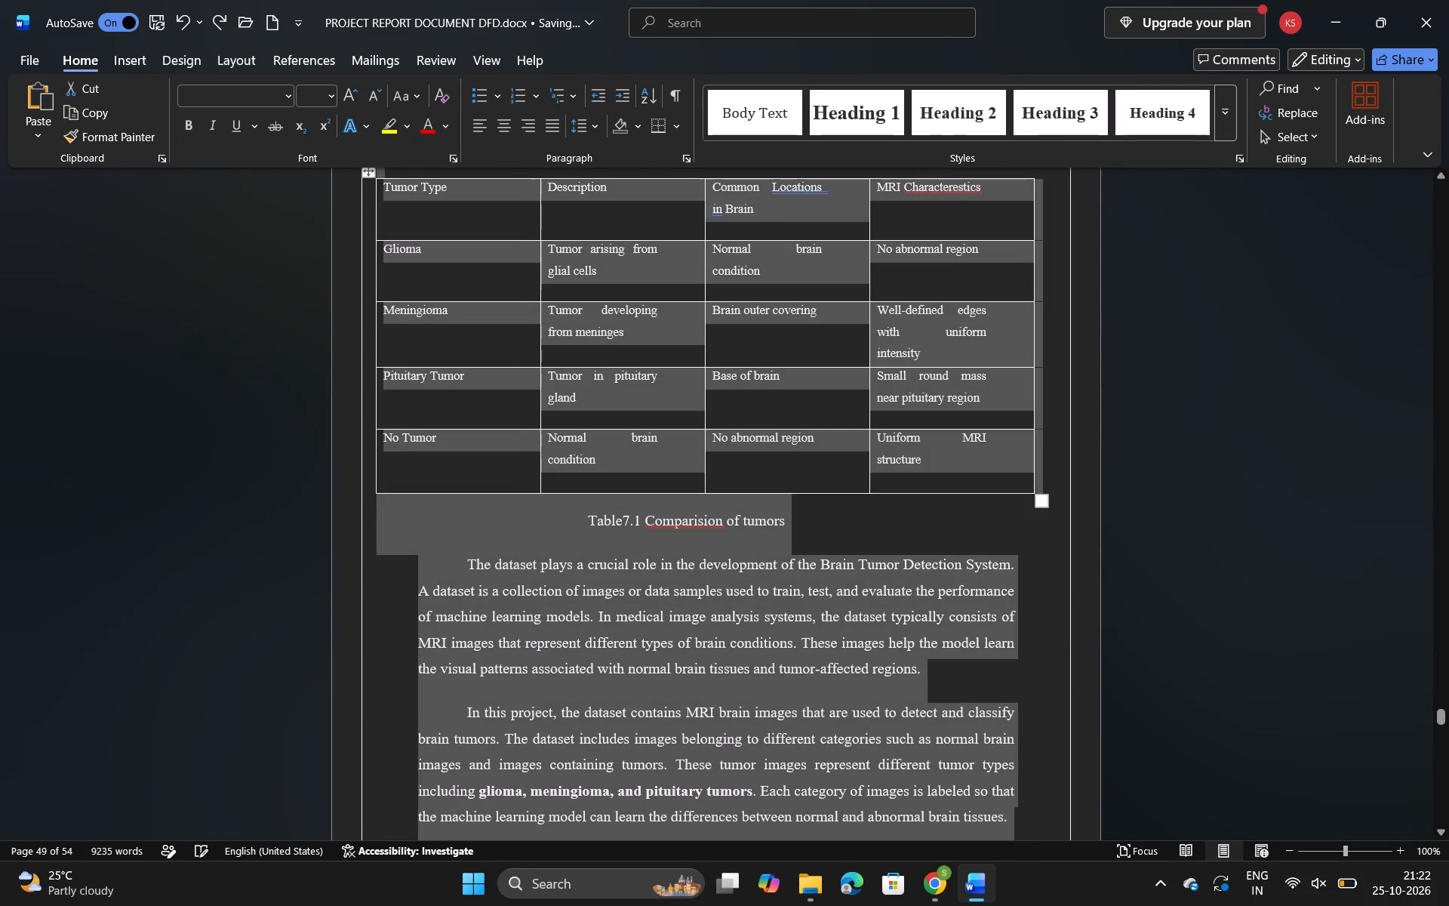
Delete the whole tumor comparison table under the Dataset Description heading.
{"action": "left_click", "coordinate": [616, 553]}
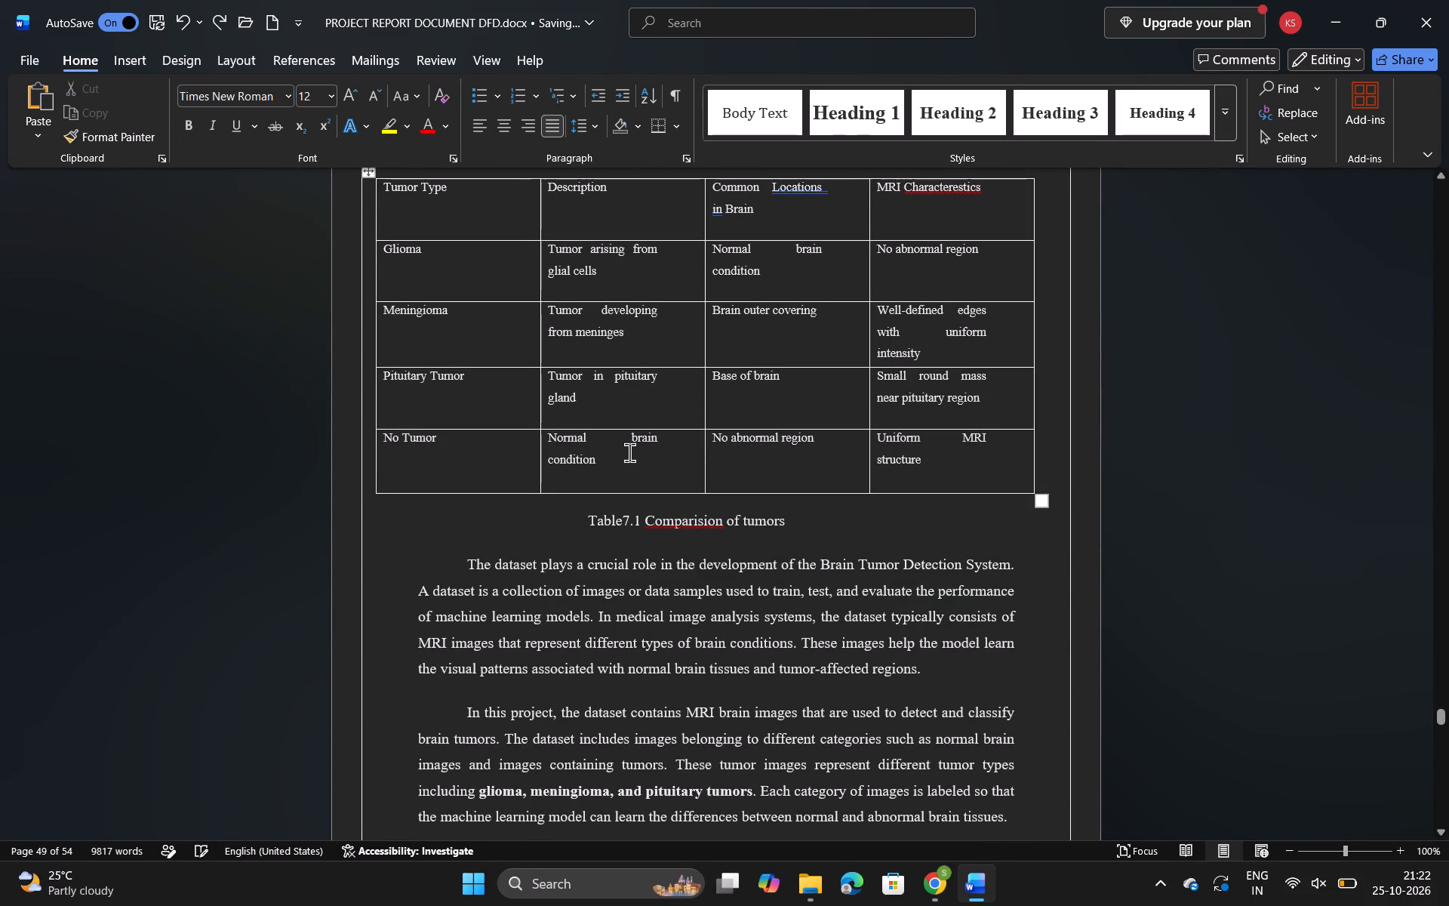
{"action": "left_click", "coordinate": [629, 452]}
{"action": "key", "text": "BackSpace"}
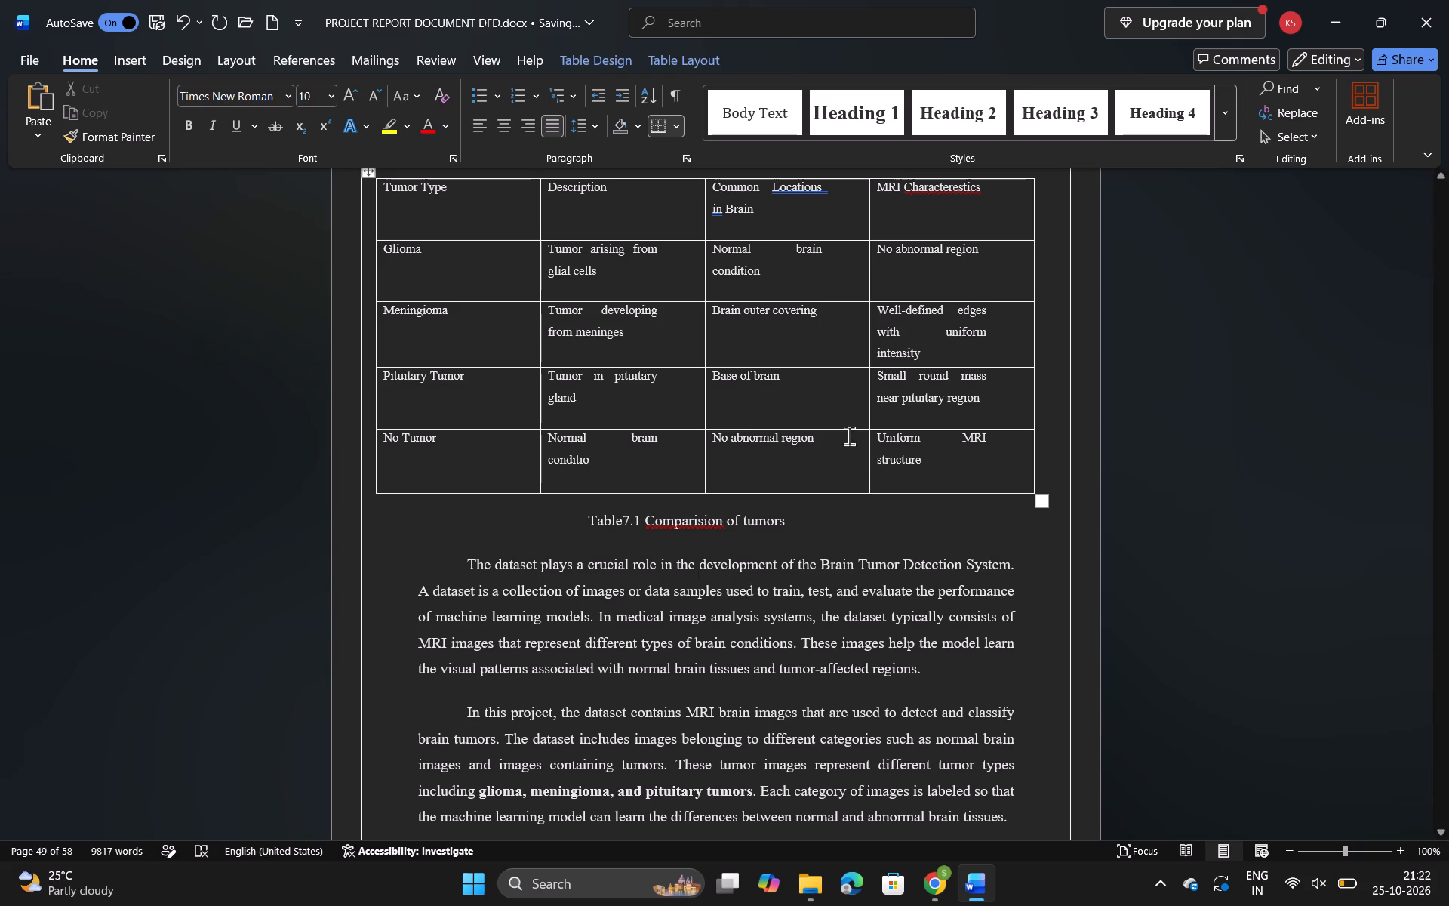
{"action": "right_click", "coordinate": [911, 449]}
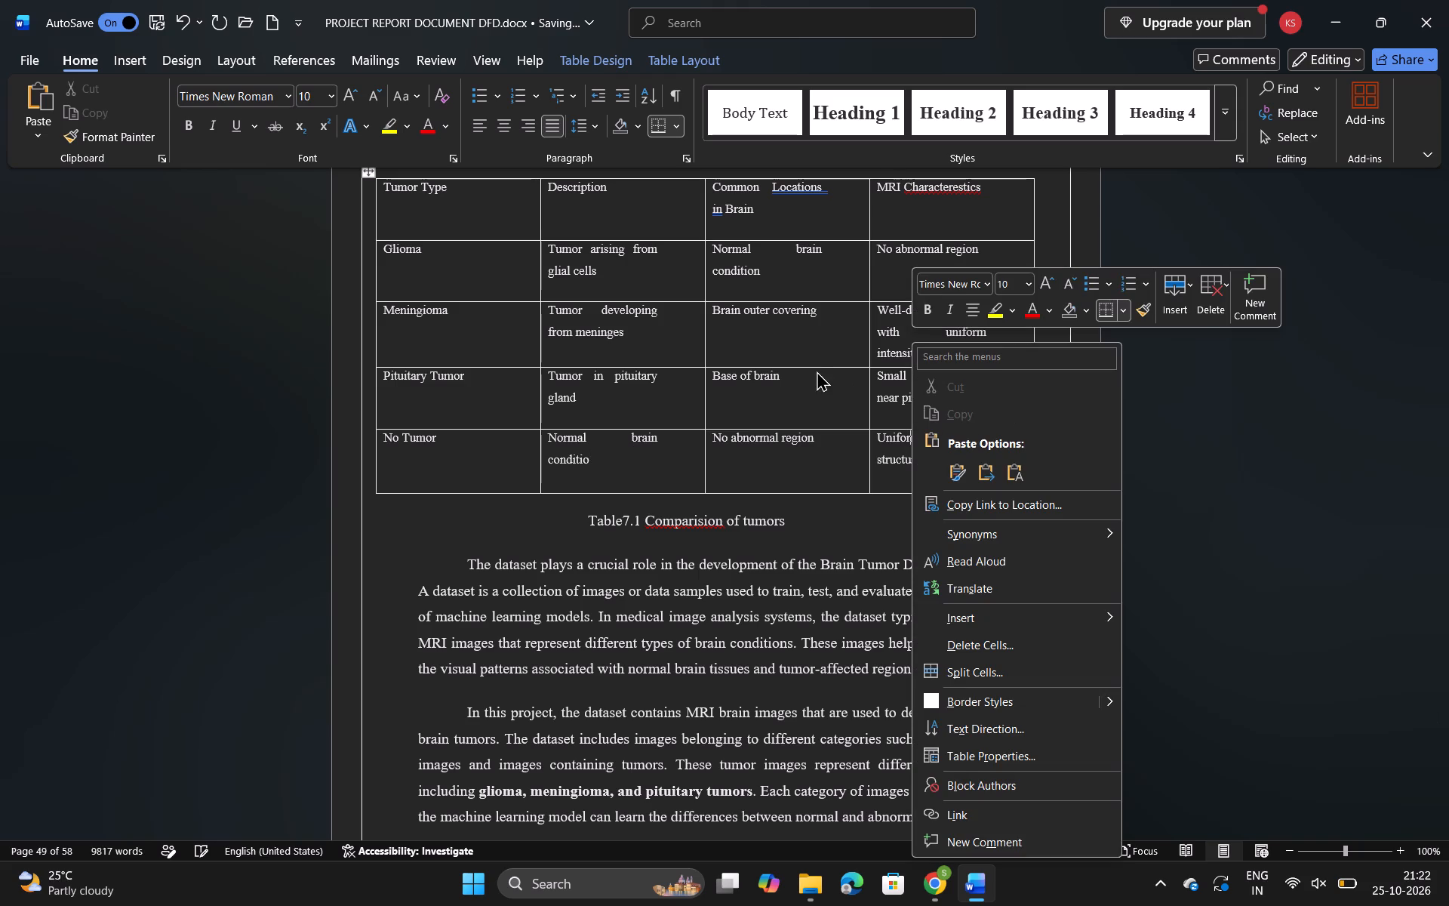
{"action": "left_click", "coordinate": [817, 371]}
{"action": "left_click", "coordinate": [1043, 505]}
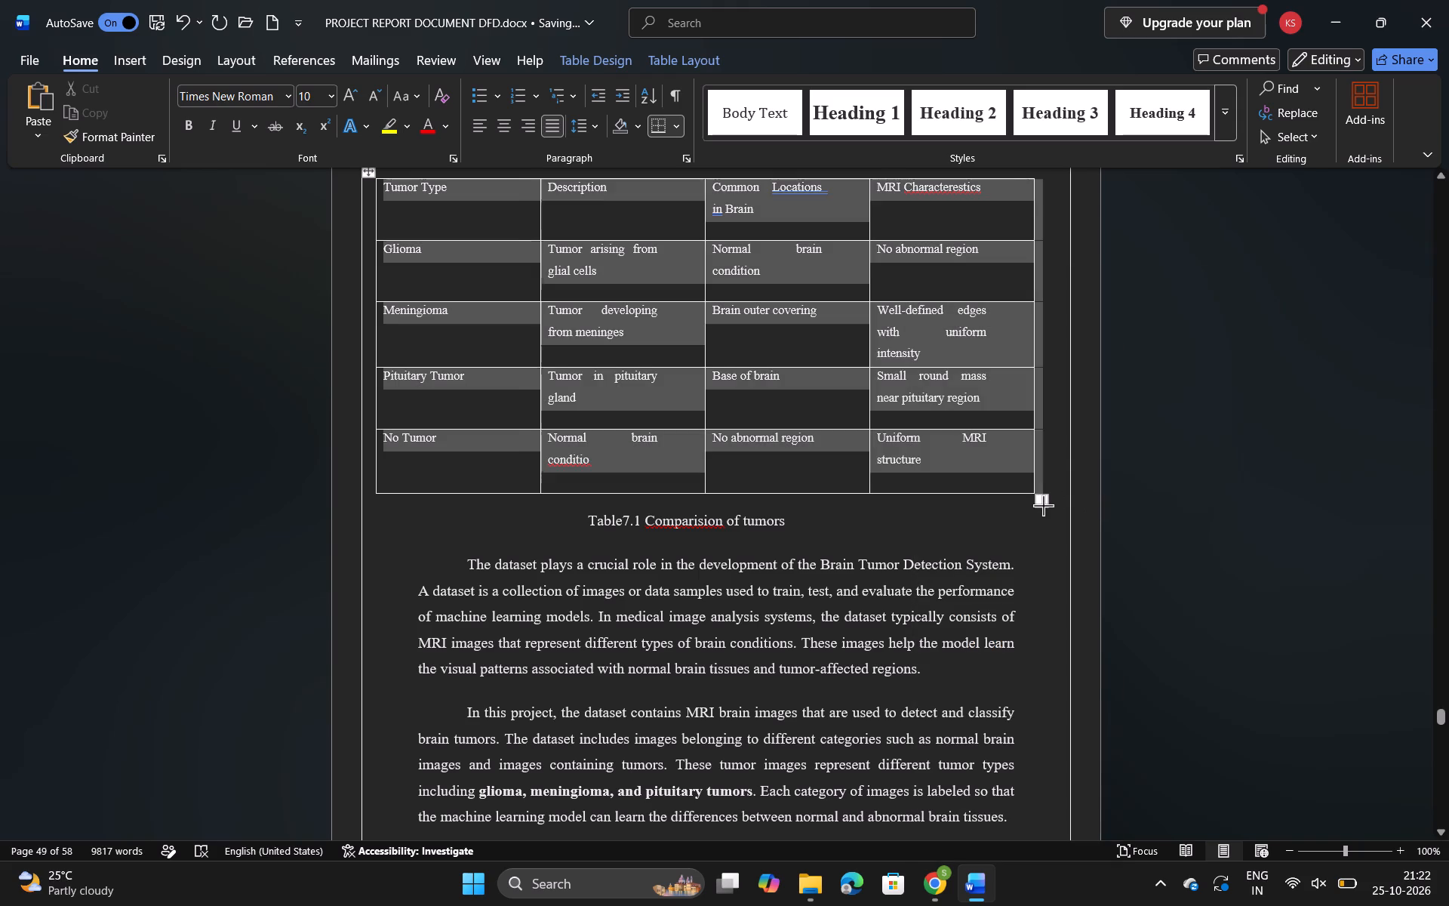
{"action": "key", "text": "BackSpace"}
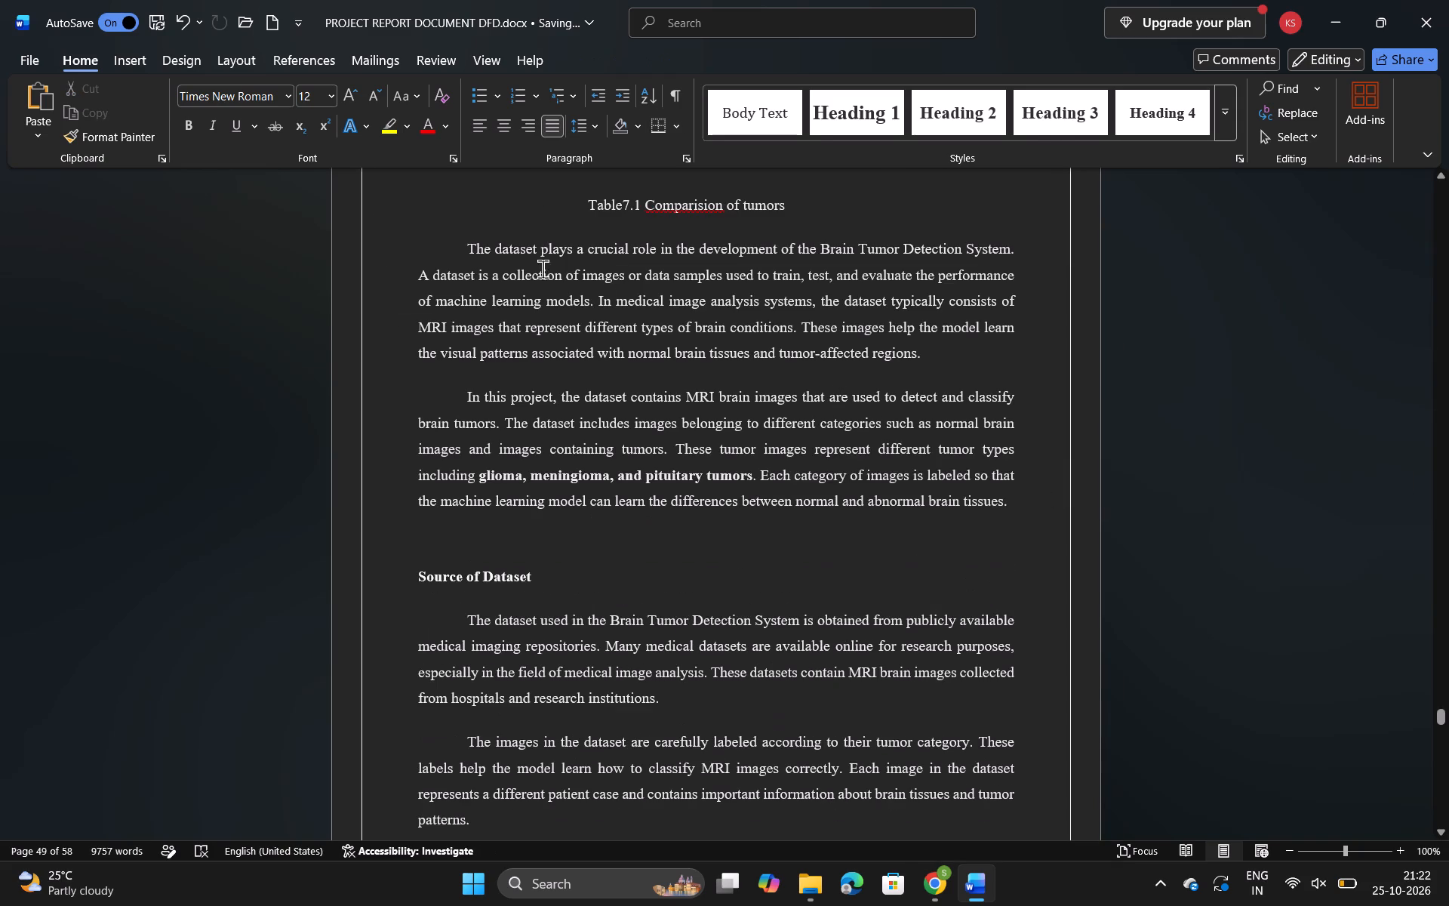
Replace the tumor dataset text from below the Table7.1 caption up to the Software Requirement Specification heading with the copied appendices text.
{"action": "left_click_drag", "start_coordinate": [502, 251], "coordinate": [611, 765]}
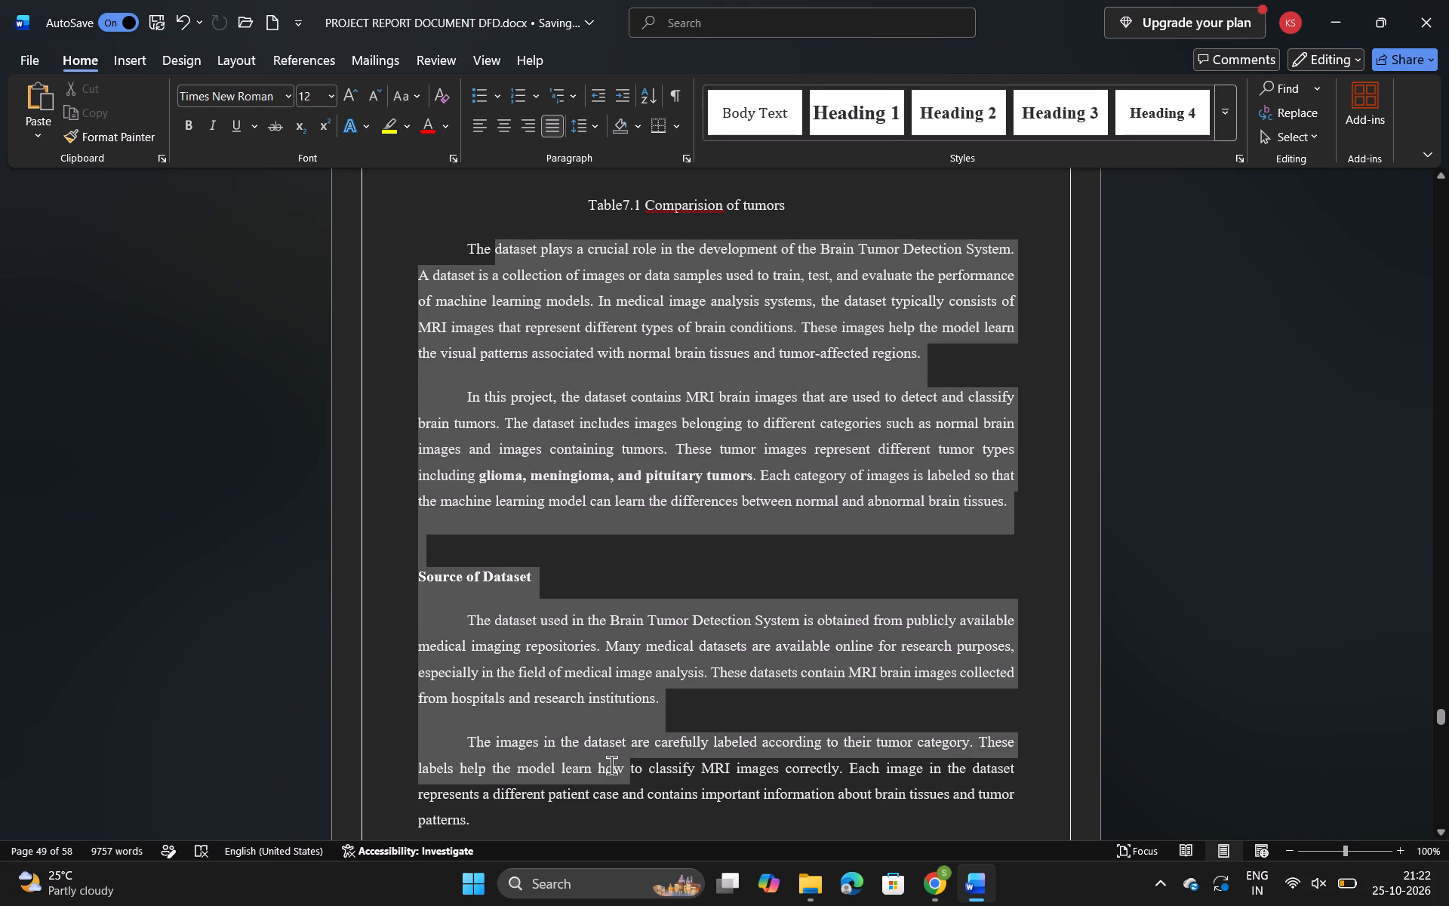
{"action": "left_click_drag", "start_coordinate": [611, 765], "coordinate": [795, 905]}
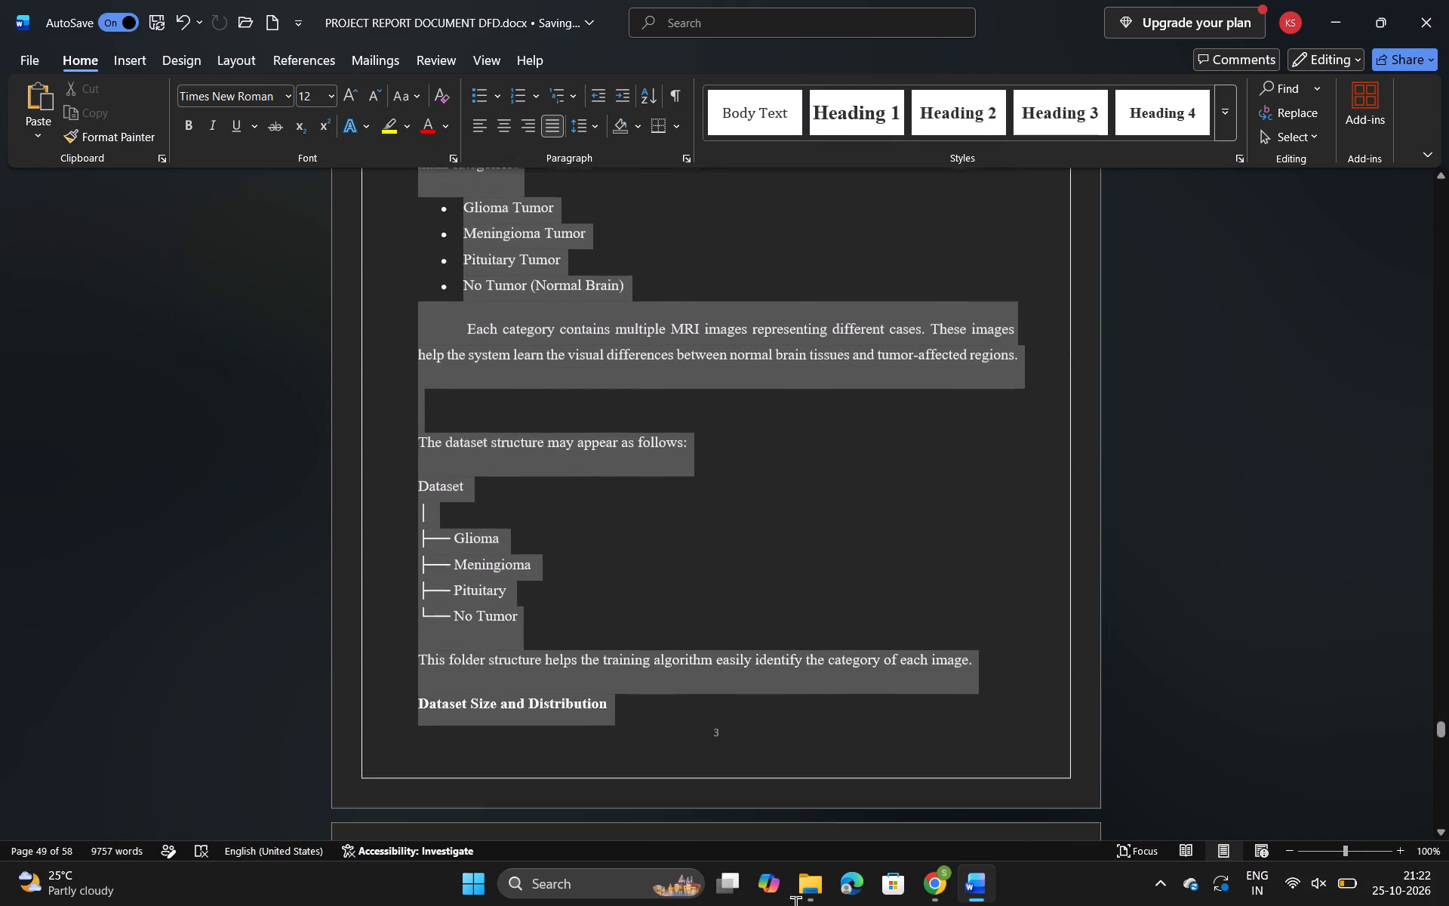
{"action": "left_click_drag", "start_coordinate": [795, 905], "coordinate": [731, 461]}
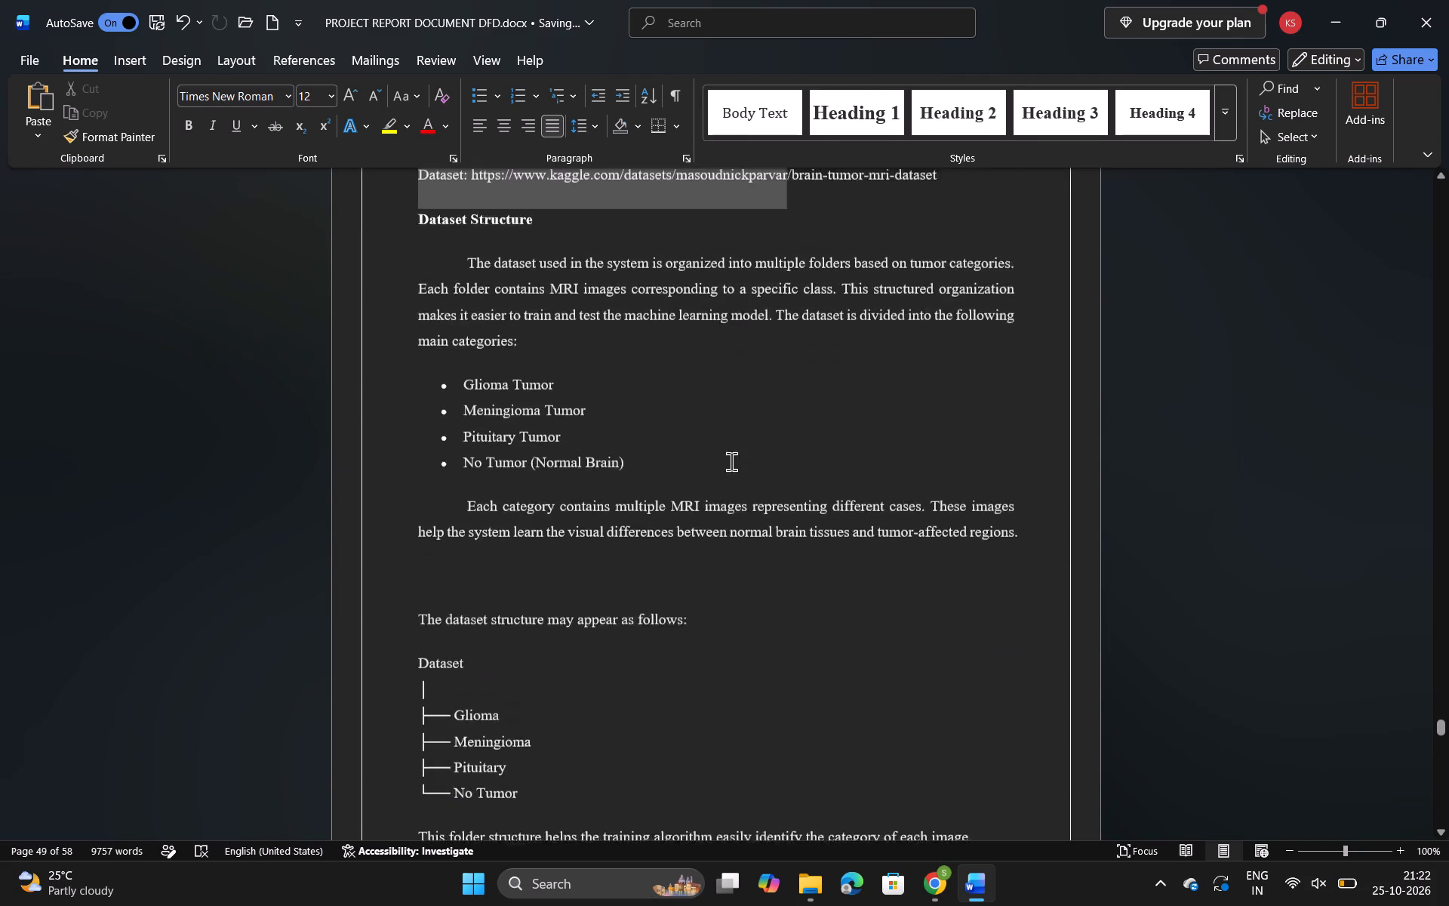
{"action": "left_click_drag", "start_coordinate": [731, 461], "coordinate": [717, 796]}
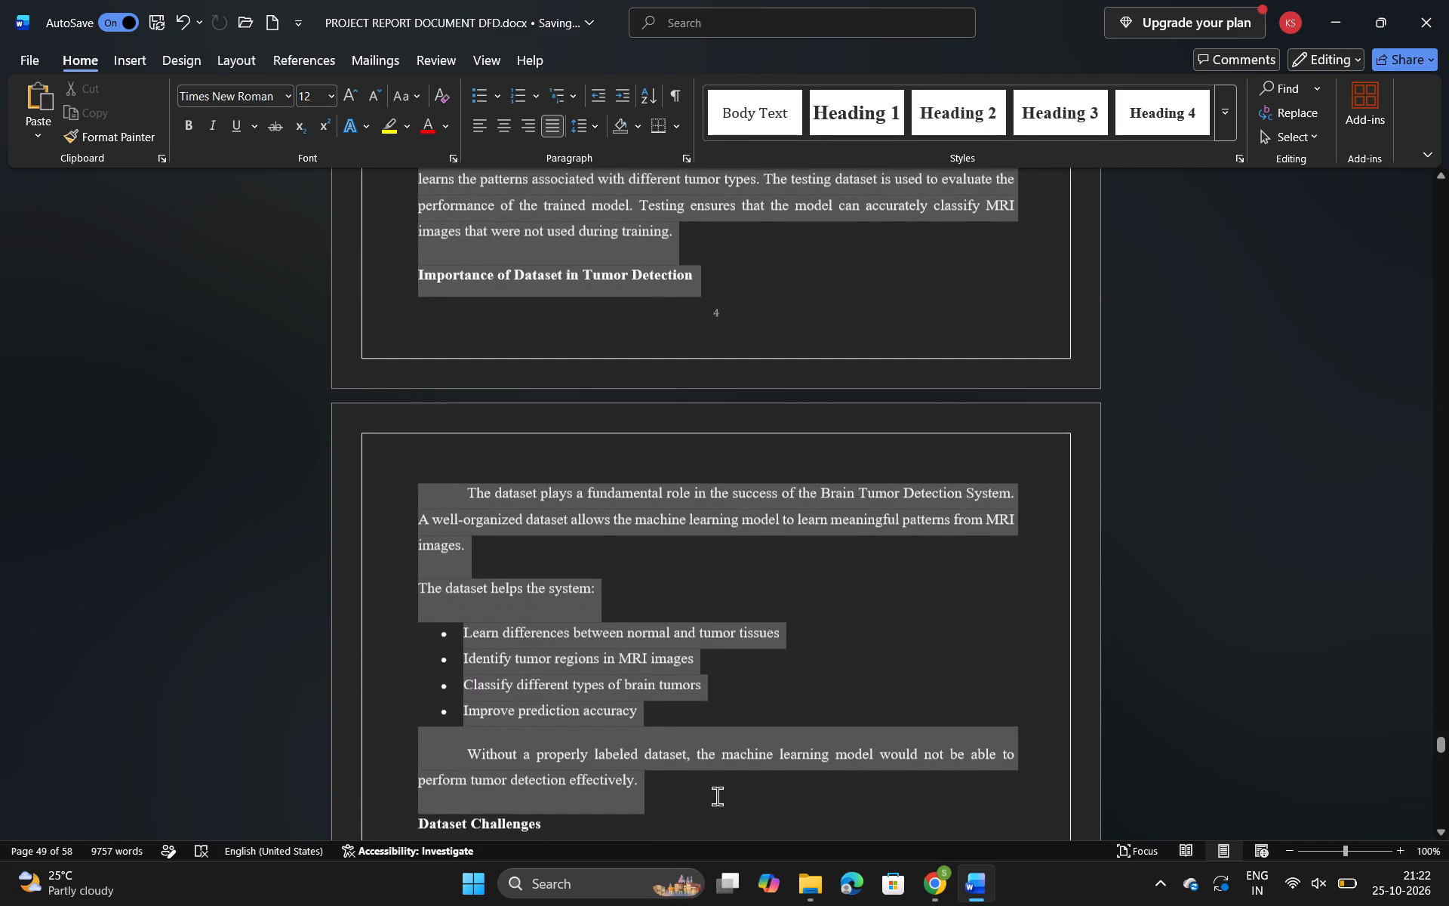
{"action": "left_click_drag", "start_coordinate": [717, 796], "coordinate": [729, 763]}
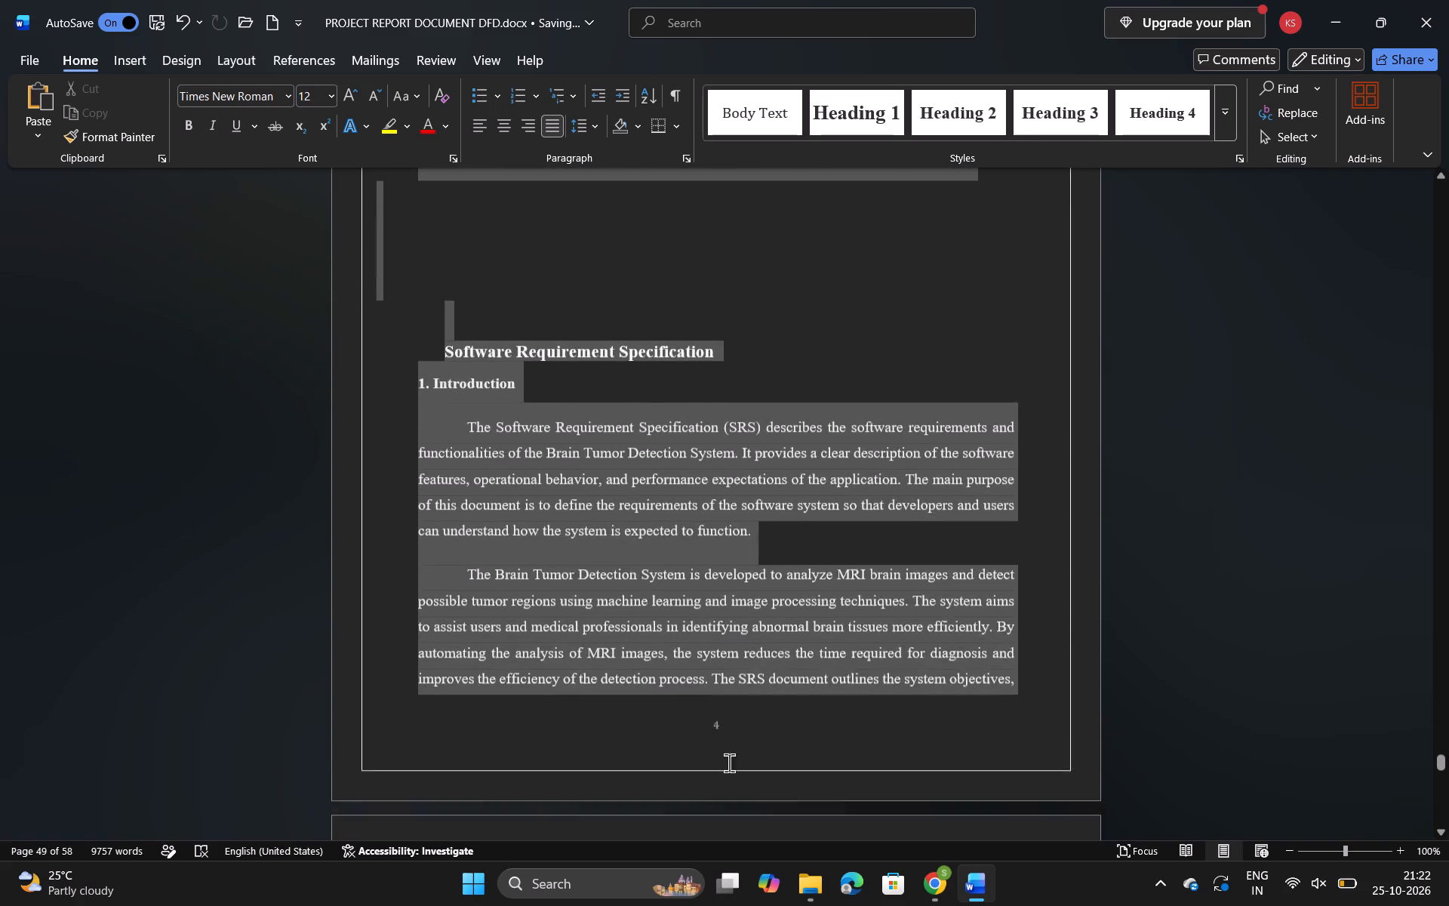
{"action": "left_click_drag", "start_coordinate": [729, 763], "coordinate": [725, 205]}
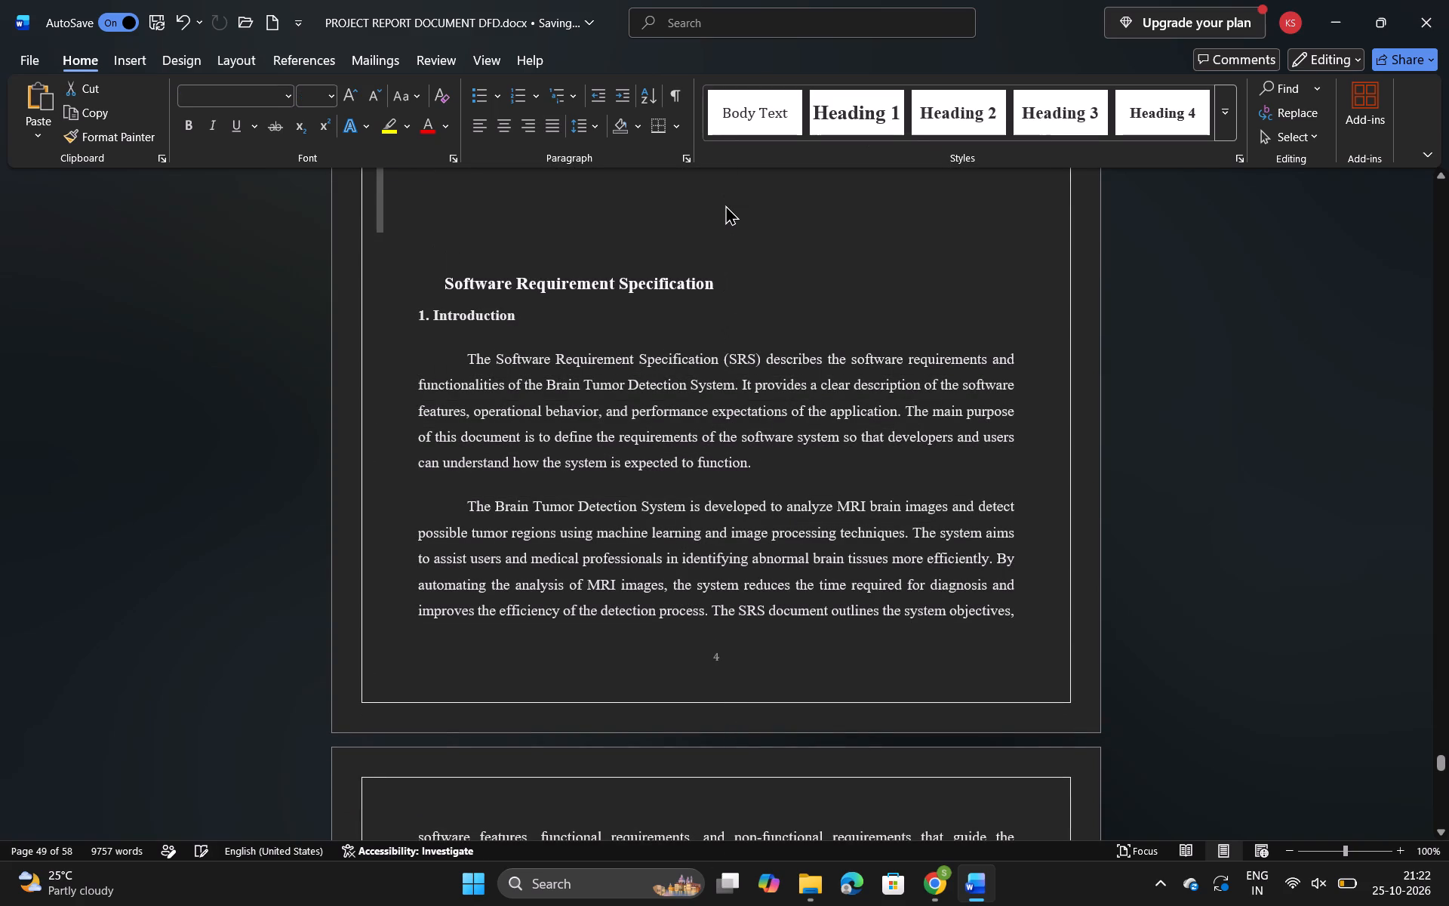
{"action": "key", "text": "ctrl+v"}
{"action": "scroll", "coordinate": [725, 205], "scroll_direction": "up", "scroll_amount": 1}
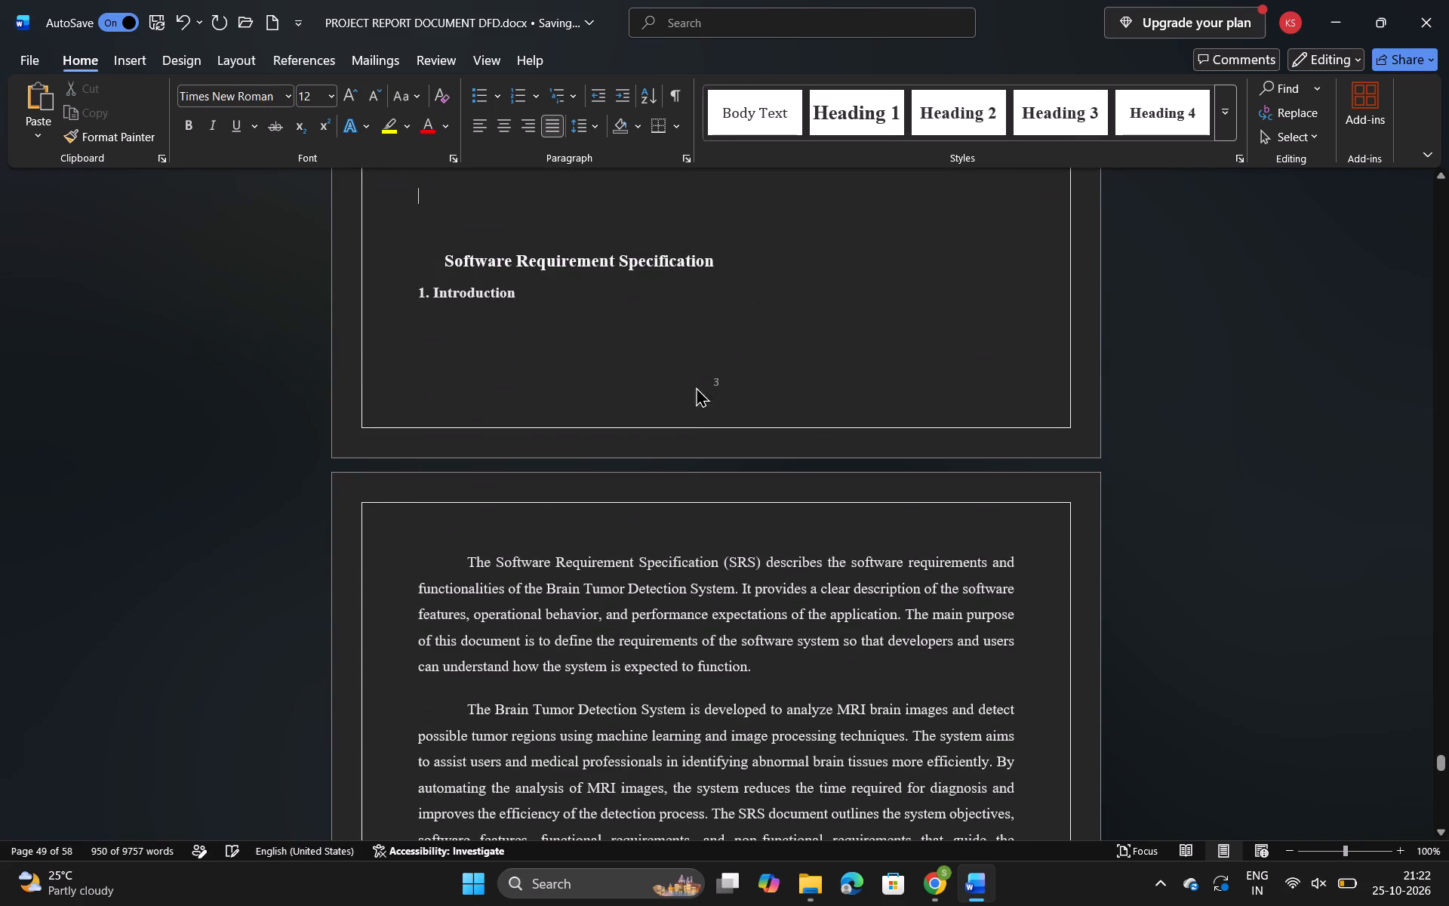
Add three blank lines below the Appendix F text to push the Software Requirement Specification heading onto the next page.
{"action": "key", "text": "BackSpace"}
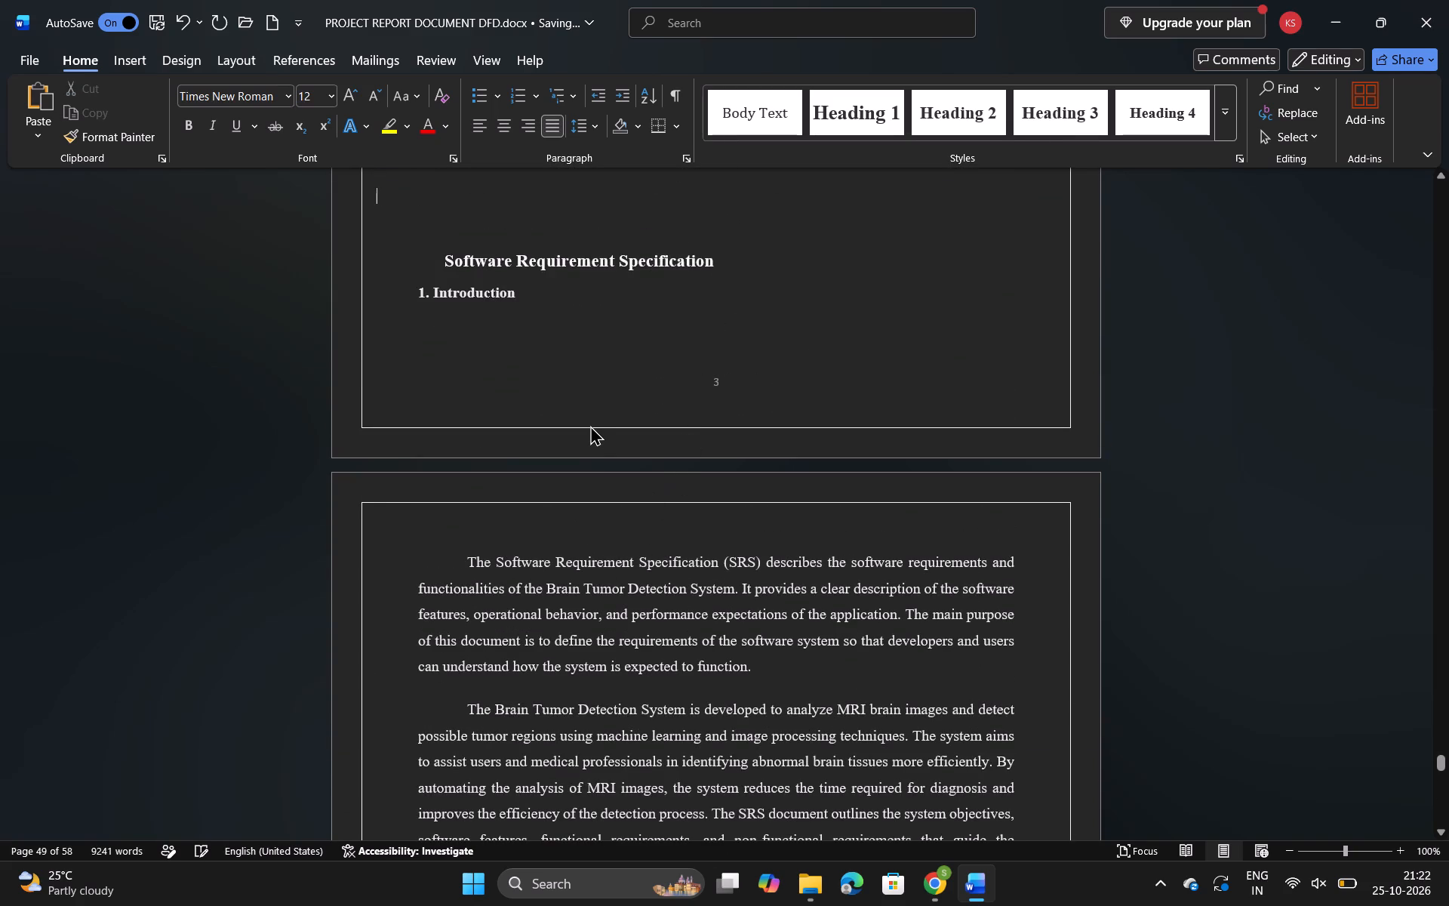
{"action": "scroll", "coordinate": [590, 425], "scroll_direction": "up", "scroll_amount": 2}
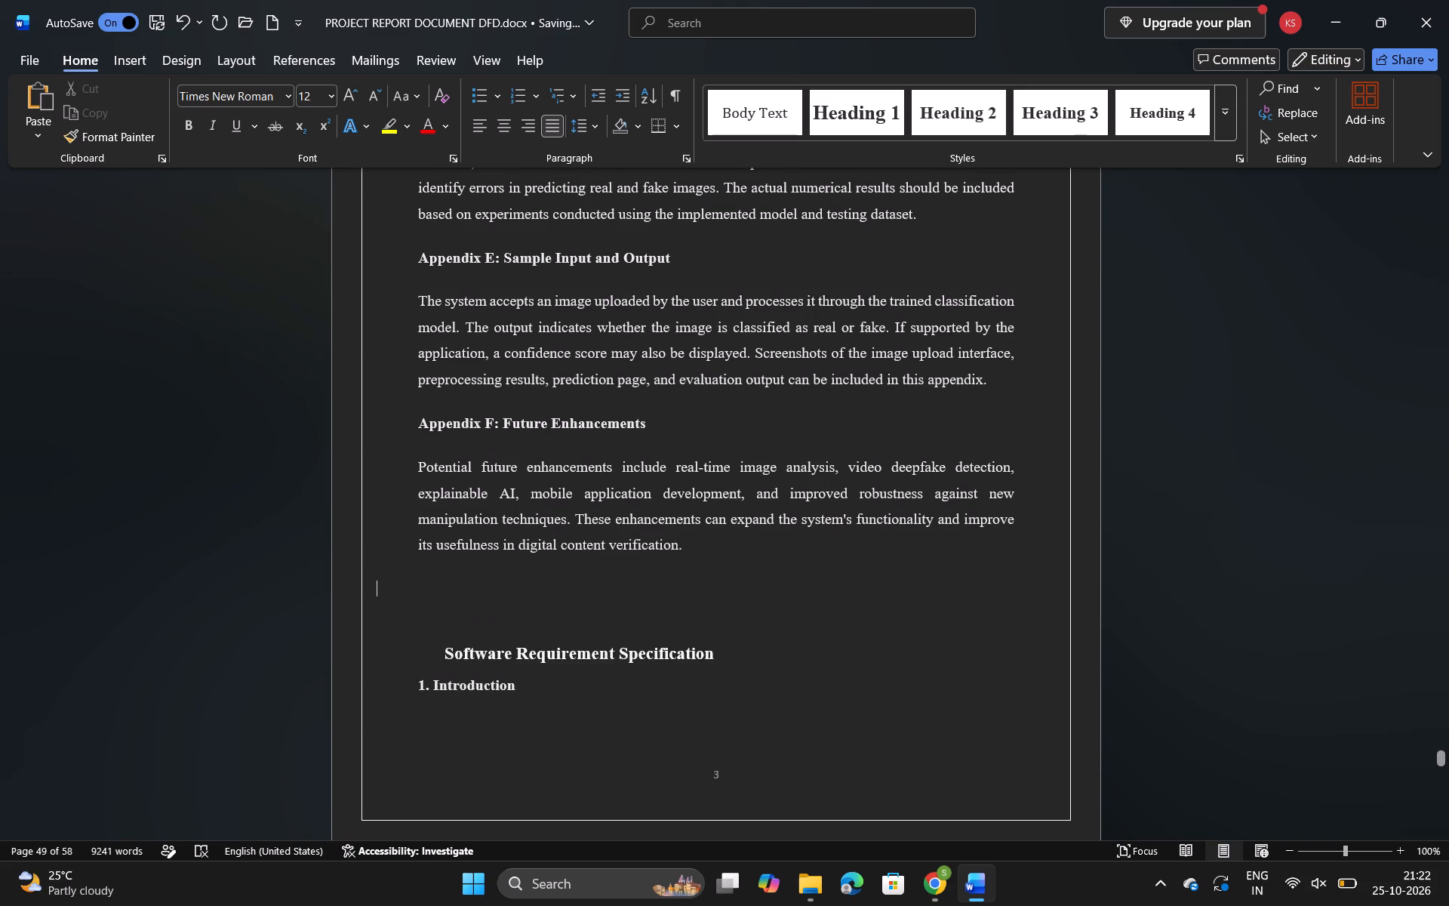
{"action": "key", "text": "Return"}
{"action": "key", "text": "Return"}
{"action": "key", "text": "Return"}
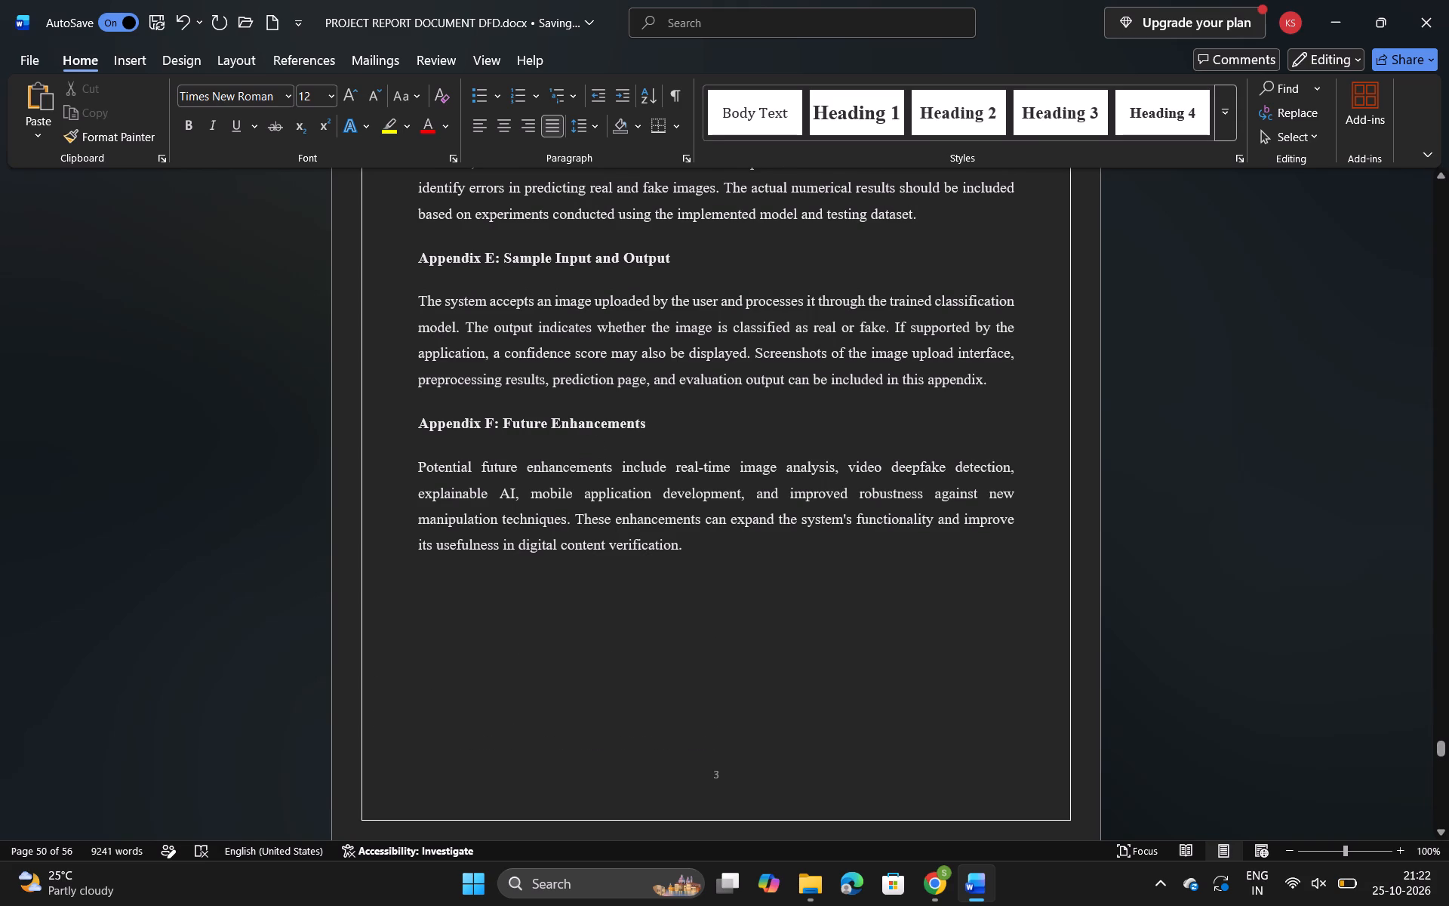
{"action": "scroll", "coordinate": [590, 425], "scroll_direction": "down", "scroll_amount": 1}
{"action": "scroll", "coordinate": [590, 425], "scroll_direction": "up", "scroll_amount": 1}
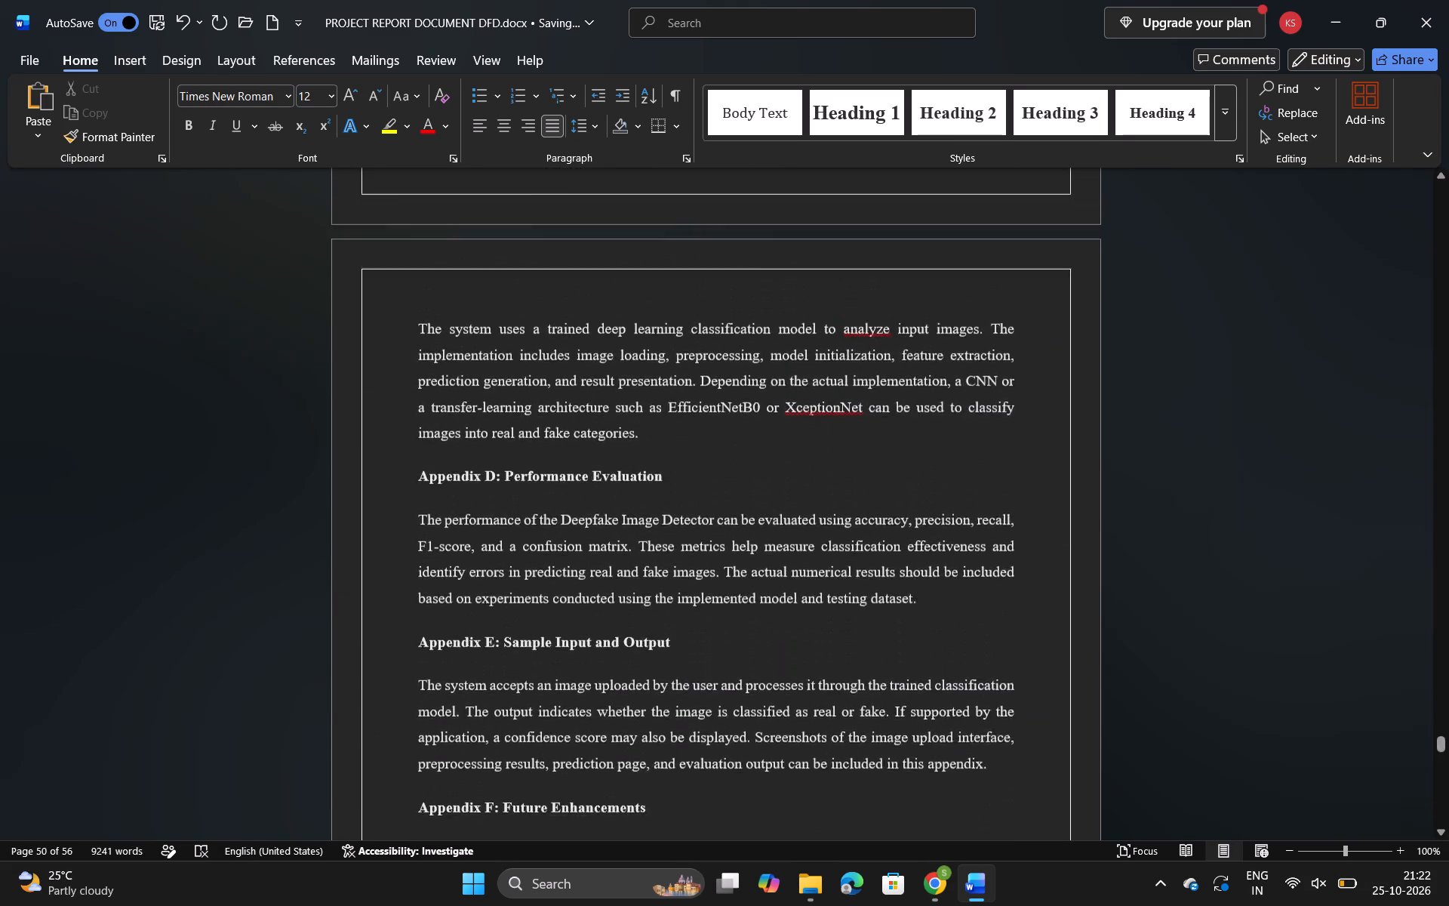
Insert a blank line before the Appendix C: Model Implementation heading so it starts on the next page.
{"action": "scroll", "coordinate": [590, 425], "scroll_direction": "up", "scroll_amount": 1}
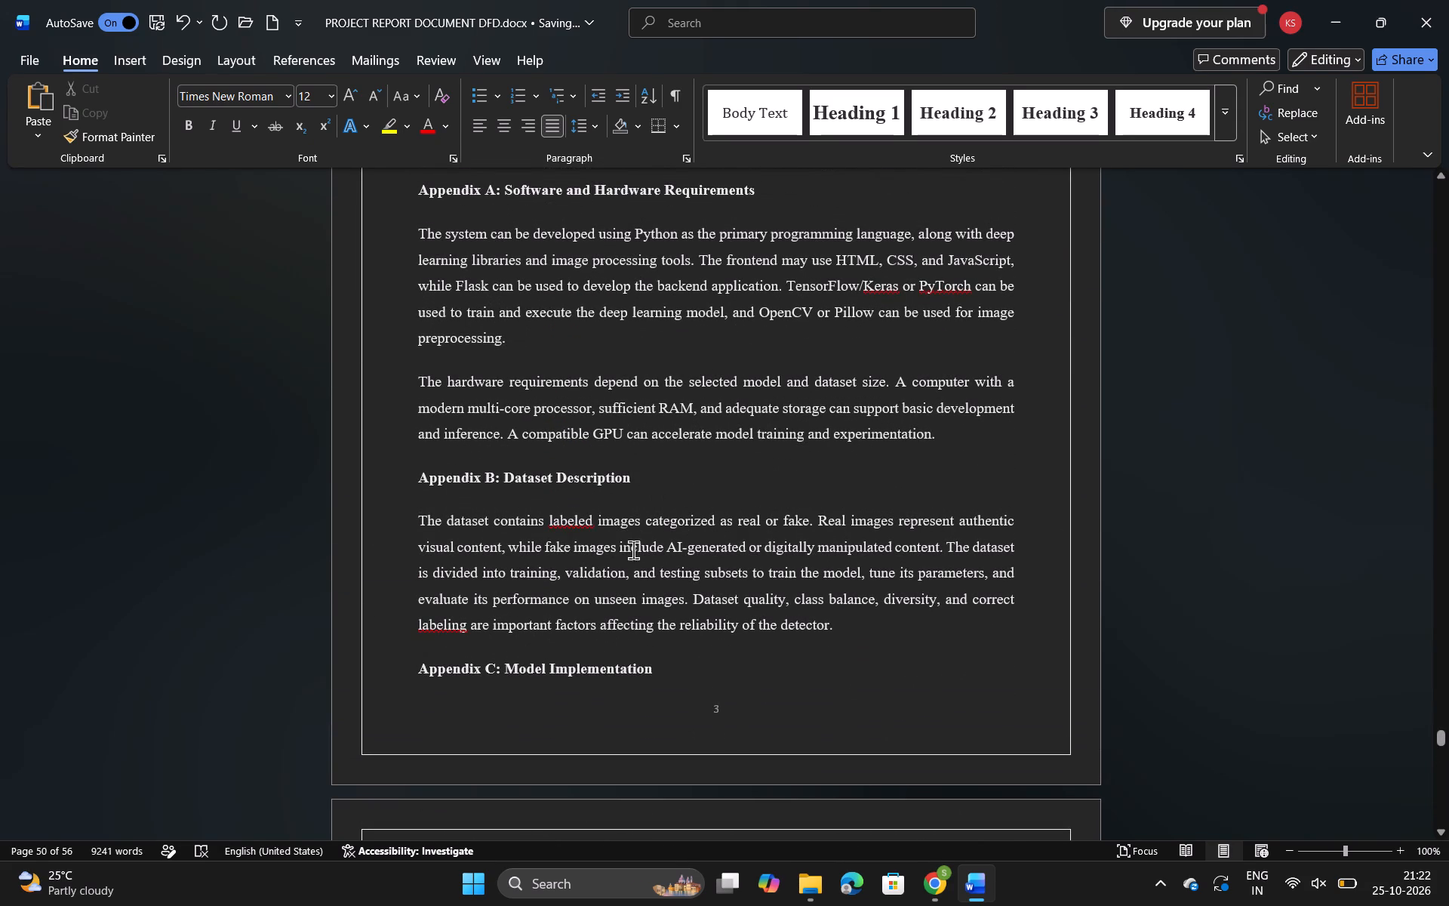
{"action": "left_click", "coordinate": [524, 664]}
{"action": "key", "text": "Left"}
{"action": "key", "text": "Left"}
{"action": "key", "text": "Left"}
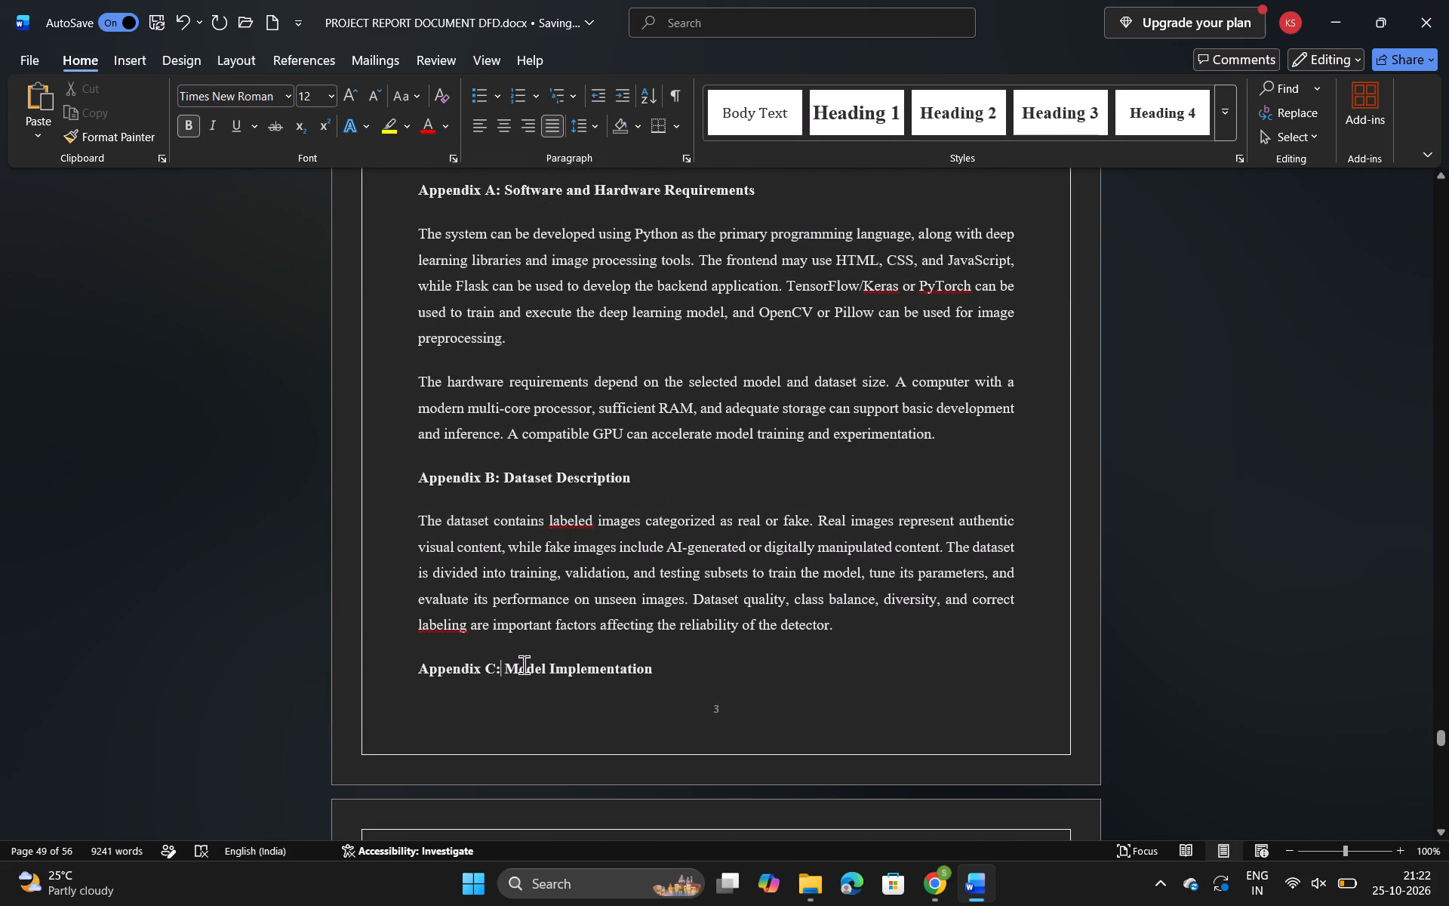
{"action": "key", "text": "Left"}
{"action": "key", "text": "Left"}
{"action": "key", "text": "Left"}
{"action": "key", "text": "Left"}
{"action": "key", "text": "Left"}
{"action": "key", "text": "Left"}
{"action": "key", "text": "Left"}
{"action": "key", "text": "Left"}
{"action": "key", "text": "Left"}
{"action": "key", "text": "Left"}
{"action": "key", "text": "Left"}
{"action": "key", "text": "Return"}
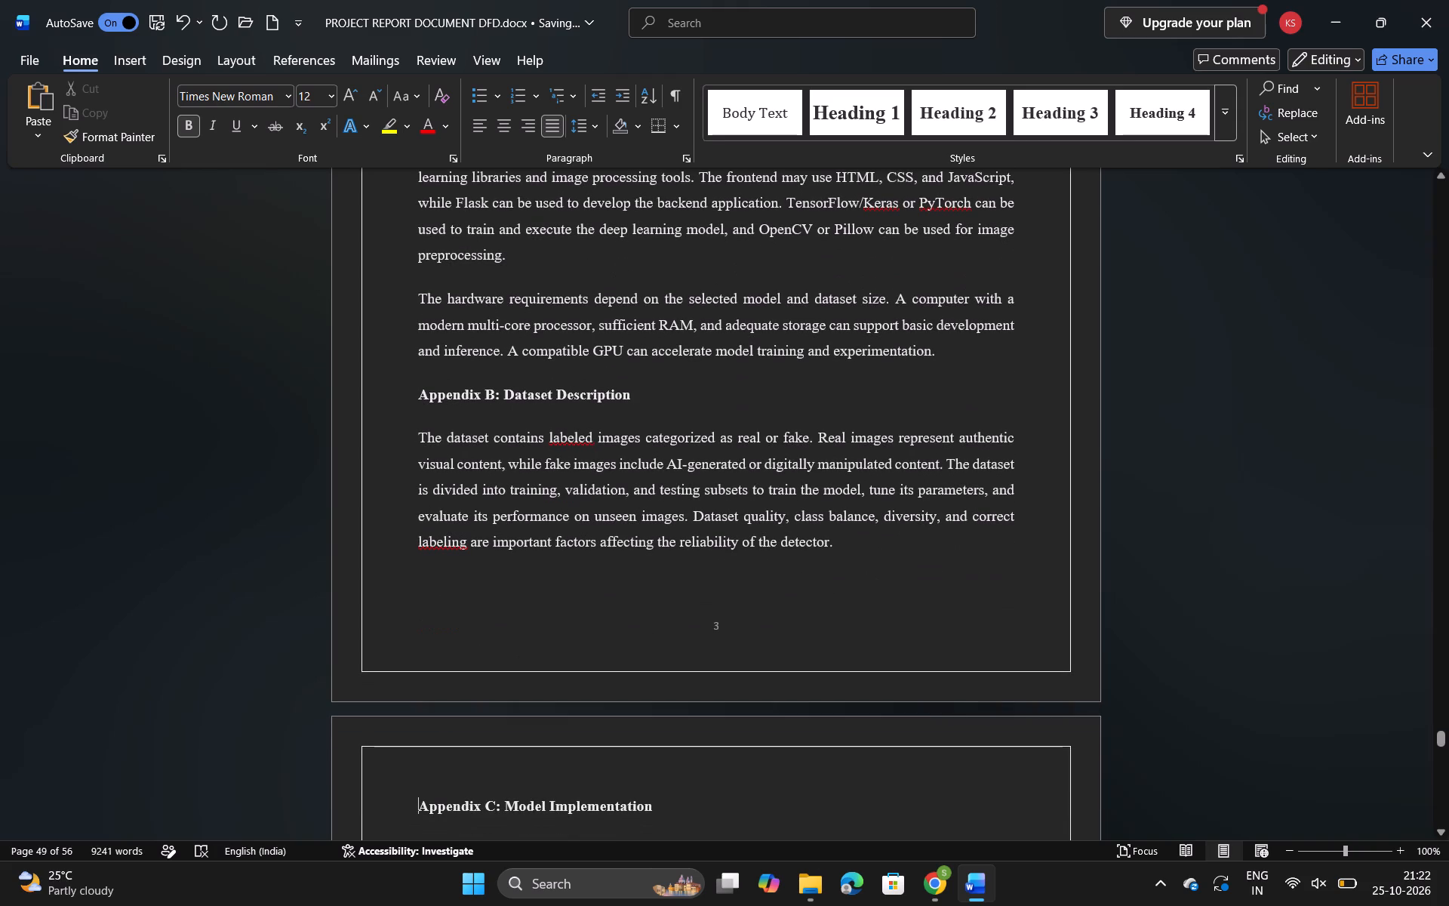
Delete the Dataset Description heading, the Table7.1 tumor caption and the empty lines beneath the APPENDICES title.
{"action": "scroll", "coordinate": [478, 501], "scroll_direction": "up", "scroll_amount": 1}
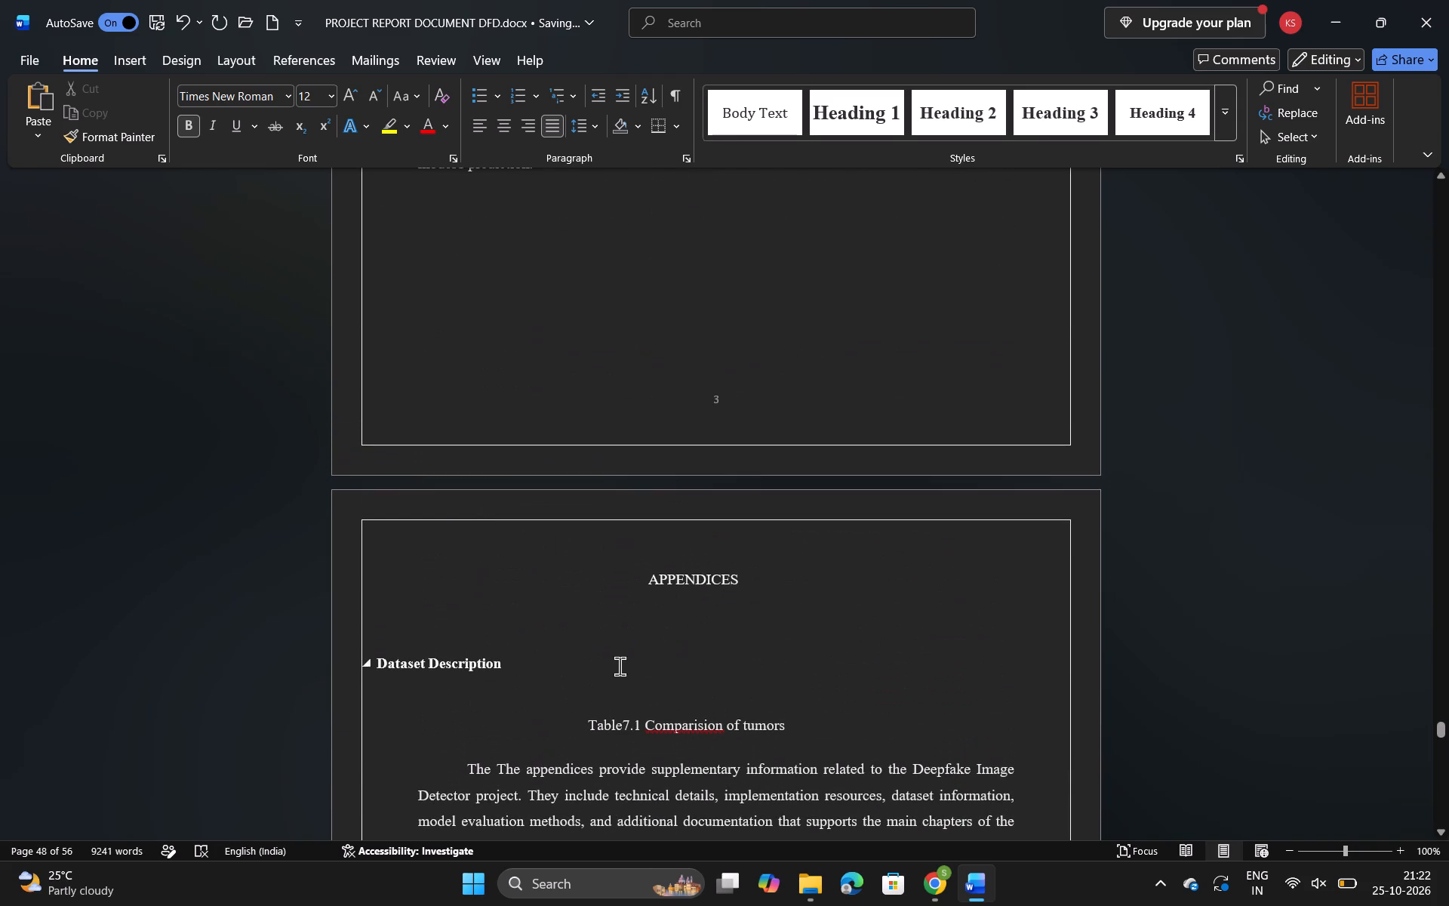
{"action": "left_click", "coordinate": [518, 670]}
{"action": "left_click_drag", "start_coordinate": [821, 728], "coordinate": [401, 658]}
{"action": "key", "text": "BackSpace"}
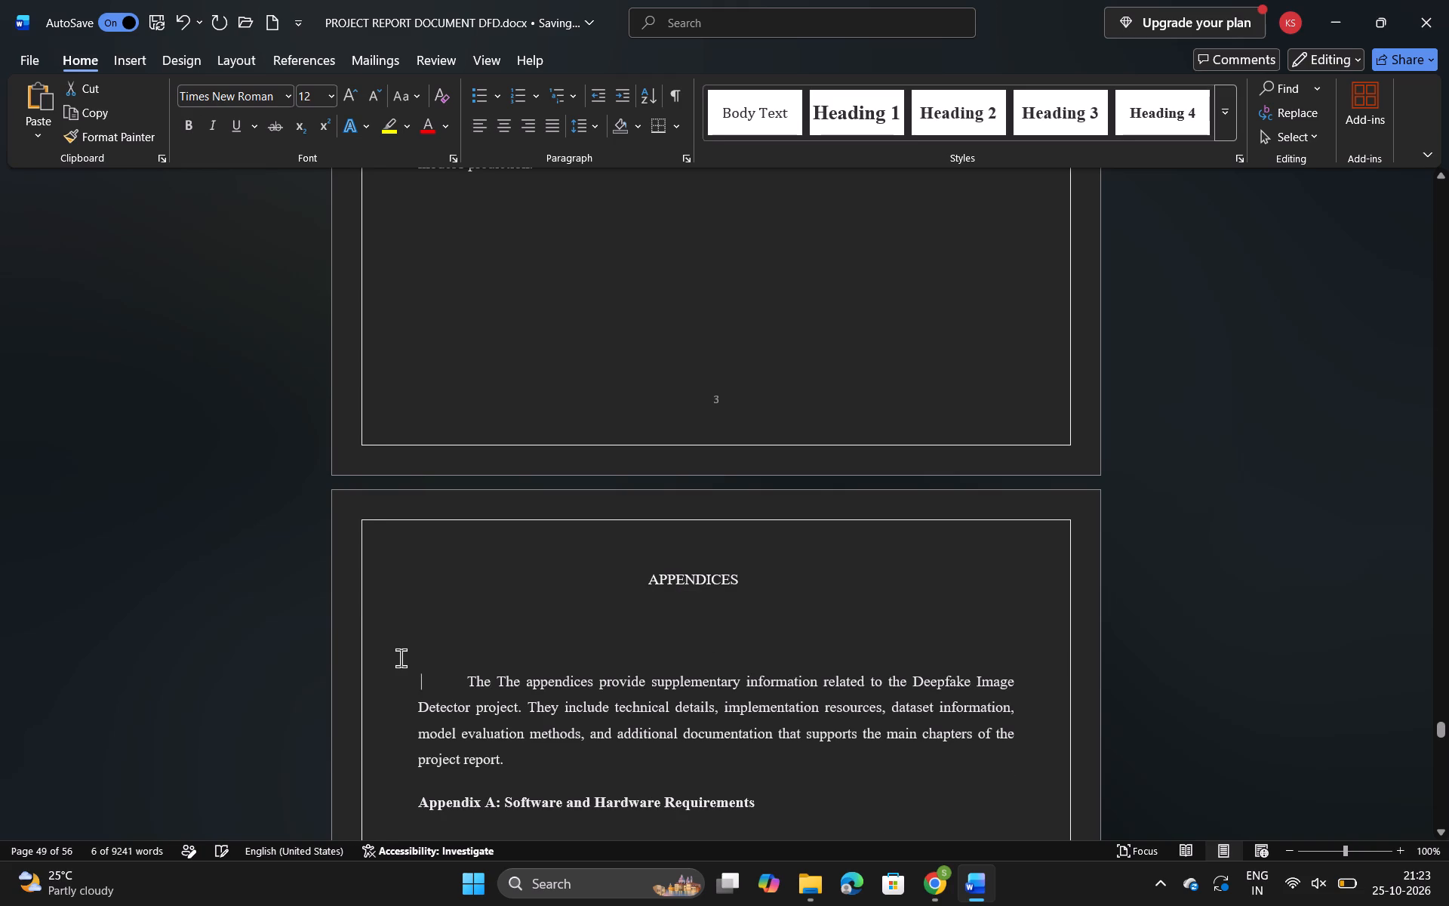
{"action": "key", "text": "BackSpace"}
{"action": "key", "text": "BackSpace"}
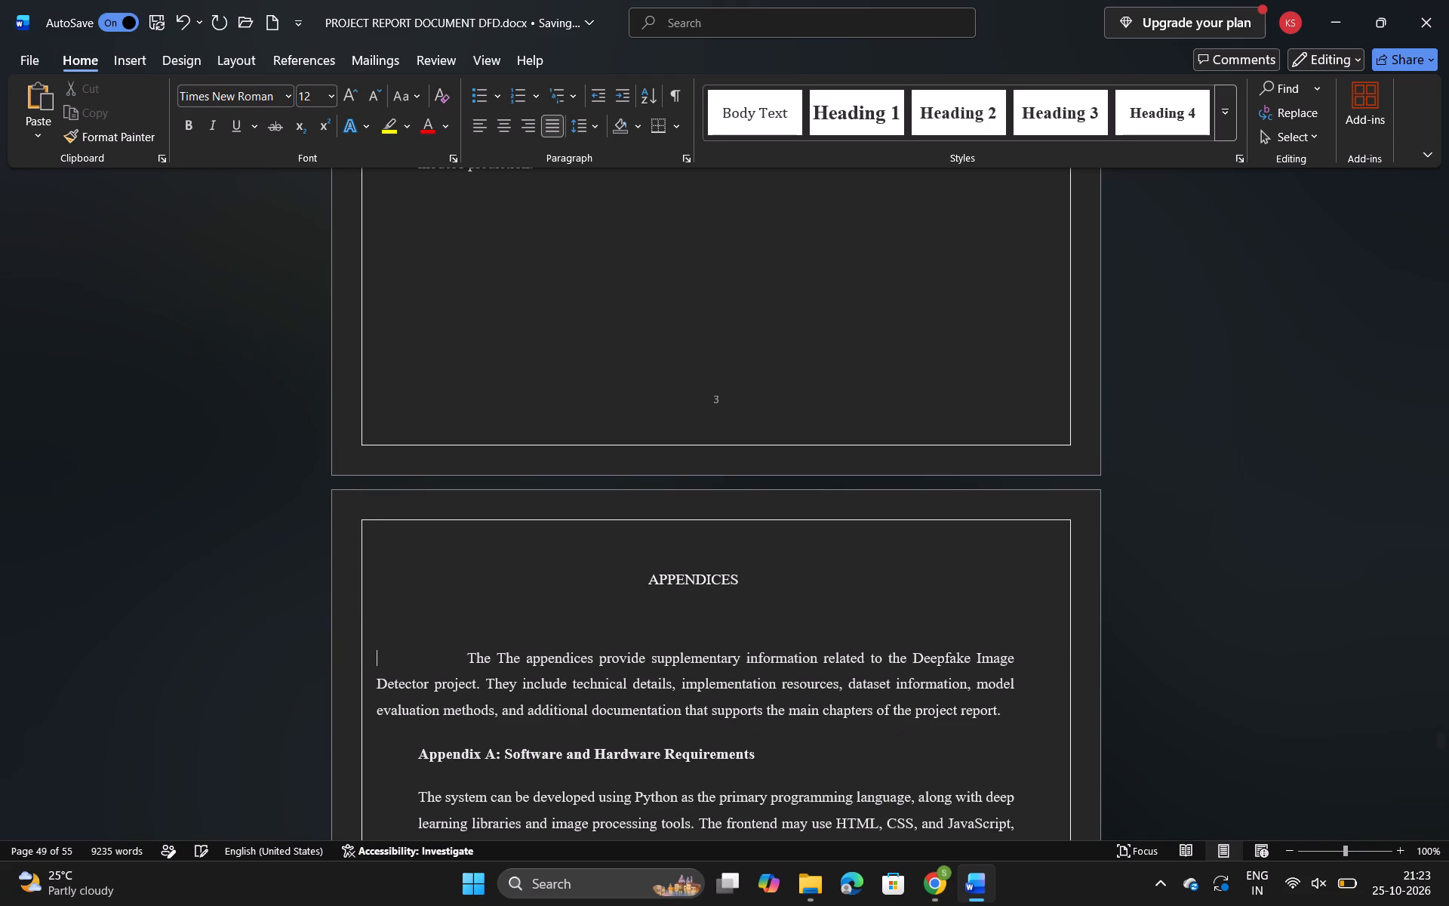
{"action": "key", "text": "BackSpace"}
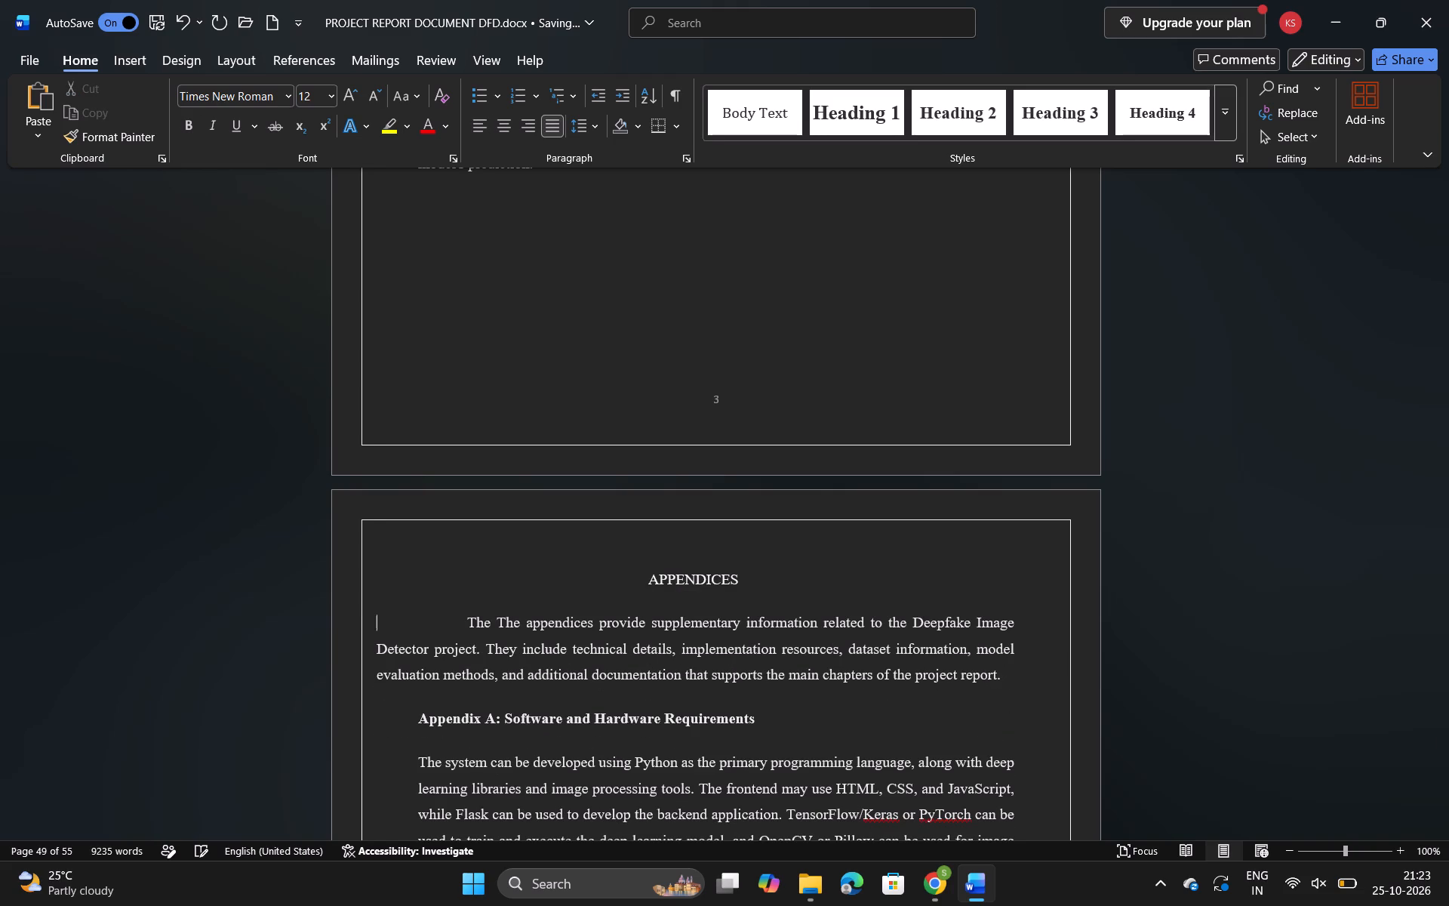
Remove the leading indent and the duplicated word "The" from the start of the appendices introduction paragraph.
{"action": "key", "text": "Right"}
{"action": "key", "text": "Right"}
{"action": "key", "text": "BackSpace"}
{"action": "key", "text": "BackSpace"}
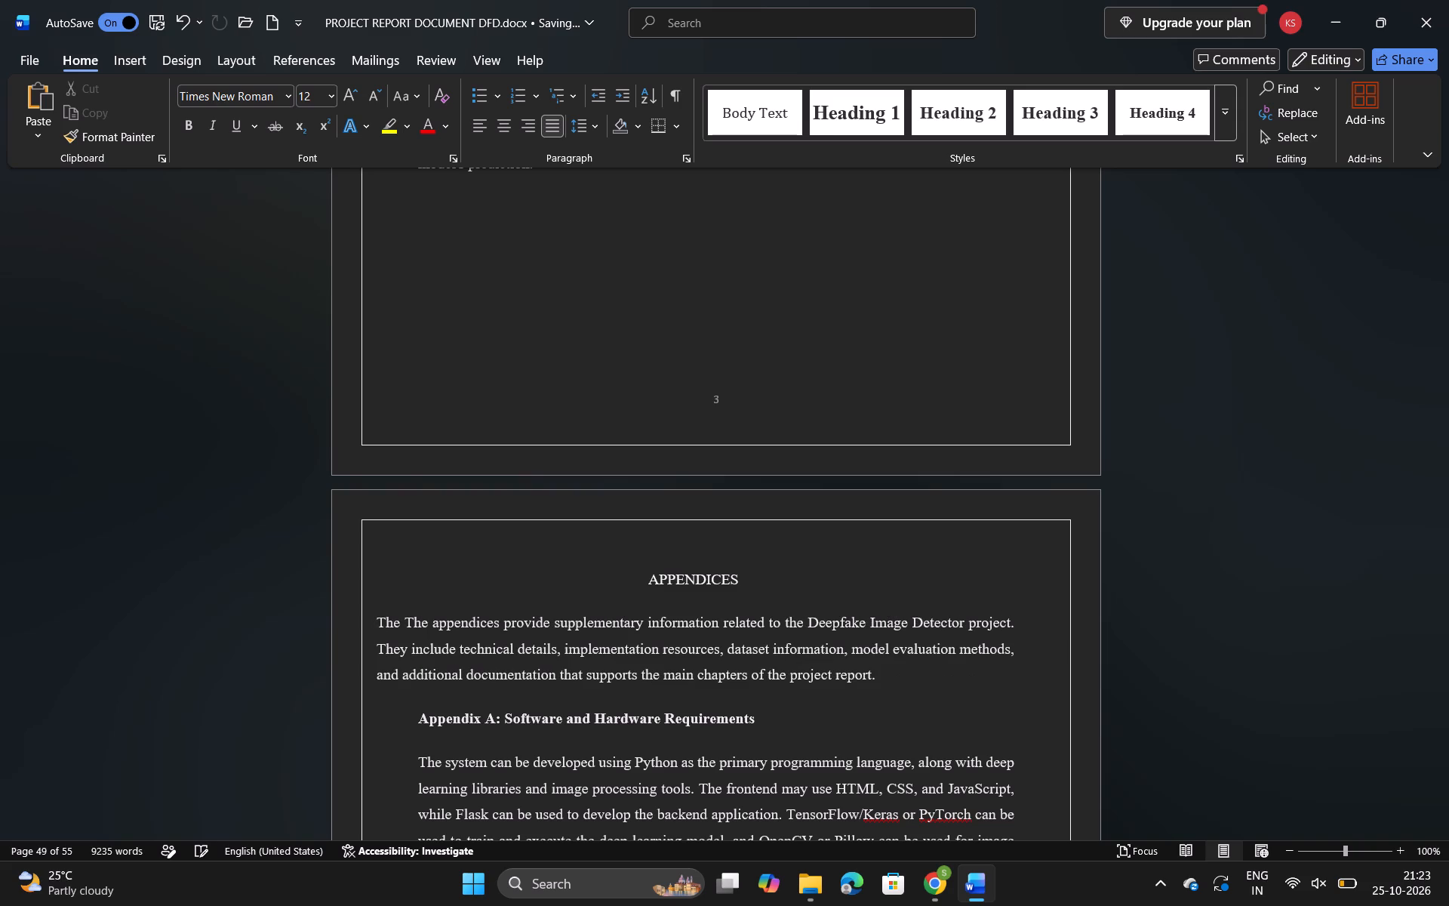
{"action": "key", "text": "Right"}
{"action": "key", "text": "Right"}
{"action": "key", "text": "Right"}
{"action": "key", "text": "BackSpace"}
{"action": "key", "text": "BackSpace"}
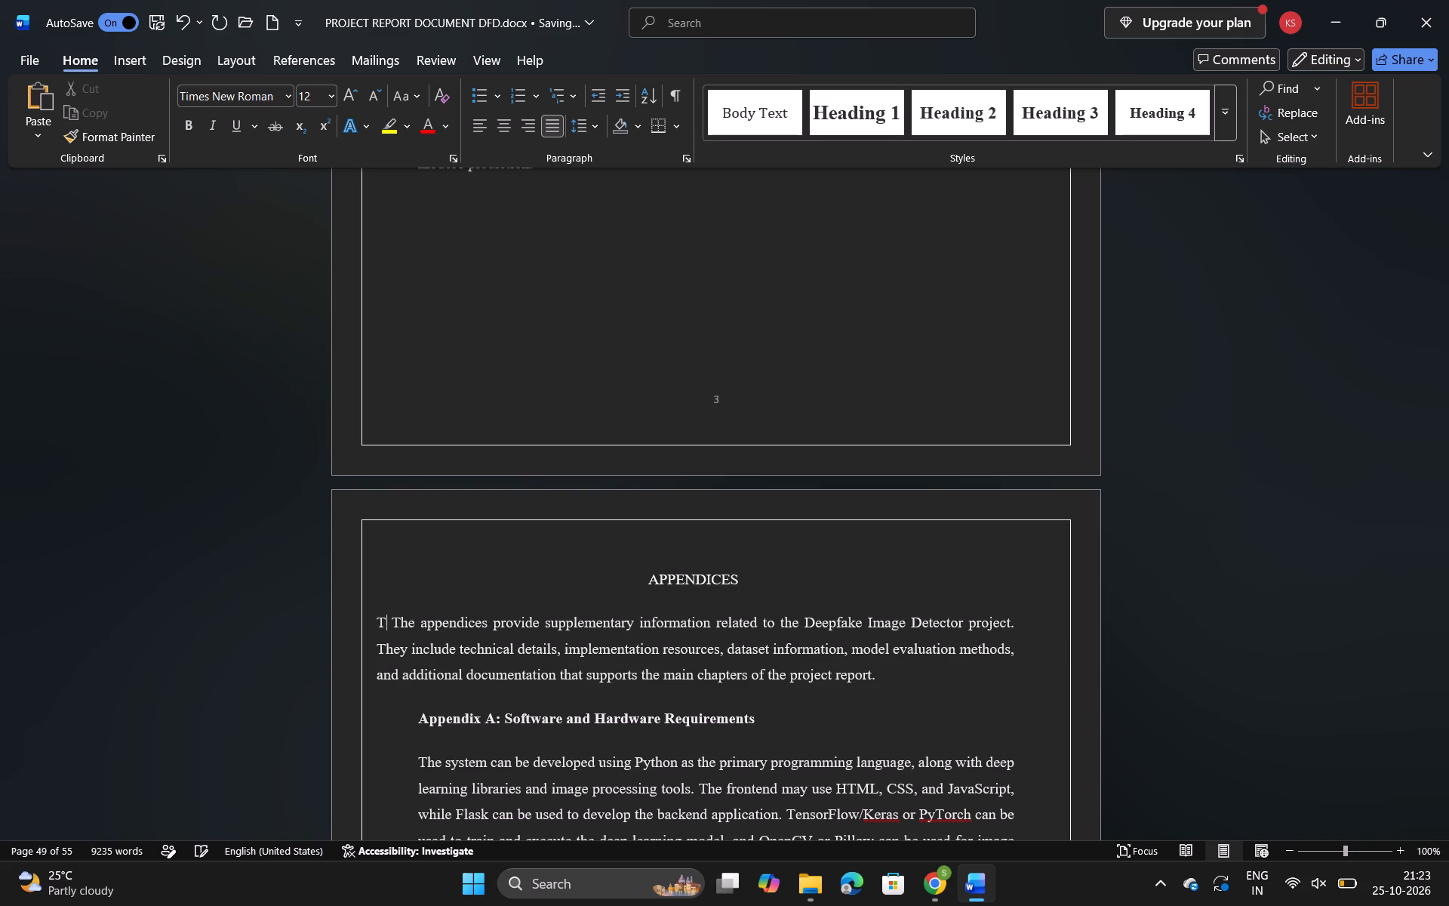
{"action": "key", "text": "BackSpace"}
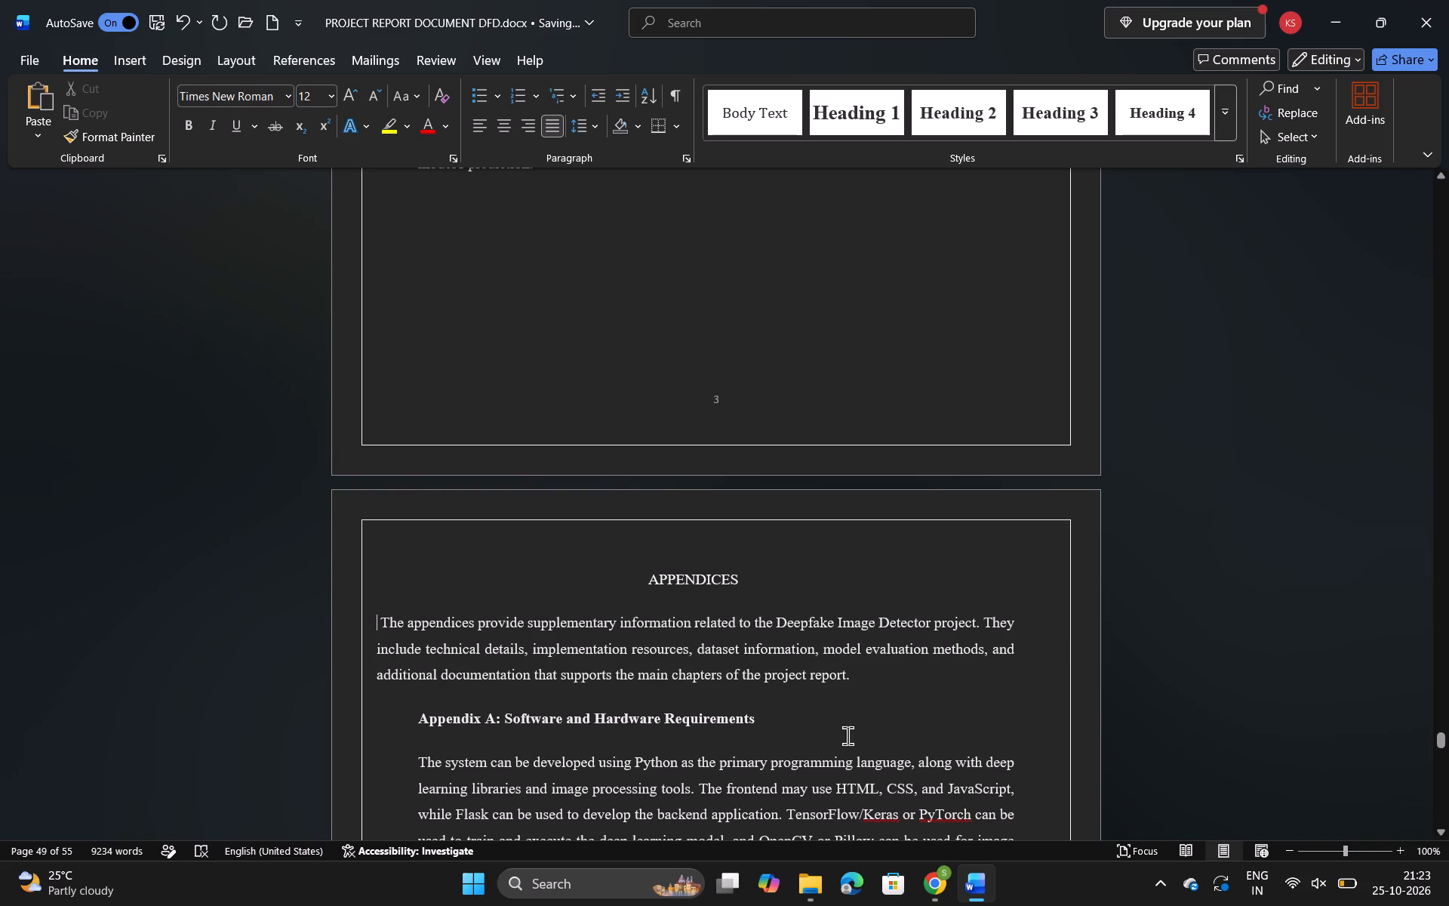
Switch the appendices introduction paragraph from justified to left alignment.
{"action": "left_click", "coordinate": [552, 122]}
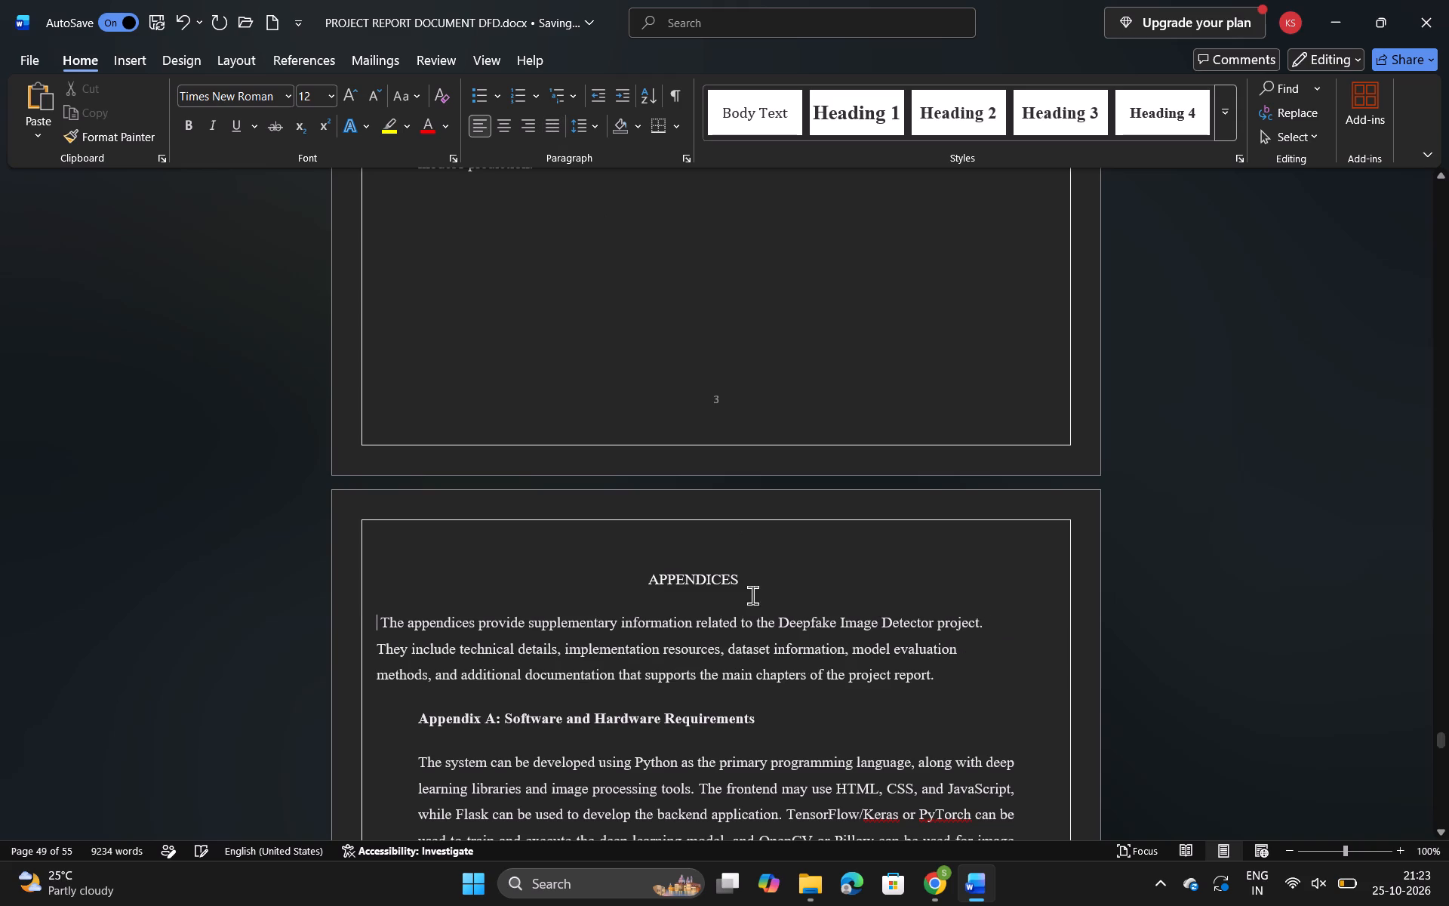
Delete the entire introduction paragraph between the APPENDICES title and the Appendix A heading.
{"action": "scroll", "coordinate": [757, 630], "scroll_direction": "down", "scroll_amount": 2}
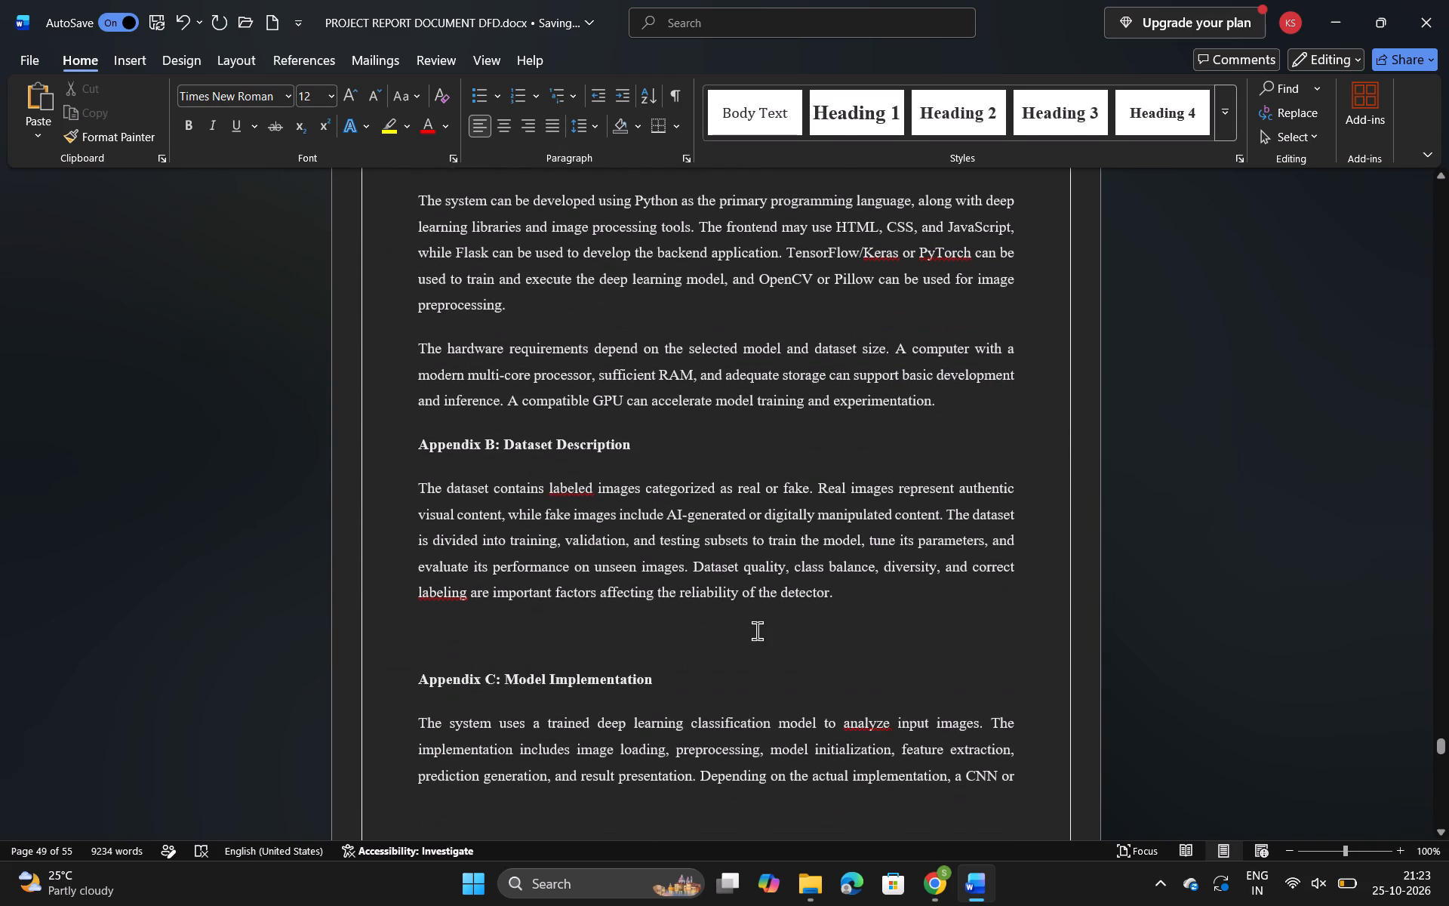
{"action": "scroll", "coordinate": [757, 630], "scroll_direction": "up", "scroll_amount": 1}
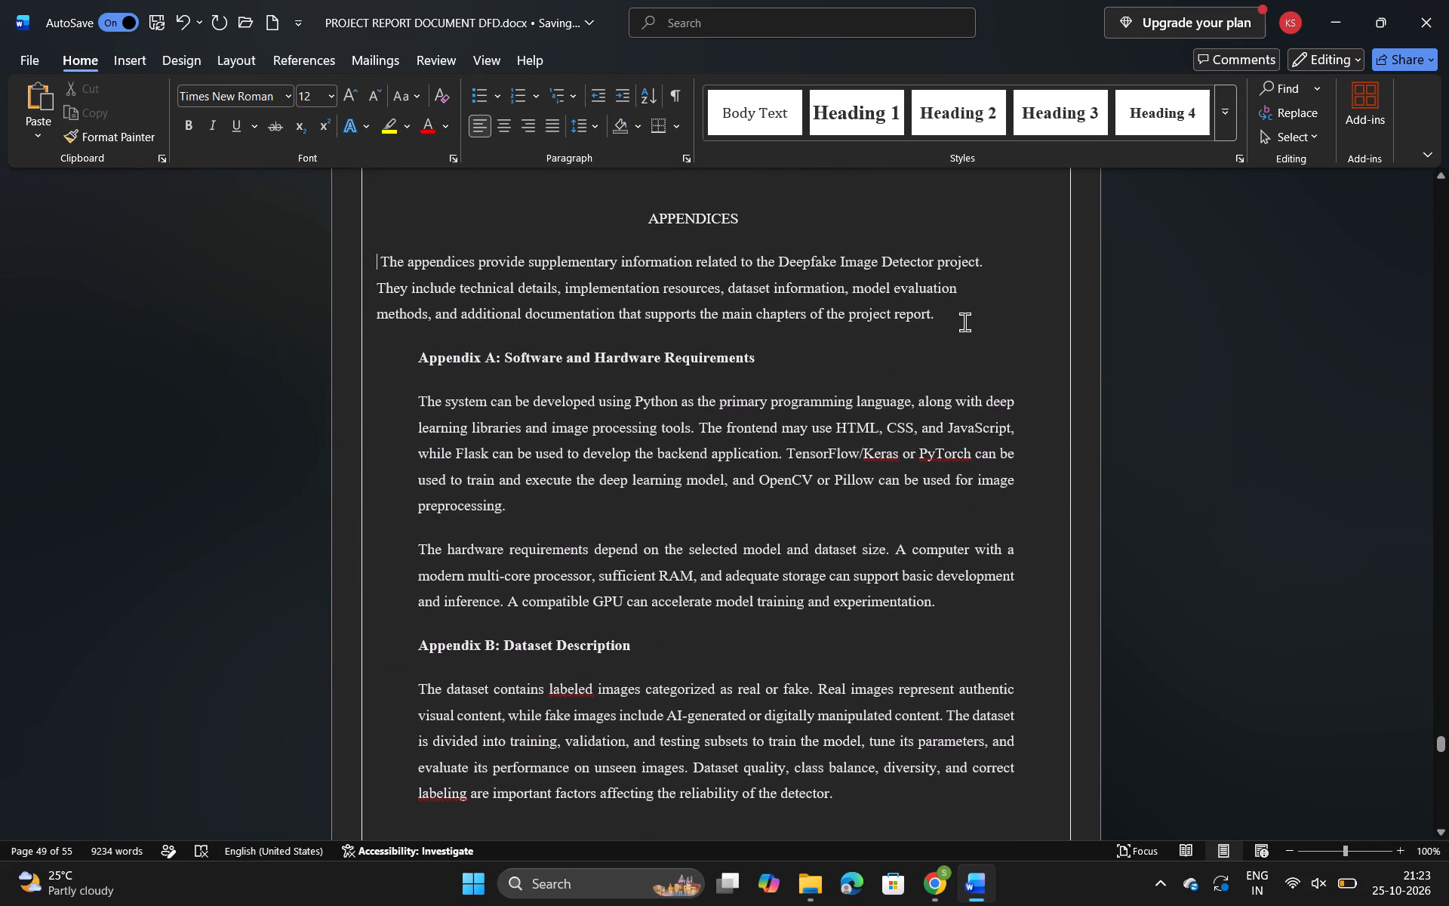
{"action": "left_click_drag", "start_coordinate": [964, 322], "coordinate": [478, 273]}
{"action": "key", "text": "BackSpace"}
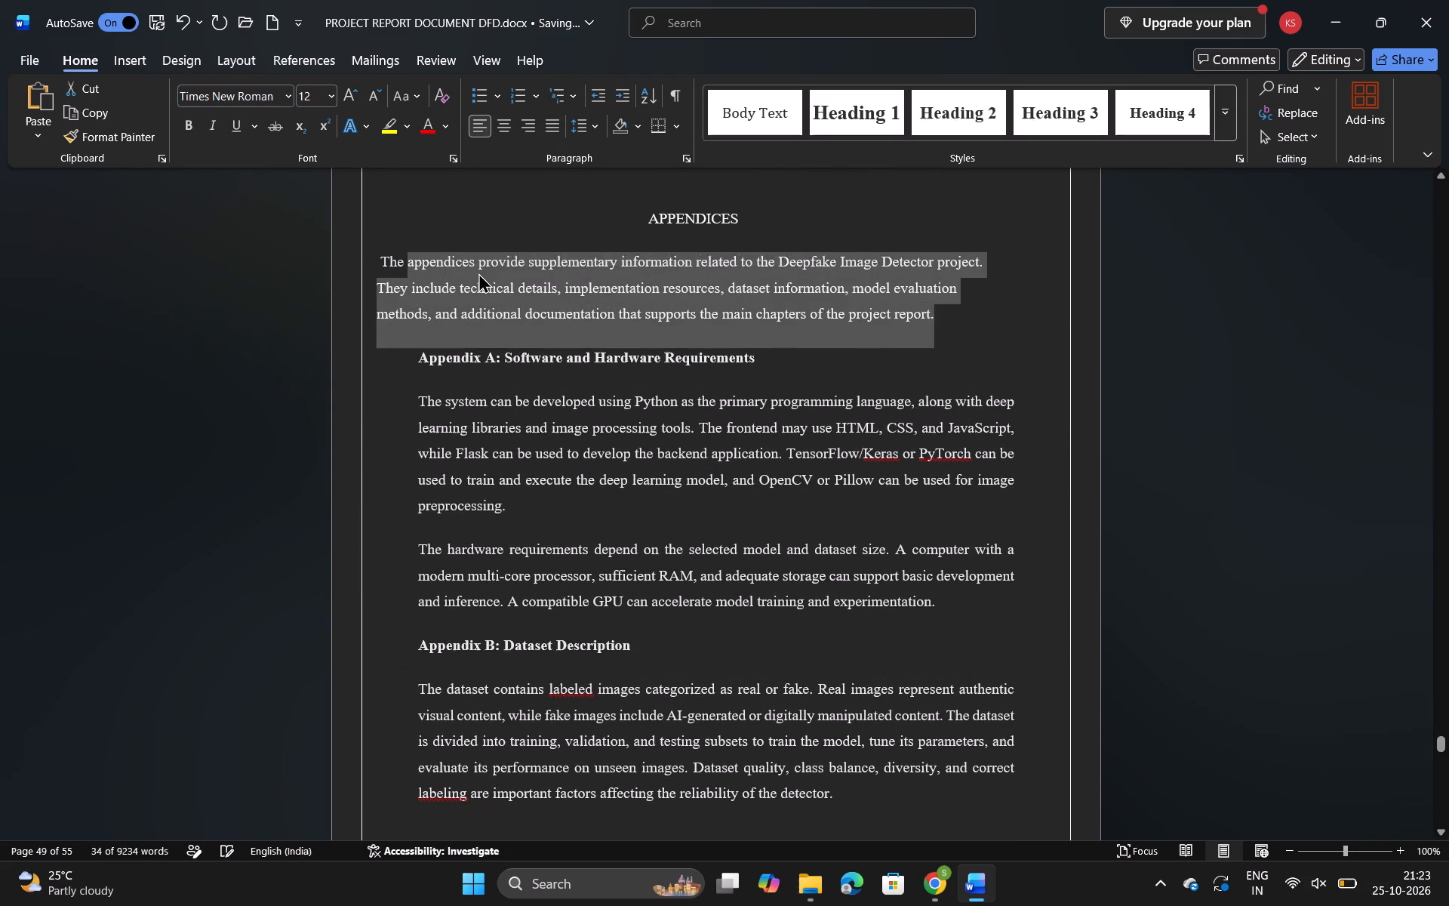
{"action": "key", "text": "Left"}
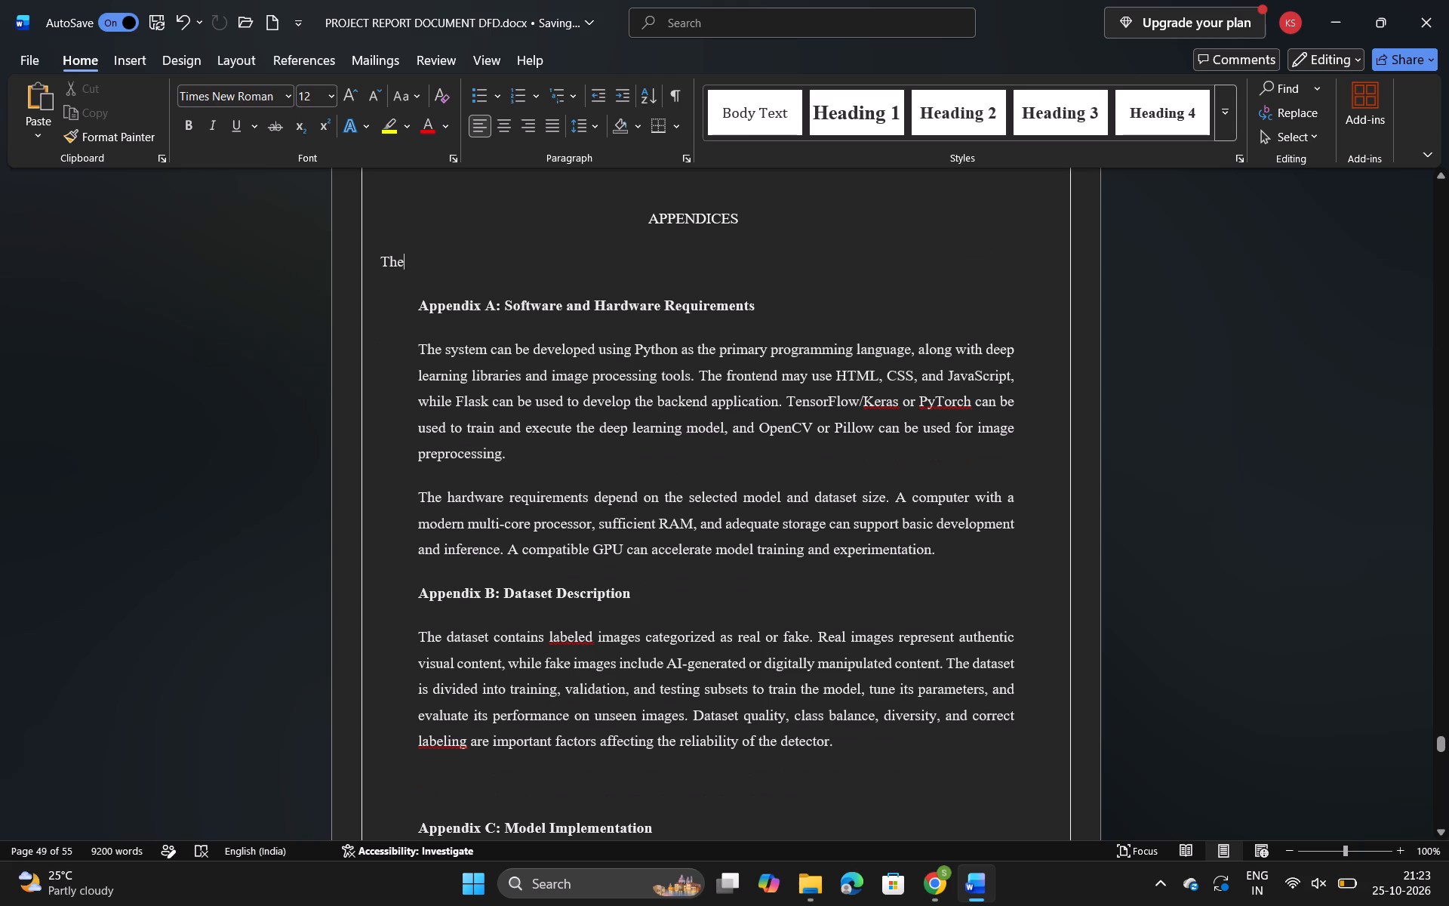
{"action": "key", "text": "BackSpace"}
{"action": "key", "text": "BackSpace"}
{"action": "key", "text": "BackSpace"}
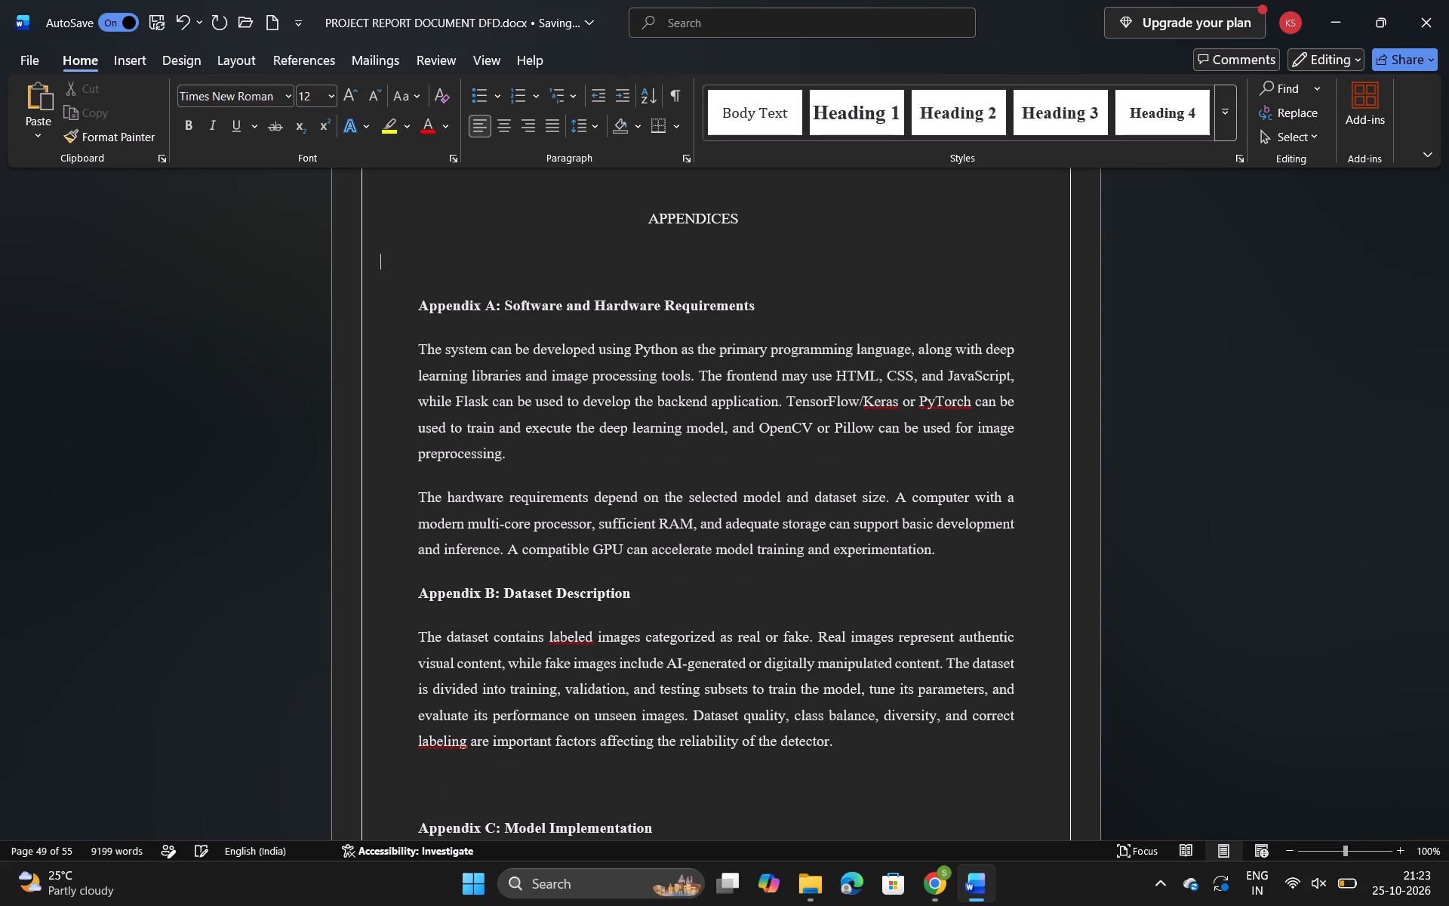
{"action": "key", "text": "BackSpace"}
{"action": "key", "text": "BackSpace"}
Remove the blank line between the Appendix B text and the Appendix C: Model Implementation heading.
{"action": "scroll", "coordinate": [715, 394], "scroll_direction": "up", "scroll_amount": 1}
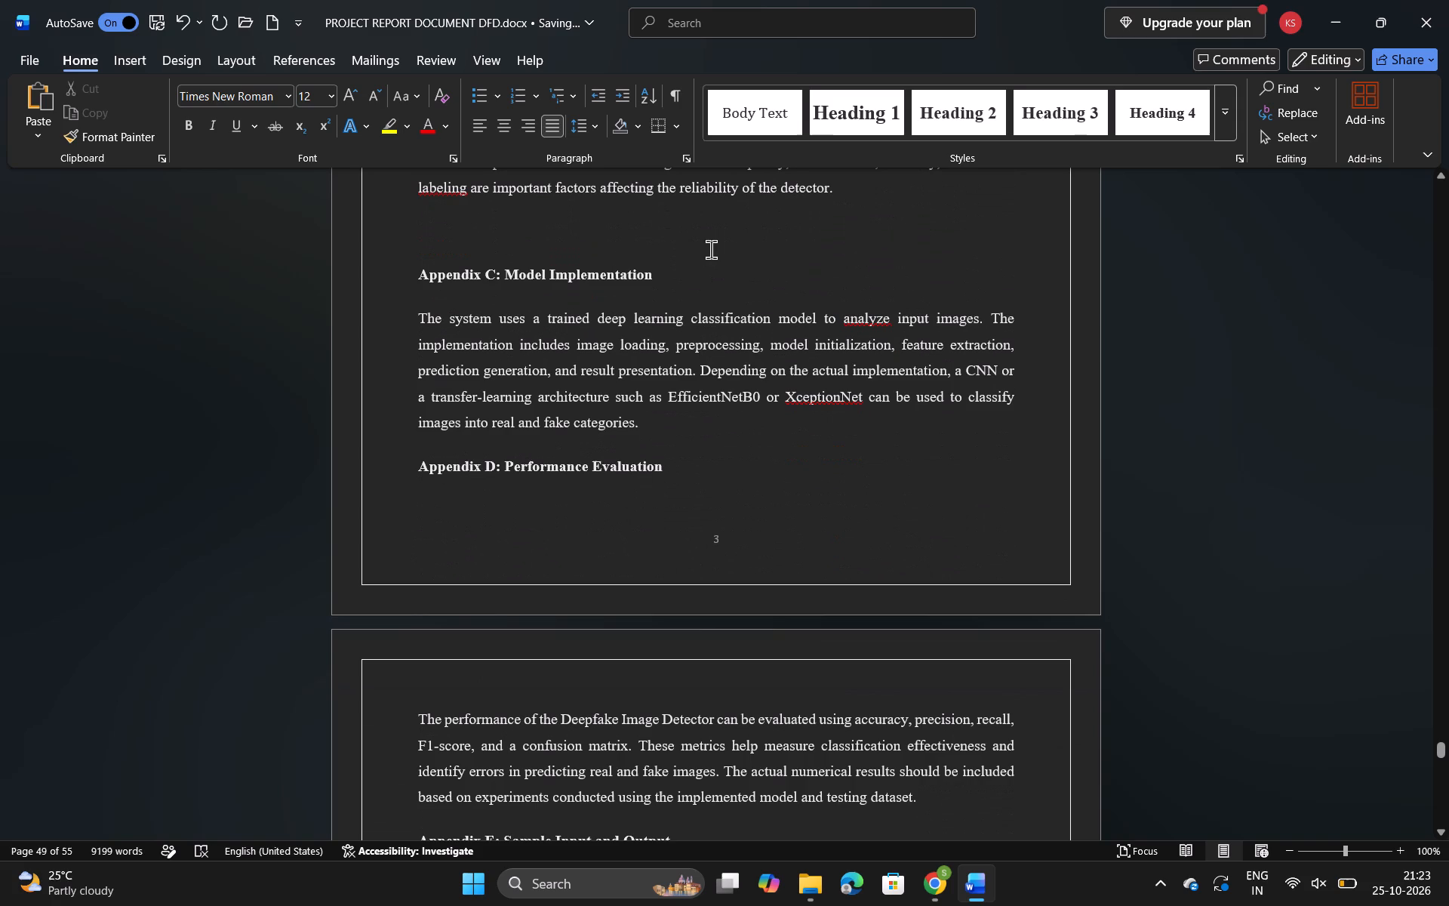
{"action": "left_click", "coordinate": [706, 252]}
{"action": "key", "text": "BackSpace"}
{"action": "key", "text": "BackSpace"}
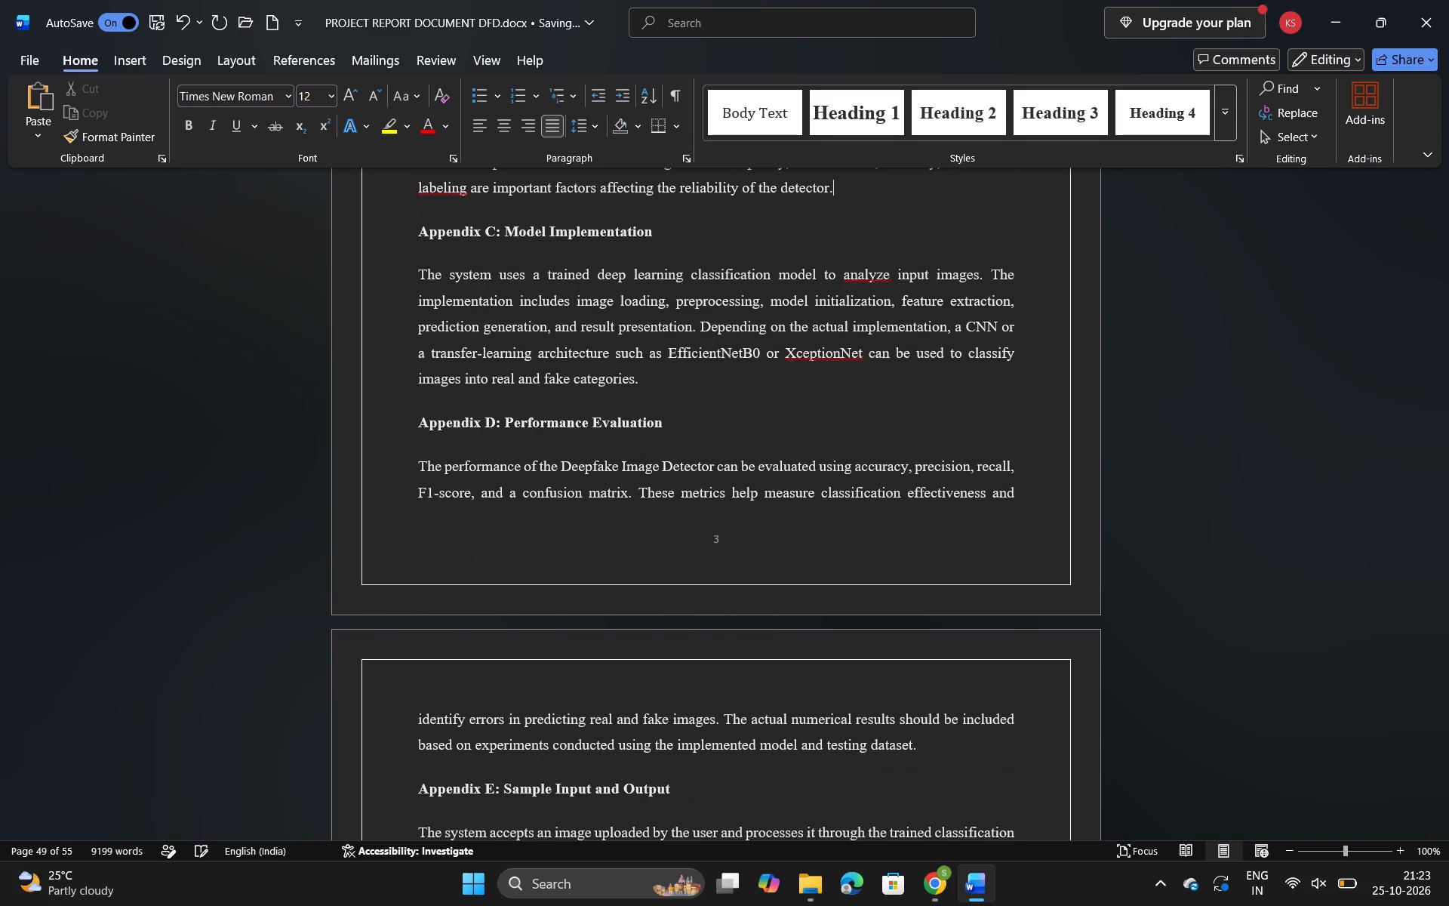
Remove the blank lines between the end of the Appendix F text and the Software Requirement Specification heading.
{"action": "scroll", "coordinate": [644, 357], "scroll_direction": "down", "scroll_amount": 2}
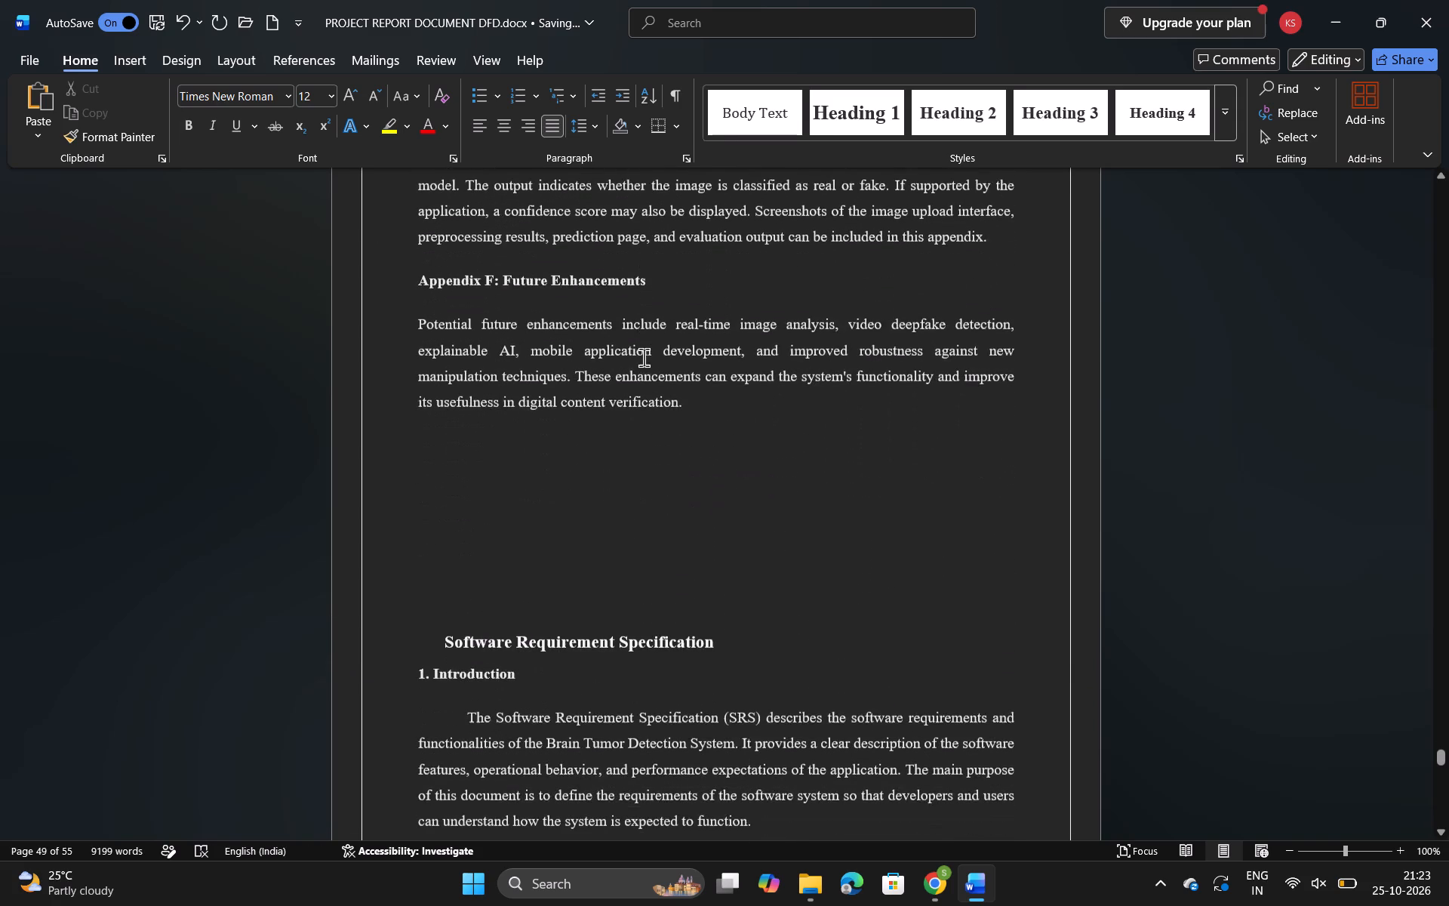
{"action": "scroll", "coordinate": [644, 357], "scroll_direction": "down", "scroll_amount": 1}
{"action": "left_click", "coordinate": [592, 549]}
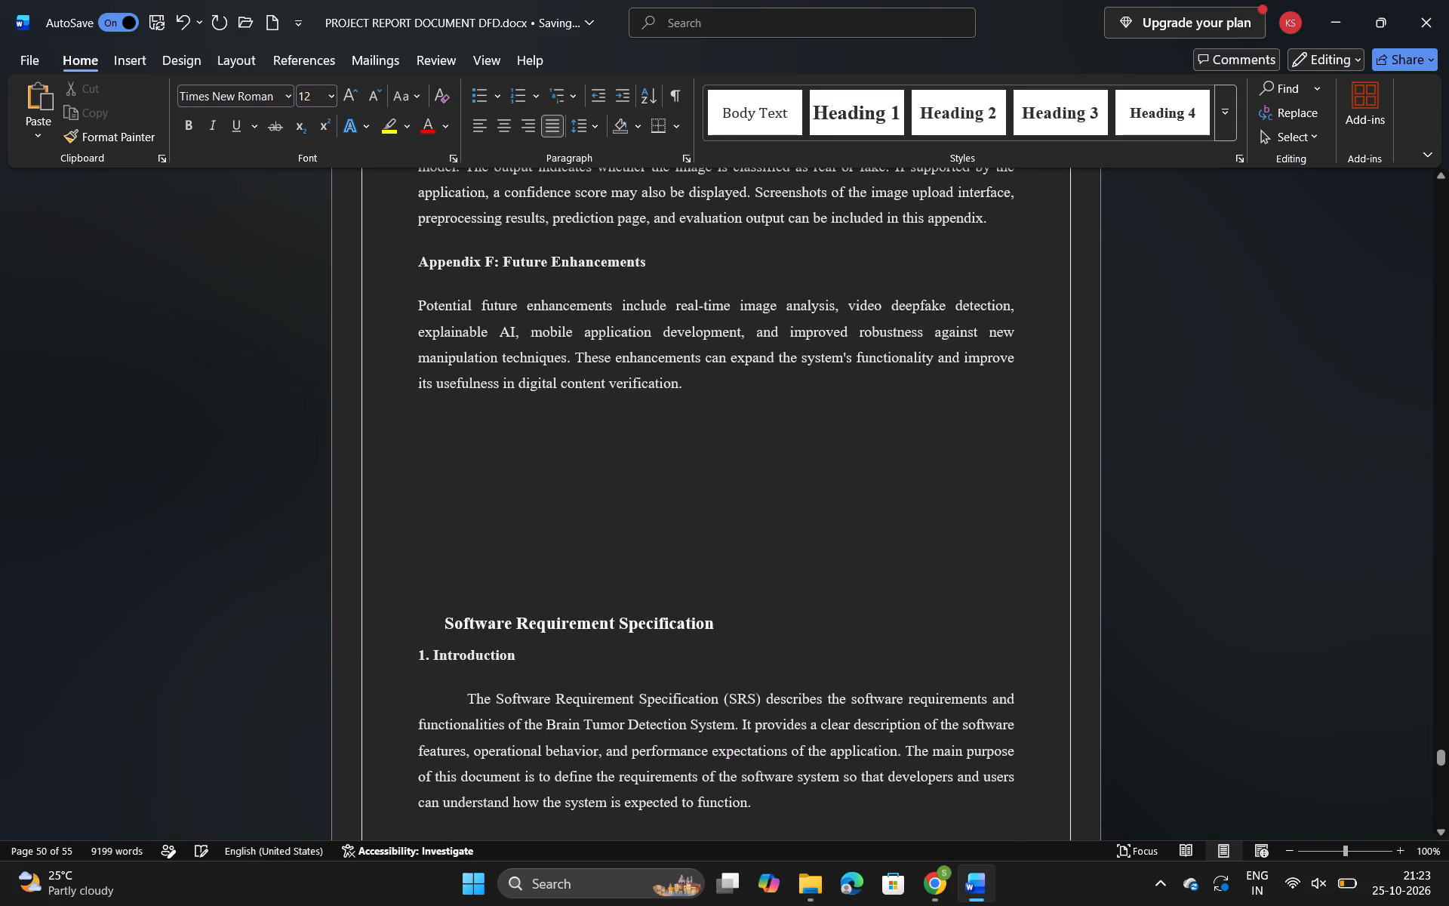
{"action": "key", "text": "backslash"}
{"action": "key", "text": "BackSpace"}
{"action": "key", "text": "BackSpace"}
{"action": "key", "text": "BackSpace"}
{"action": "key", "text": "BackSpace"}
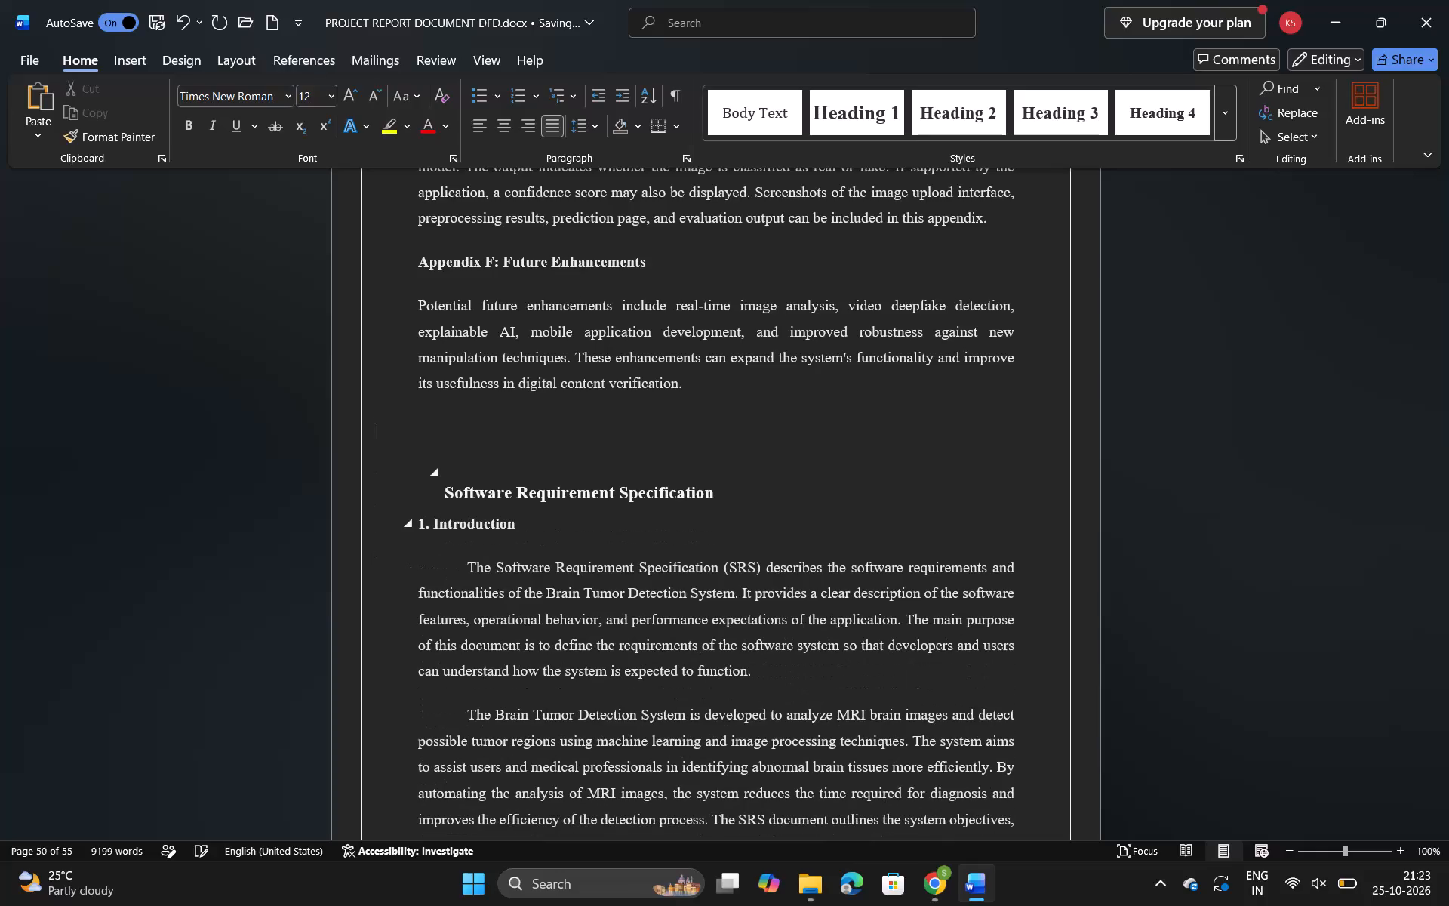
{"action": "key", "text": "BackSpace"}
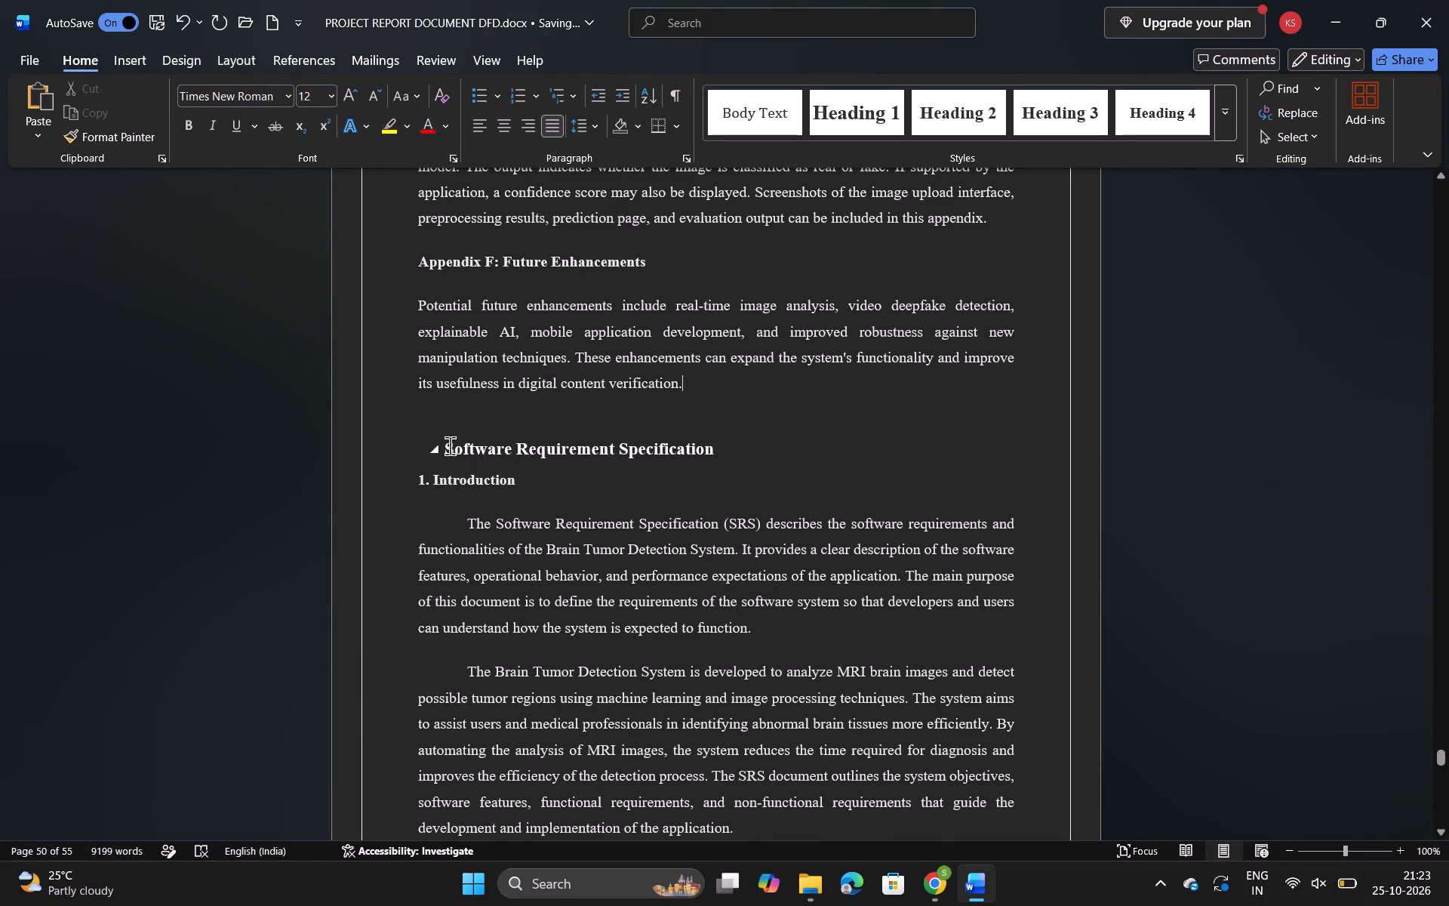
{"action": "left_click_drag", "start_coordinate": [454, 449], "coordinate": [741, 451]}
{"action": "key", "text": "ctrl+c"}
{"action": "left_click", "coordinate": [946, 905]}
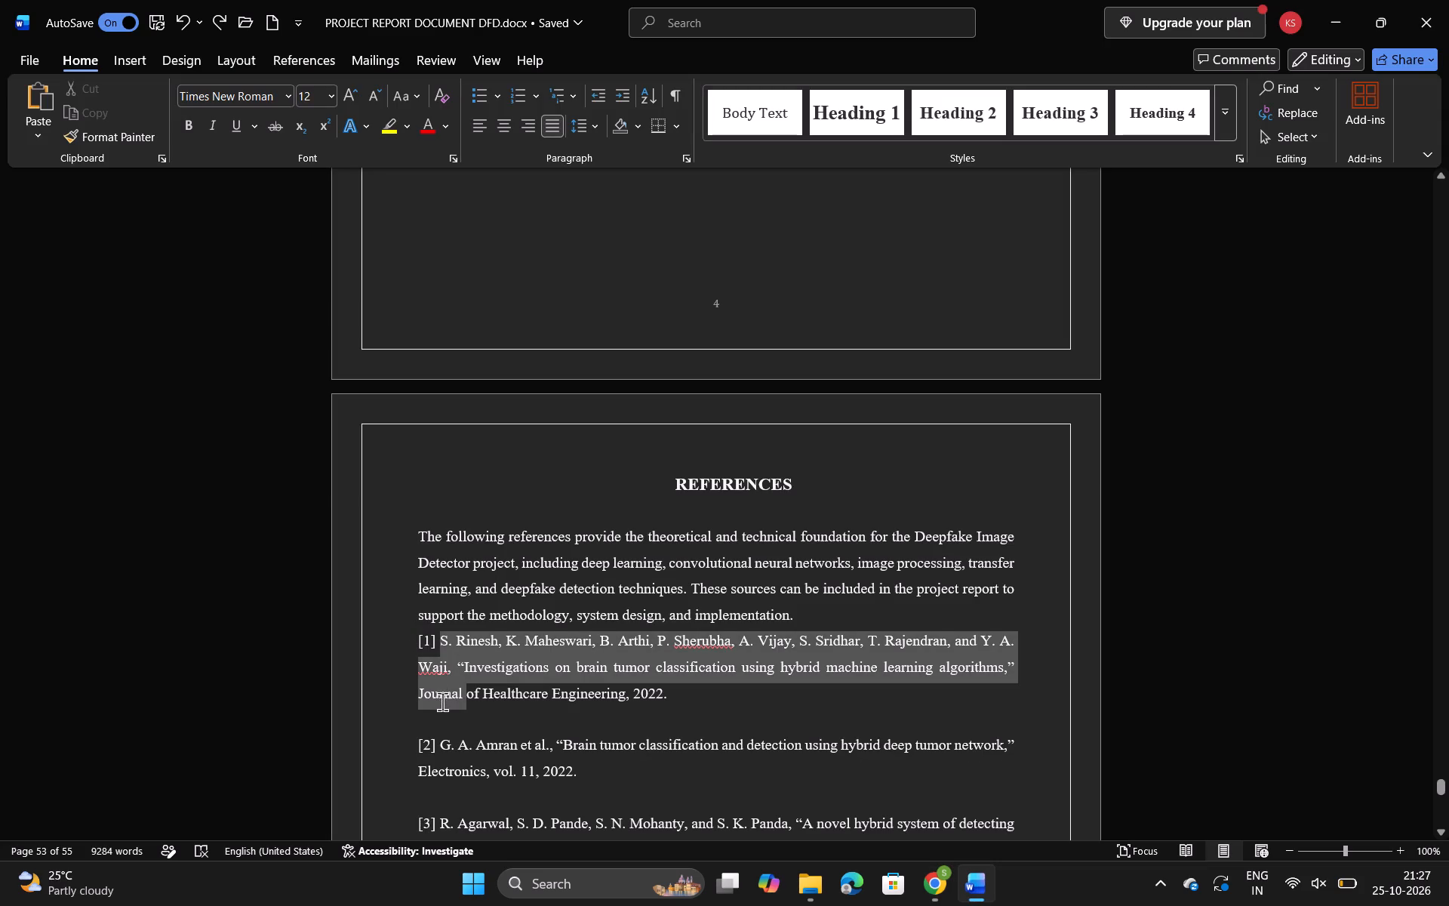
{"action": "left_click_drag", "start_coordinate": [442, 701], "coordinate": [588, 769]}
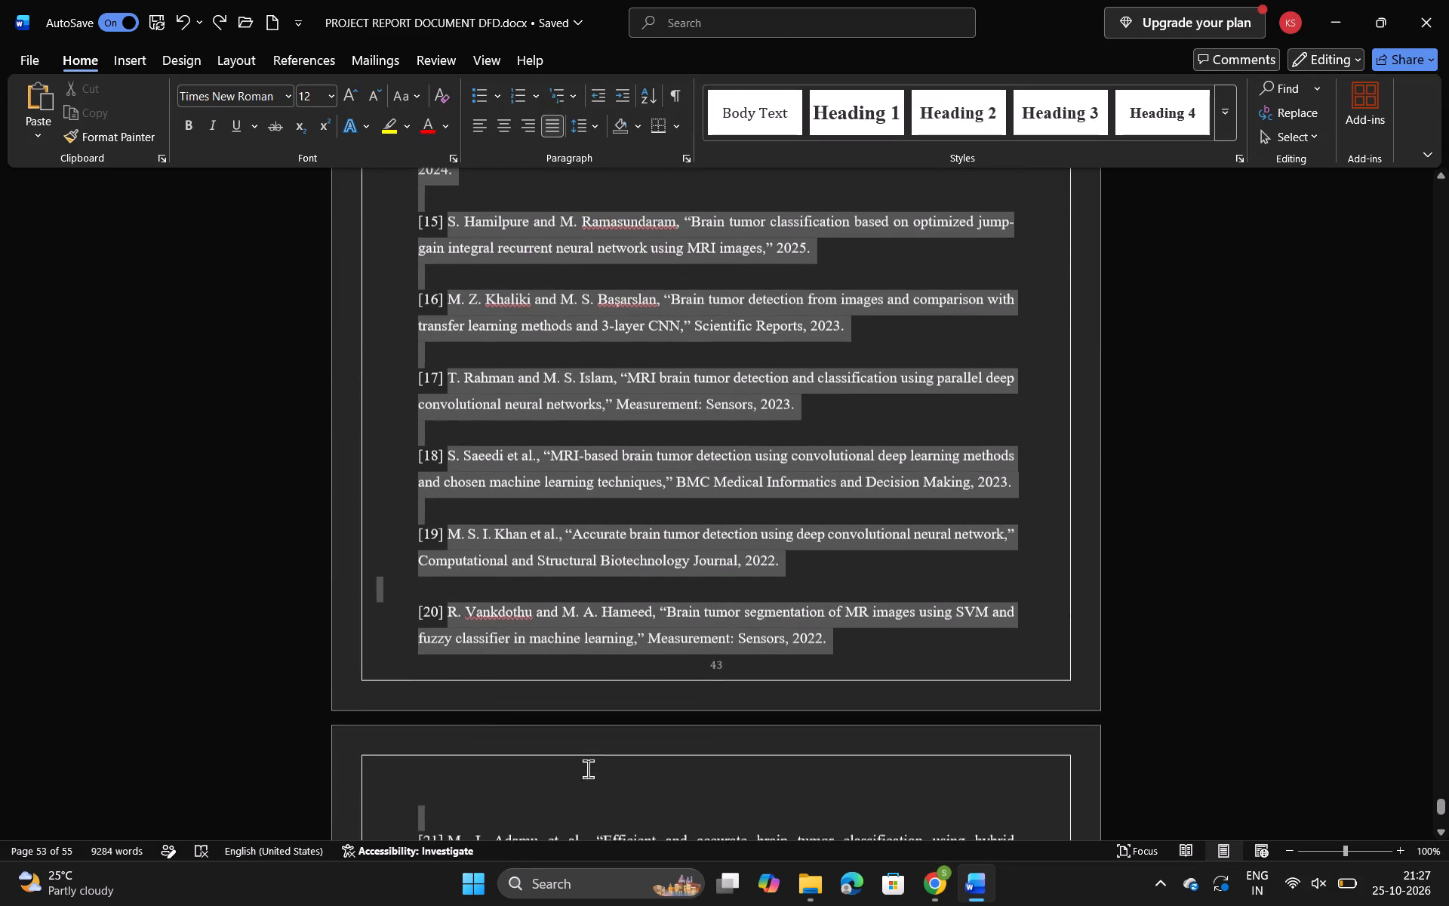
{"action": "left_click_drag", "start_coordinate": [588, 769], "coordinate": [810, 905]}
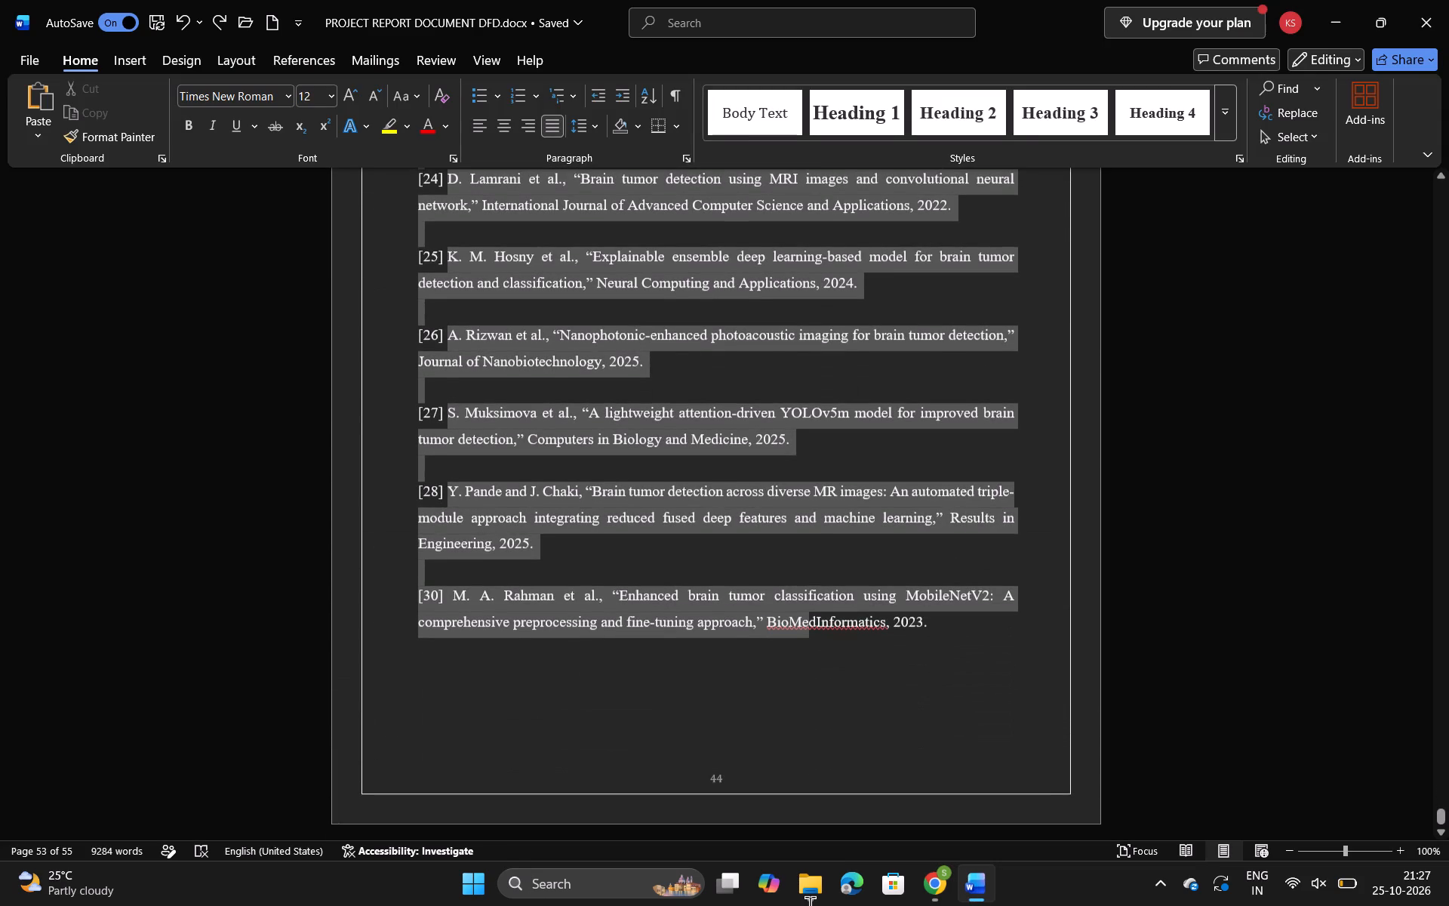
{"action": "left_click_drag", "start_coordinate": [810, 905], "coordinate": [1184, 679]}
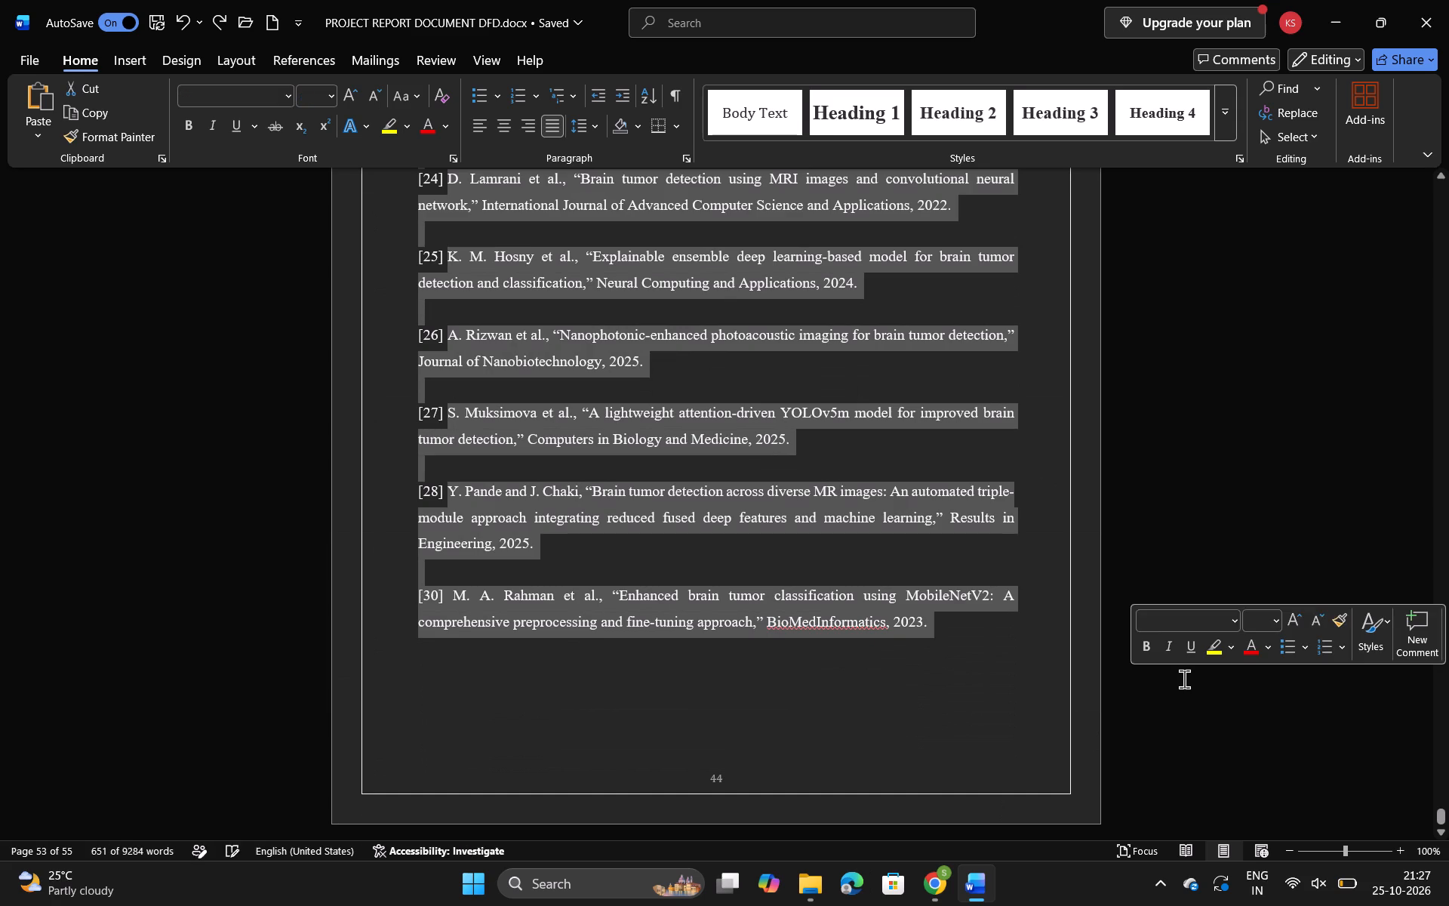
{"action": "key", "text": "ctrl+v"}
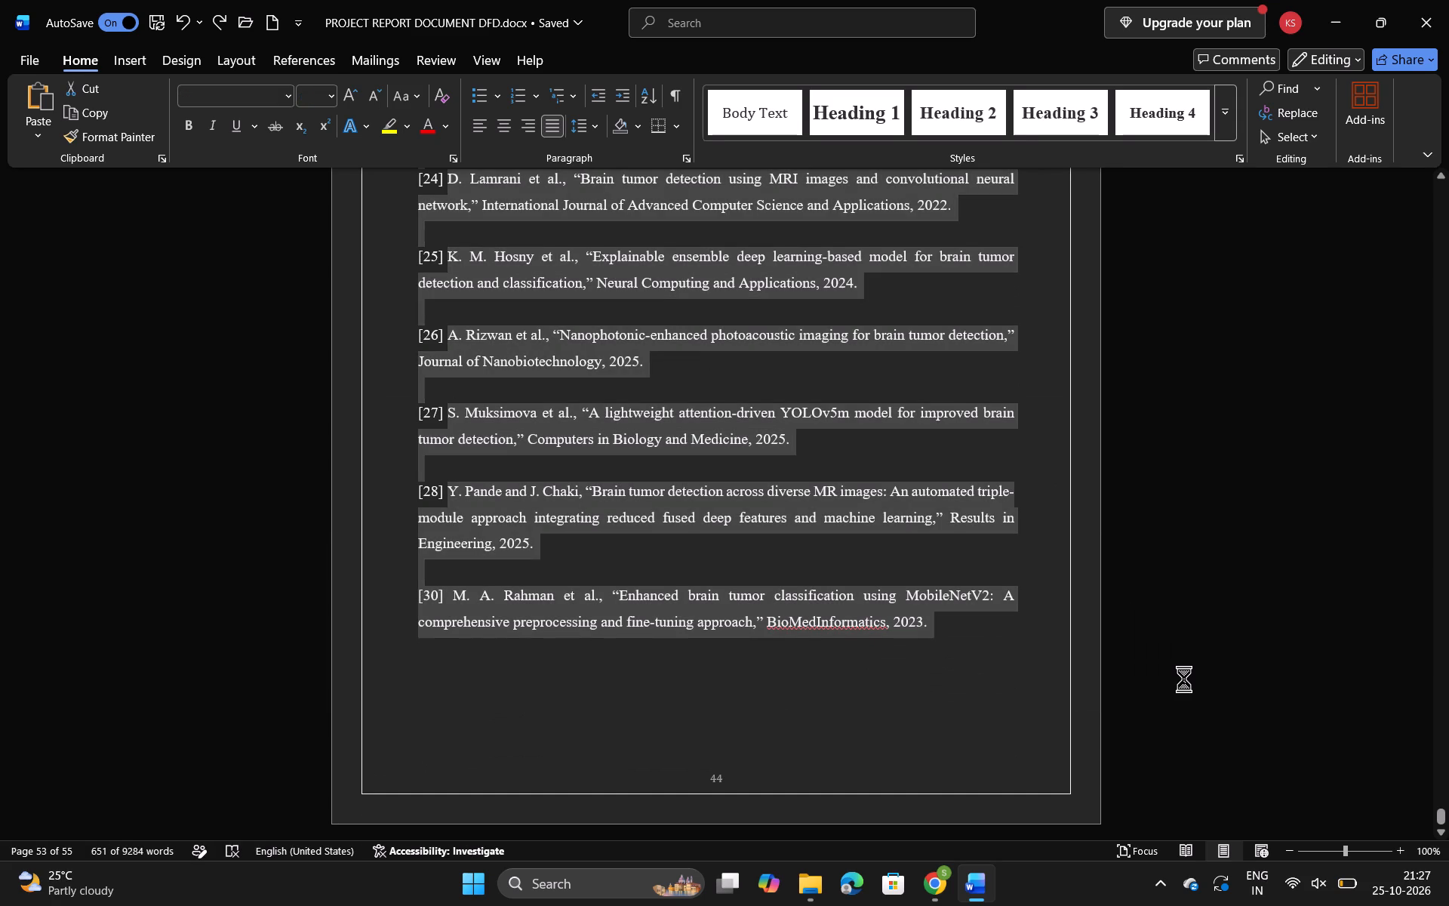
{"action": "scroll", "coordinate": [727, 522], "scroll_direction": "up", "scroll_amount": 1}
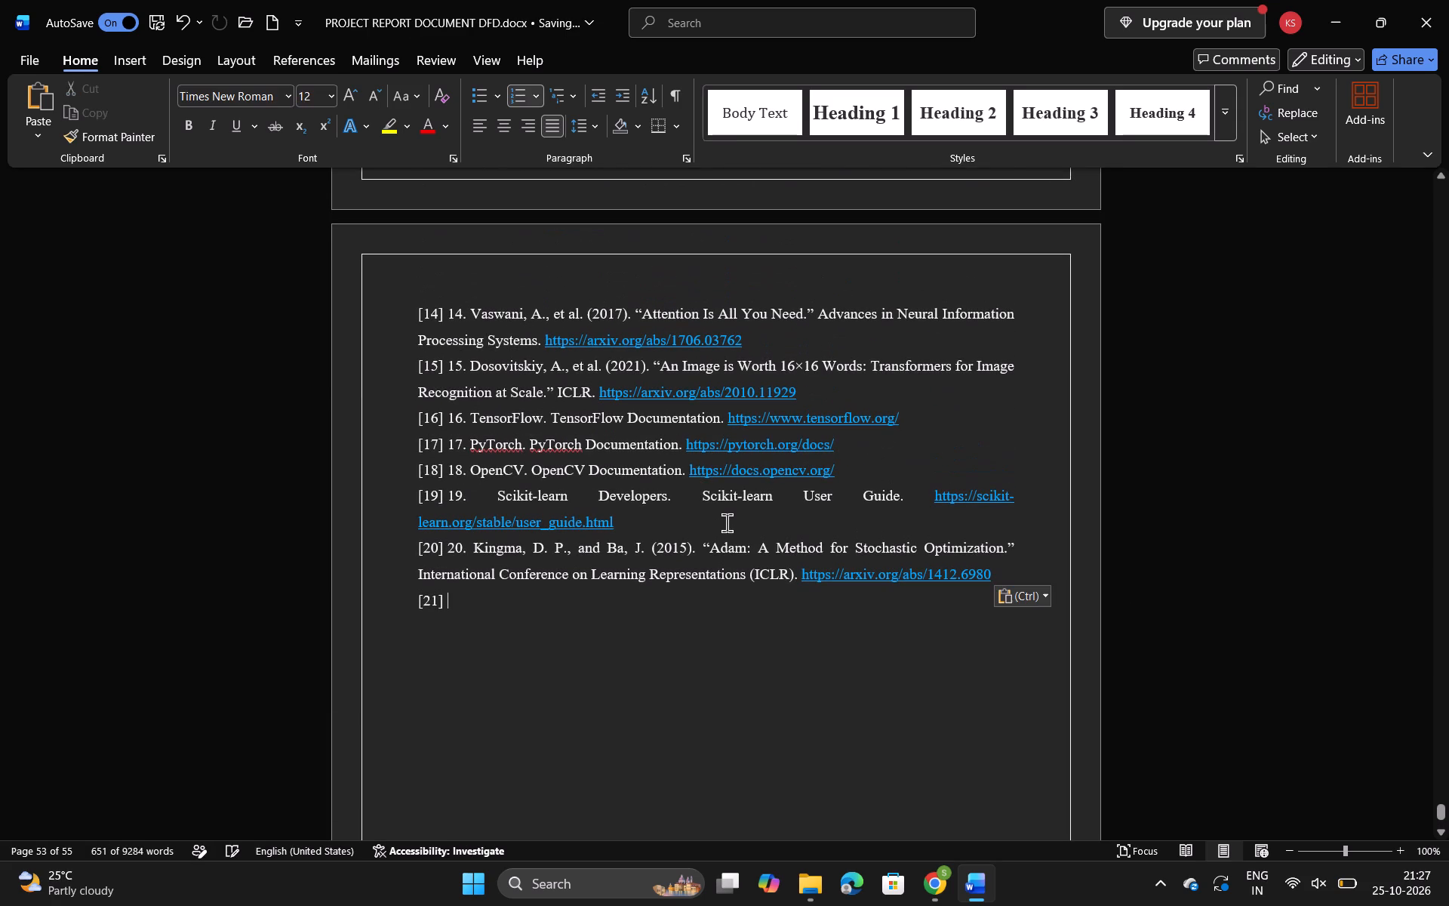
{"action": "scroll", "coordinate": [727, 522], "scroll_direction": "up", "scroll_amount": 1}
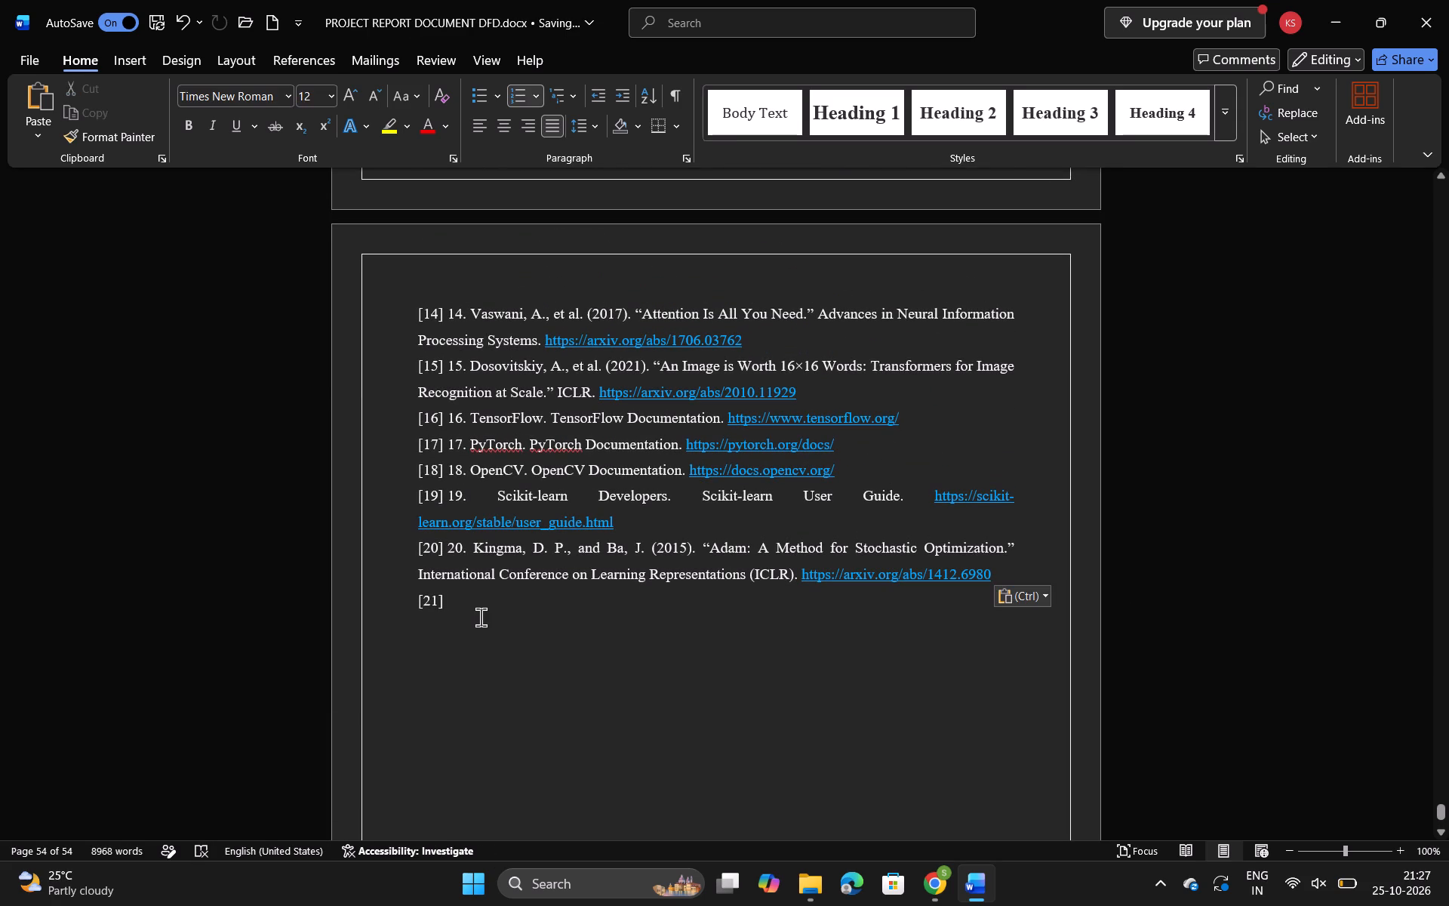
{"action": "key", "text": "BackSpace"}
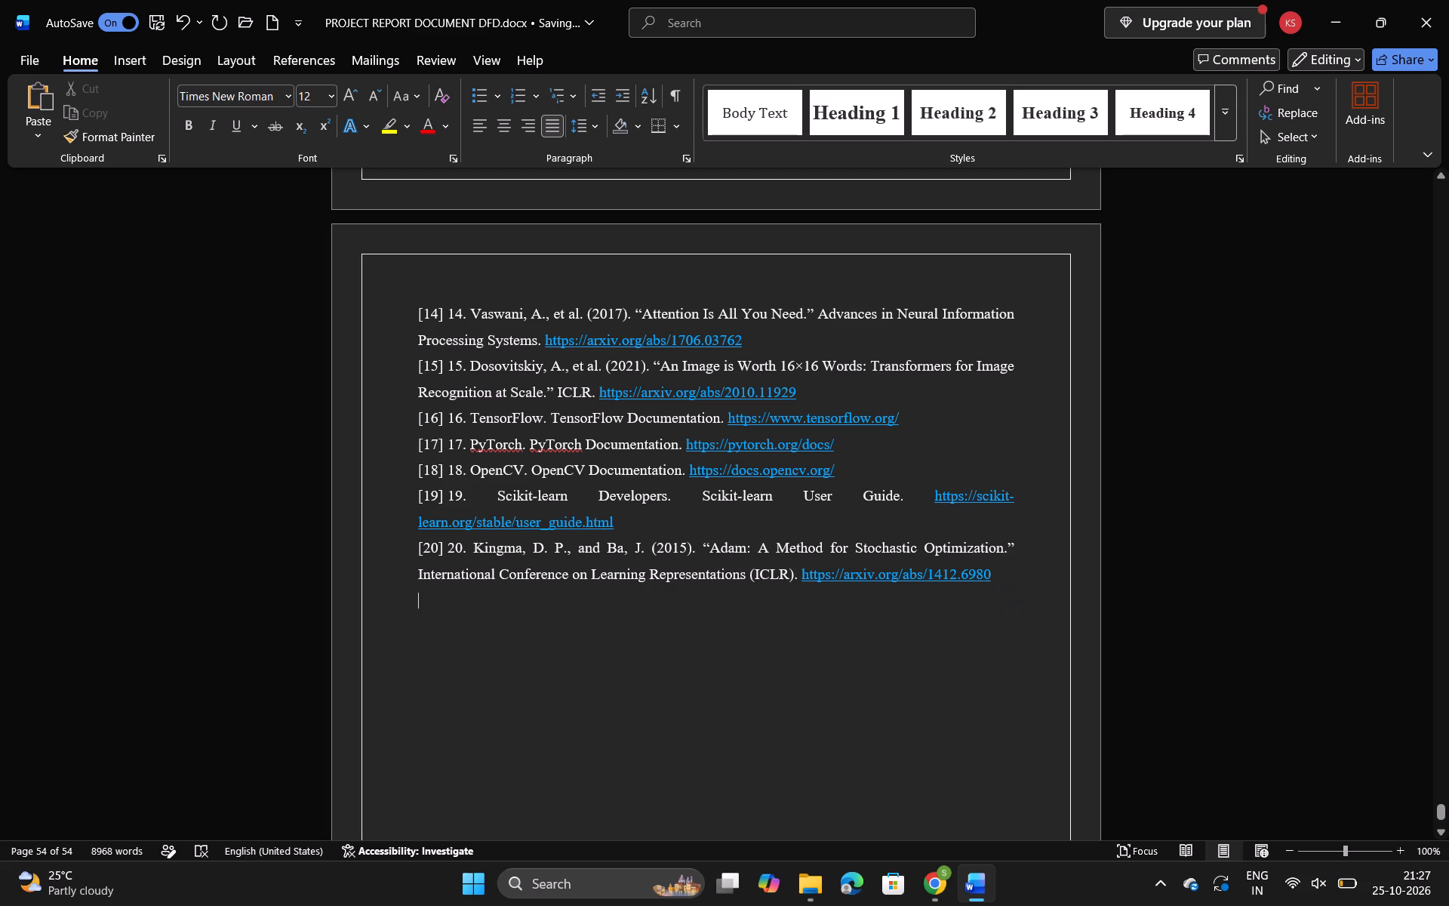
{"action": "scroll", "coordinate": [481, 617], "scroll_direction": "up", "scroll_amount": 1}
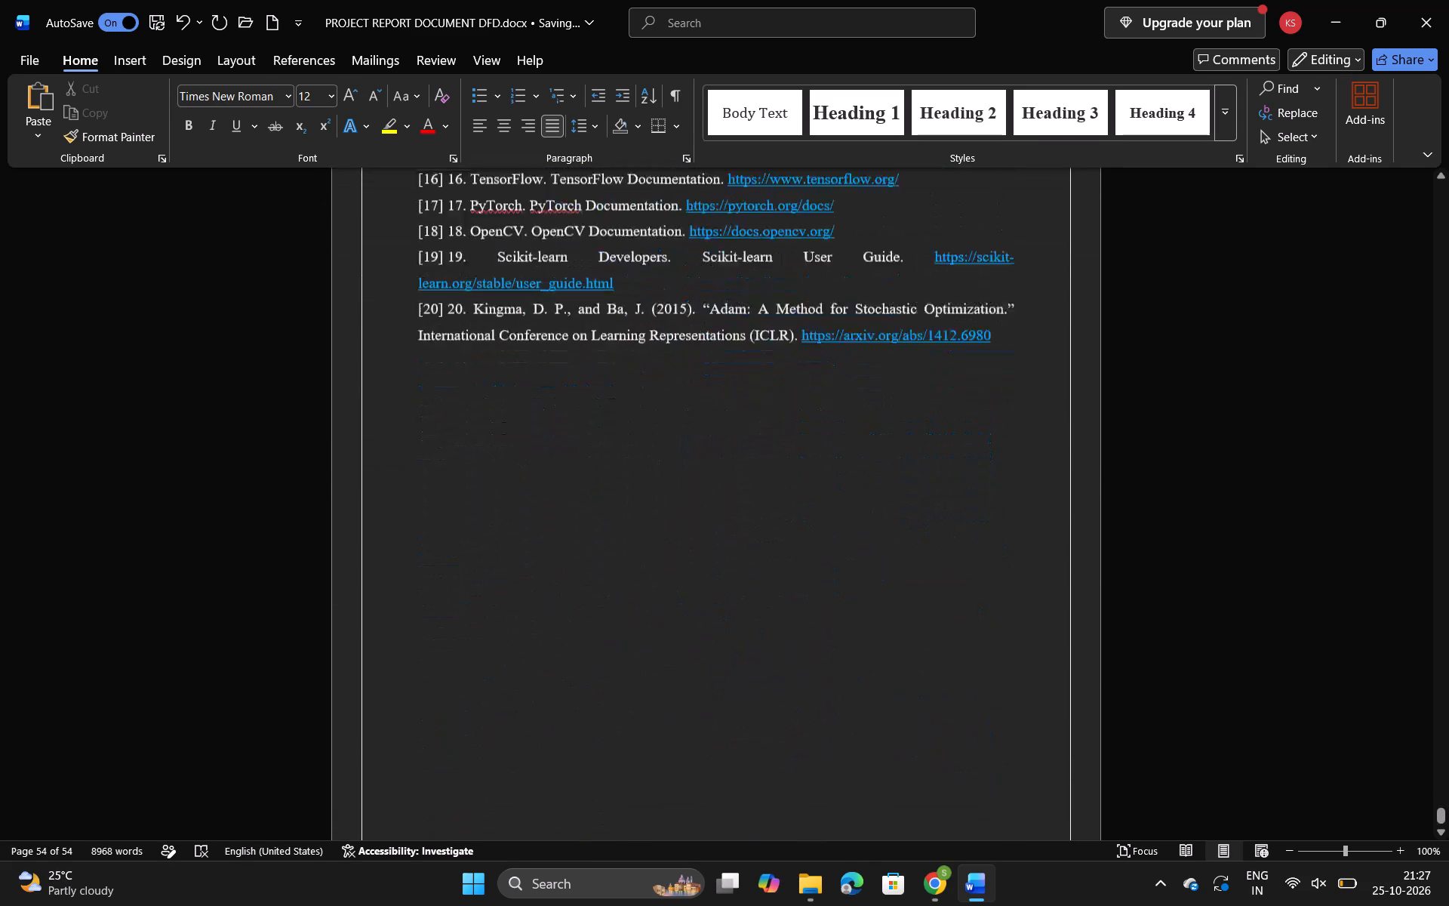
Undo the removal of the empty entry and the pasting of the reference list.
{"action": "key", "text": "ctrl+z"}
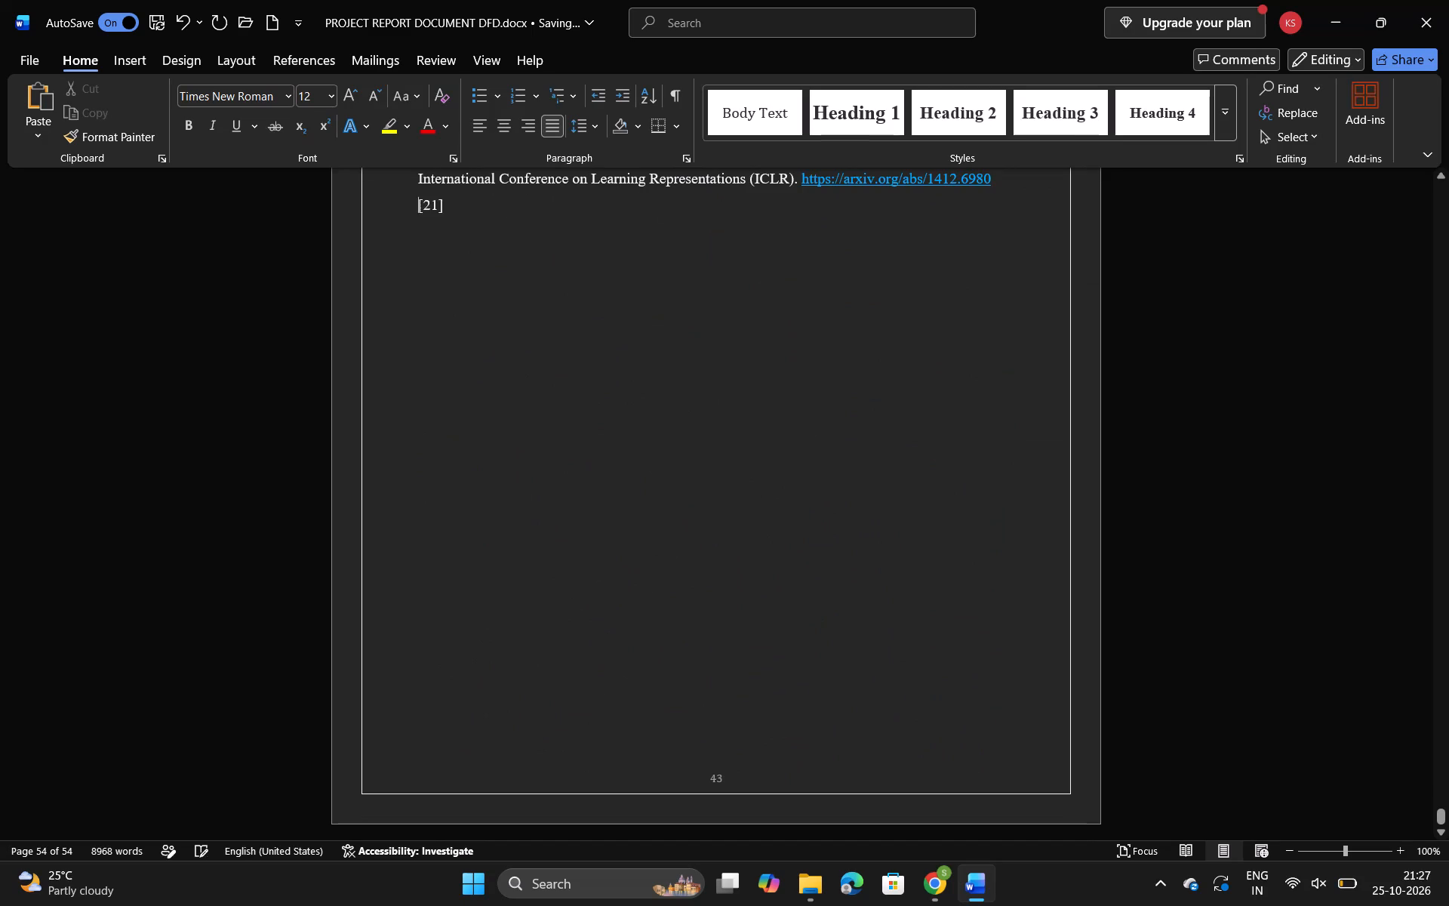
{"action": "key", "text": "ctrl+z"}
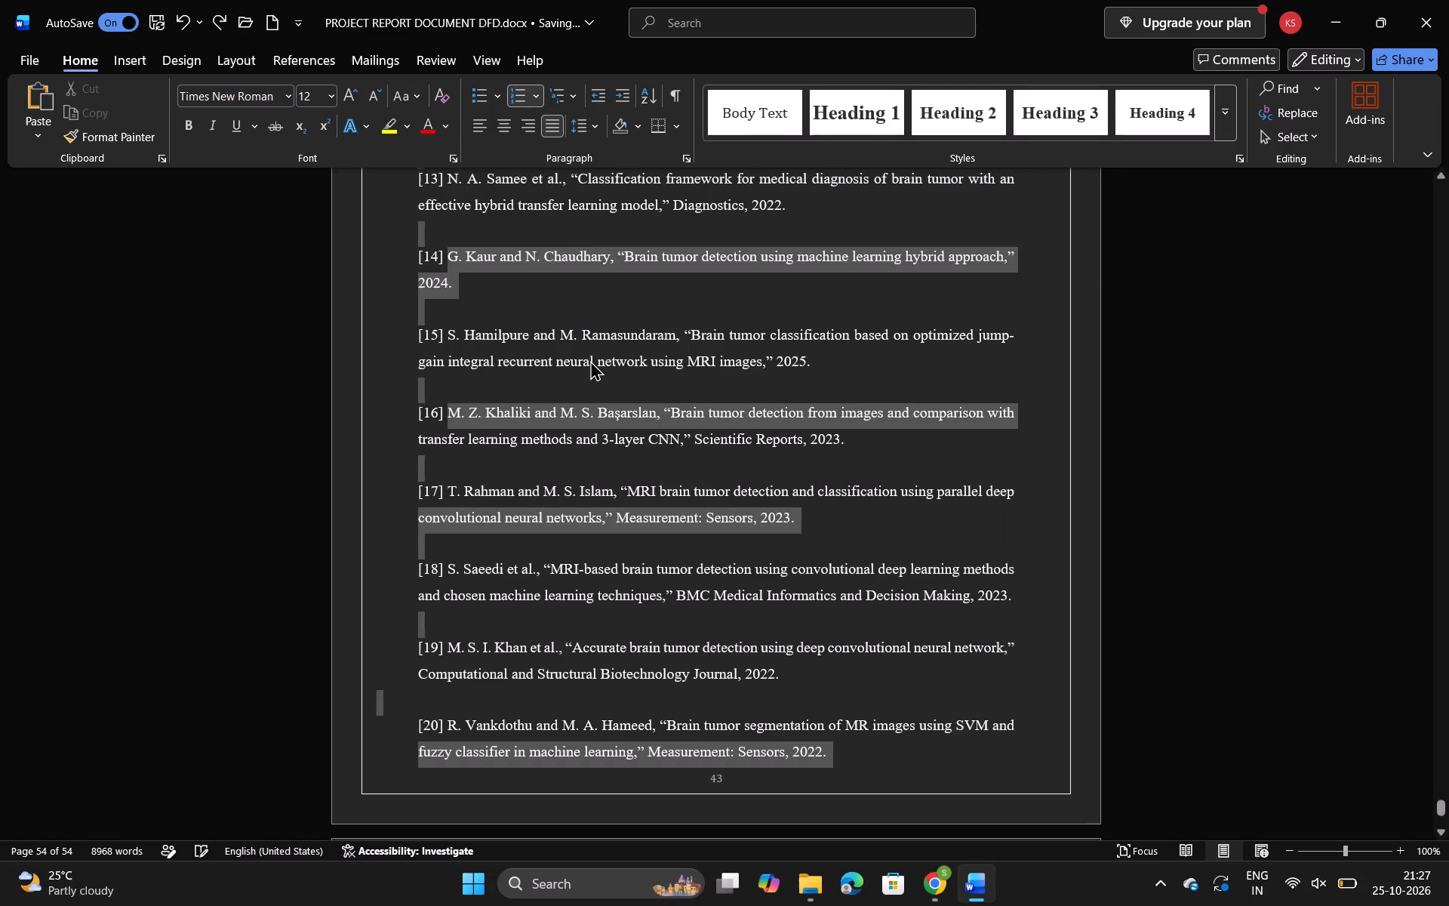
Replace the tumor references, from after the first author's initial in [1] through the end of [30], with the copied list.
{"action": "scroll", "coordinate": [590, 360], "scroll_direction": "up", "scroll_amount": 1}
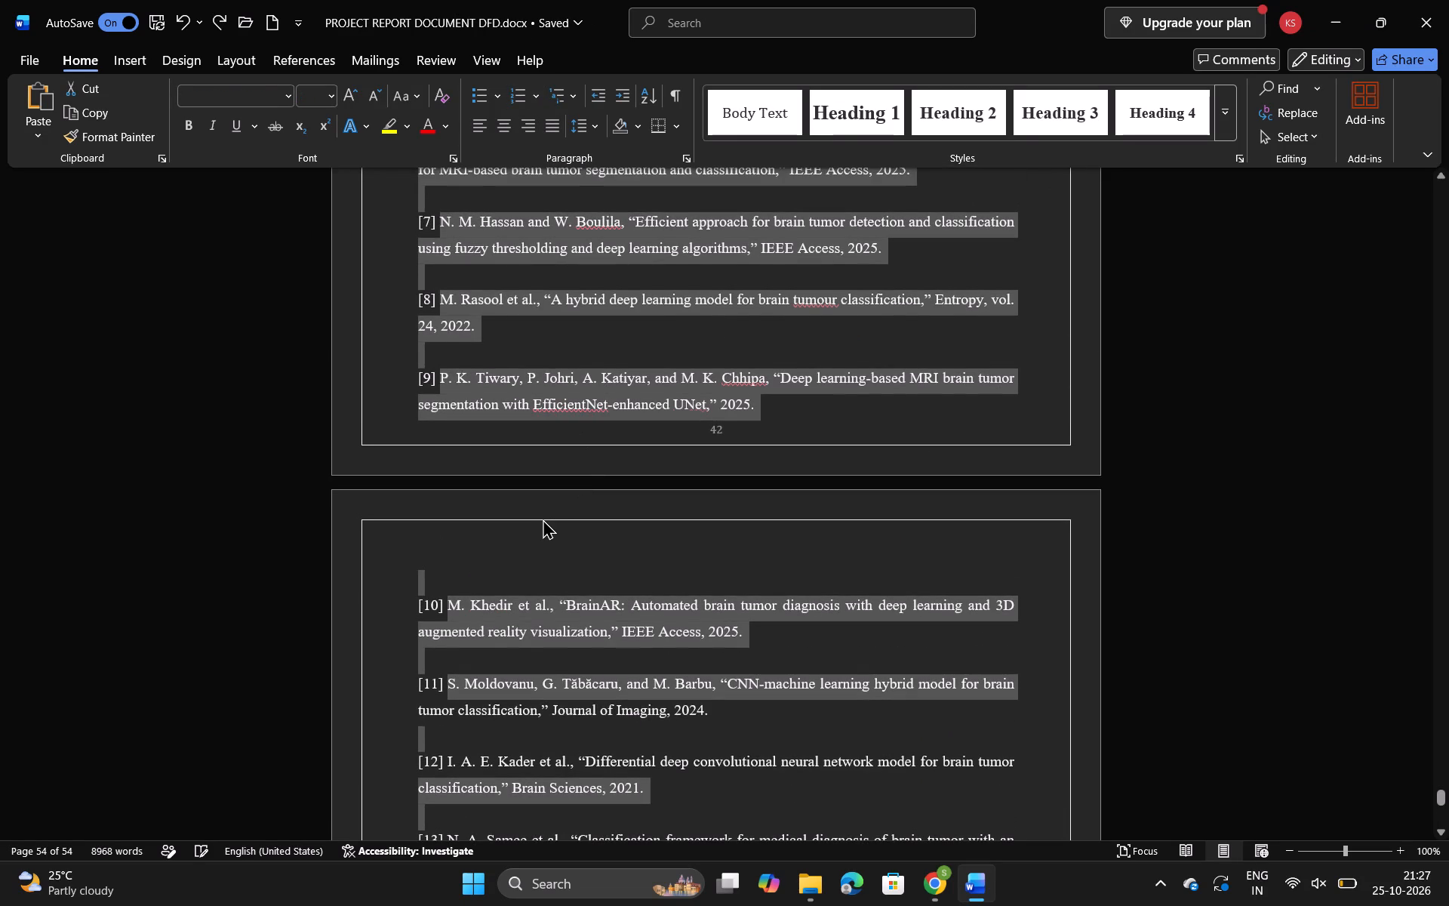
{"action": "left_click", "coordinate": [543, 519]}
{"action": "scroll", "coordinate": [543, 519], "scroll_direction": "up", "scroll_amount": 1}
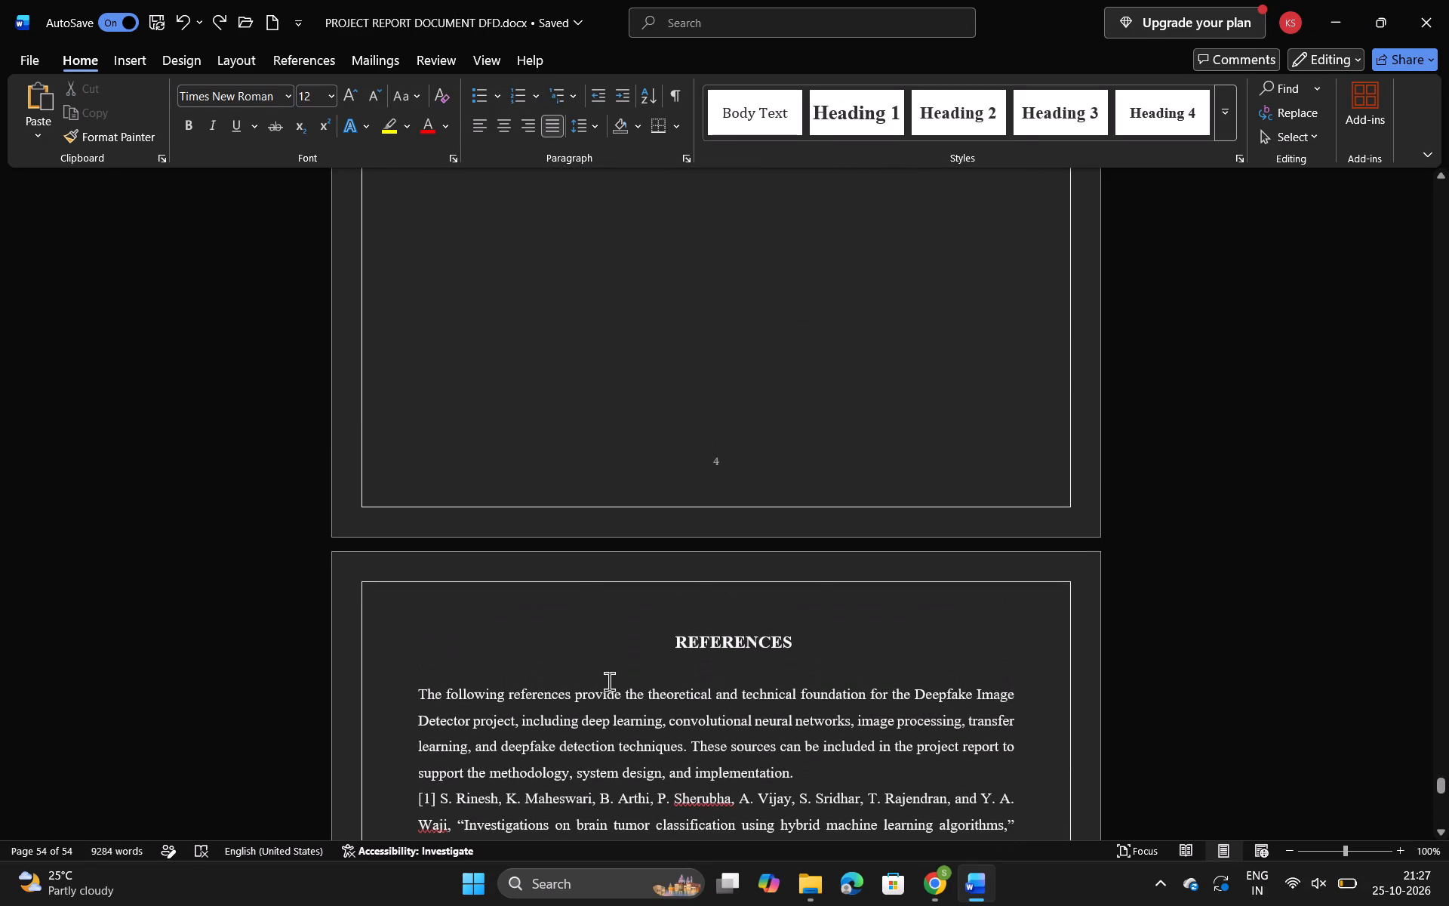
{"action": "left_click_drag", "start_coordinate": [482, 516], "coordinate": [493, 556]}
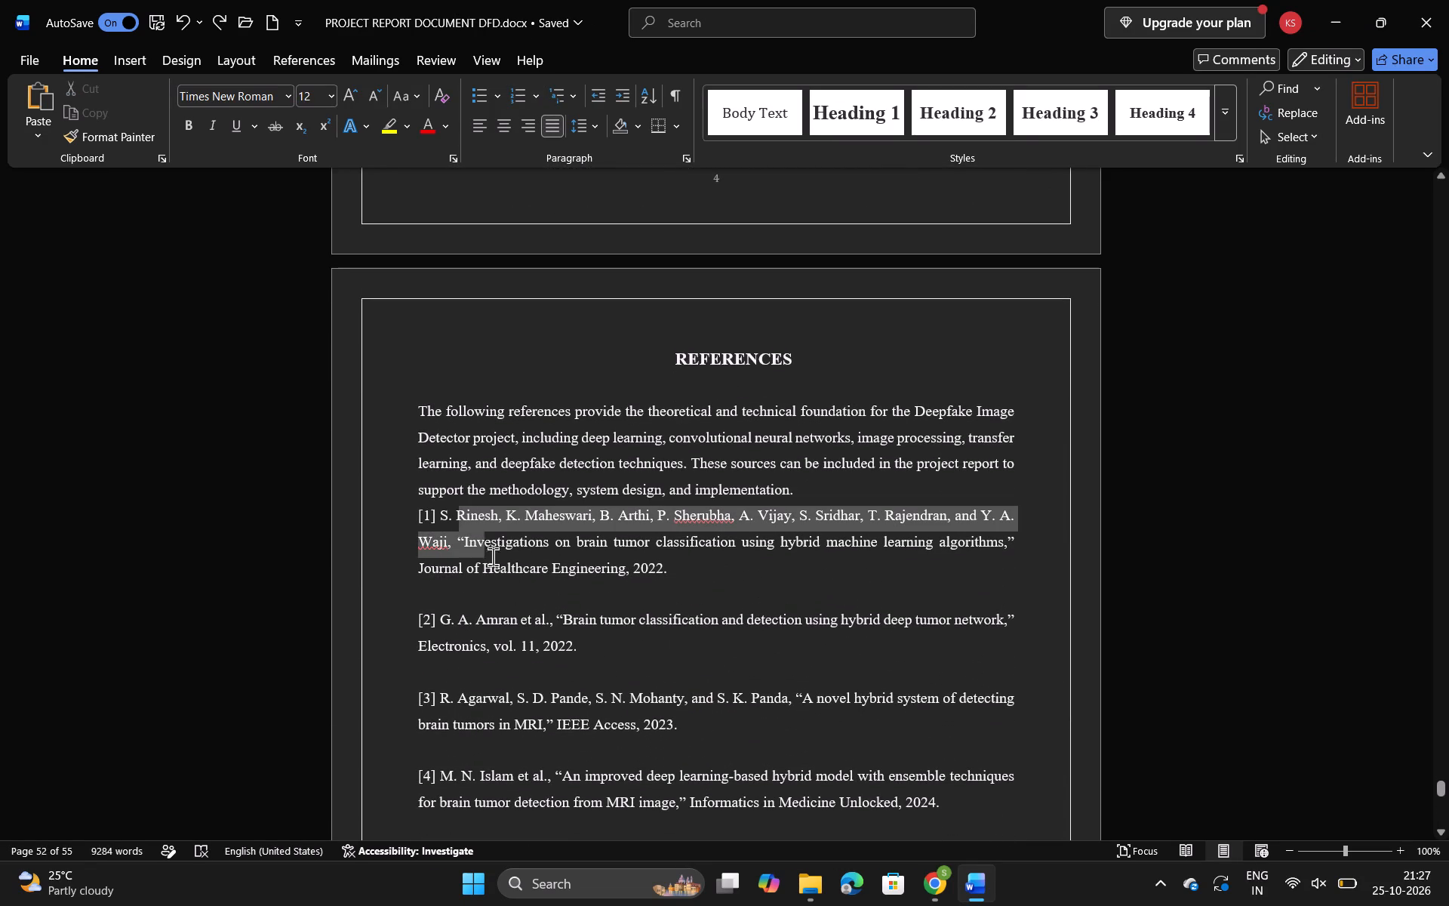
{"action": "left_click_drag", "start_coordinate": [493, 556], "coordinate": [610, 905]}
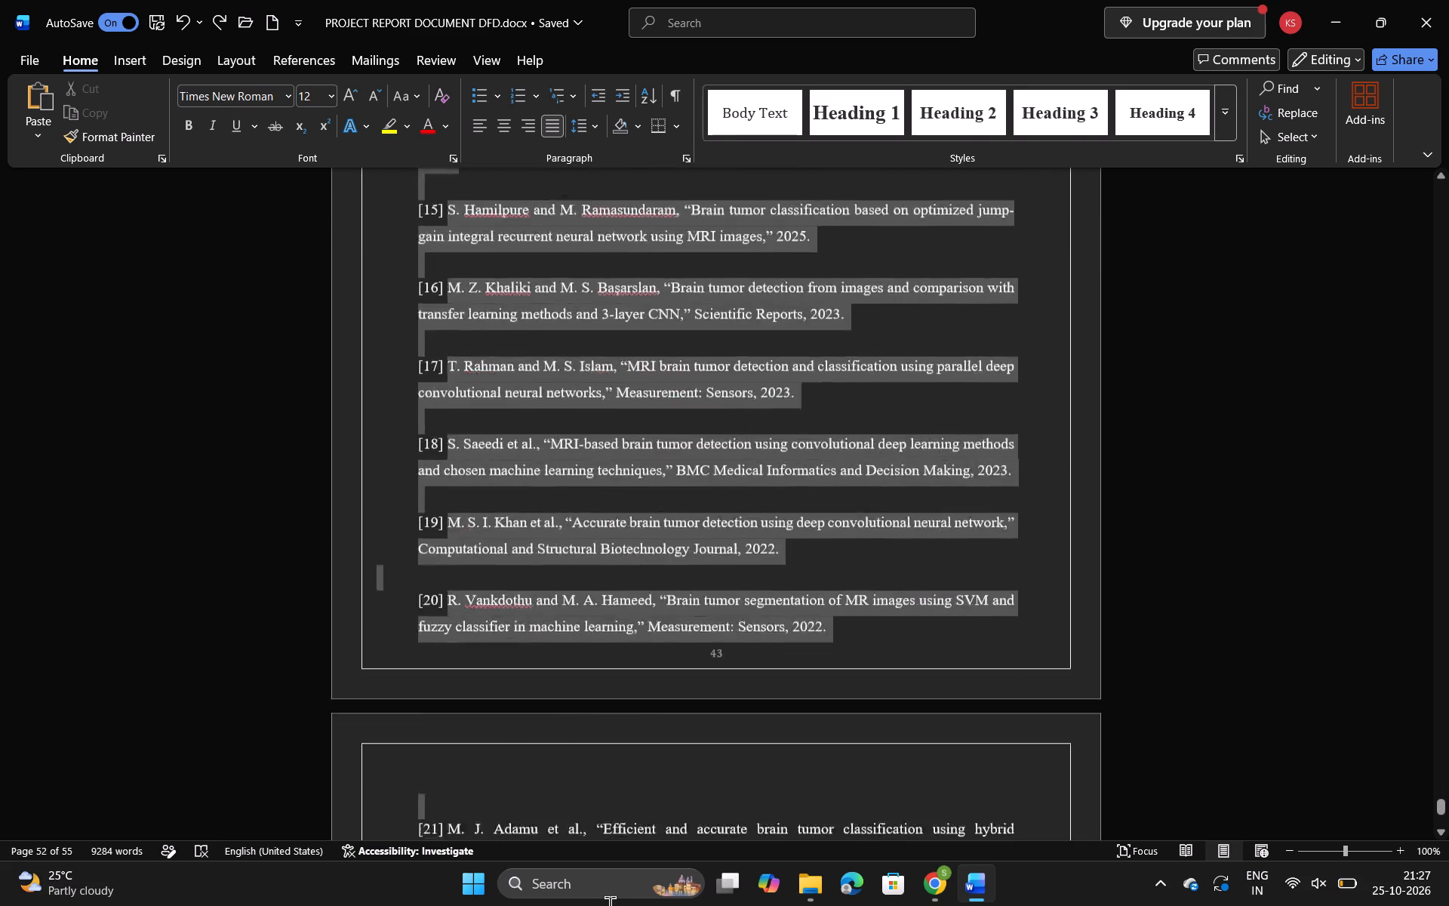
{"action": "left_click_drag", "start_coordinate": [610, 905], "coordinate": [1020, 738]}
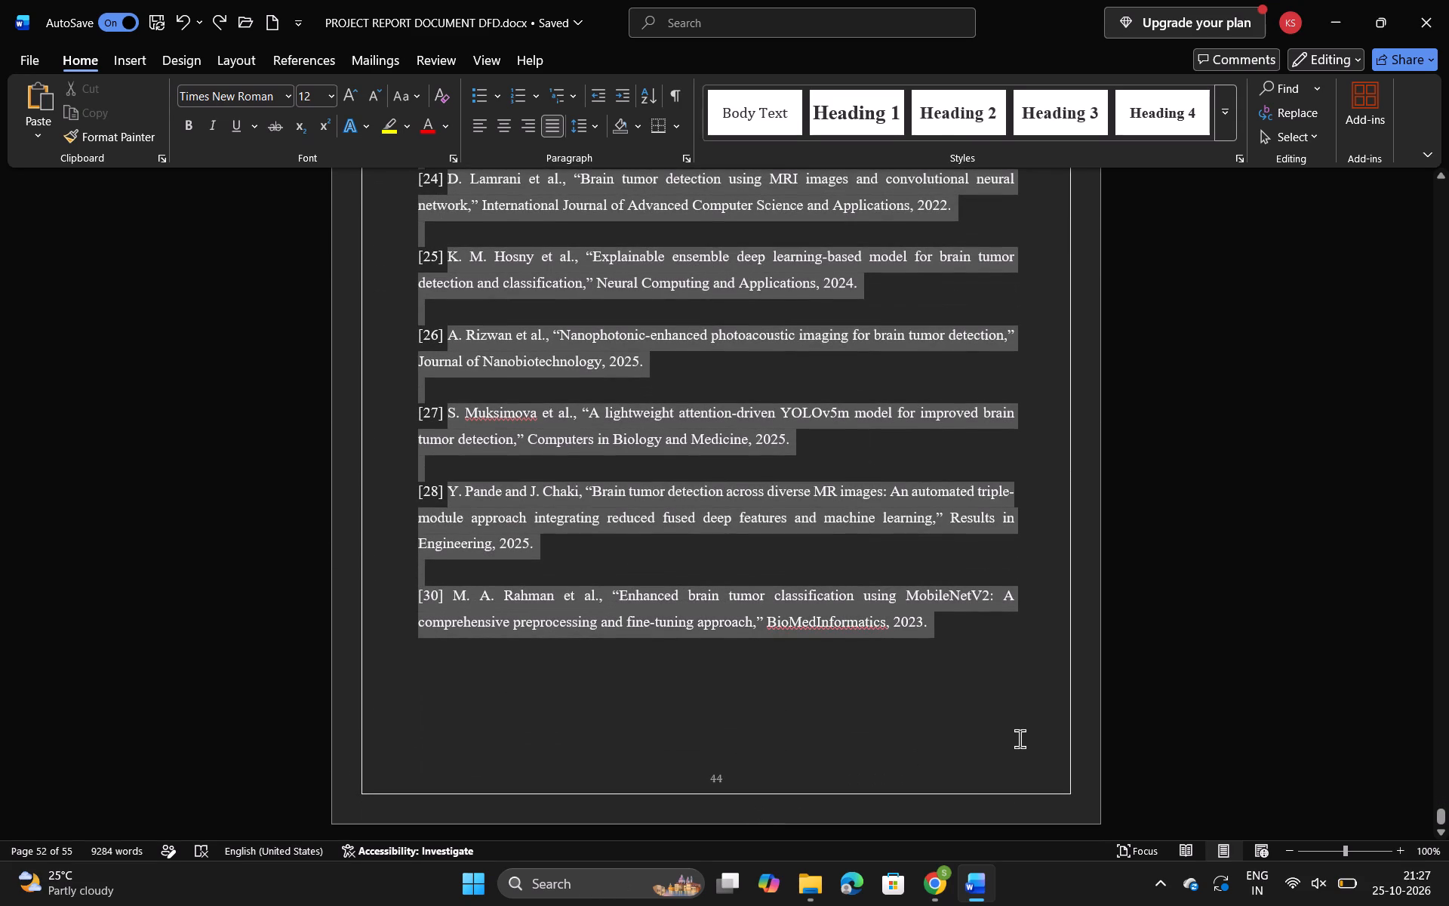
{"action": "left_click_drag", "start_coordinate": [1020, 738], "coordinate": [1022, 738]}
{"action": "key", "text": "ctrl+v"}
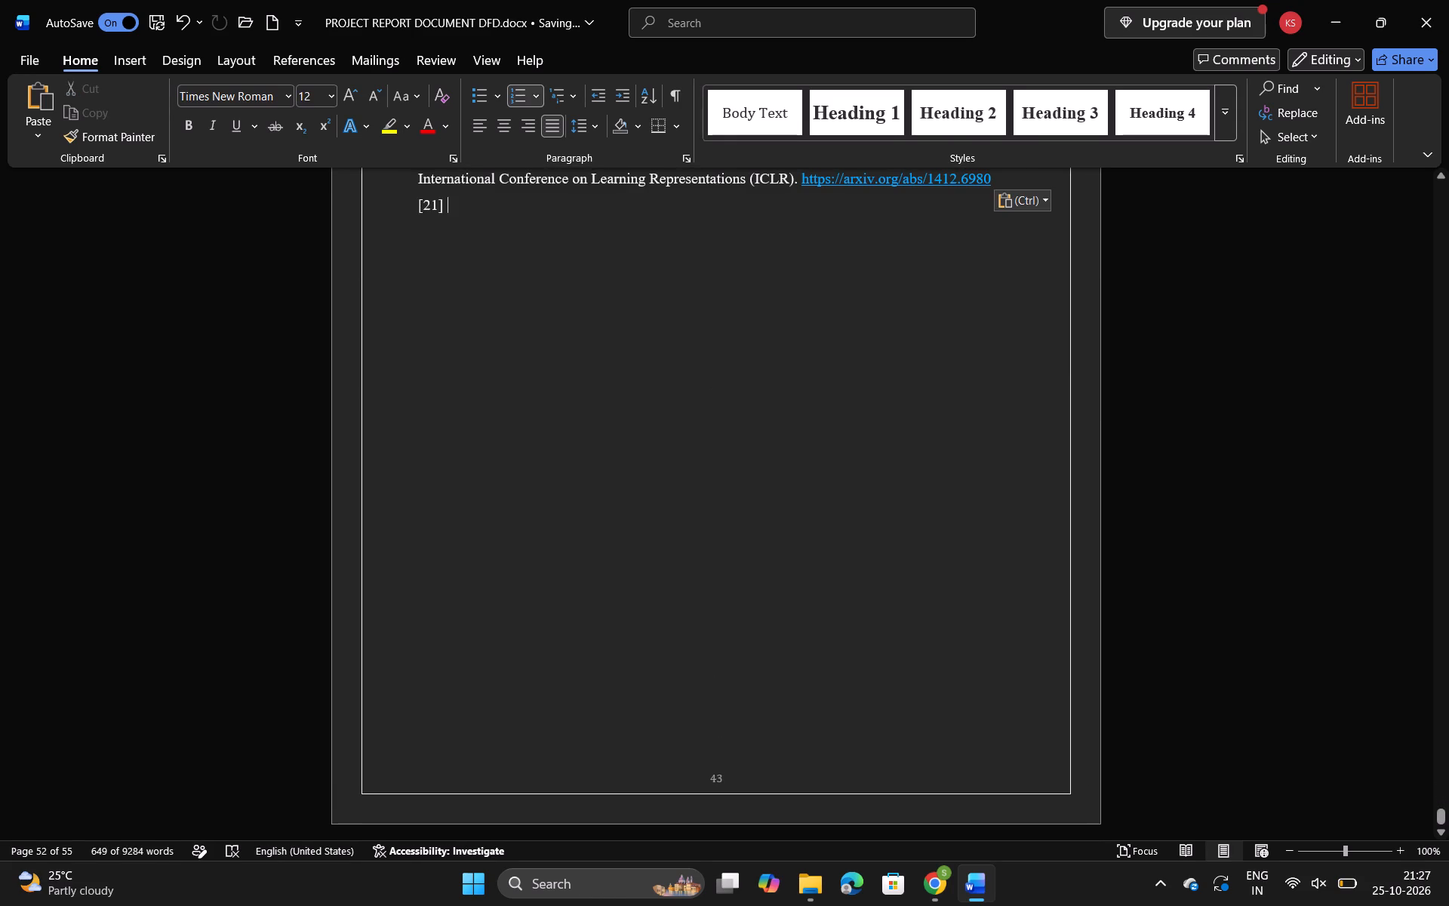
Delete the empty numbered entry [21] after the last pasted reference, including its leftover blank line.
{"action": "scroll", "coordinate": [680, 527], "scroll_direction": "up", "scroll_amount": 2}
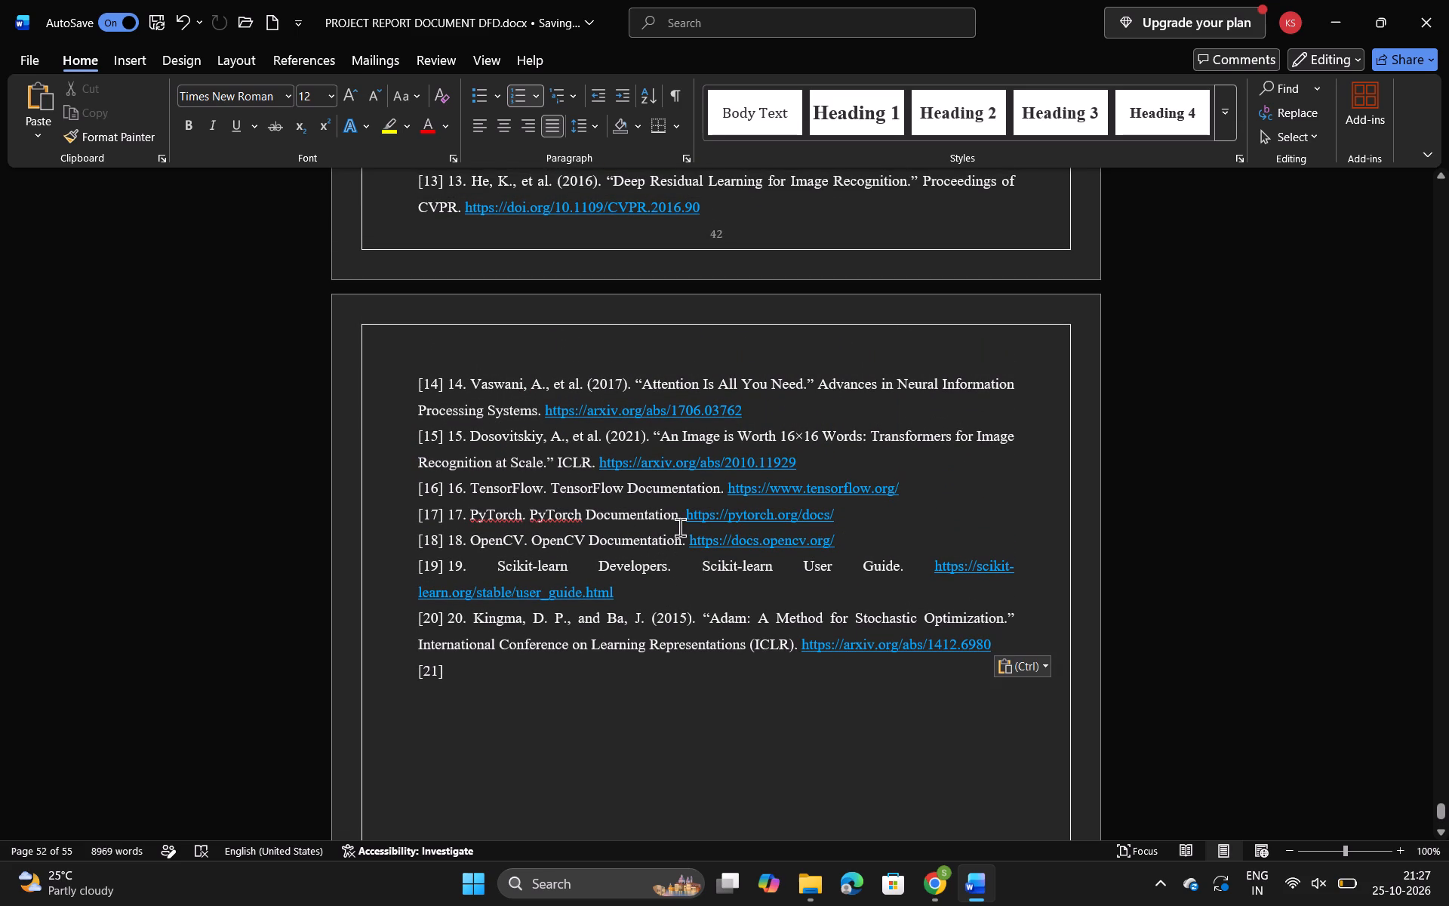
{"action": "key", "text": "BackSpace"}
{"action": "key", "text": "BackSpace"}
{"action": "key", "text": "BackSpace"}
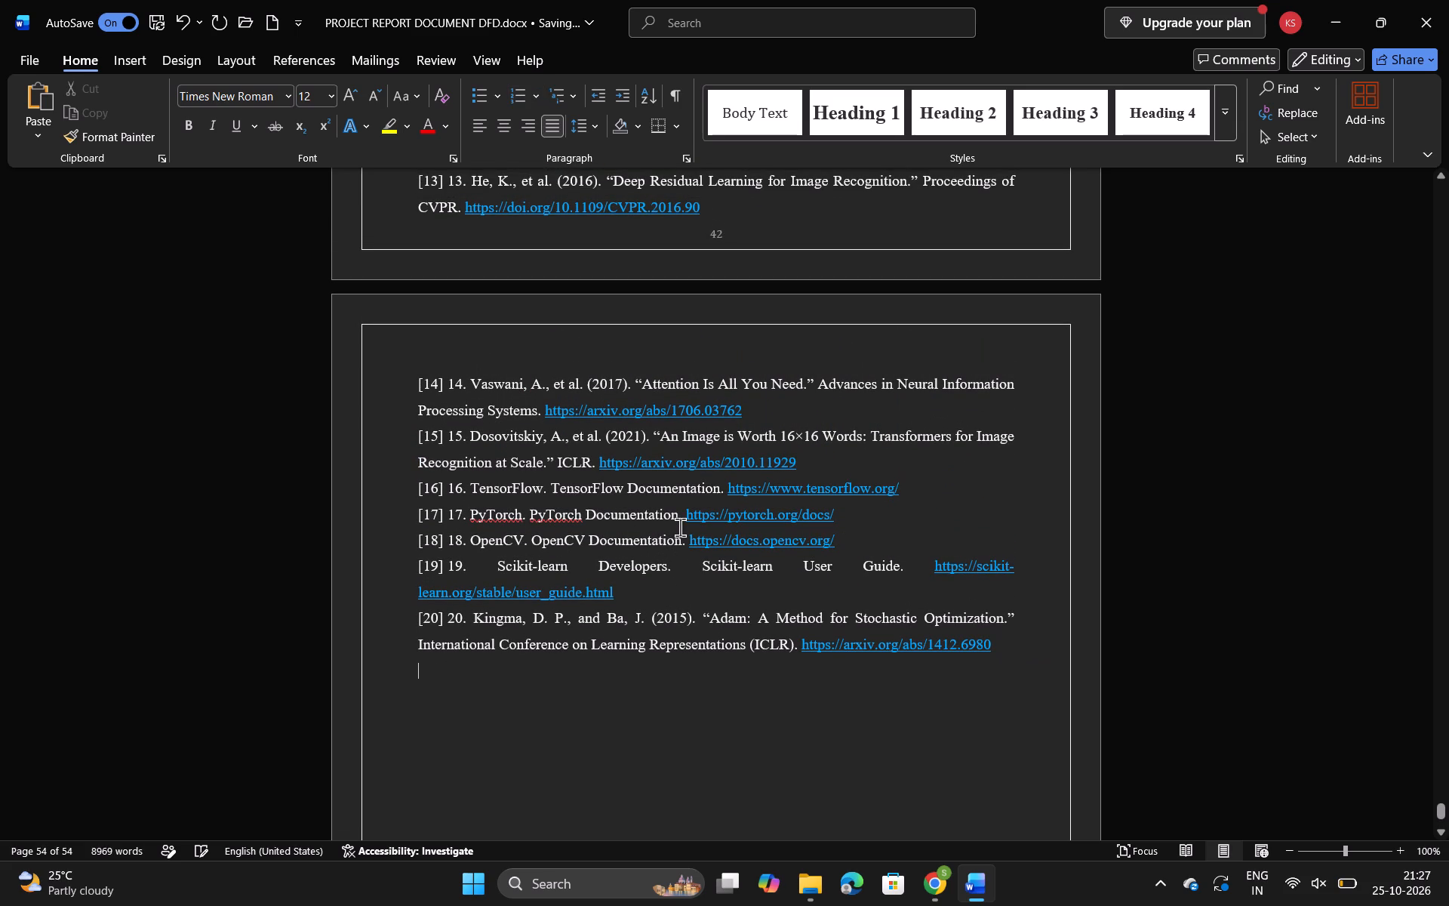
{"action": "key", "text": "BackSpace"}
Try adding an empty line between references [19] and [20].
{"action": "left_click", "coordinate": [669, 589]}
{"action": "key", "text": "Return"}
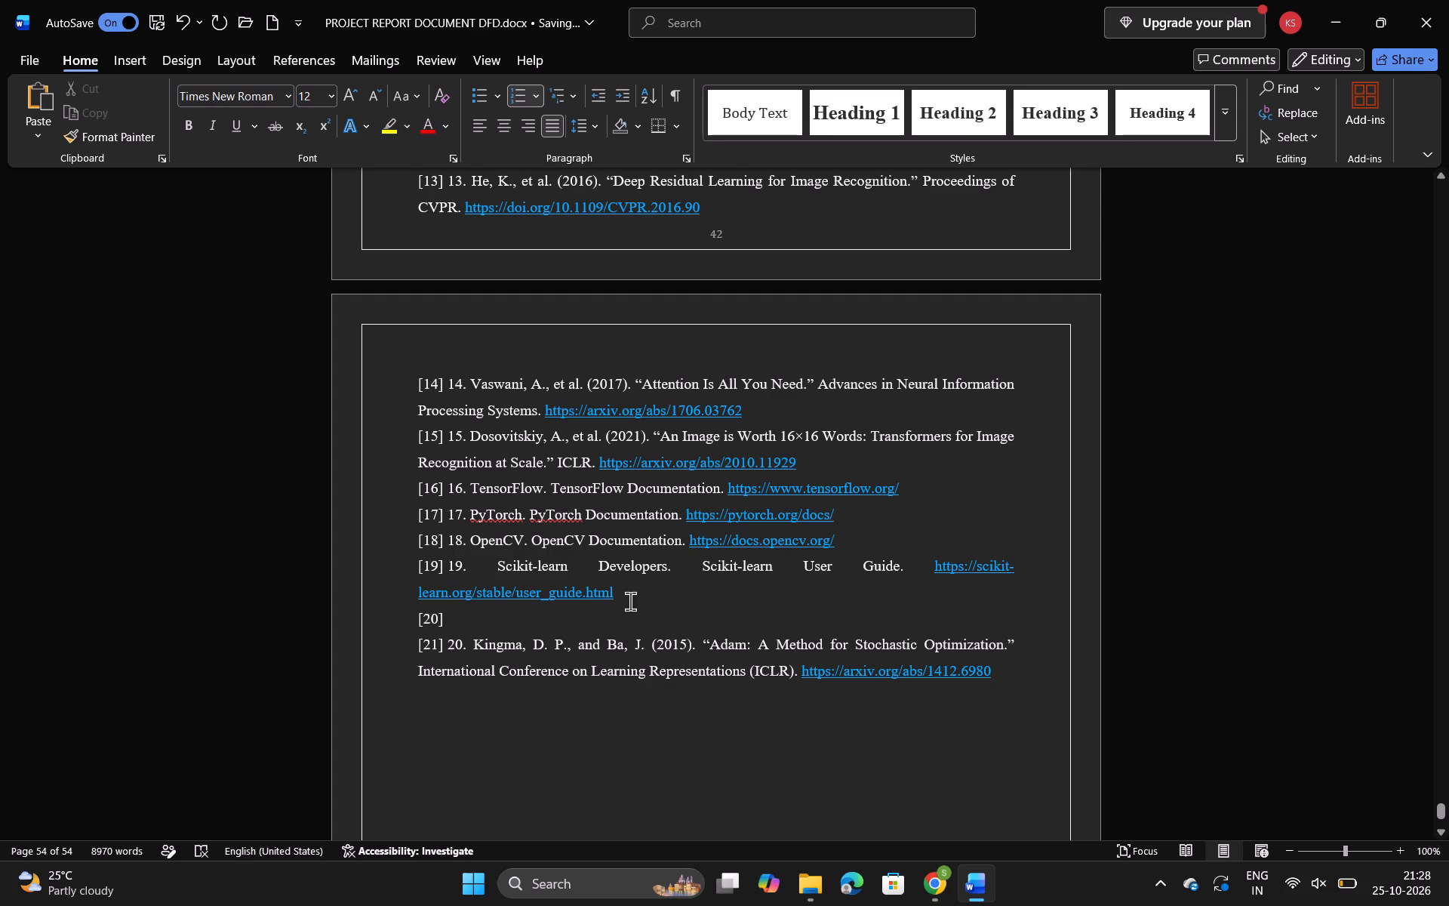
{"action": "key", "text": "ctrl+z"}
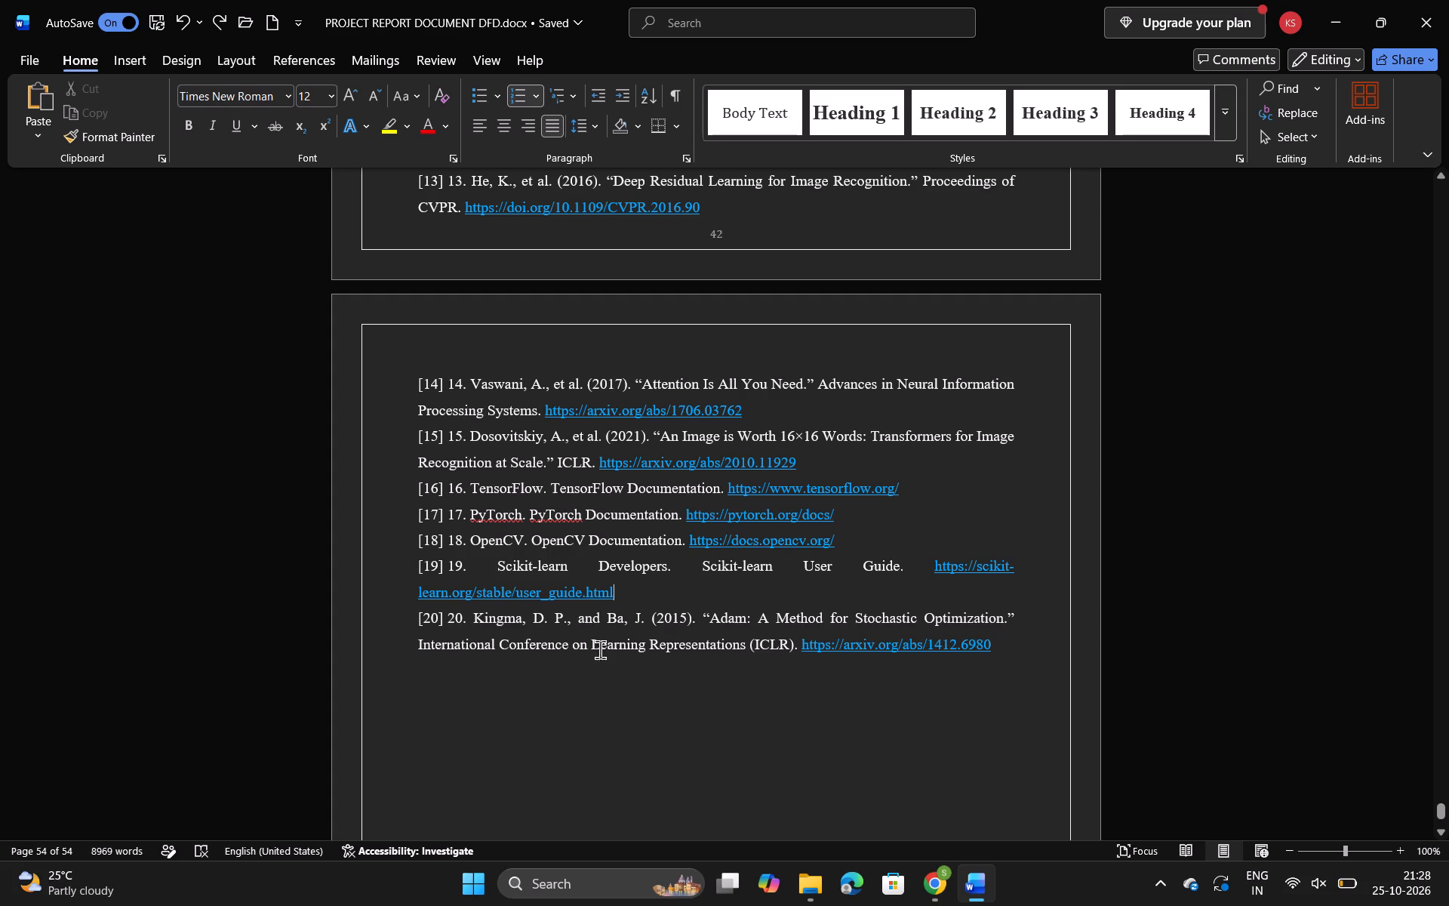
Remove the duplicate "20." after the [20] label, leaving one space before the first author's name.
{"action": "left_click", "coordinate": [408, 622]}
{"action": "left_click", "coordinate": [475, 618]}
{"action": "key", "text": "BackSpace"}
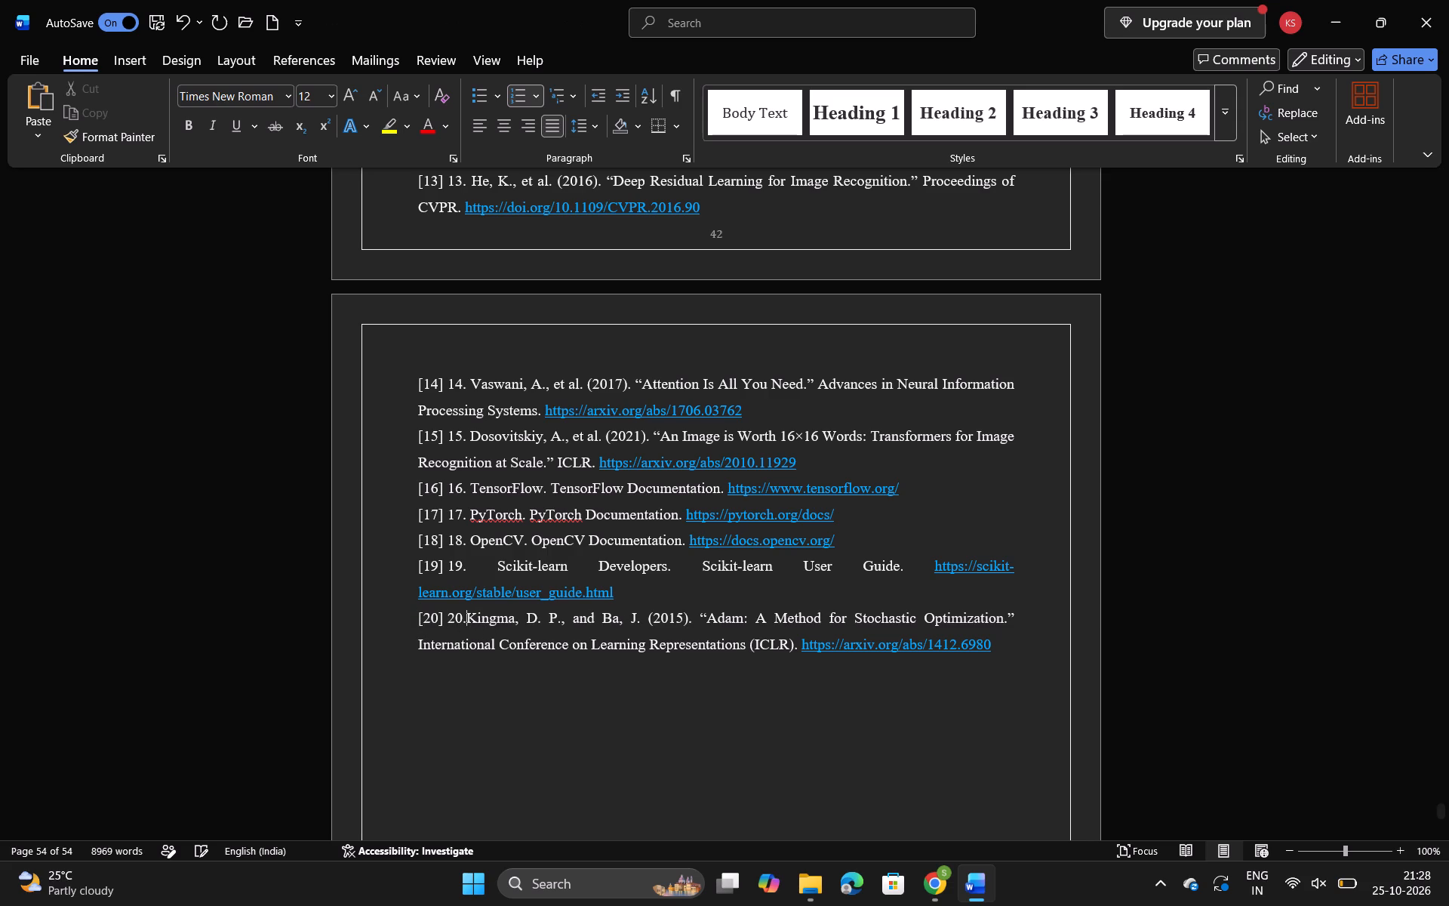
{"action": "key", "text": "BackSpace"}
{"action": "key", "text": "BackSpace"}
{"action": "key", "text": "BackSpace"}
{"action": "key", "text": "space"}
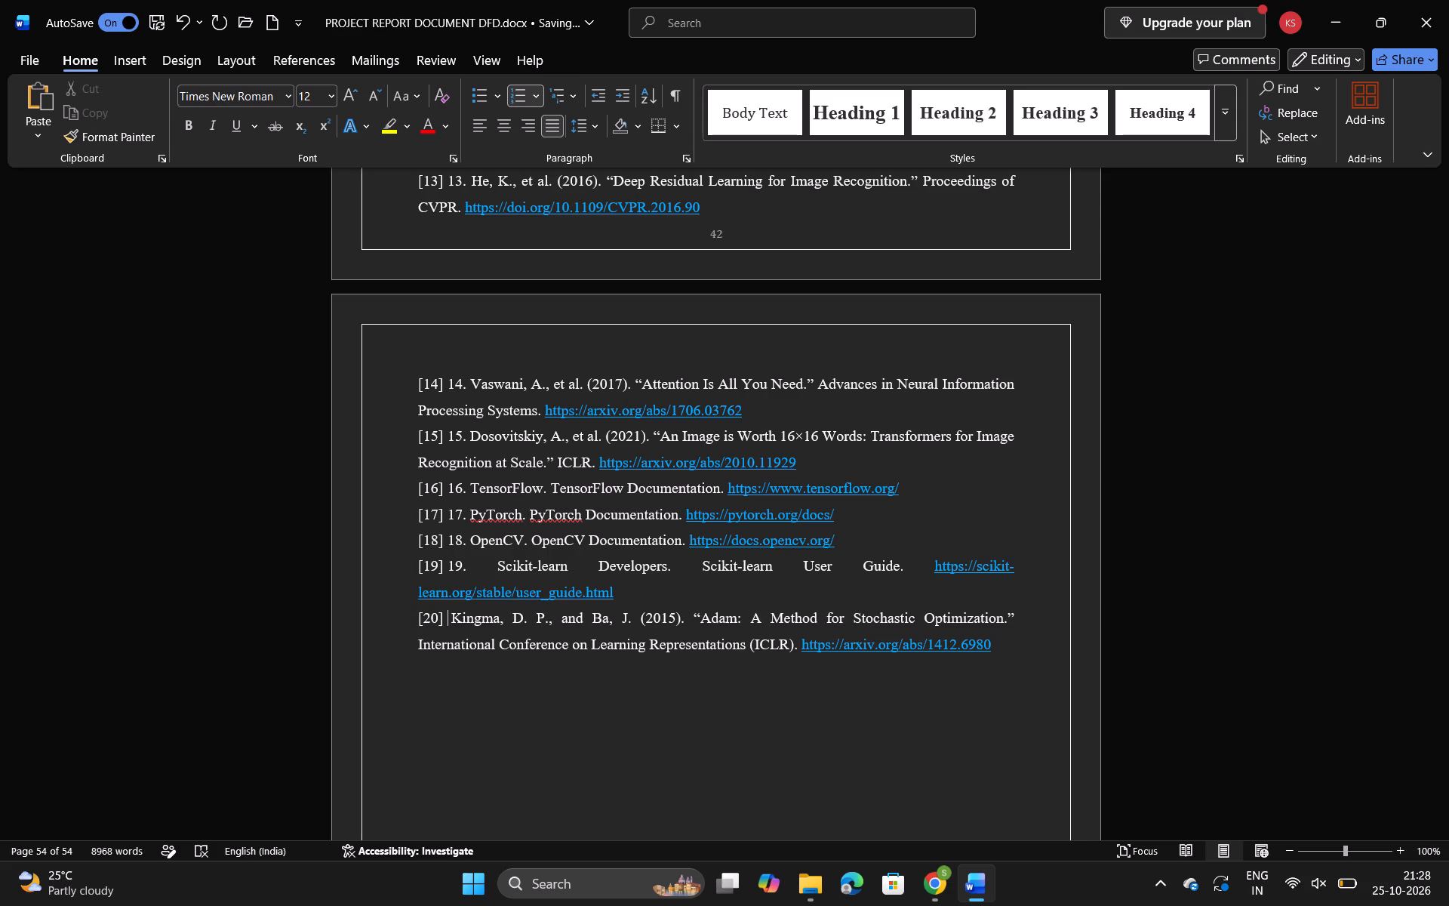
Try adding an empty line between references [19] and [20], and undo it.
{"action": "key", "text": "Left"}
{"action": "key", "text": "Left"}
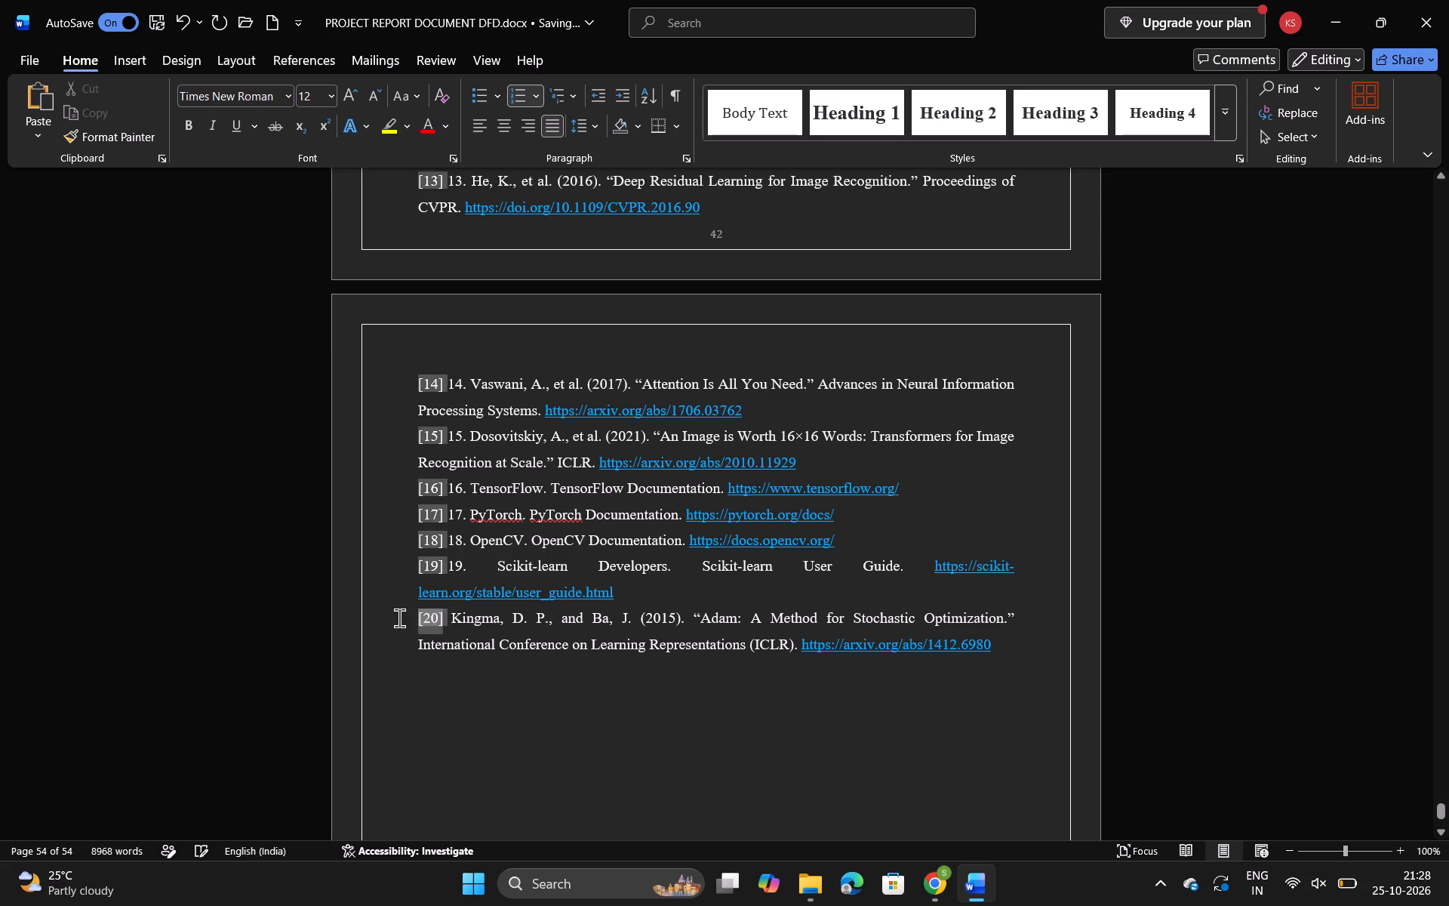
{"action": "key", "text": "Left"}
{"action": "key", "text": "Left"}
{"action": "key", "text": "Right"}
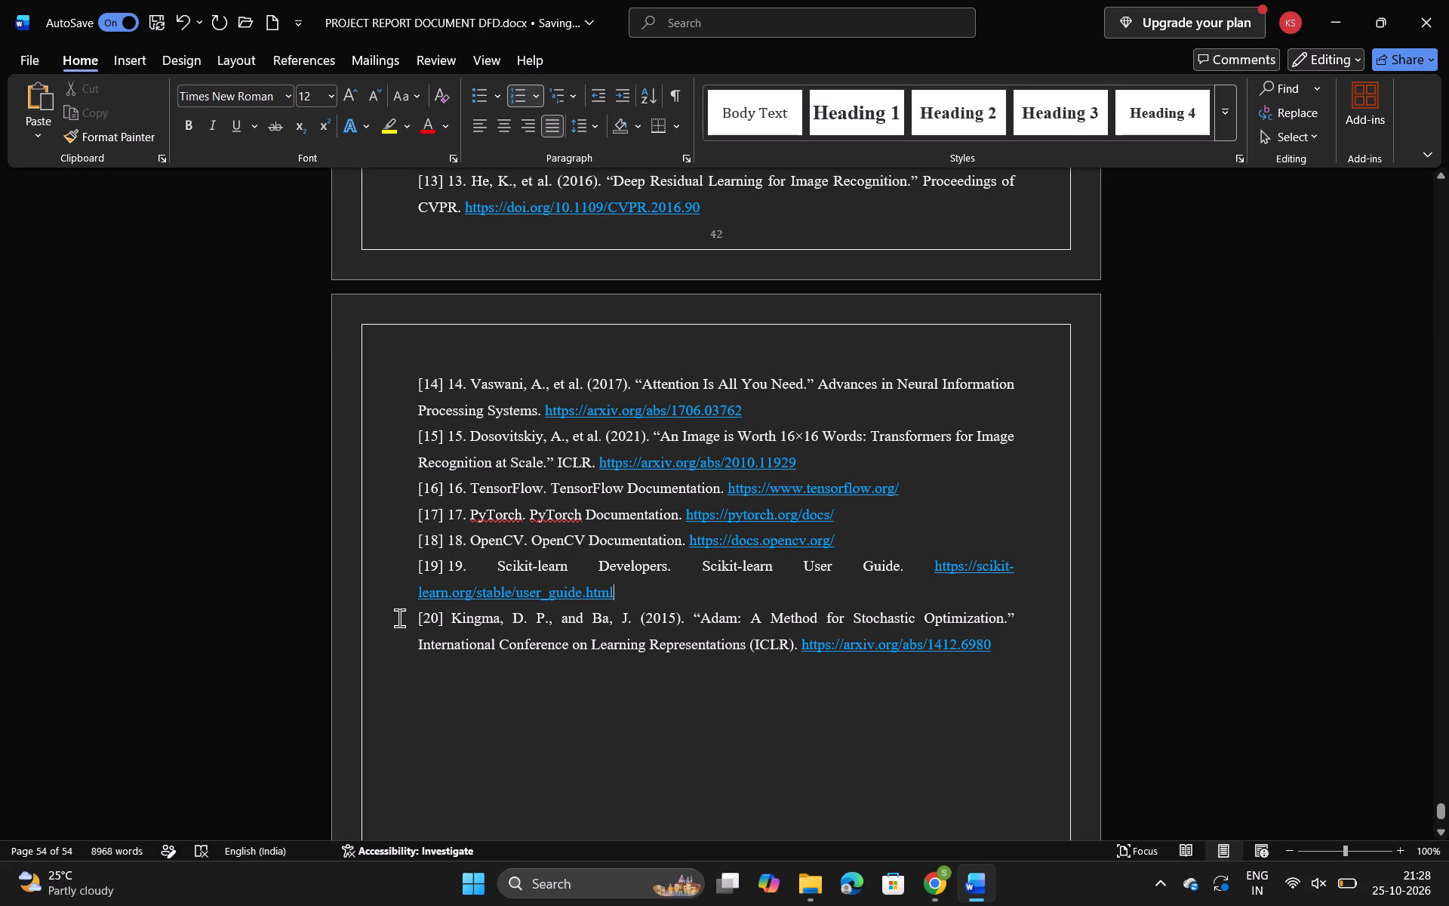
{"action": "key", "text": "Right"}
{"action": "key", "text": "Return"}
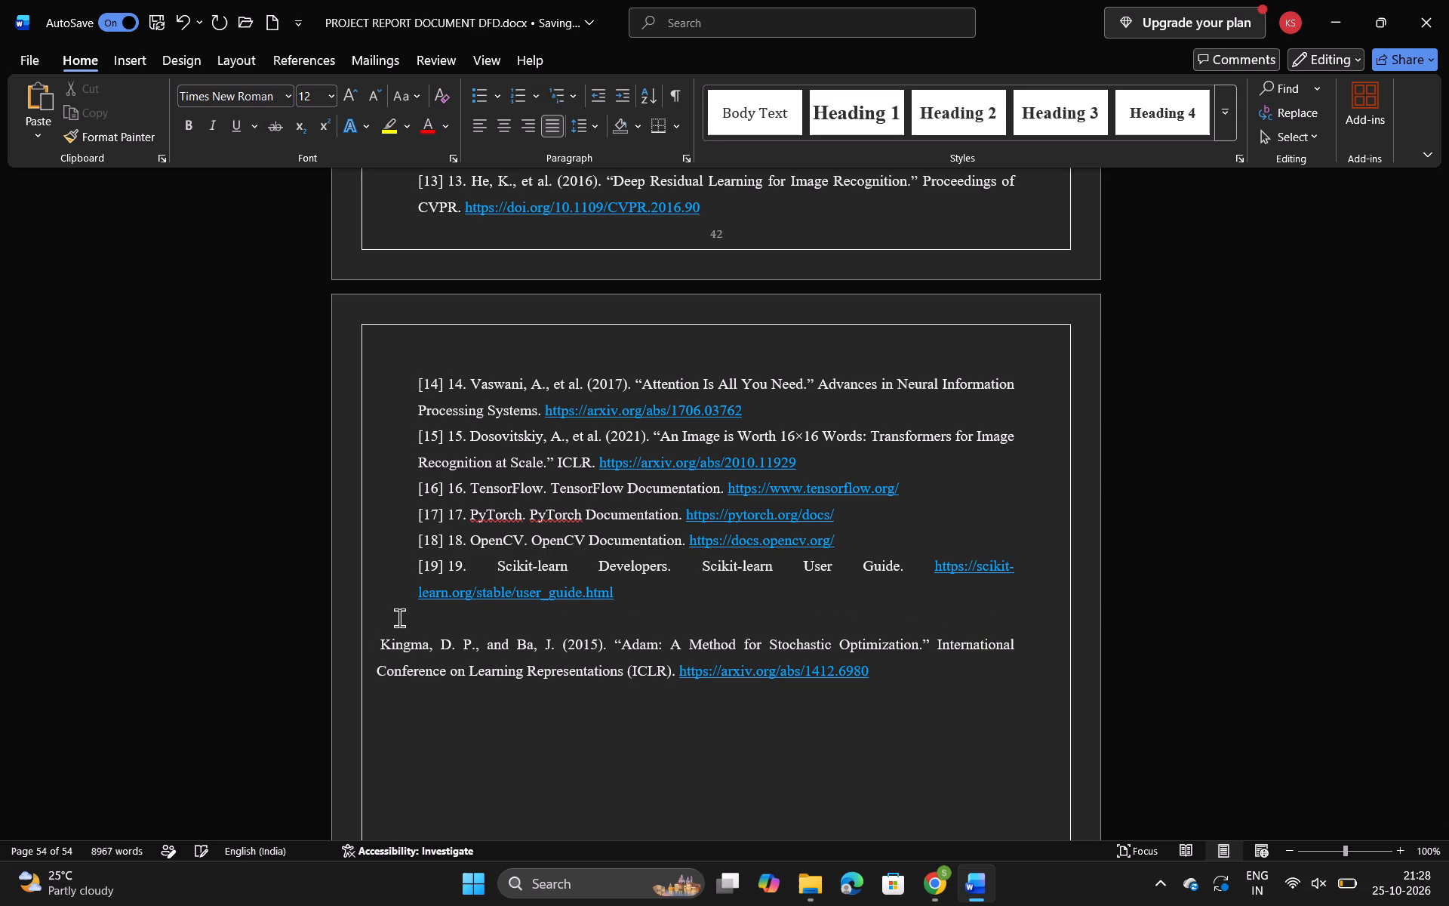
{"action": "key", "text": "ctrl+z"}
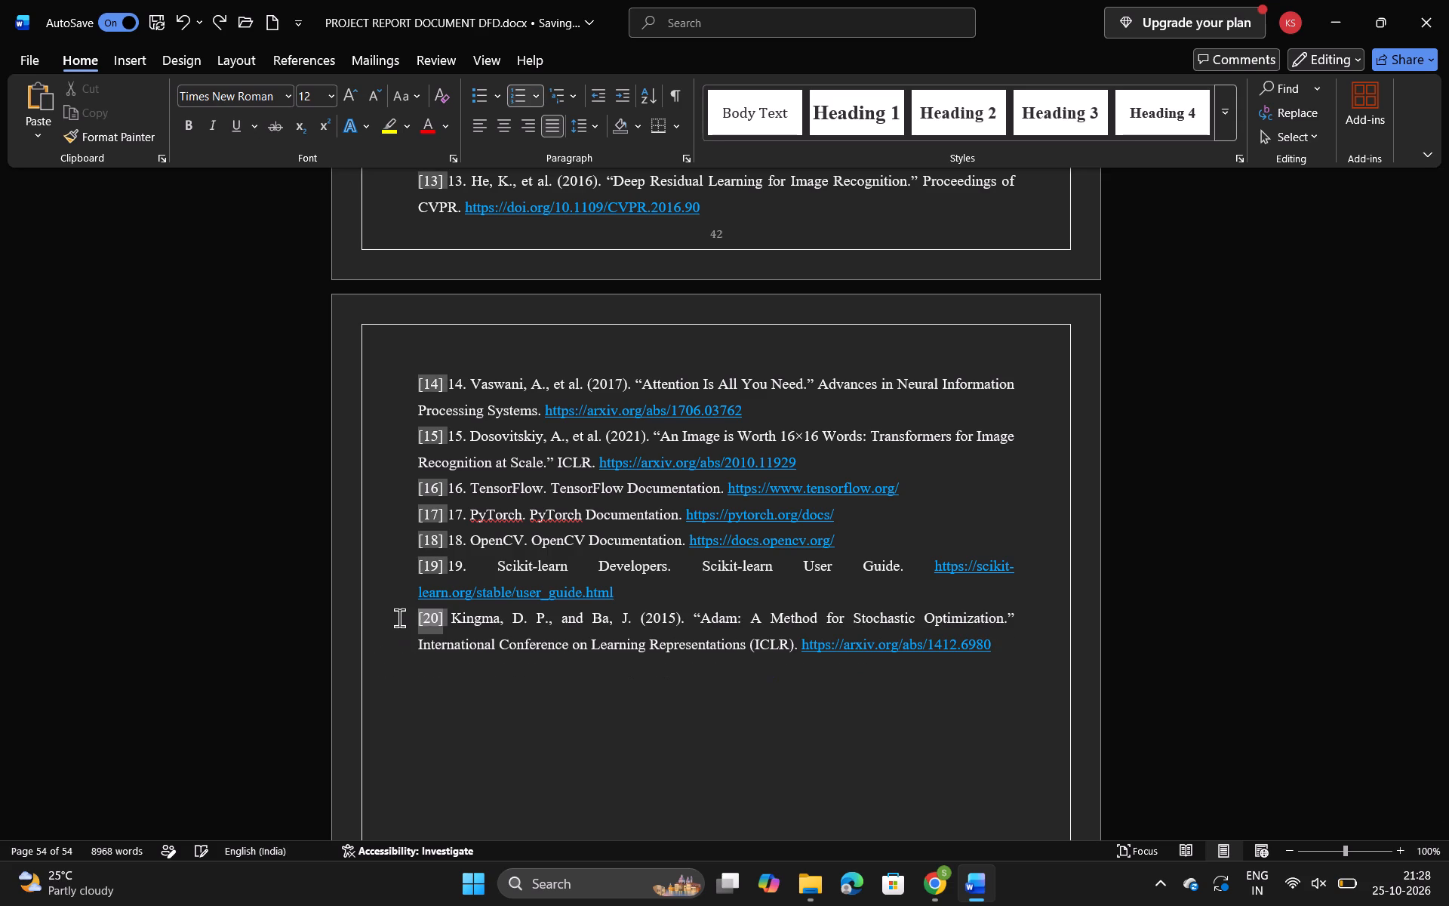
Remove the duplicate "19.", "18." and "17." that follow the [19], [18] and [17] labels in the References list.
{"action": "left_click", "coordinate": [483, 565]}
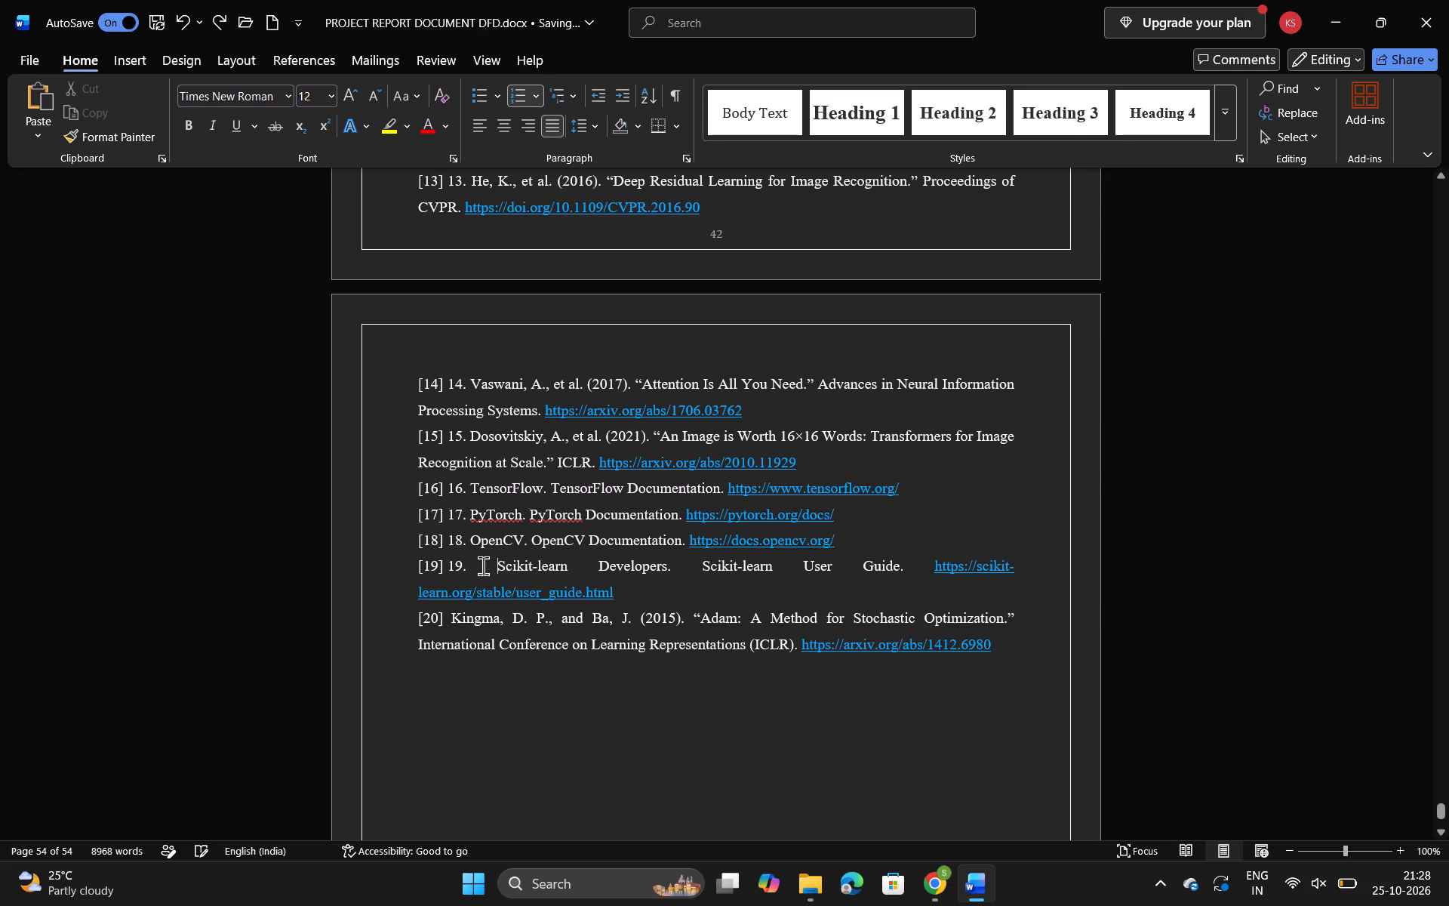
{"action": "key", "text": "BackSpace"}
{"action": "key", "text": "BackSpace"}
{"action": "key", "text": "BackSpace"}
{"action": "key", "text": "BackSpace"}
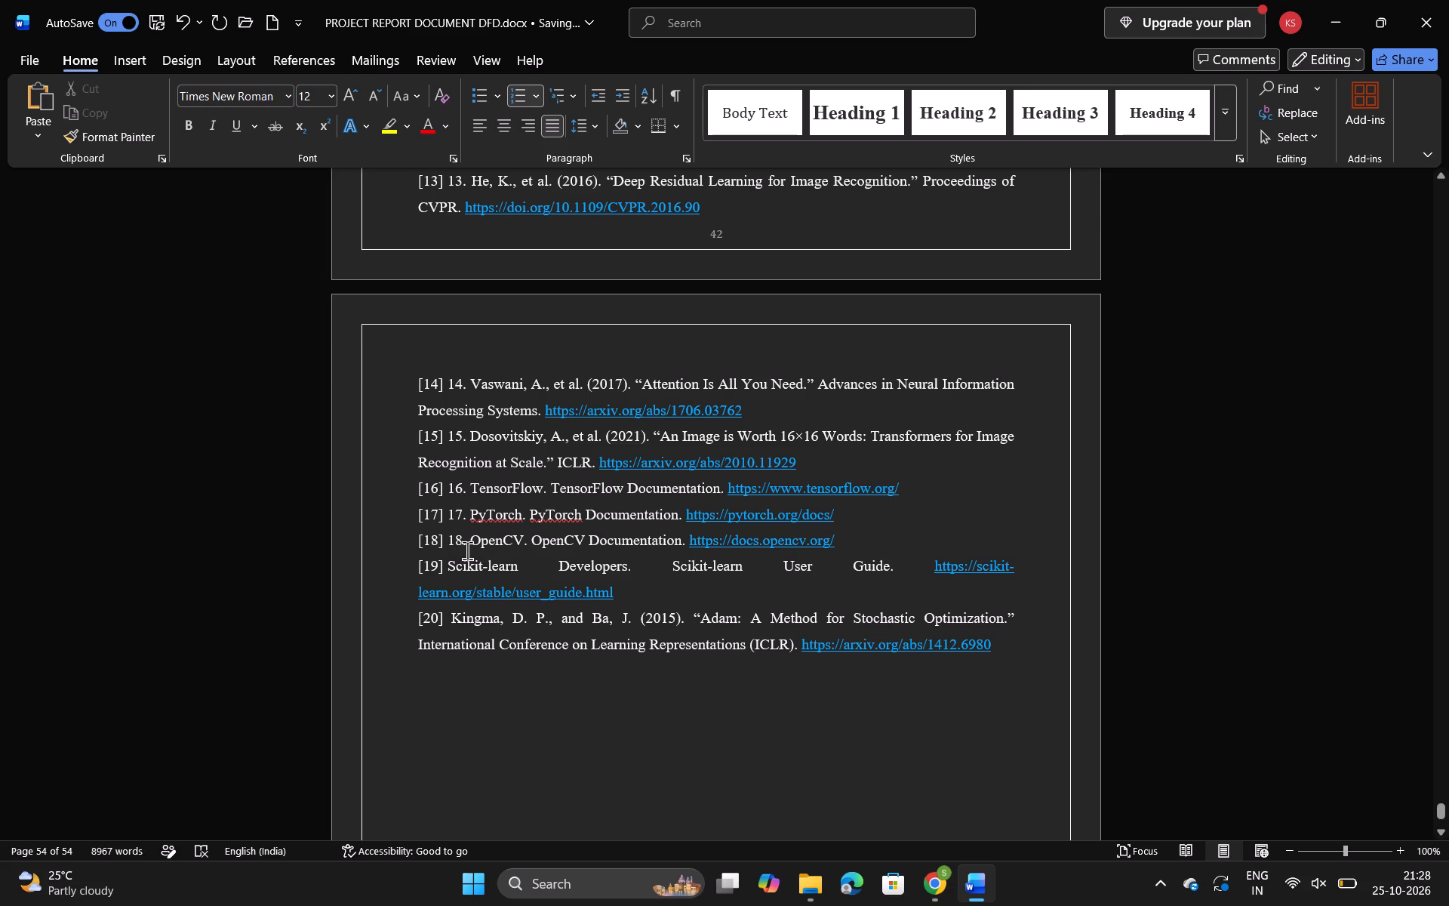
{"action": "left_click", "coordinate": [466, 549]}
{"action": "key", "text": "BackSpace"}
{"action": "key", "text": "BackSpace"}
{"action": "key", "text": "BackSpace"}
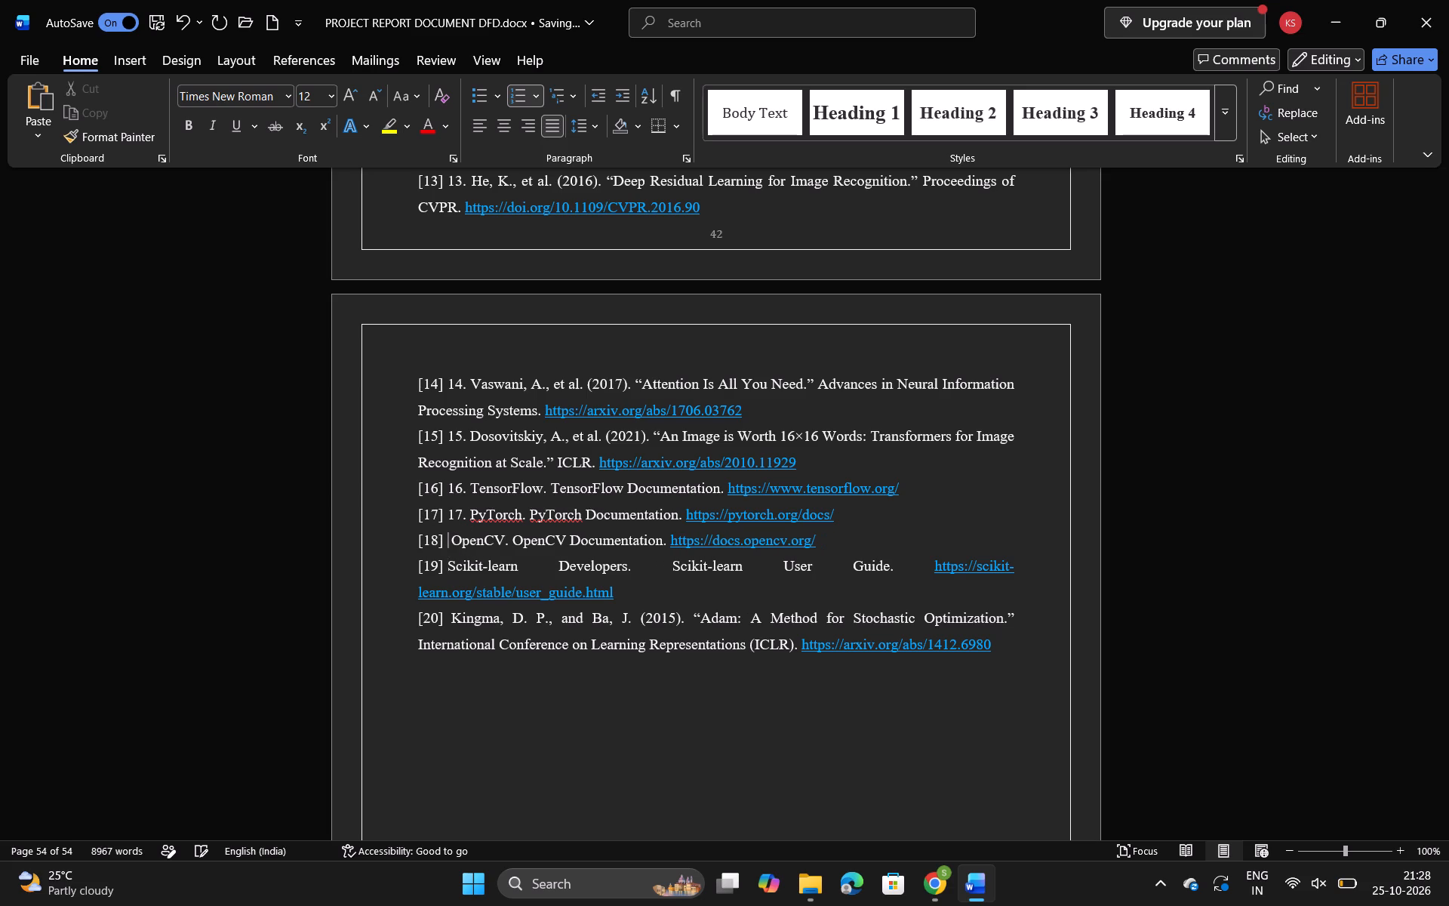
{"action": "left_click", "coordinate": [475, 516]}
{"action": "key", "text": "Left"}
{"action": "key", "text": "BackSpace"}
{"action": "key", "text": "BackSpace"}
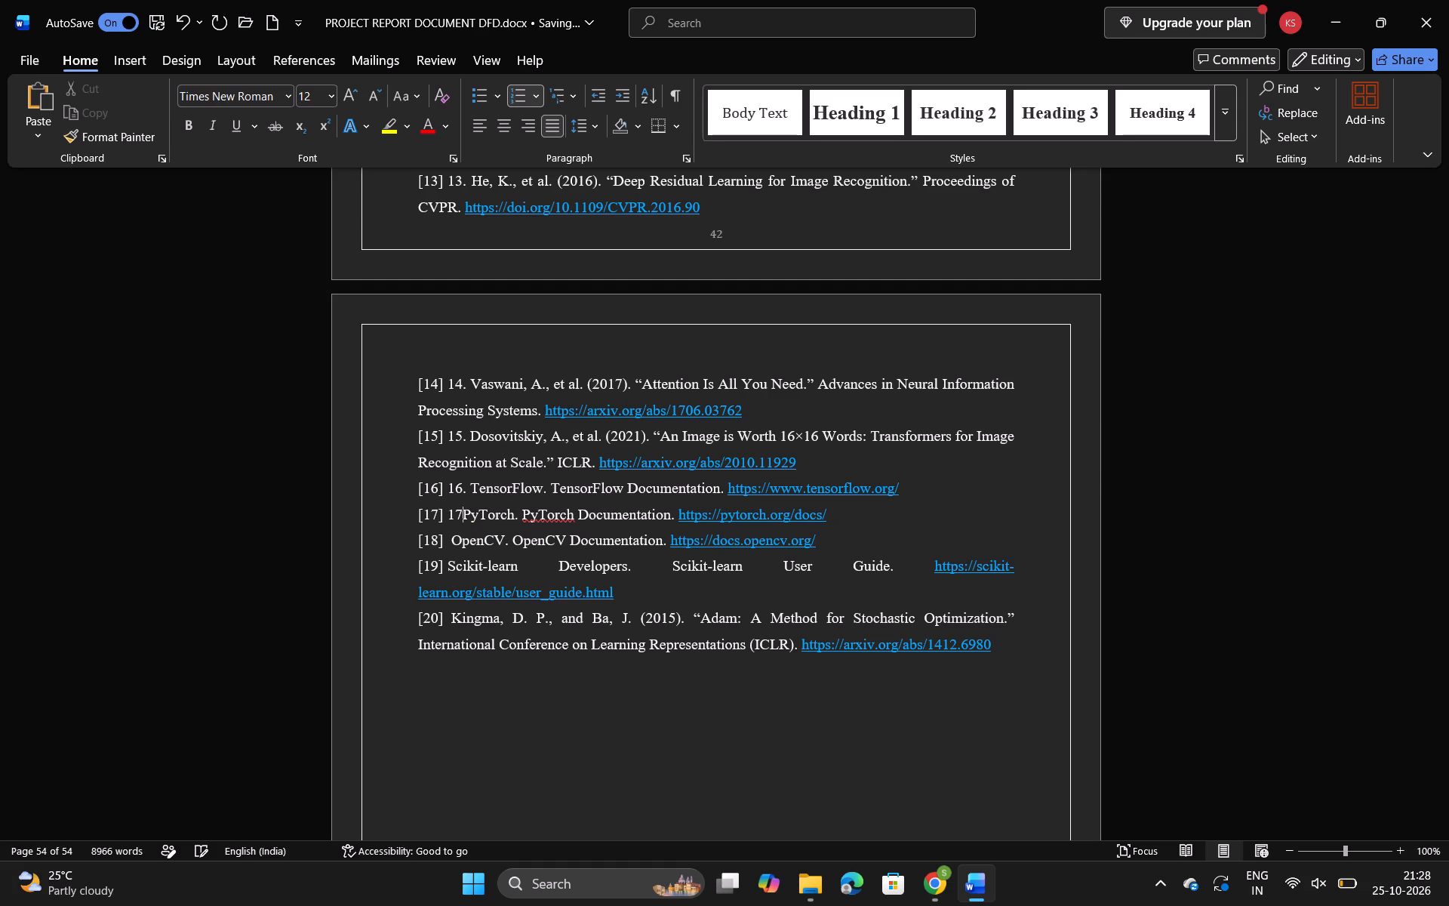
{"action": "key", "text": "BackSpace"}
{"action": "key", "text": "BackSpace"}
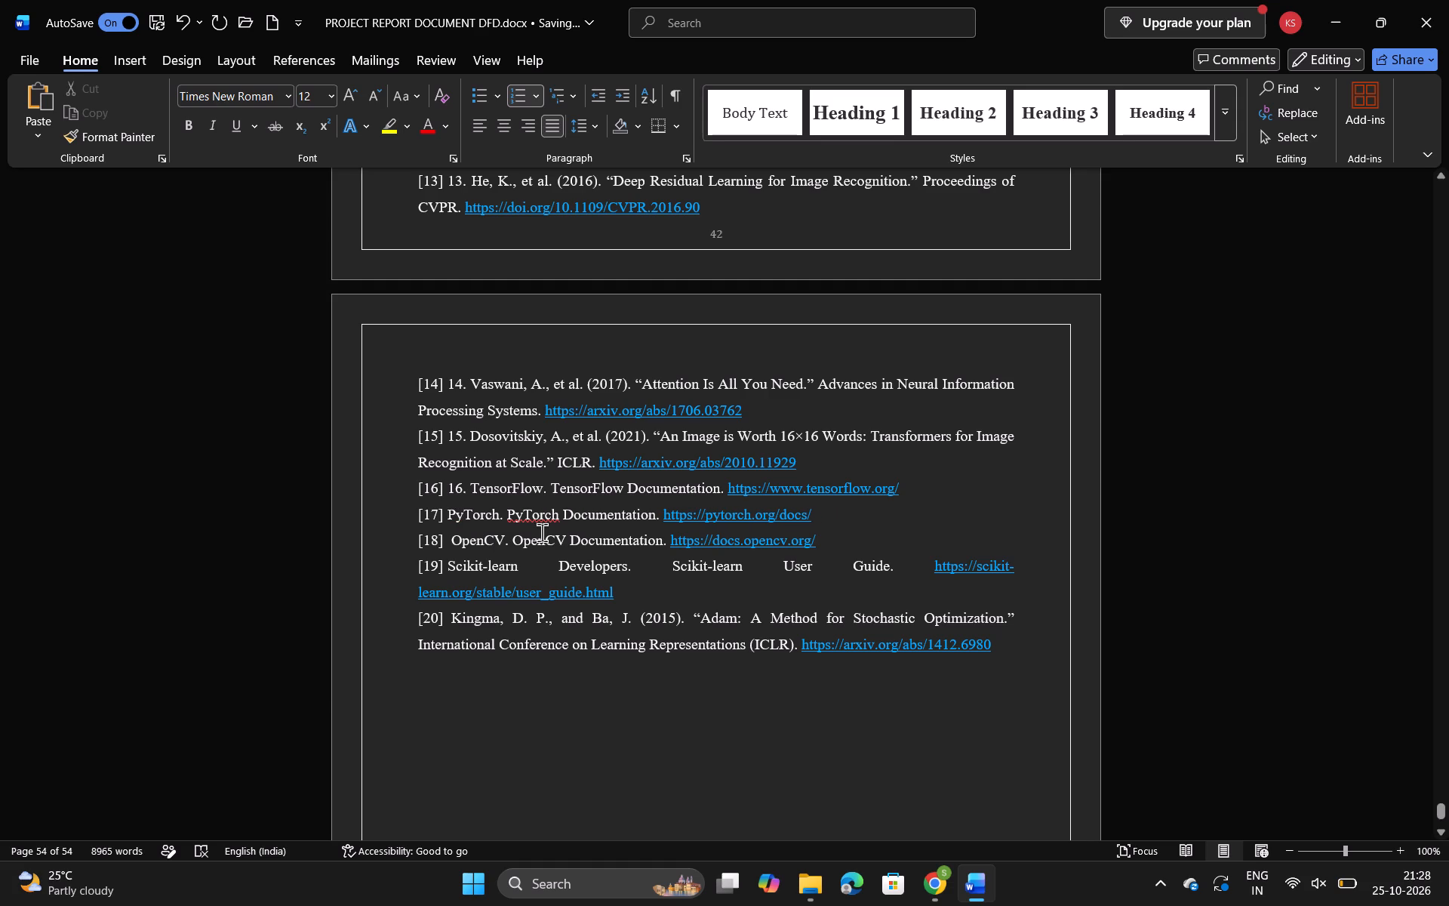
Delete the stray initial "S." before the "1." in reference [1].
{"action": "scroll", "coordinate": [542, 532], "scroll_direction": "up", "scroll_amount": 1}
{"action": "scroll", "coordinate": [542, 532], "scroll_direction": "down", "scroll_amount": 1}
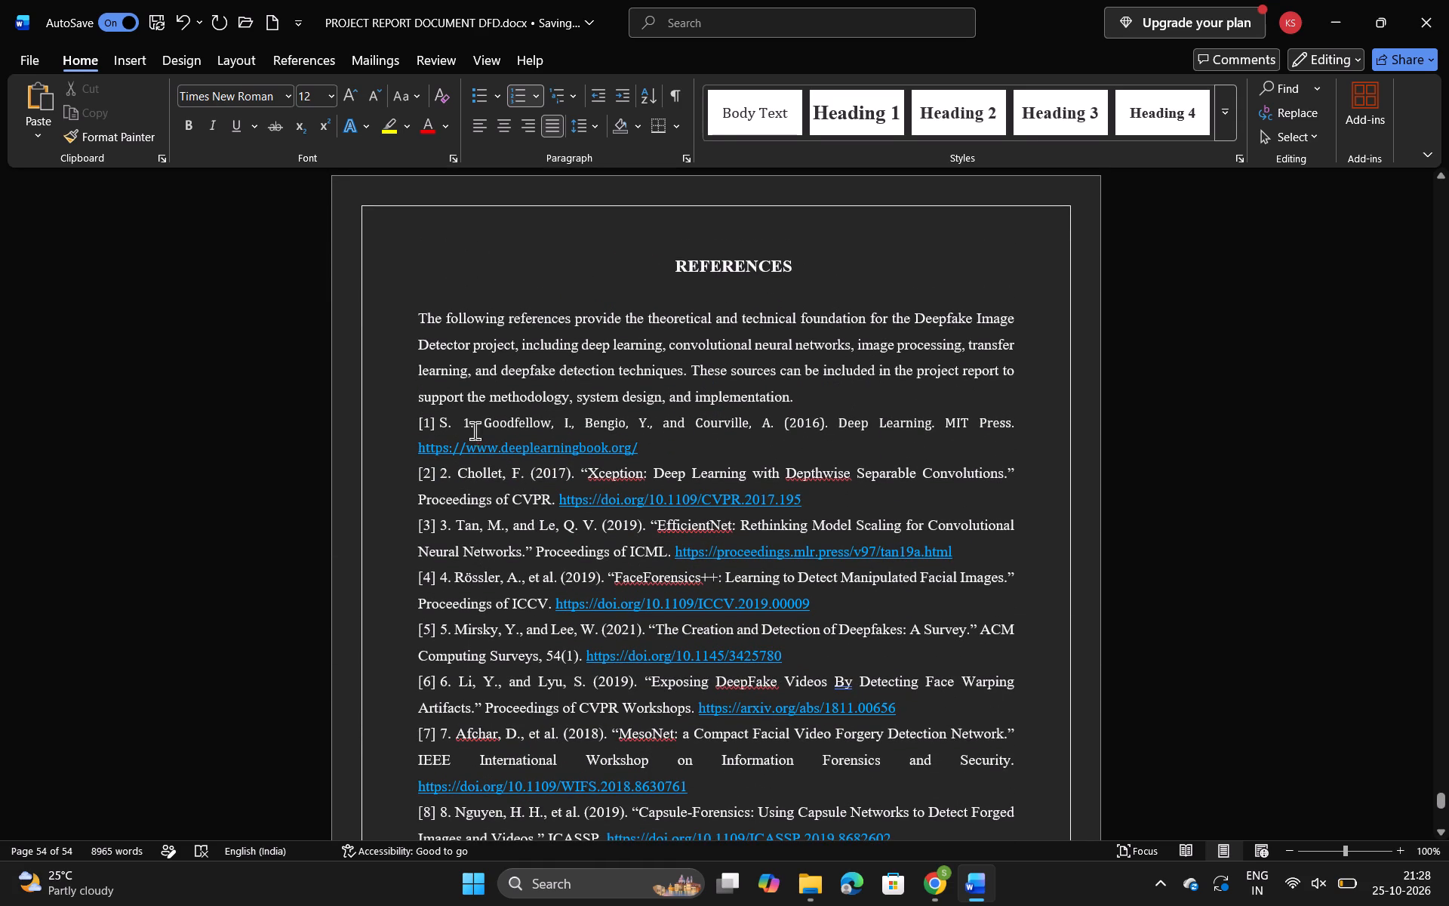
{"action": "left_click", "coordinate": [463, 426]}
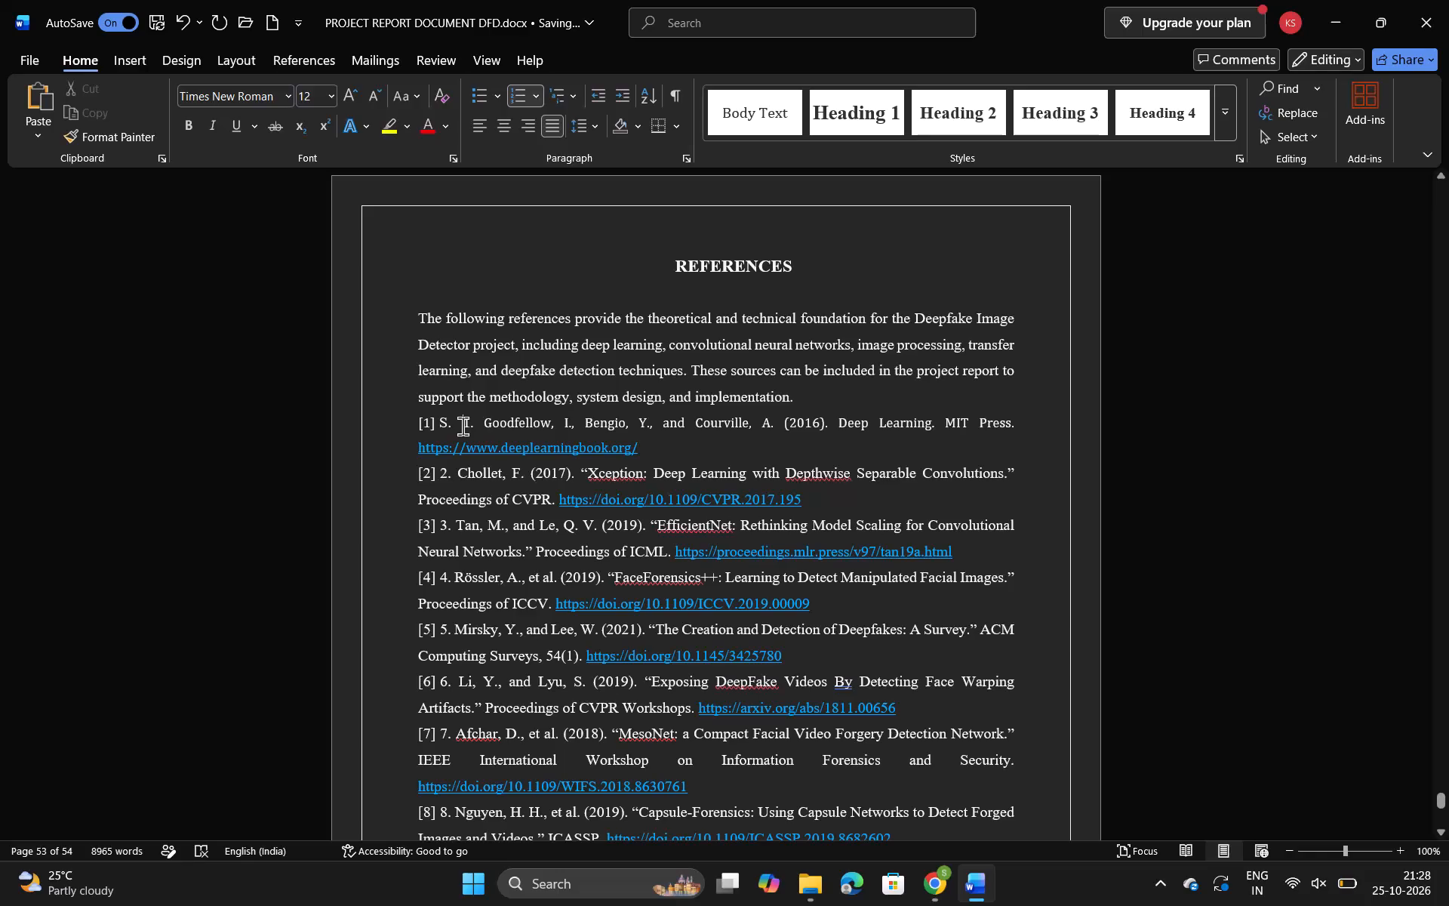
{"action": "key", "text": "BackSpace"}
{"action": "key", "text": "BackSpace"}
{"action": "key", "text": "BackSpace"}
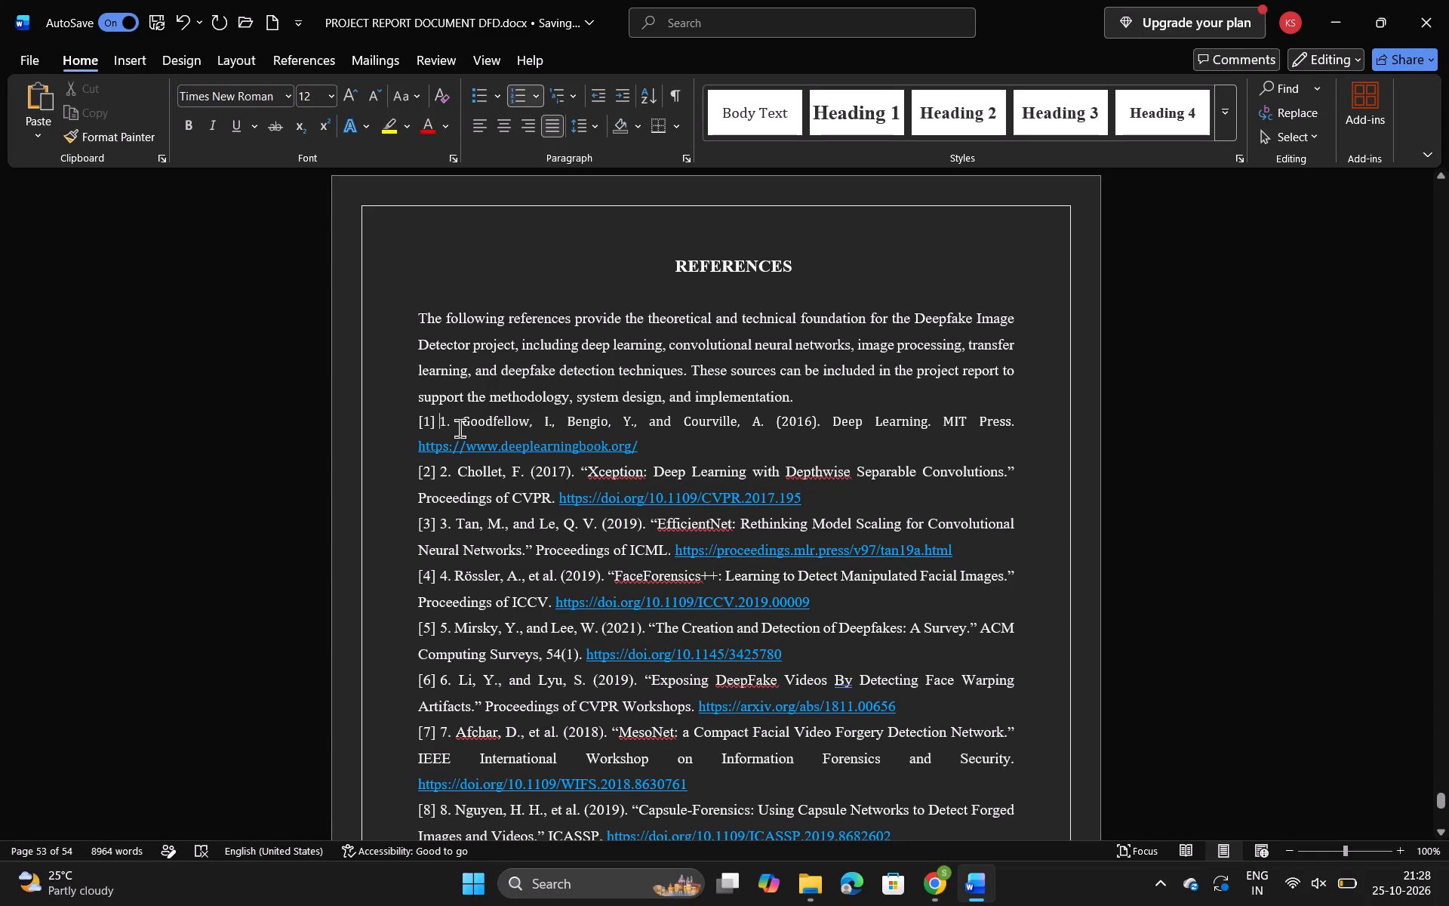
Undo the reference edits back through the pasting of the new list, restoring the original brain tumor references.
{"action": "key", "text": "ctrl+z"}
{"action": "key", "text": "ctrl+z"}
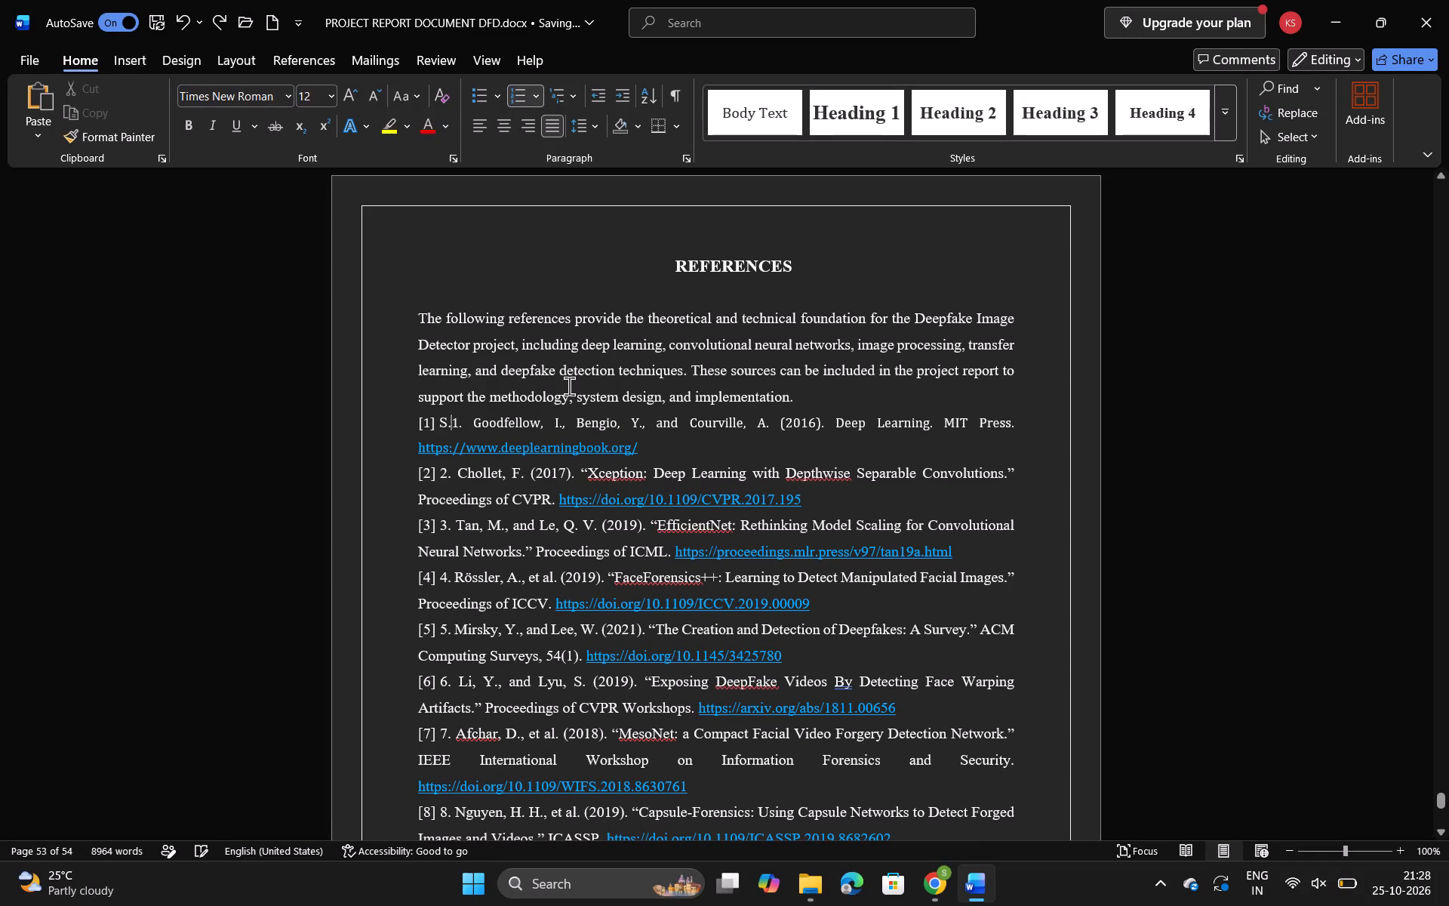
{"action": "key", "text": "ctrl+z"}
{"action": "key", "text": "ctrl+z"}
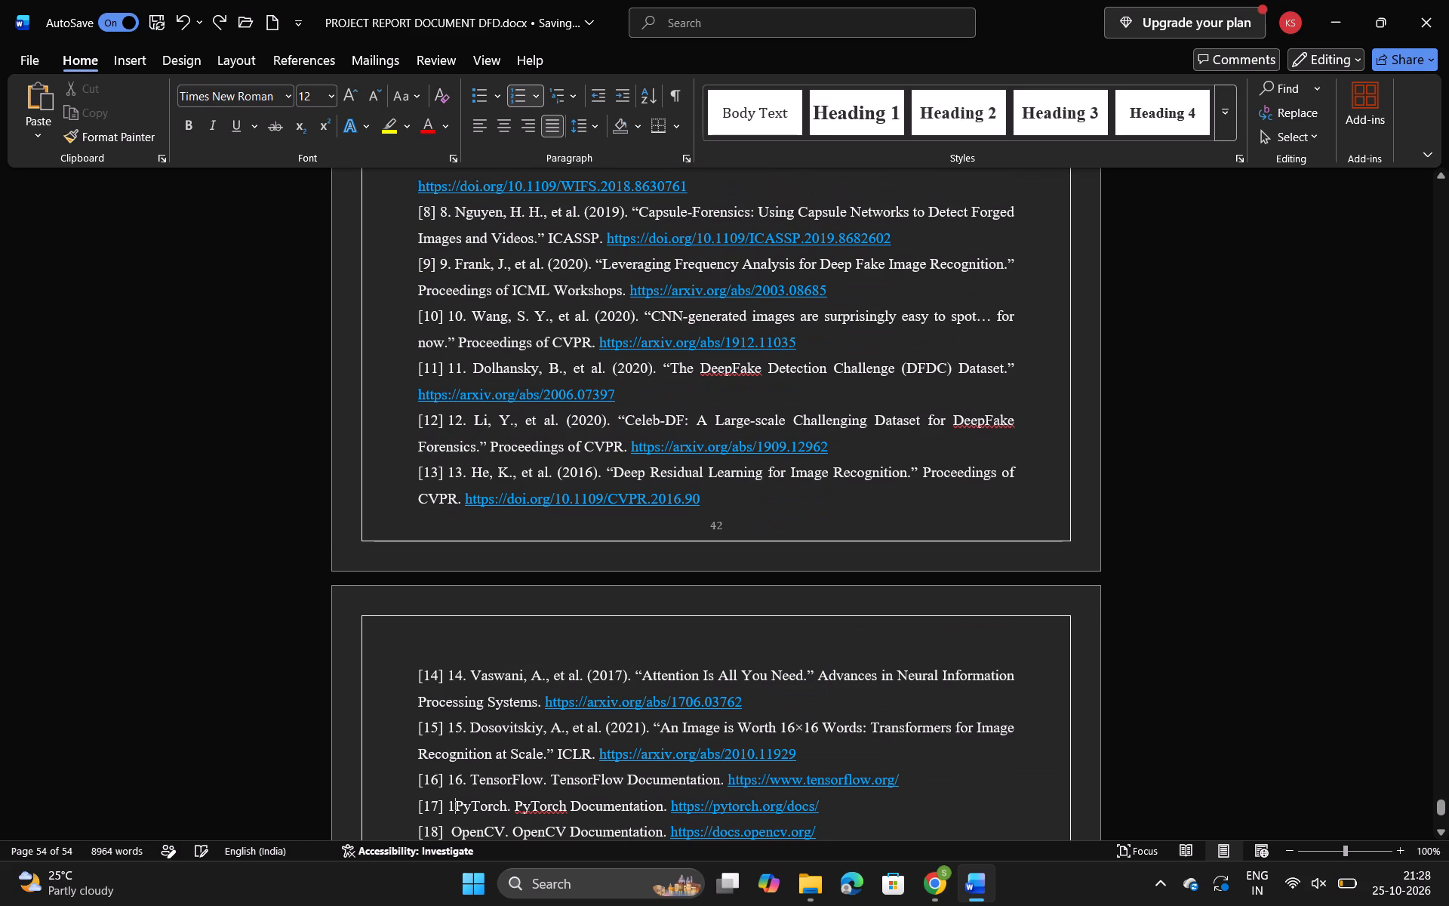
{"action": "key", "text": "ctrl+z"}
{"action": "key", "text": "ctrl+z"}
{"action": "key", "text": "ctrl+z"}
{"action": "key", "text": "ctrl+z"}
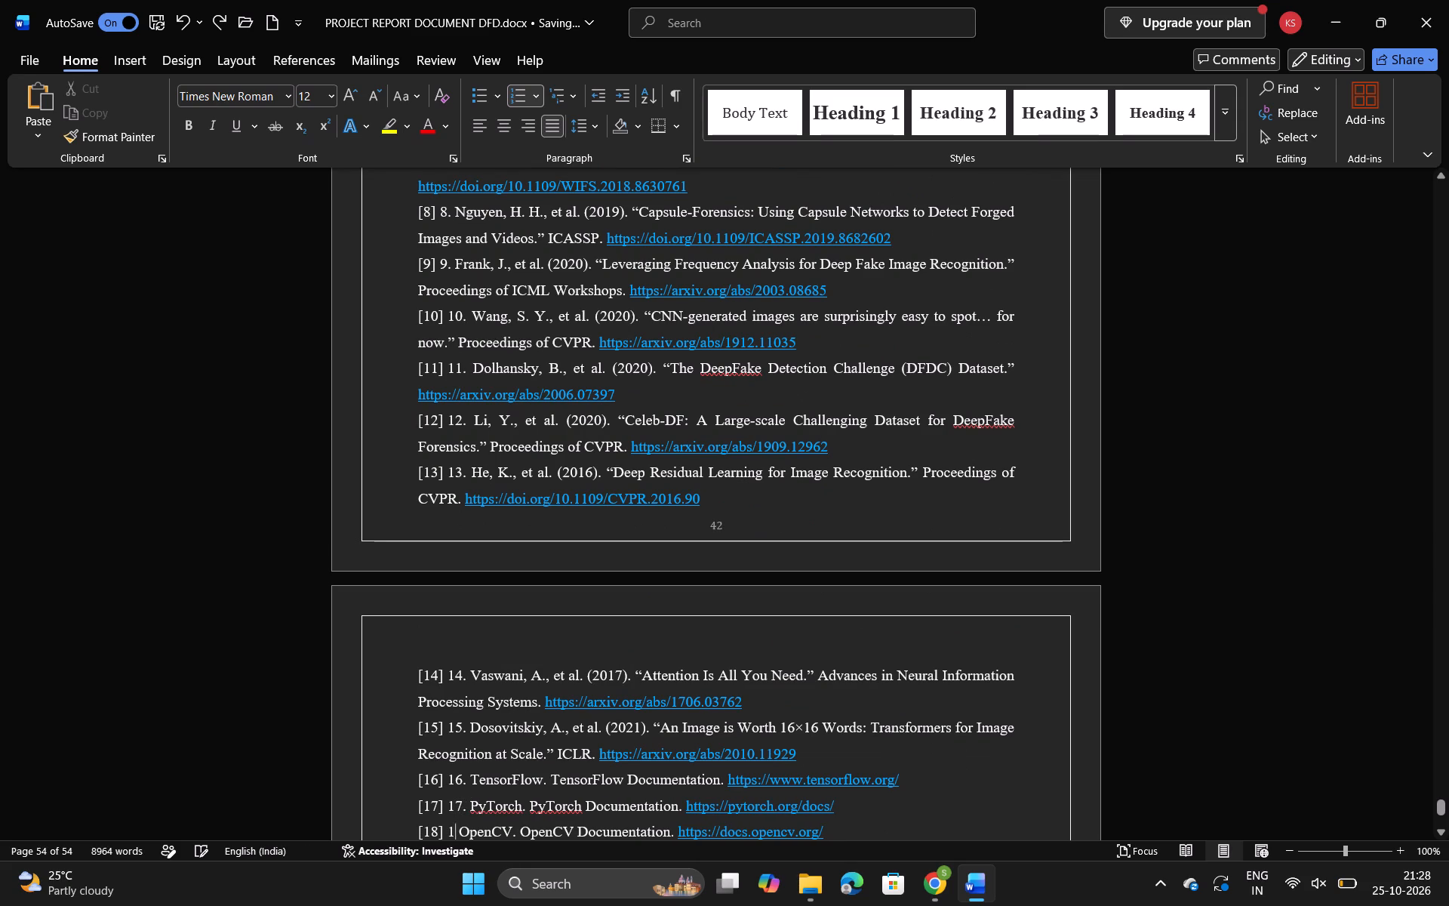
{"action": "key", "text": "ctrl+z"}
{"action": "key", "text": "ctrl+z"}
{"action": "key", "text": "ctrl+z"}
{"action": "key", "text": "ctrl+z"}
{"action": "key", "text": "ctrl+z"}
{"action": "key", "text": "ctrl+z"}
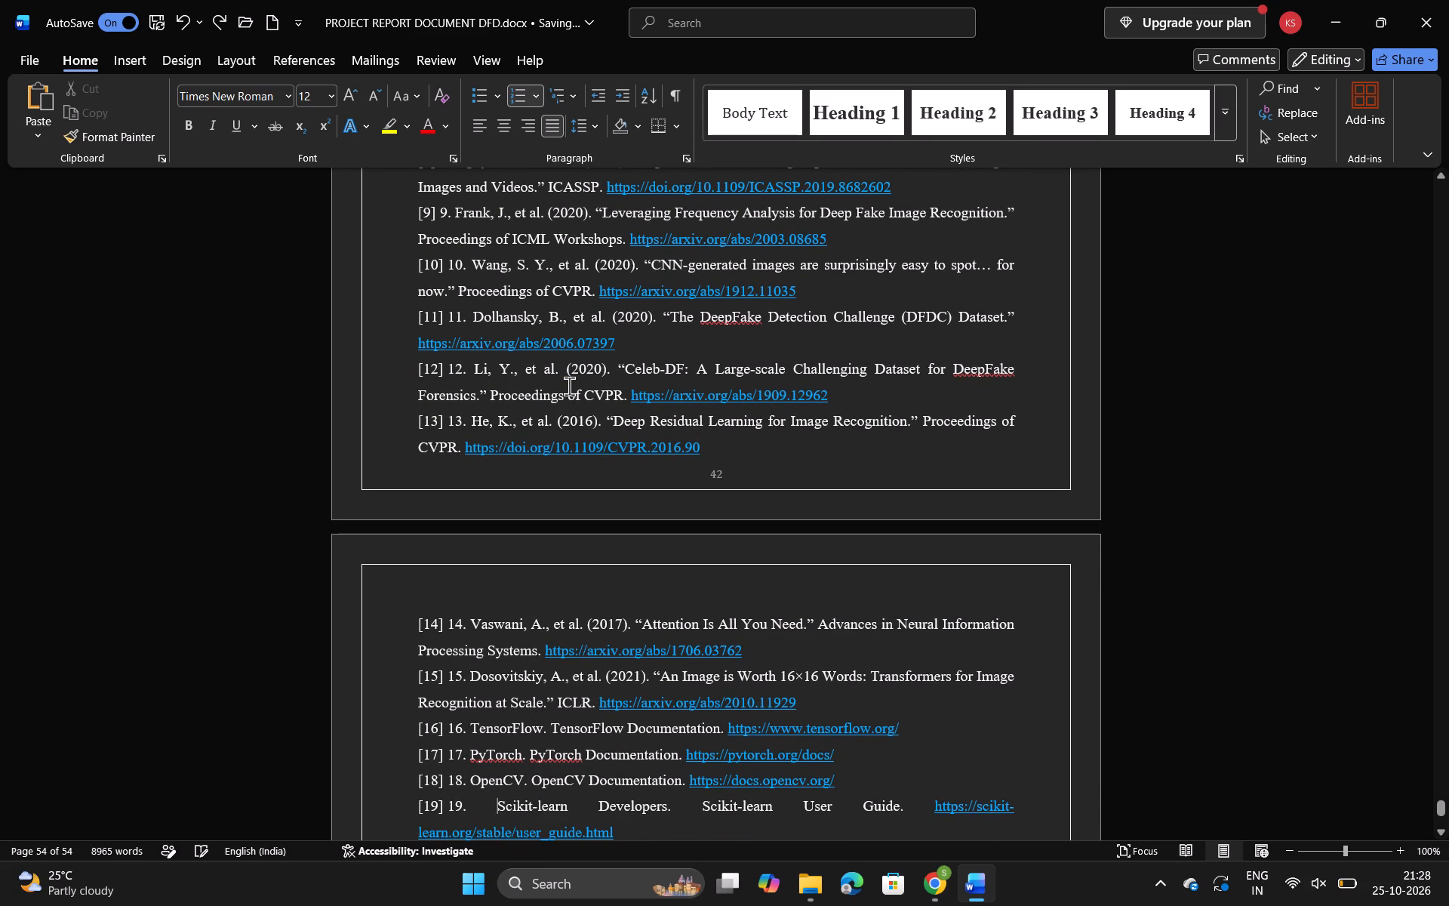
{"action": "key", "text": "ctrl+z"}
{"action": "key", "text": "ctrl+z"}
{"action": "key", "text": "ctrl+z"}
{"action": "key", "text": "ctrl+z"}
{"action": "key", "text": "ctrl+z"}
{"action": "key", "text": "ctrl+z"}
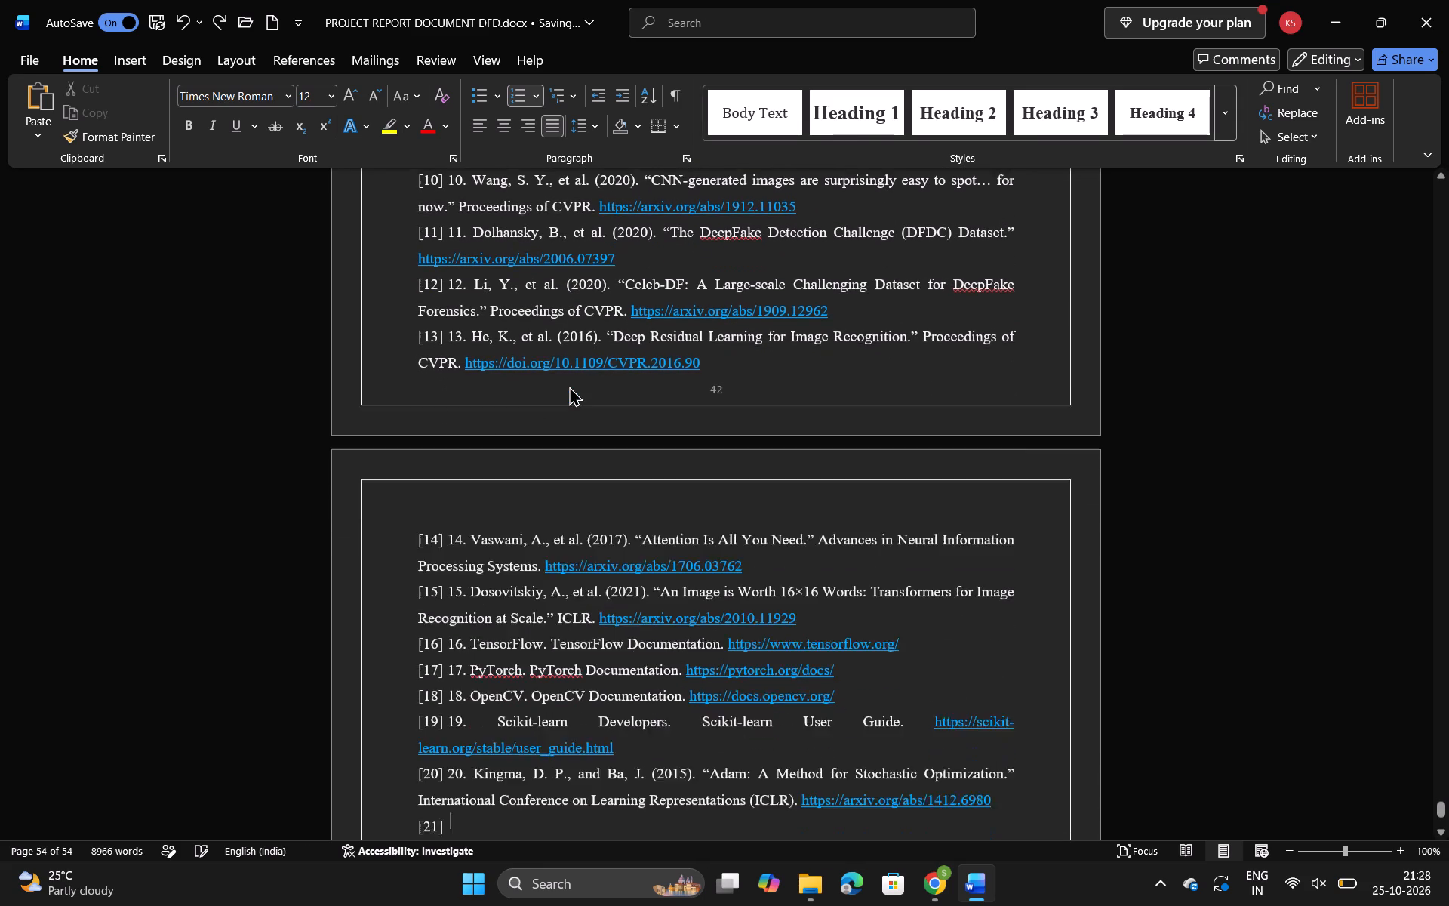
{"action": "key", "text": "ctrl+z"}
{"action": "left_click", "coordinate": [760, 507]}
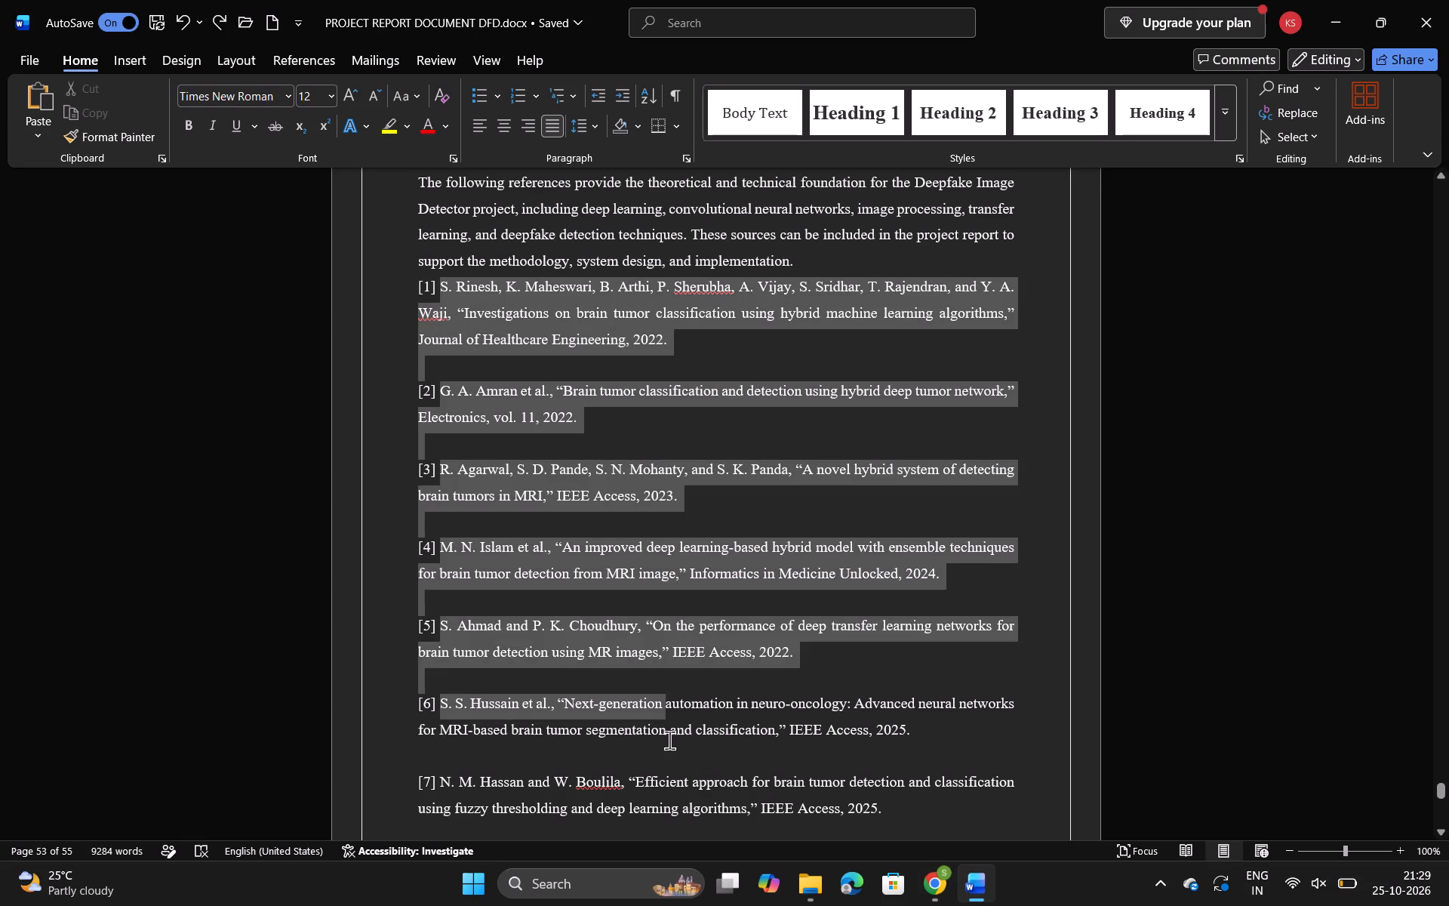
{"action": "left_click_drag", "start_coordinate": [669, 740], "coordinate": [795, 905]}
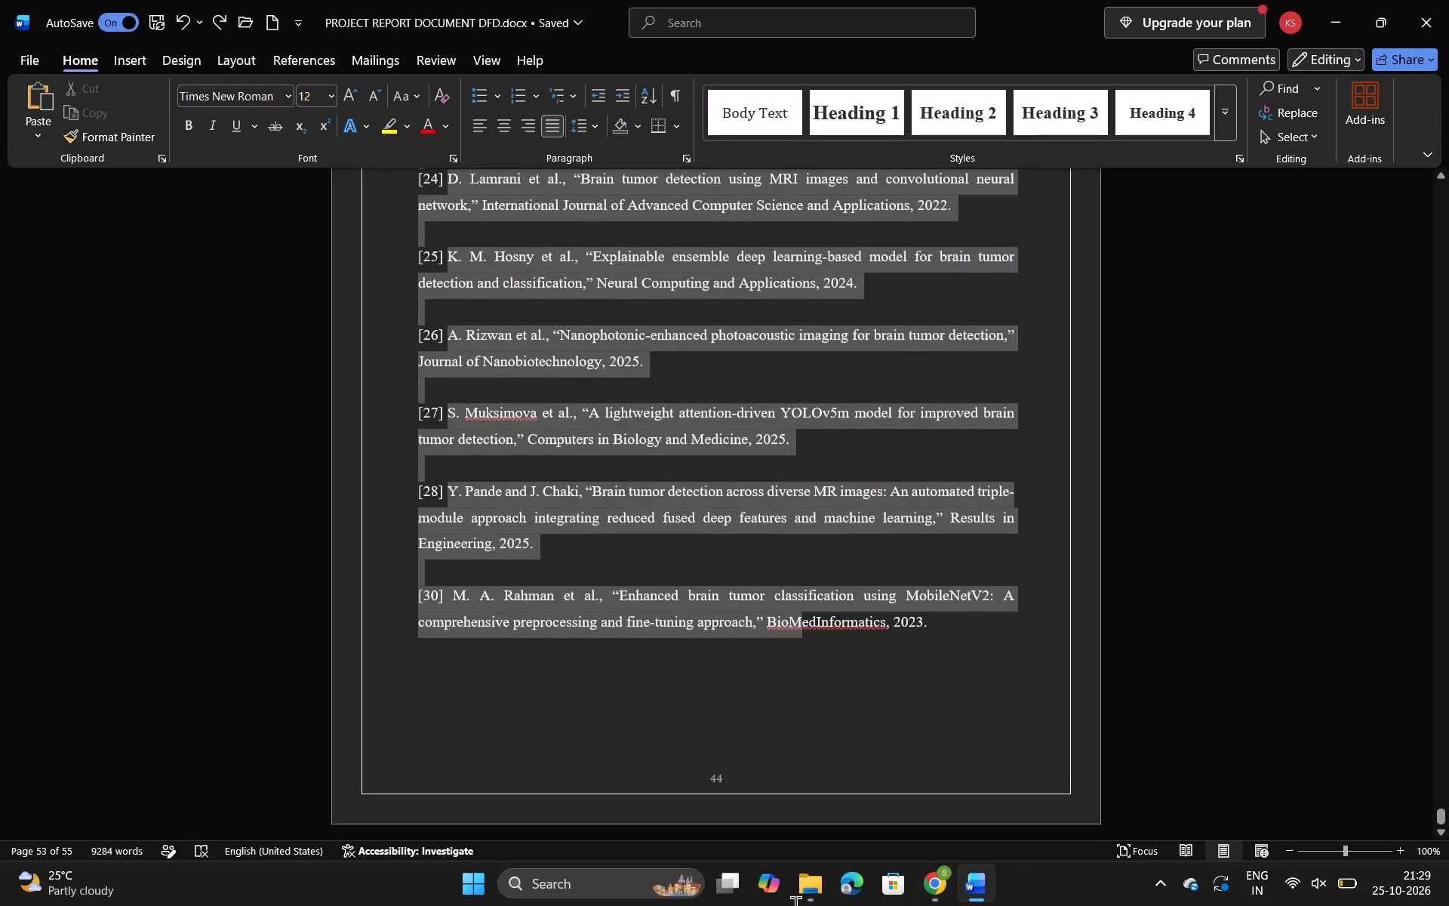
{"action": "left_click_drag", "start_coordinate": [795, 905], "coordinate": [1051, 639]}
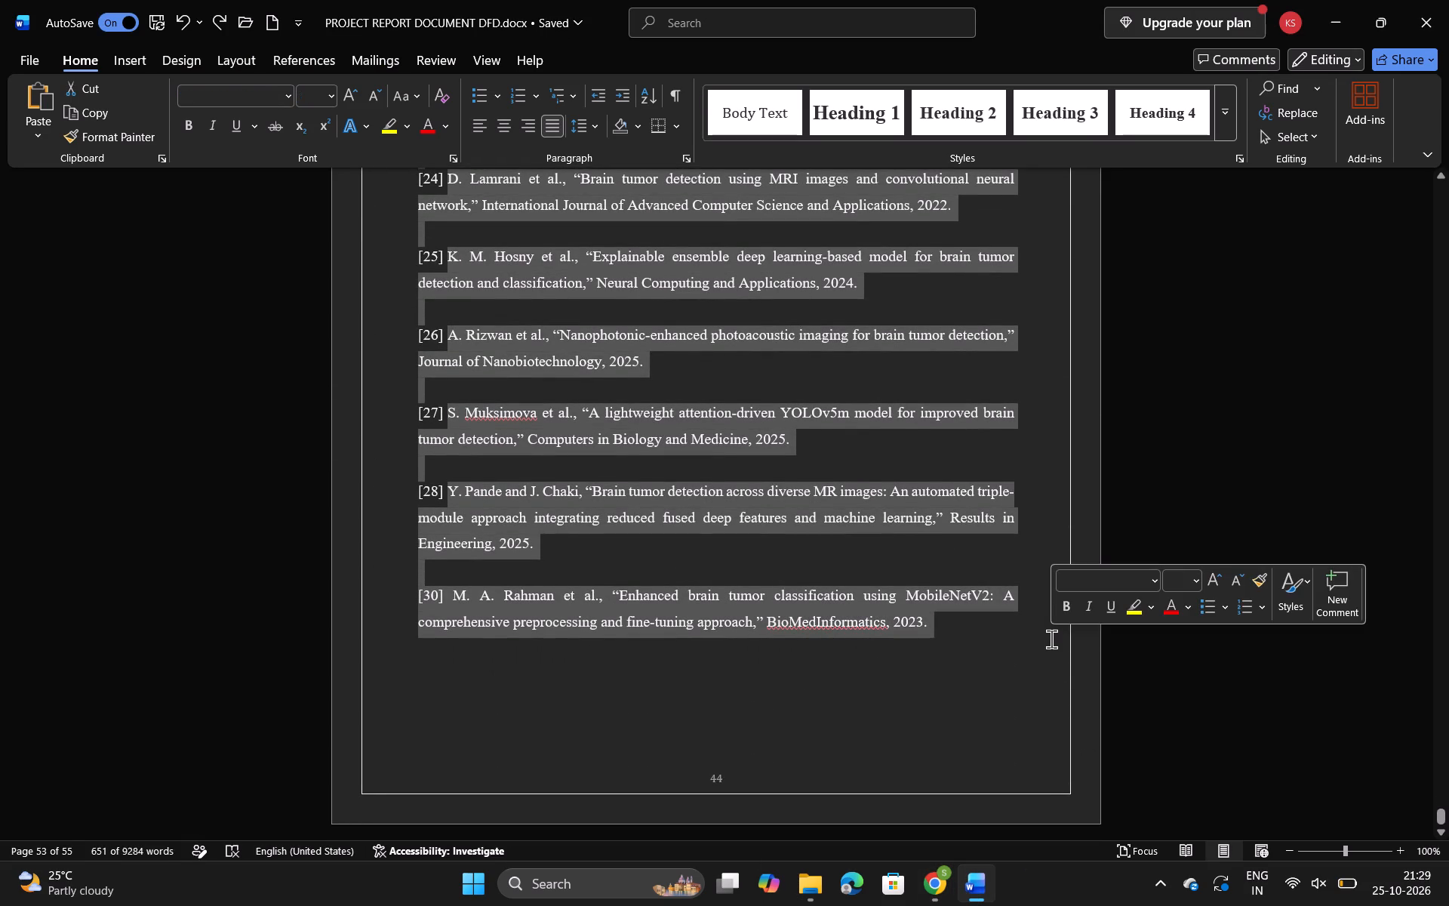
{"action": "key", "text": "ctrl+v"}
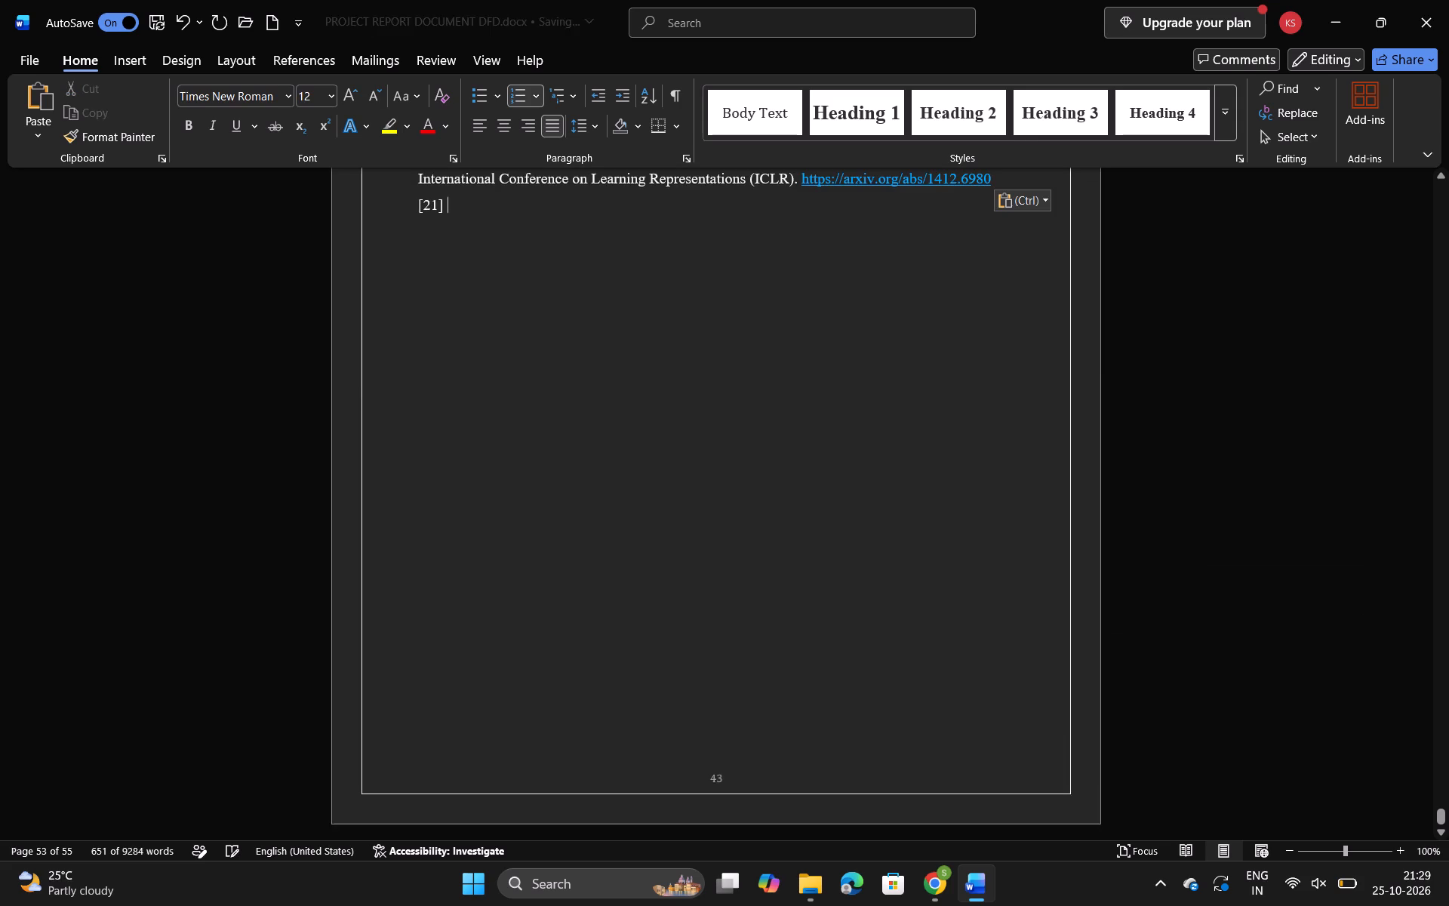
Remove the empty numbered label [21] after the last pasted reference.
{"action": "scroll", "coordinate": [614, 482], "scroll_direction": "up", "scroll_amount": 1}
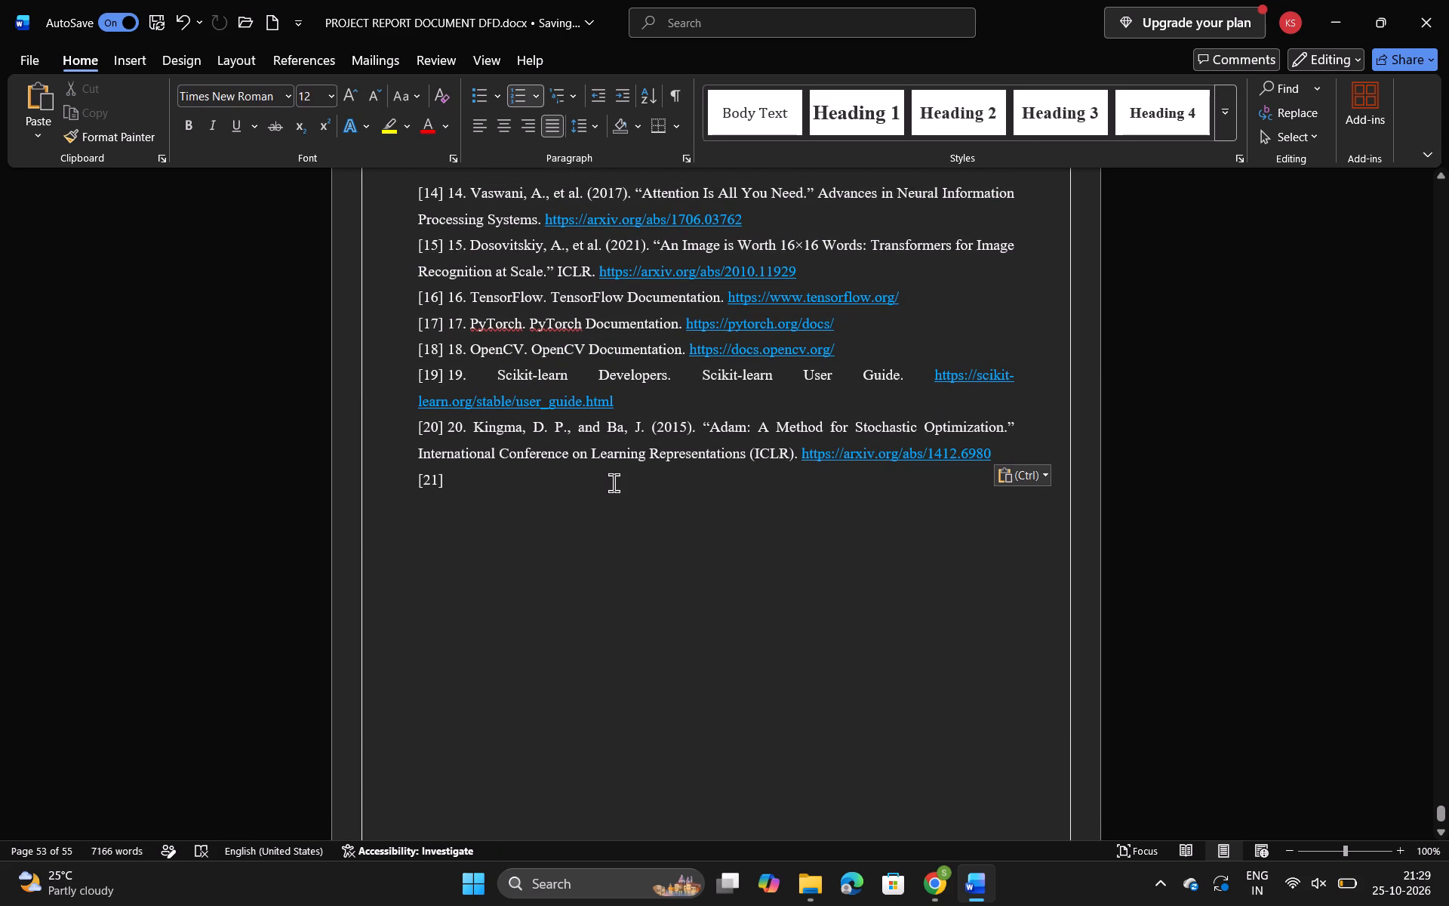
{"action": "key", "text": "BackSpace"}
{"action": "key", "text": "BackSpace"}
{"action": "key", "text": "BackSpace"}
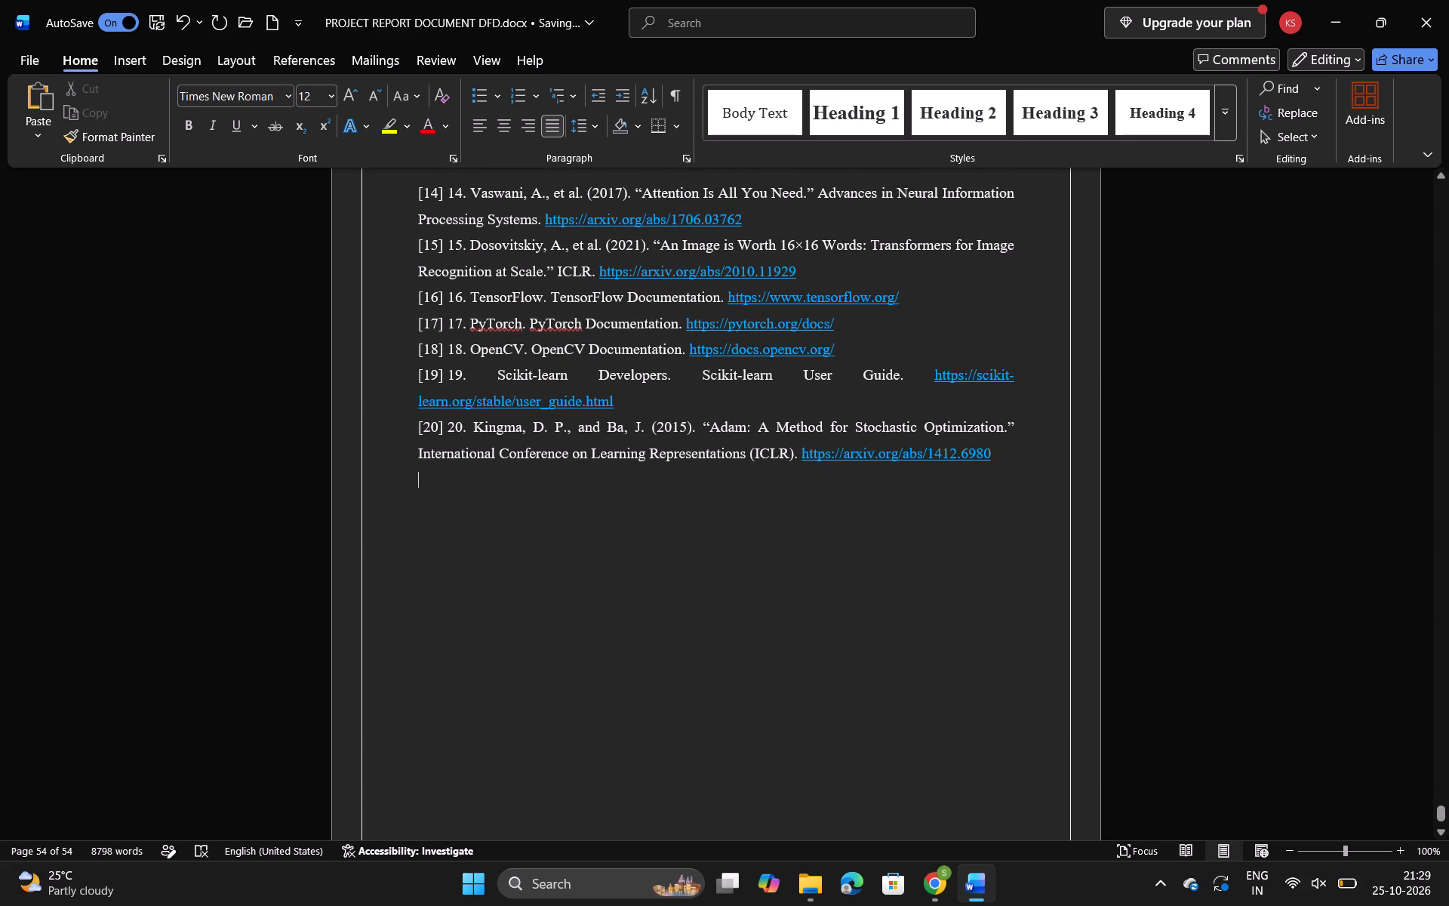
Delete the duplicate typed number "2." and its trailing space from the start of reference [2].
{"action": "scroll", "coordinate": [614, 482], "scroll_direction": "up", "scroll_amount": 2}
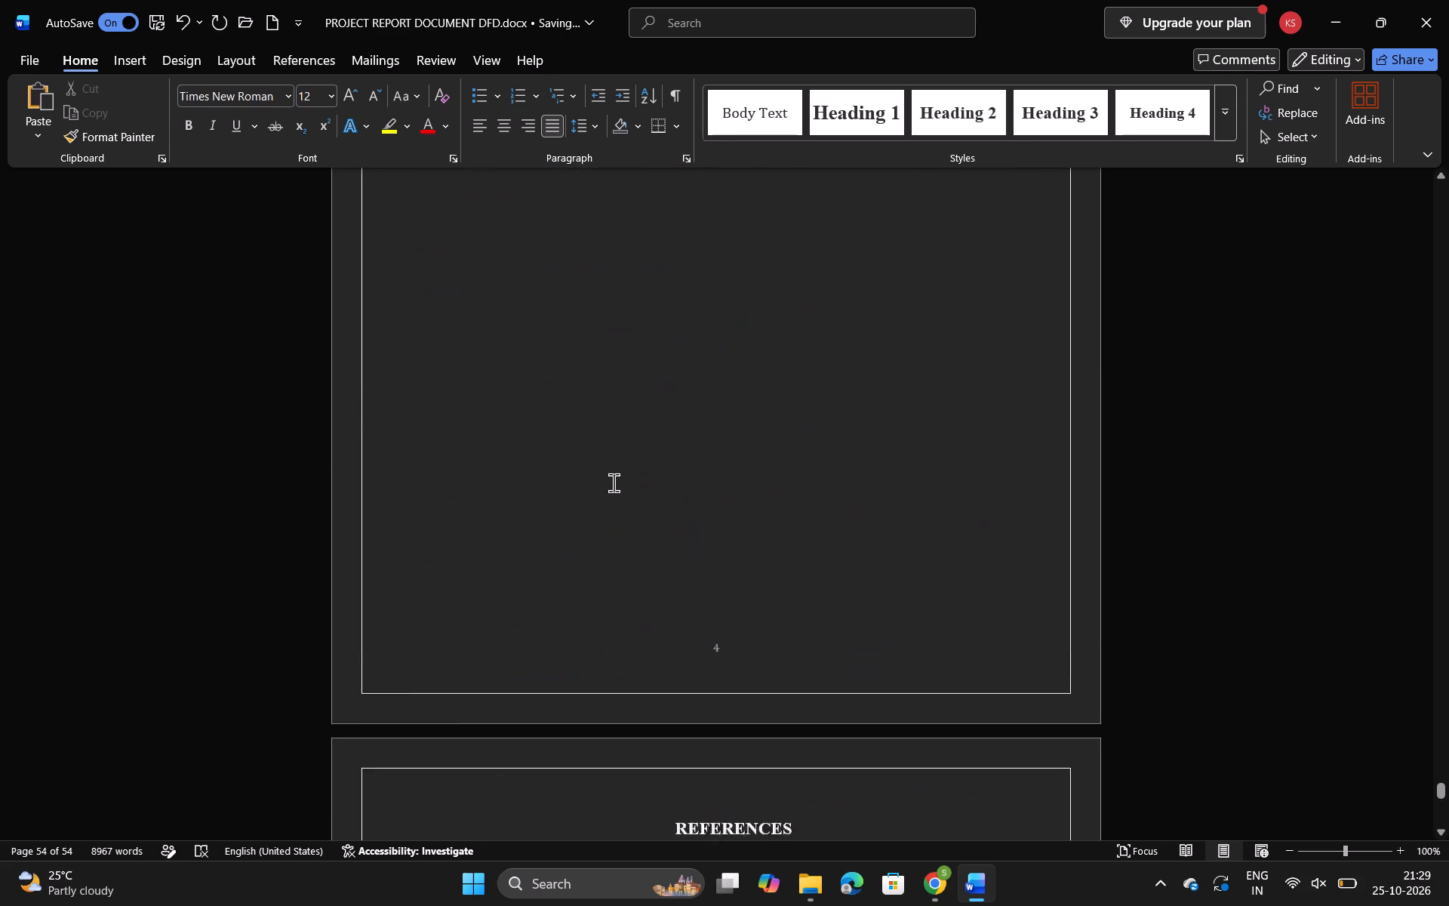
{"action": "scroll", "coordinate": [614, 482], "scroll_direction": "down", "scroll_amount": 1}
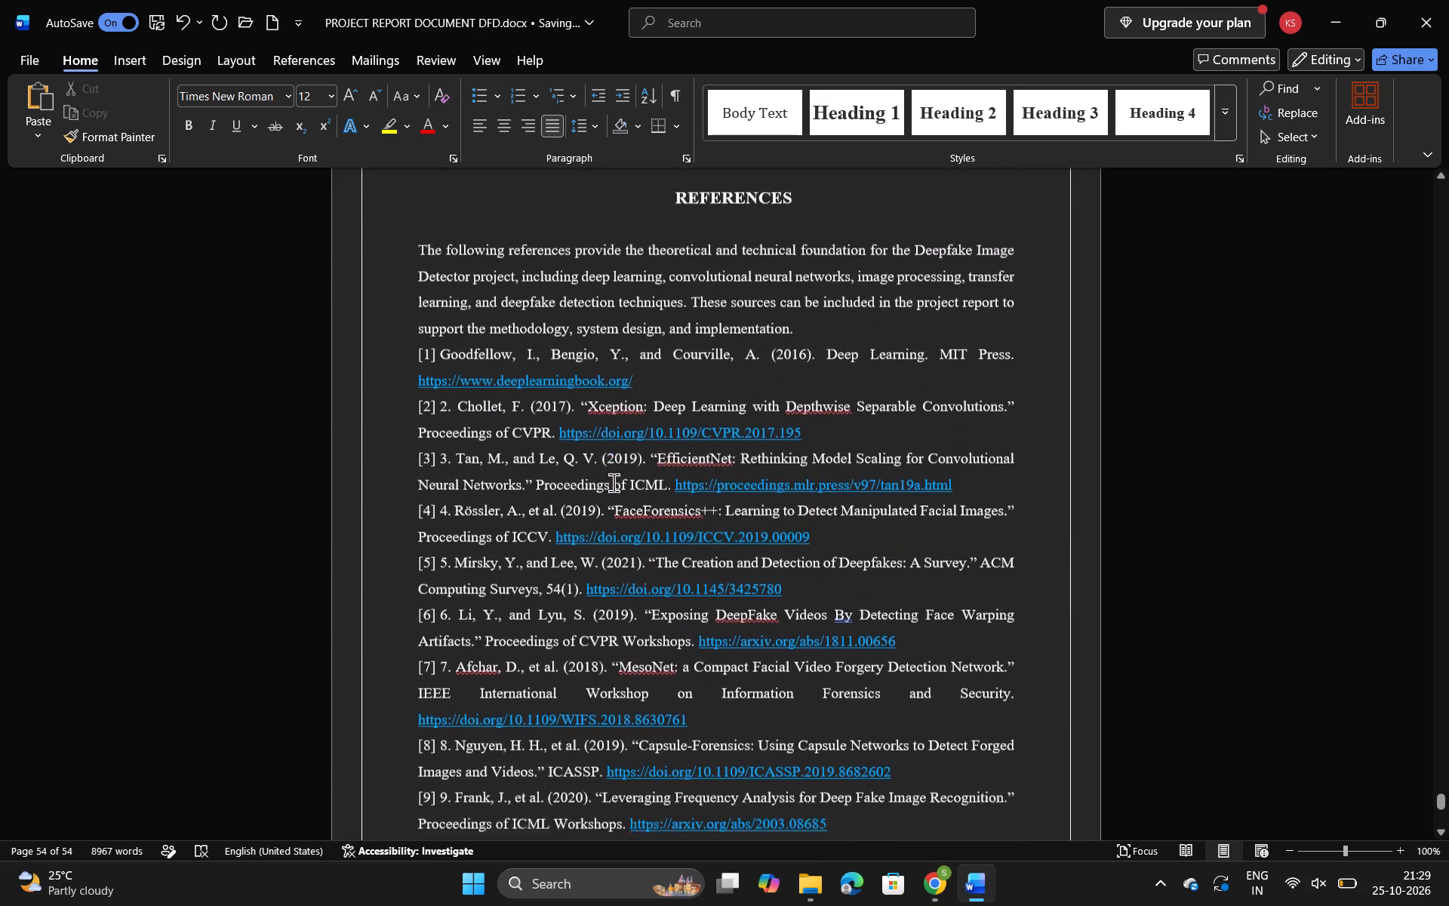
{"action": "scroll", "coordinate": [614, 482], "scroll_direction": "down", "scroll_amount": 1}
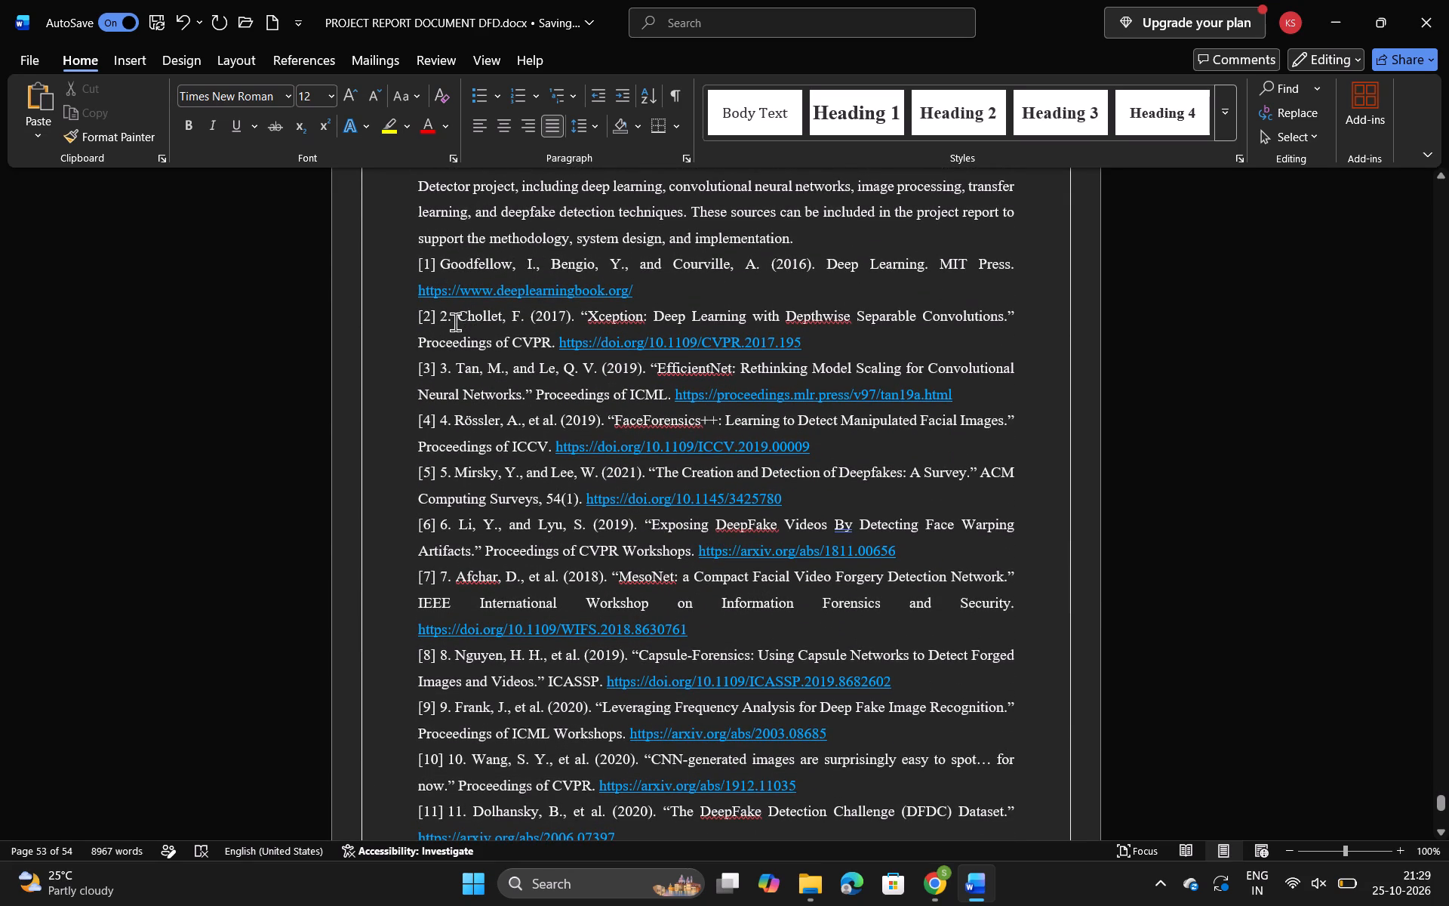
{"action": "left_click", "coordinate": [454, 318]}
{"action": "key", "text": "BackSpace"}
{"action": "key", "text": "BackSpace"}
{"action": "key", "text": "BackSpace"}
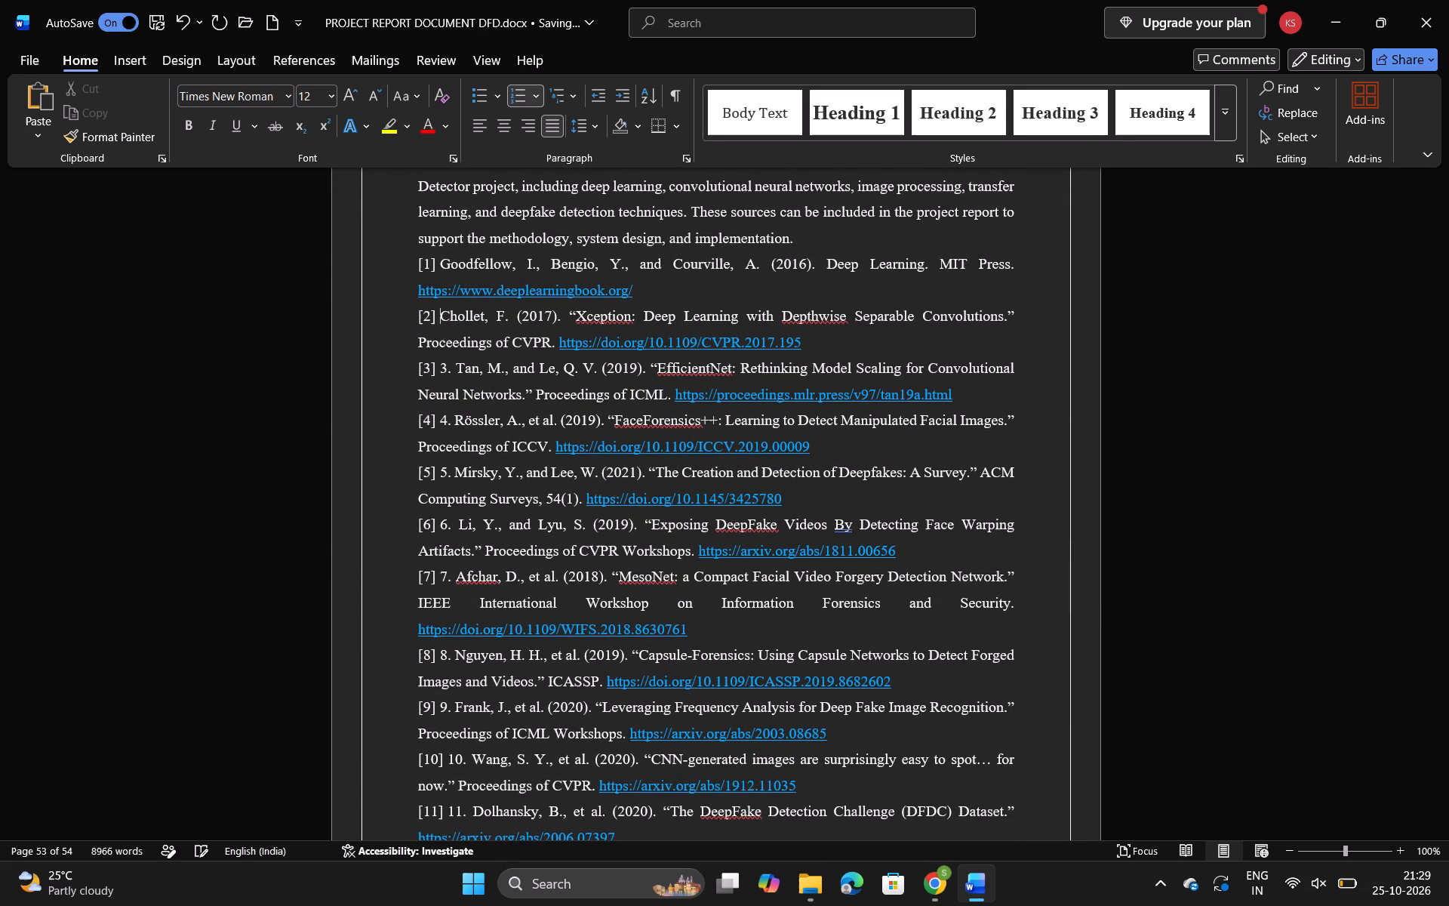
Delete the duplicate typed number "3." after the [3] label in the References list.
{"action": "key", "text": "Down"}
{"action": "key", "text": "Down"}
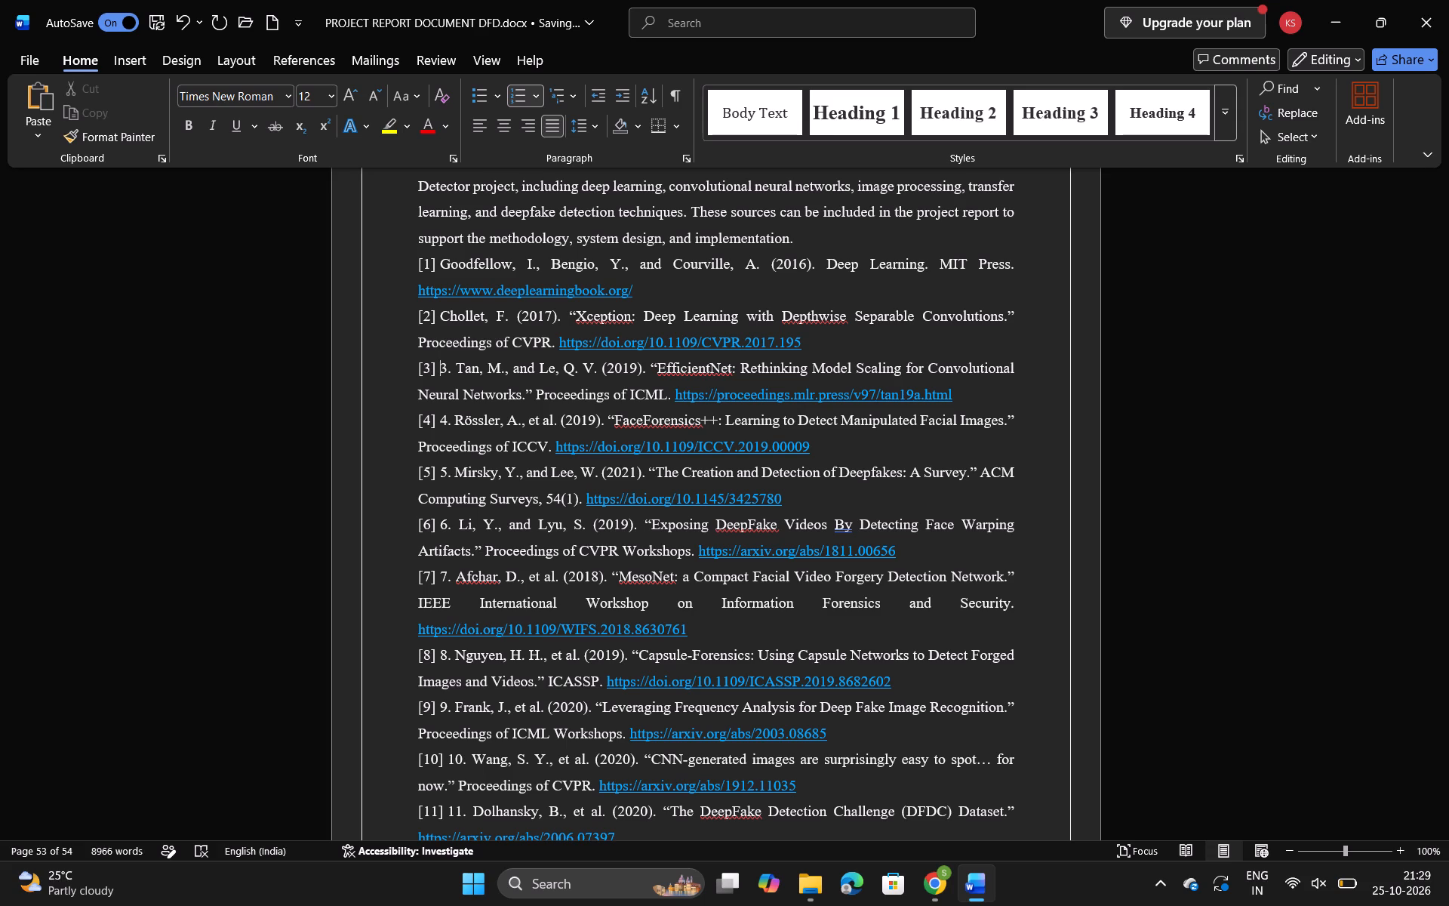
{"action": "key", "text": "Right"}
{"action": "key", "text": "Right"}
{"action": "key", "text": "BackSpace"}
{"action": "key", "text": "BackSpace"}
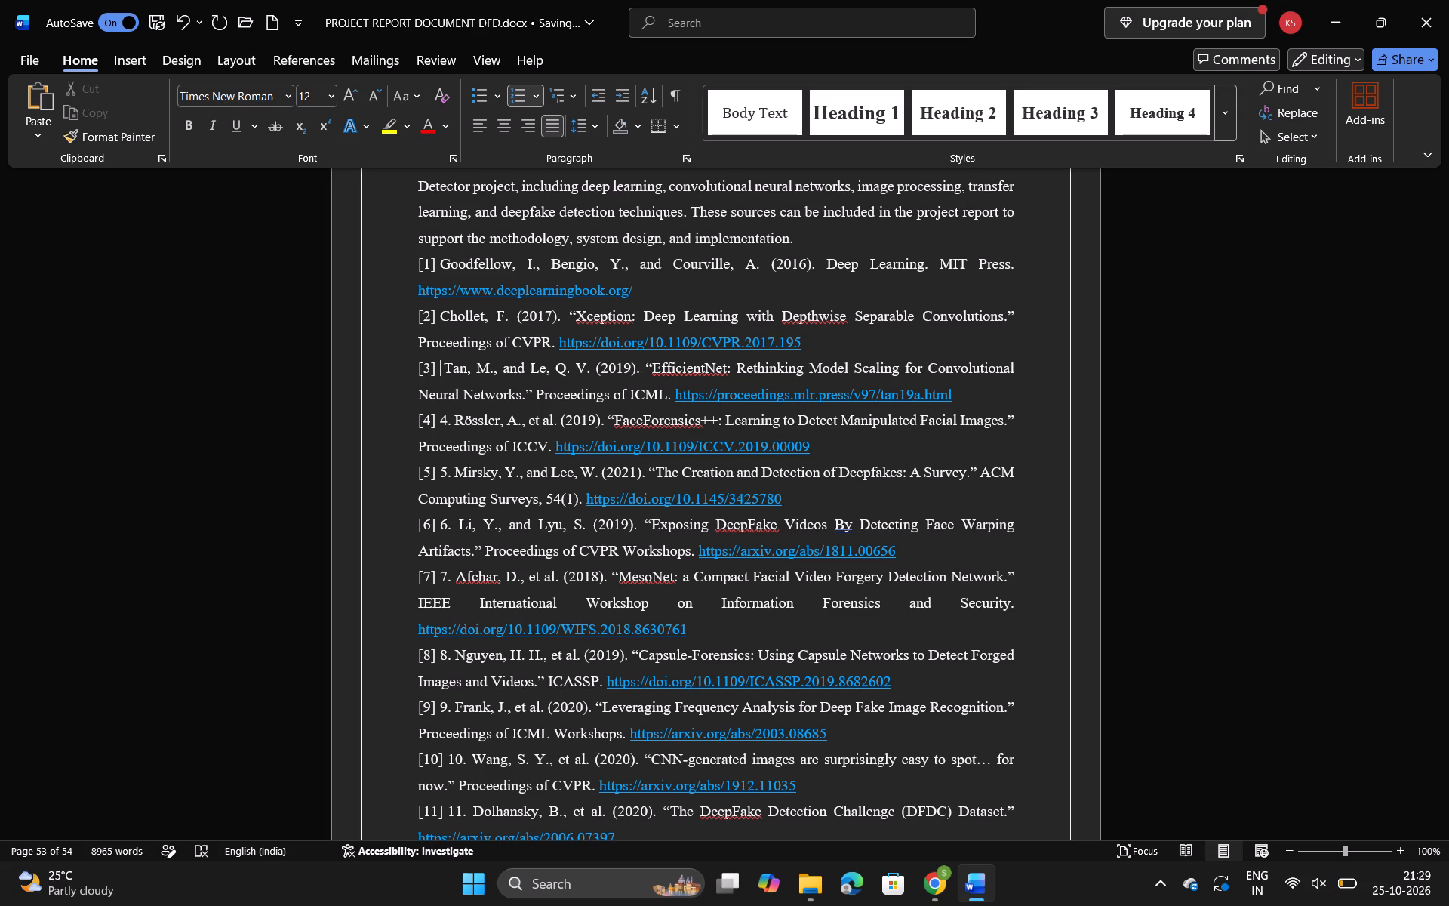
Delete the duplicate typed numbers "4." and "5." from the start of references [4] and [5].
{"action": "key", "text": "Down"}
{"action": "key", "text": "Down"}
{"action": "key", "text": "Right"}
{"action": "key", "text": "Right"}
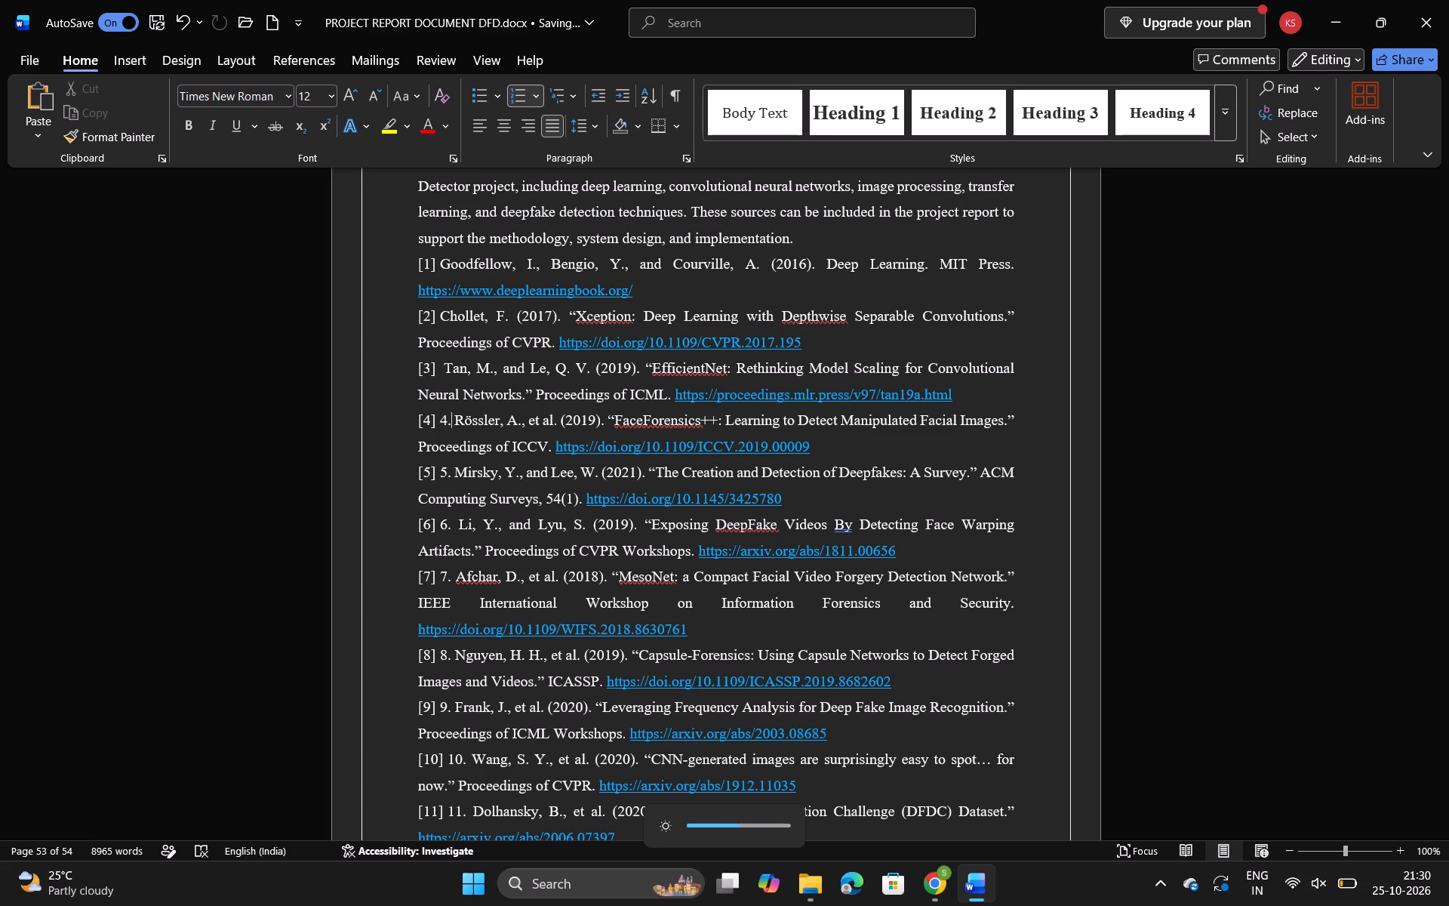
{"action": "key", "text": "BackSpace"}
{"action": "key", "text": "BackSpace"}
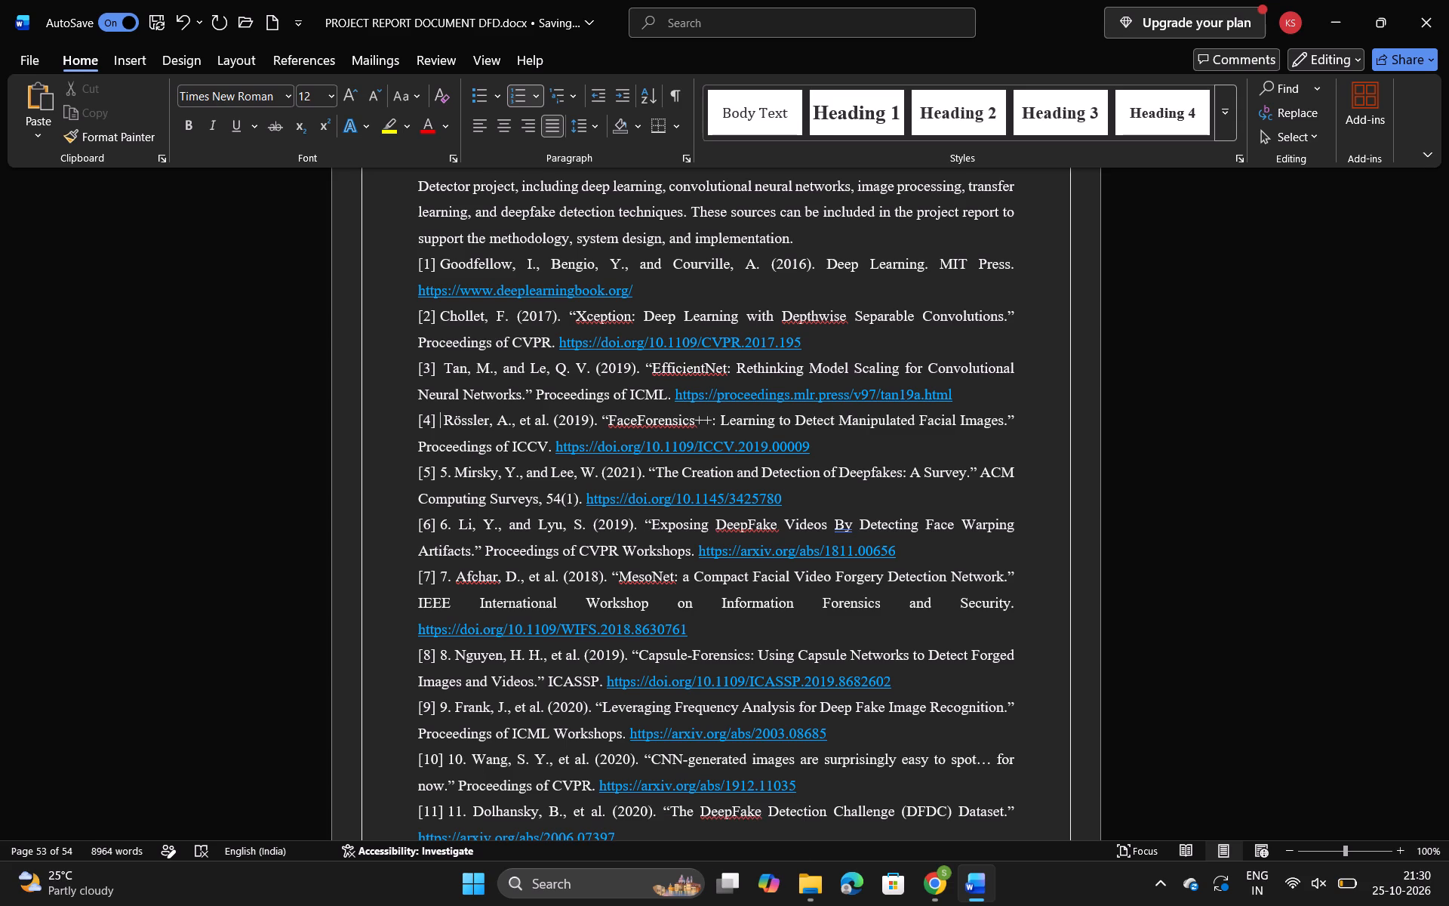
{"action": "key", "text": "Down"}
{"action": "key", "text": "Down"}
{"action": "key", "text": "Right"}
{"action": "key", "text": "Right"}
{"action": "key", "text": "BackSpace"}
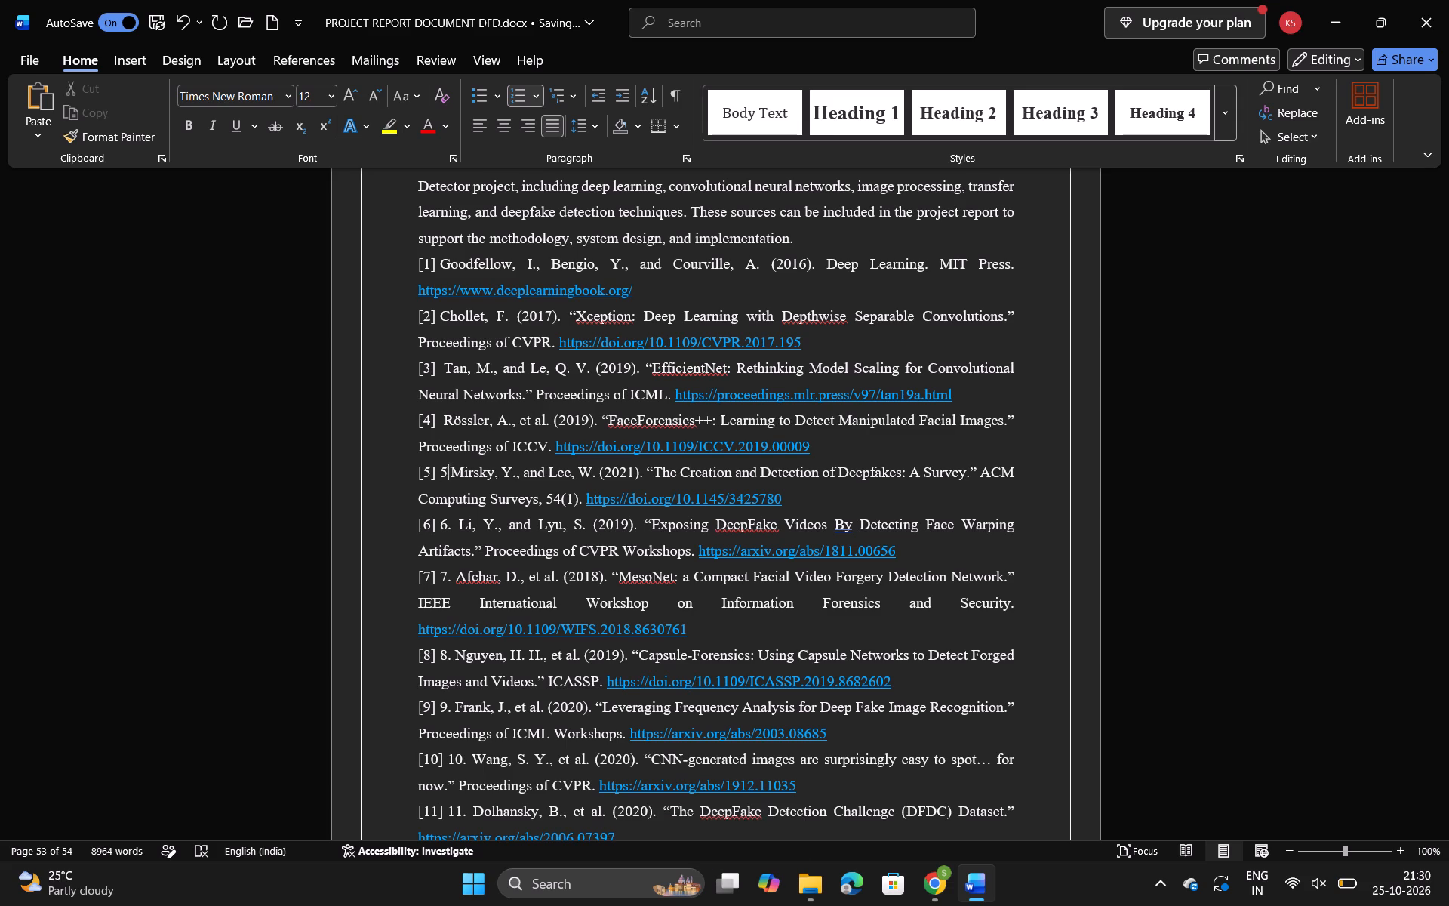
{"action": "key", "text": "BackSpace"}
Delete the duplicate typed numbers "6." and "7." from the start of references [6] and [7].
{"action": "key", "text": "Down"}
{"action": "key", "text": "Down"}
{"action": "key", "text": "Right"}
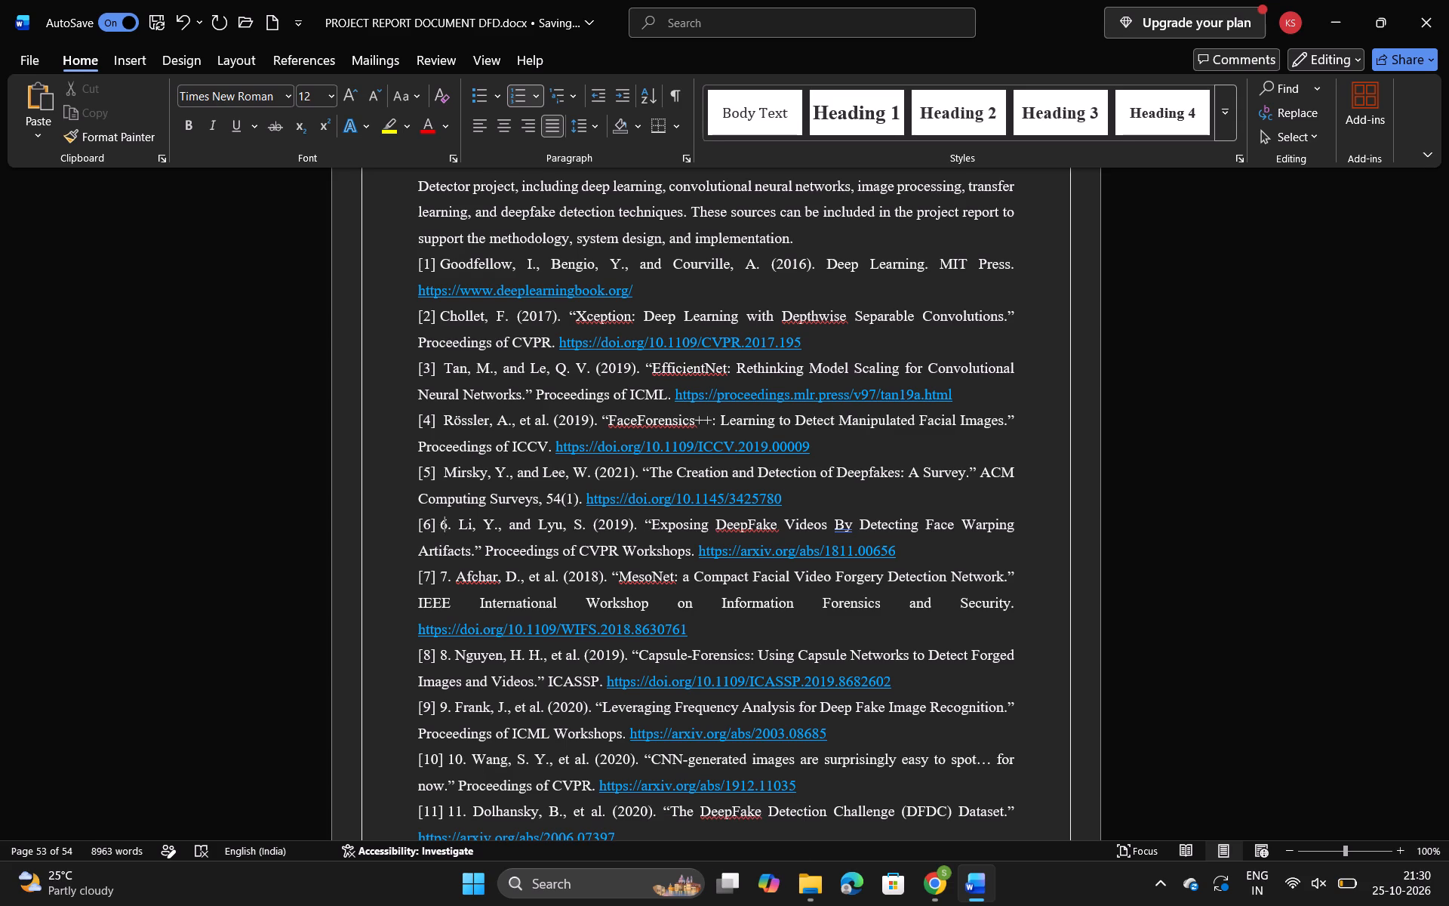
{"action": "key", "text": "Right"}
{"action": "key", "text": "BackSpace"}
{"action": "key", "text": "BackSpace"}
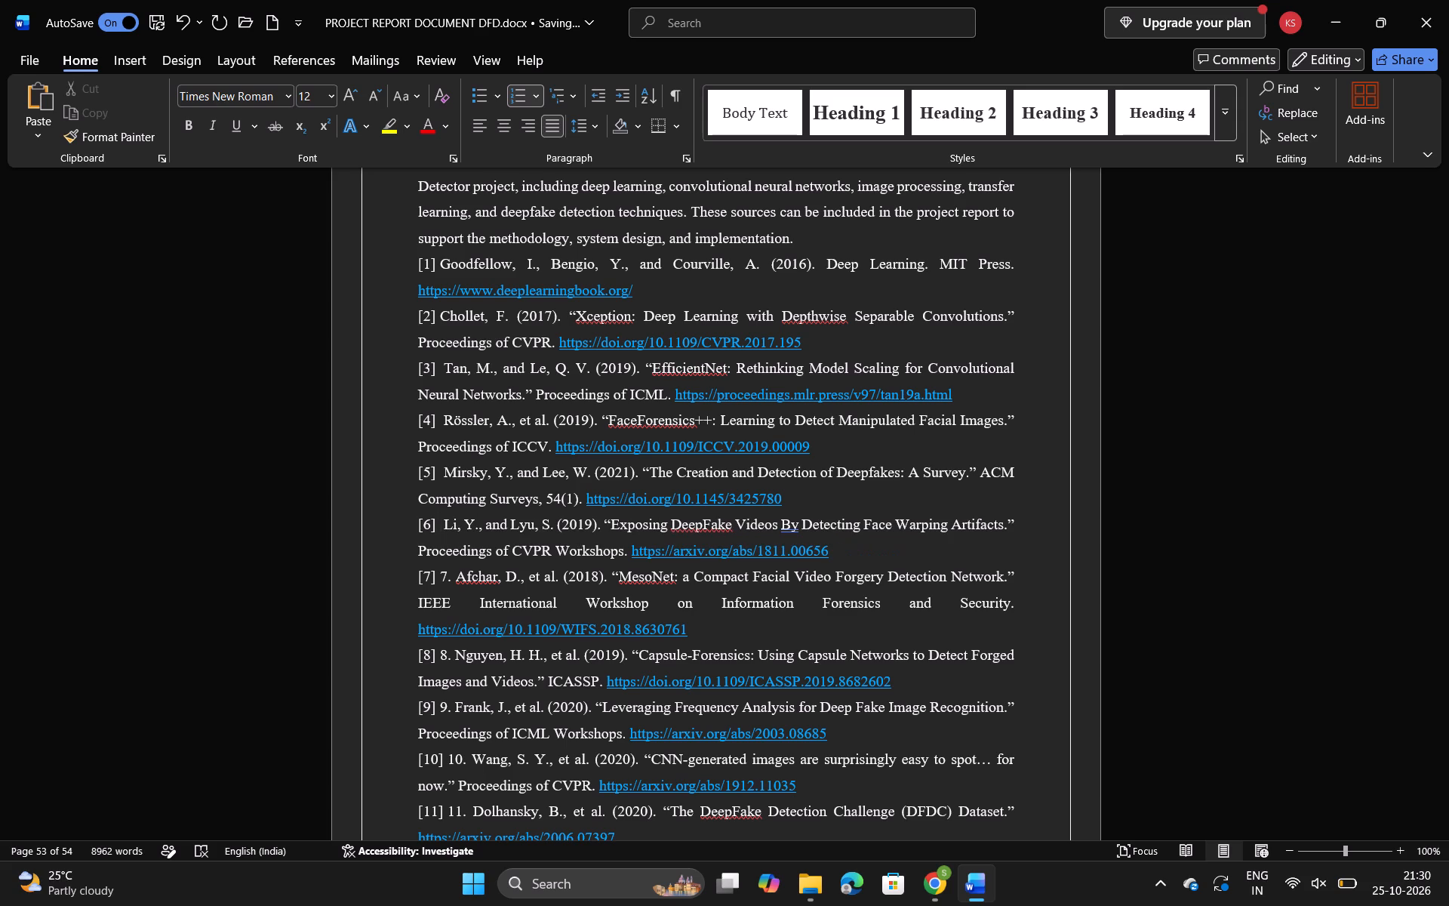
{"action": "key", "text": "Down"}
{"action": "key", "text": "Down"}
{"action": "key", "text": "Down"}
{"action": "key", "text": "Up"}
{"action": "key", "text": "Right"}
{"action": "key", "text": "Right"}
{"action": "key", "text": "BackSpace"}
{"action": "key", "text": "BackSpace"}
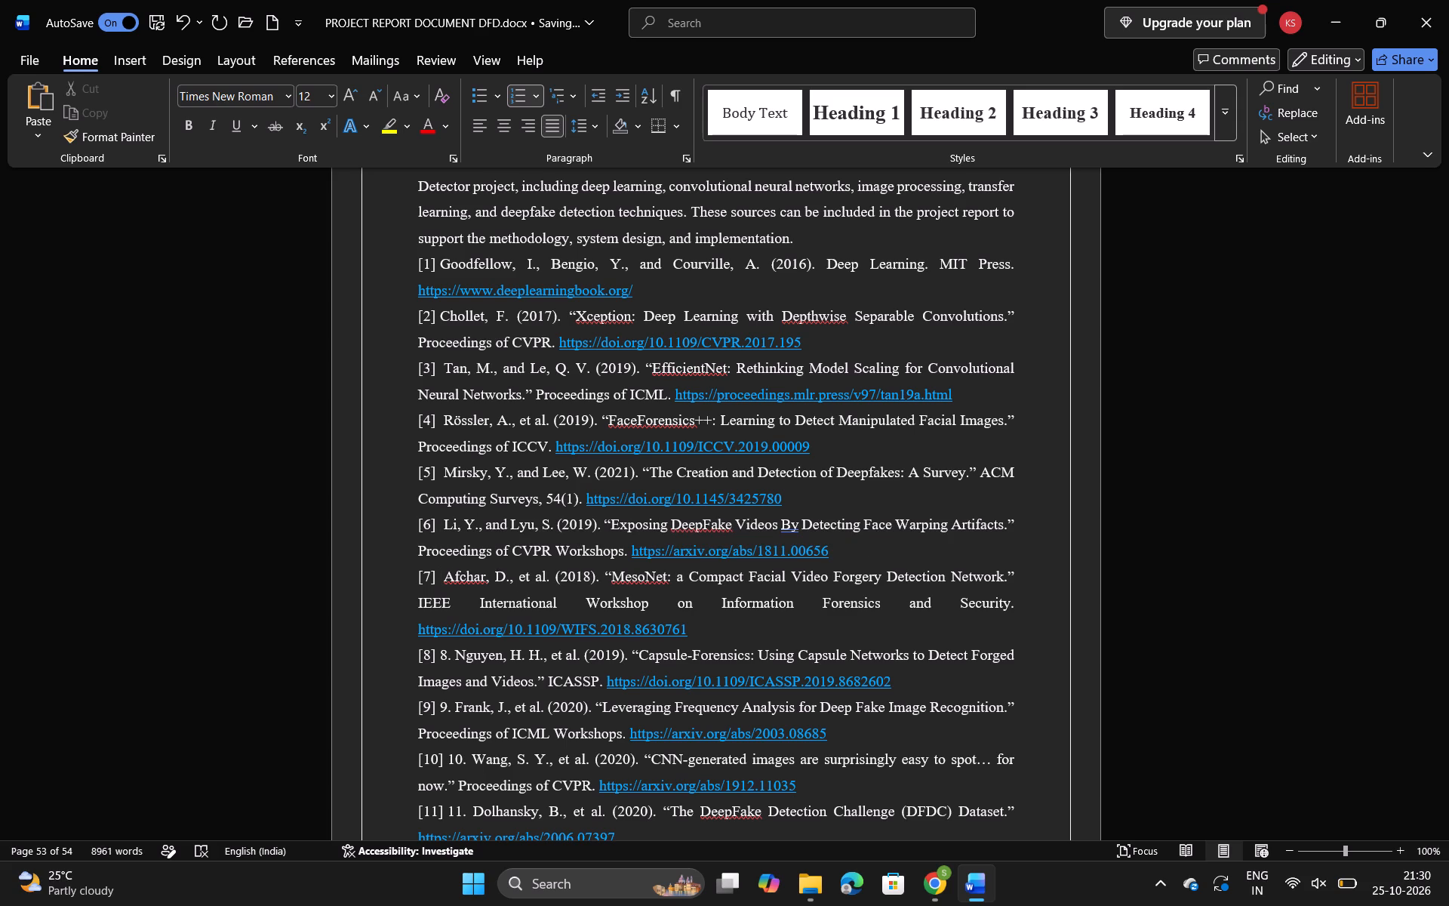
Delete the duplicate typed numbers "8." and "9." from the start of references [8] and [9].
{"action": "key", "text": "Down"}
{"action": "key", "text": "Down"}
{"action": "key", "text": "Down"}
{"action": "key", "text": "Right"}
{"action": "key", "text": "Right"}
{"action": "key", "text": "BackSpace"}
{"action": "key", "text": "BackSpace"}
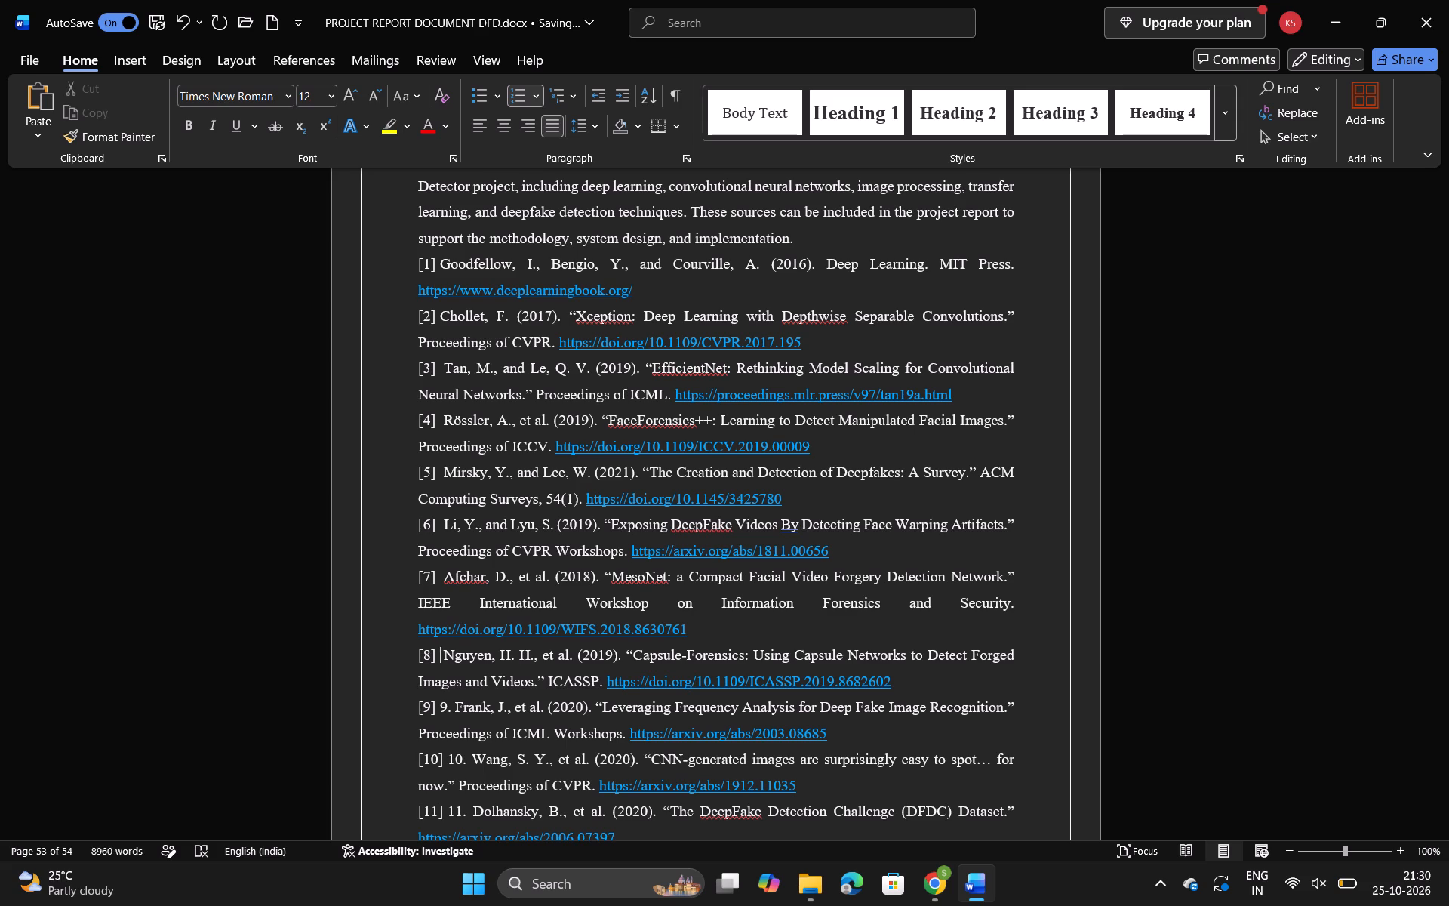
{"action": "key", "text": "Down"}
{"action": "key", "text": "Down"}
{"action": "key", "text": "Right"}
{"action": "key", "text": "Right"}
{"action": "key", "text": "BackSpace"}
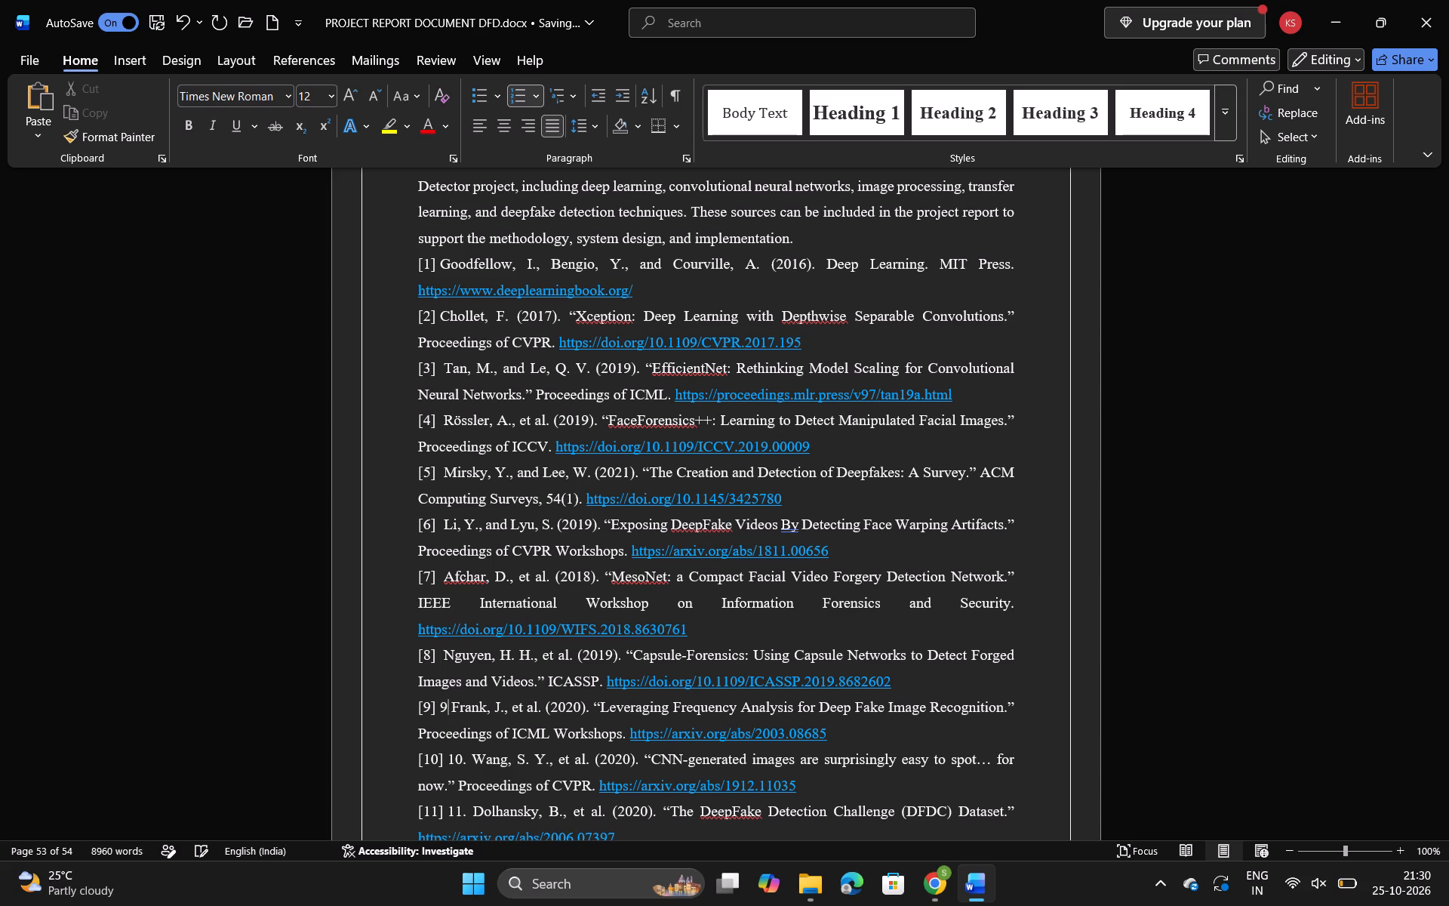
{"action": "key", "text": "BackSpace"}
Delete the duplicate typed number "10." from the start of reference [10], the CNN-generated images entry.
{"action": "key", "text": "Down"}
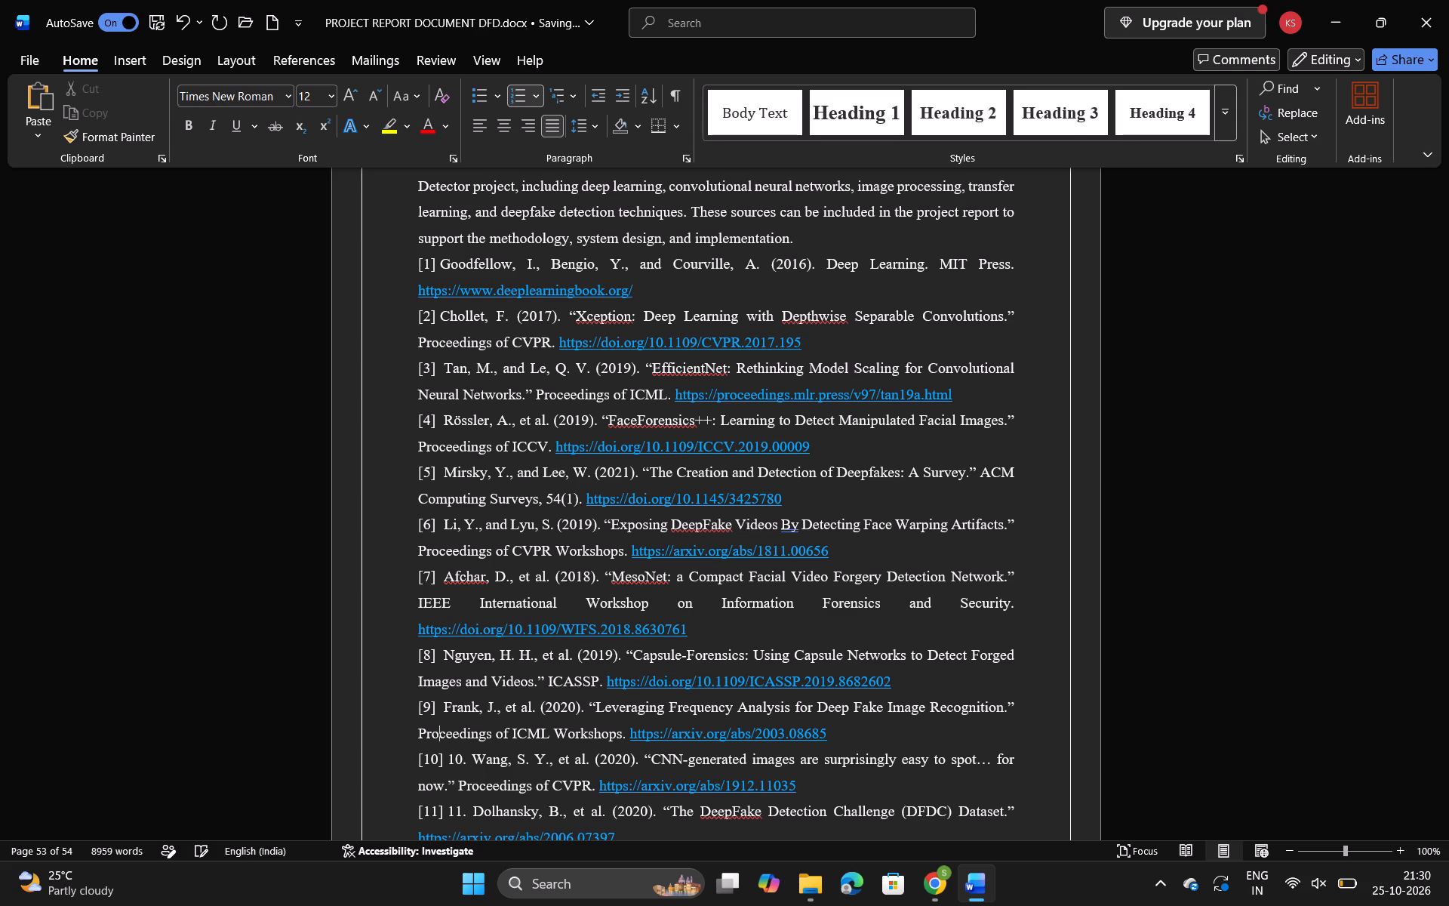
{"action": "key", "text": "Down"}
{"action": "key", "text": "Right"}
{"action": "key", "text": "Right"}
{"action": "key", "text": "Right"}
{"action": "key", "text": "BackSpace"}
{"action": "key", "text": "BackSpace"}
{"action": "key", "text": "BackSpace"}
Delete the duplicate typed number "11." from the start of reference [11], the DeepFake Detection Challenge entry.
{"action": "key", "text": "Down"}
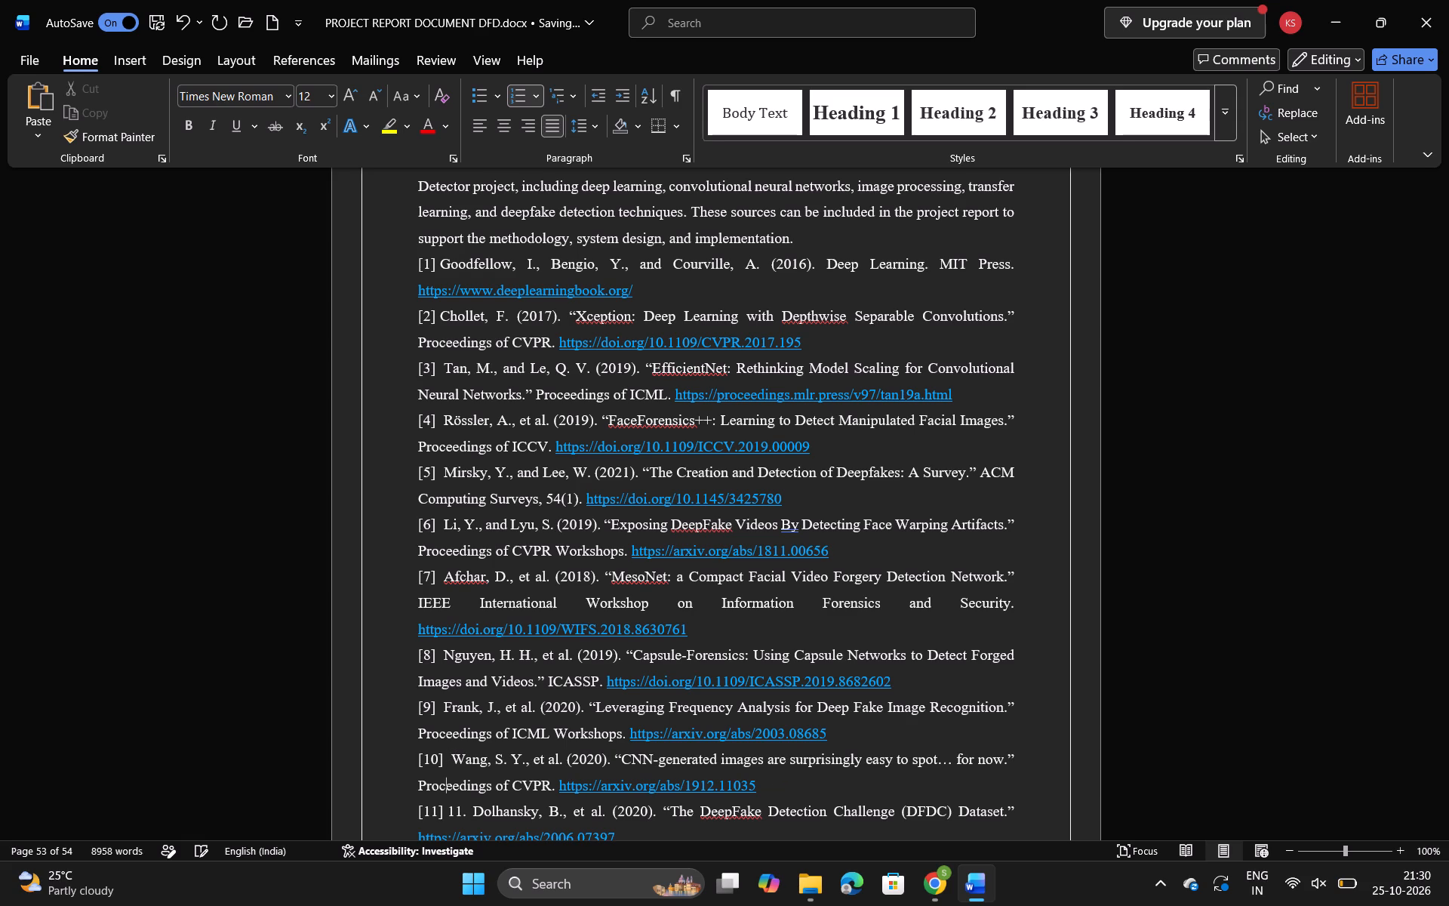
{"action": "key", "text": "Down"}
{"action": "key", "text": "Right"}
{"action": "key", "text": "Right"}
{"action": "key", "text": "Right"}
{"action": "key", "text": "BackSpace"}
{"action": "key", "text": "BackSpace"}
{"action": "key", "text": "BackSpace"}
Skip reference [12] and delete the duplicate typed number "13." from reference [13], the Deep Residual Learning entry.
{"action": "scroll", "coordinate": [454, 318], "scroll_direction": "down", "scroll_amount": 1}
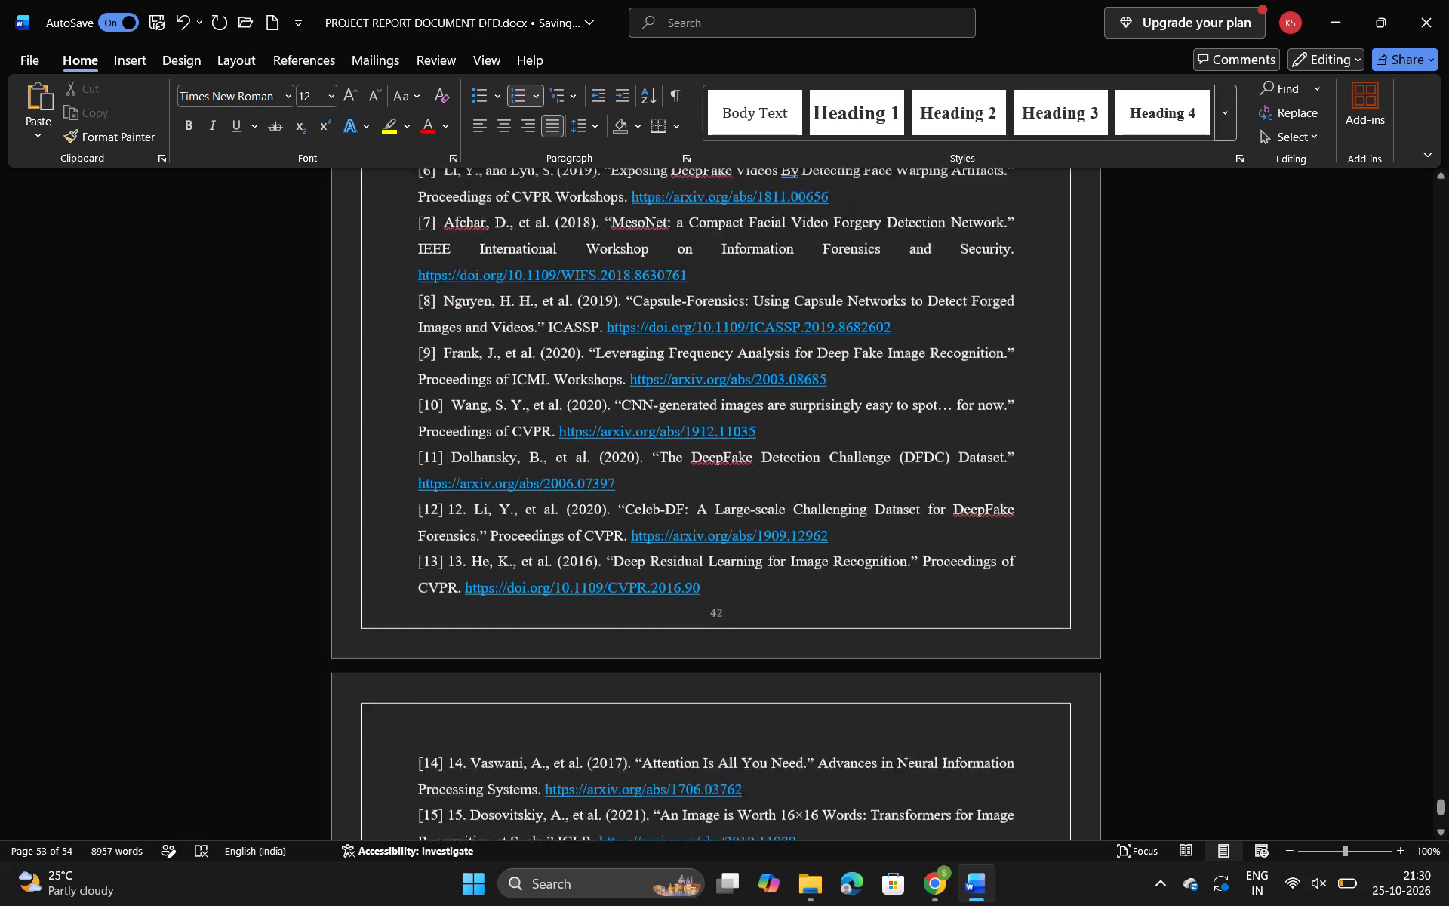
{"action": "scroll", "coordinate": [454, 318], "scroll_direction": "down", "scroll_amount": 1}
{"action": "key", "text": "Down"}
{"action": "key", "text": "Down"}
{"action": "key", "text": "Down"}
{"action": "key", "text": "Down"}
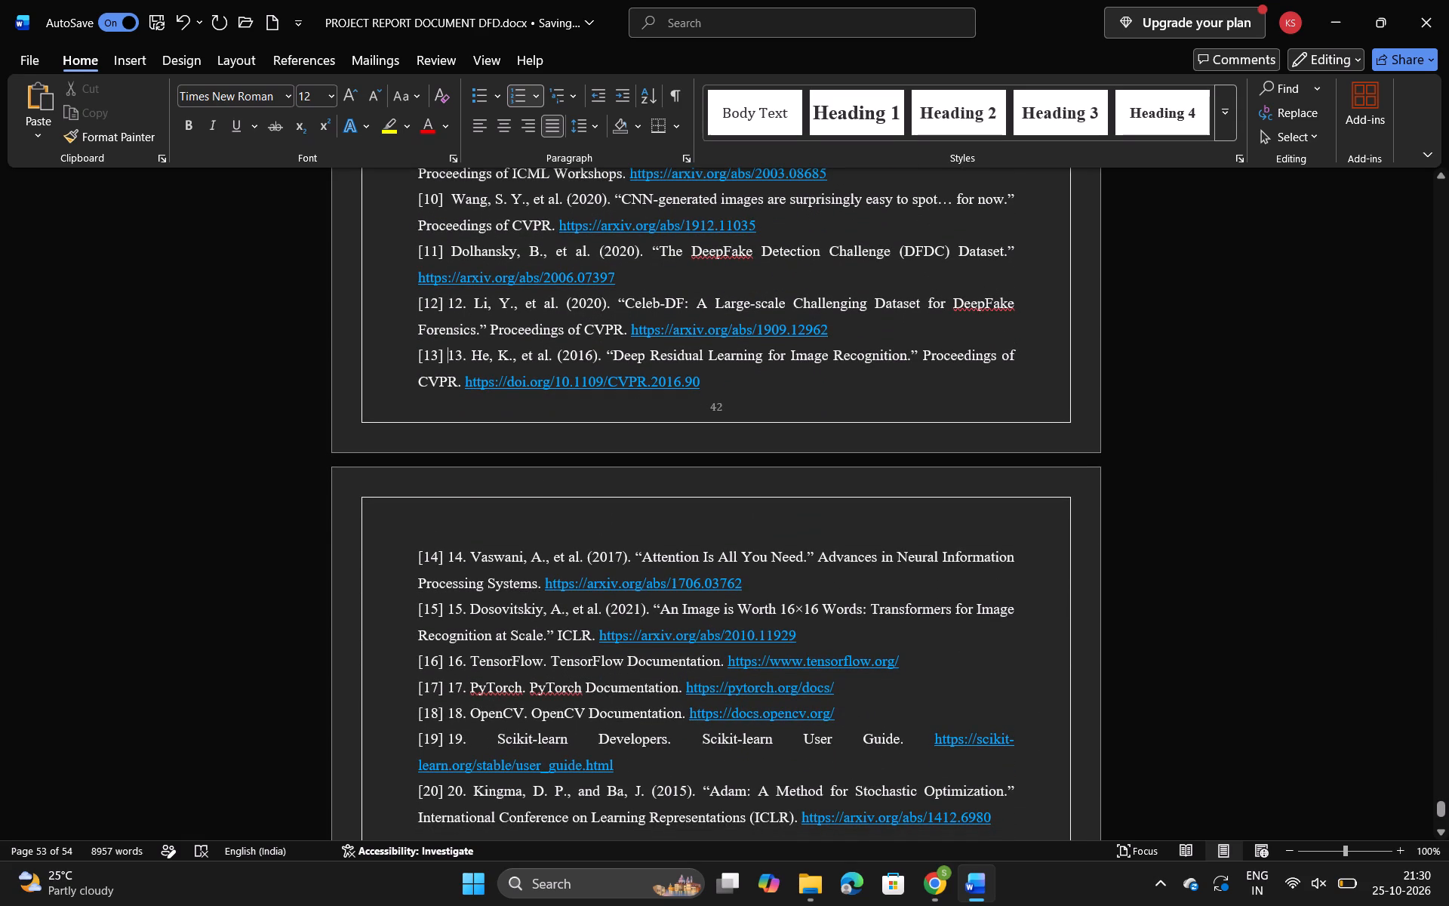
{"action": "key", "text": "Right"}
{"action": "key", "text": "Right"}
{"action": "key", "text": "Right"}
{"action": "key", "text": "BackSpace"}
{"action": "key", "text": "BackSpace"}
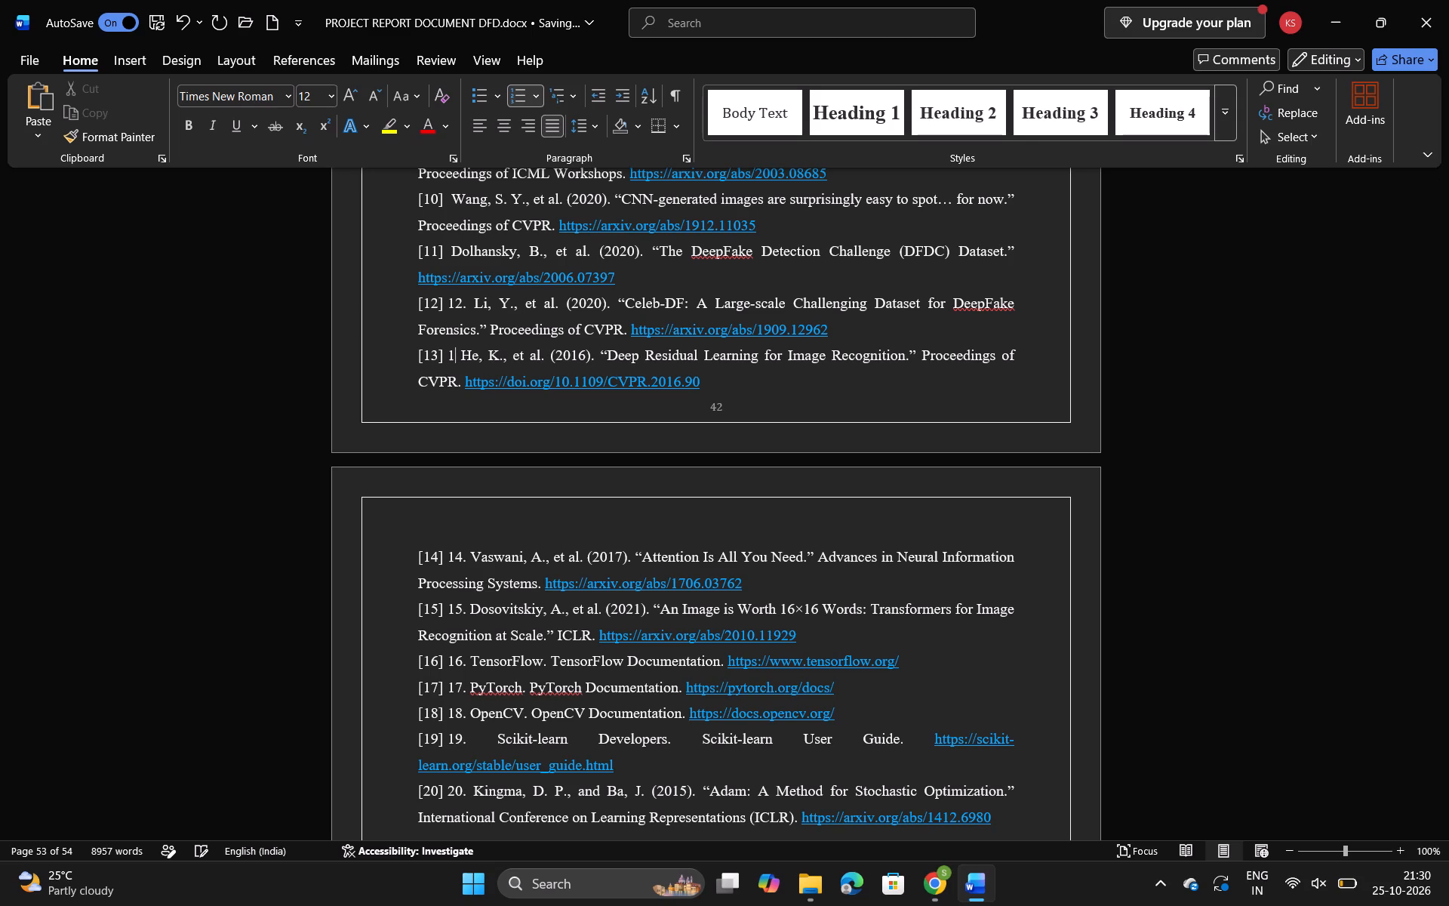
{"action": "key", "text": "BackSpace"}
Go back to the skipped reference [12], the Celeb-DF entry, and delete its duplicate typed number "12.".
{"action": "key", "text": "Up"}
{"action": "key", "text": "Up"}
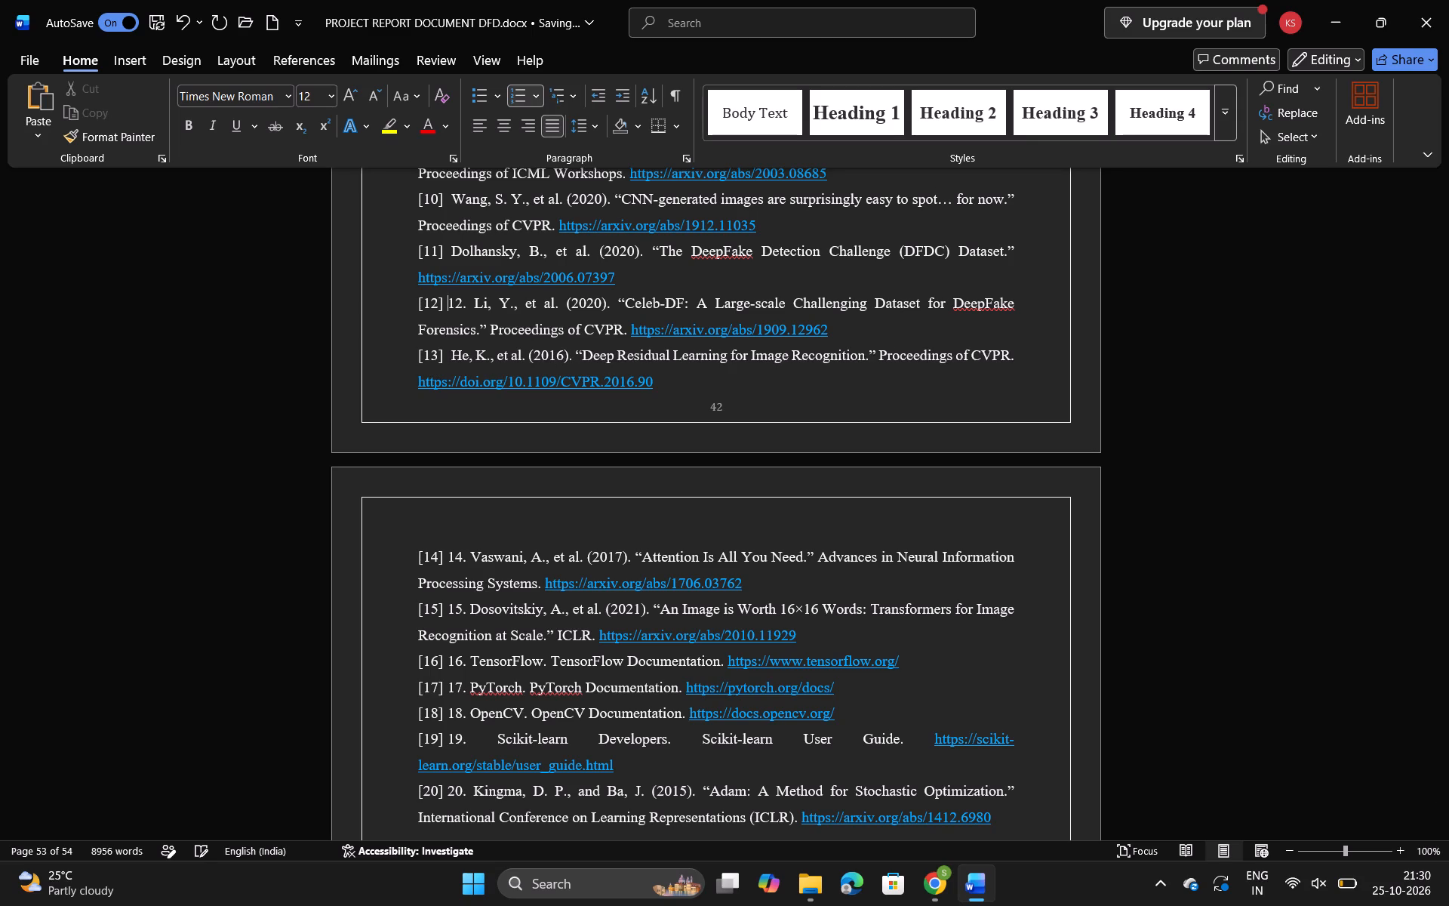
{"action": "key", "text": "Right"}
{"action": "key", "text": "Right"}
{"action": "key", "text": "Right"}
{"action": "key", "text": "BackSpace"}
{"action": "key", "text": "BackSpace"}
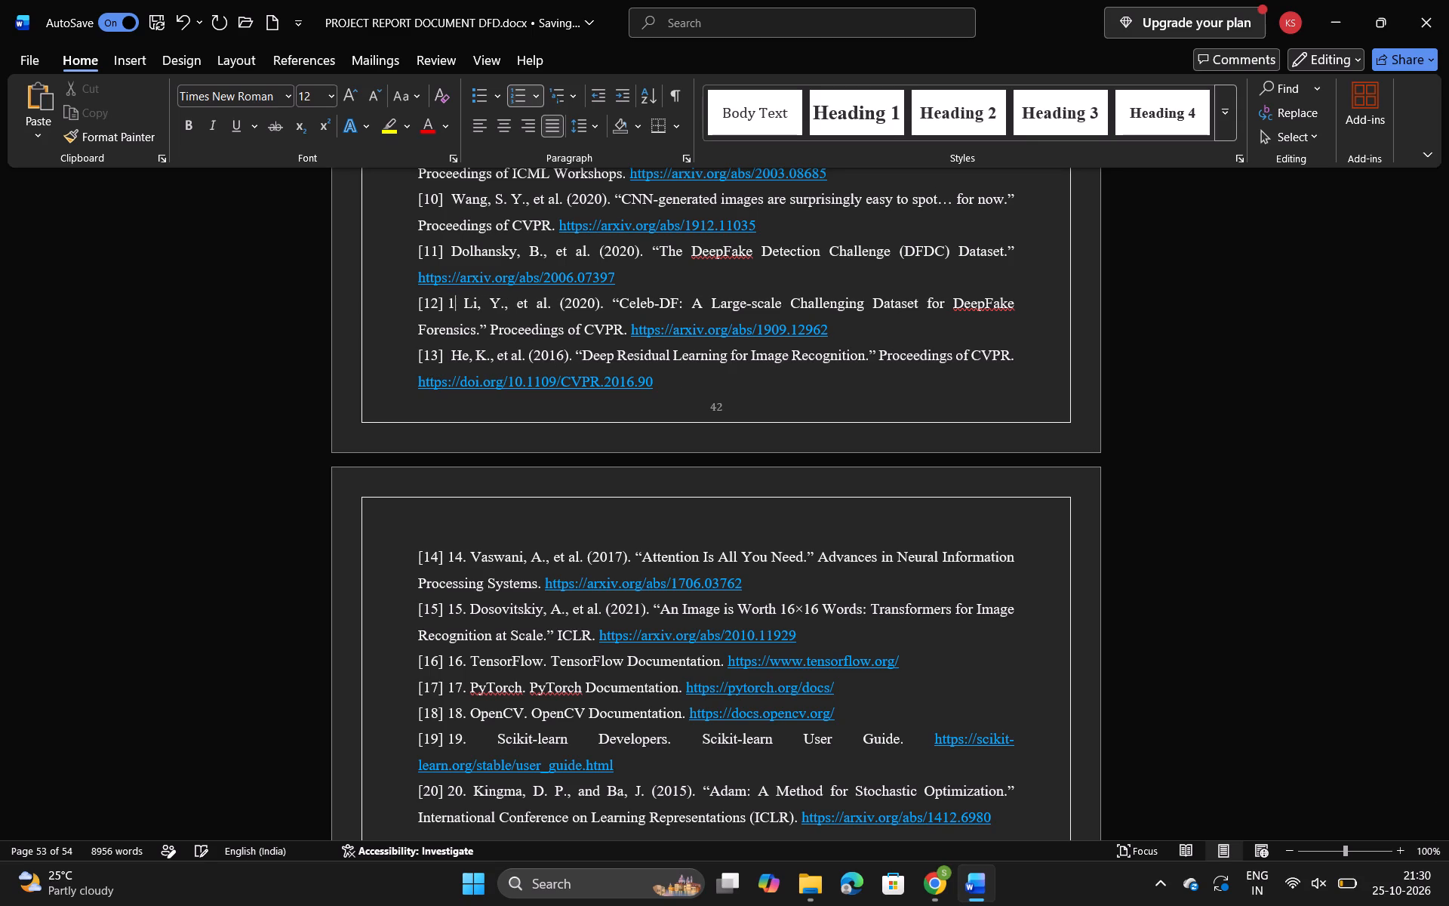
{"action": "key", "text": "BackSpace"}
Delete the duplicate typed number "14." from reference [14], the first entry on the following page.
{"action": "key", "text": "Down"}
{"action": "key", "text": "Down"}
{"action": "key", "text": "Down"}
{"action": "key", "text": "Down"}
{"action": "key", "text": "Right"}
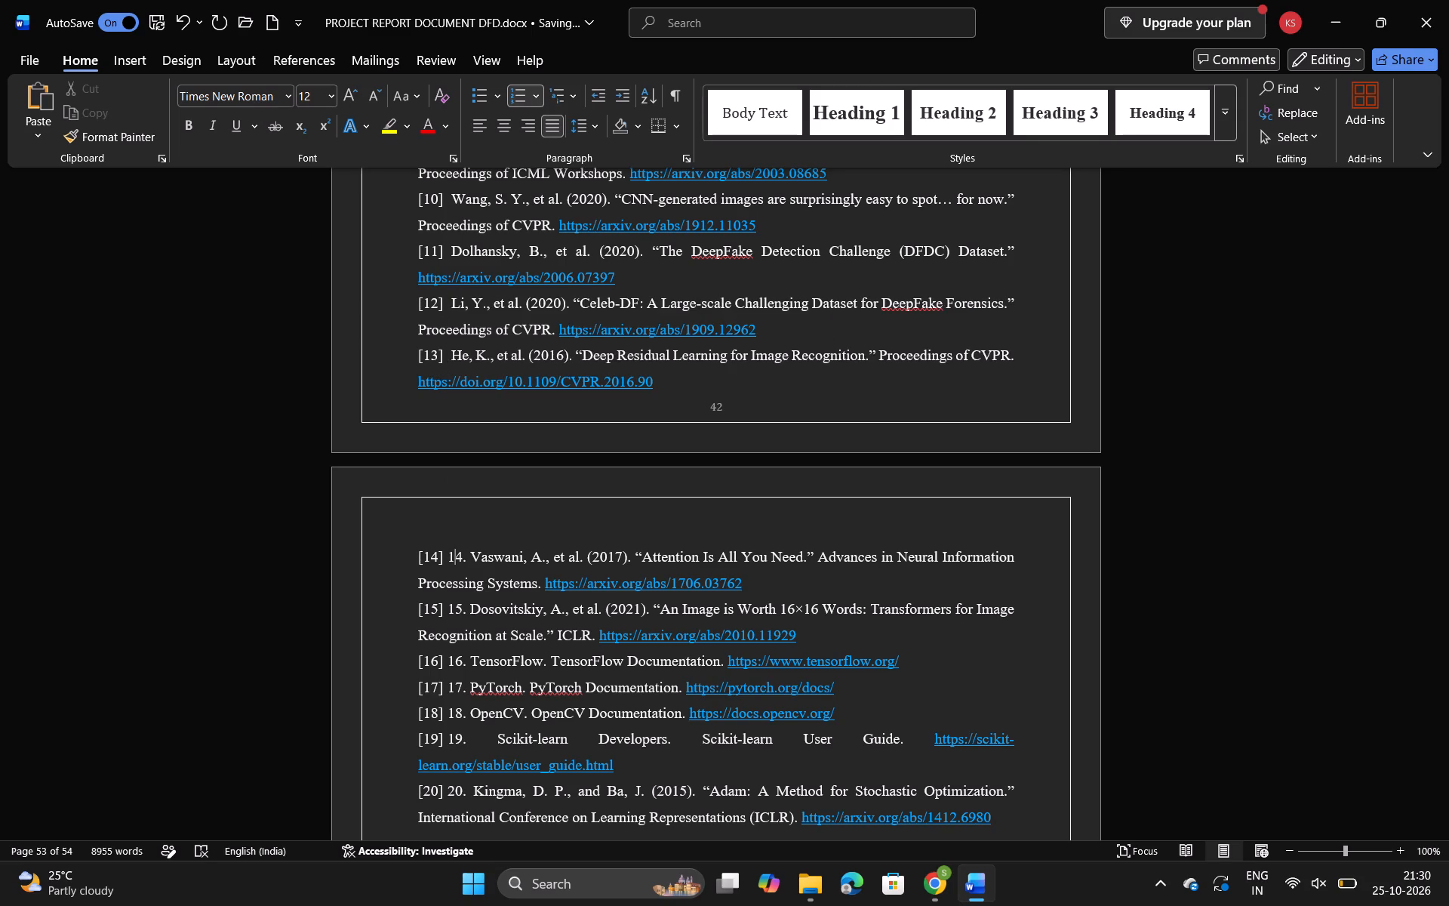
{"action": "key", "text": "Right"}
{"action": "key", "text": "Right"}
{"action": "key", "text": "BackSpace"}
{"action": "key", "text": "BackSpace"}
{"action": "key", "text": "BackSpace"}
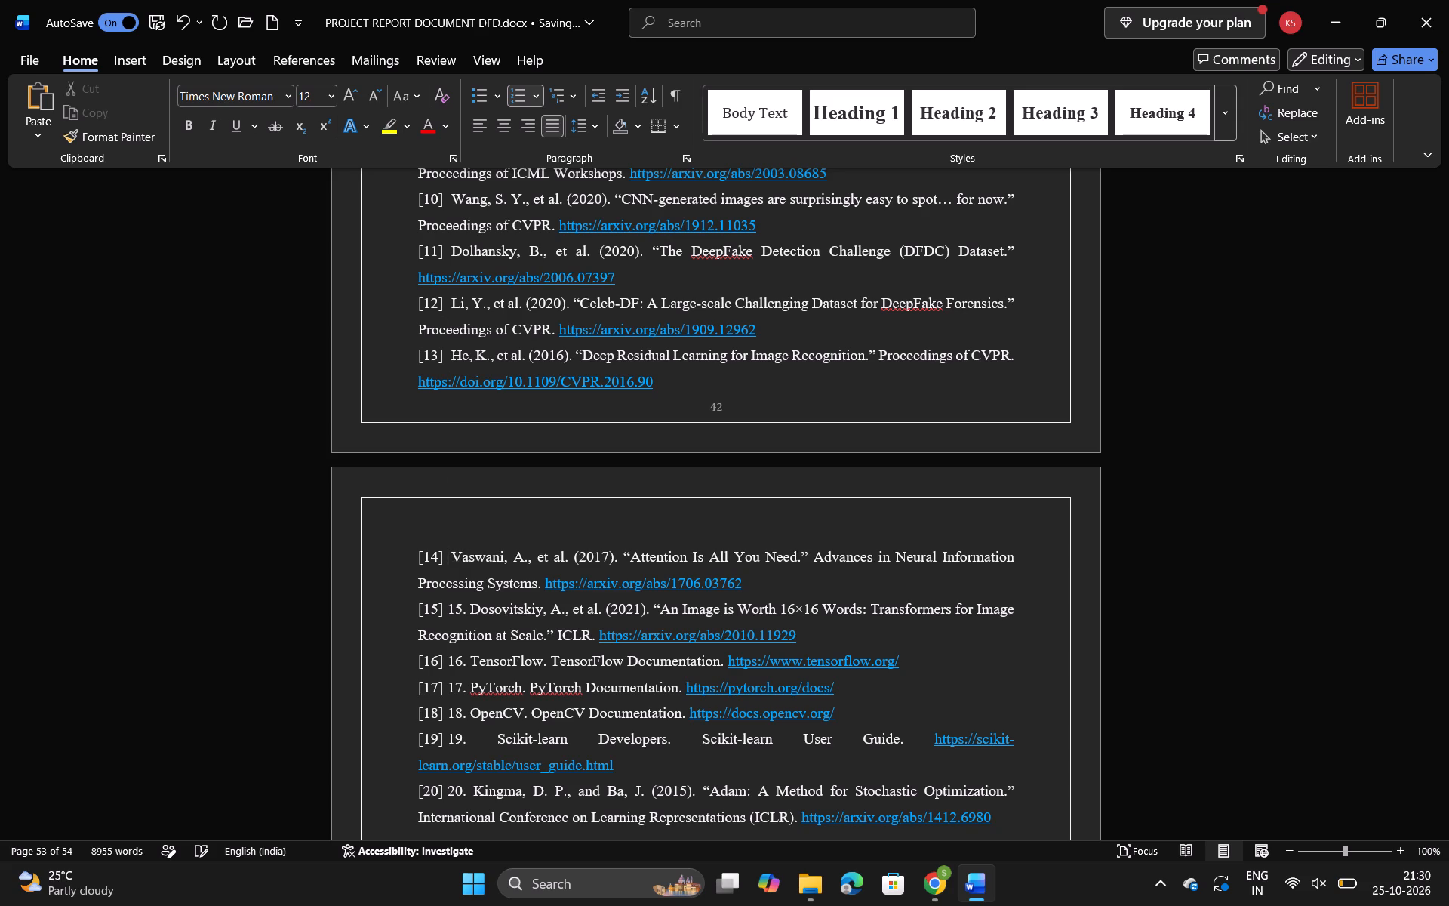
Delete the duplicate typed number "15." from the start of reference [15], the image recognition Transformers entry.
{"action": "key", "text": "Down"}
{"action": "key", "text": "Down"}
{"action": "key", "text": "Right"}
{"action": "key", "text": "Right"}
{"action": "key", "text": "Right"}
{"action": "key", "text": "BackSpace"}
{"action": "key", "text": "BackSpace"}
{"action": "key", "text": "BackSpace"}
Delete the duplicate typed number "16." from the start of reference [16], the TensorFlow documentation entry.
{"action": "key", "text": "Down"}
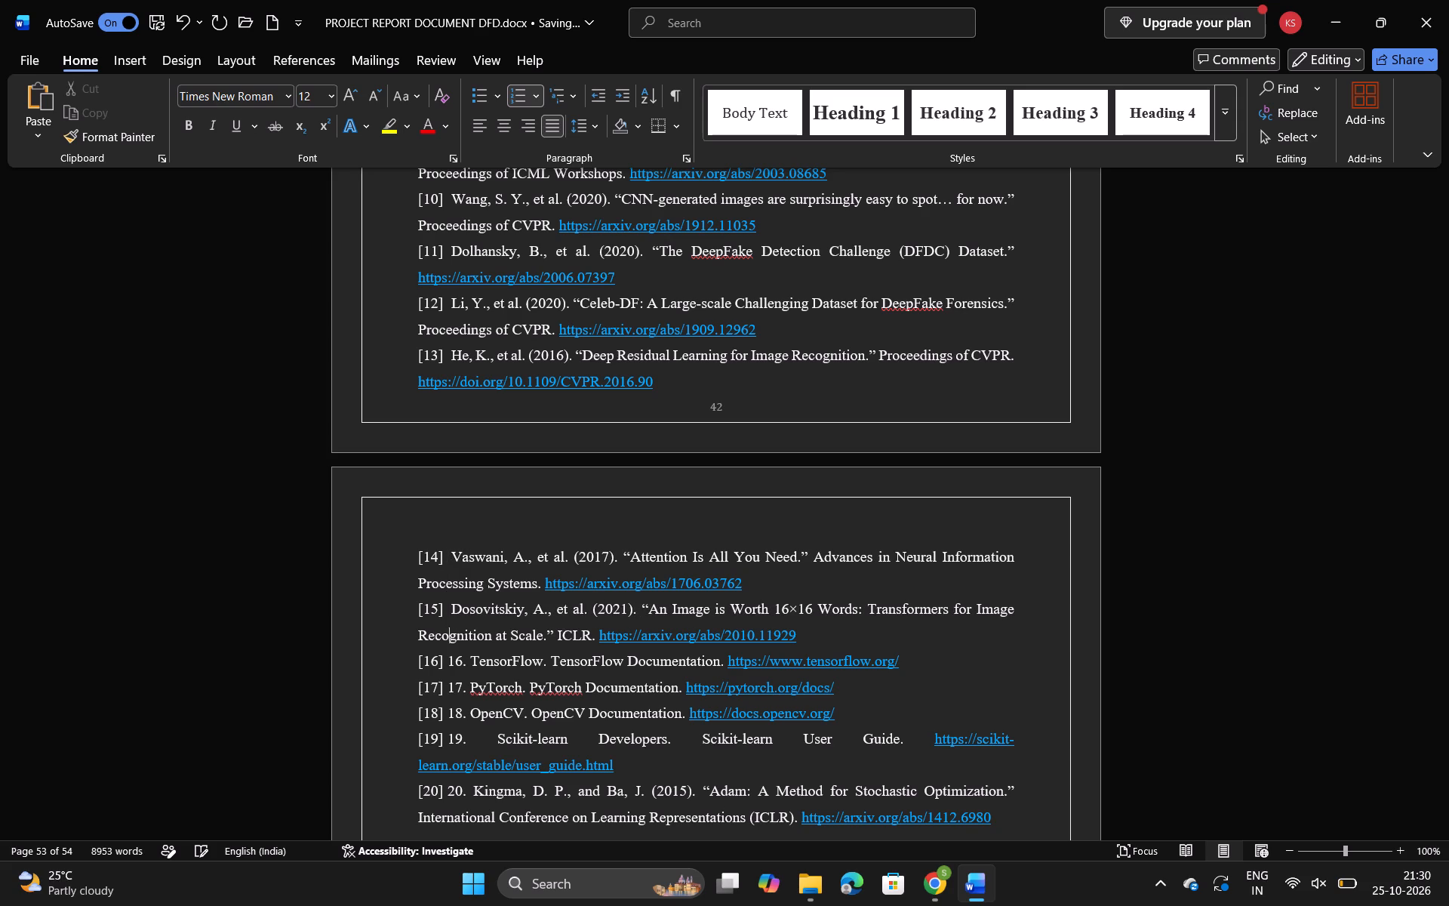
{"action": "key", "text": "Down"}
{"action": "key", "text": "Right"}
{"action": "key", "text": "Right"}
{"action": "key", "text": "Right"}
{"action": "key", "text": "BackSpace"}
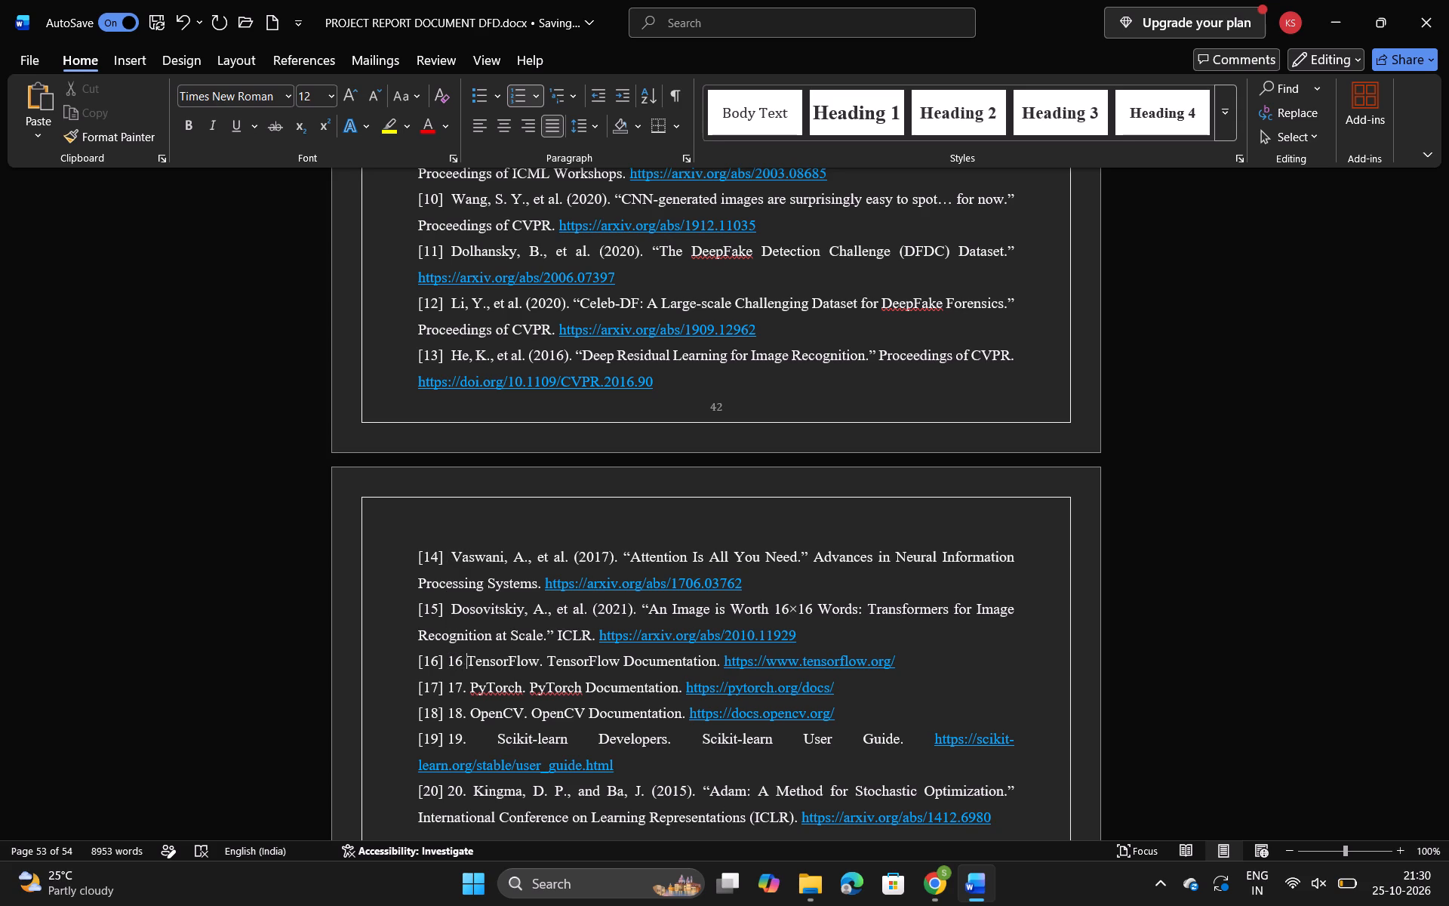
{"action": "key", "text": "BackSpace"}
{"action": "key", "text": "BackSpace"}
Delete the duplicate typed number "17." from the start of reference [17], the PyTorch documentation entry.
{"action": "key", "text": "Down"}
{"action": "key", "text": "Right"}
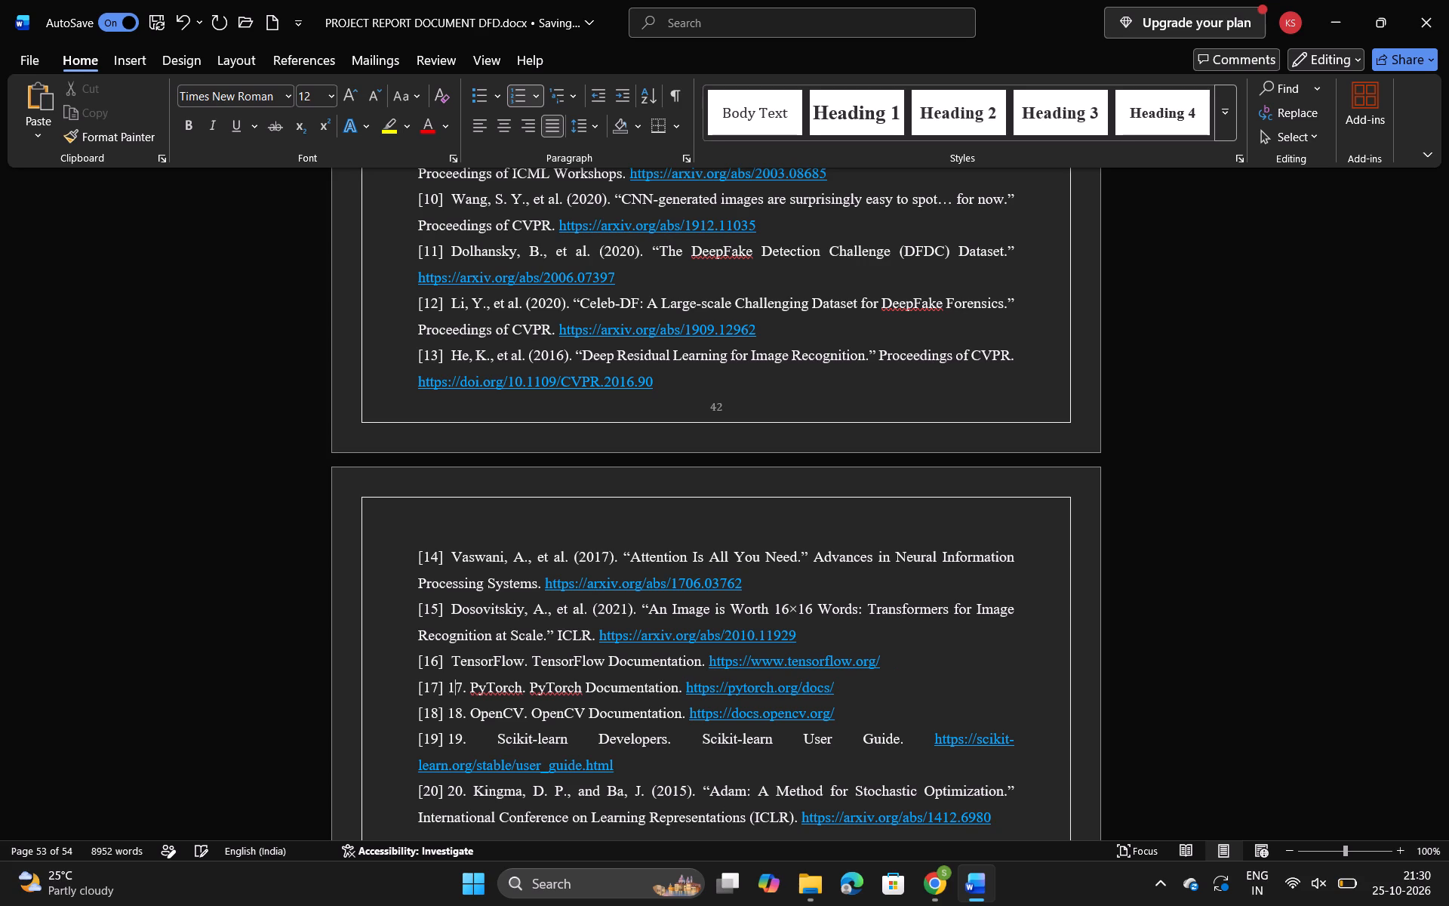
{"action": "key", "text": "Right"}
{"action": "key", "text": "Right"}
{"action": "key", "text": "BackSpace"}
{"action": "key", "text": "BackSpace"}
{"action": "key", "text": "BackSpace"}
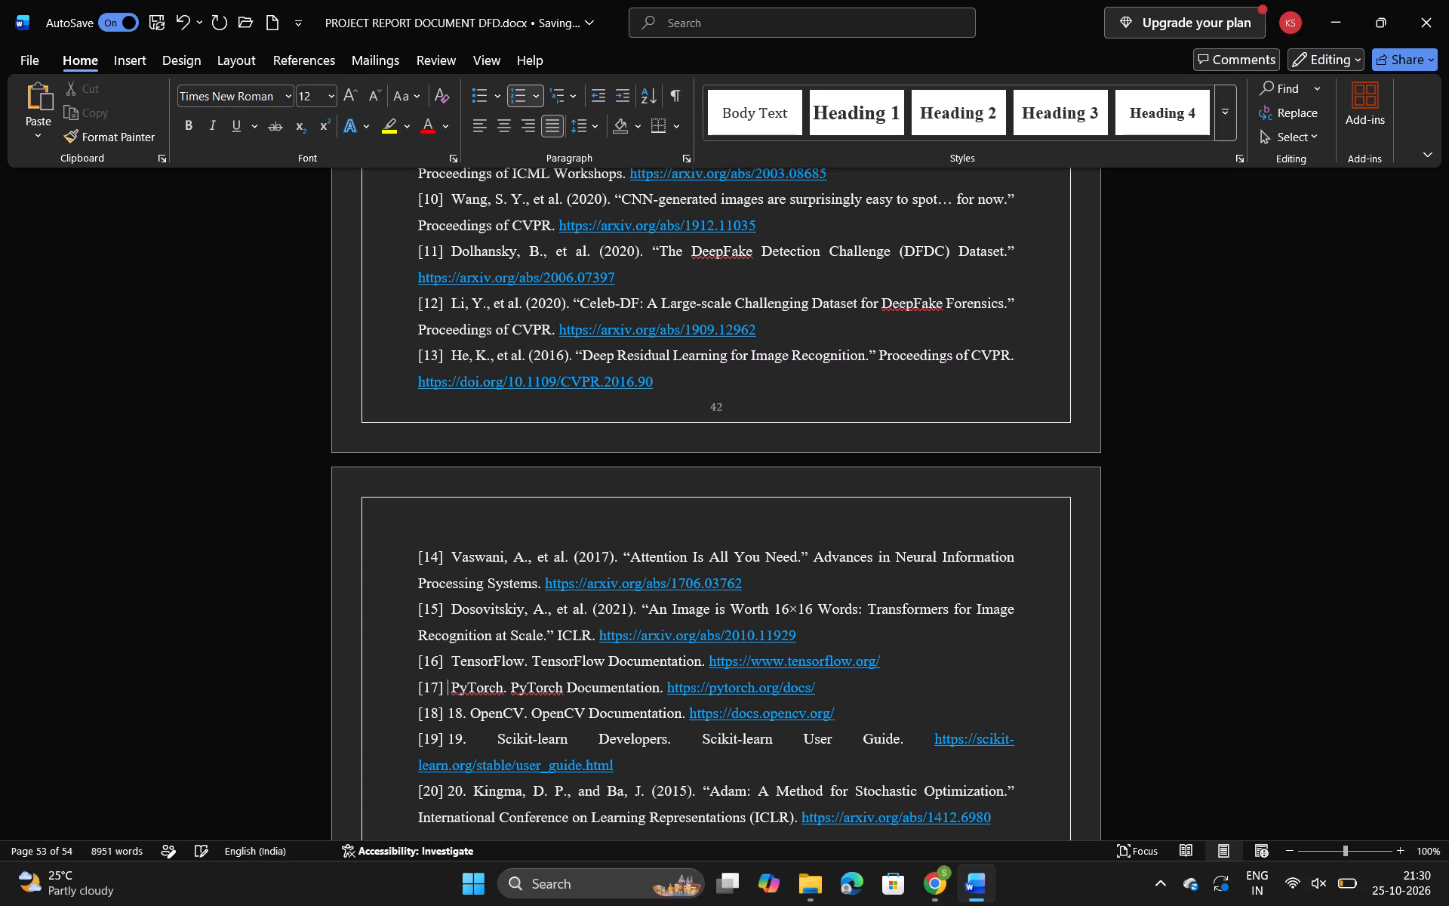
Delete the duplicate typed number "18." from the start of reference [18], the OpenCV documentation entry.
{"action": "key", "text": "Down"}
{"action": "key", "text": "Right"}
{"action": "key", "text": "Right"}
{"action": "key", "text": "Right"}
{"action": "key", "text": "BackSpace"}
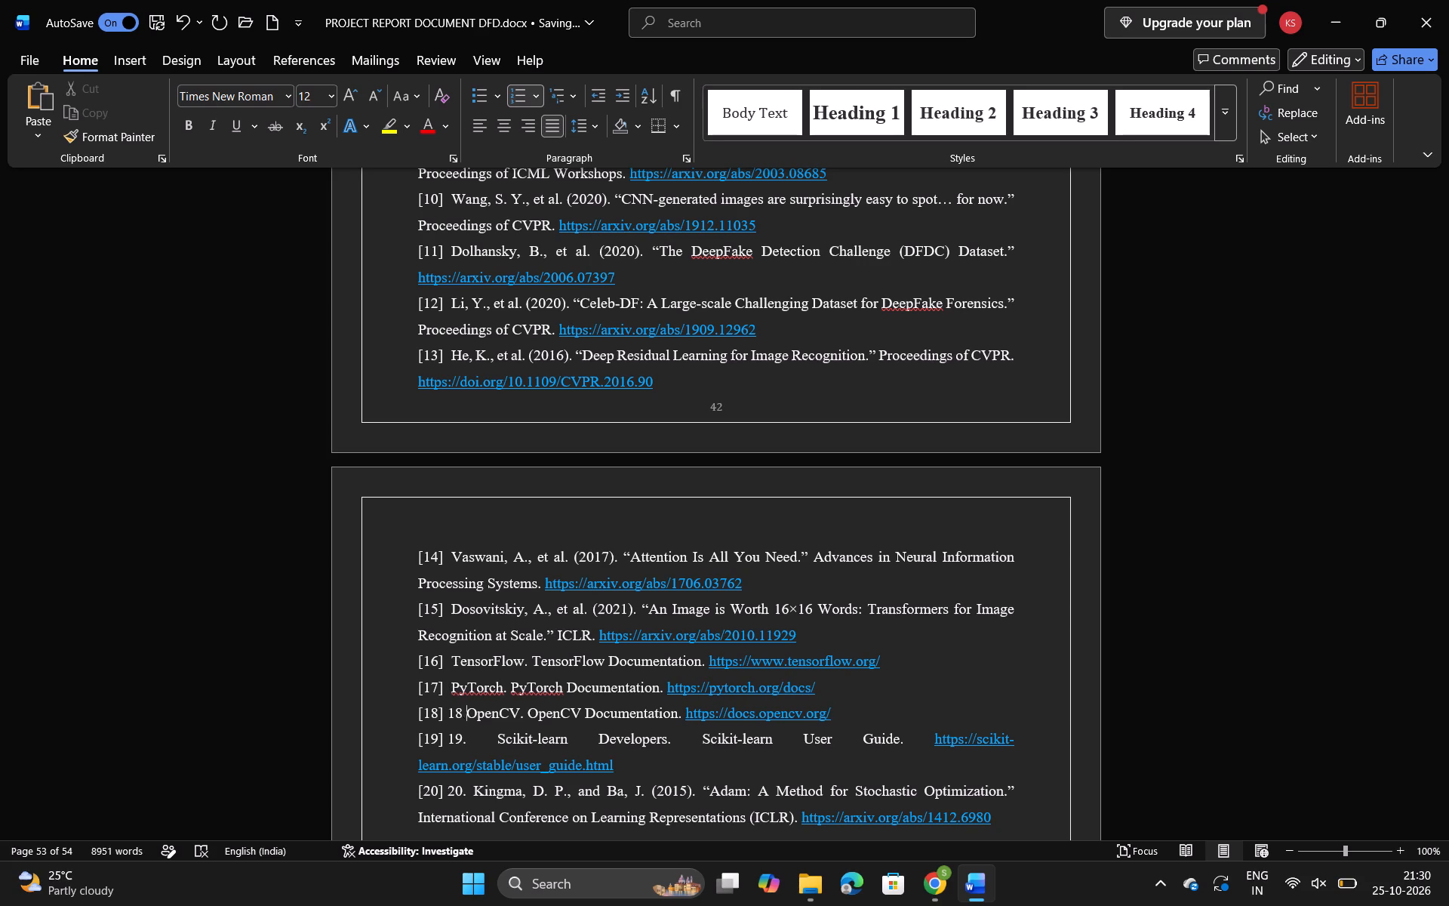
{"action": "key", "text": "BackSpace"}
{"action": "key", "text": "BackSpace"}
Delete the duplicate typed number "19." from the start of reference [19], the Scikit-learn User Guide entry.
{"action": "key", "text": "Down"}
{"action": "key", "text": "Right"}
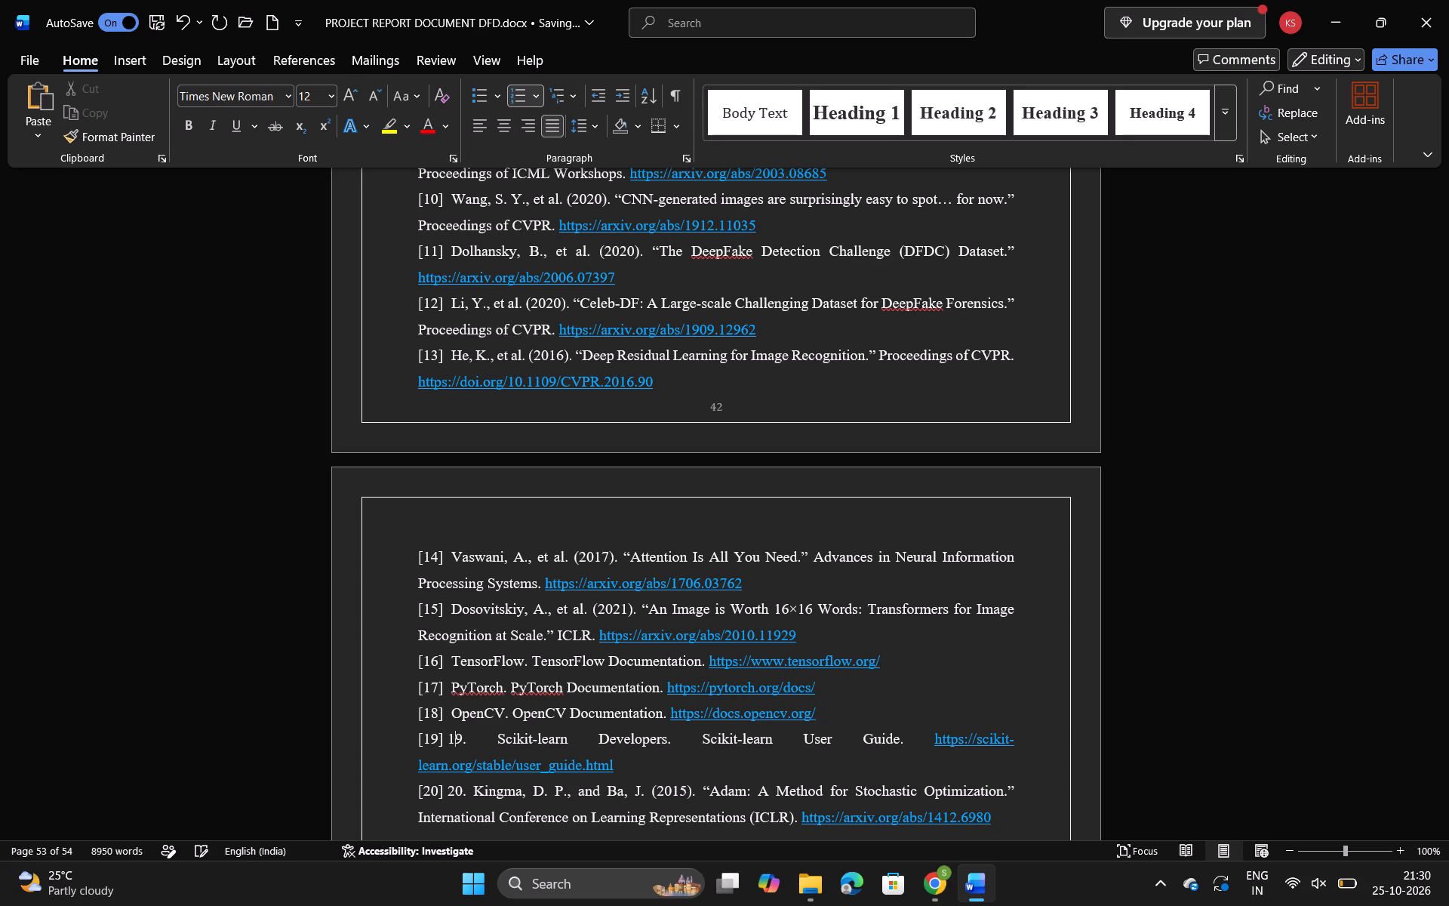
{"action": "key", "text": "Right"}
{"action": "key", "text": "Right"}
{"action": "key", "text": "BackSpace"}
{"action": "key", "text": "BackSpace"}
{"action": "key", "text": "BackSpace"}
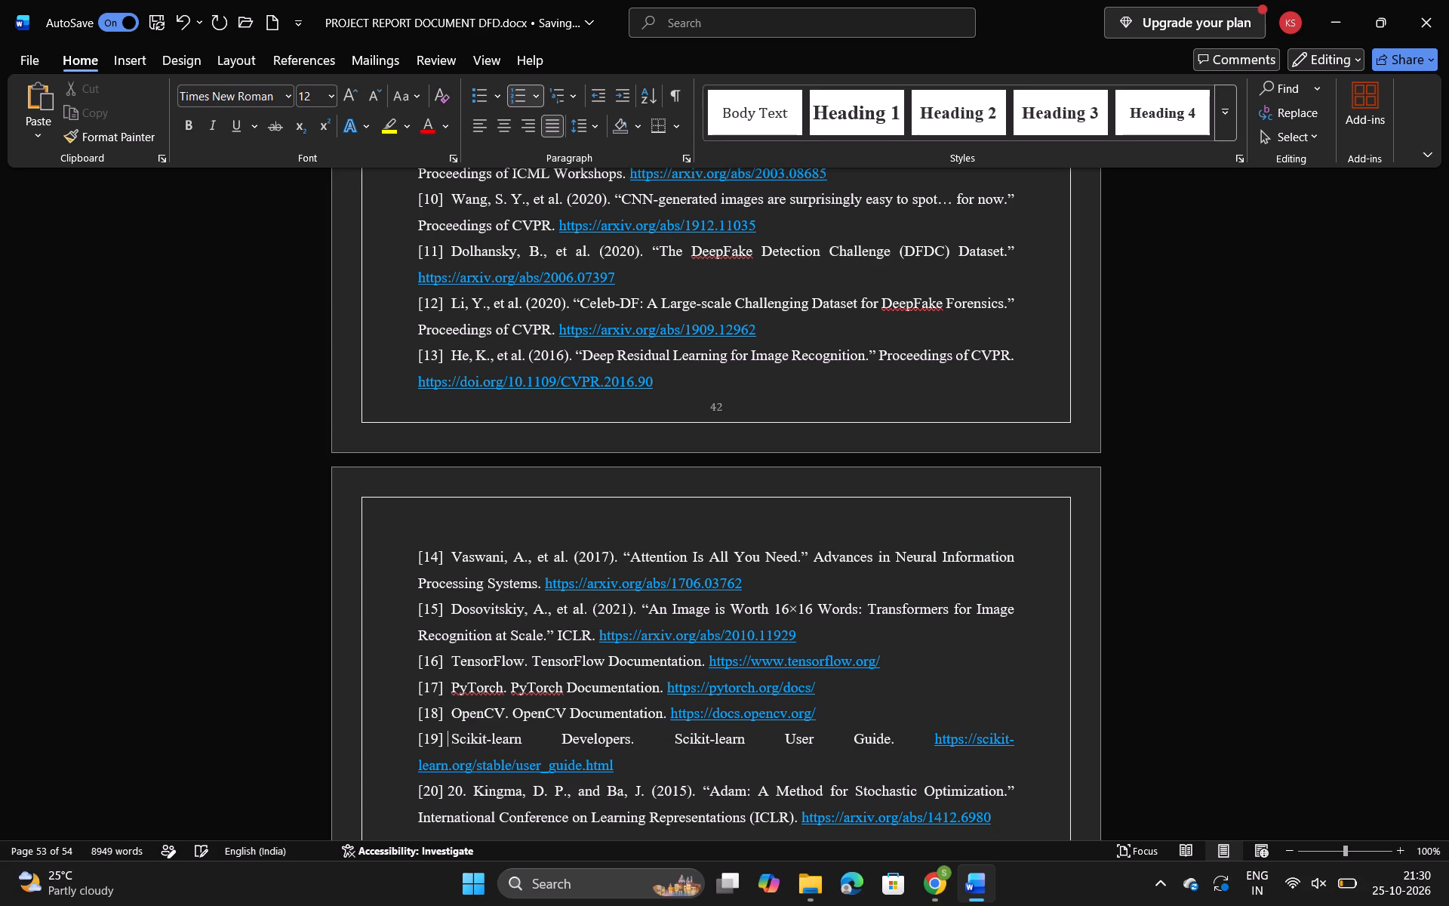
Delete the duplicate typed number "20." from the start of reference [20], the Adam stochastic optimization entry.
{"action": "key", "text": "Down"}
{"action": "key", "text": "Right"}
{"action": "key", "text": "Down"}
{"action": "key", "text": "Down"}
{"action": "key", "text": "Up"}
{"action": "key", "text": "Right"}
{"action": "key", "text": "Right"}
{"action": "key", "text": "BackSpace"}
{"action": "key", "text": "BackSpace"}
{"action": "key", "text": "BackSpace"}
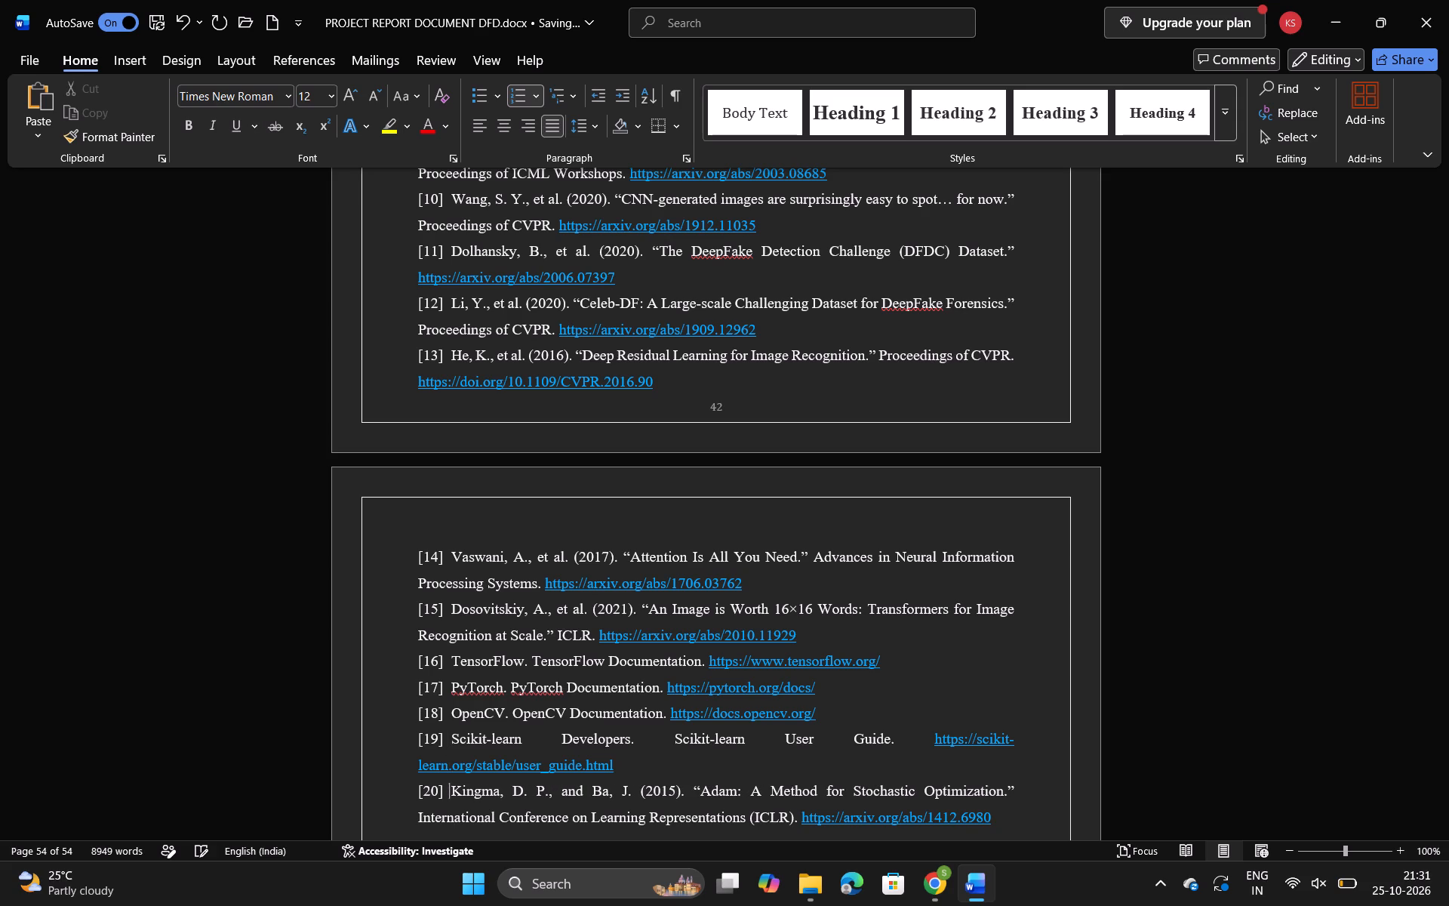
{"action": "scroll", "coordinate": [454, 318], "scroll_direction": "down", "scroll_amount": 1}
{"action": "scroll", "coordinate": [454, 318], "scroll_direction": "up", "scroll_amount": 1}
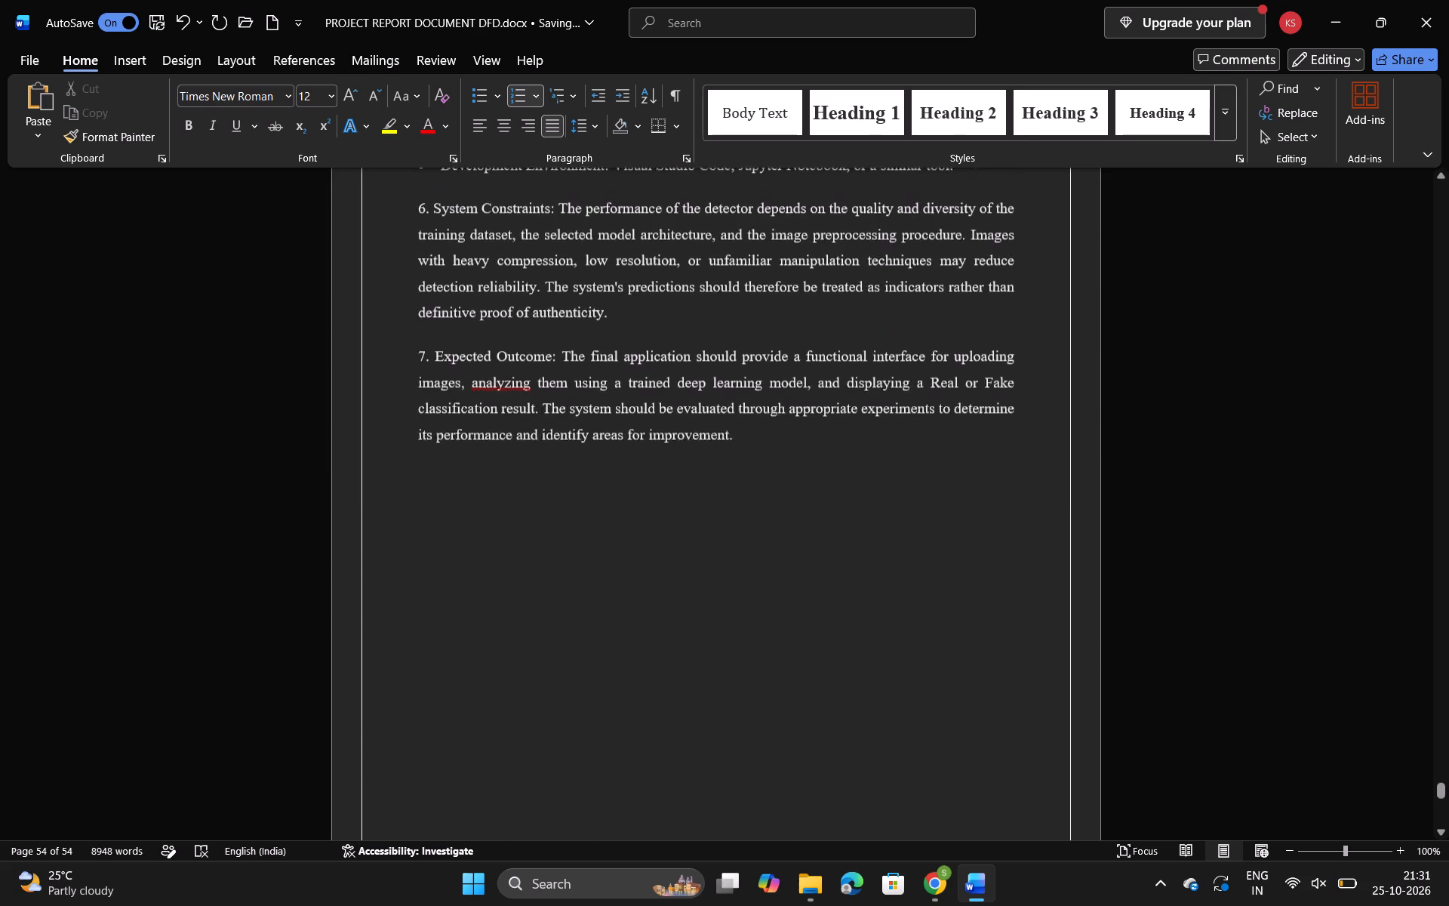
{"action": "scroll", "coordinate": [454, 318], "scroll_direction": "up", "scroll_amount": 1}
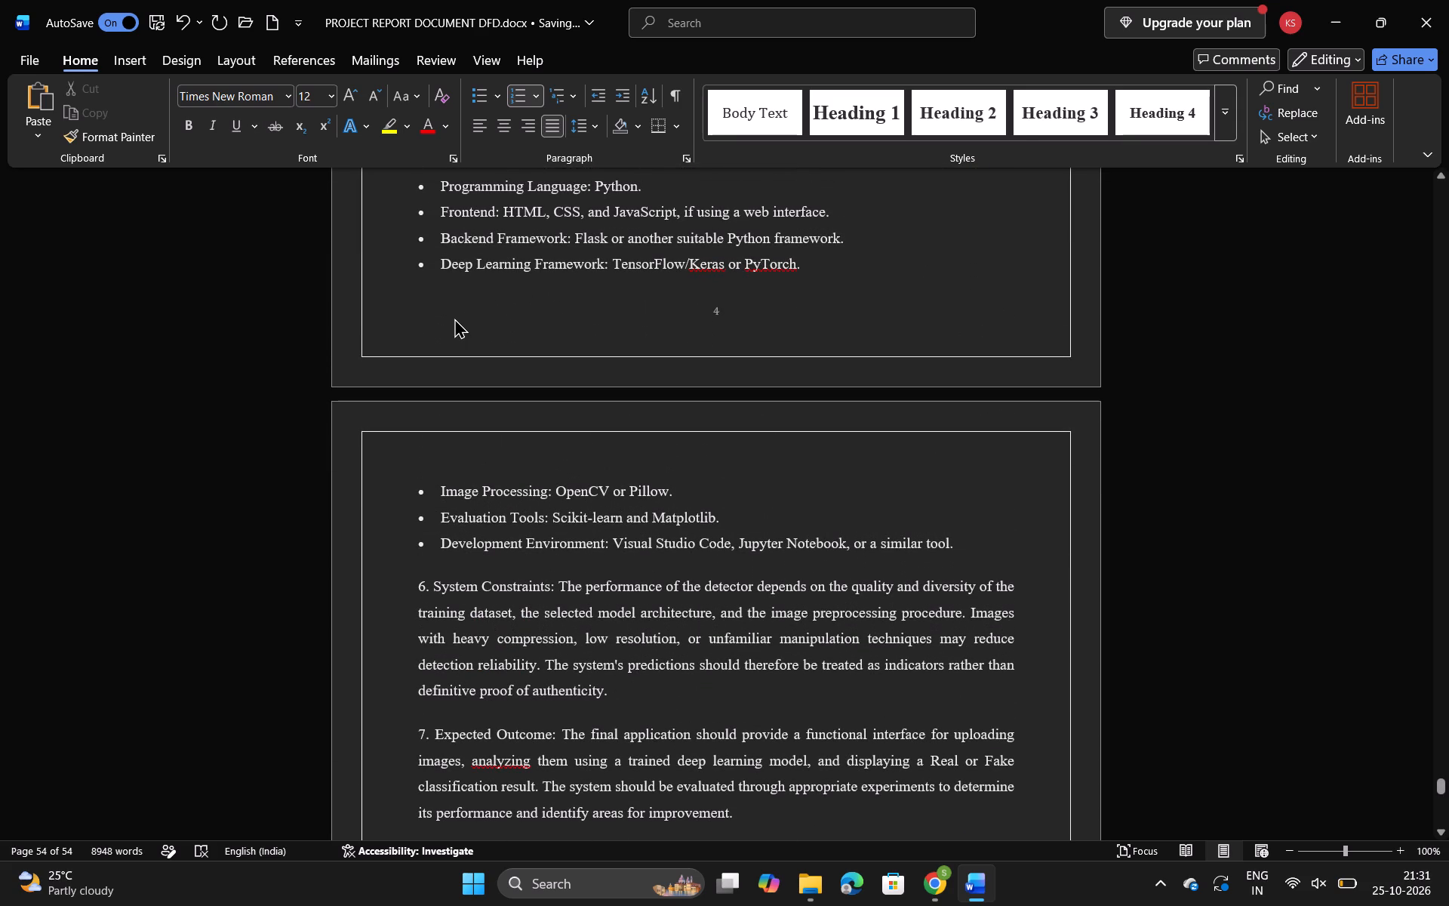
Save the project report document.
{"action": "key", "text": "ctrl+s"}
Review the report backwards from the Software Requirement Specification through the appendices, Conclusion and System Implementation to section 5.2 Results.
{"action": "scroll", "coordinate": [454, 318], "scroll_direction": "up", "scroll_amount": 1}
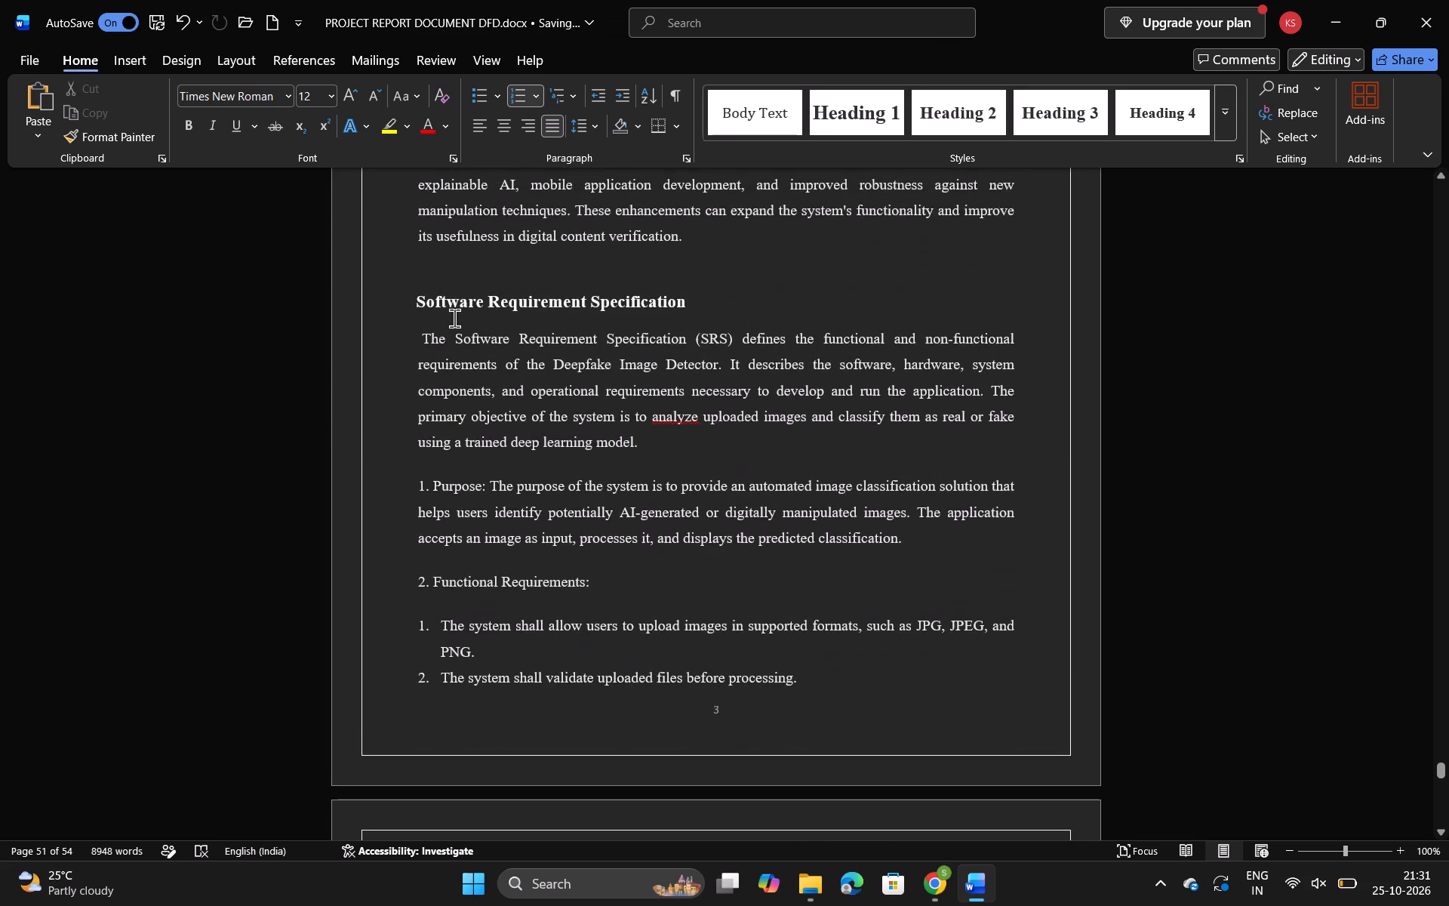
{"action": "scroll", "coordinate": [454, 318], "scroll_direction": "up", "scroll_amount": 3}
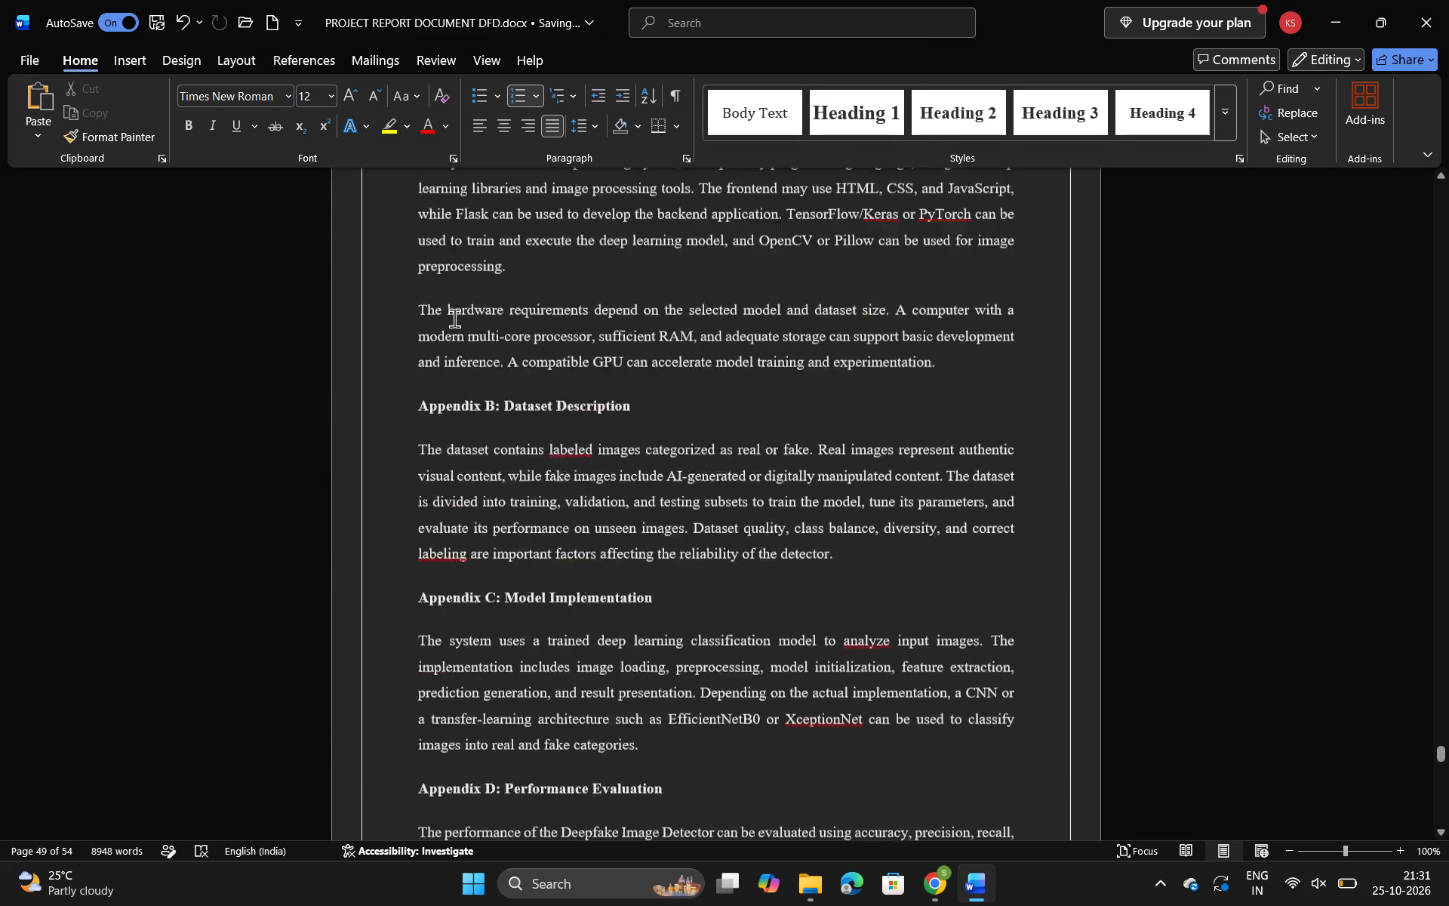
{"action": "scroll", "coordinate": [454, 318], "scroll_direction": "up", "scroll_amount": 4}
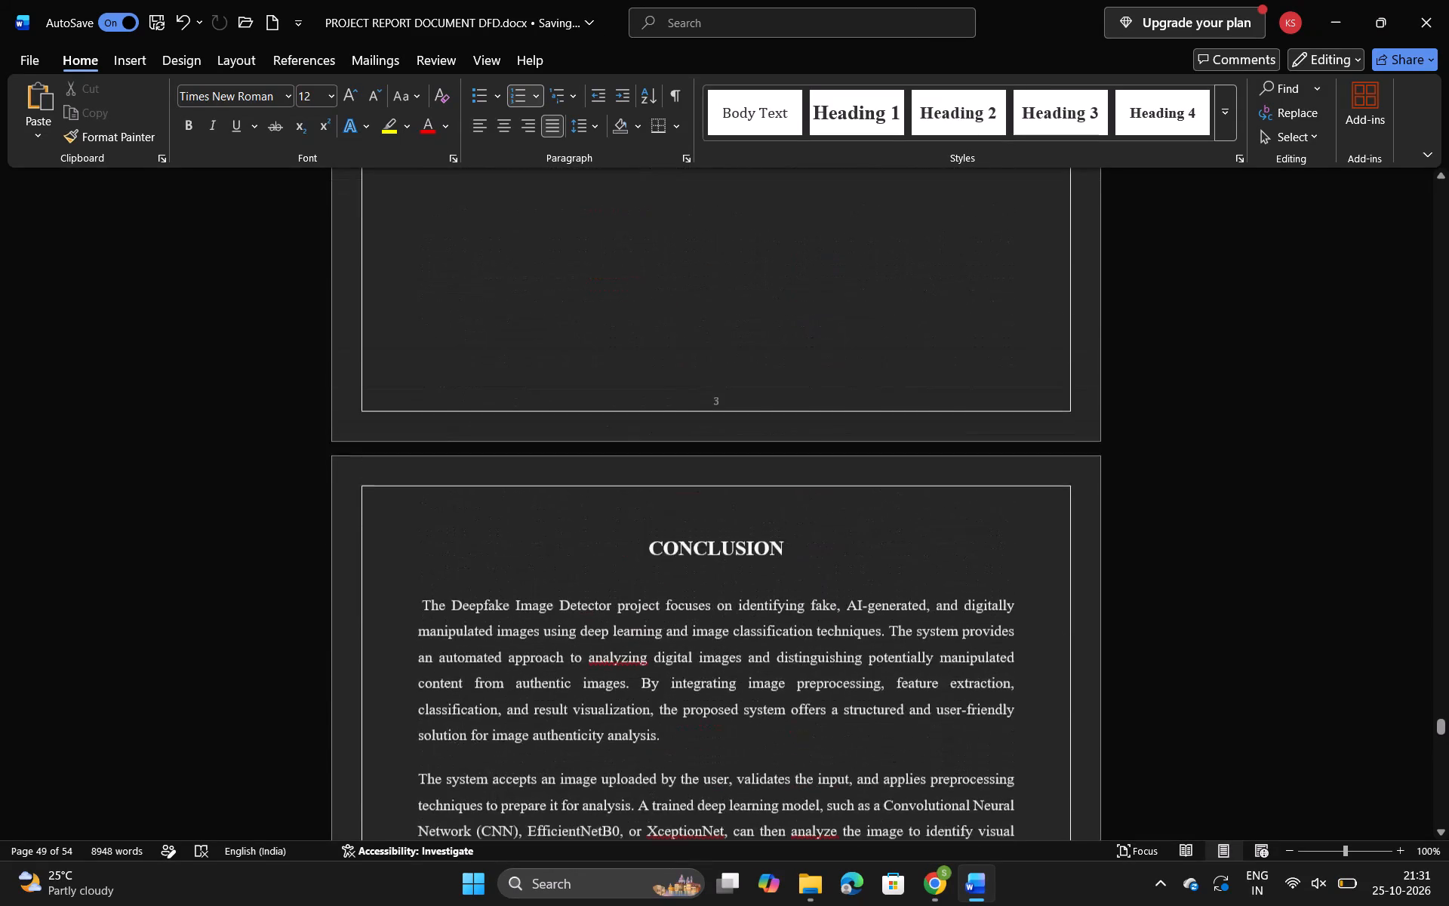
{"action": "scroll", "coordinate": [454, 318], "scroll_direction": "up", "scroll_amount": 3}
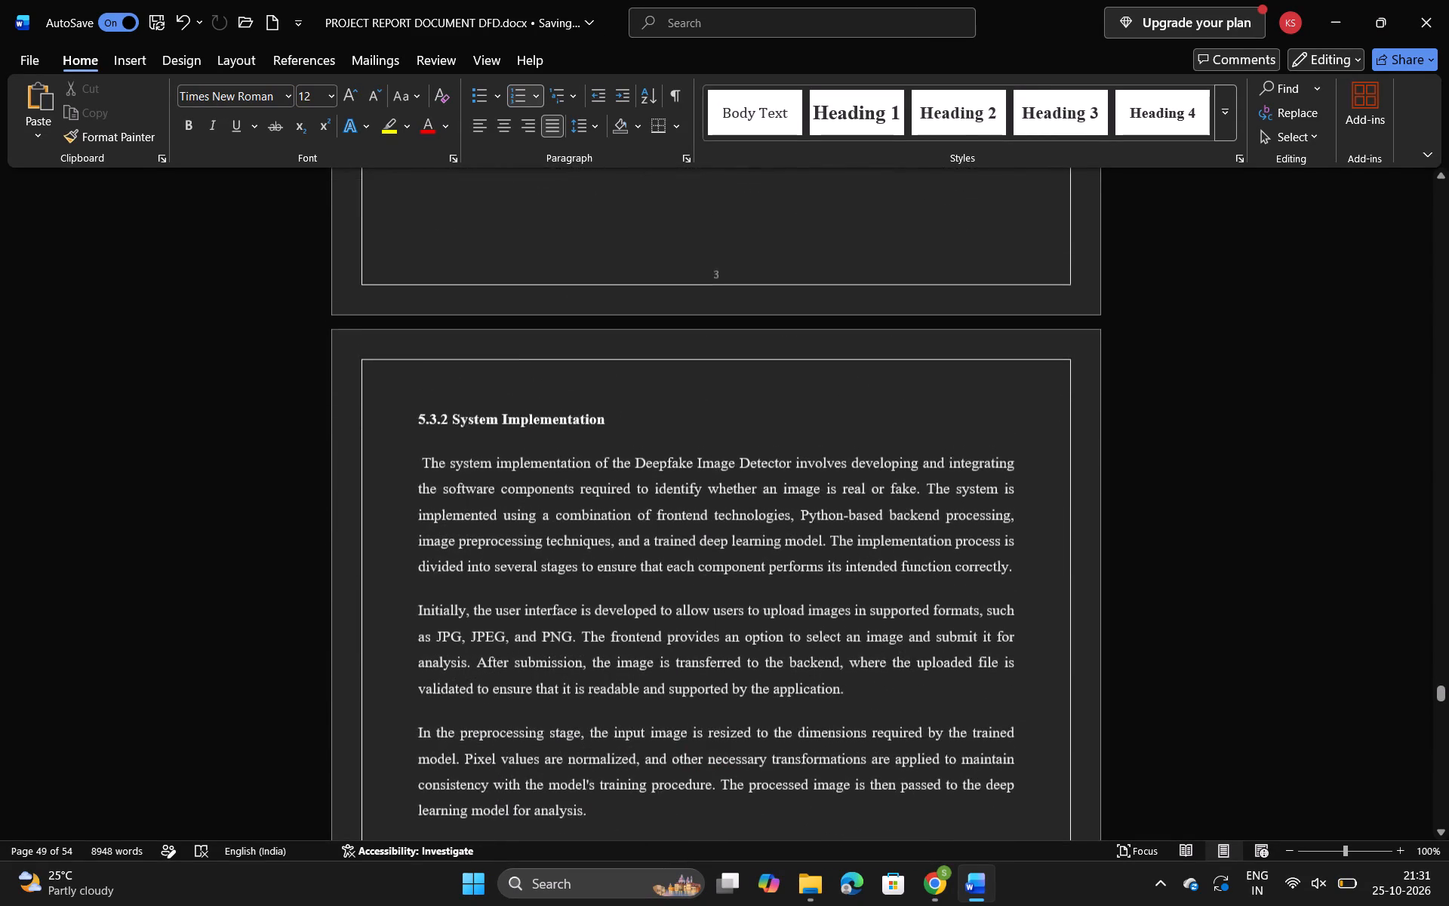
{"action": "scroll", "coordinate": [454, 318], "scroll_direction": "up", "scroll_amount": 3}
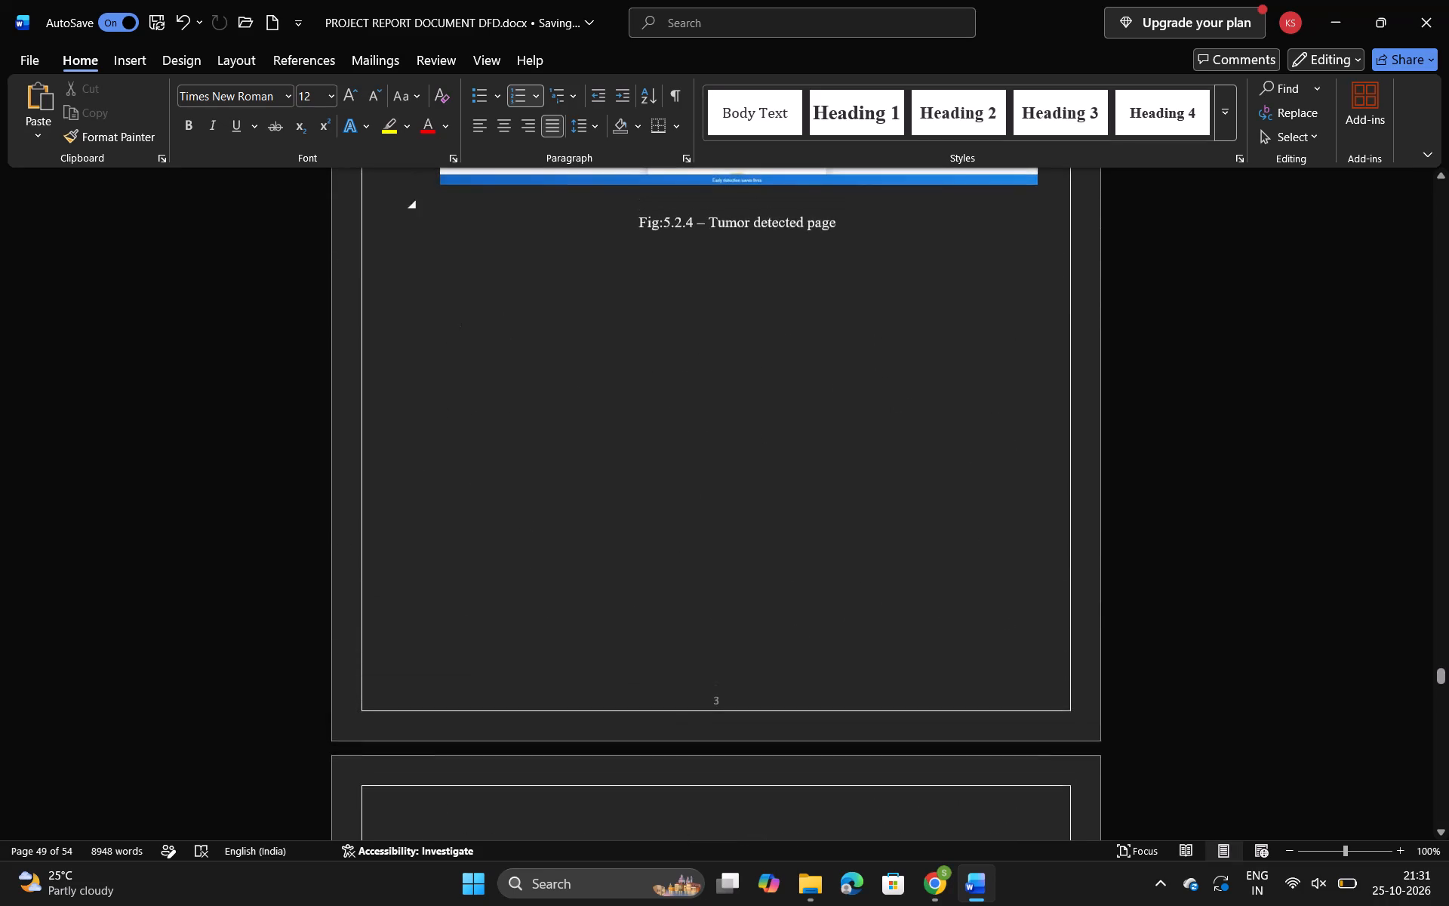
{"action": "scroll", "coordinate": [454, 318], "scroll_direction": "up", "scroll_amount": 2}
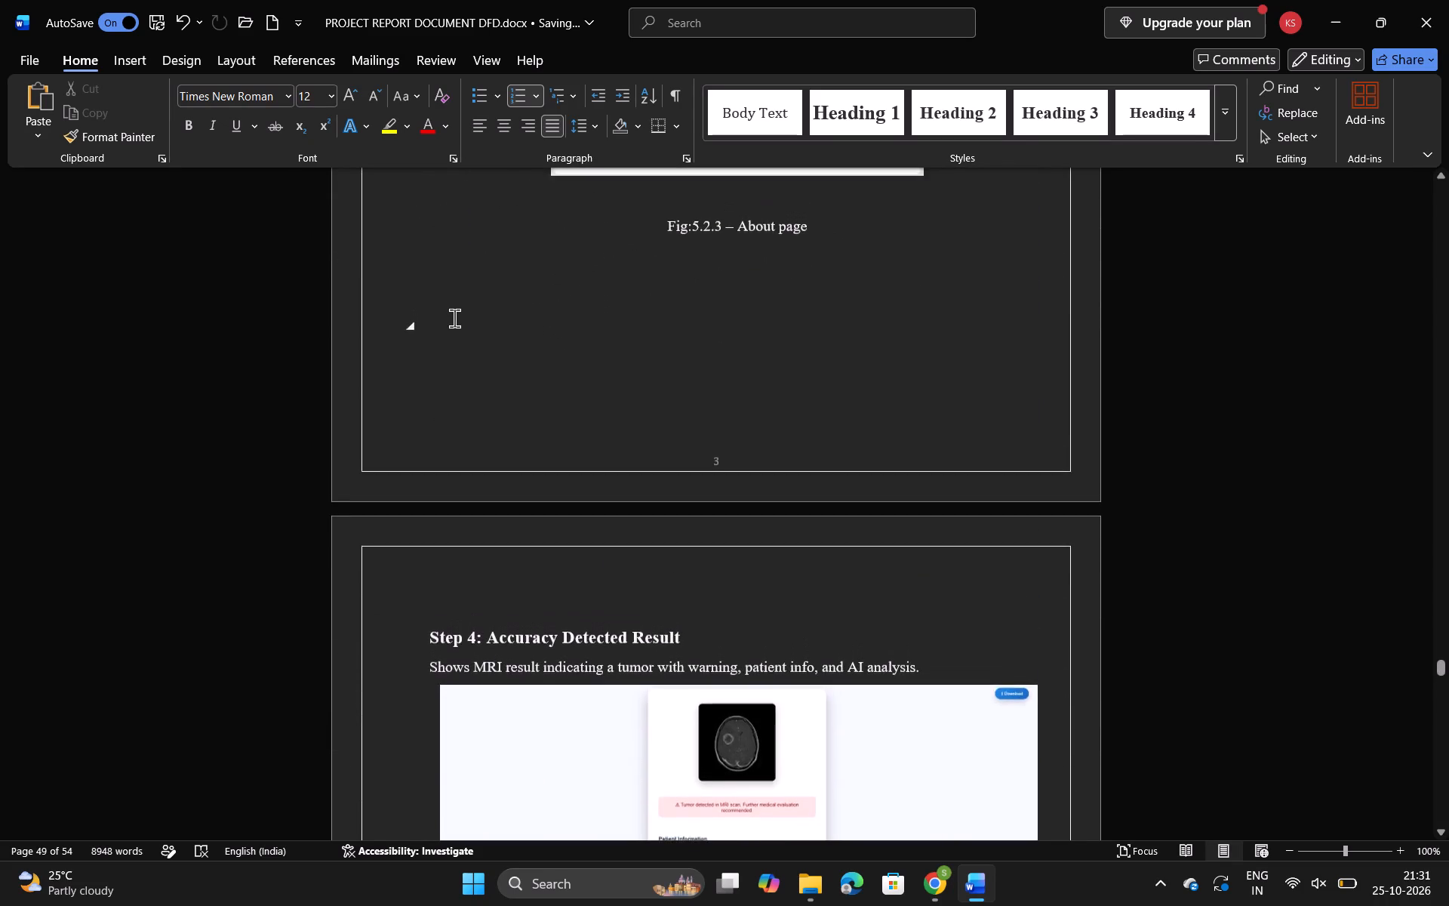
{"action": "scroll", "coordinate": [454, 318], "scroll_direction": "up", "scroll_amount": 3}
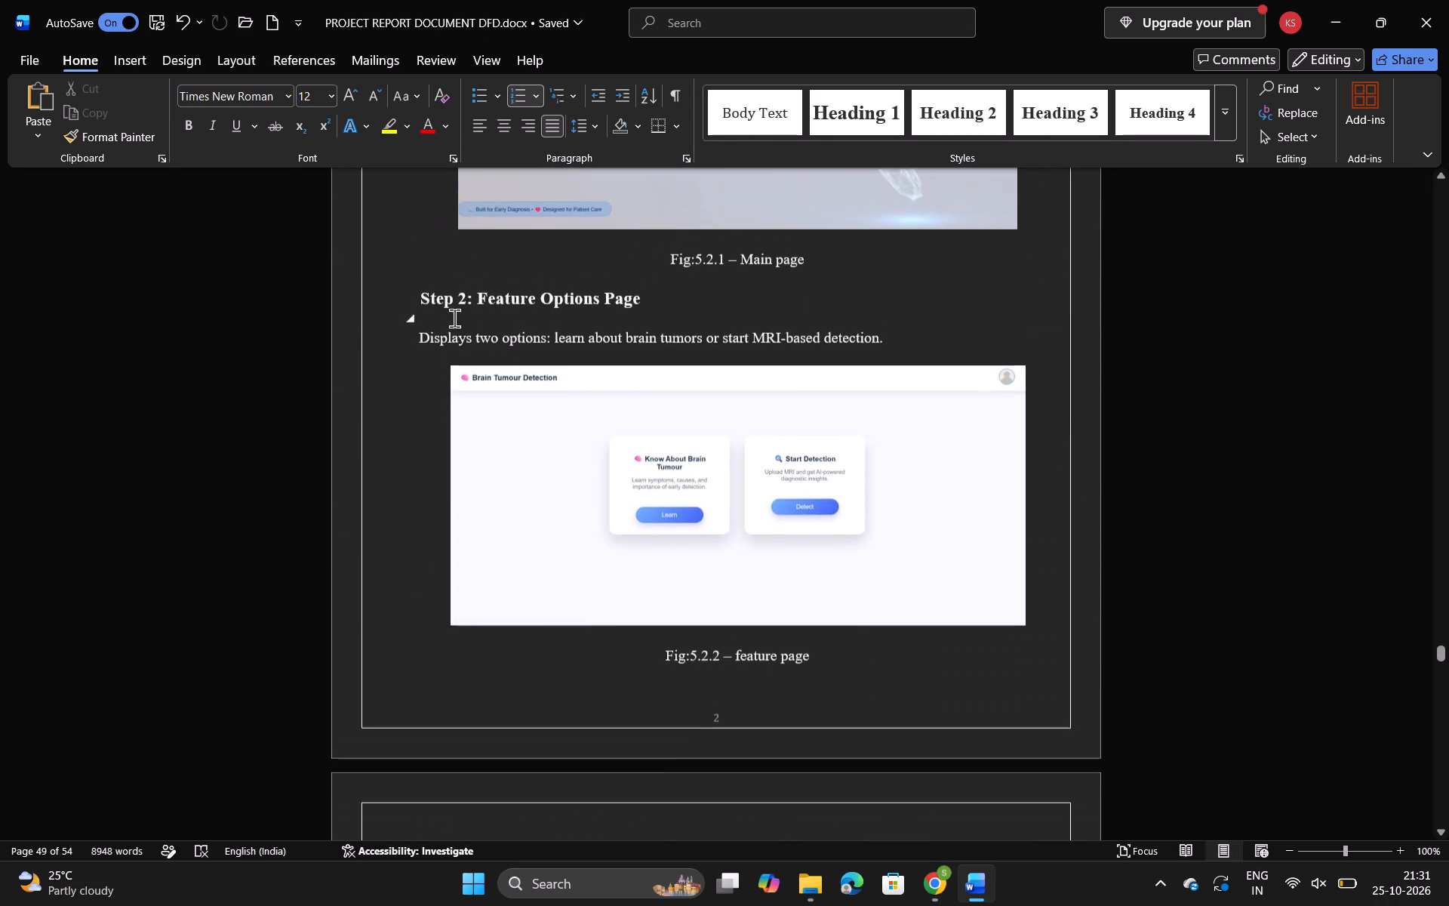
{"action": "scroll", "coordinate": [454, 318], "scroll_direction": "up", "scroll_amount": 1}
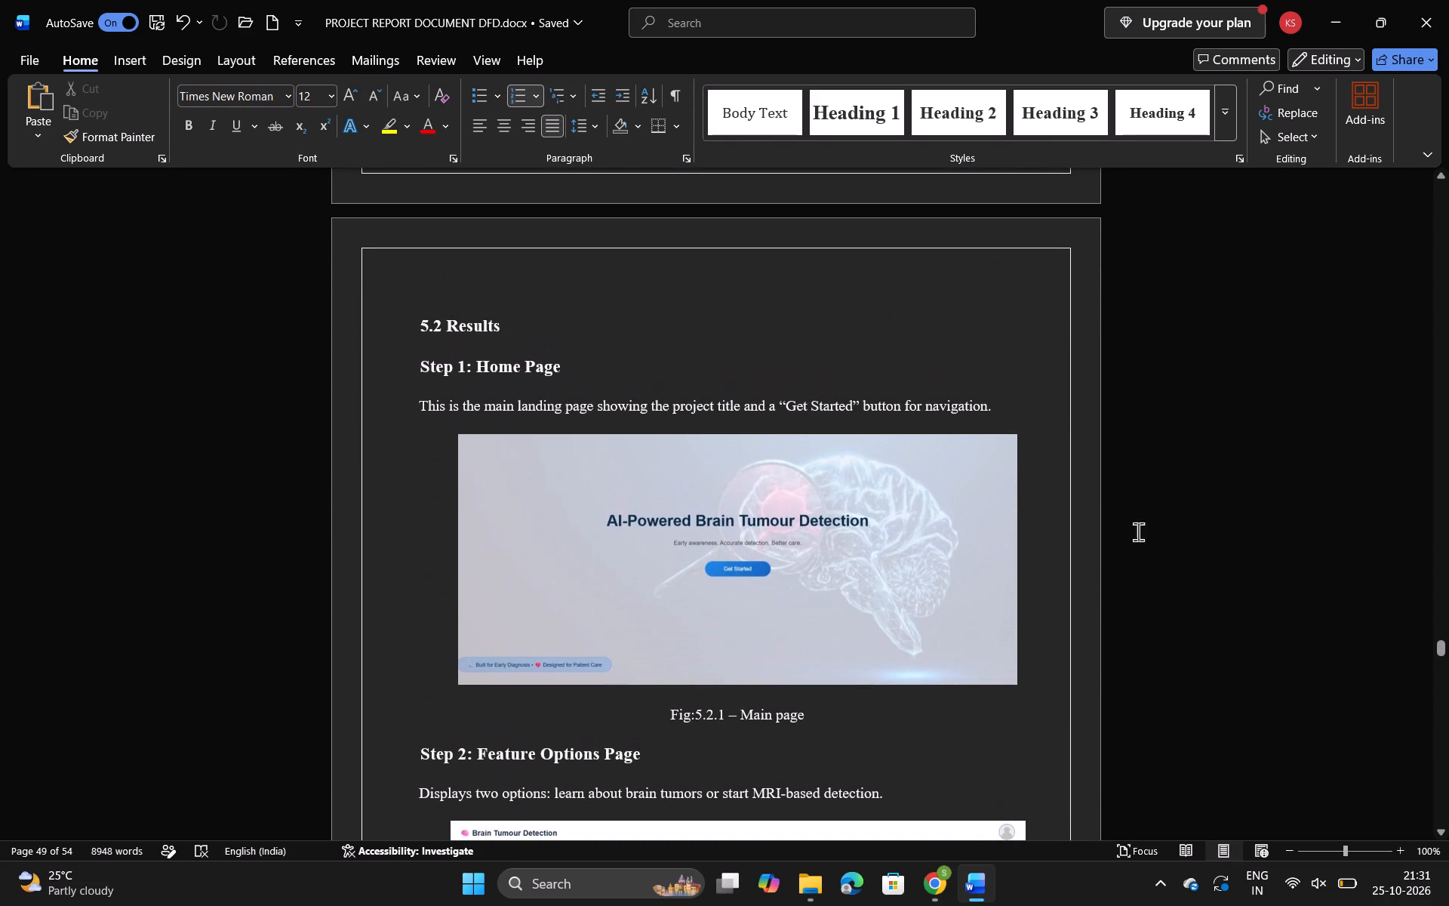
Restore the report from full screen to a smaller window and minimize the browser behind it, exposing the Downloads folder.
{"action": "left_click", "coordinate": [1379, 23]}
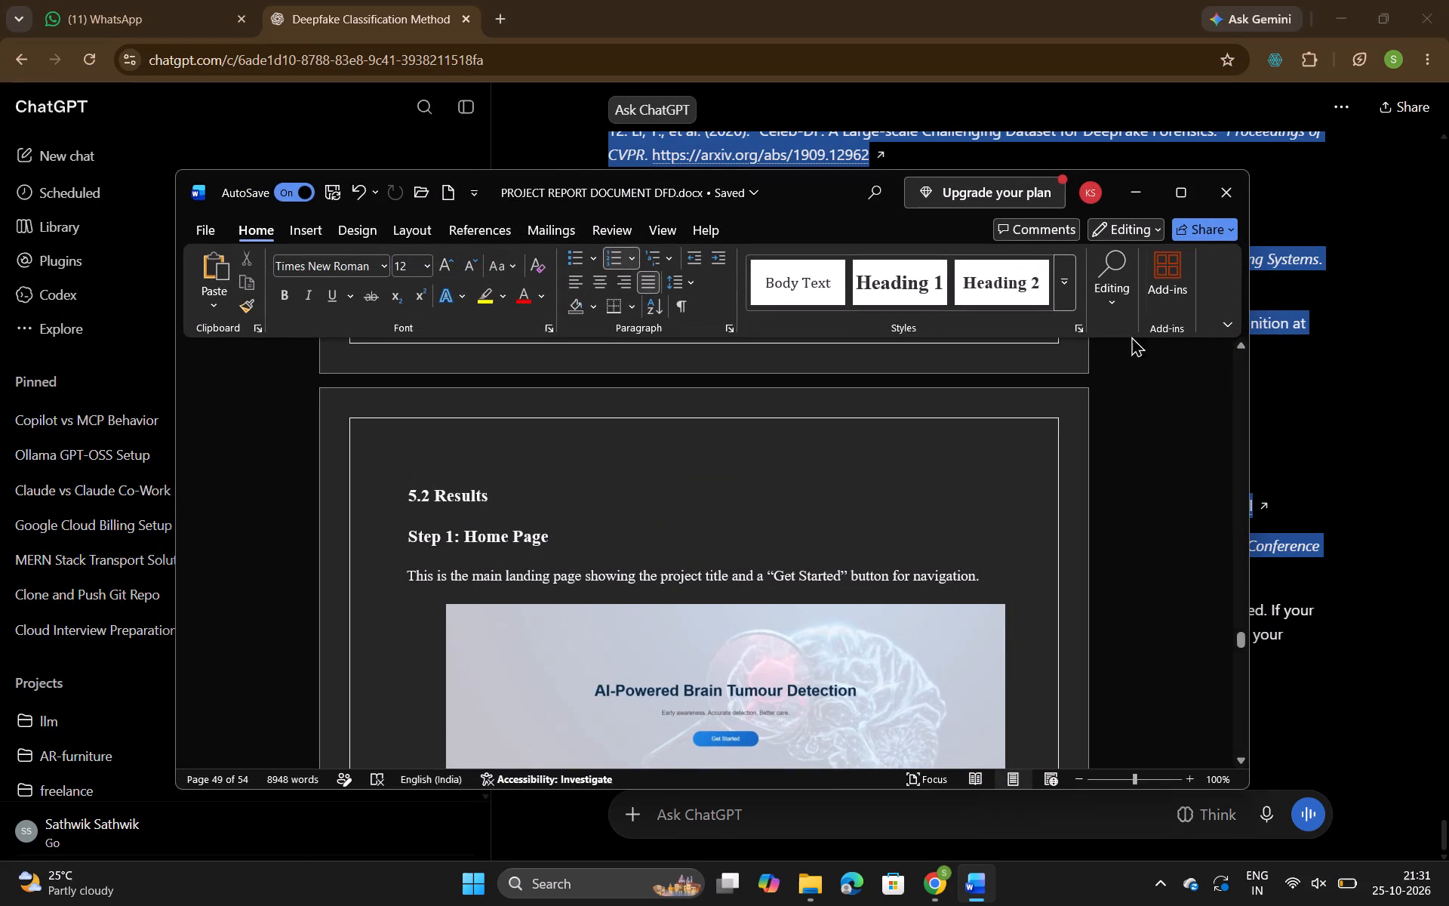
{"action": "left_click", "coordinate": [1353, 14]}
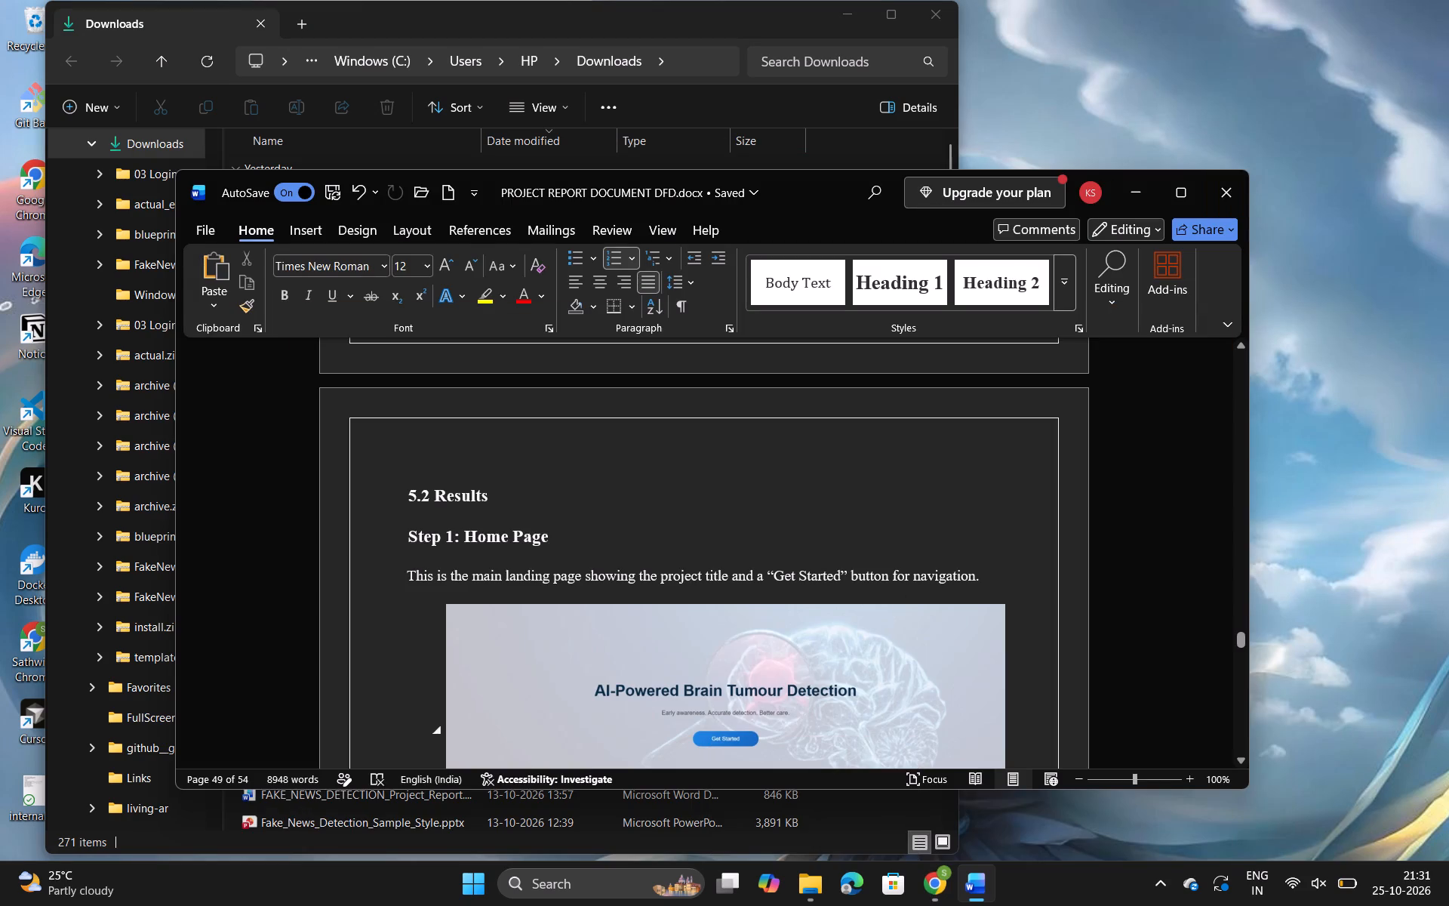
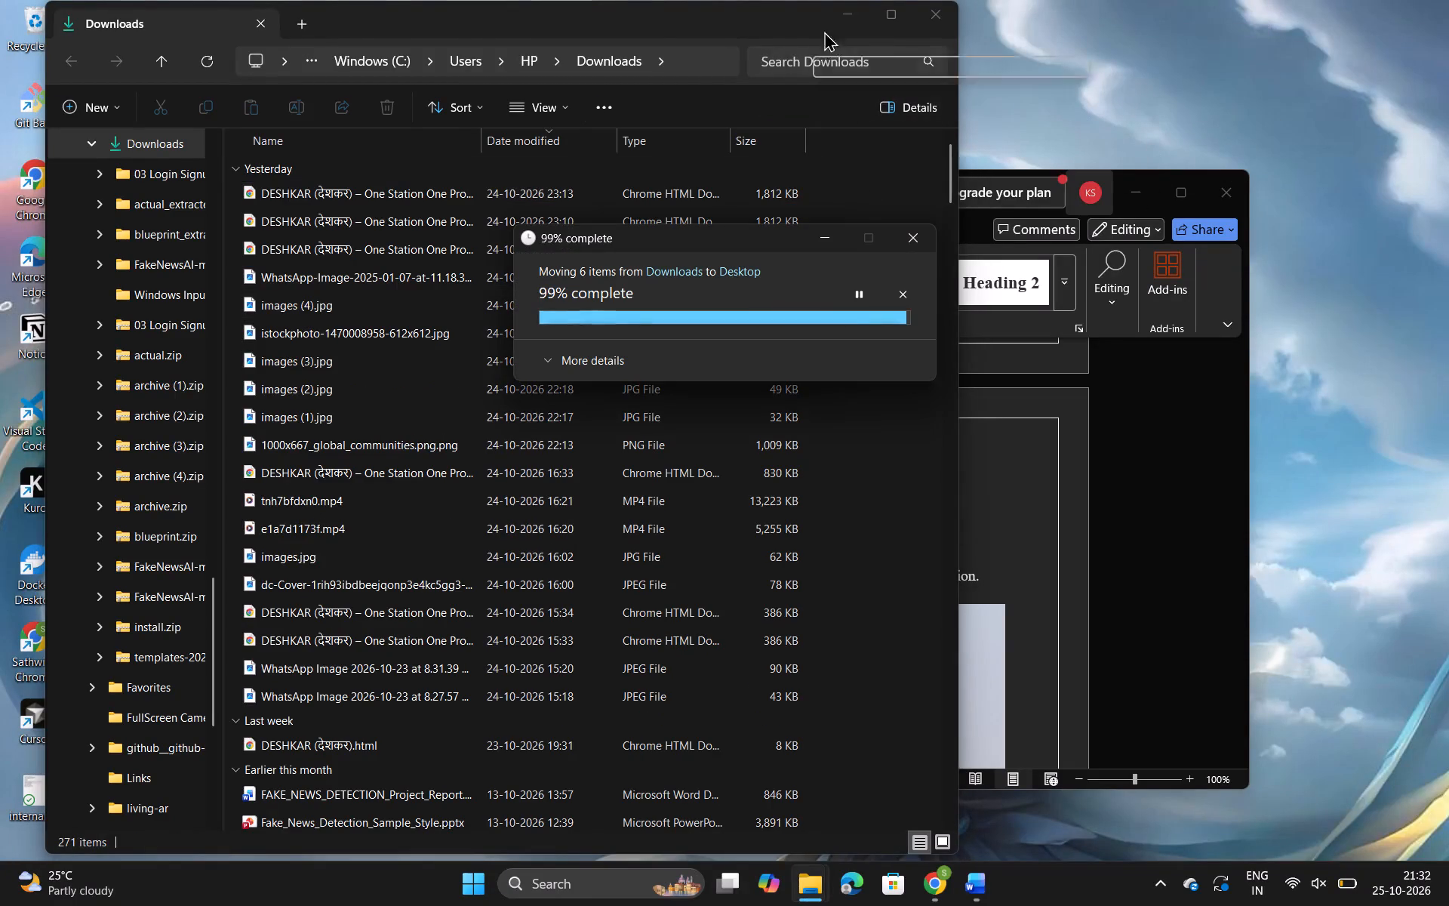
Minimise the Downloads window, reposition the Word window to uncover the project screenshots moved to the desktop, and refresh the desktop.
{"action": "left_click", "coordinate": [856, 19]}
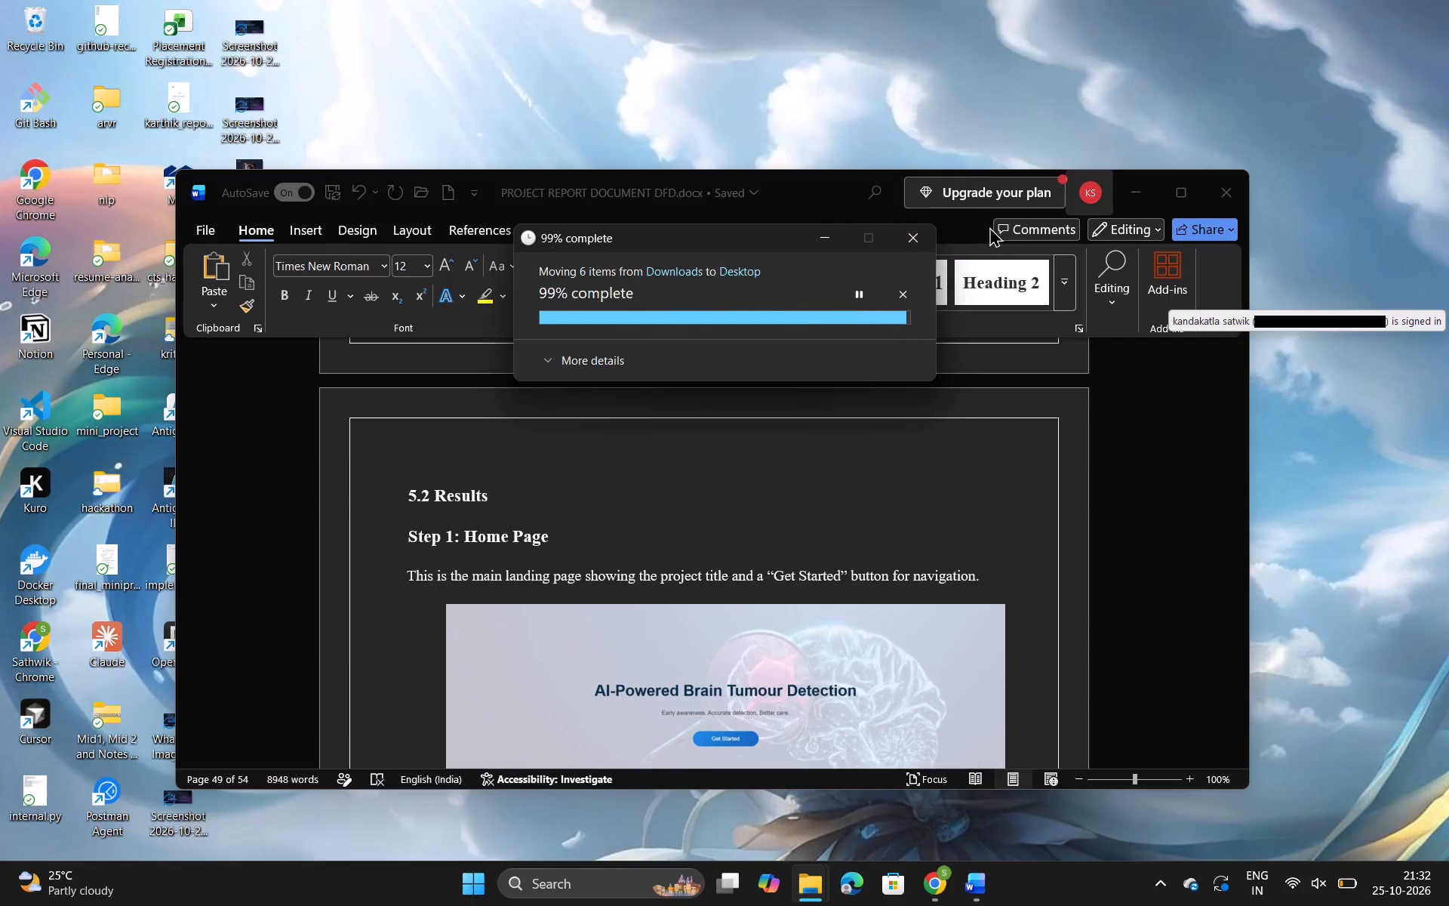
{"action": "left_click_drag", "start_coordinate": [820, 183], "coordinate": [817, 177]}
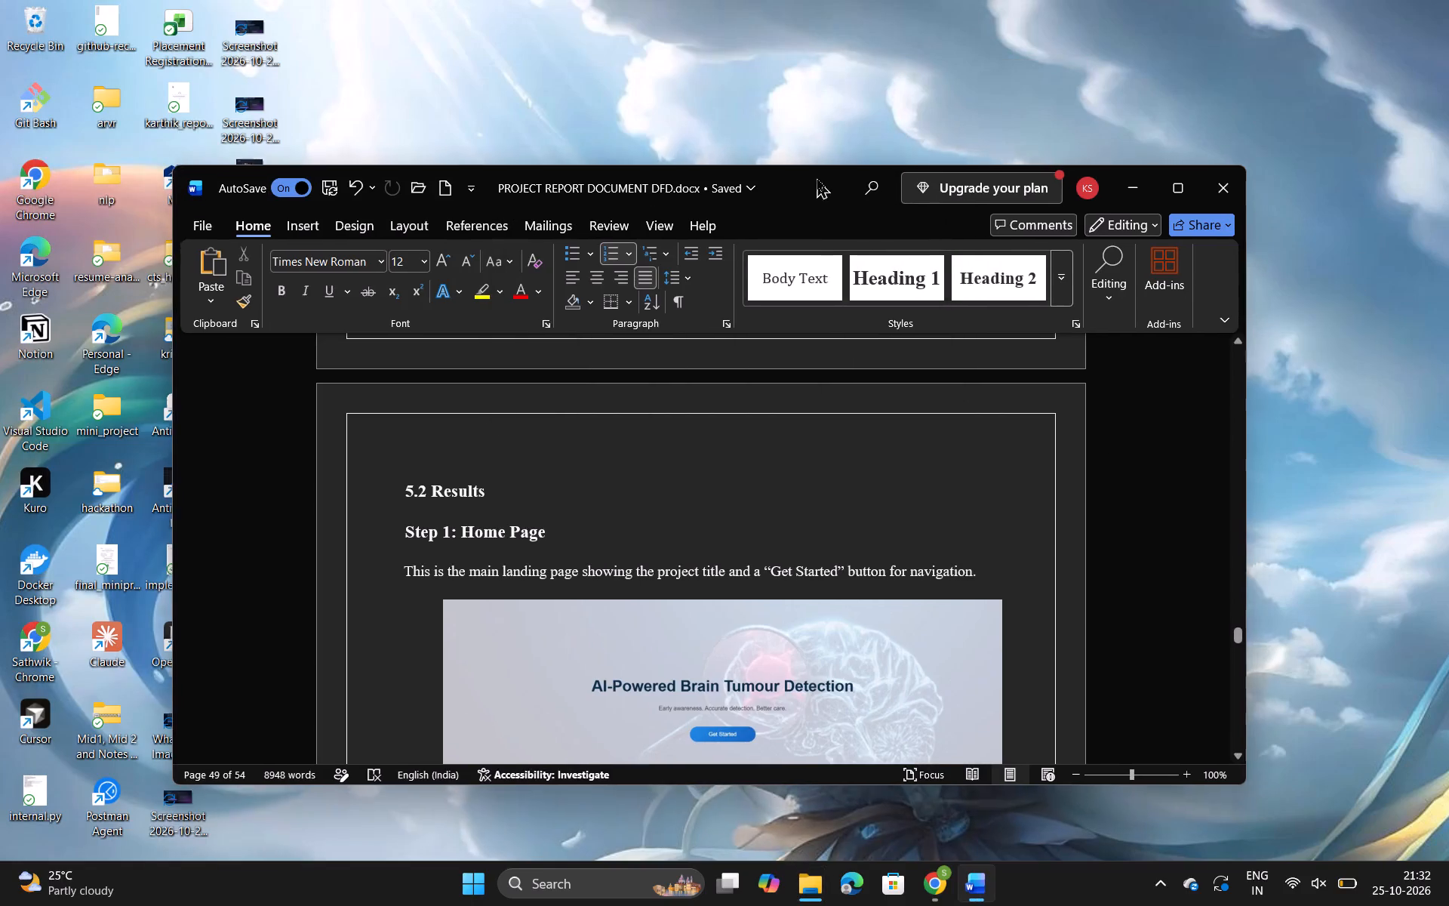
{"action": "left_click_drag", "start_coordinate": [817, 177], "coordinate": [901, 471]}
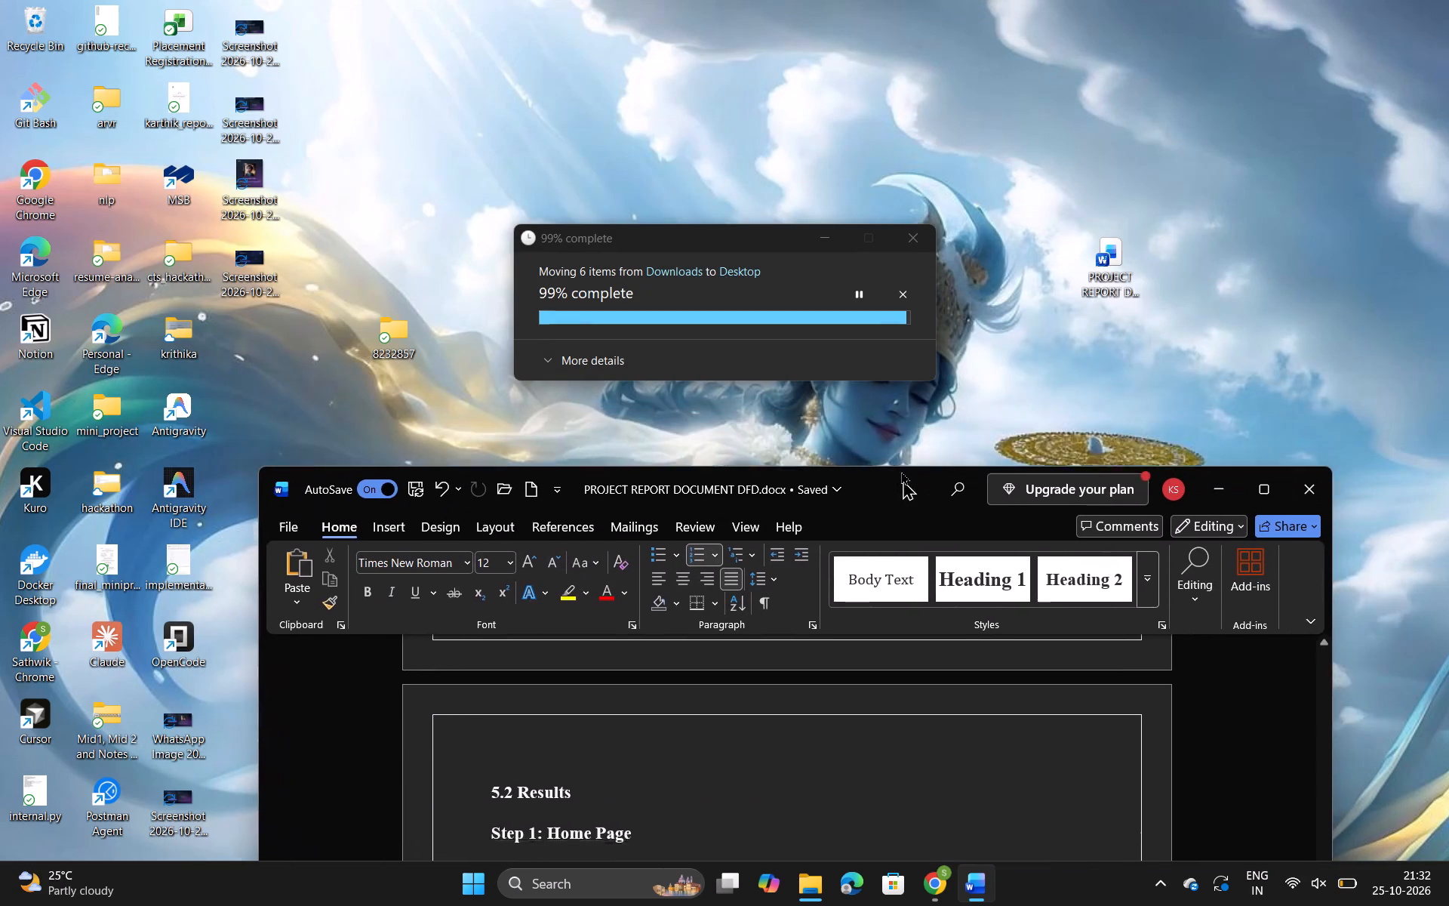
{"action": "left_click_drag", "start_coordinate": [901, 471], "coordinate": [853, 401]}
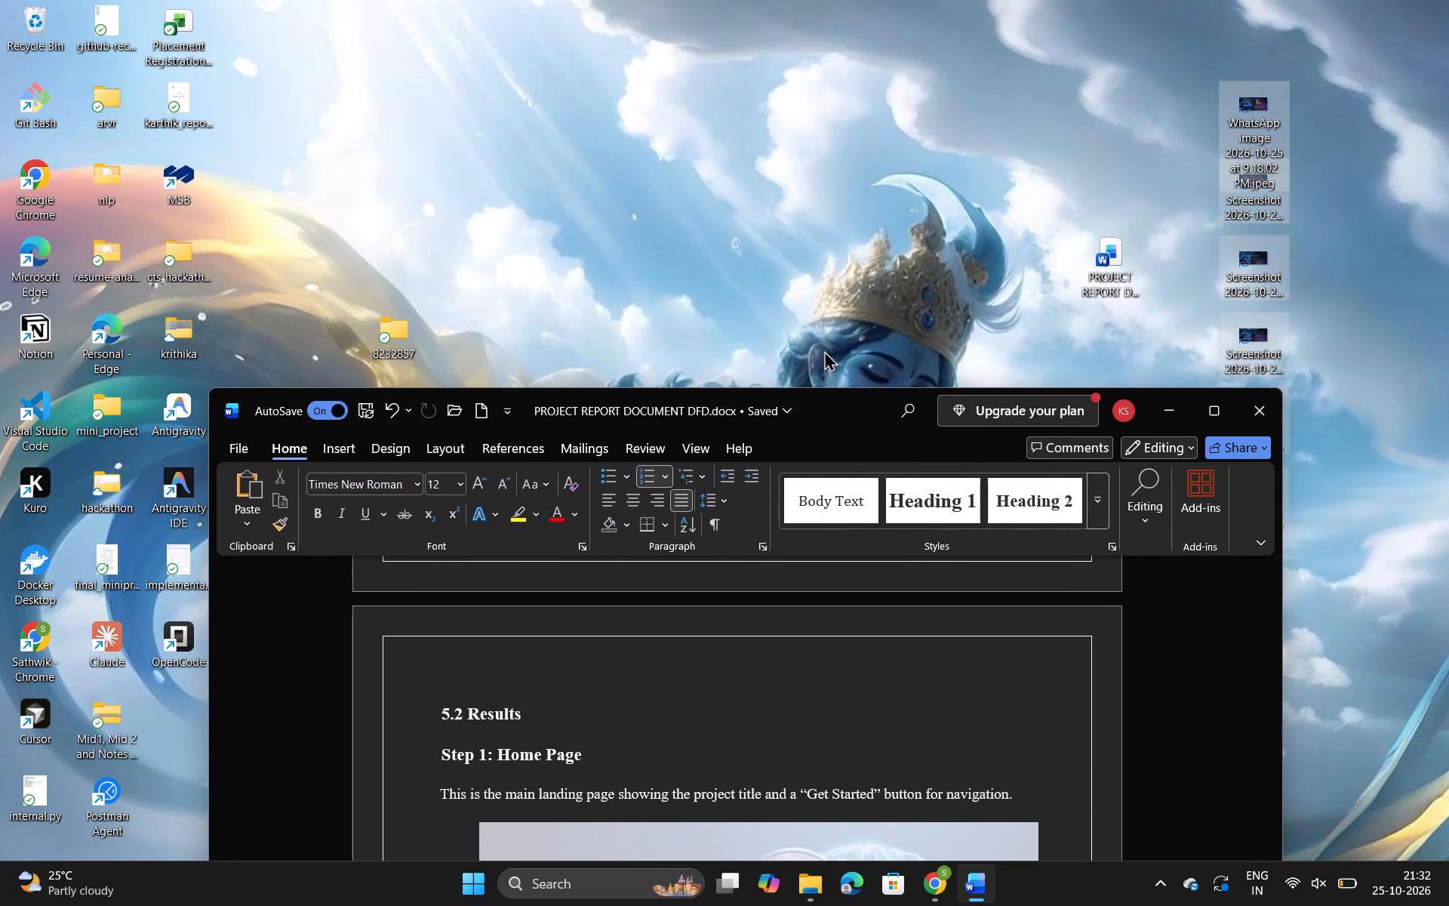
{"action": "left_click_drag", "start_coordinate": [817, 404], "coordinate": [627, 116]}
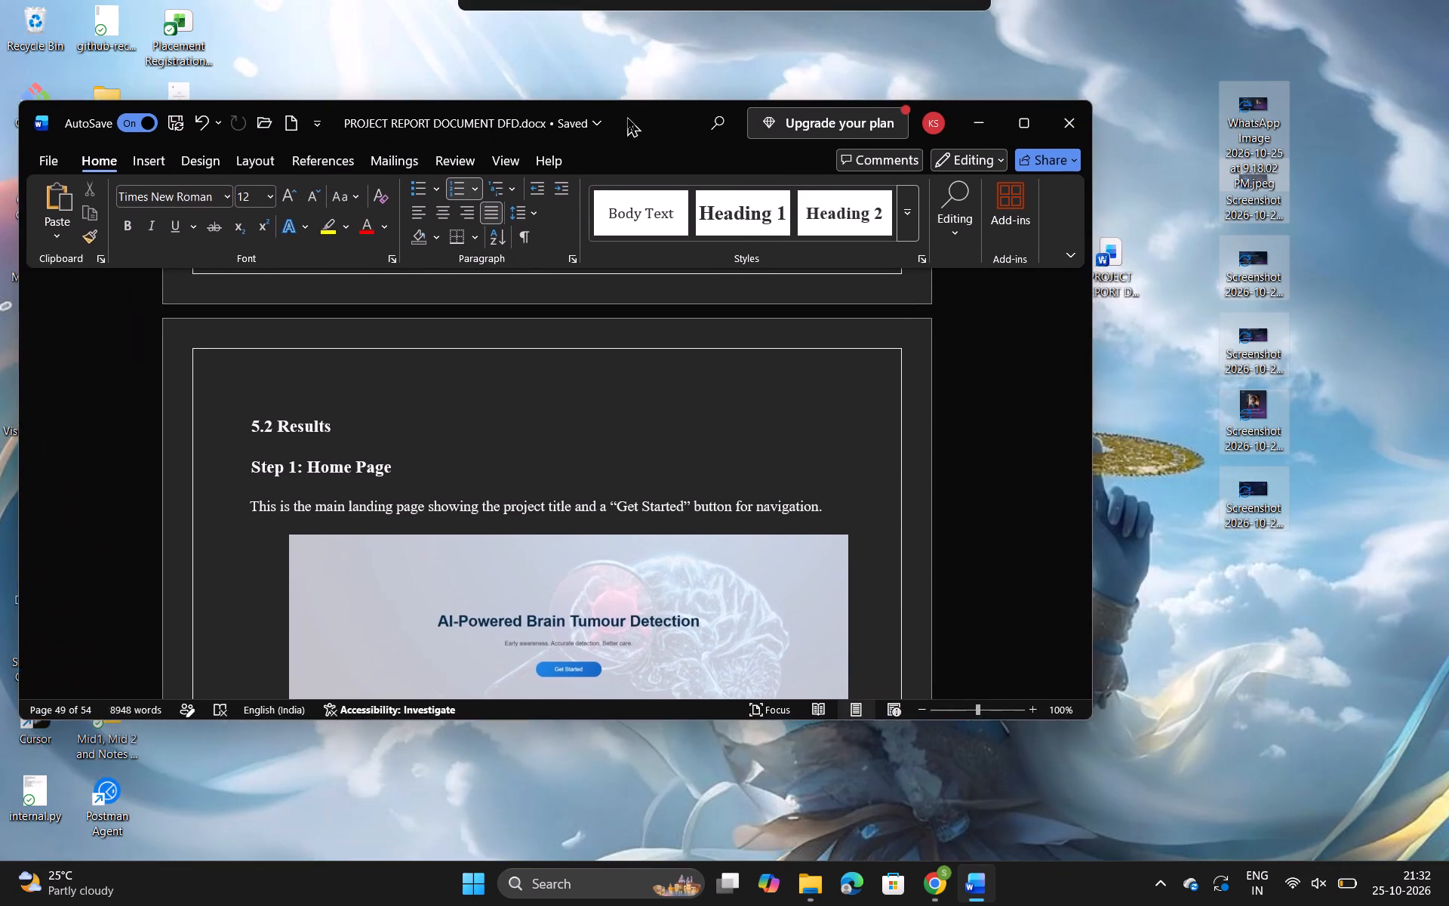
{"action": "left_click_drag", "start_coordinate": [627, 116], "coordinate": [672, 54]}
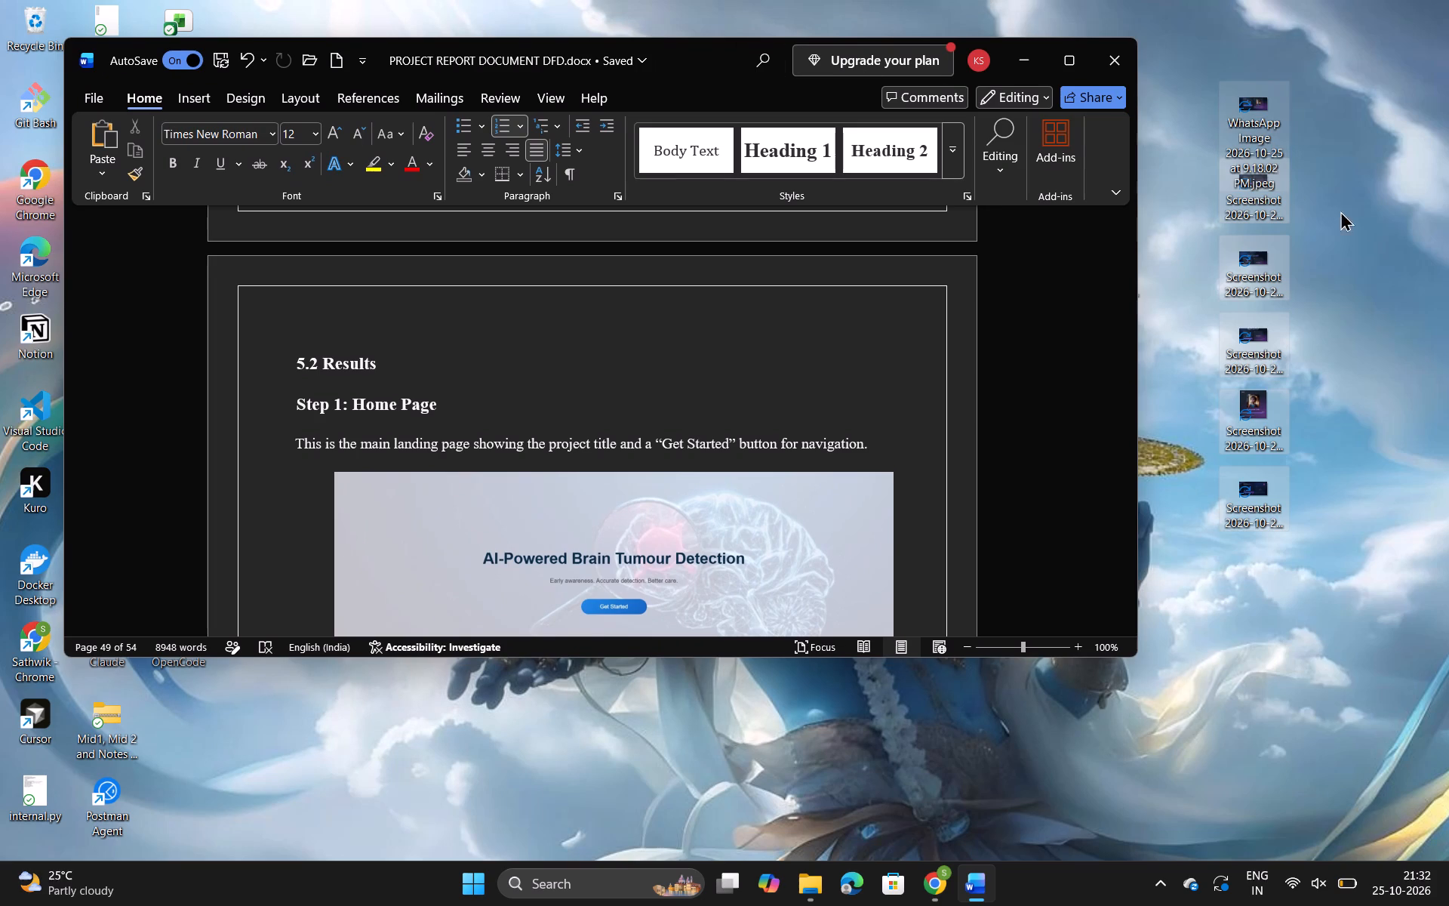
{"action": "left_click", "coordinate": [1356, 232]}
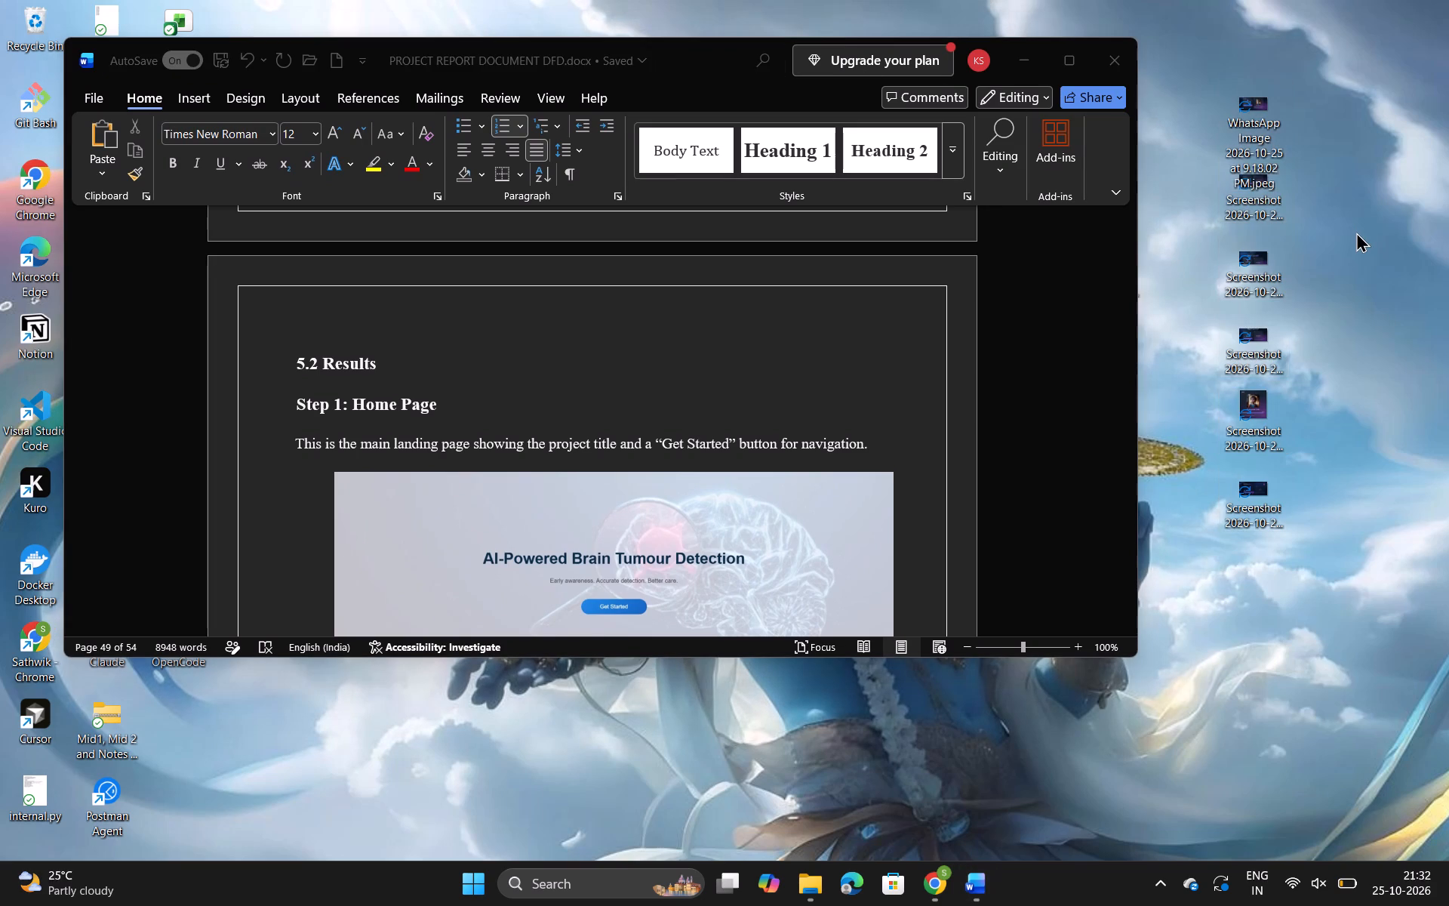
{"action": "double_click", "coordinate": [1331, 140]}
{"action": "right_click", "coordinate": [1331, 140]}
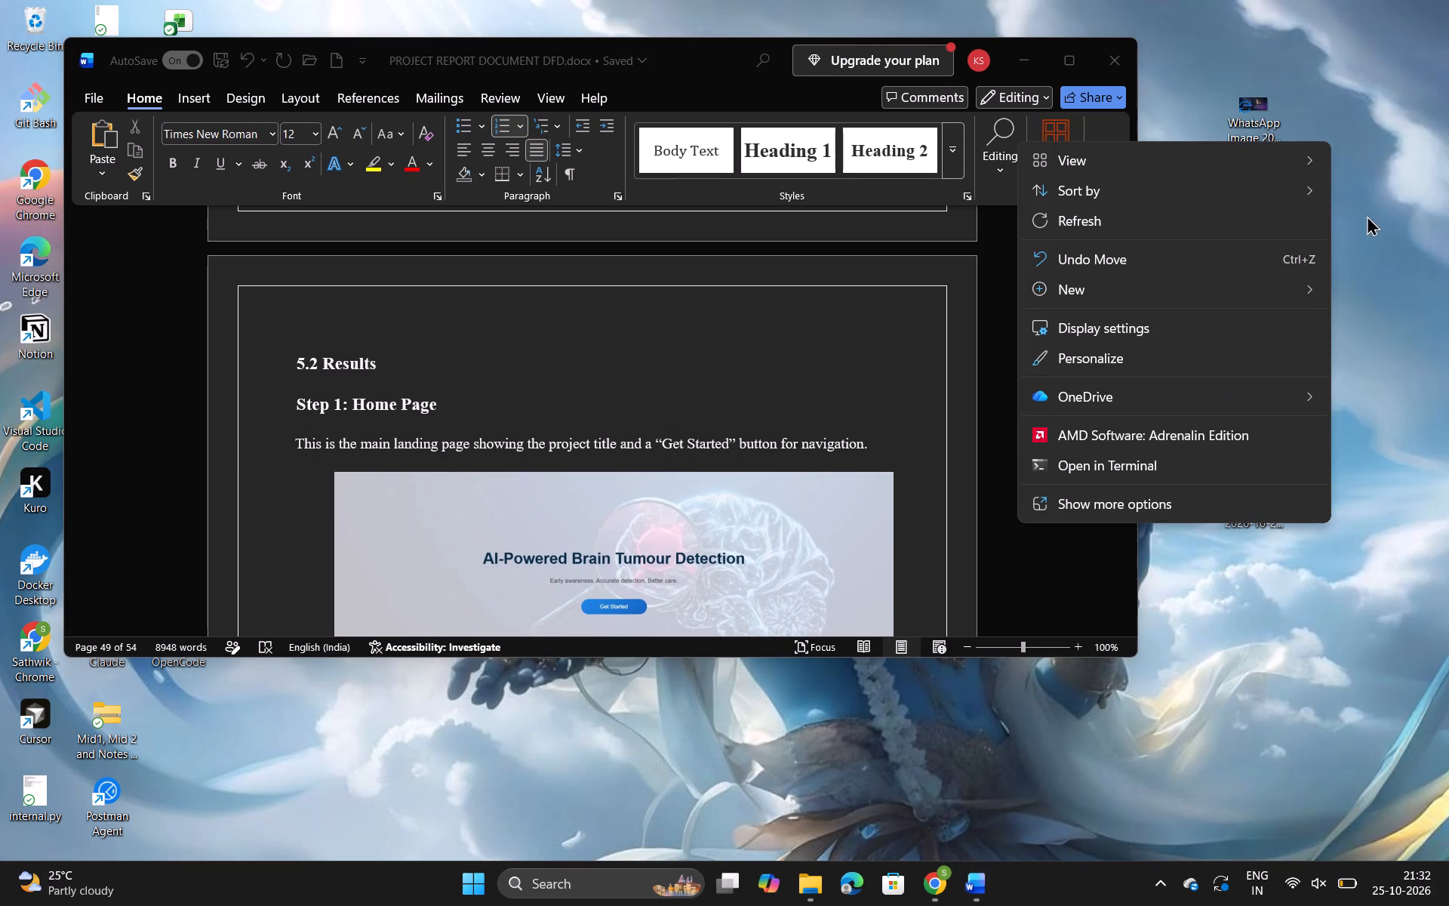
{"action": "left_click", "coordinate": [1165, 213]}
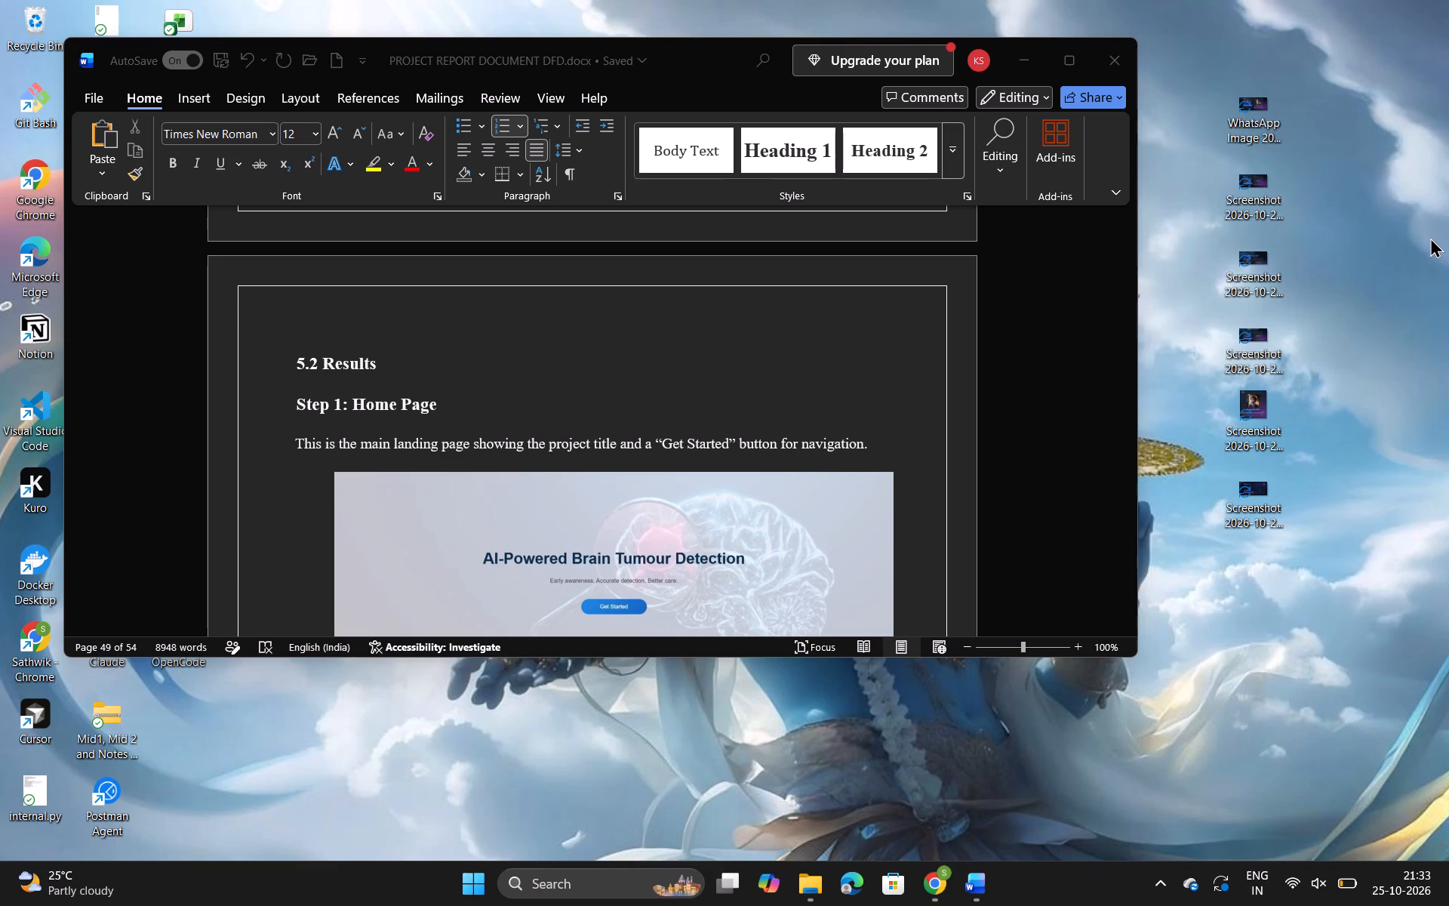
Preview Screenshot 2026-10-24 162331.png and set its file apart from the other project screenshots on the desktop.
{"action": "double_click", "coordinate": [1252, 498]}
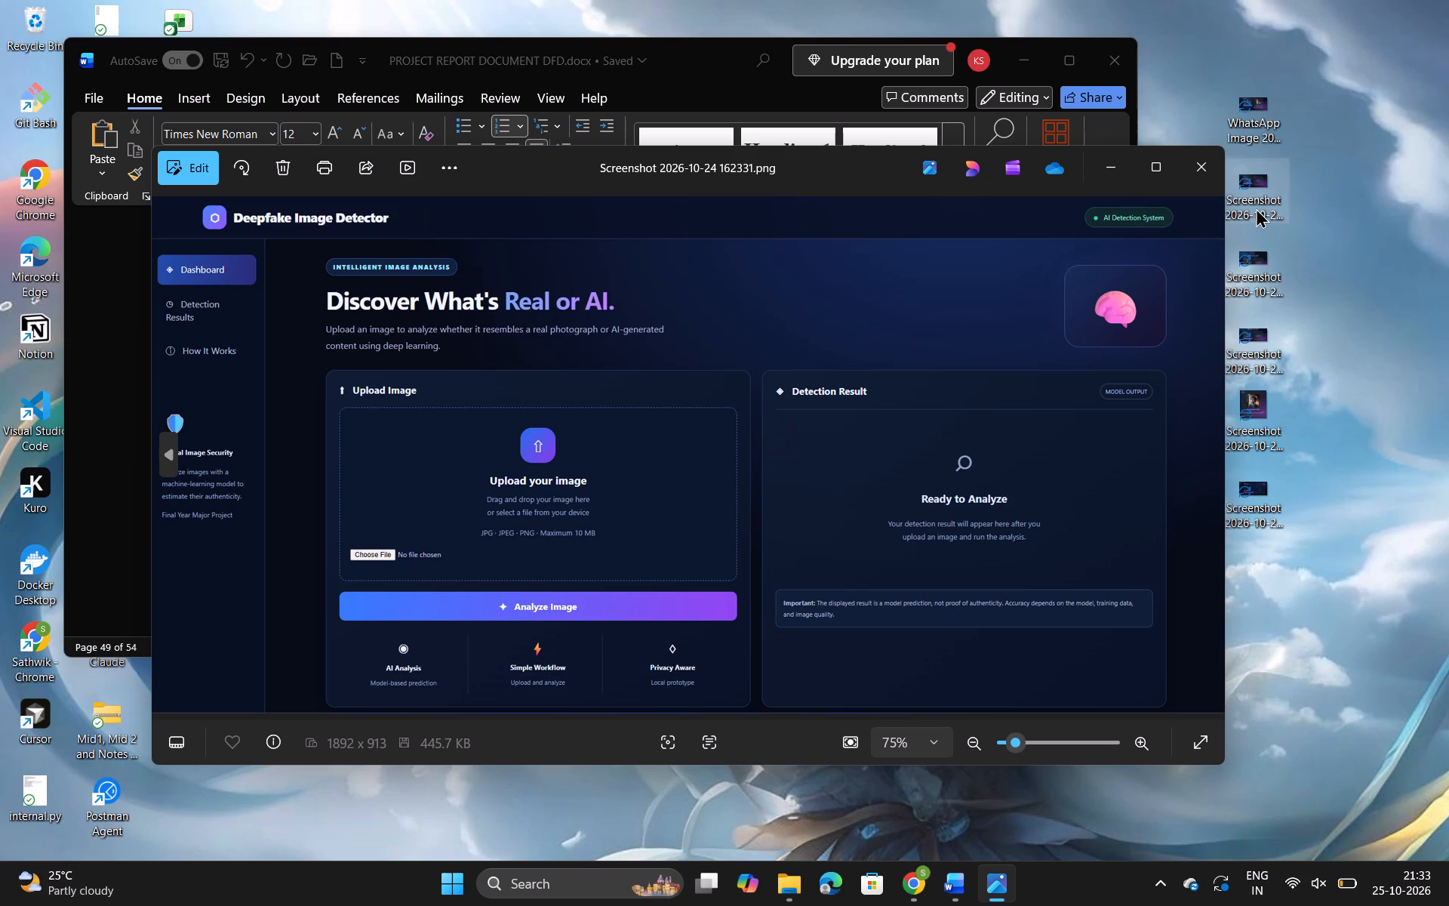
{"action": "left_click", "coordinate": [1205, 159]}
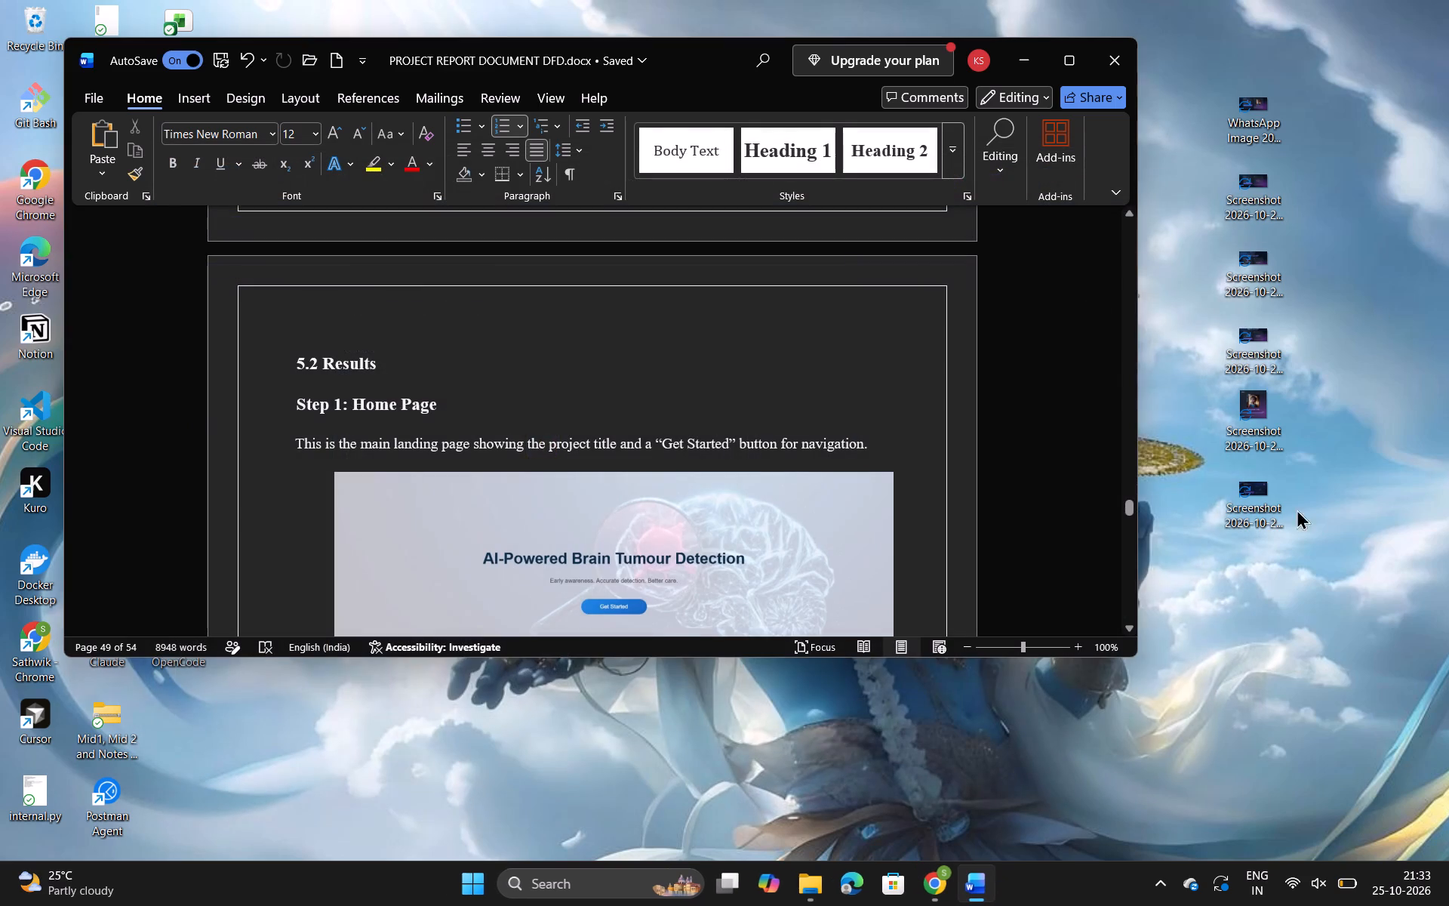
{"action": "left_click_drag", "start_coordinate": [1257, 503], "coordinate": [878, 744]}
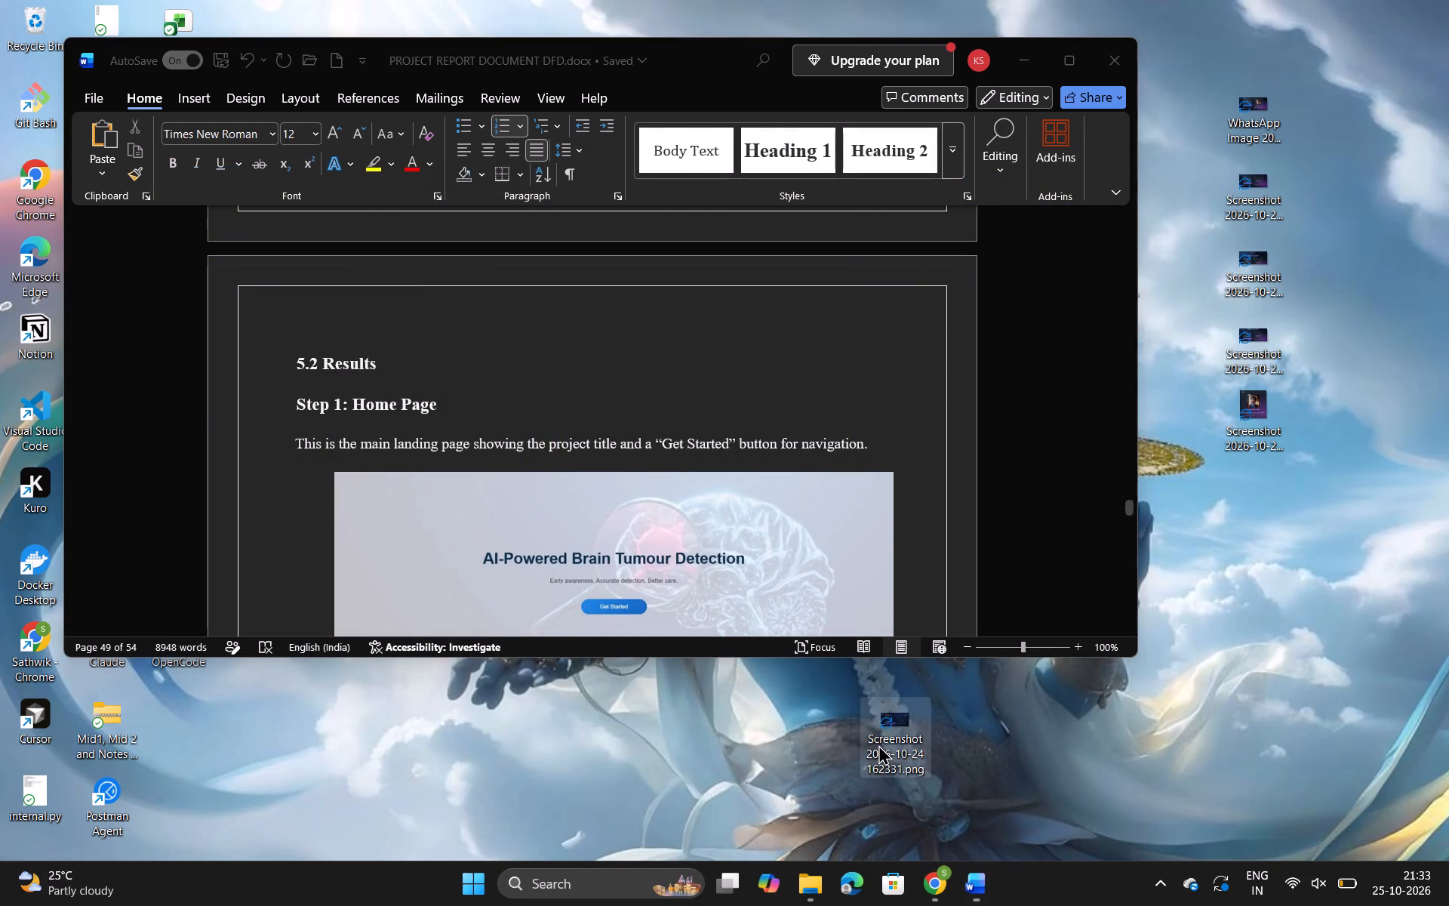
Examine desktop screenshots 211146, 211124 and 211106 from 2026-10-25 to see which page of the detector app each one shows.
{"action": "double_click", "coordinate": [1245, 334]}
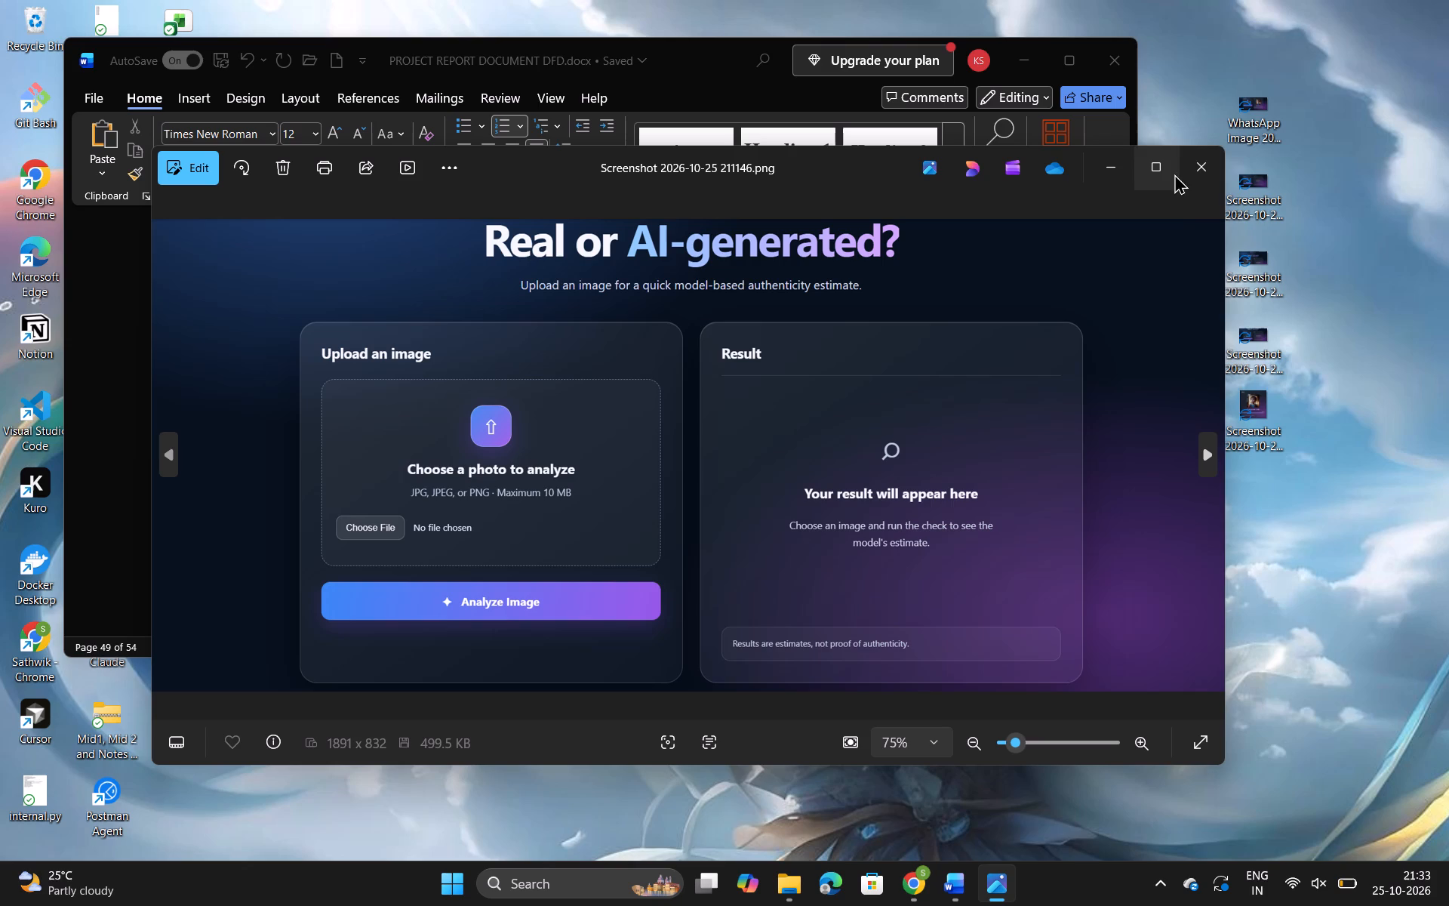
{"action": "left_click", "coordinate": [1191, 170]}
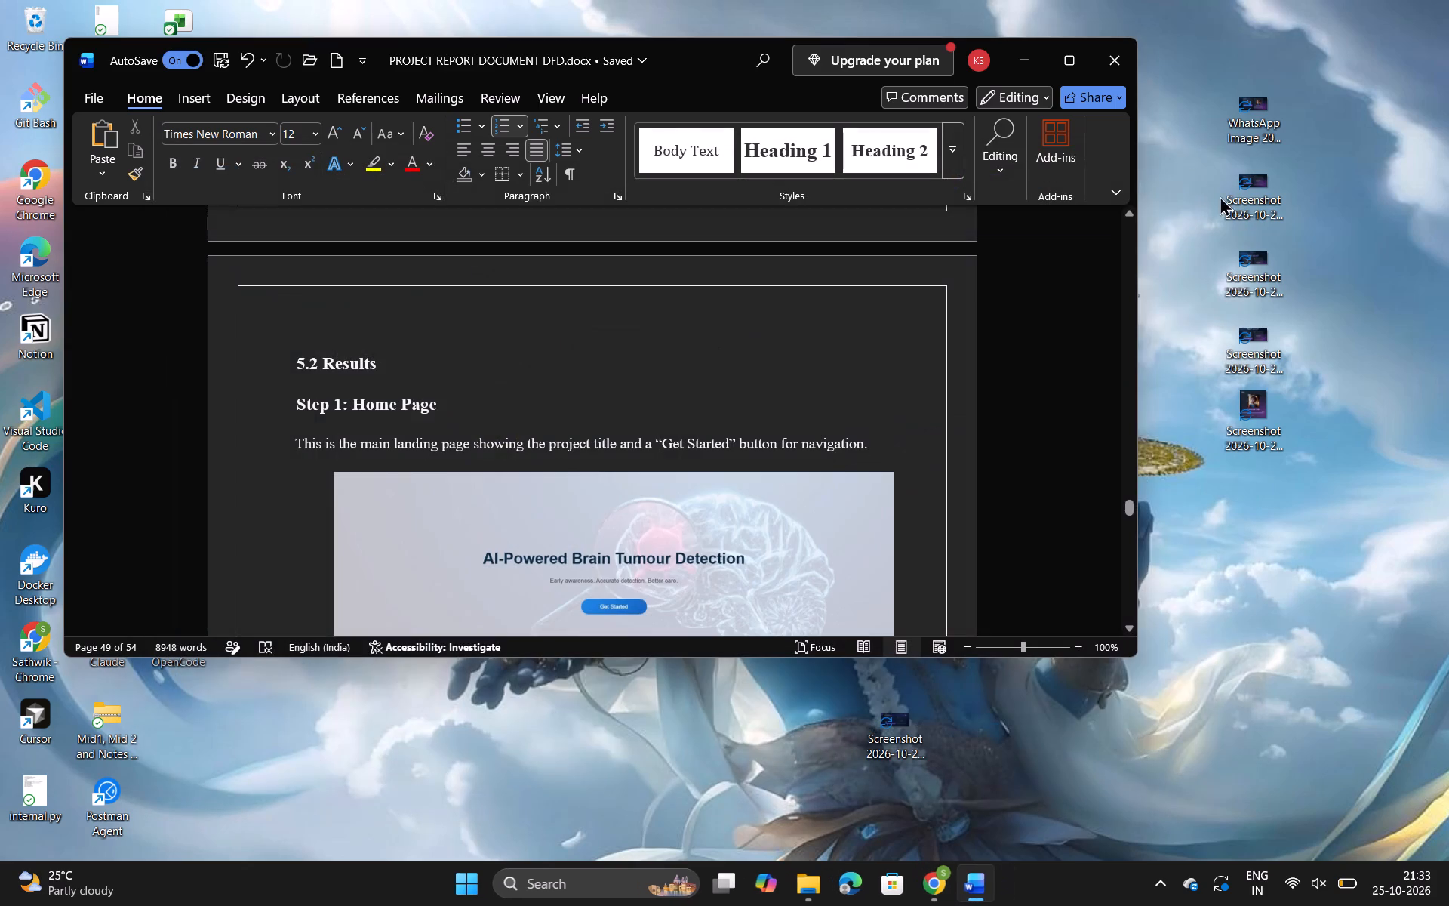
{"action": "double_click", "coordinate": [1267, 245]}
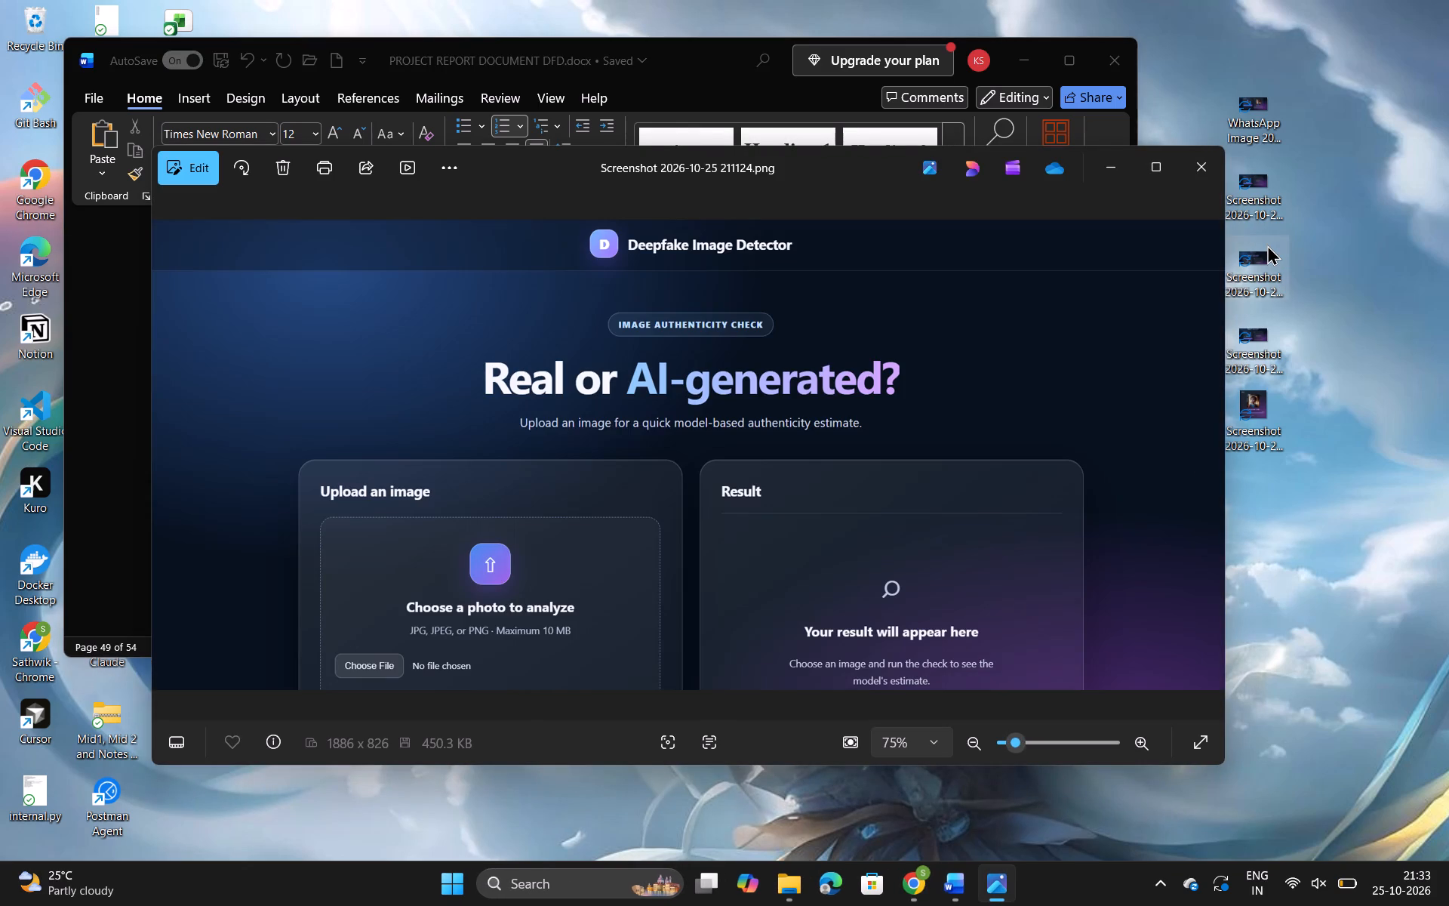
{"action": "left_click", "coordinate": [1153, 178]}
{"action": "left_click", "coordinate": [1153, 178]}
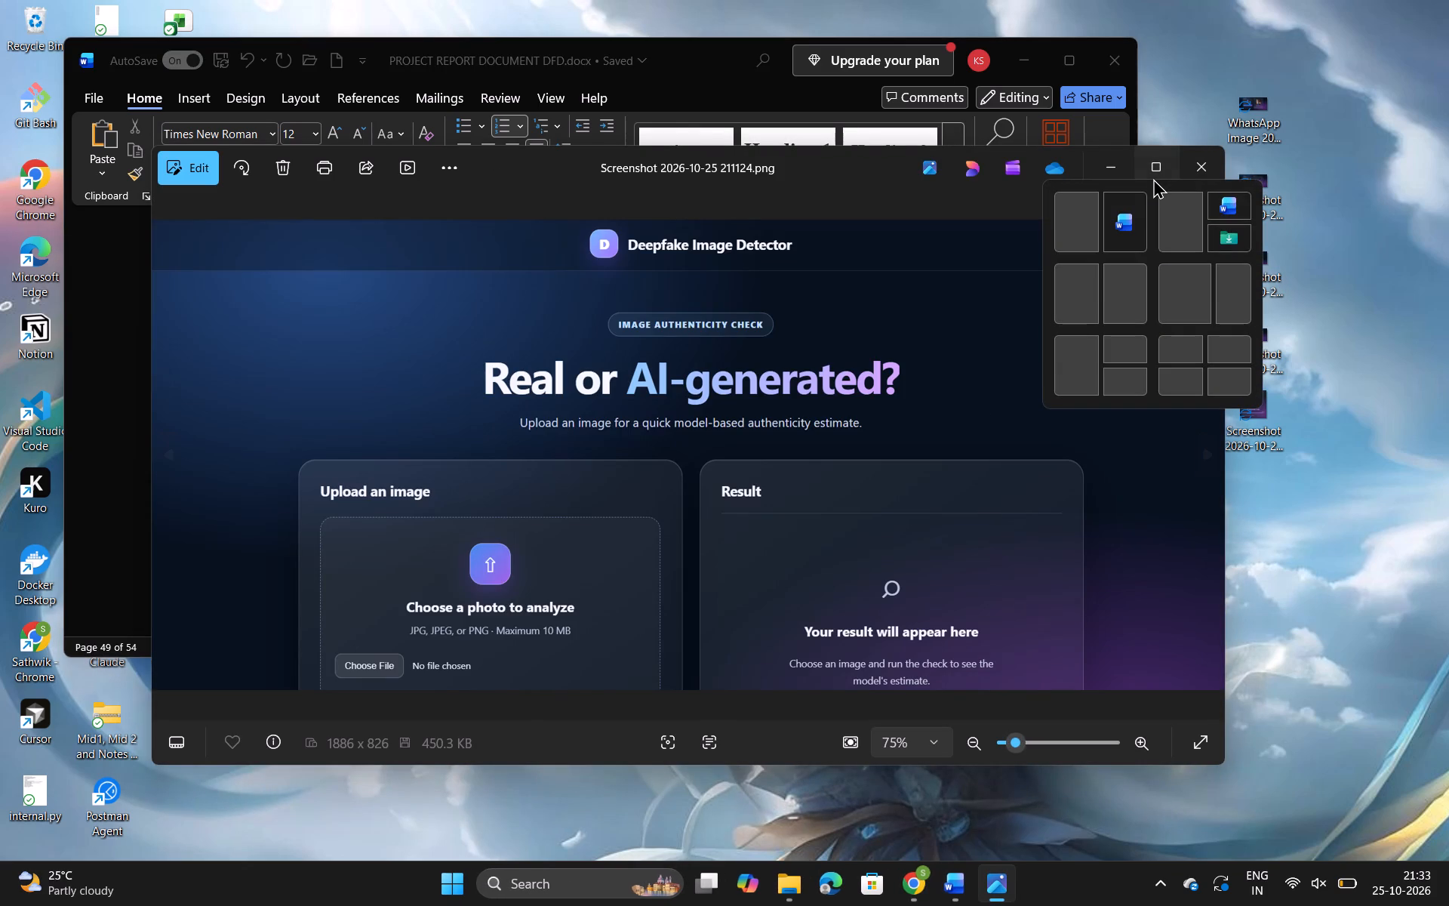
{"action": "left_click", "coordinate": [1151, 148]}
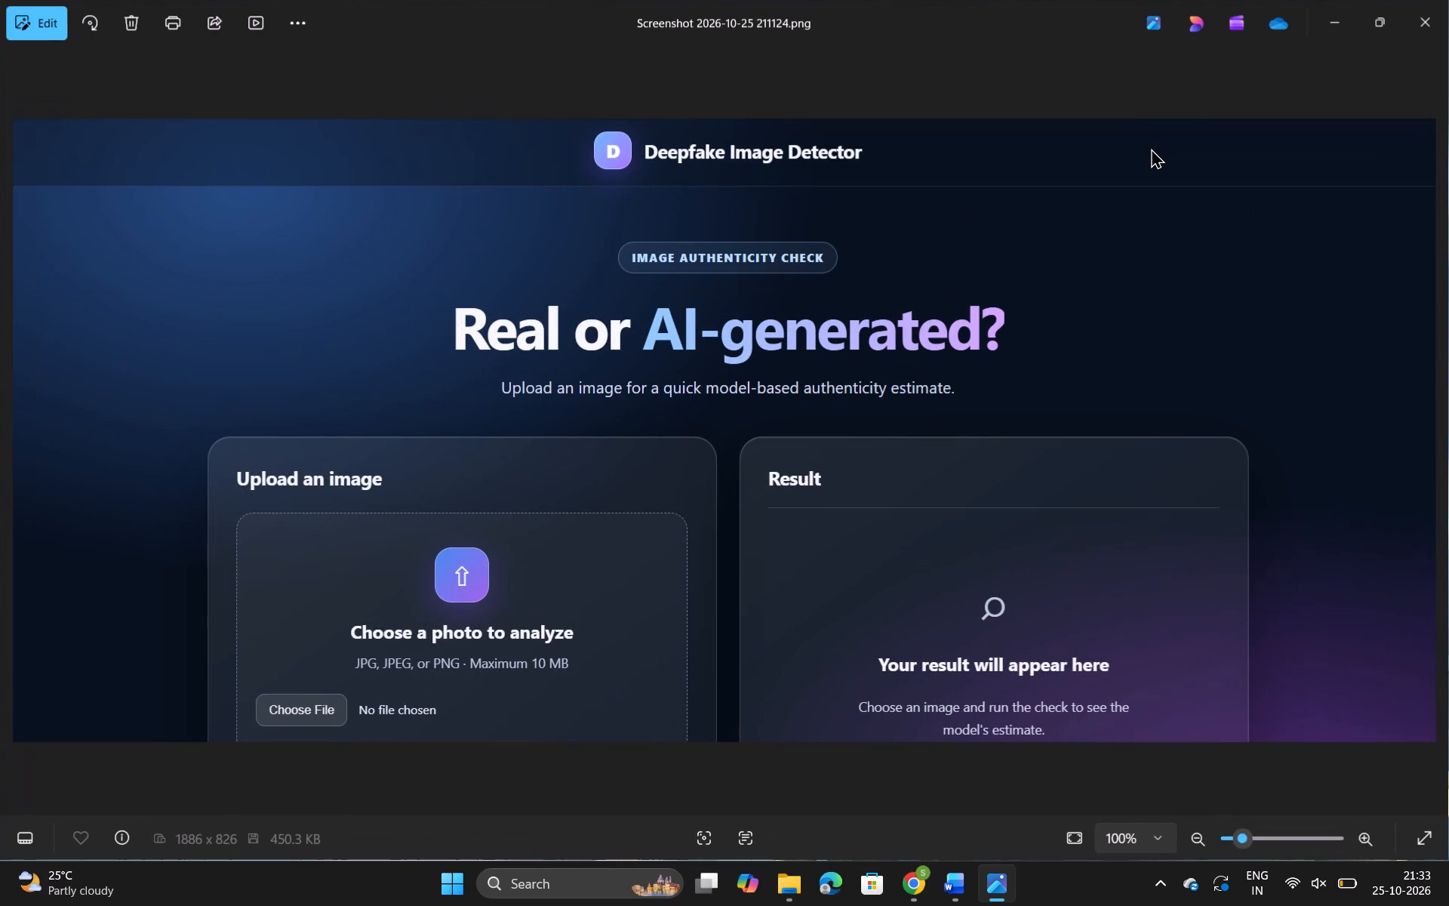
{"action": "left_click", "coordinate": [1325, 17]}
{"action": "double_click", "coordinate": [1260, 192]}
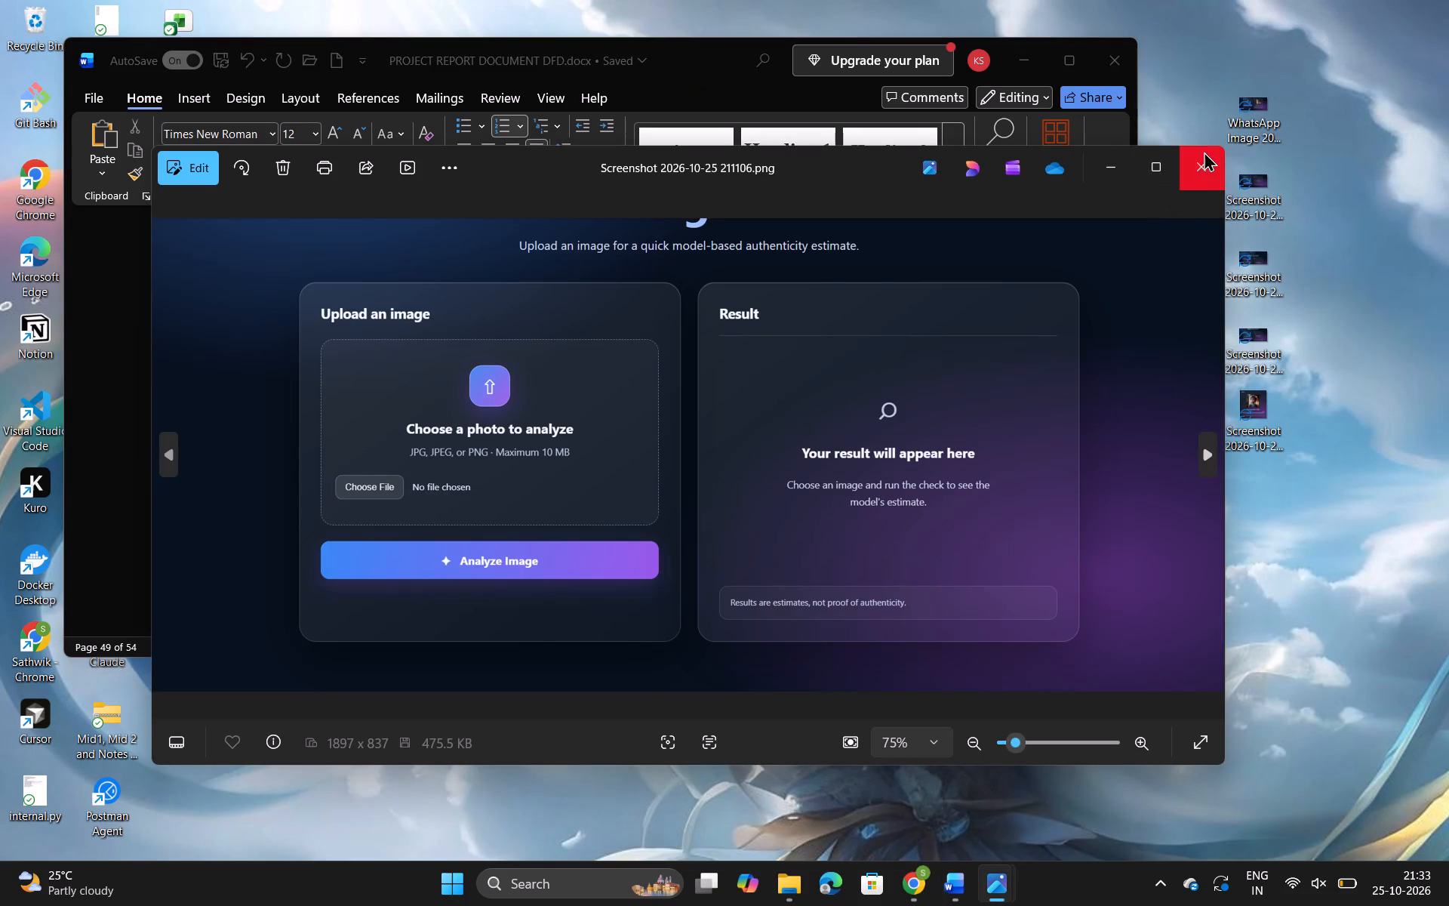
{"action": "left_click", "coordinate": [1202, 166]}
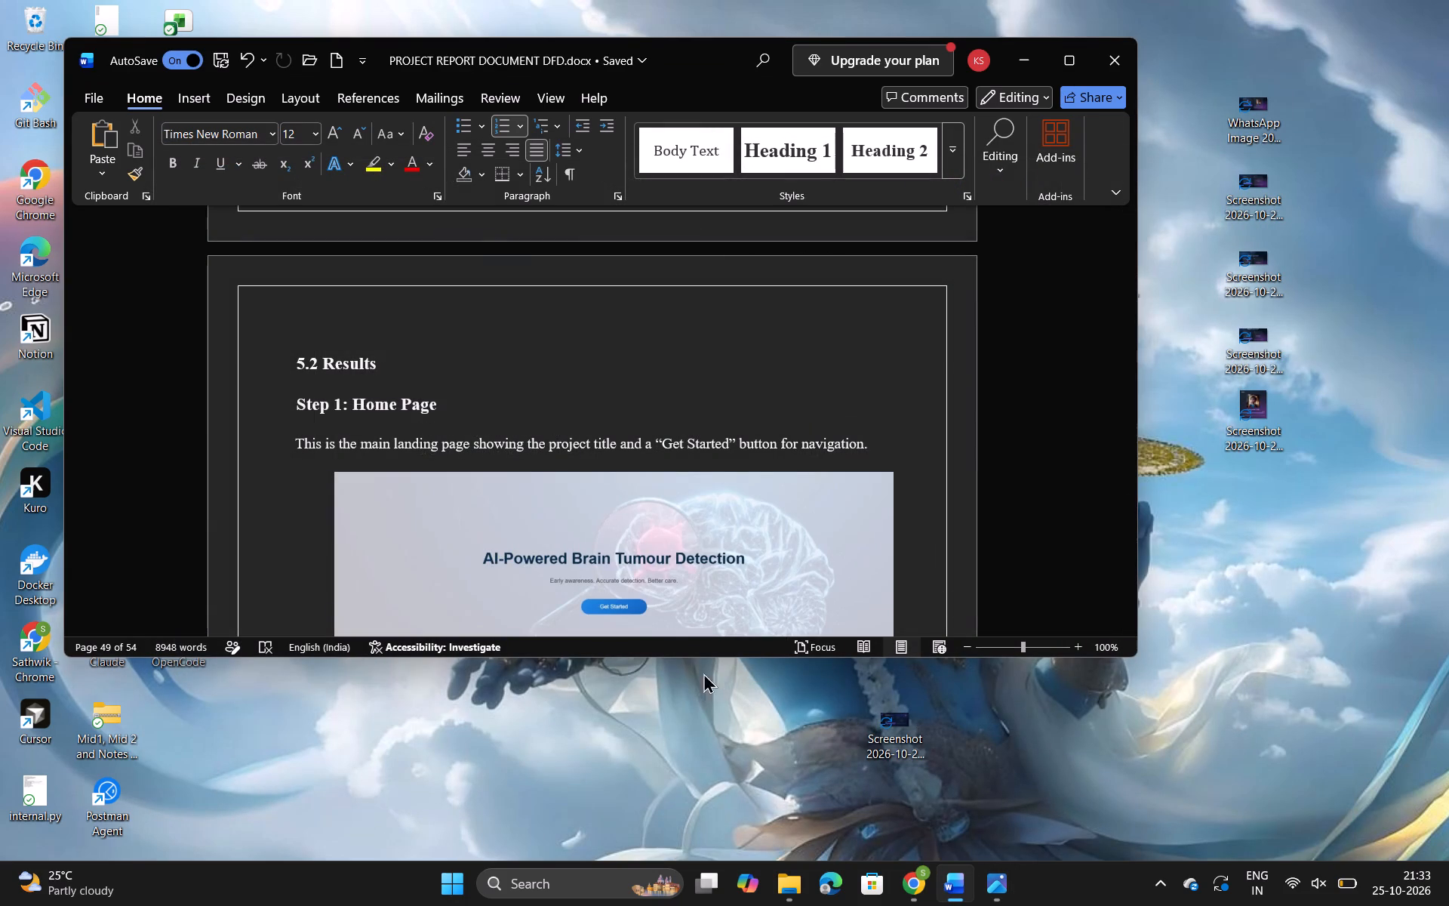
Make the Word window taller so the whole Step 1 Home Page figure in section 5.2 fits in view.
{"action": "left_click_drag", "start_coordinate": [696, 657], "coordinate": [694, 855]}
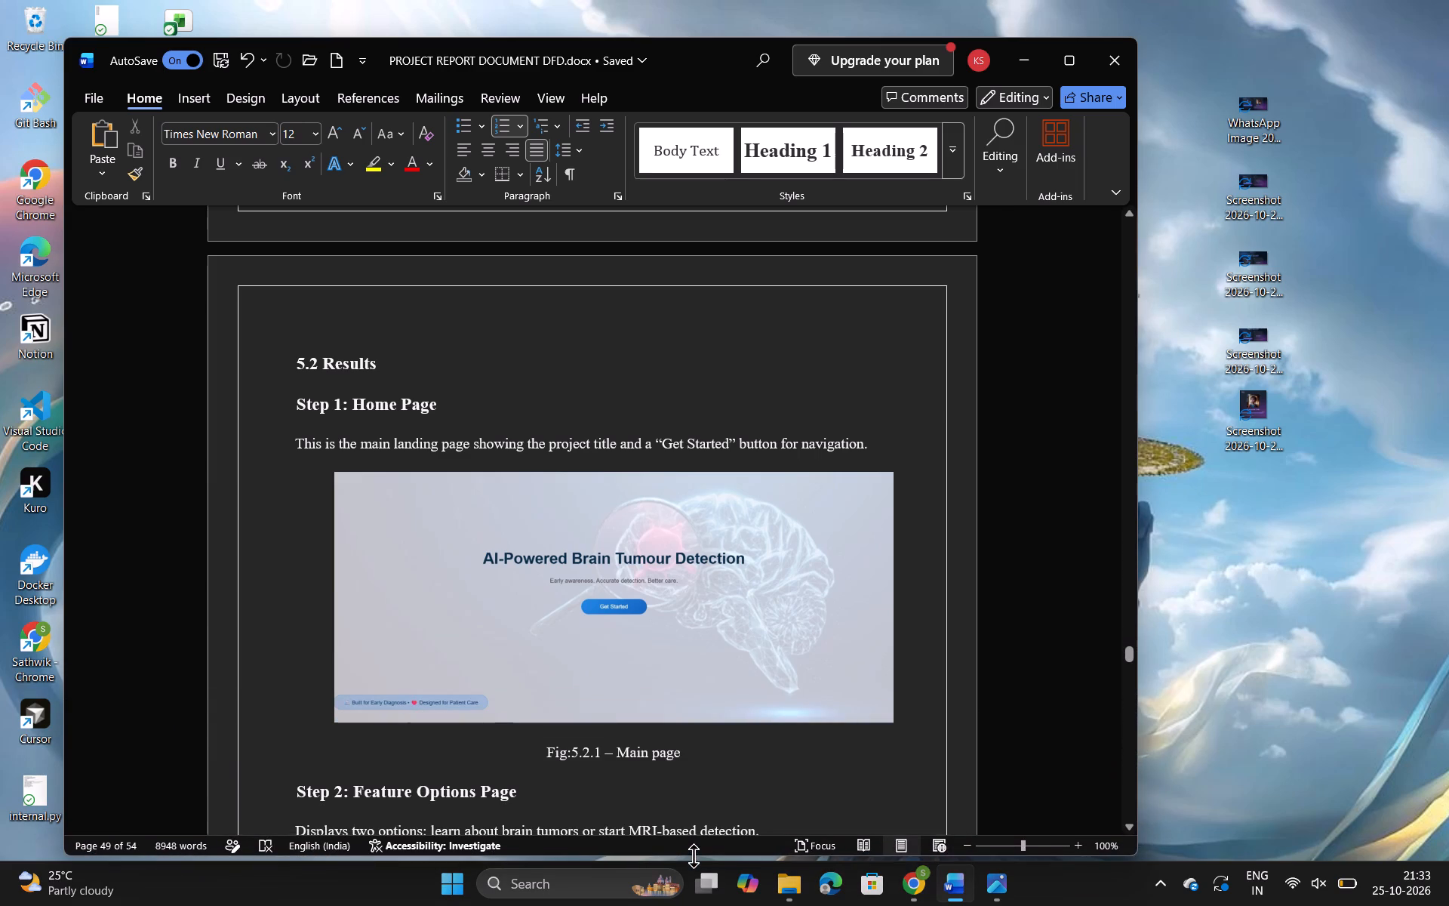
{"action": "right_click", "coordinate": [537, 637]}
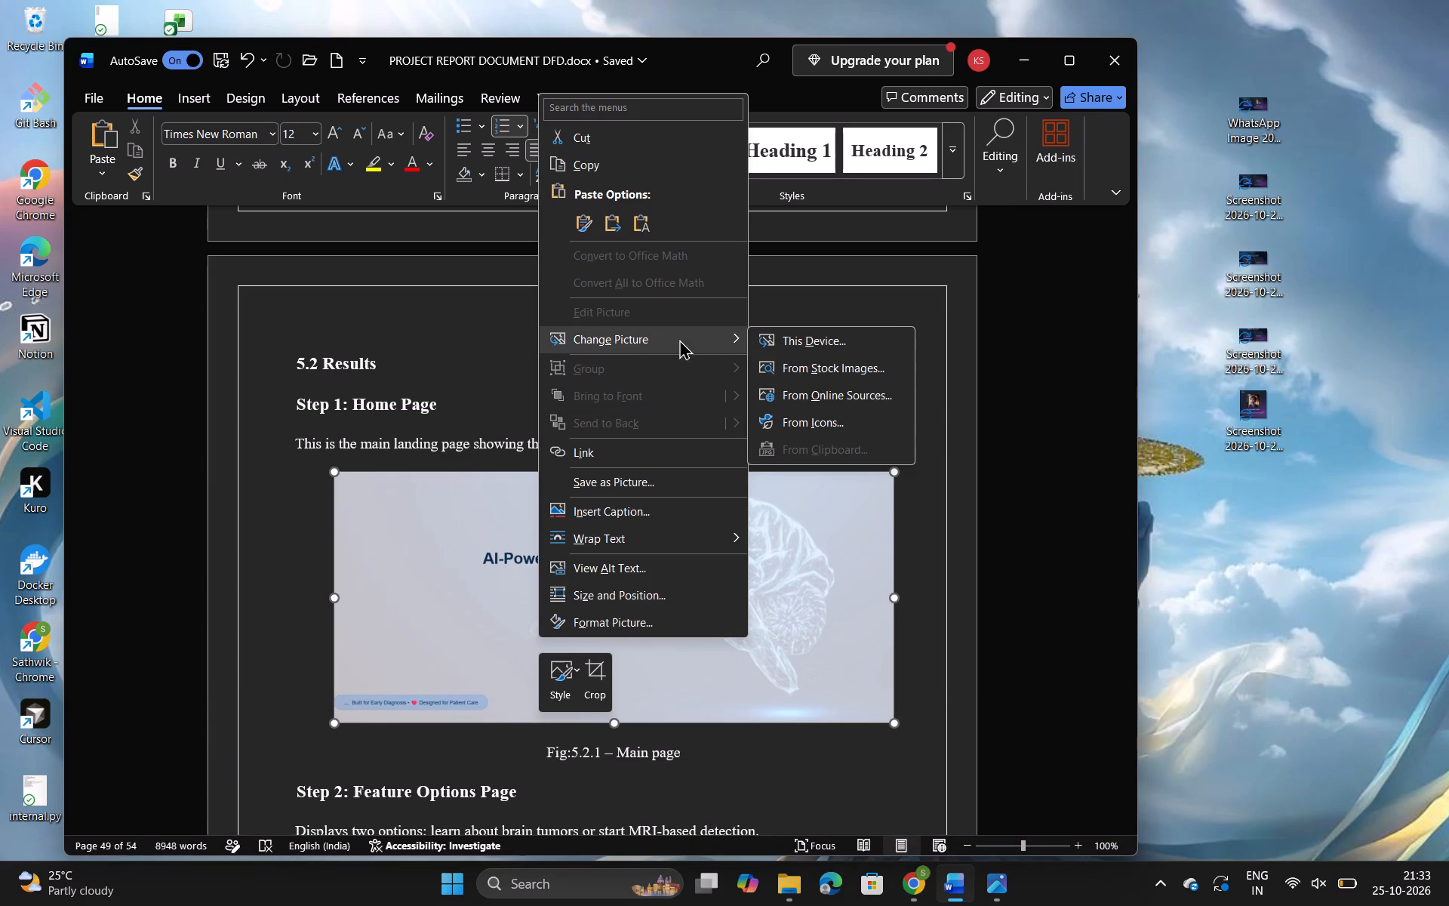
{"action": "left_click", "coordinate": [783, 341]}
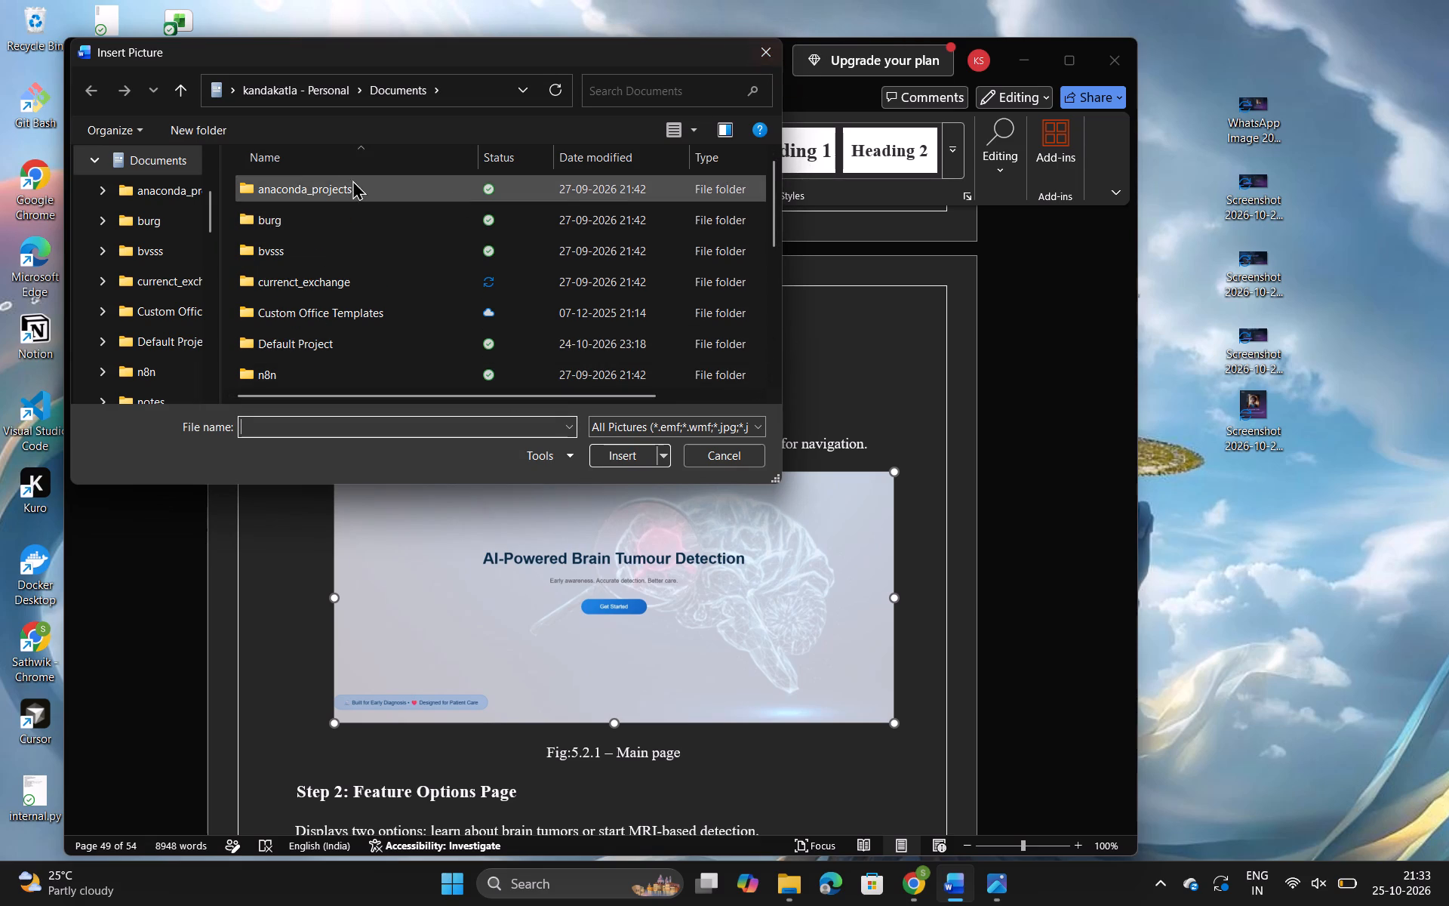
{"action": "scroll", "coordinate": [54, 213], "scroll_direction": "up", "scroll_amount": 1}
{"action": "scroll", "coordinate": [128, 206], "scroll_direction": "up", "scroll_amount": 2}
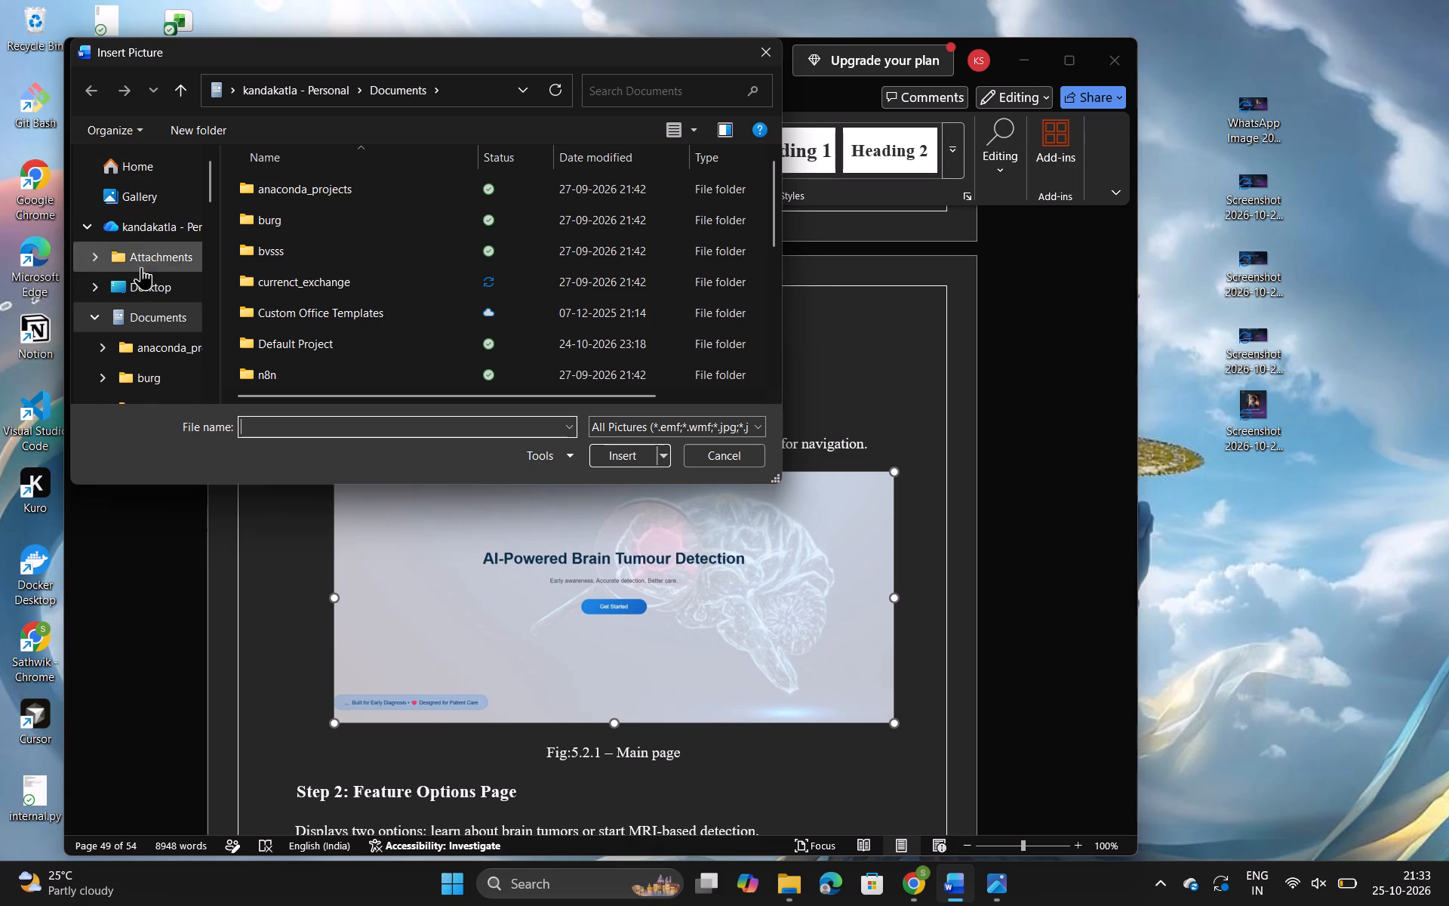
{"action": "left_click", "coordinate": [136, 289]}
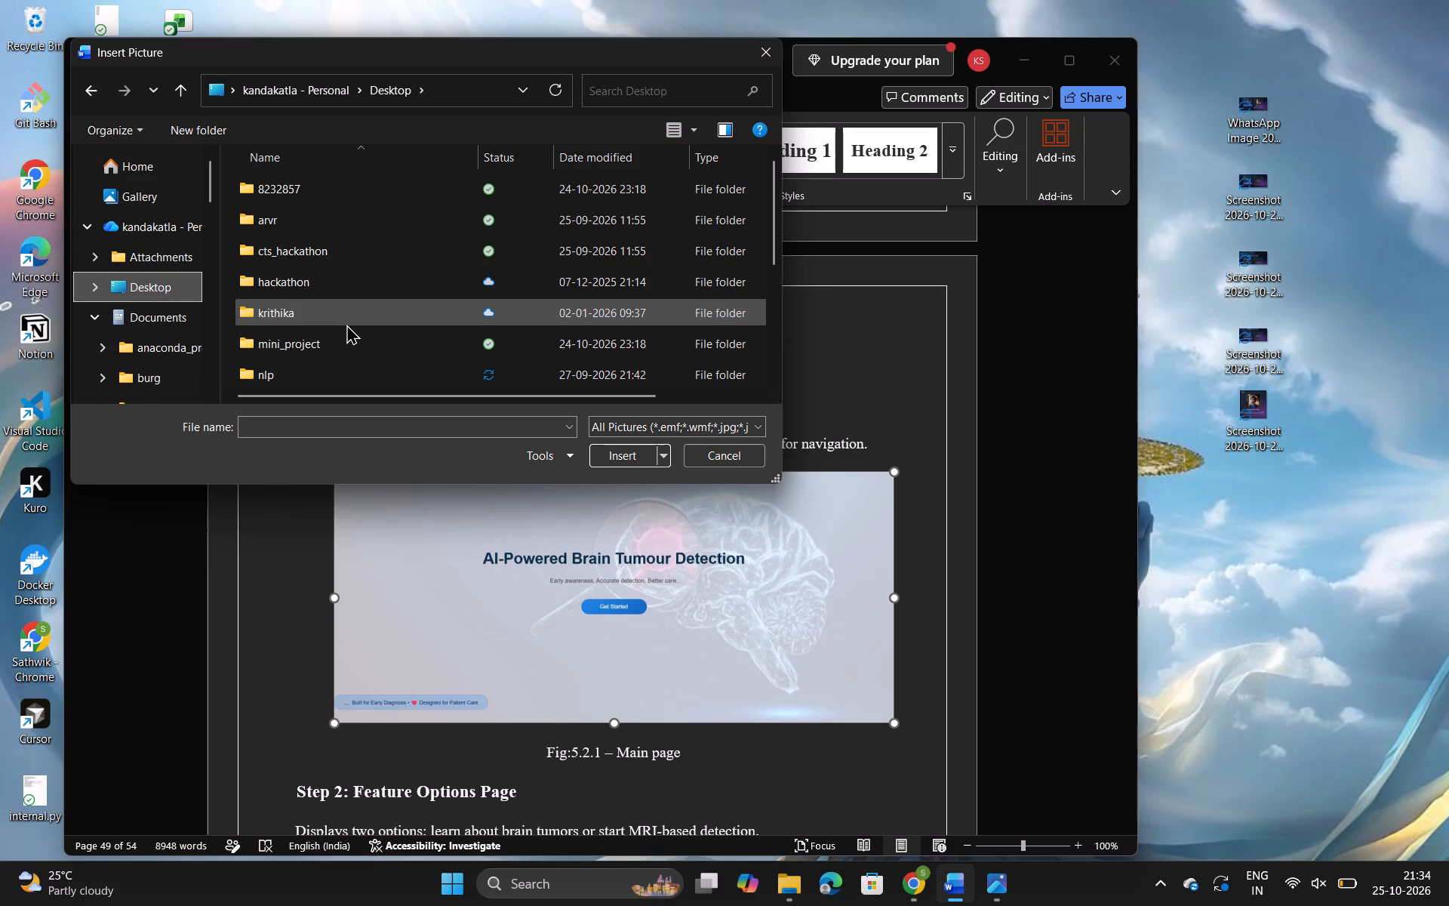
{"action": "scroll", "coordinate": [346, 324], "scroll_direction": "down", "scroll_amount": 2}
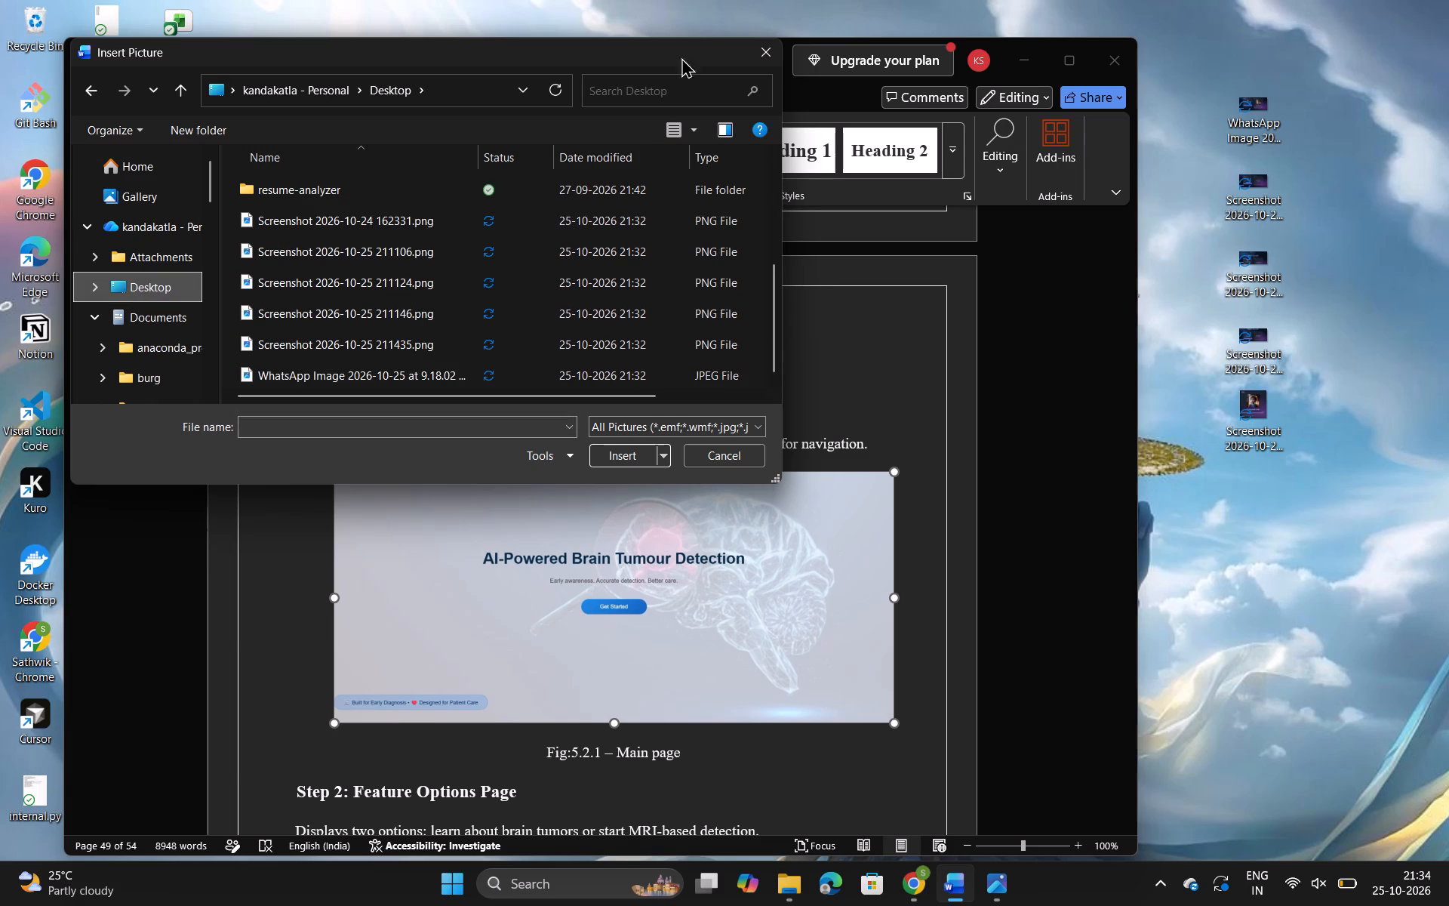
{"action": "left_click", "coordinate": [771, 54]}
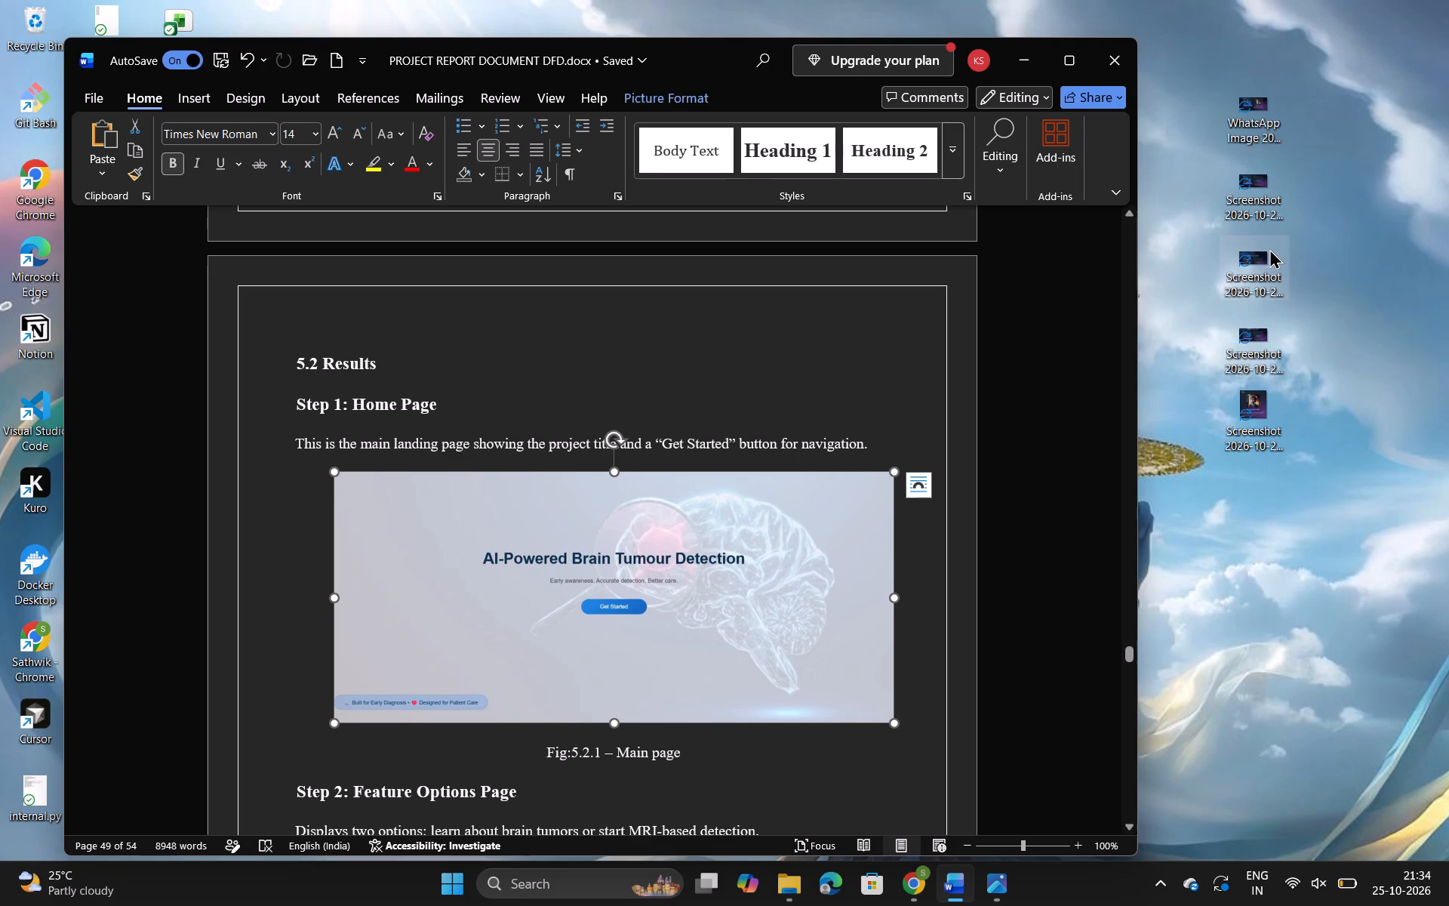
Rename the desktop image Screenshot 2026-10-25 211124.png as "Home page", keeping the .png extension.
{"action": "right_click", "coordinate": [1263, 250]}
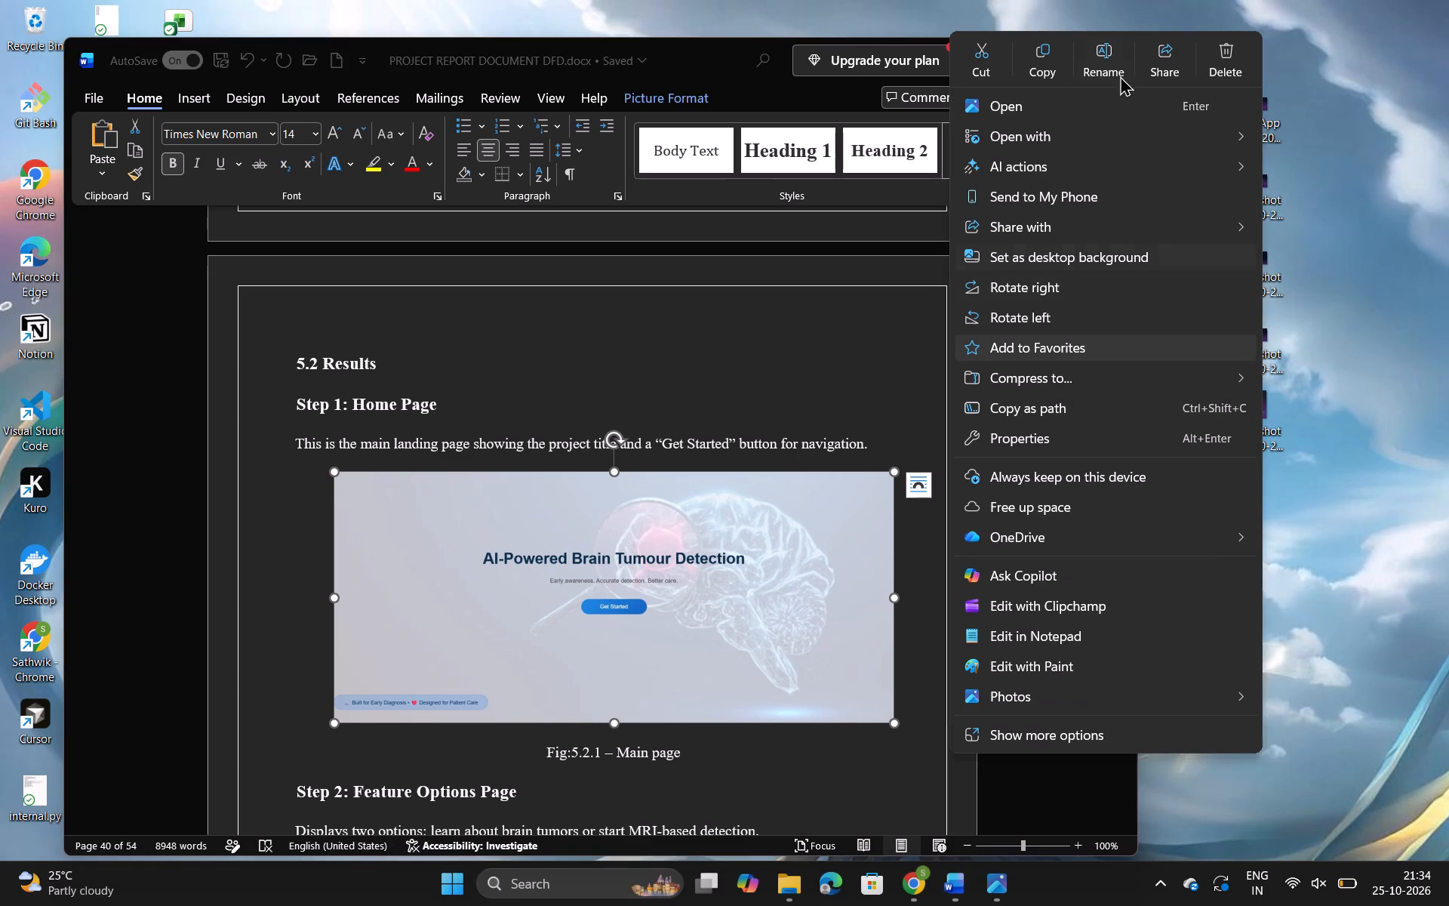
{"action": "left_click", "coordinate": [1095, 66]}
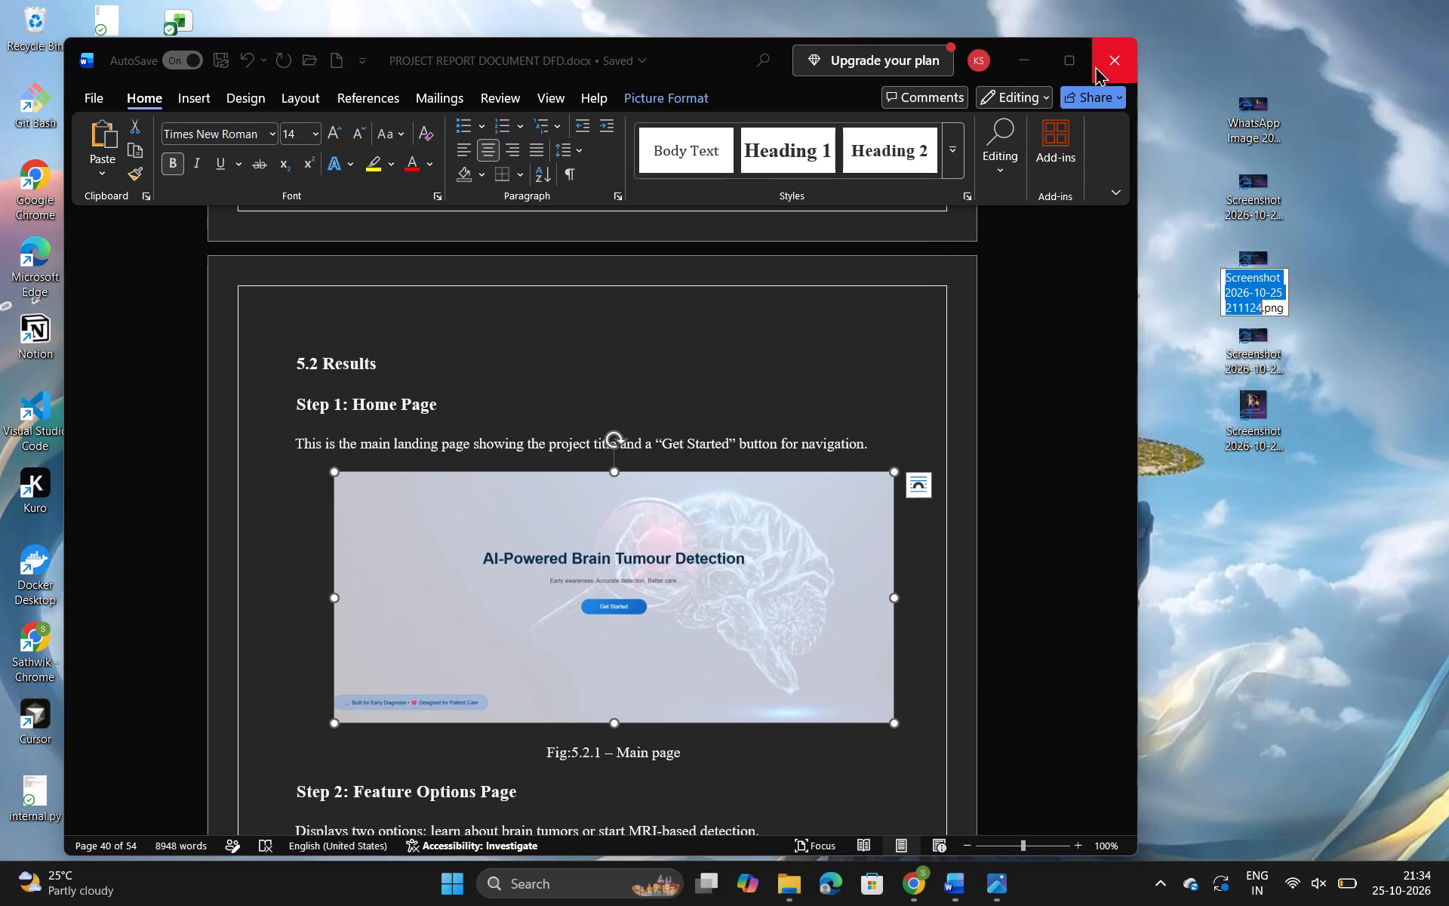
{"action": "key", "text": "BackSpace"}
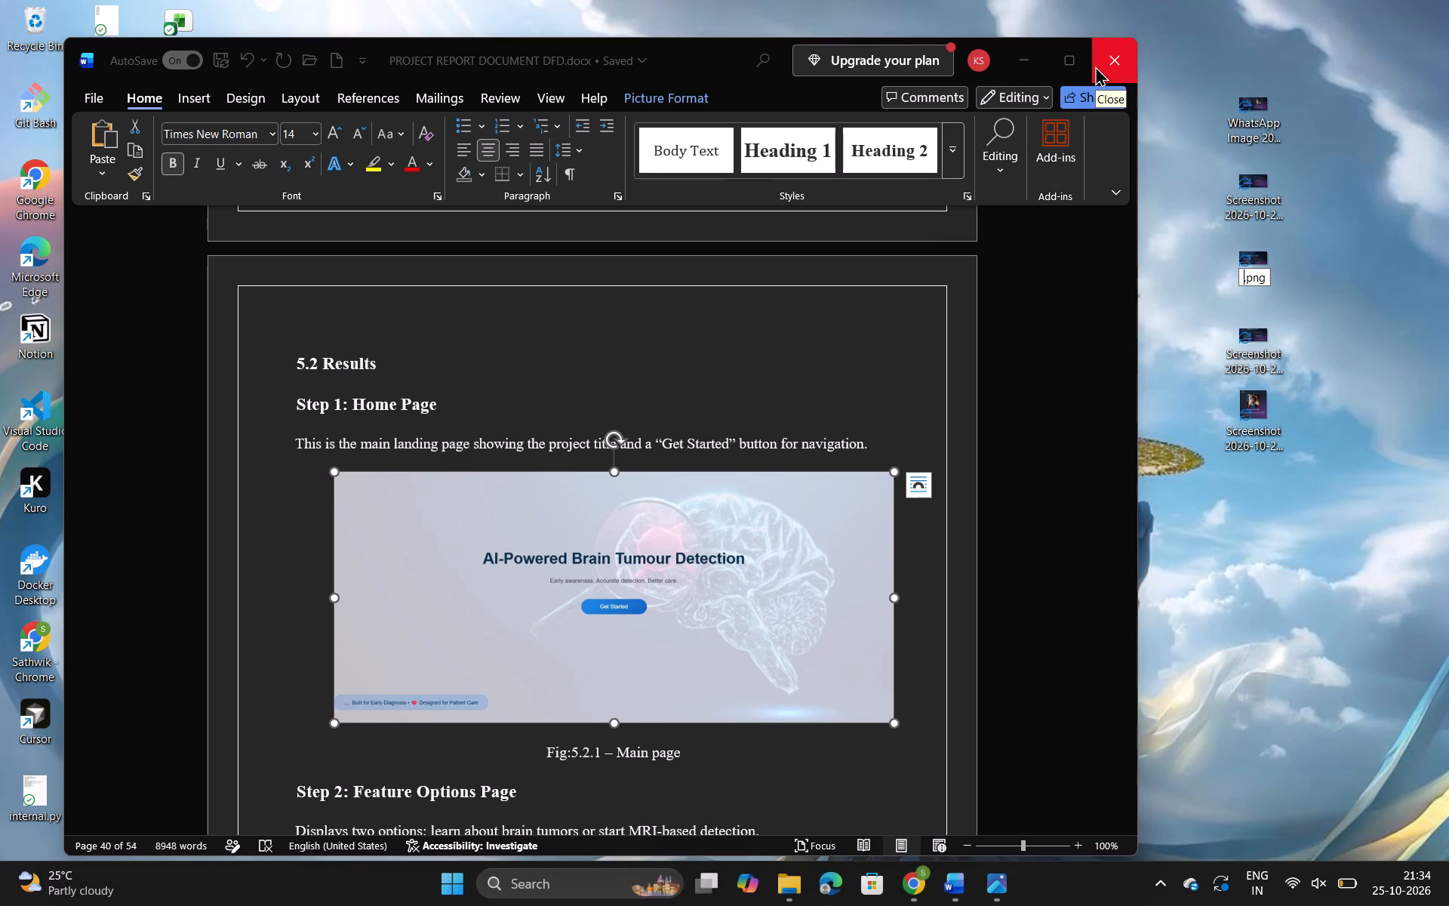
{"action": "key", "text": "shift+h"}
{"action": "type", "text": "ome page"}
{"action": "key", "text": "Return"}
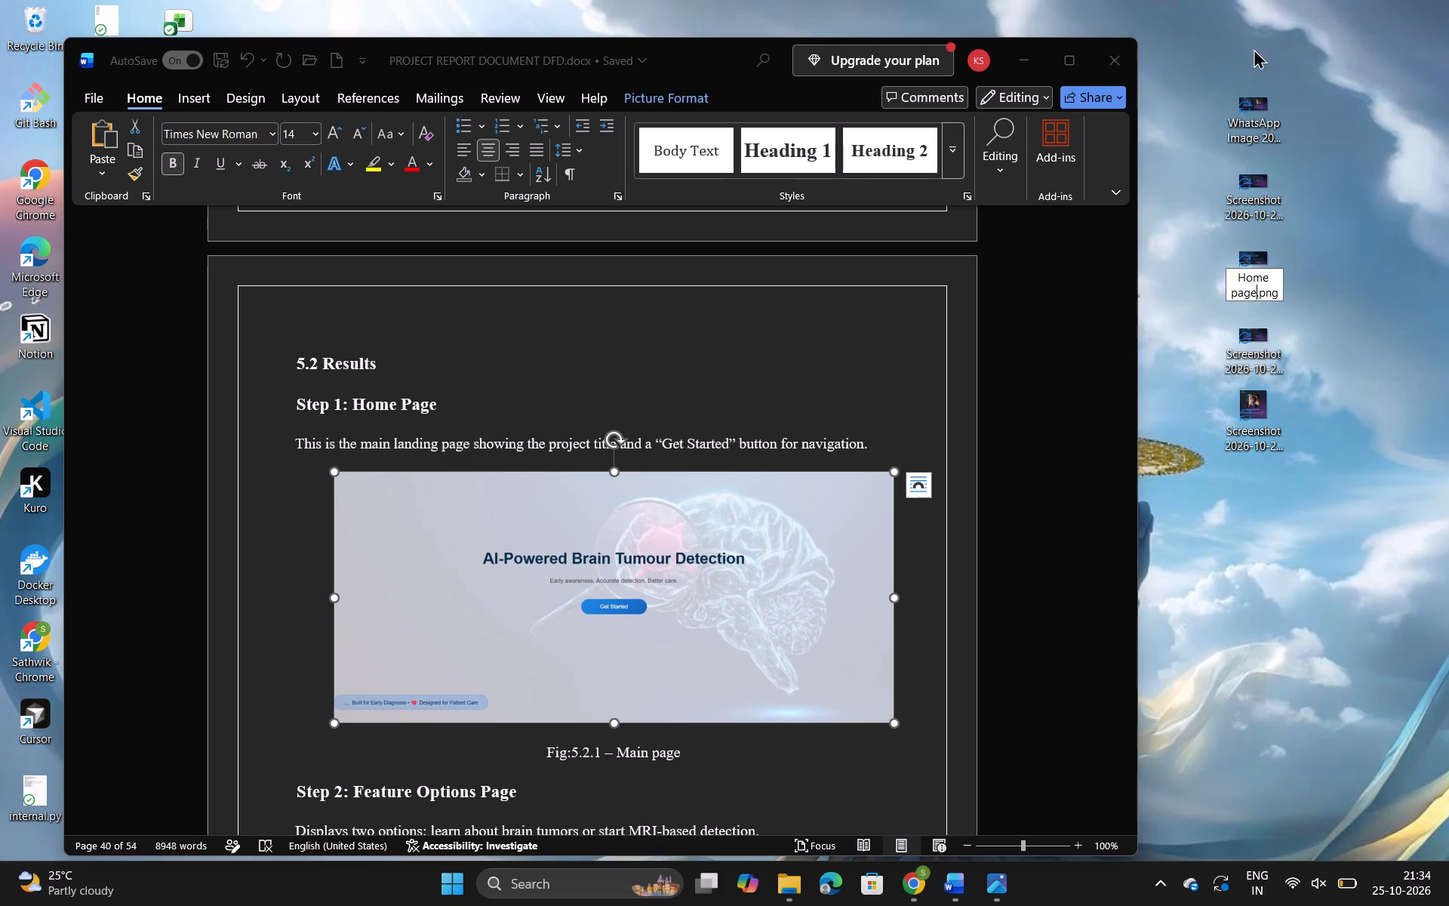
Check desktop image Screenshot 2026-10-25 211106.png against the report's Step 2 figure and rename it "Feature page", keeping the .png extension.
{"action": "double_click", "coordinate": [1266, 202]}
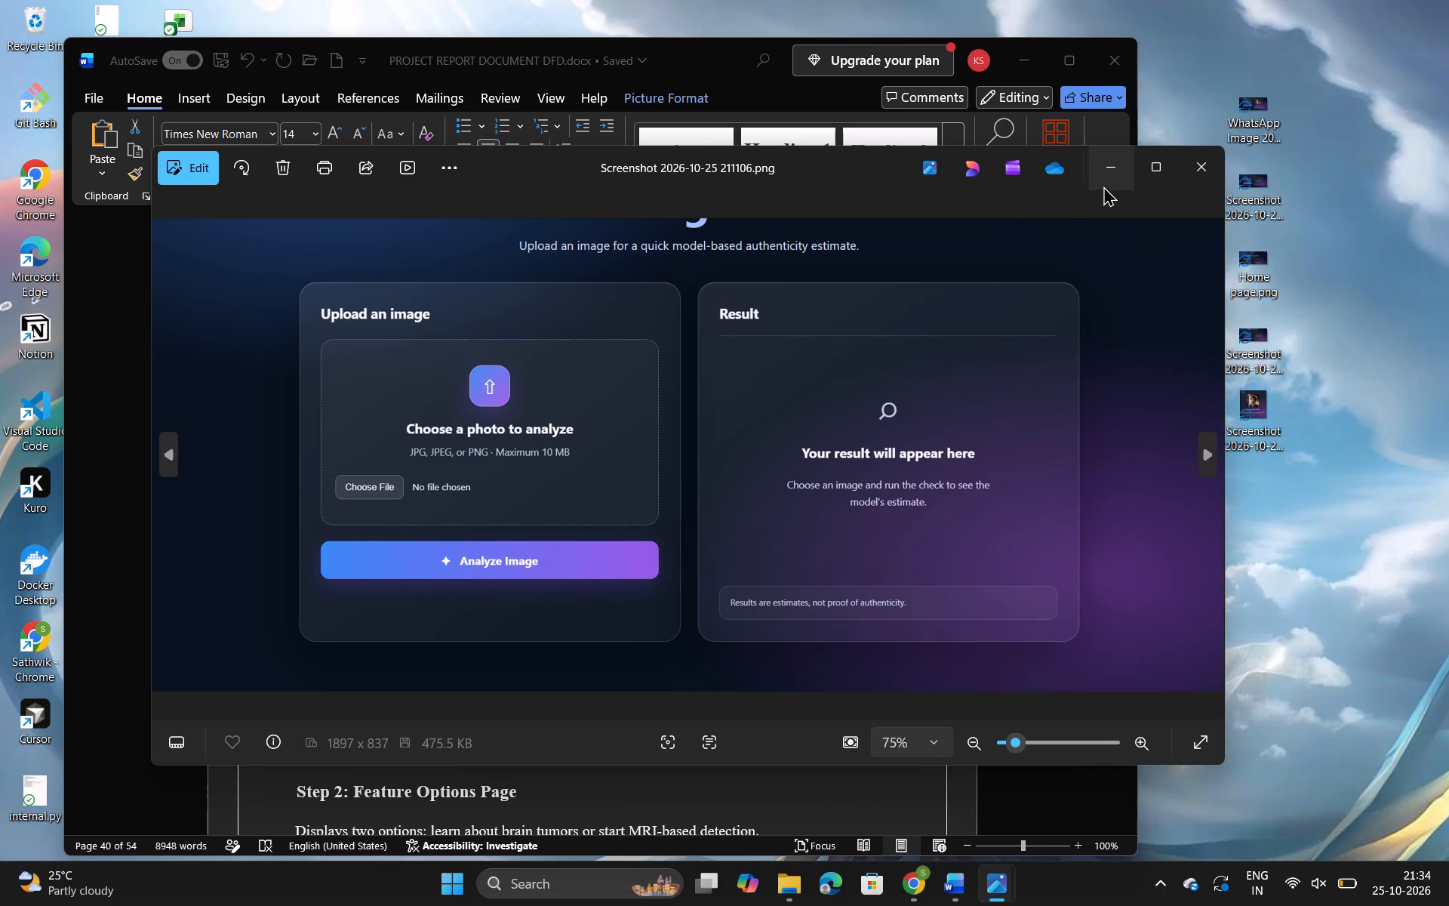
{"action": "left_click", "coordinate": [1106, 185]}
{"action": "scroll", "coordinate": [668, 541], "scroll_direction": "down", "scroll_amount": 1}
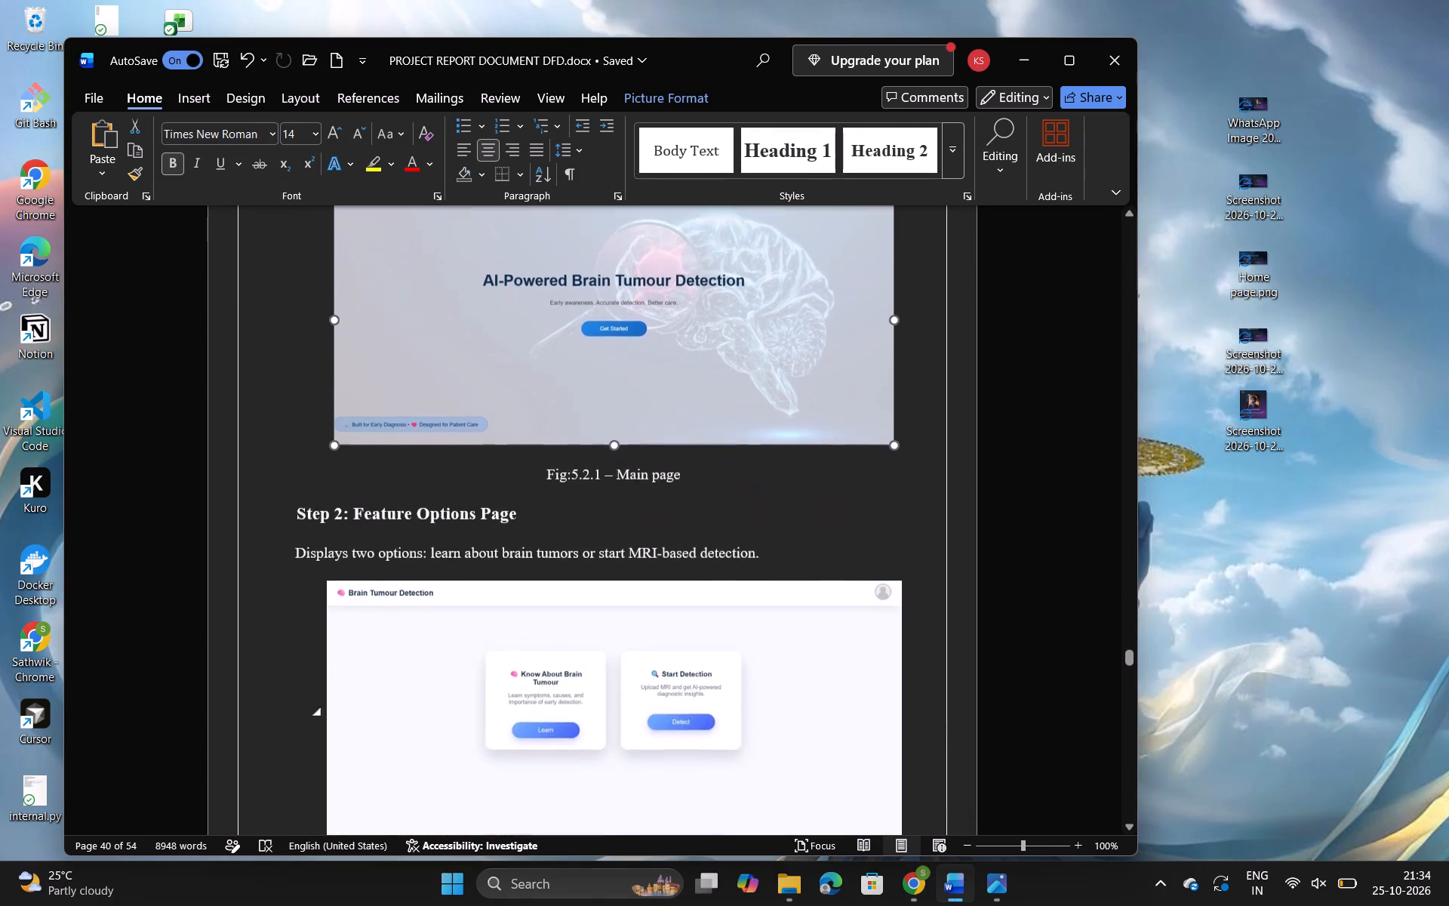
{"action": "scroll", "coordinate": [668, 541], "scroll_direction": "down", "scroll_amount": 1}
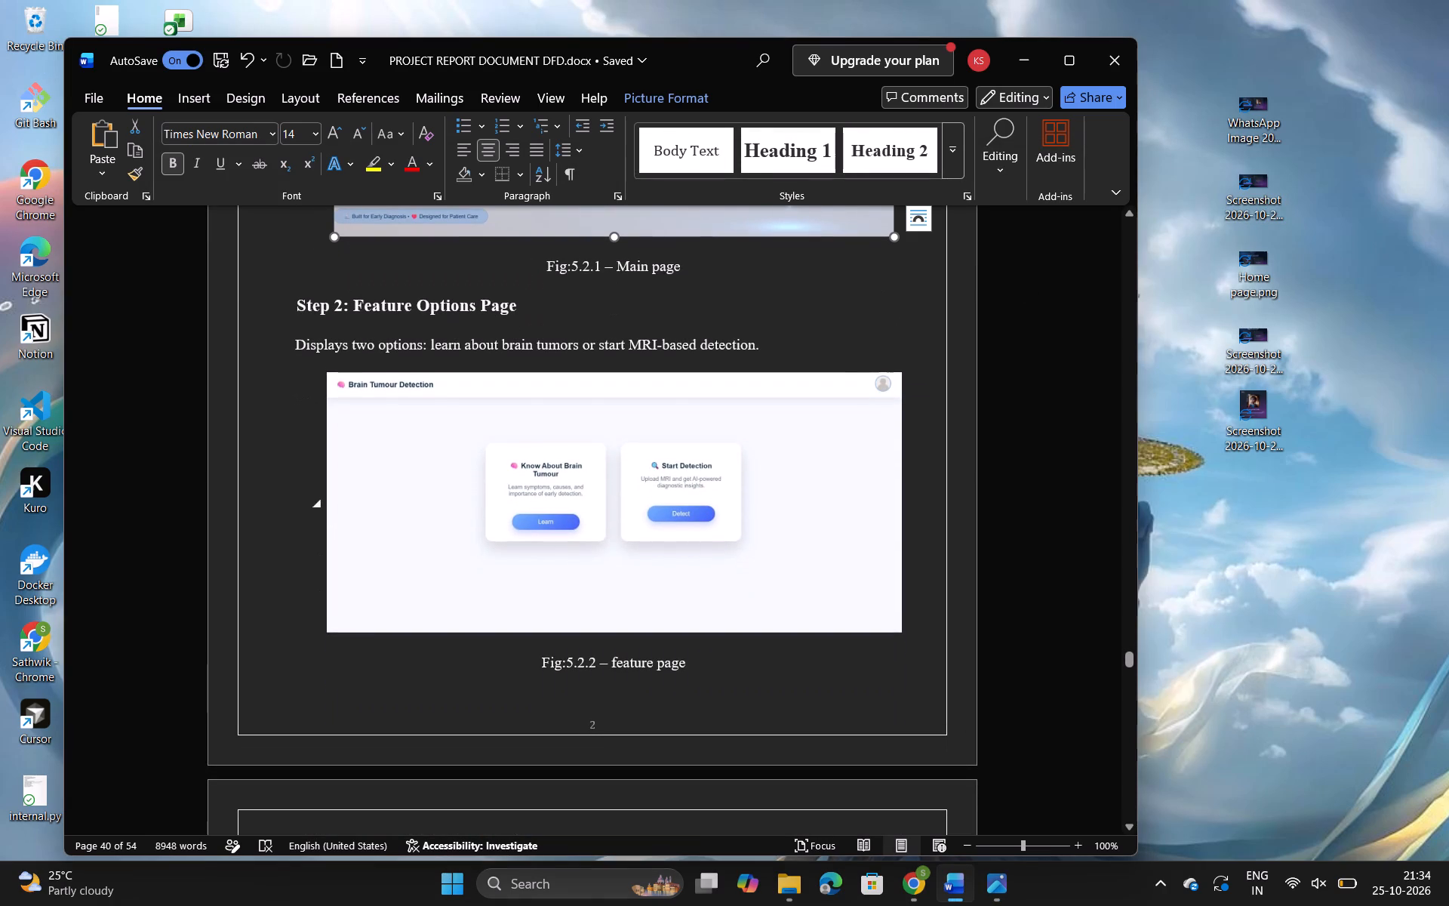
{"action": "right_click", "coordinate": [1260, 181]}
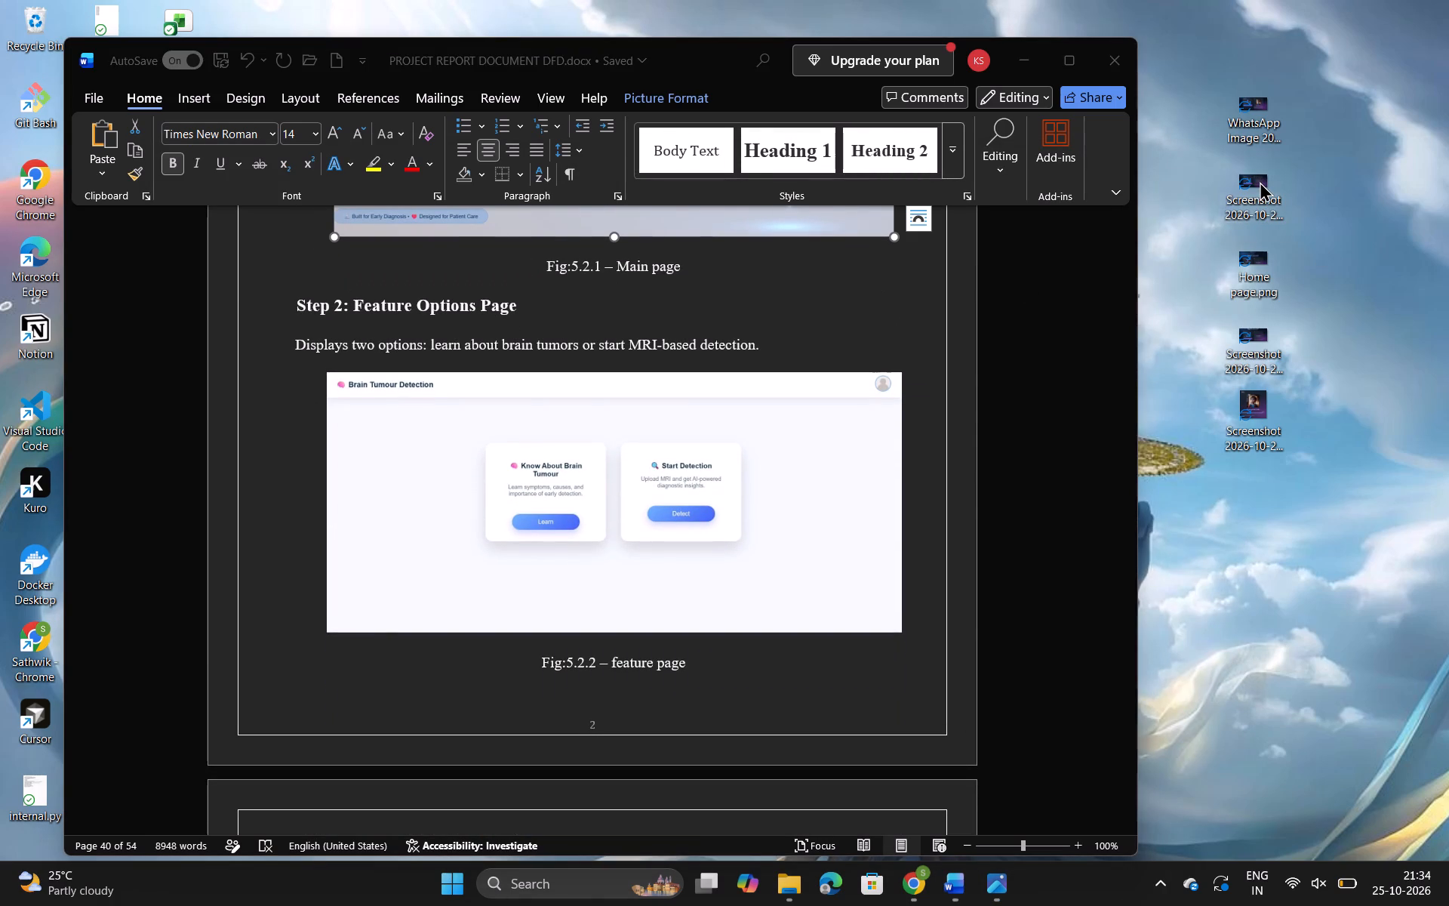
{"action": "left_click", "coordinate": [1097, 66]}
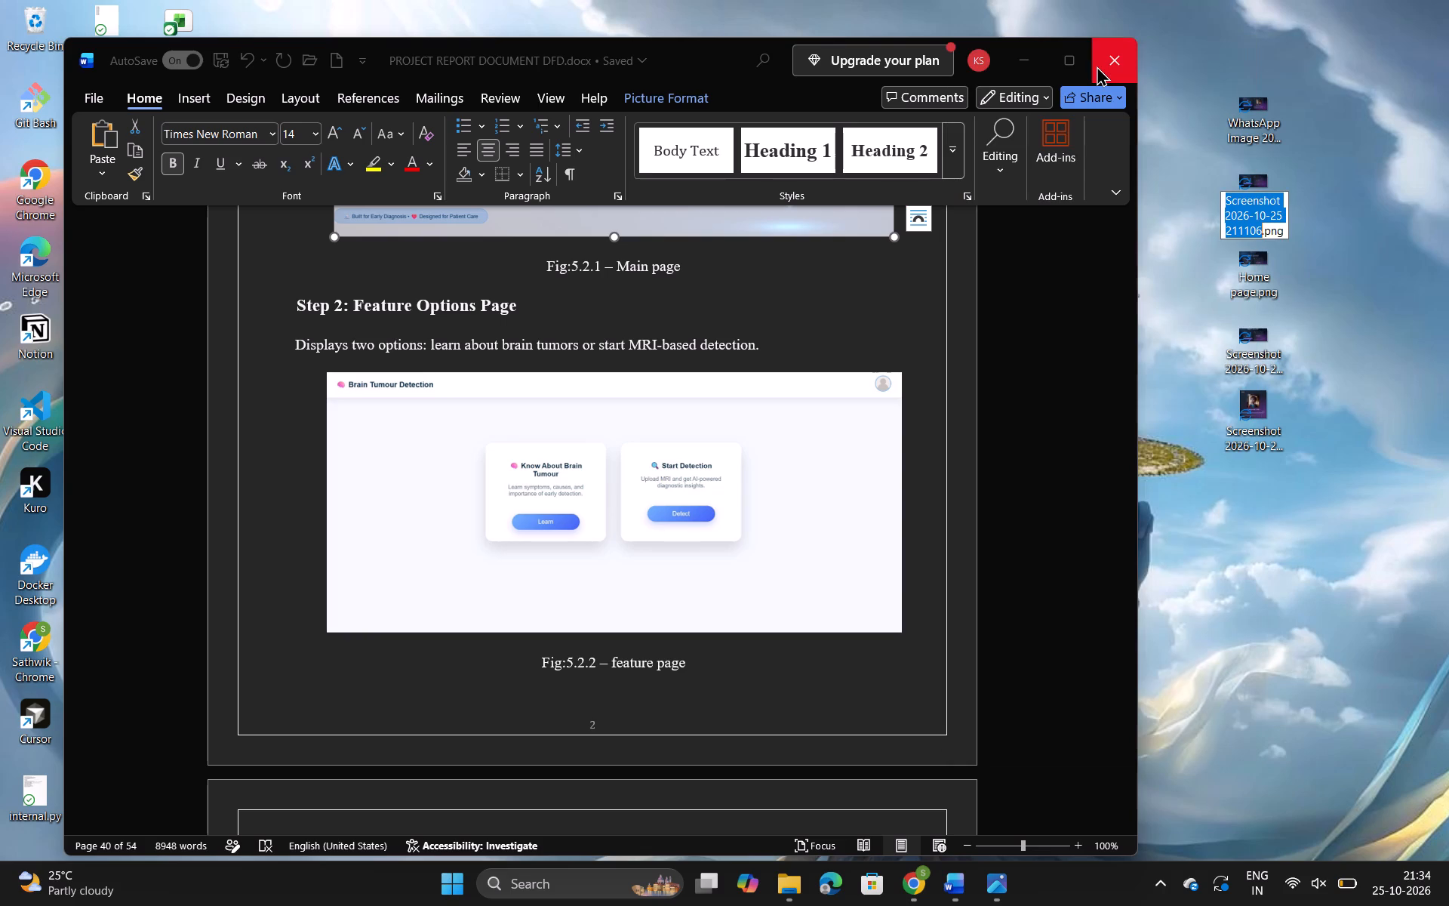
{"action": "key", "text": "BackSpace"}
{"action": "type", "text": "Fea"}
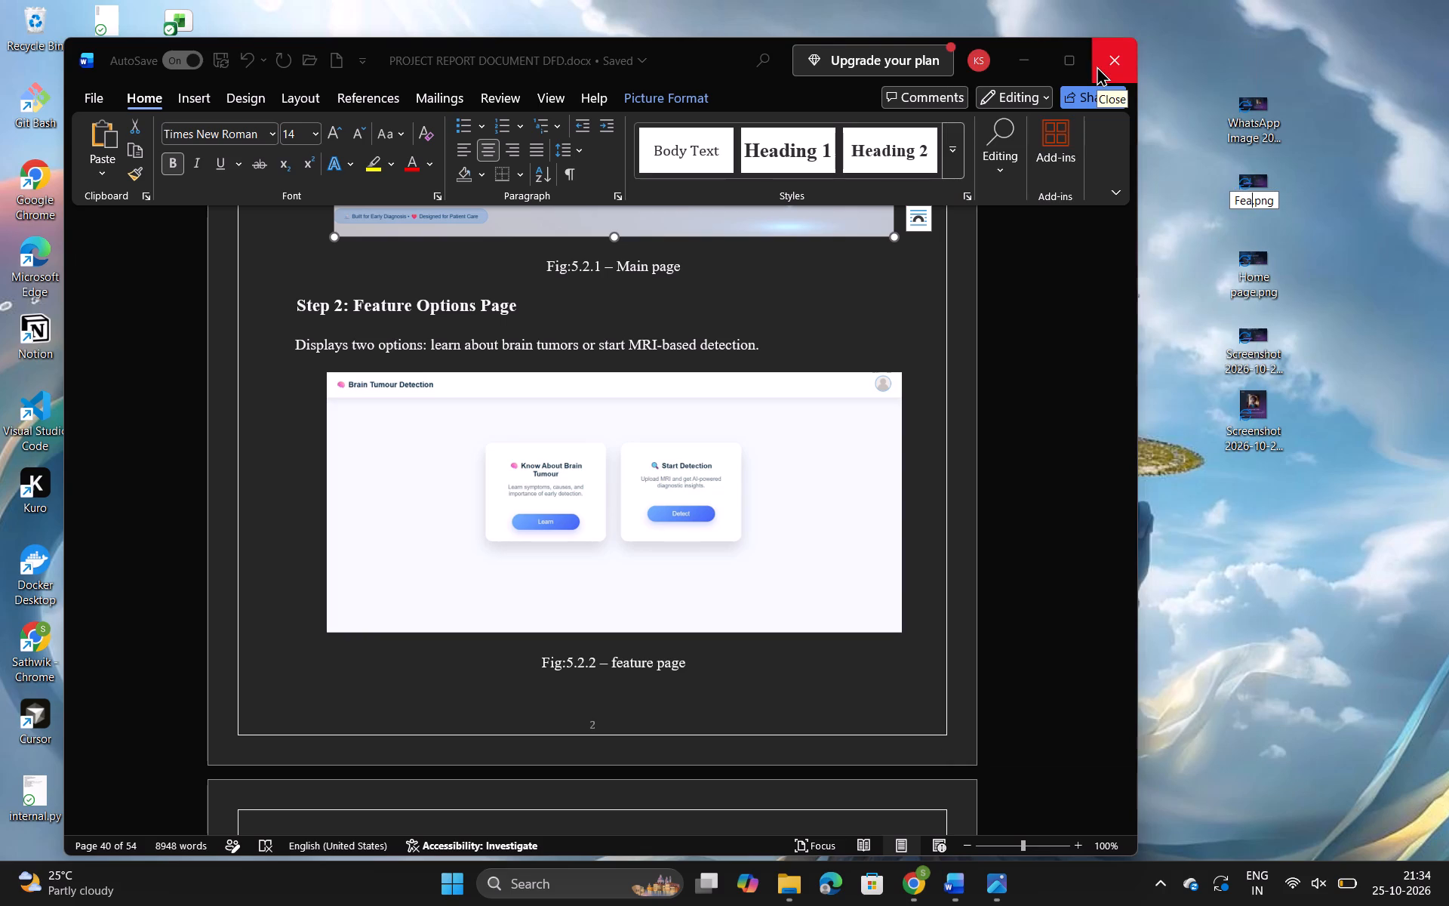
{"action": "type", "text": "ture page"}
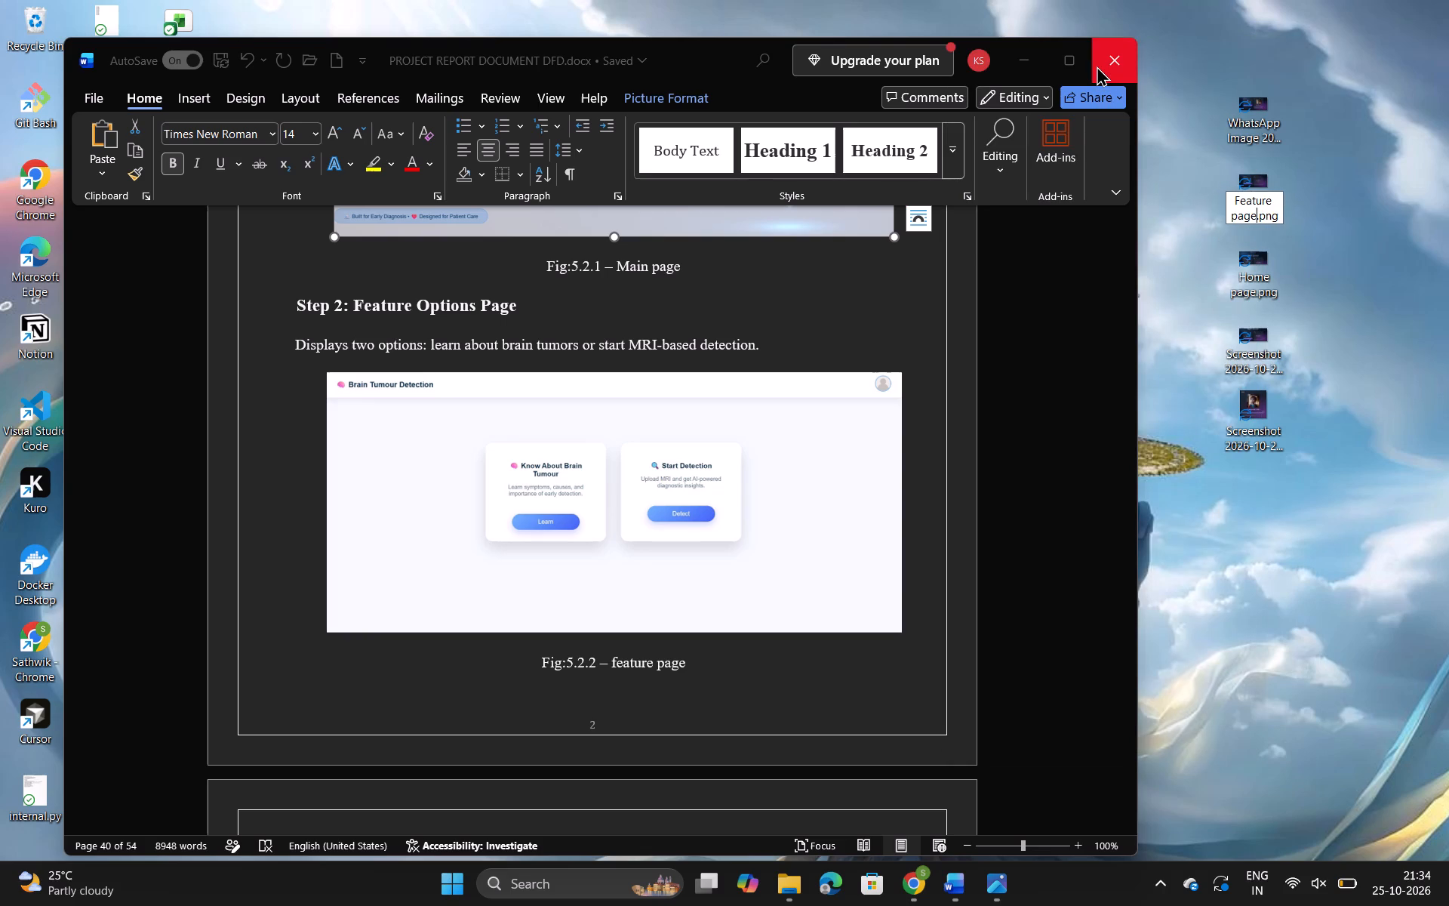
{"action": "key", "text": "Return"}
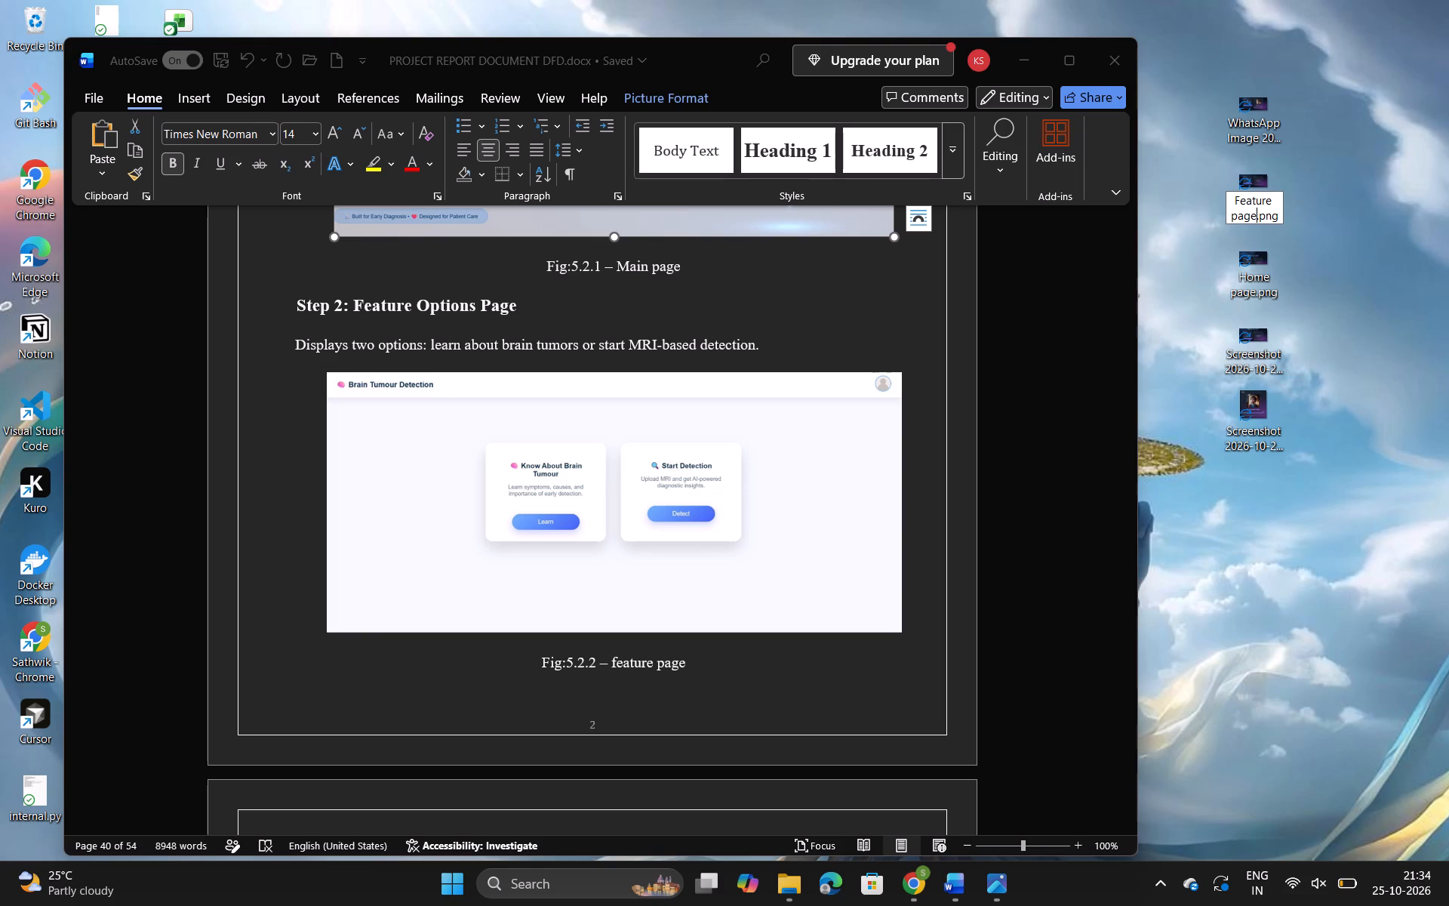
Compare the desktop WhatsApp image with the Step 3 and Step 4 figures and rename it "Information page", keeping the .jpeg extension.
{"action": "double_click", "coordinate": [1248, 109]}
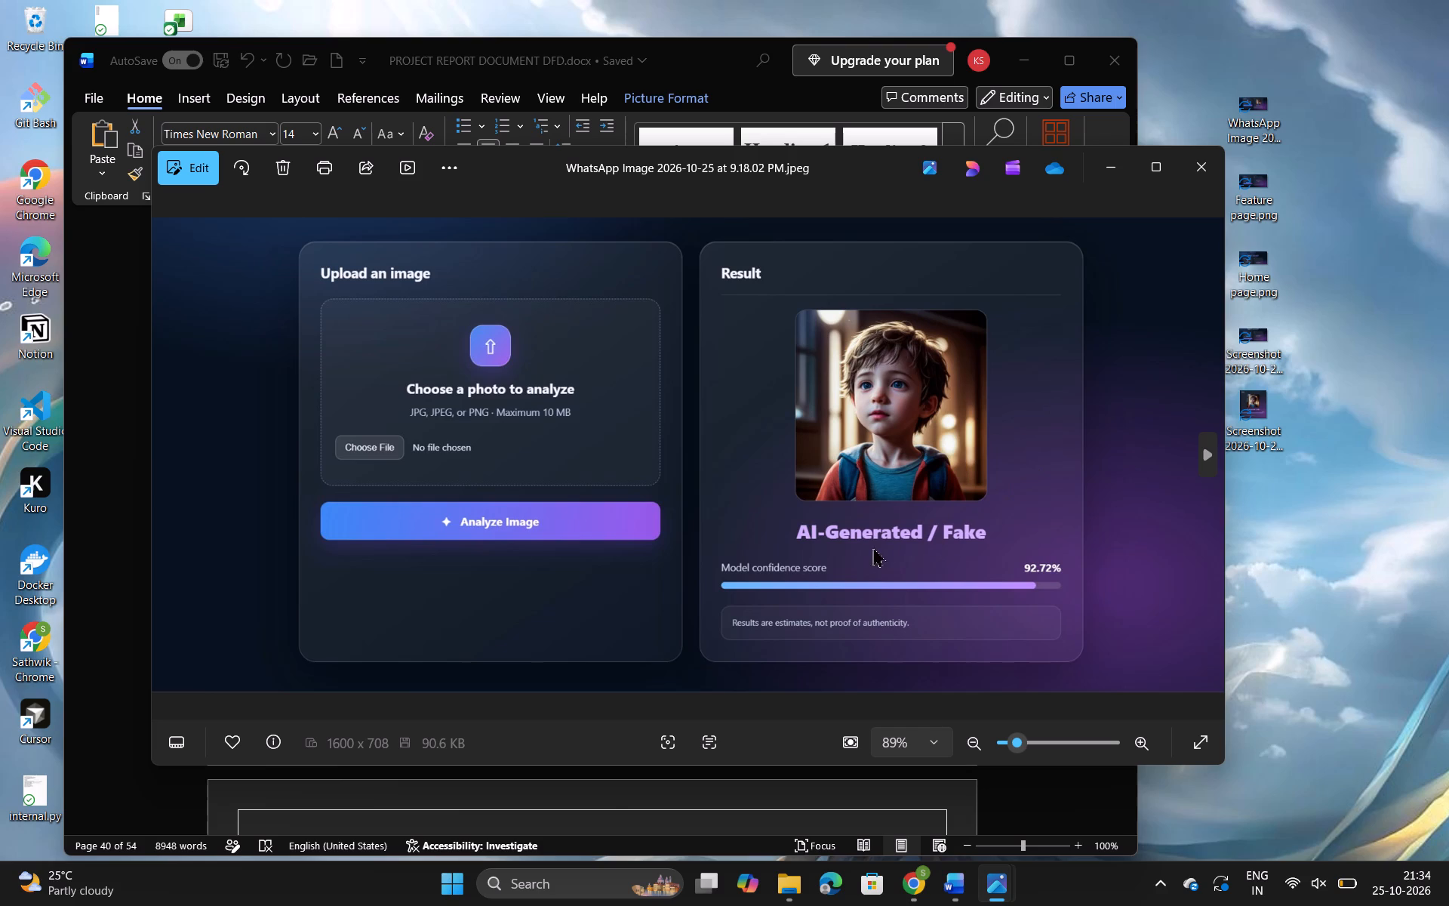
{"action": "left_click", "coordinate": [1119, 174]}
{"action": "scroll", "coordinate": [736, 628], "scroll_direction": "down", "scroll_amount": 1}
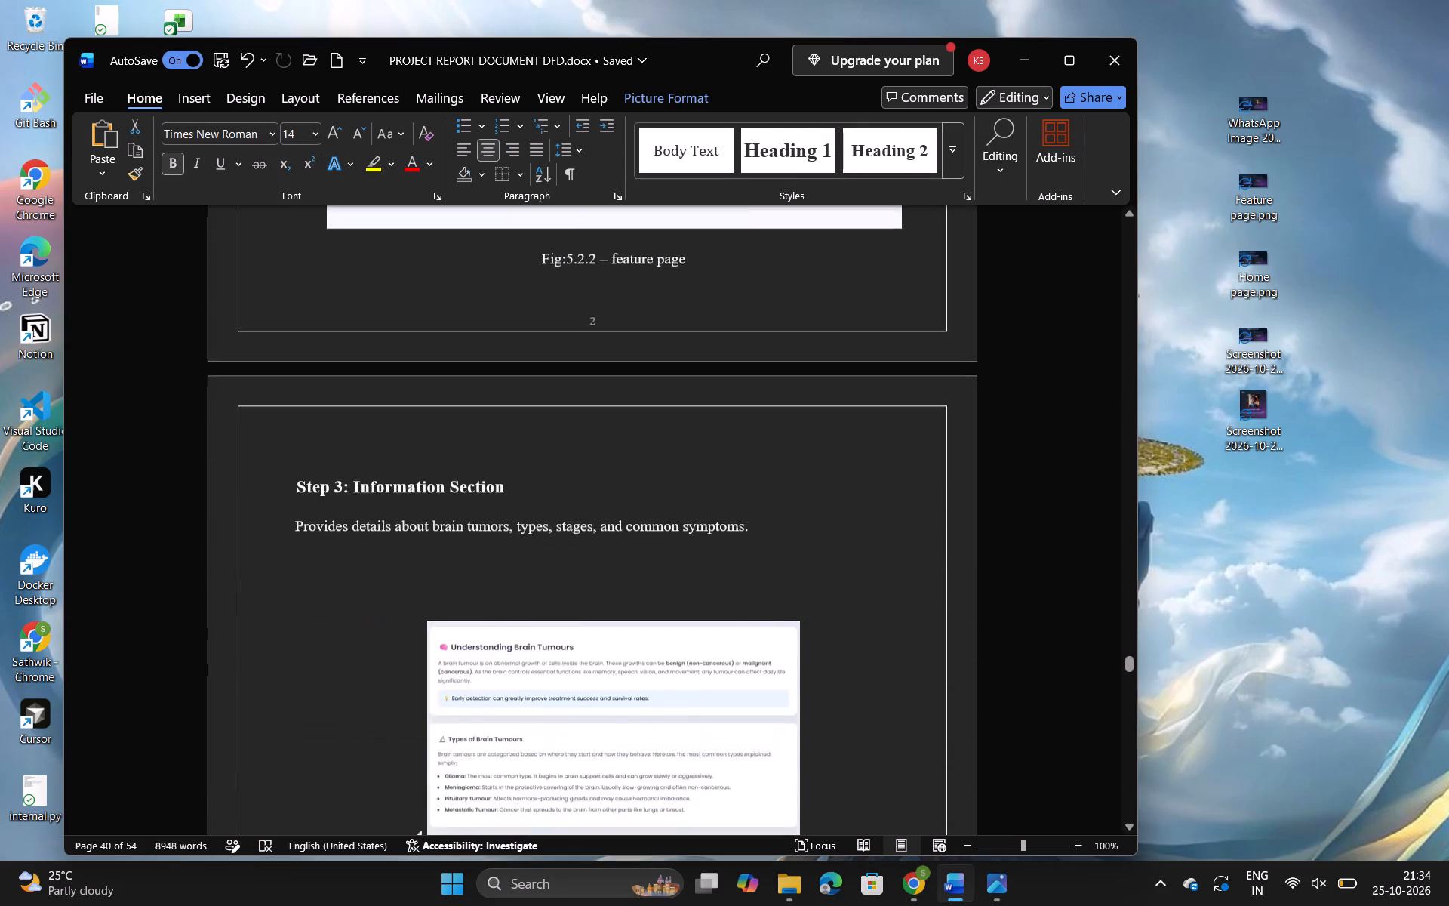
{"action": "scroll", "coordinate": [736, 628], "scroll_direction": "down", "scroll_amount": 2}
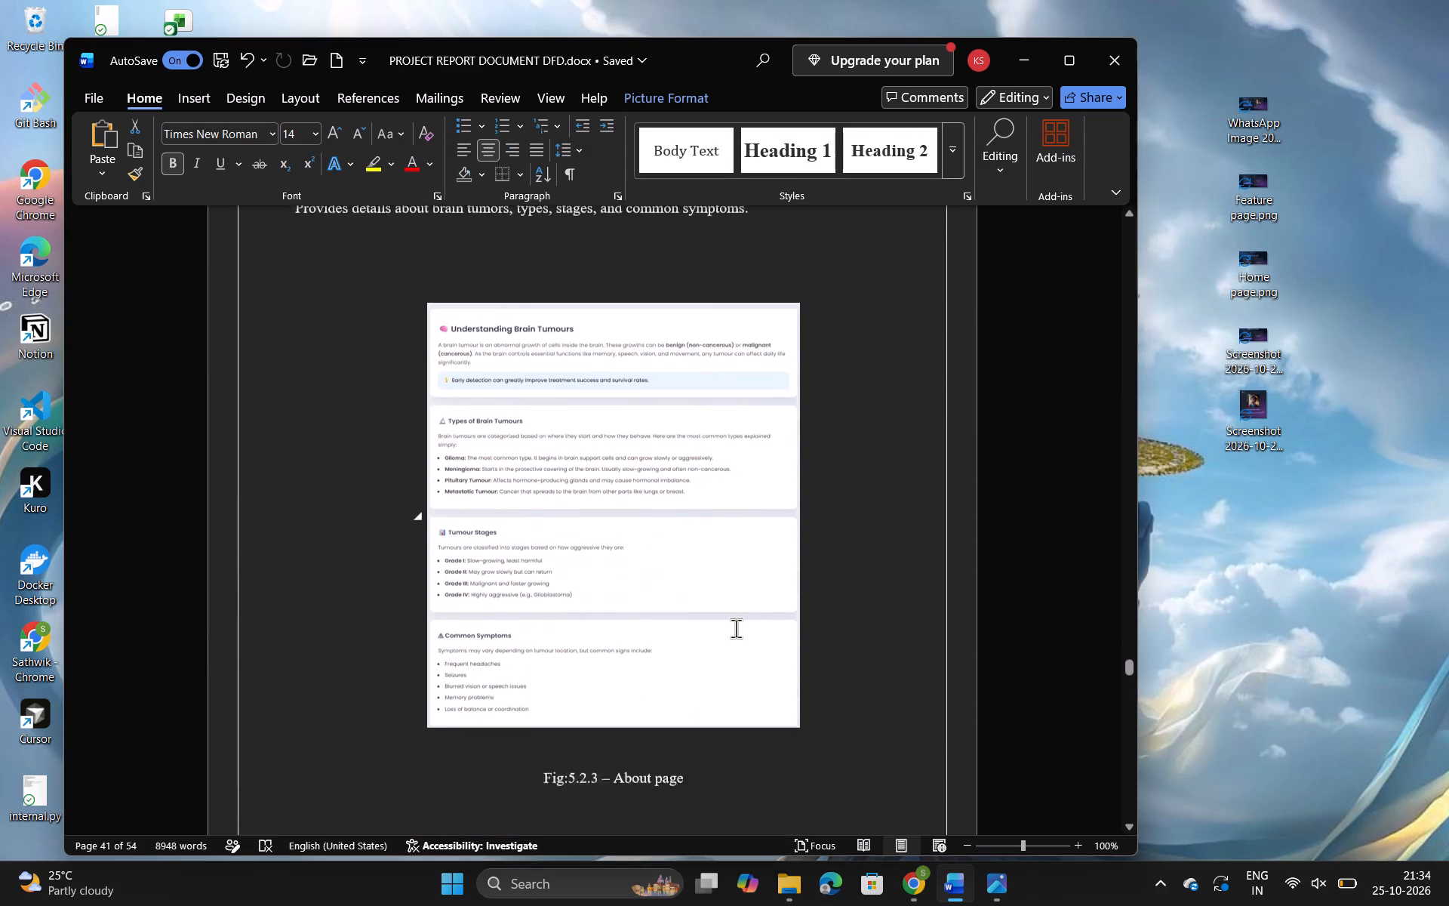
{"action": "scroll", "coordinate": [736, 628], "scroll_direction": "down", "scroll_amount": 2}
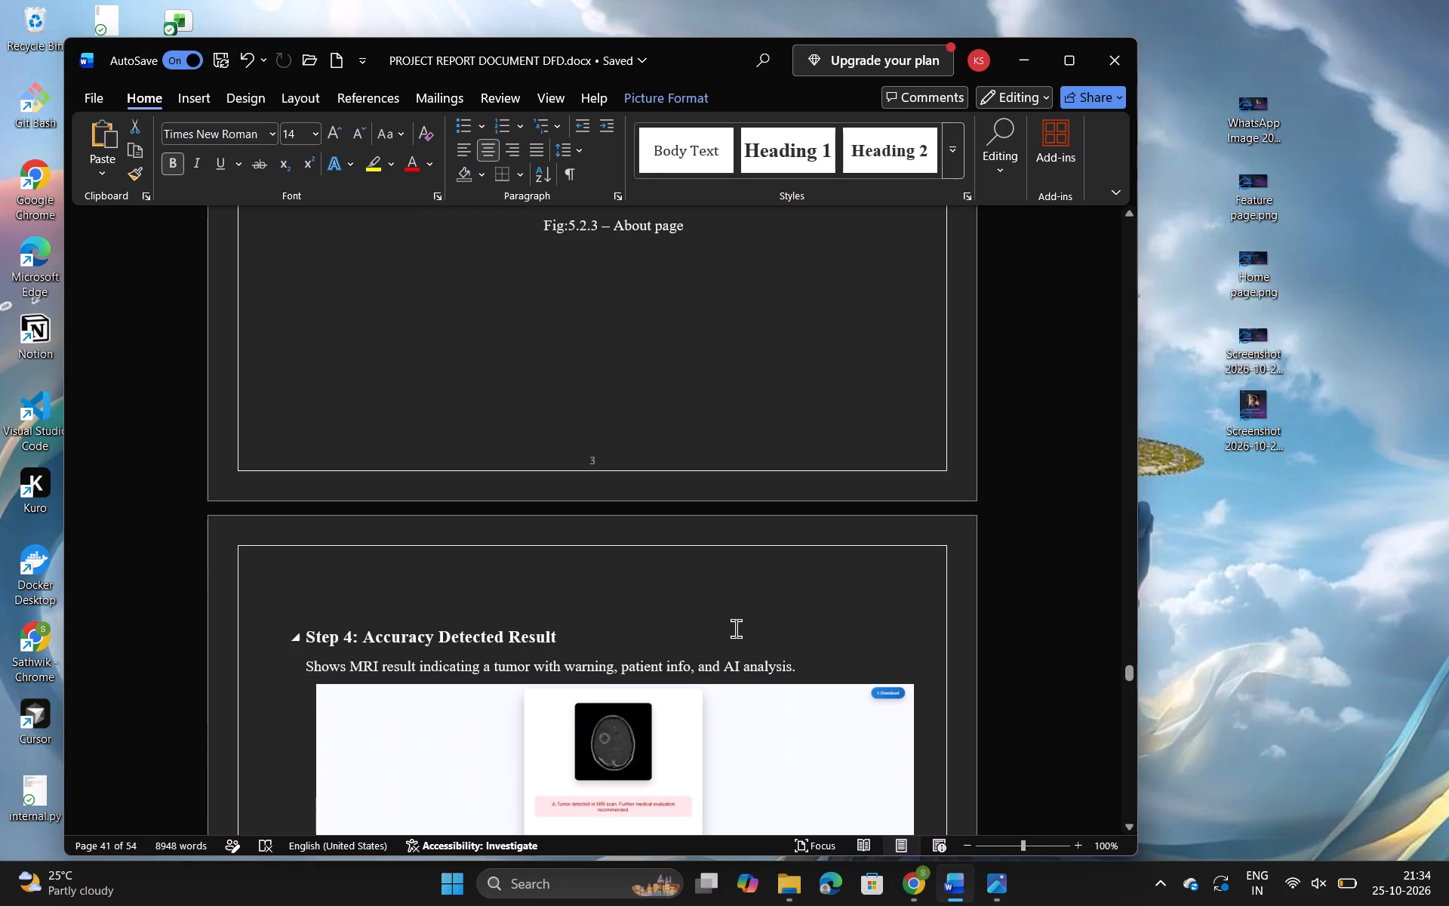
{"action": "scroll", "coordinate": [736, 628], "scroll_direction": "up", "scroll_amount": 1}
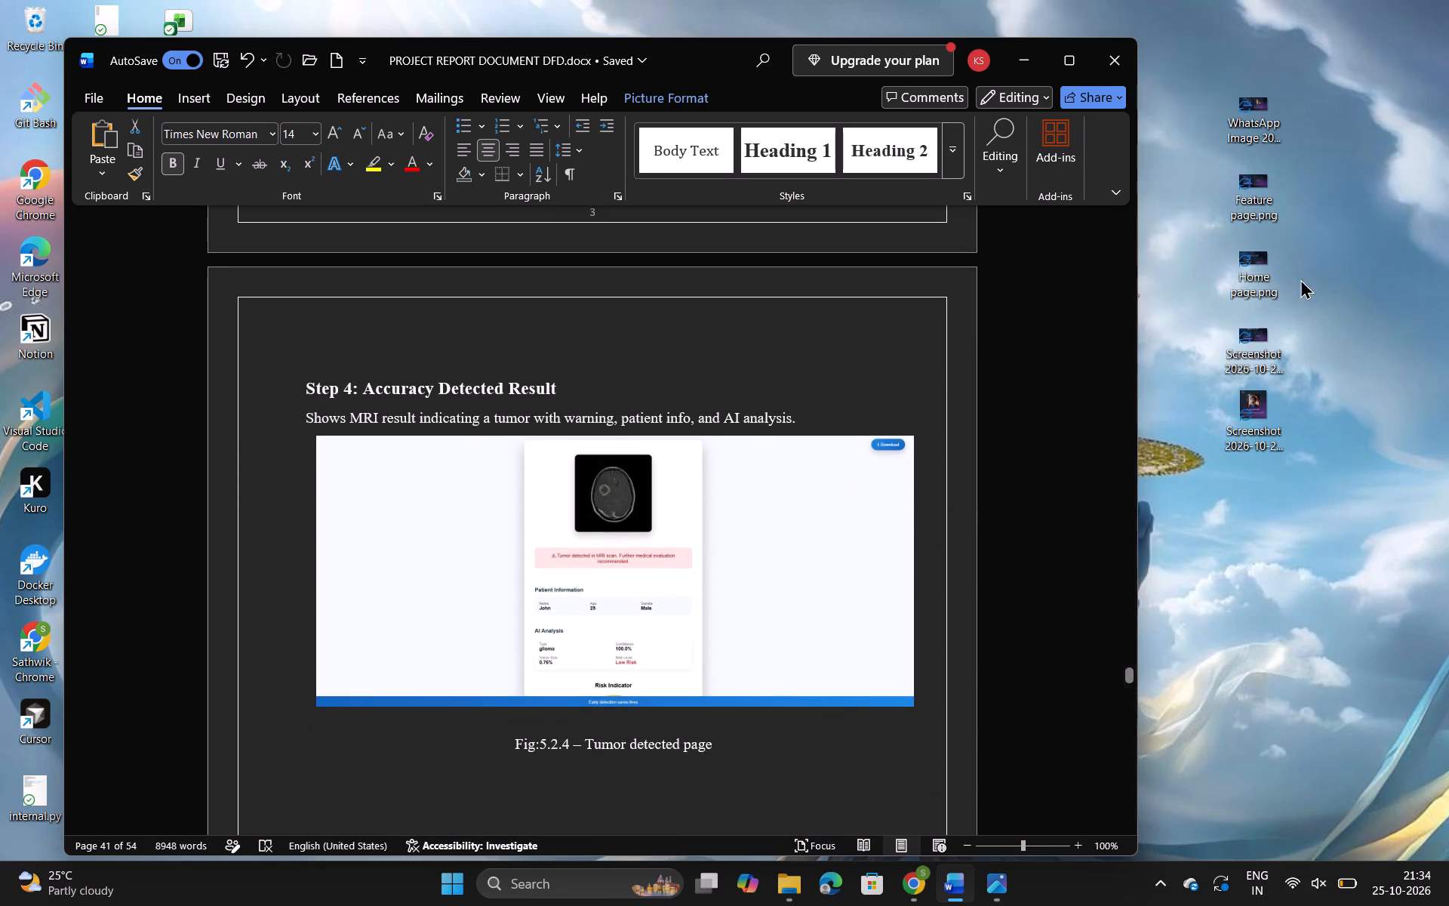
{"action": "right_click", "coordinate": [1247, 113]}
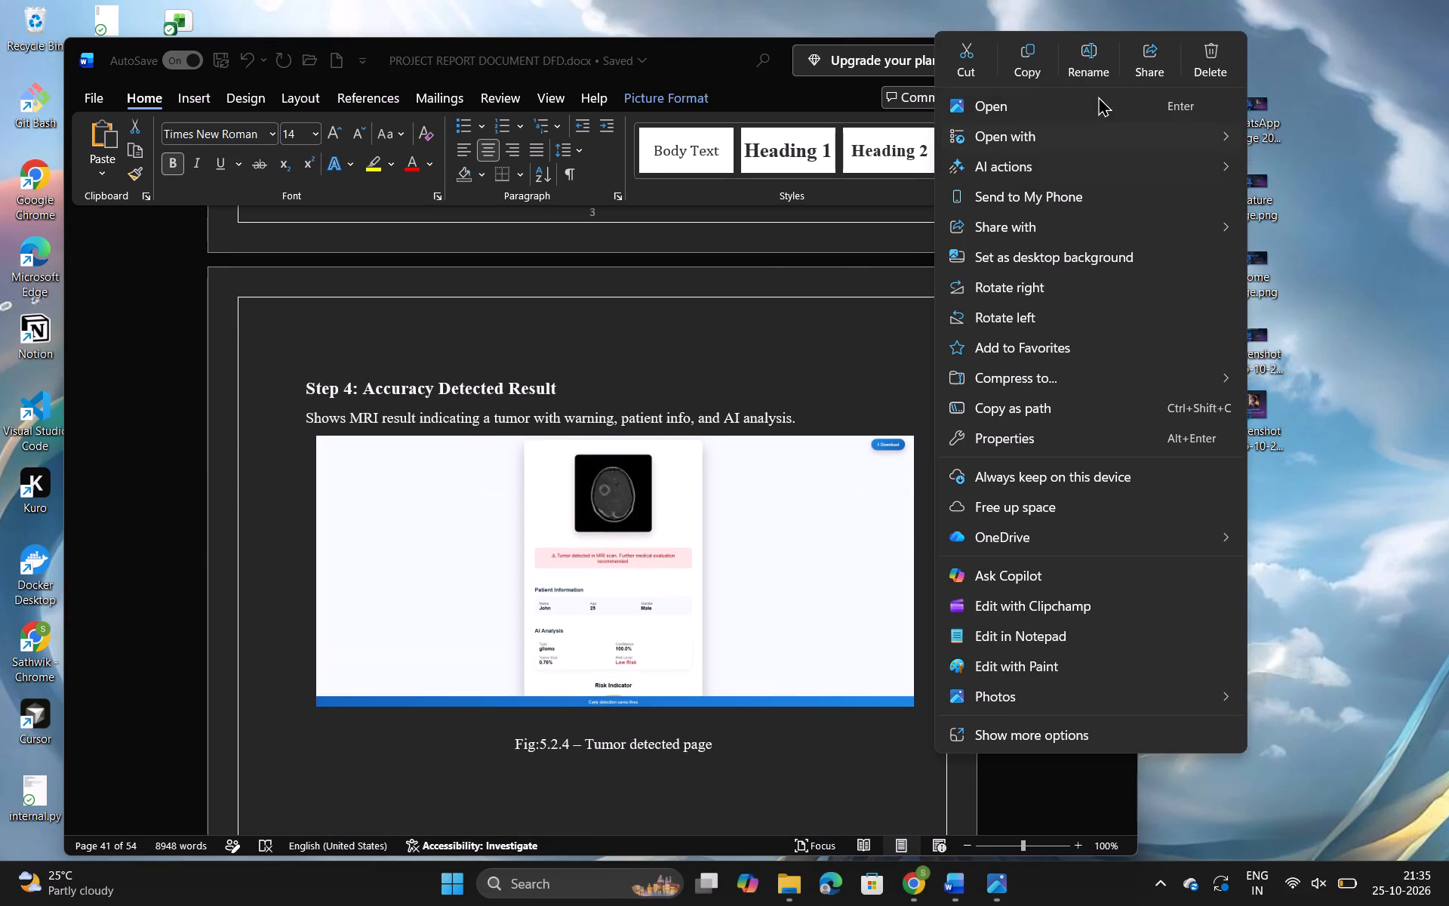
{"action": "left_click", "coordinate": [1085, 69]}
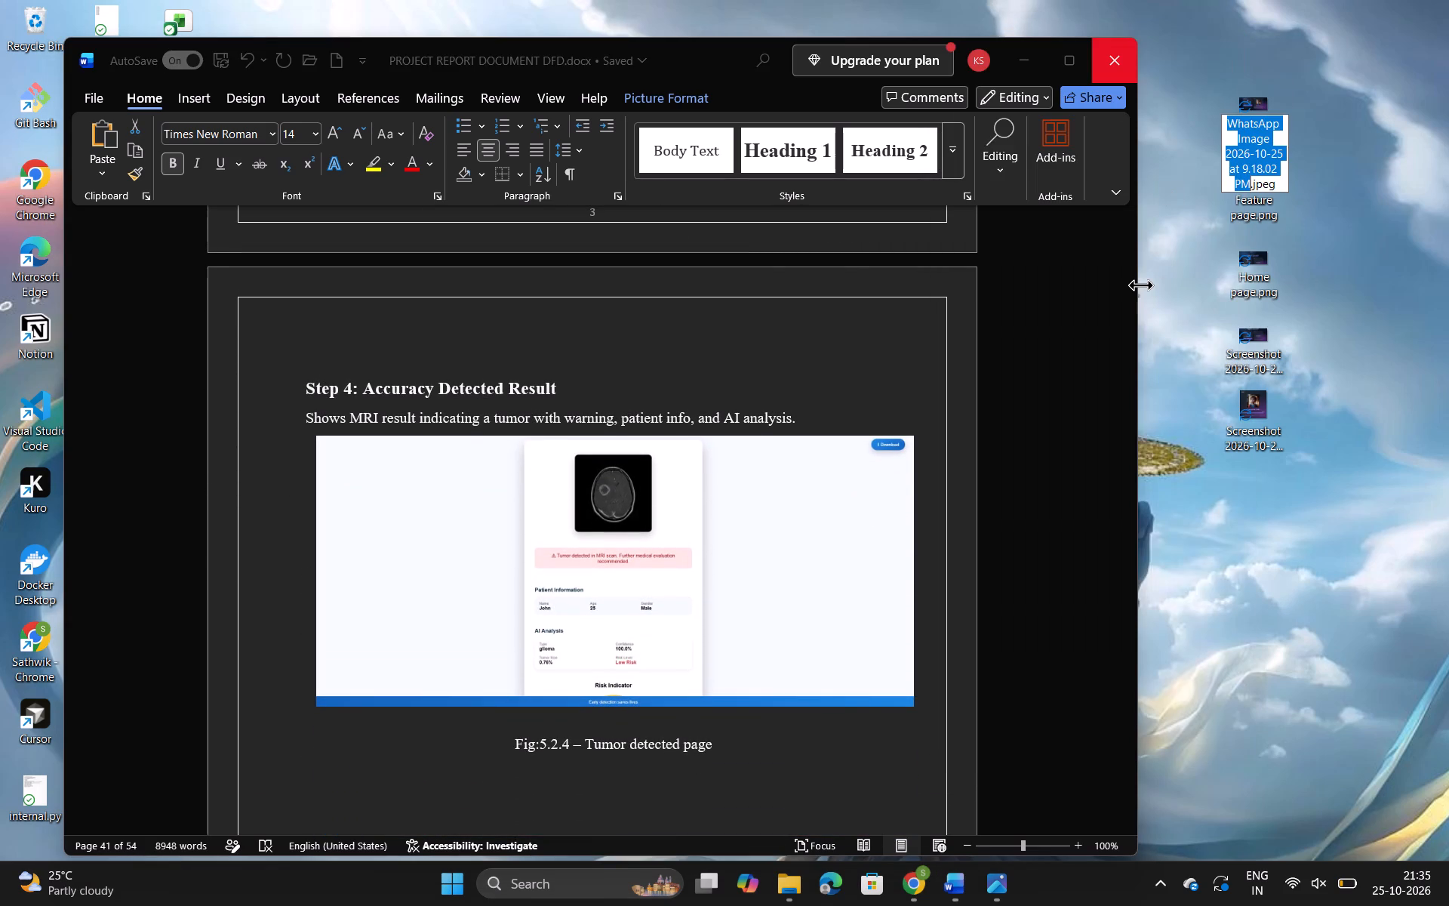
{"action": "key", "text": "BackSpace"}
{"action": "type", "text": "Information page"}
{"action": "key", "text": "Return"}
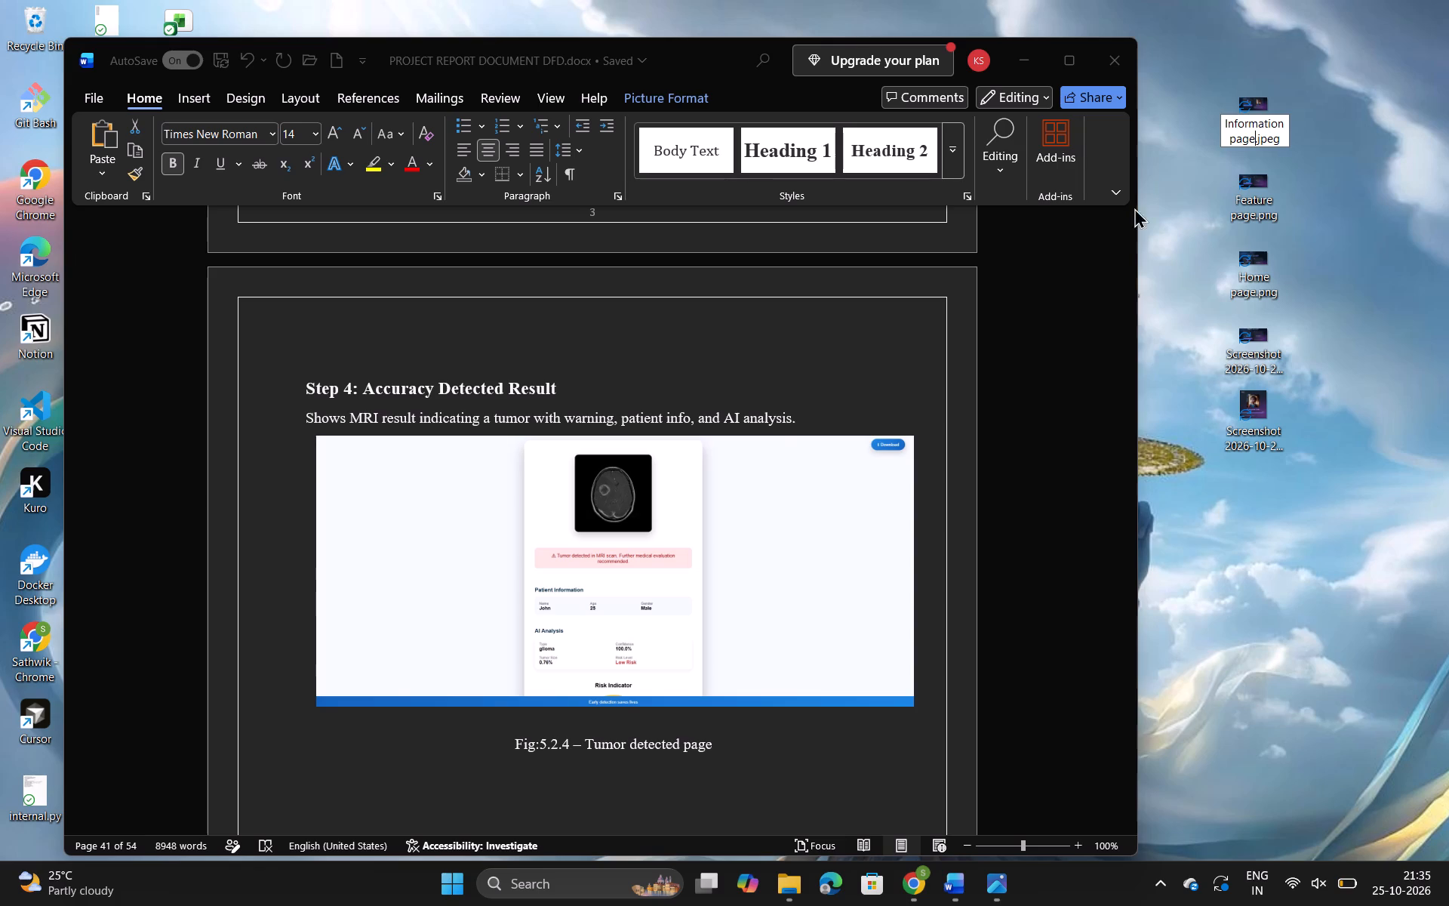
Recheck the Feature page and Information page images, preview Screenshot 2026-10-25 211435.png and rename it "Result", keeping the .png extension.
{"action": "double_click", "coordinate": [1260, 204]}
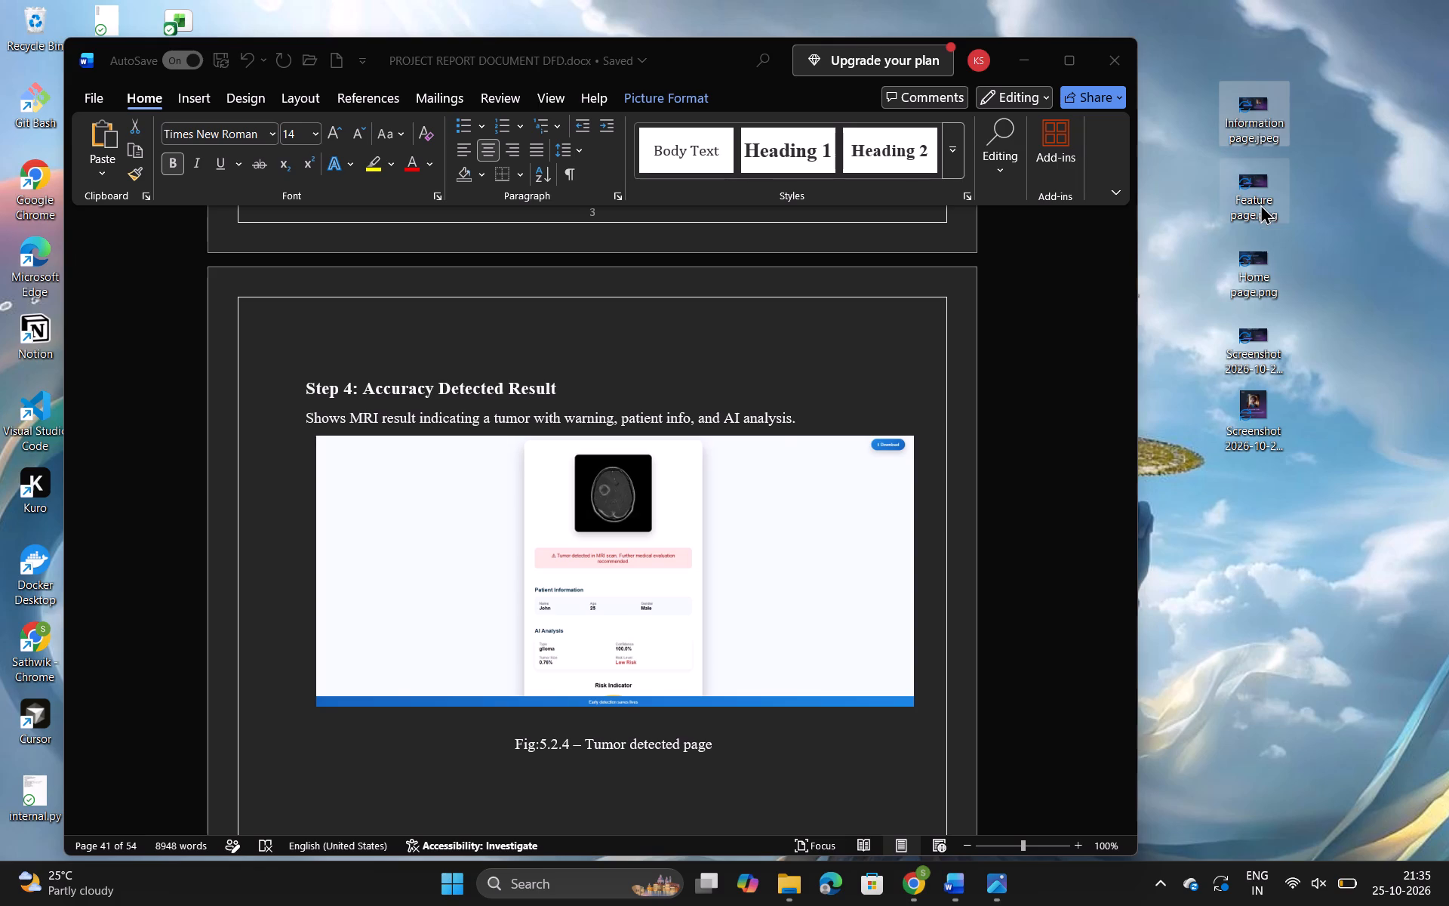
{"action": "left_click", "coordinate": [1220, 174]}
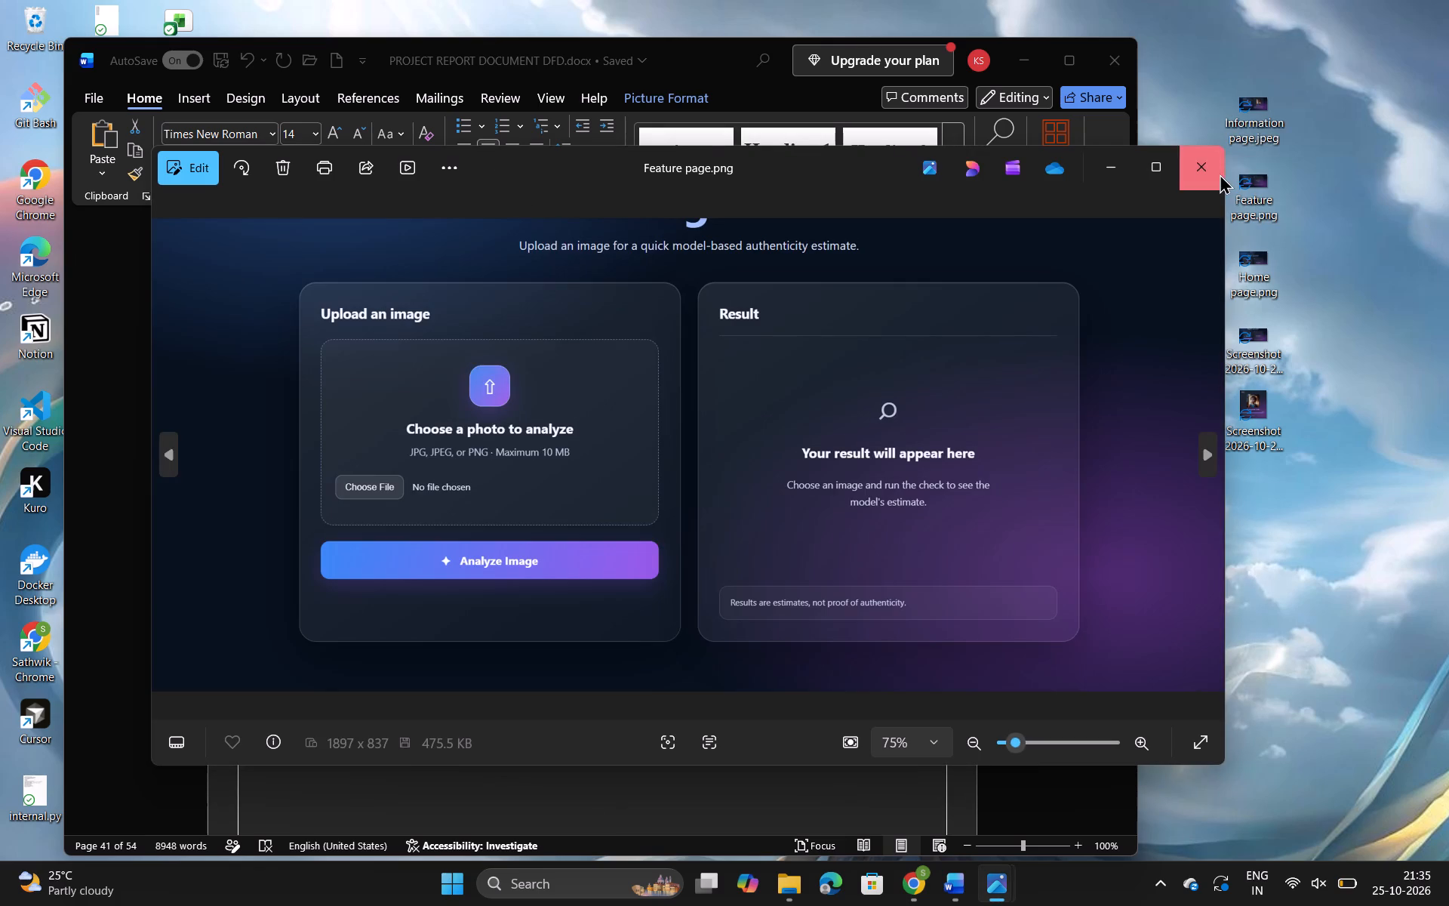
{"action": "double_click", "coordinate": [1260, 125]}
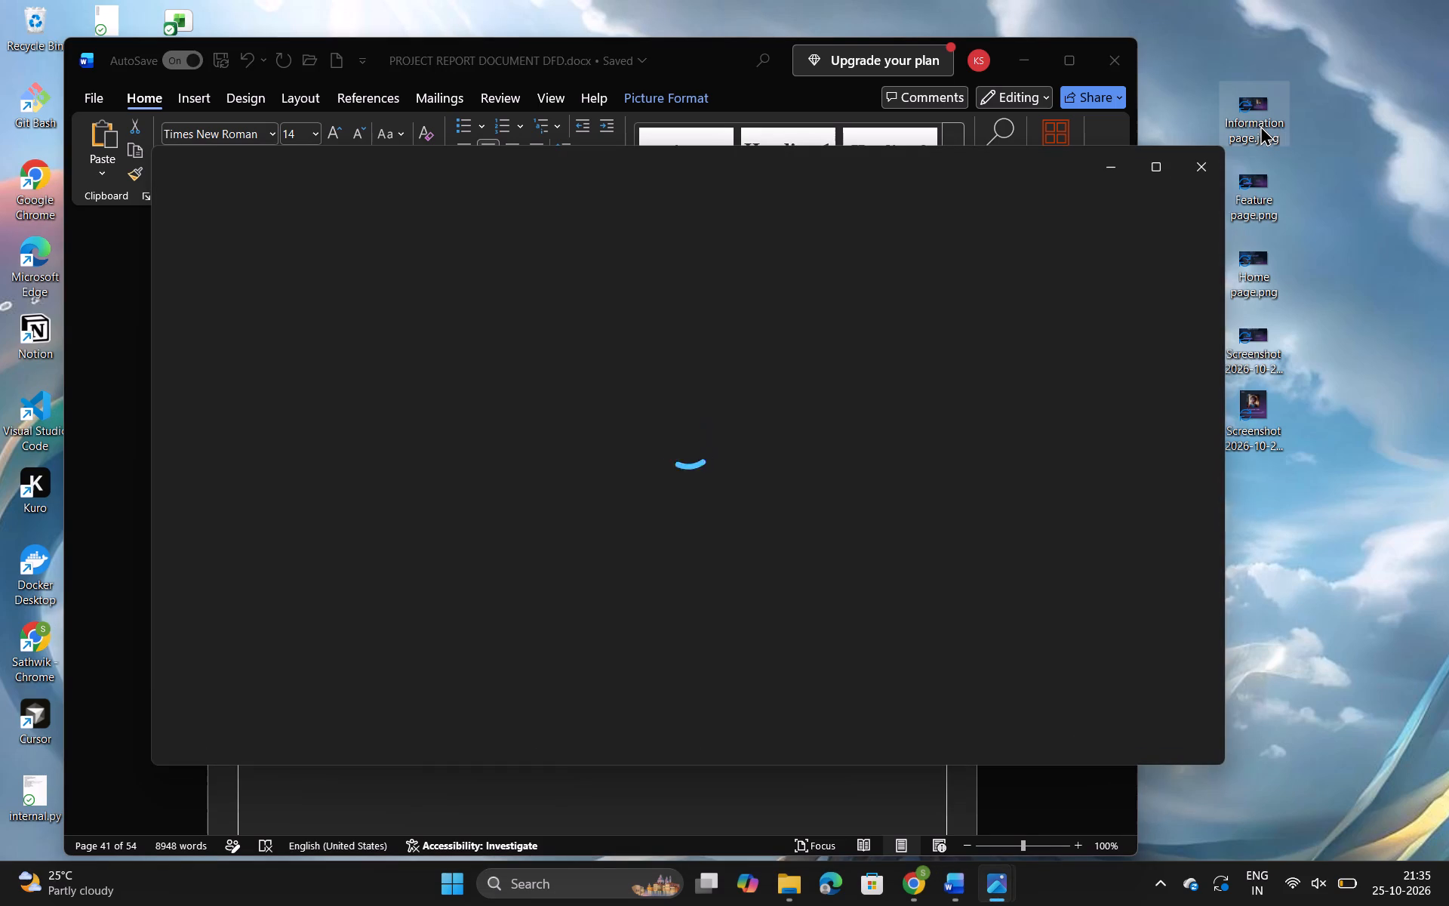
{"action": "left_click", "coordinate": [1201, 182]}
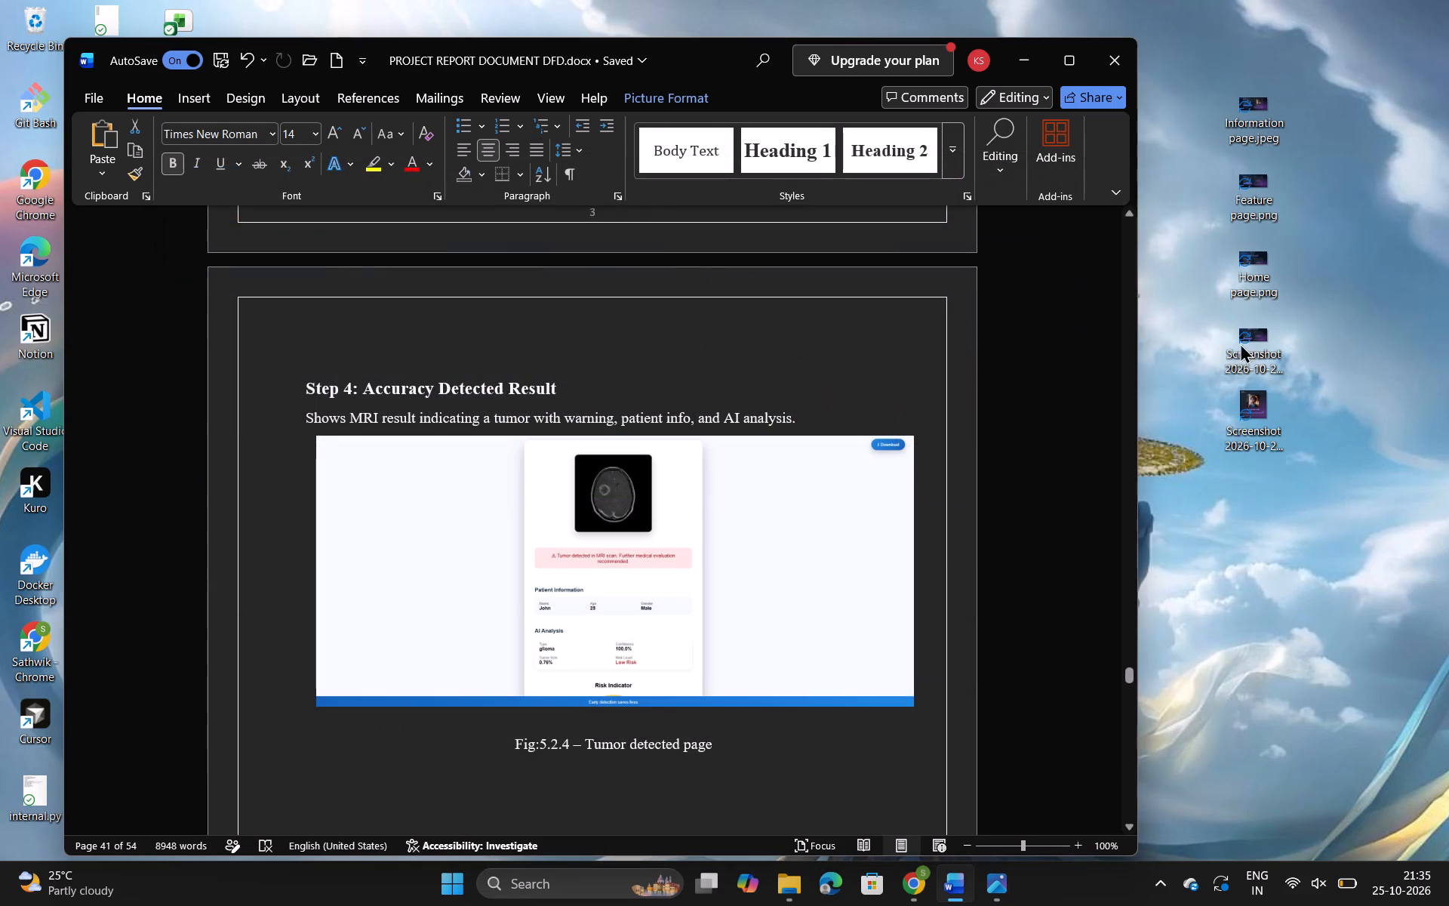
{"action": "double_click", "coordinate": [1247, 424]}
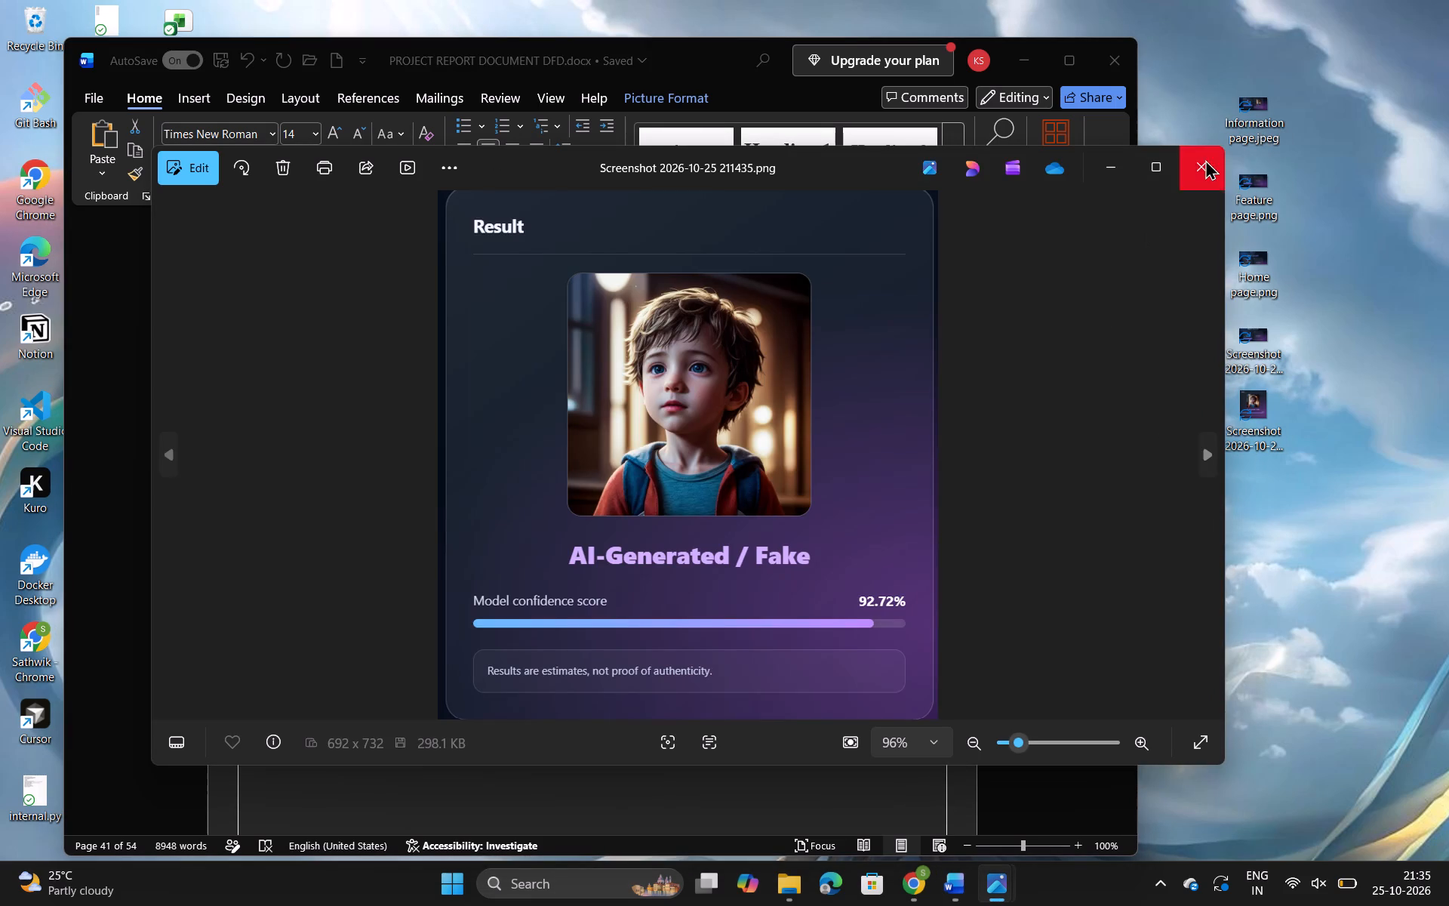
{"action": "left_click", "coordinate": [1210, 159]}
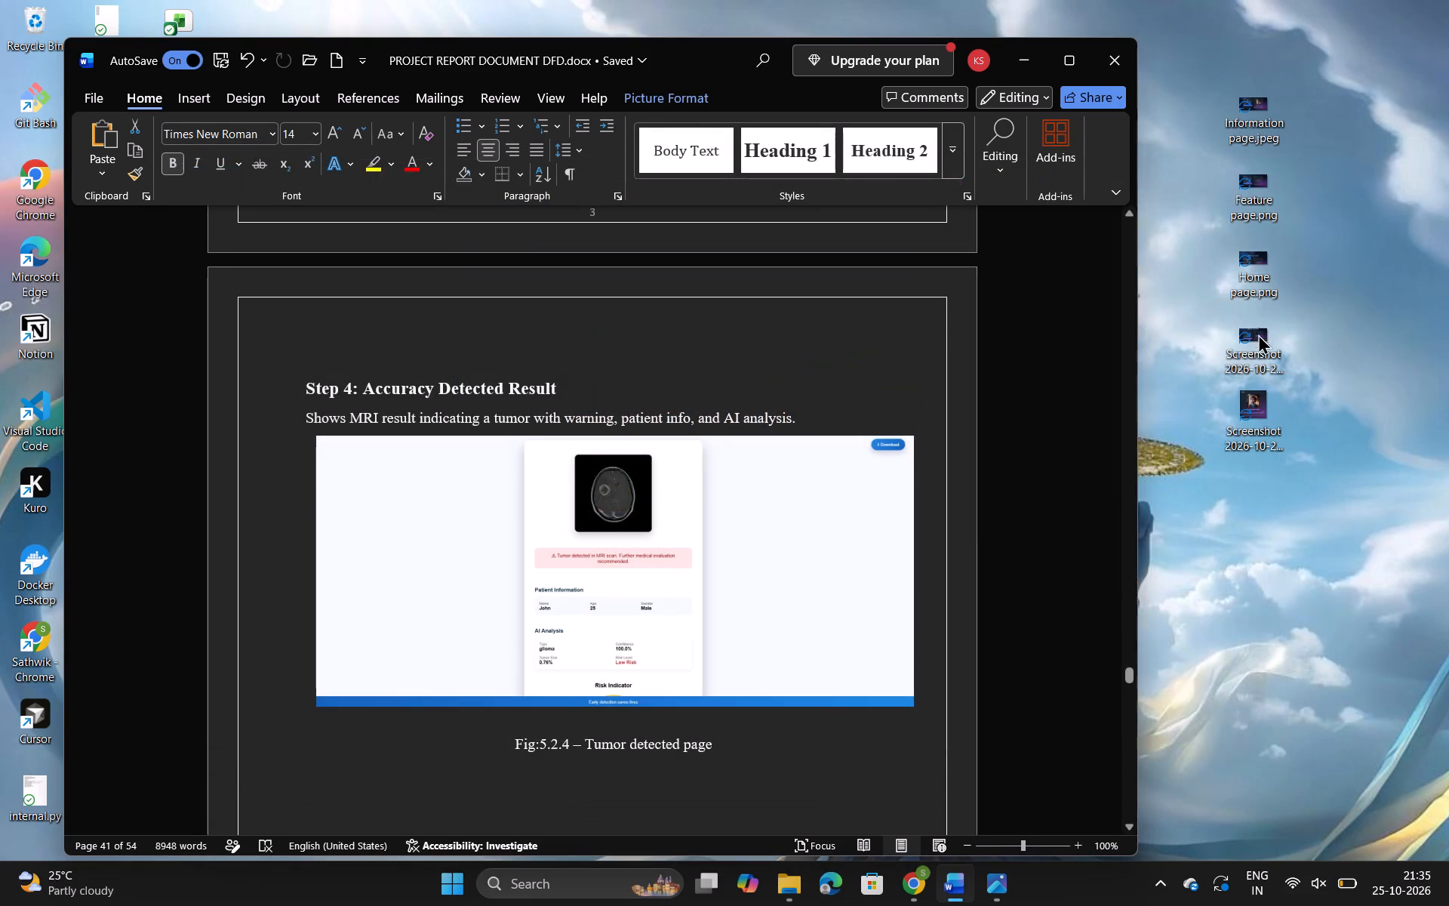
{"action": "right_click", "coordinate": [1260, 433]}
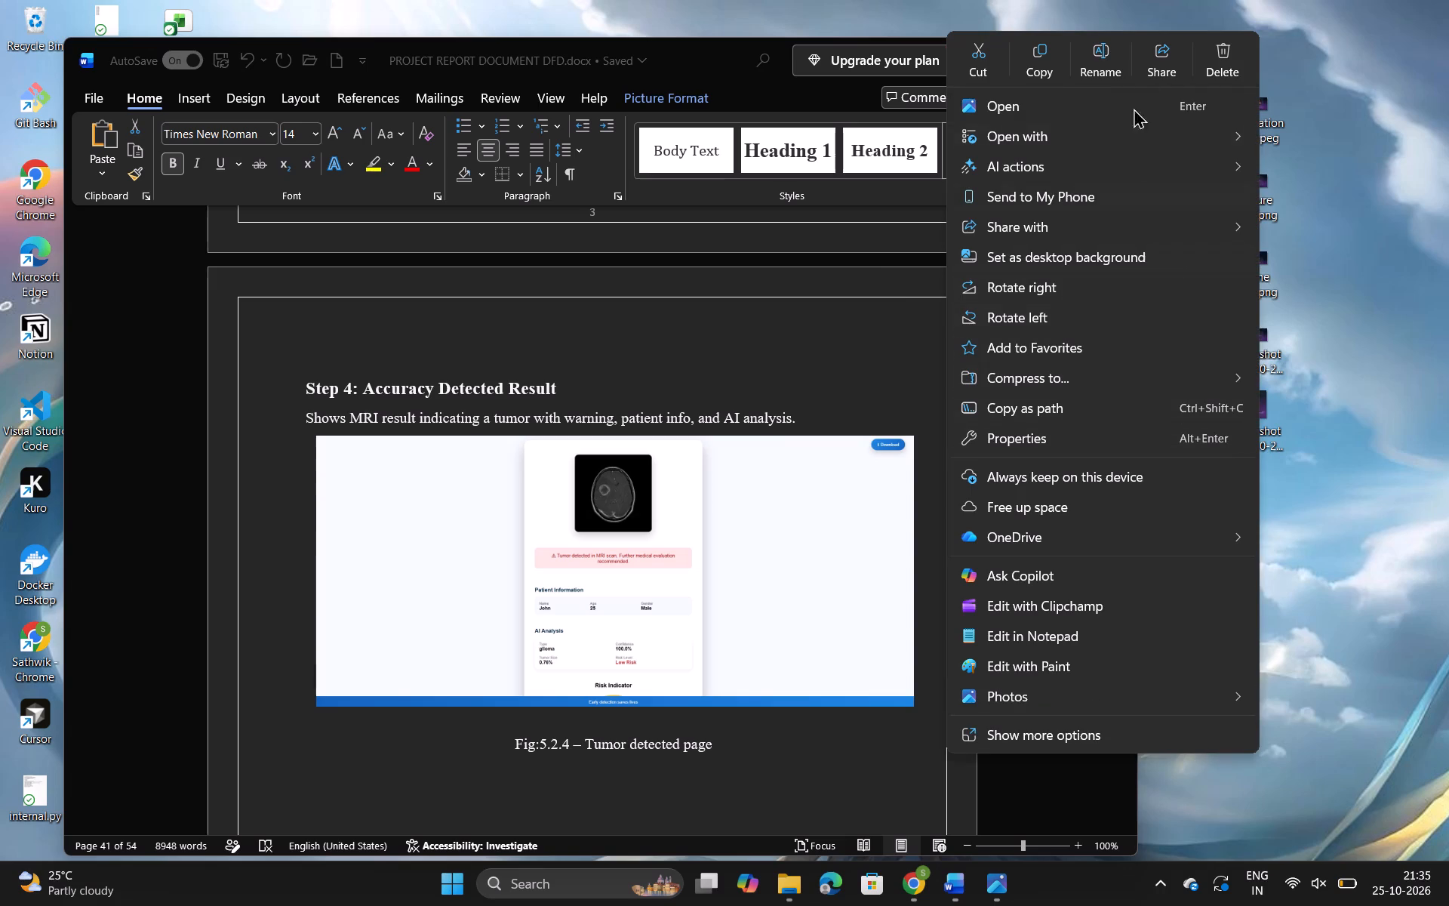
{"action": "left_click", "coordinate": [1109, 53]}
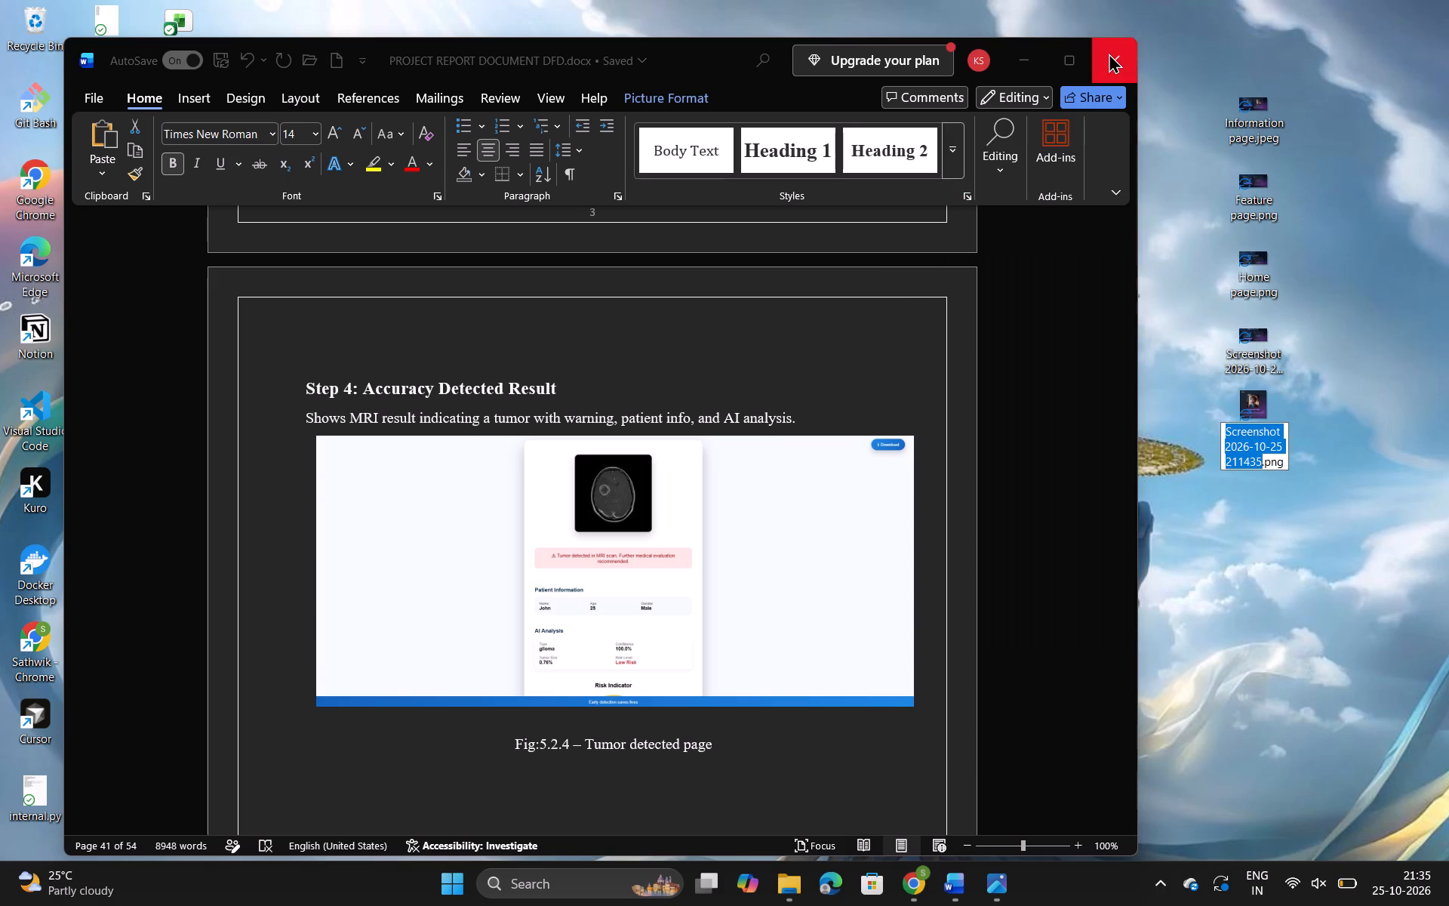
{"action": "key", "text": "BackSpace"}
{"action": "type", "text": "Result"}
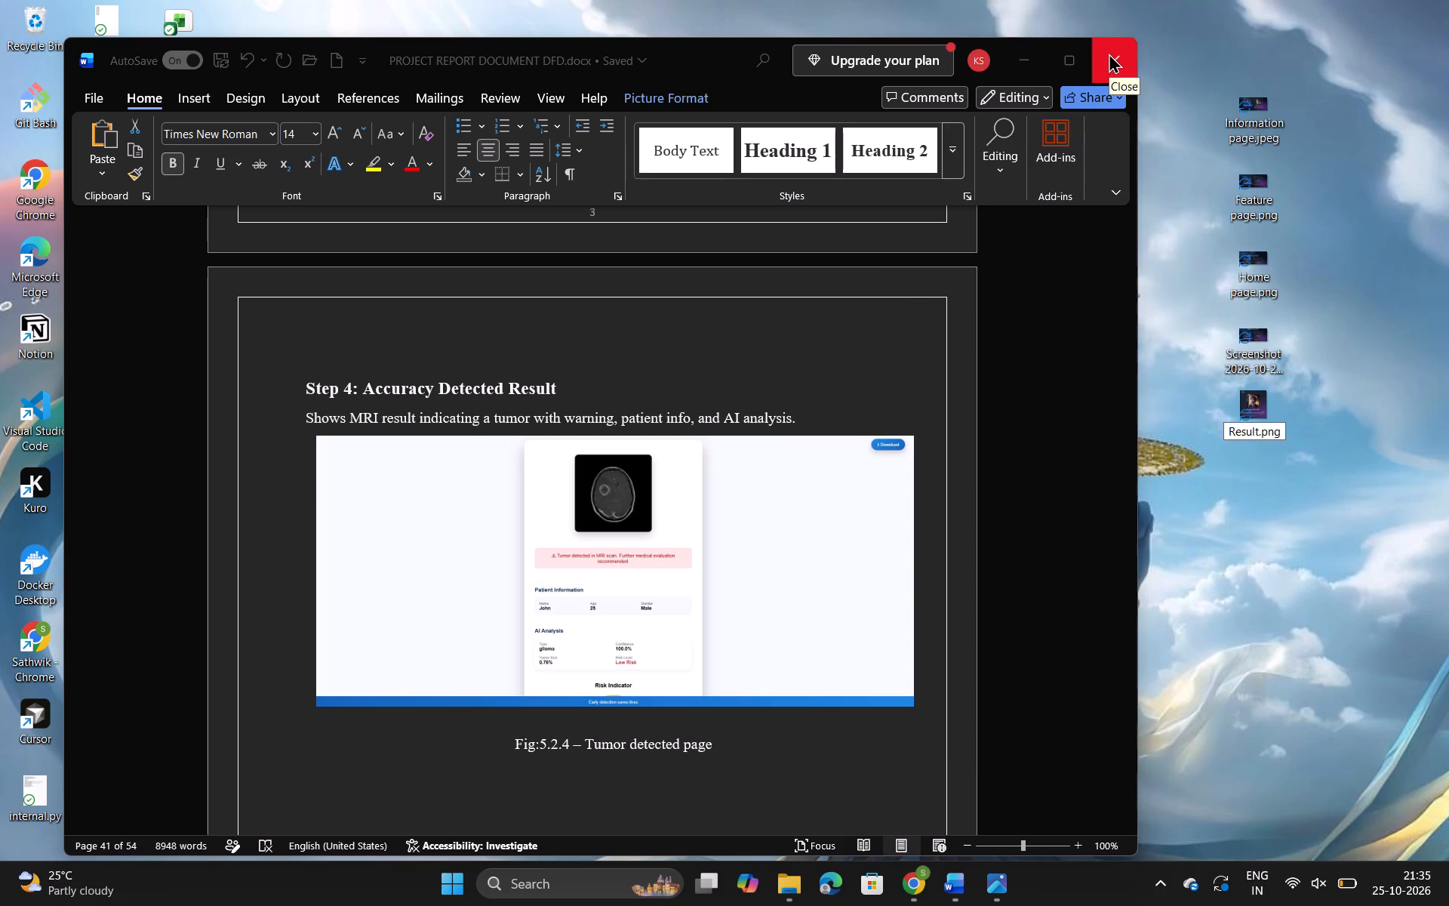
{"action": "key", "text": "Return"}
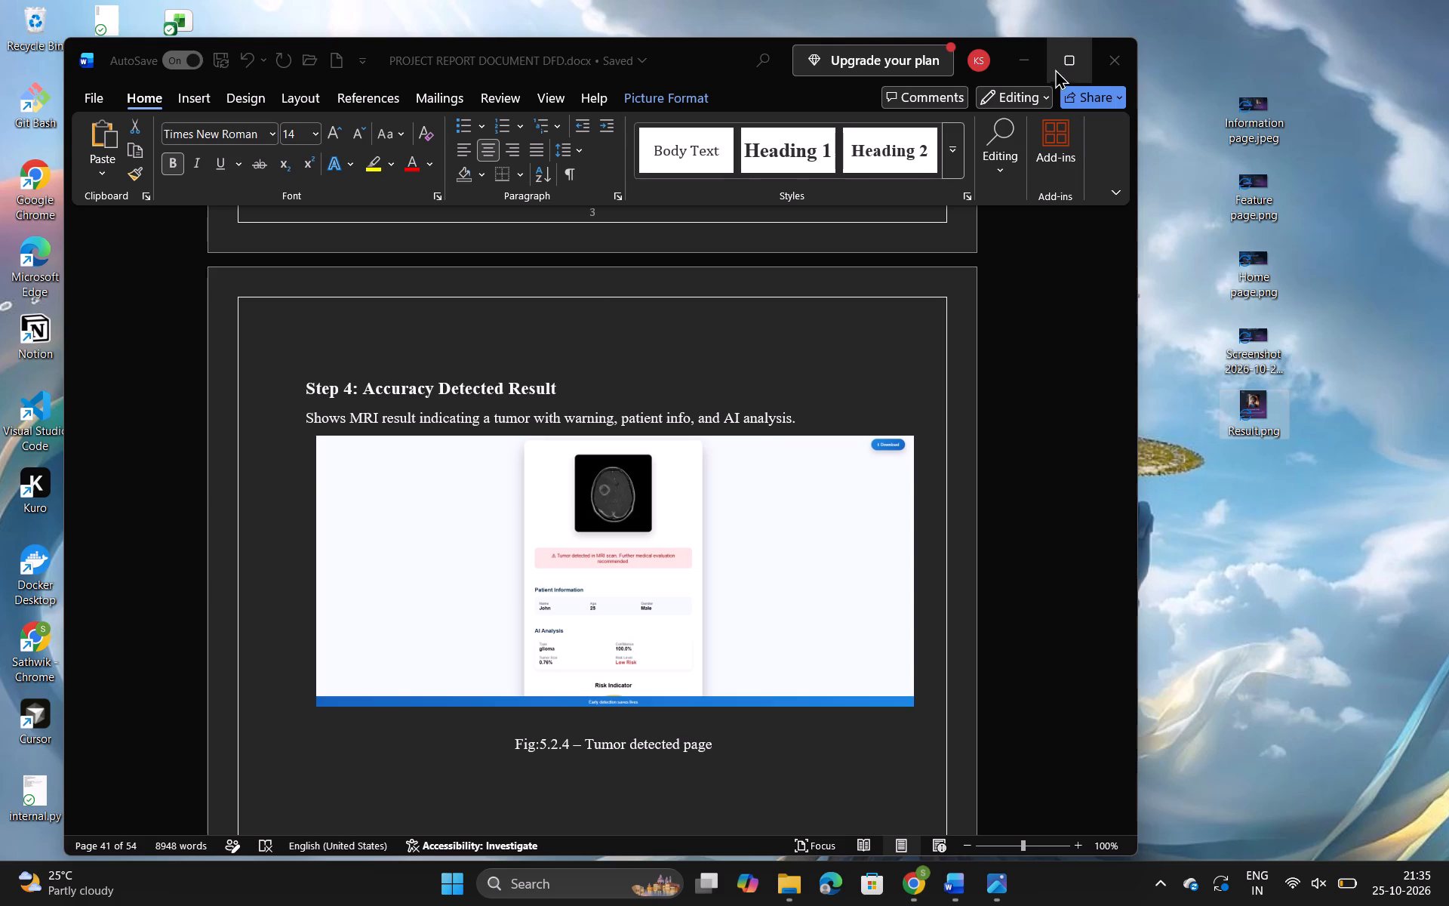
Replace the Step 1 main page figure (Fig:5.2.1) in section 5.2 with Home page.png from the desktop.
{"action": "scroll", "coordinate": [712, 417], "scroll_direction": "up", "scroll_amount": 1, "text": "ctrl"}
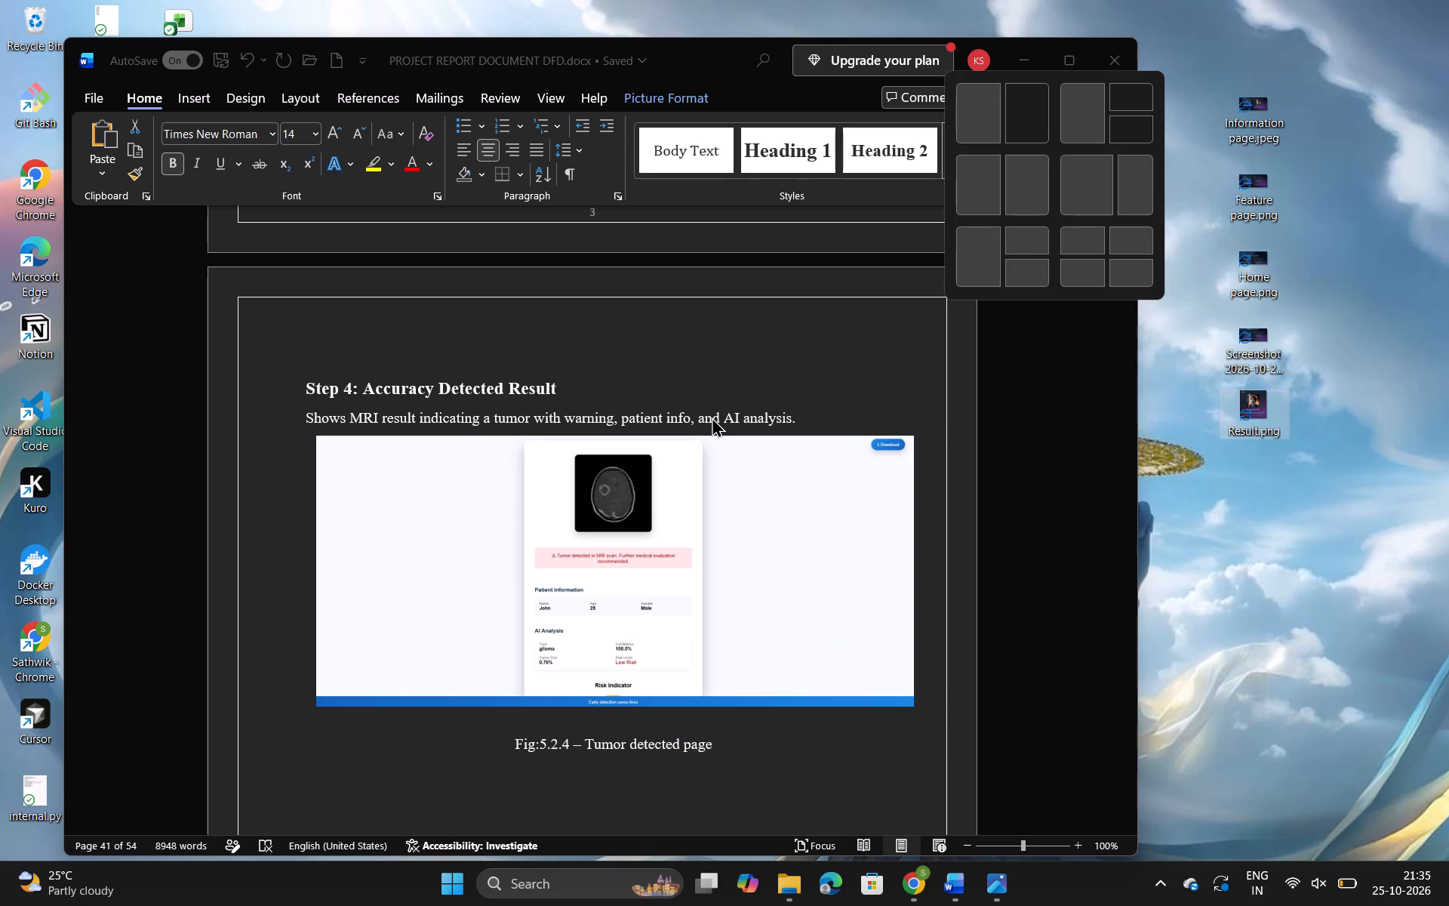
{"action": "scroll", "coordinate": [712, 417], "scroll_direction": "up", "scroll_amount": 1, "text": "ctrl"}
{"action": "scroll", "coordinate": [712, 417], "scroll_direction": "down", "scroll_amount": 1, "text": "ctrl"}
{"action": "scroll", "coordinate": [712, 417], "scroll_direction": "up", "scroll_amount": 1, "text": "ctrl"}
{"action": "scroll", "coordinate": [712, 417], "scroll_direction": "up", "scroll_amount": 1}
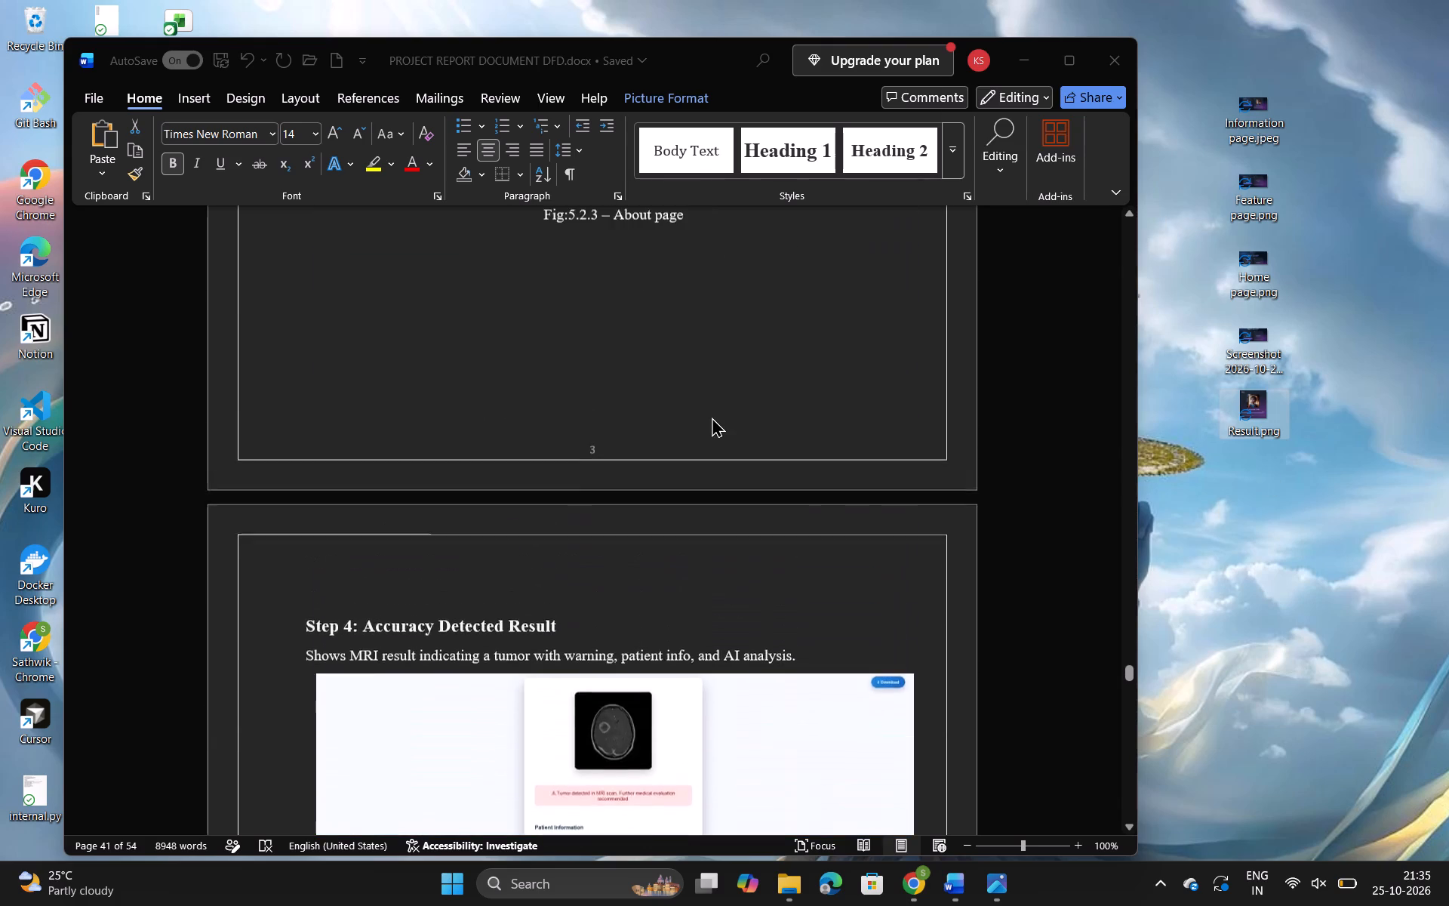
{"action": "scroll", "coordinate": [712, 417], "scroll_direction": "up", "scroll_amount": 3}
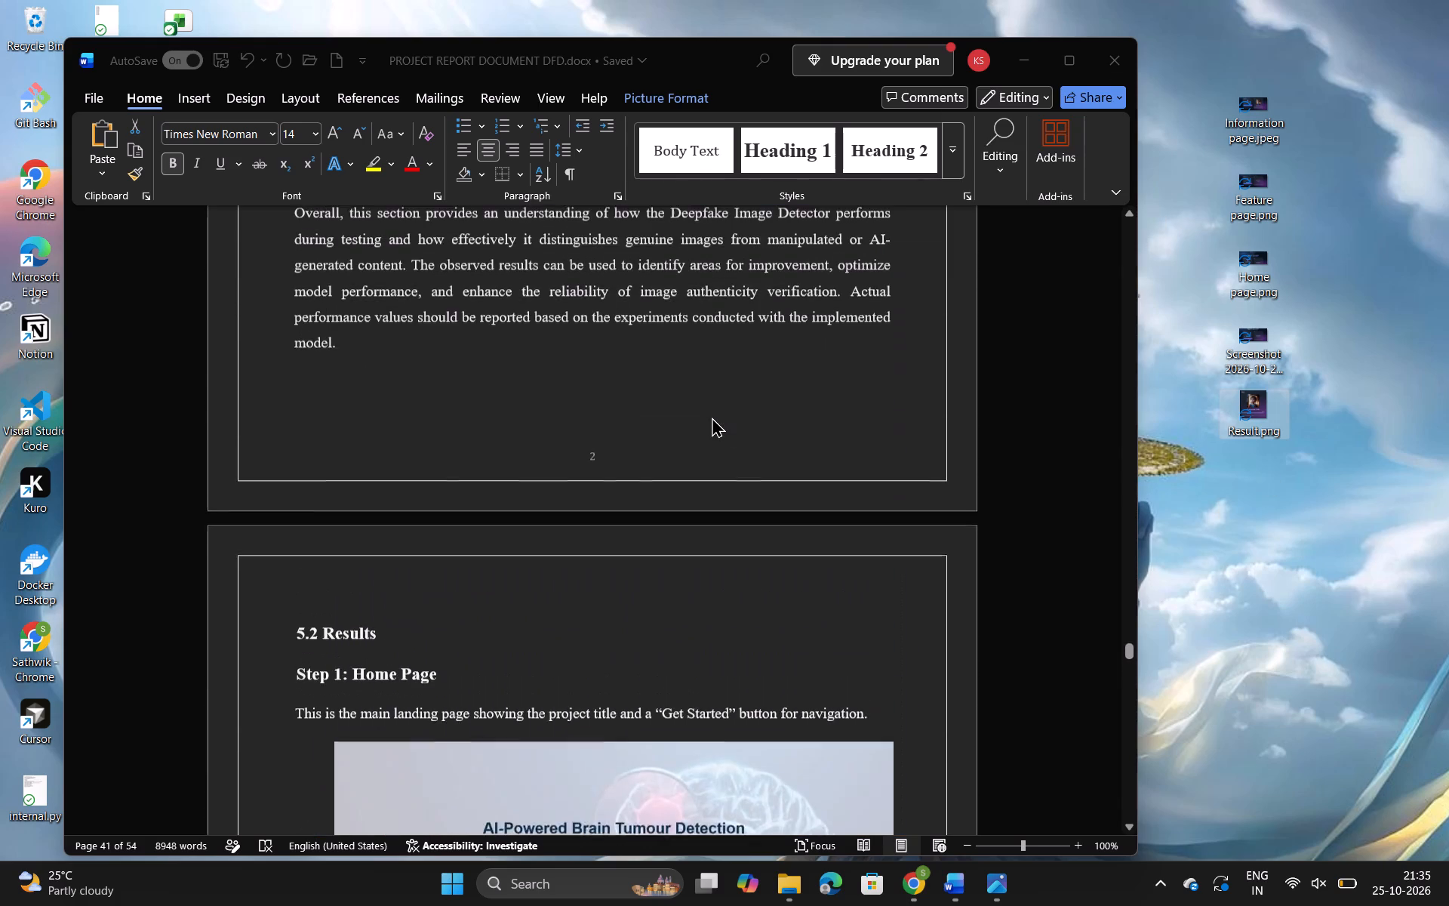
{"action": "scroll", "coordinate": [712, 417], "scroll_direction": "down", "scroll_amount": 1}
{"action": "right_click", "coordinate": [691, 540]}
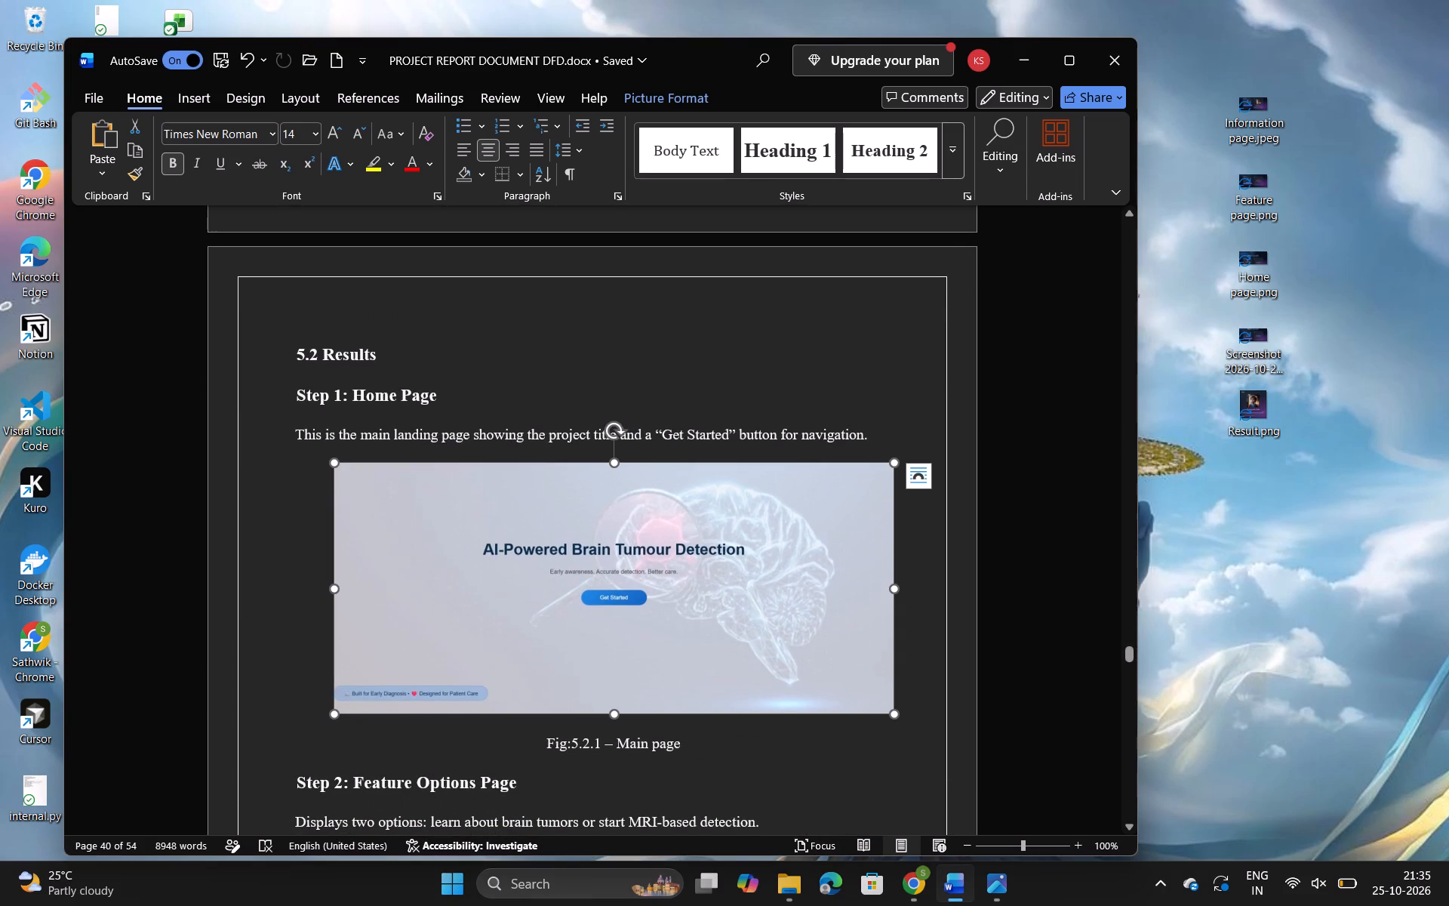
{"action": "right_click", "coordinate": [691, 540]}
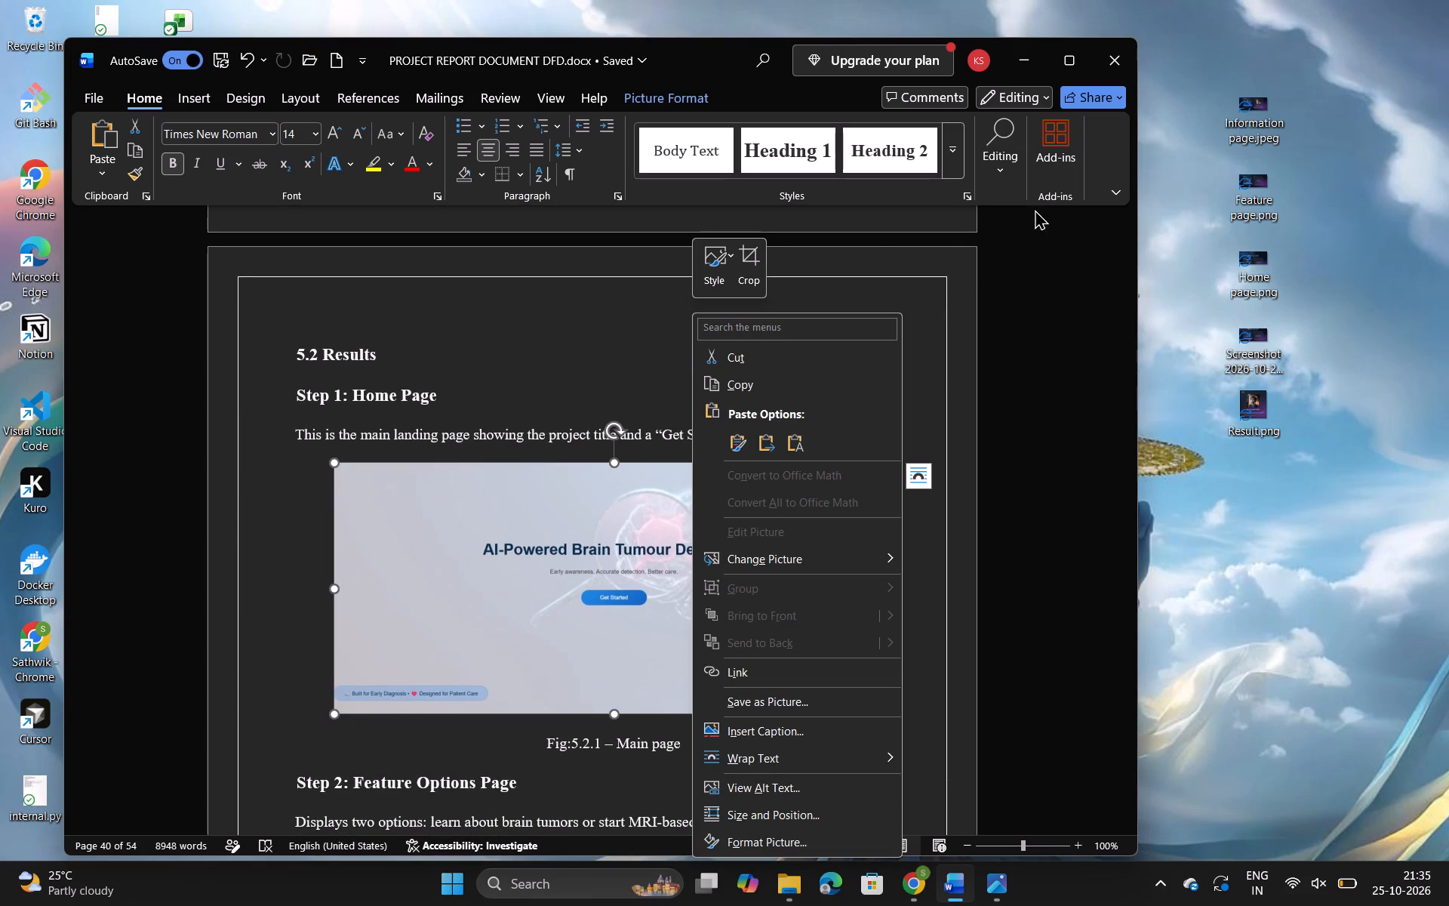
{"action": "left_click", "coordinate": [1051, 65]}
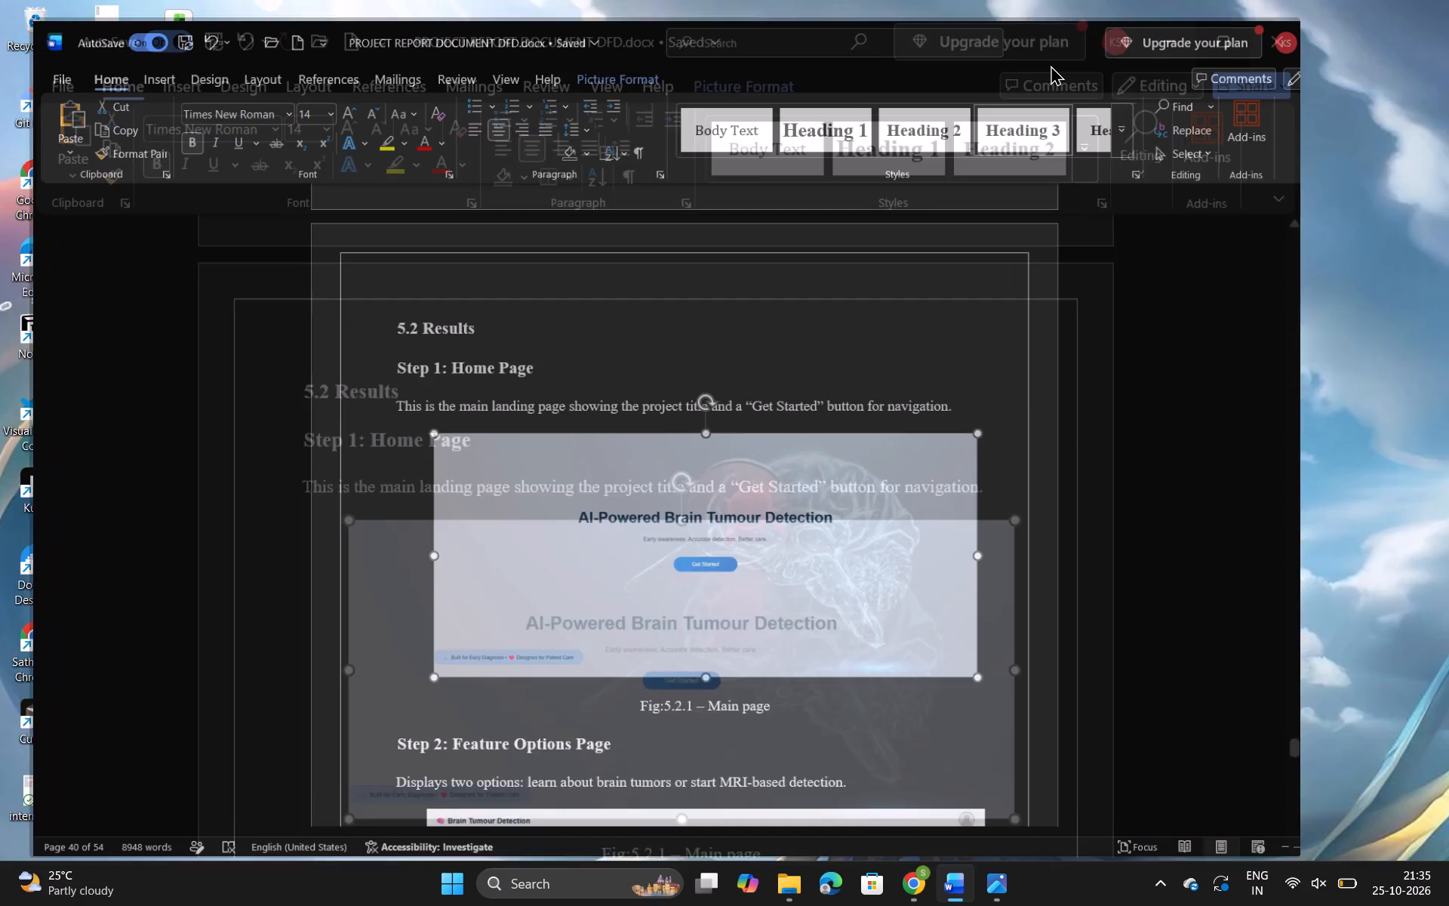
{"action": "right_click", "coordinate": [747, 532]}
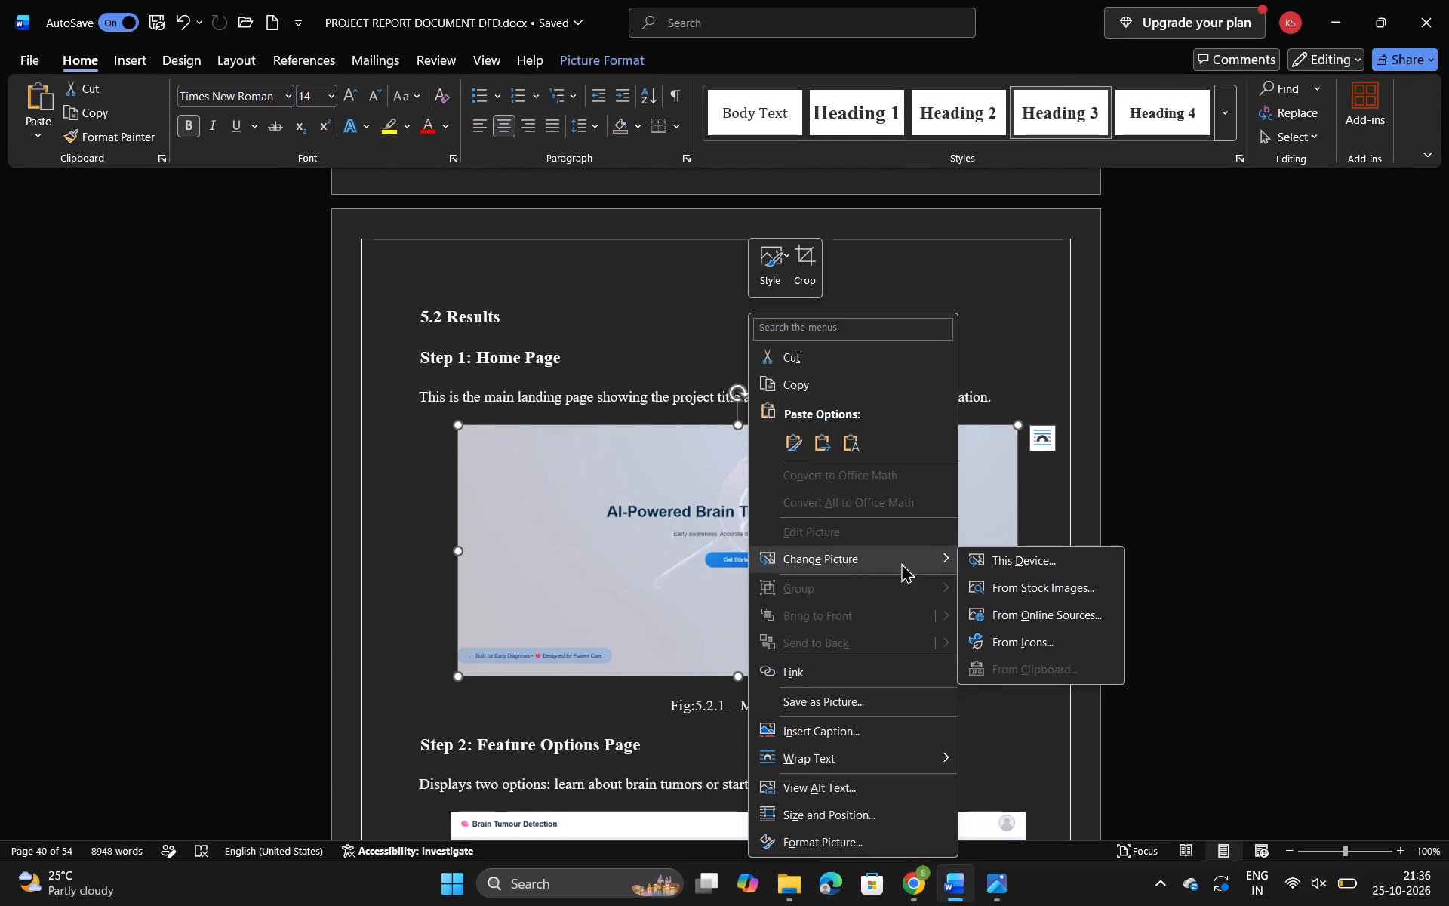
{"action": "left_click", "coordinate": [992, 554]}
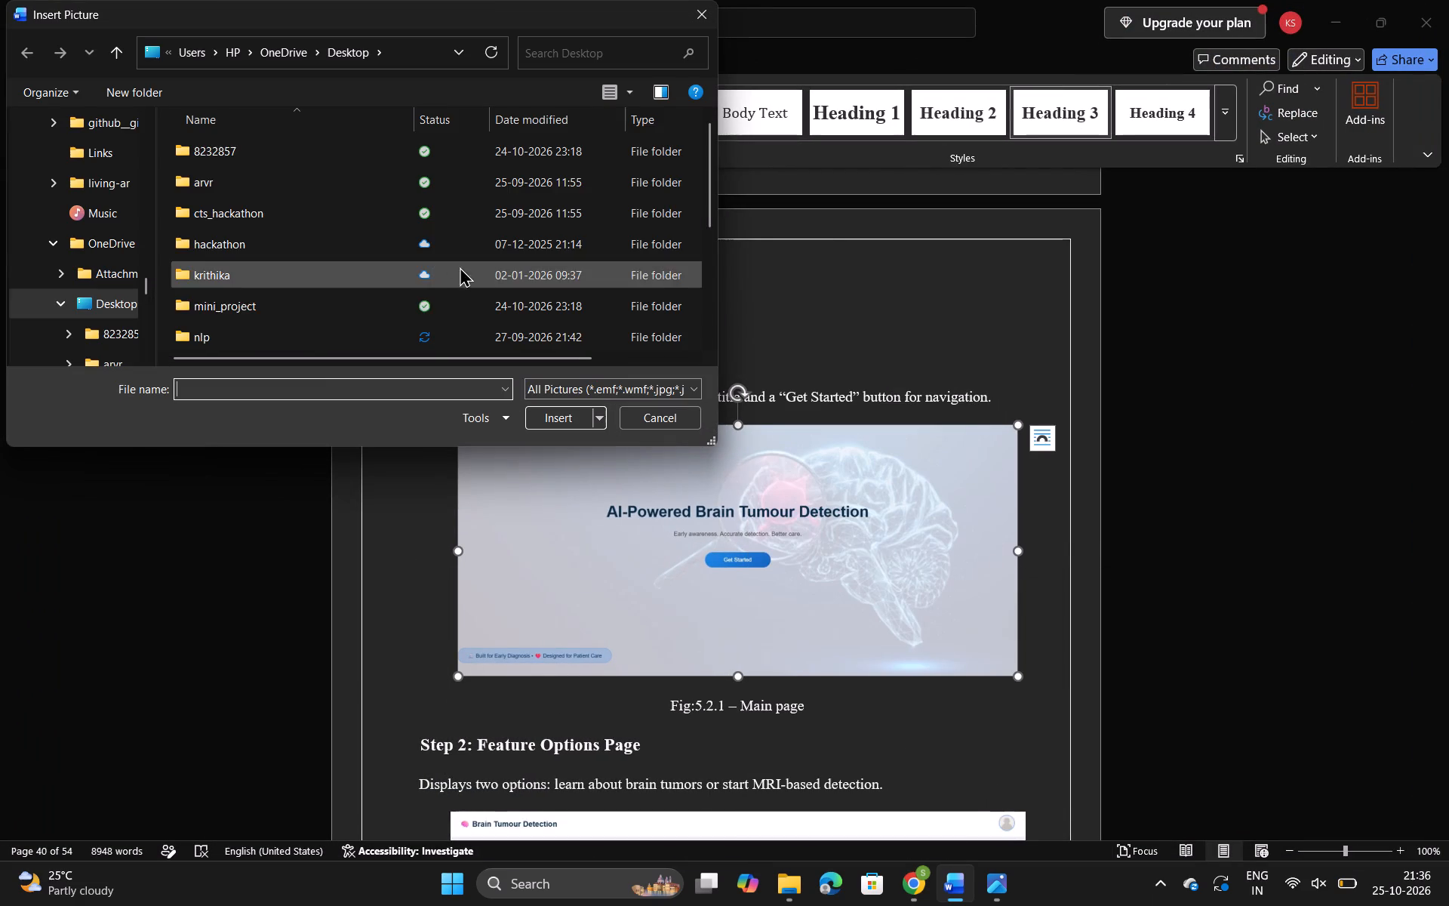
{"action": "scroll", "coordinate": [266, 303], "scroll_direction": "down", "scroll_amount": 1}
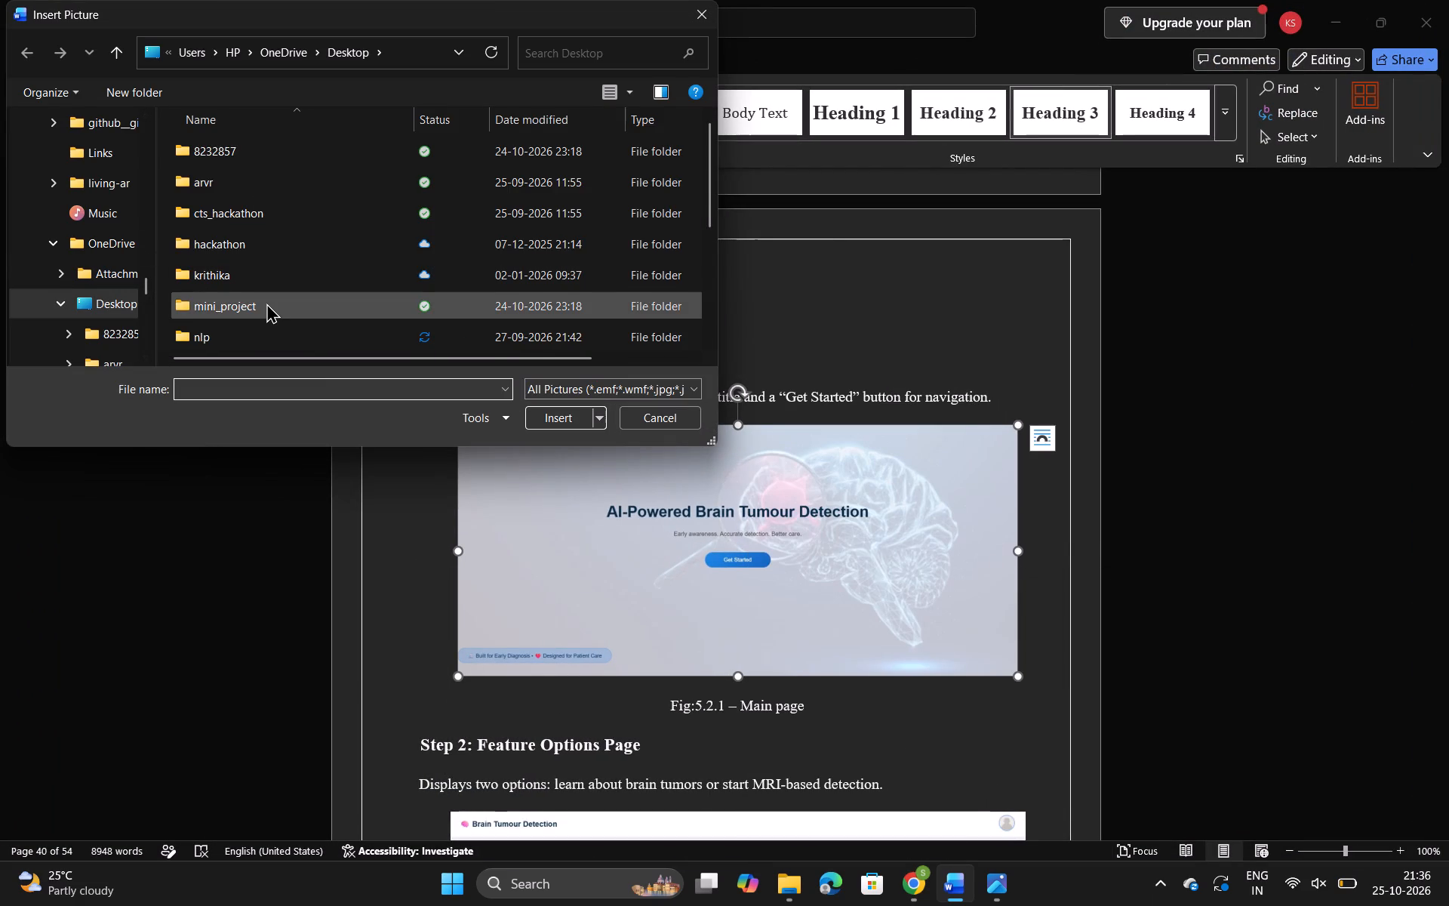
{"action": "scroll", "coordinate": [266, 303], "scroll_direction": "down", "scroll_amount": 1}
{"action": "left_click", "coordinate": [318, 279]}
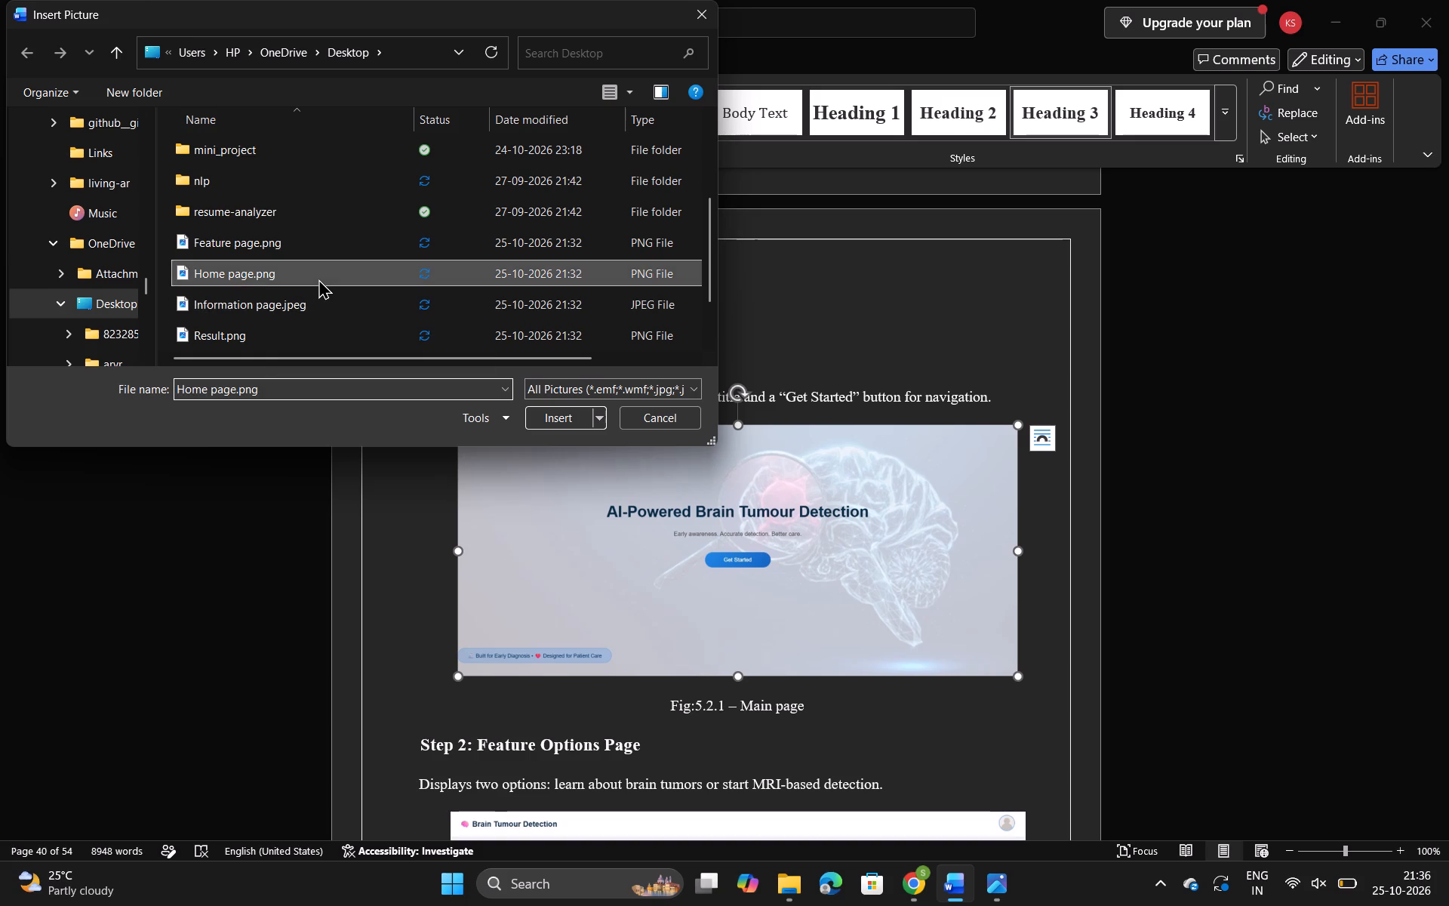
{"action": "left_click", "coordinate": [552, 427]}
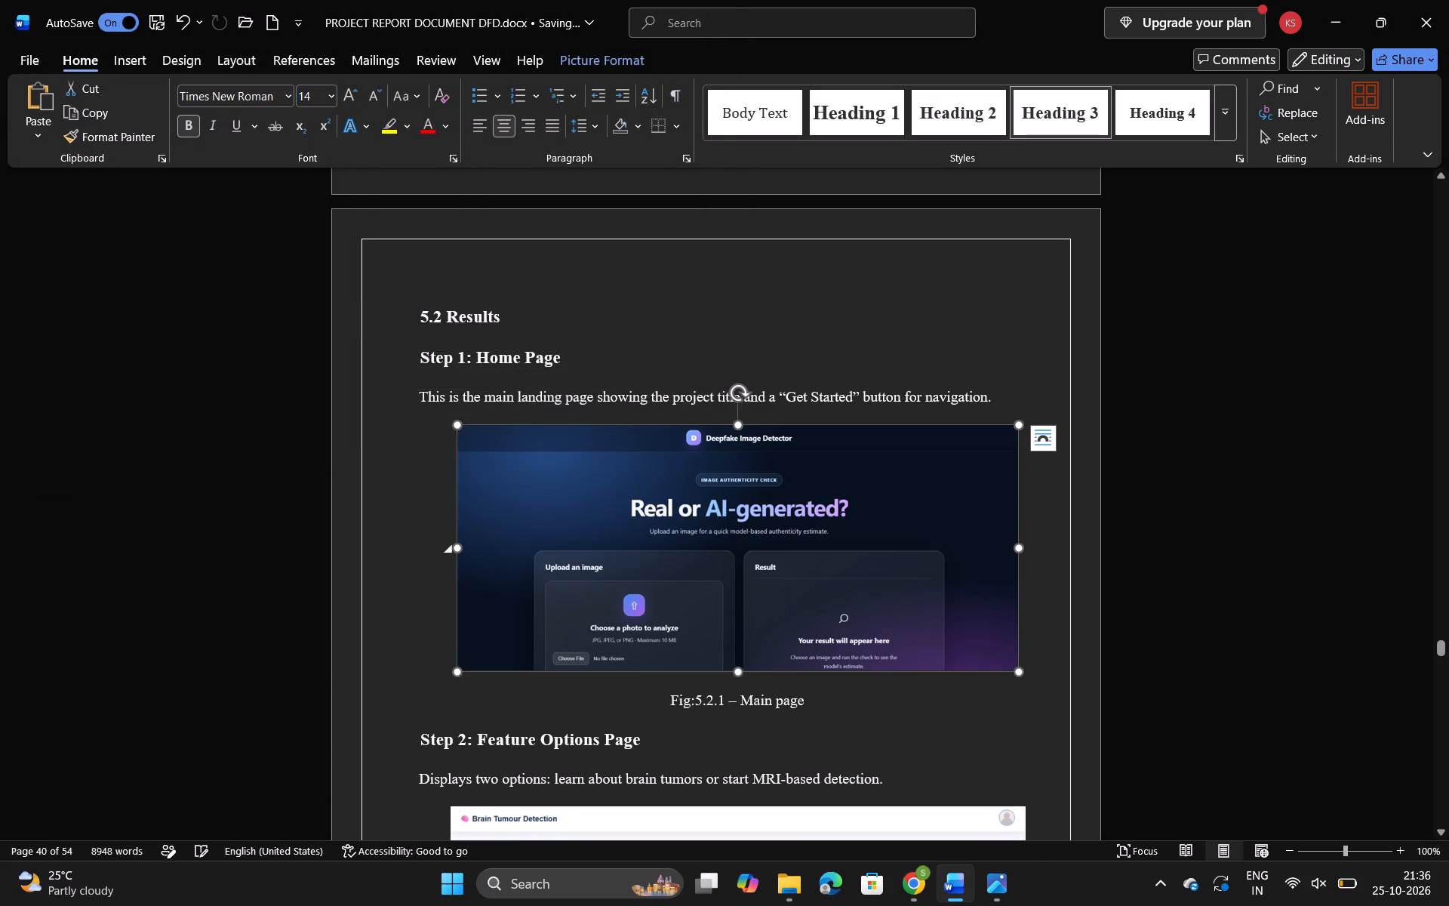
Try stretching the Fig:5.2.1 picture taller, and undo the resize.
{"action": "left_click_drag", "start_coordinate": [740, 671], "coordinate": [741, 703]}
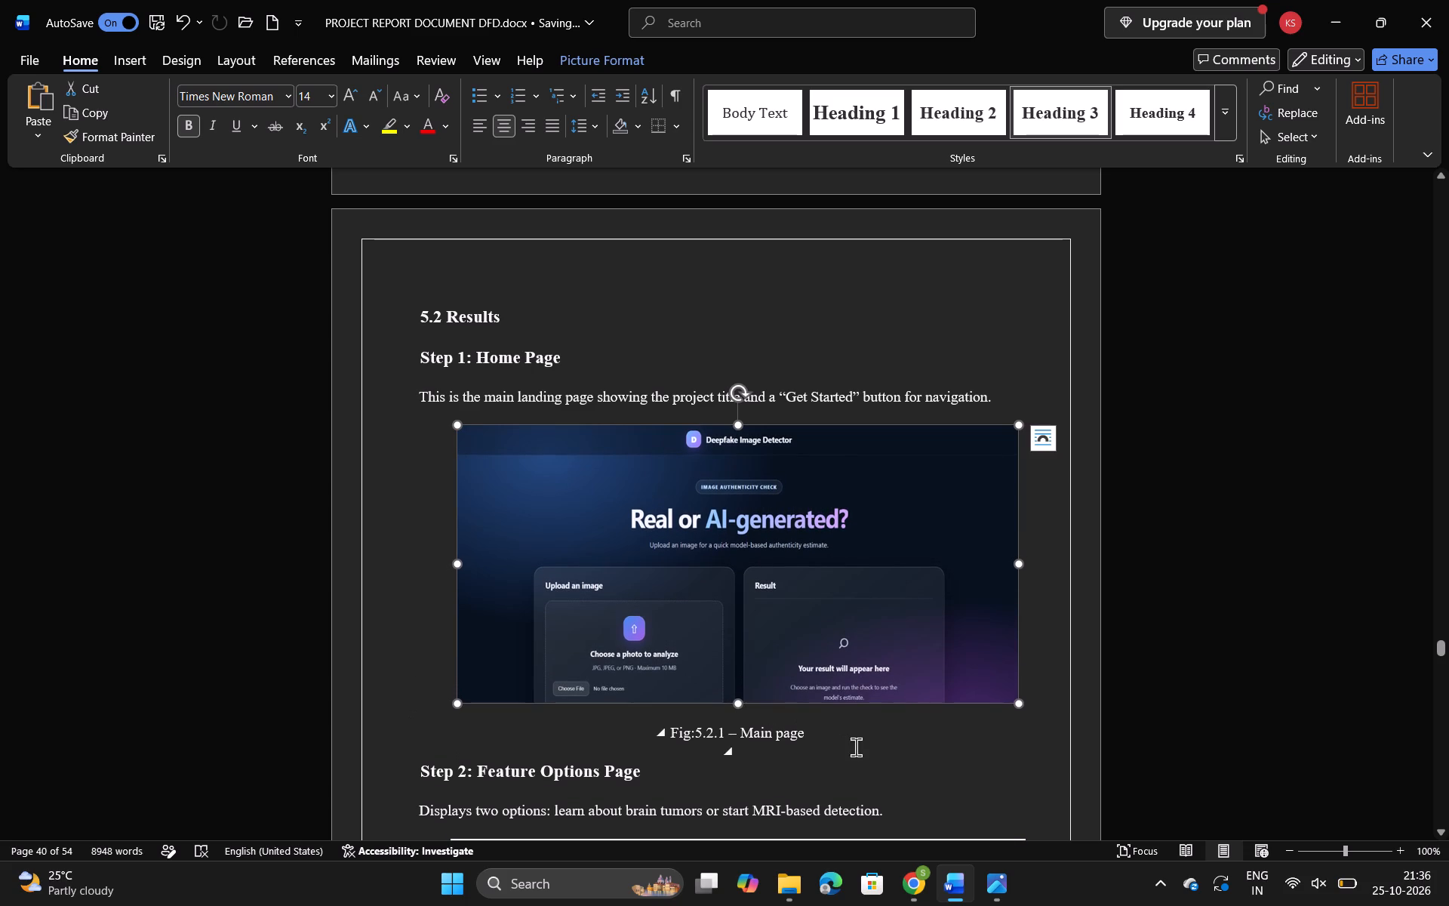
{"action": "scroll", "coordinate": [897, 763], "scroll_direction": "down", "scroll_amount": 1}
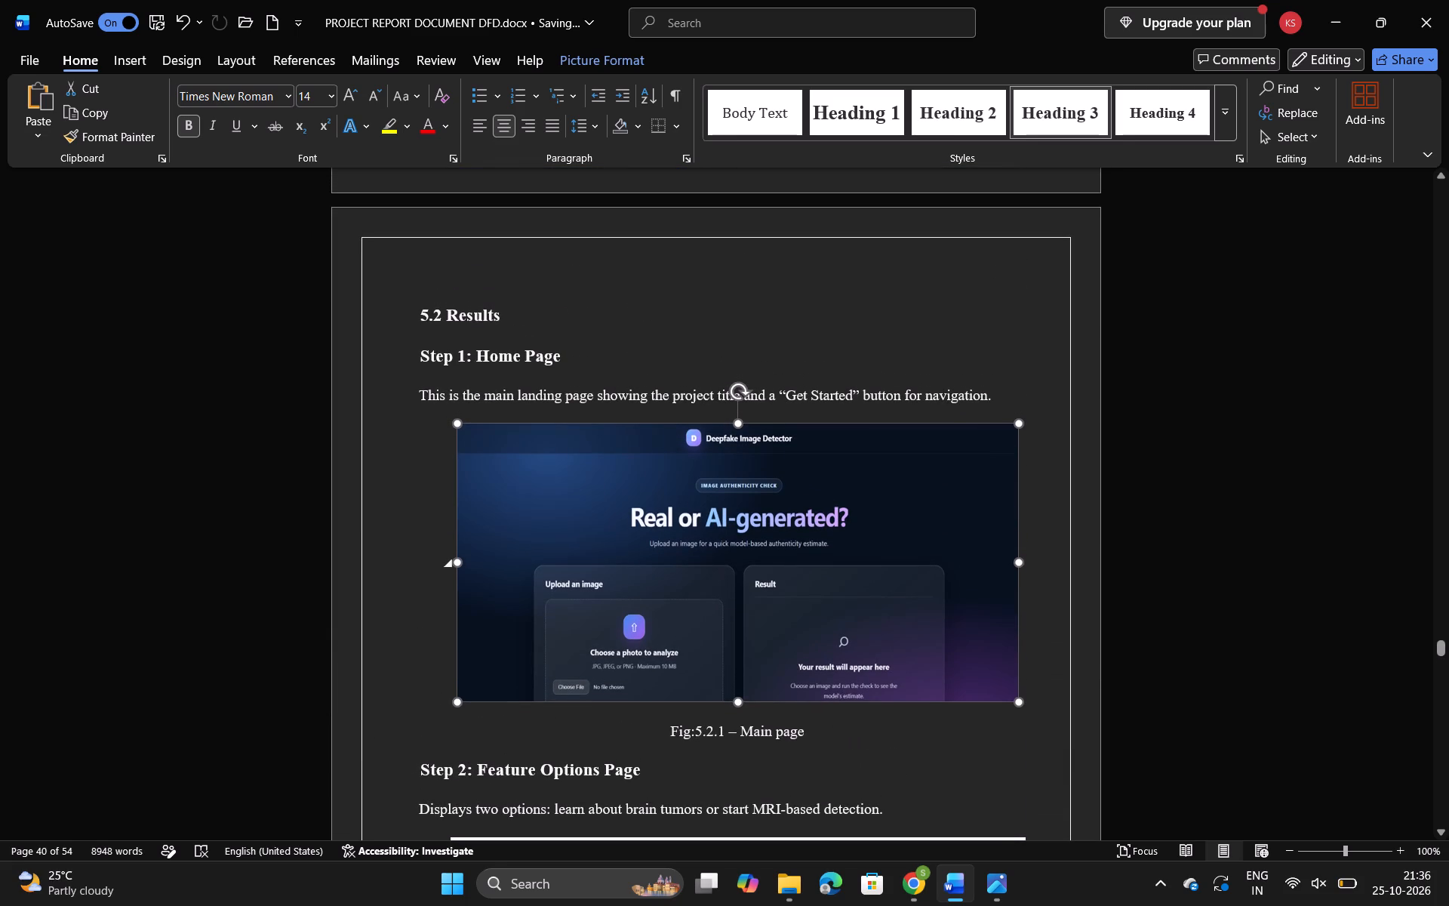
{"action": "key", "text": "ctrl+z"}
Replace the Step 2 feature page figure (Fig:5.2.2) with Feature page.png from the desktop.
{"action": "scroll", "coordinate": [808, 747], "scroll_direction": "down", "scroll_amount": 1}
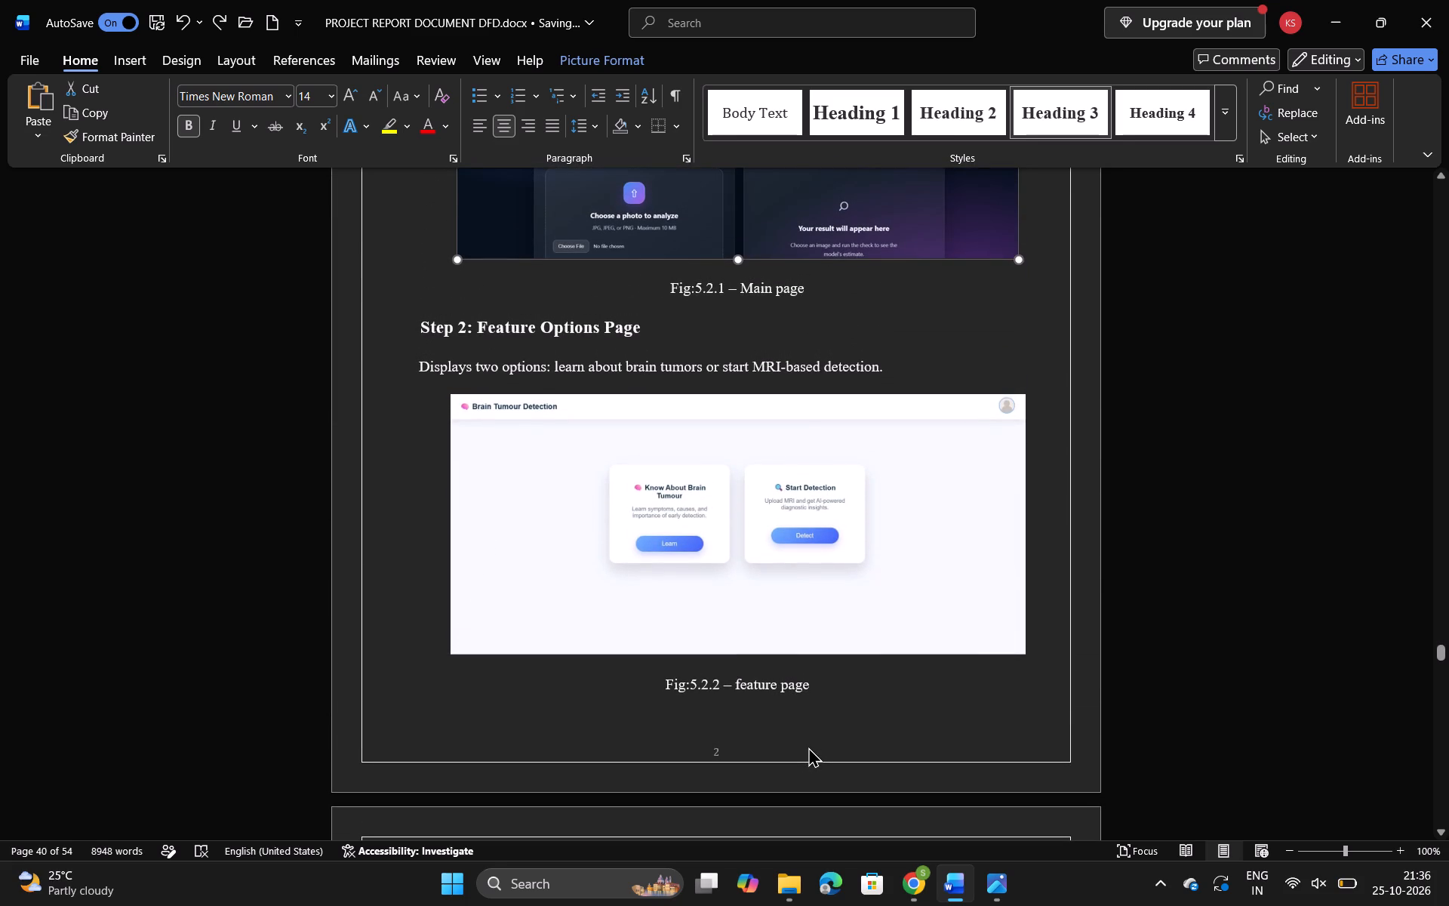
{"action": "left_click", "coordinate": [823, 528]}
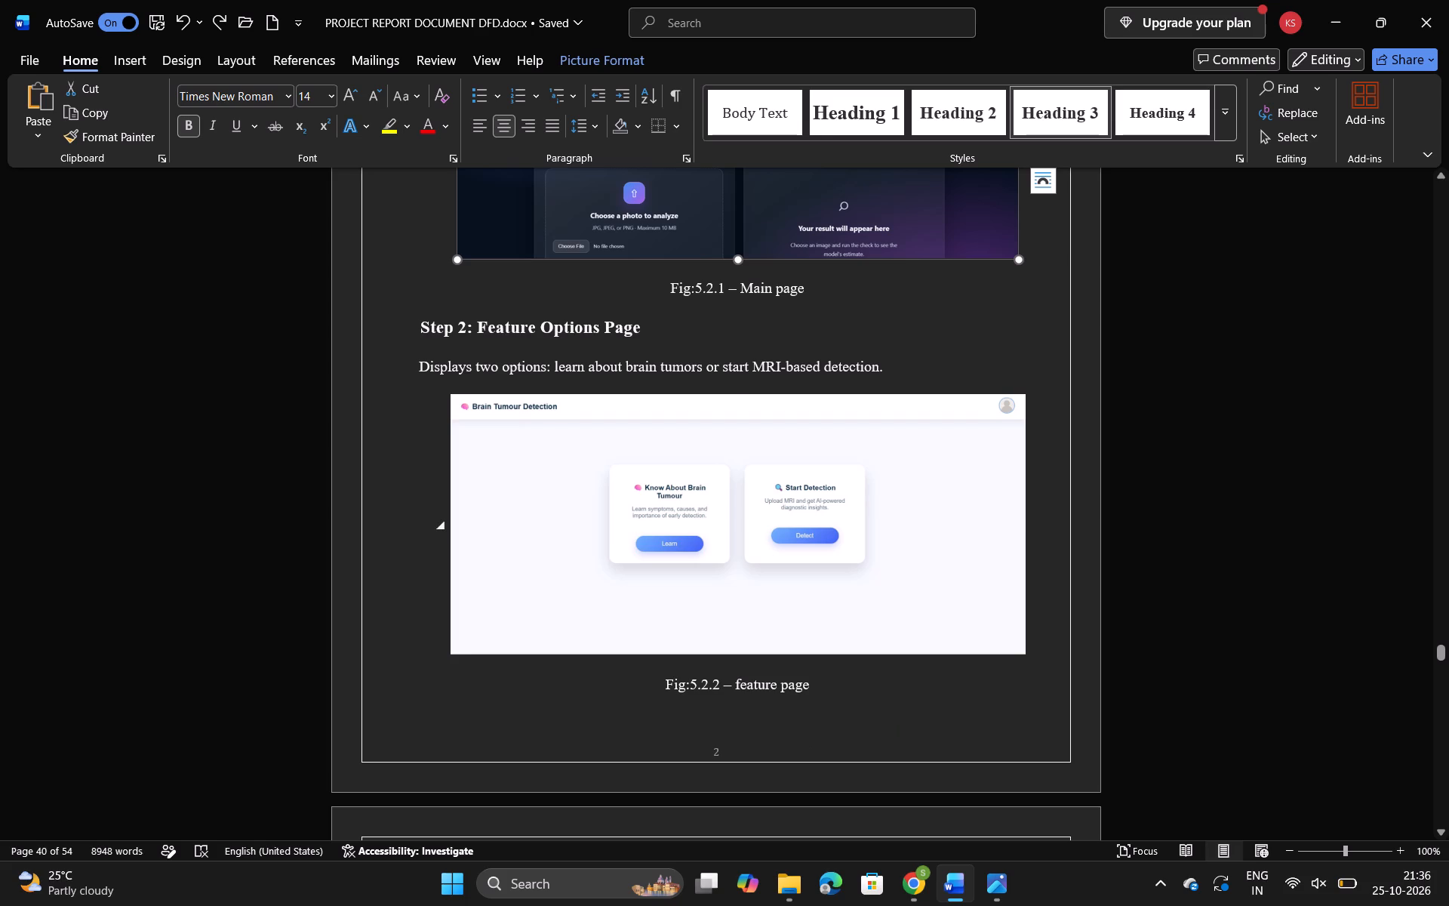
{"action": "right_click", "coordinate": [823, 528]}
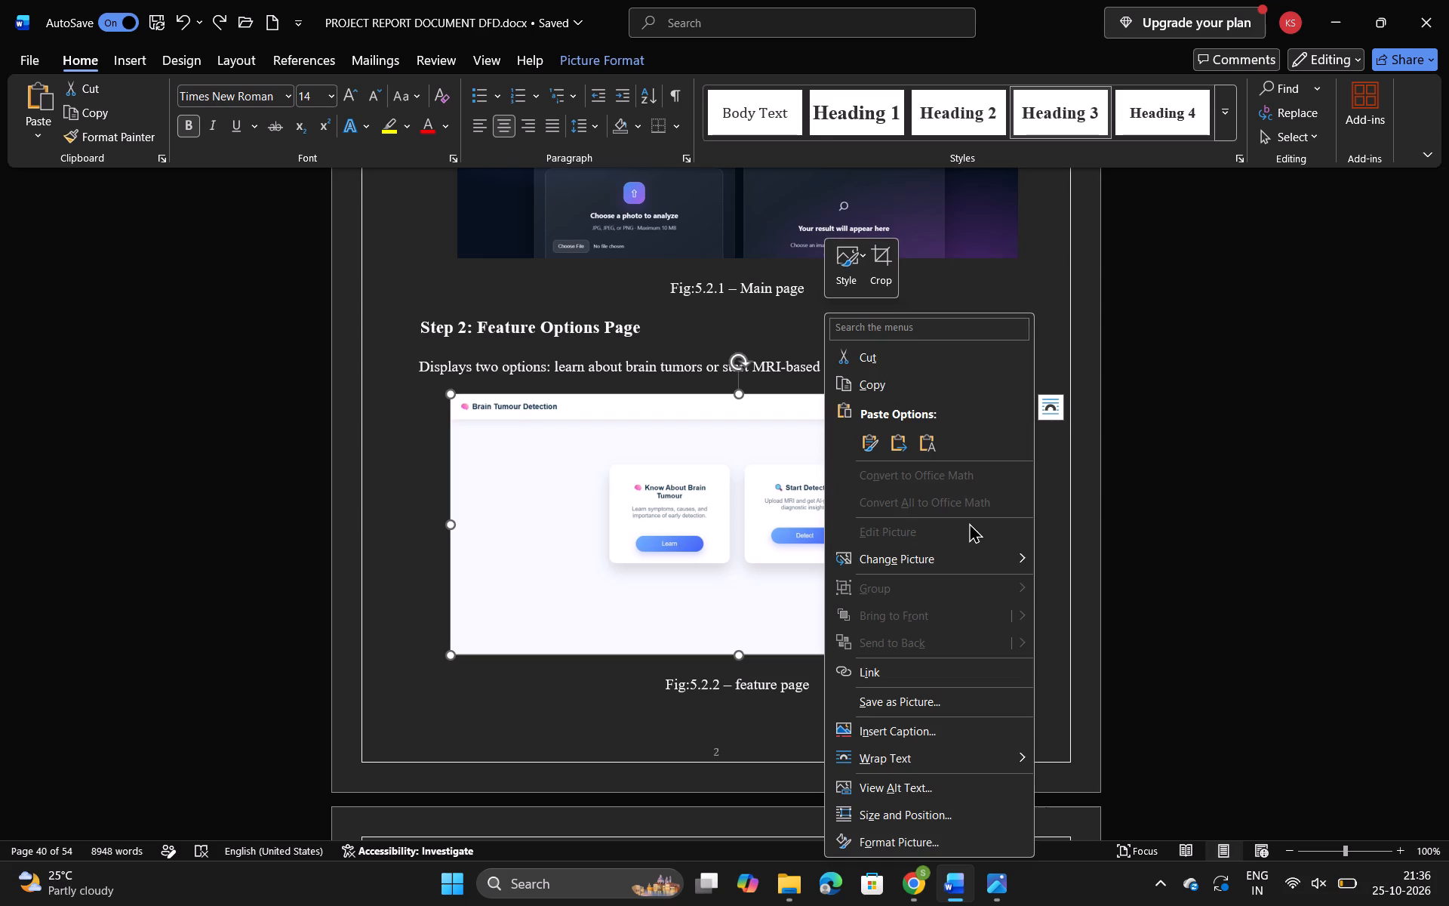
{"action": "left_click", "coordinate": [1060, 558]}
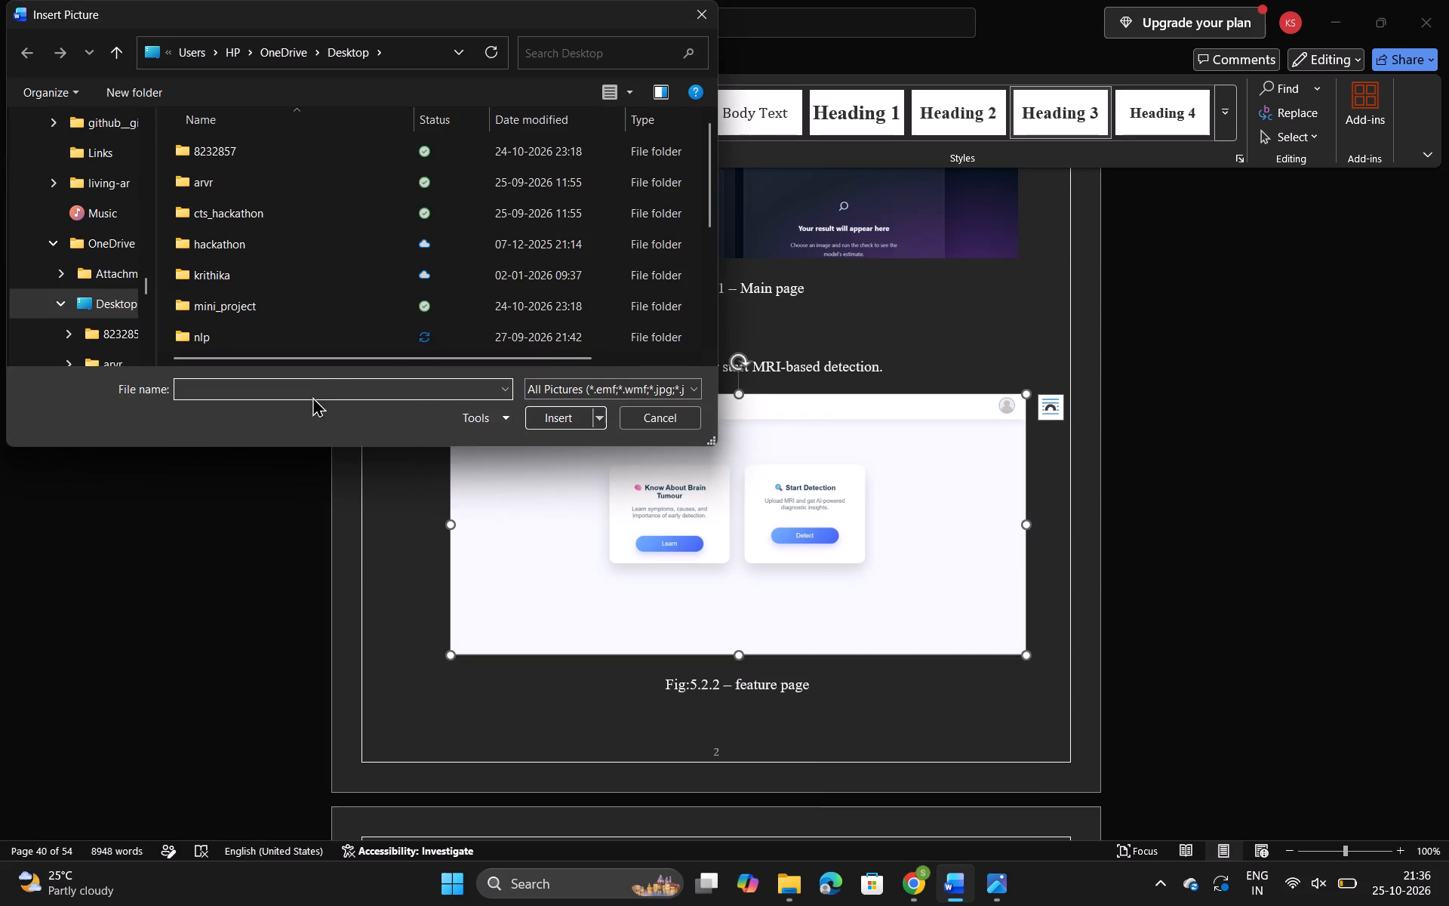
{"action": "type", "text": "fe"}
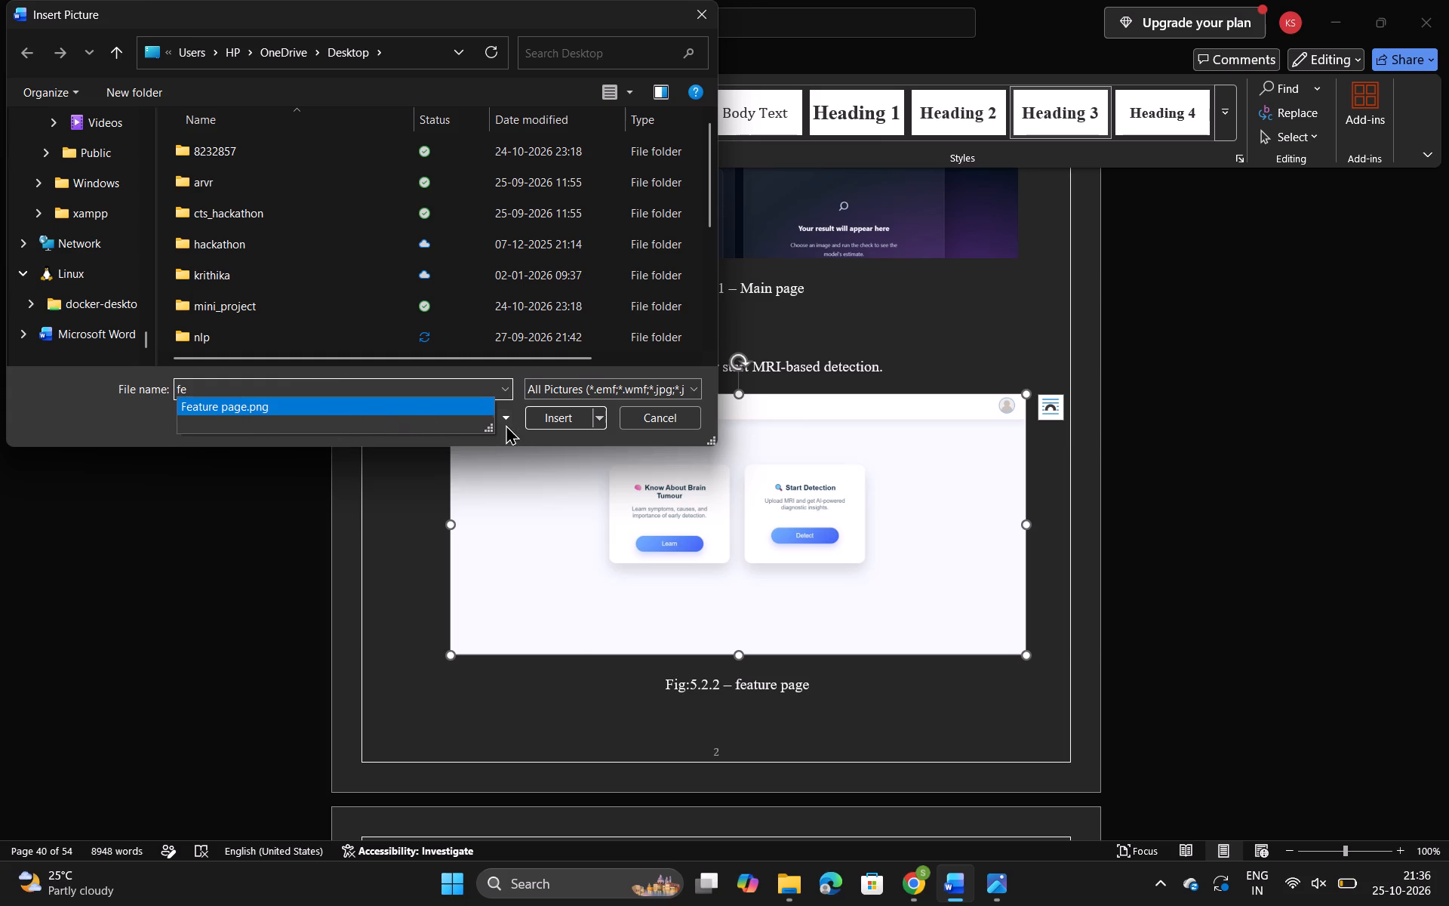
{"action": "left_click", "coordinate": [362, 401]}
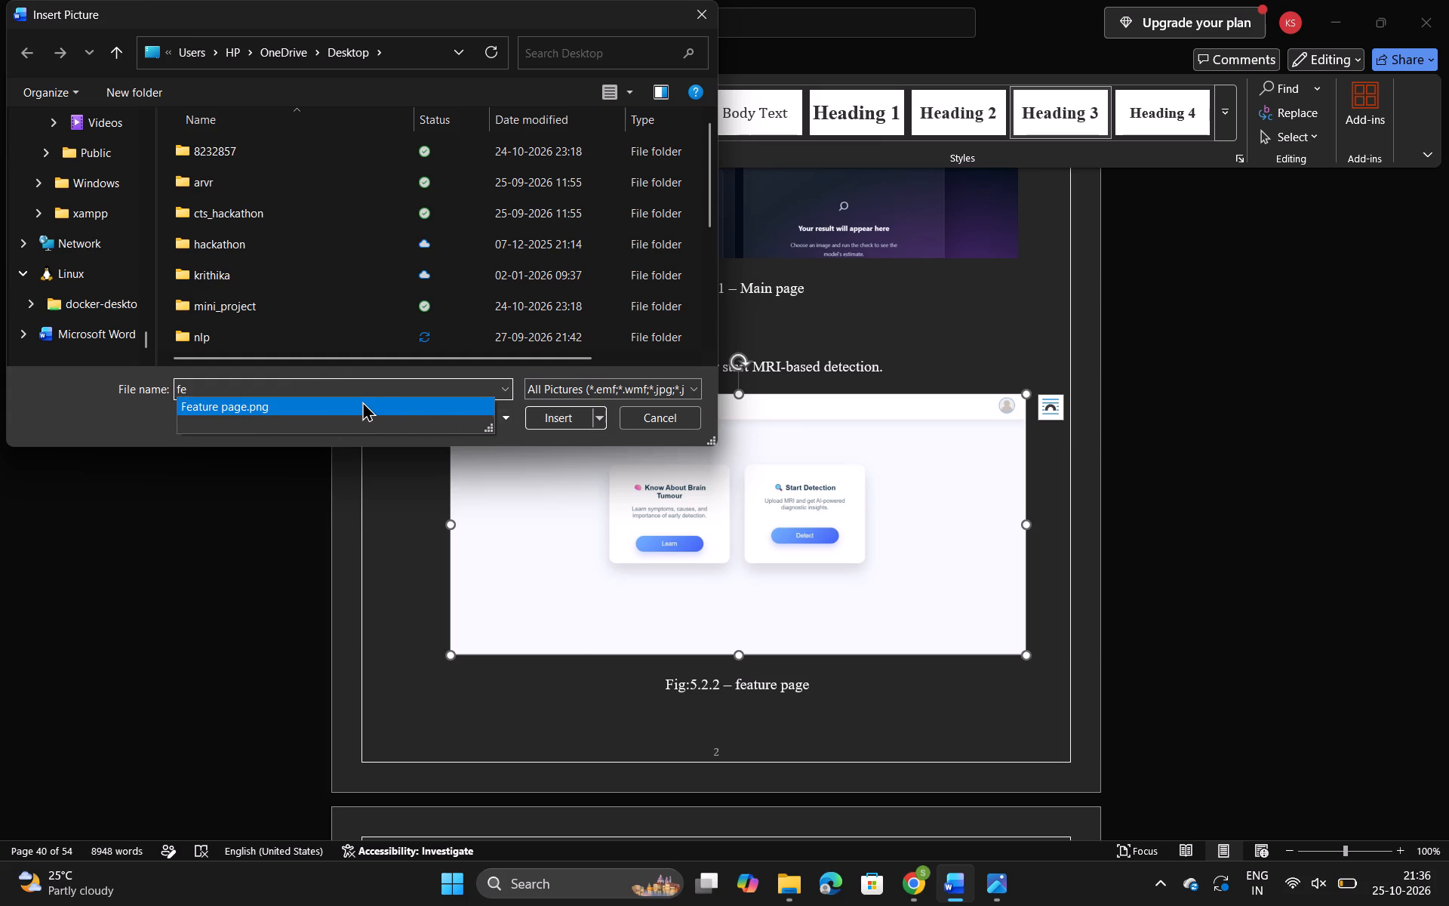
{"action": "double_click", "coordinate": [362, 401]}
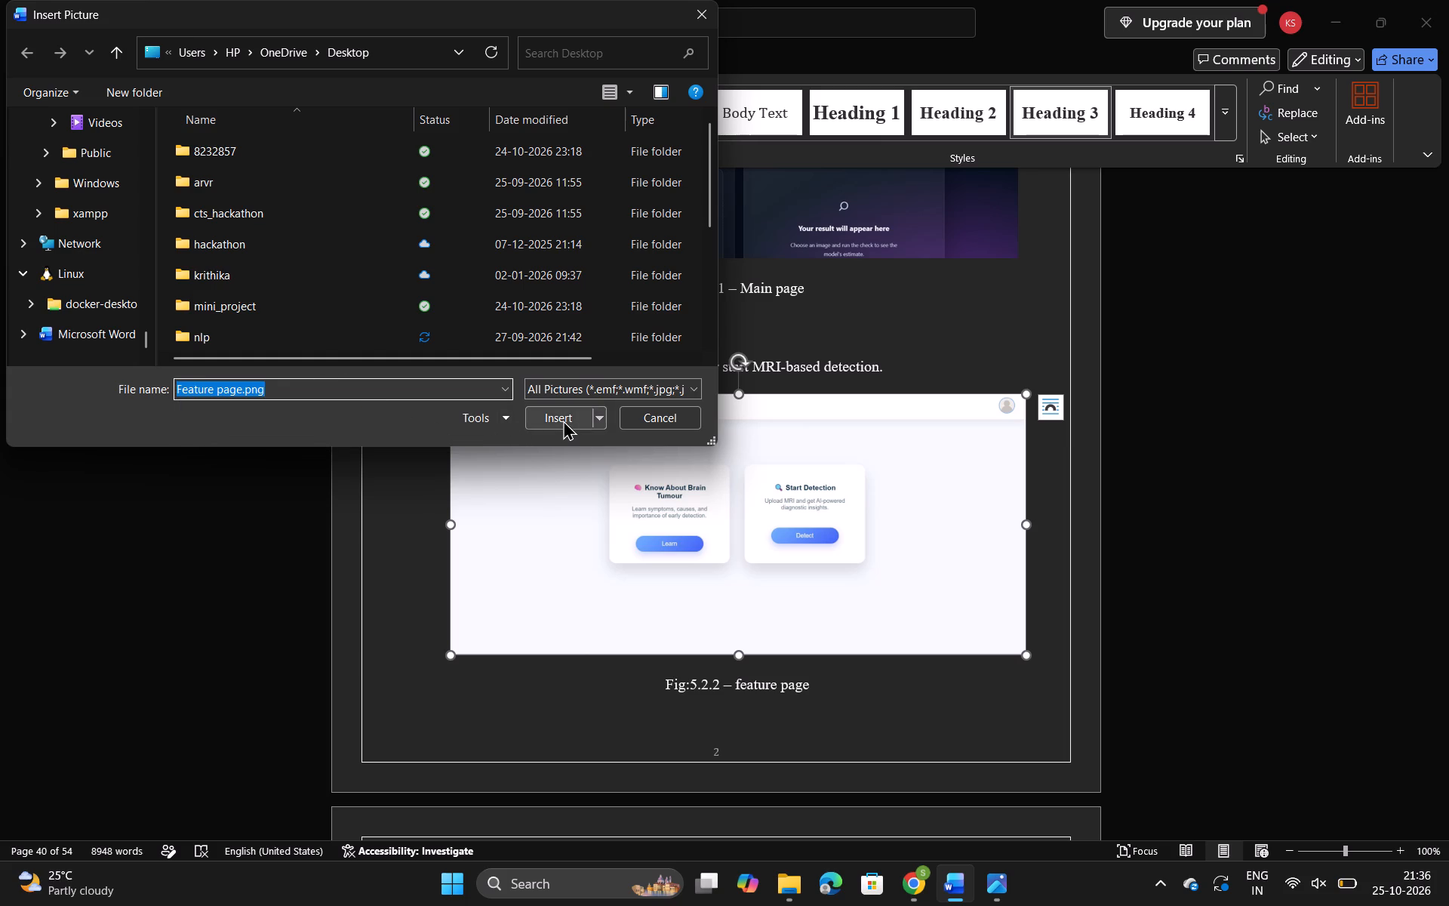
{"action": "left_click", "coordinate": [563, 420]}
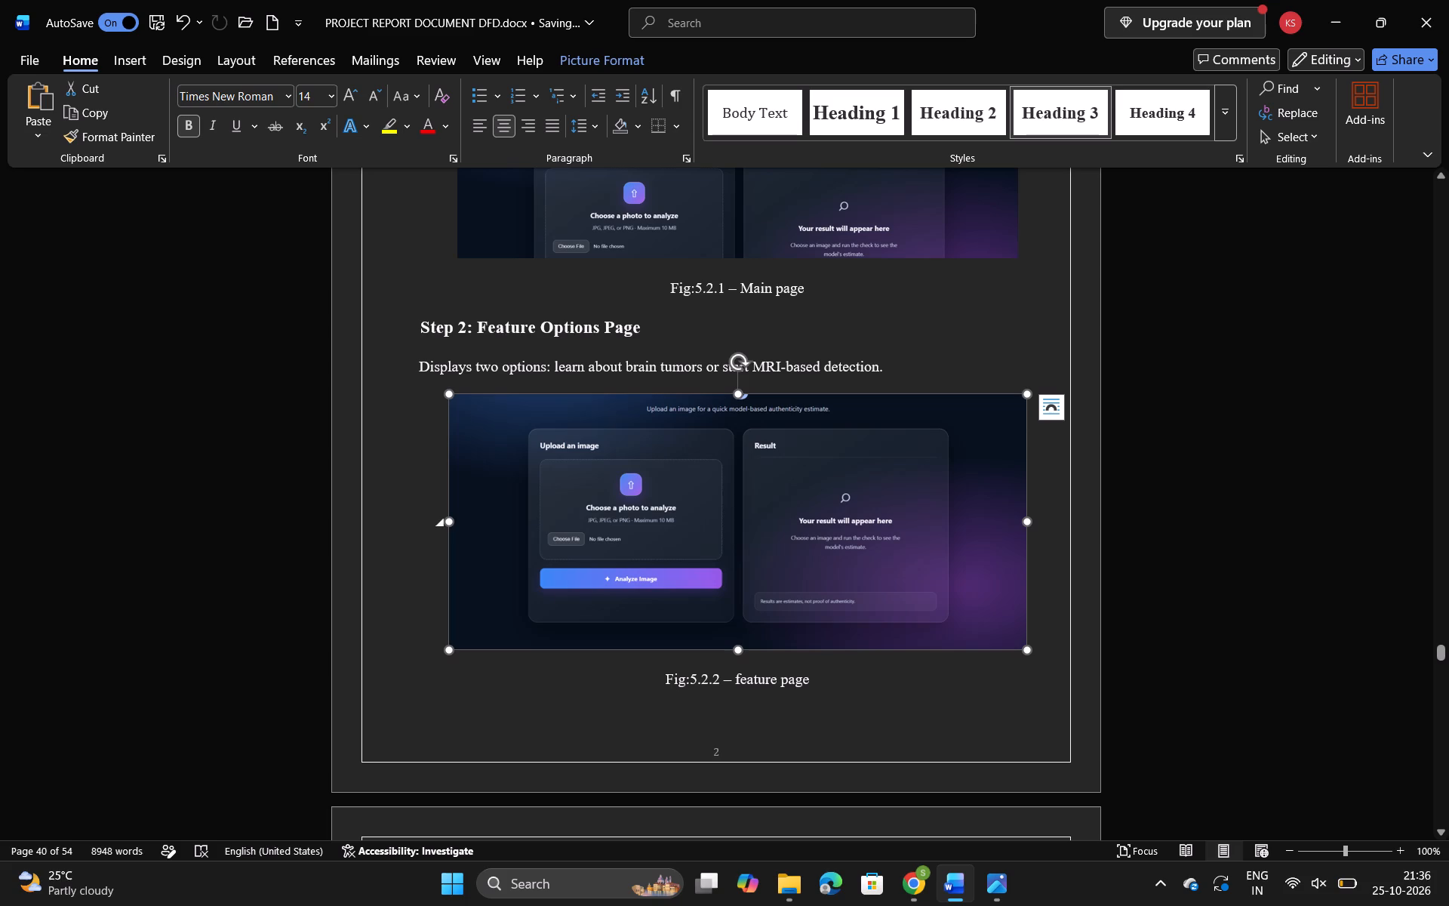
Replace the Step 3 Information Section figure (Fig:5.2.3) with Information page.jpeg from the desktop.
{"action": "scroll", "coordinate": [973, 733], "scroll_direction": "down", "scroll_amount": 1}
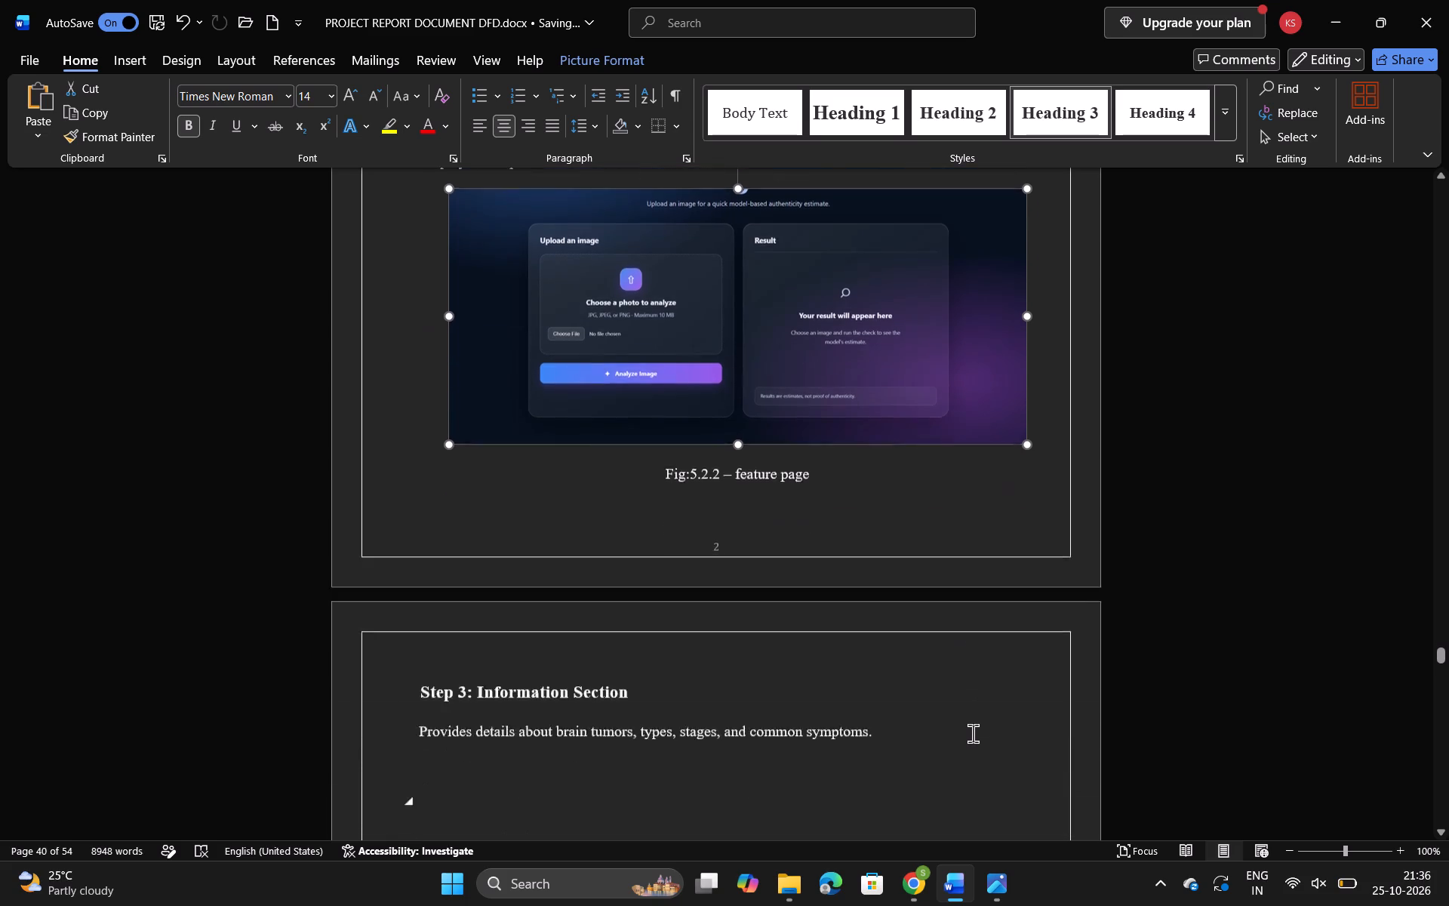
{"action": "scroll", "coordinate": [973, 733], "scroll_direction": "down", "scroll_amount": 2}
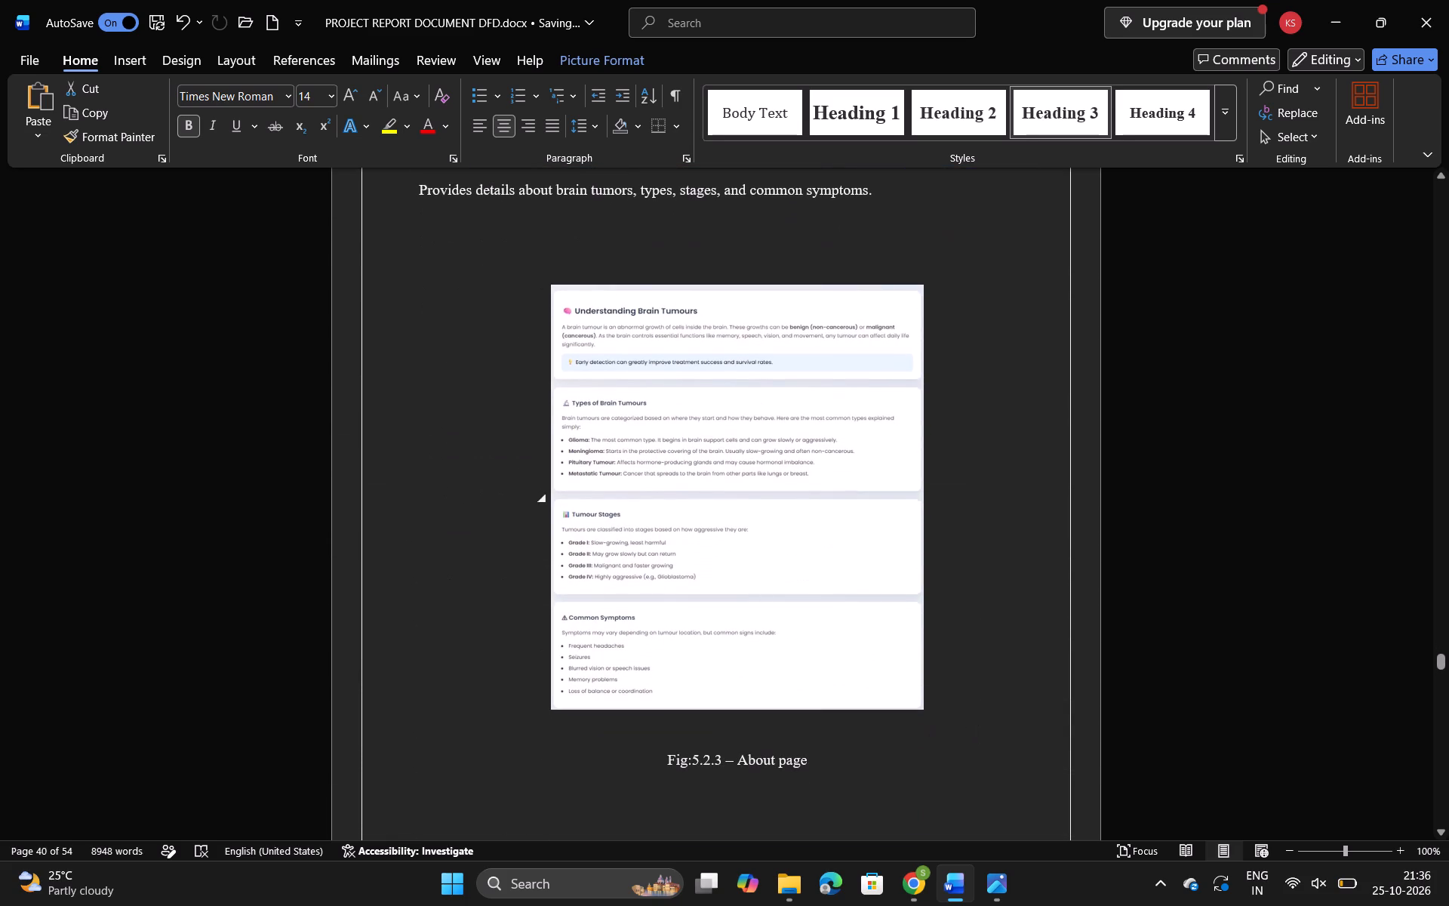
{"action": "scroll", "coordinate": [997, 556], "scroll_direction": "up", "scroll_amount": 1}
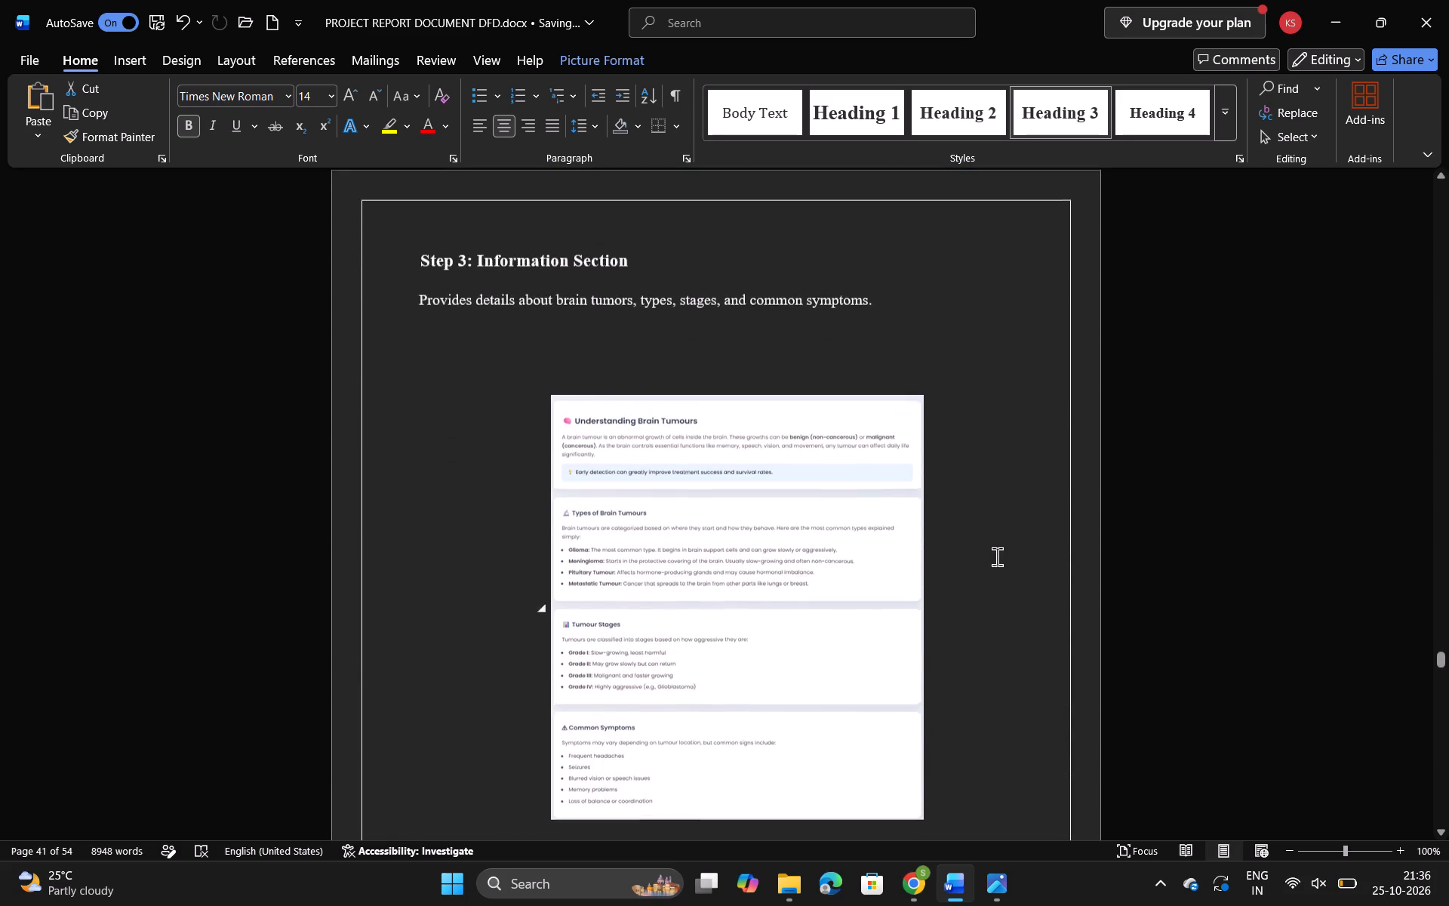
{"action": "right_click", "coordinate": [845, 601]}
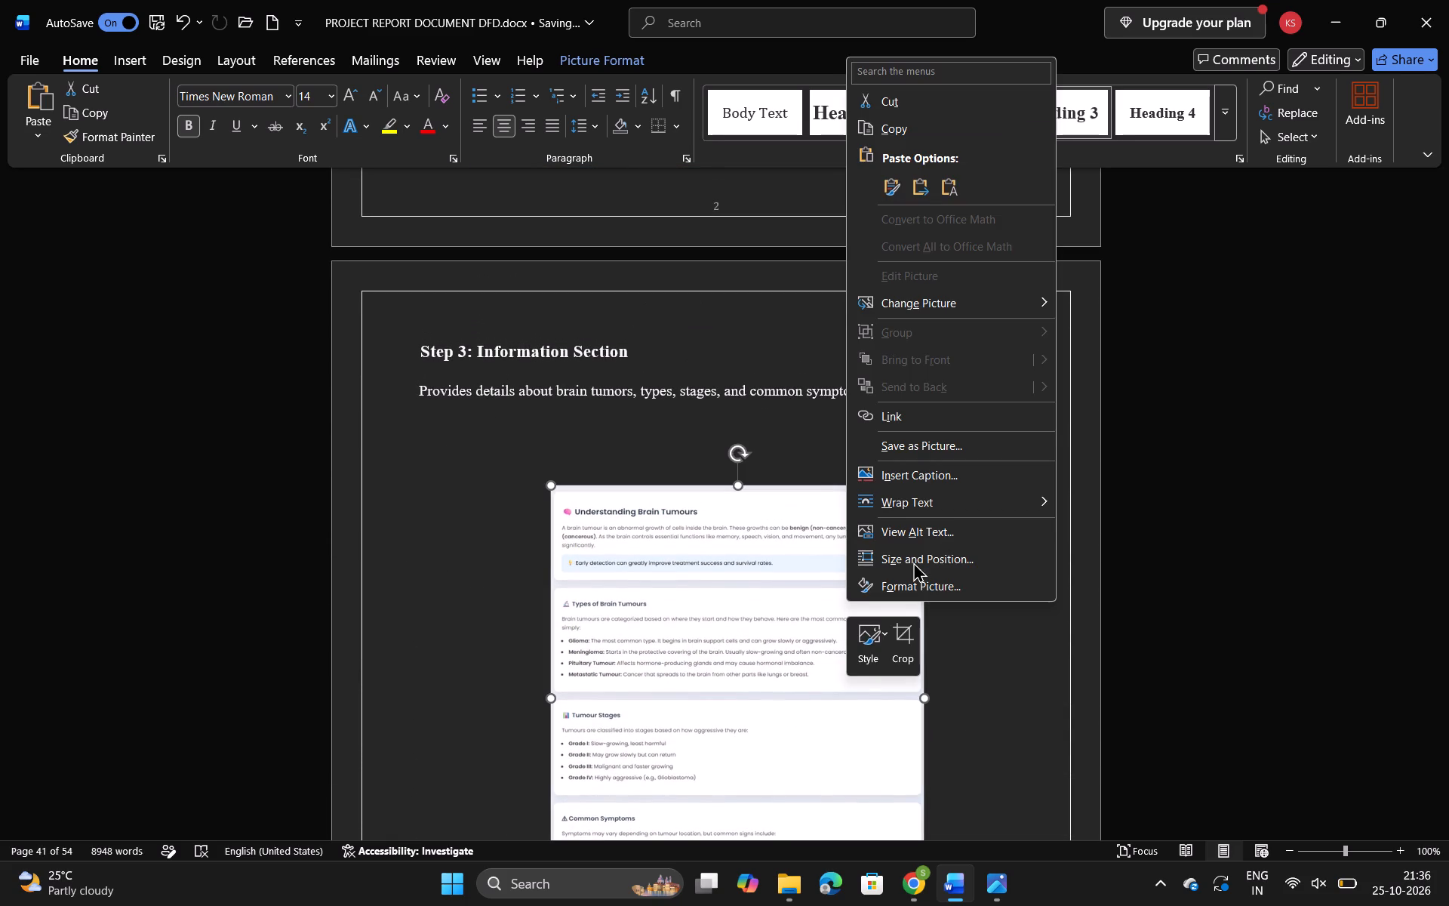
{"action": "left_click", "coordinate": [1061, 299]}
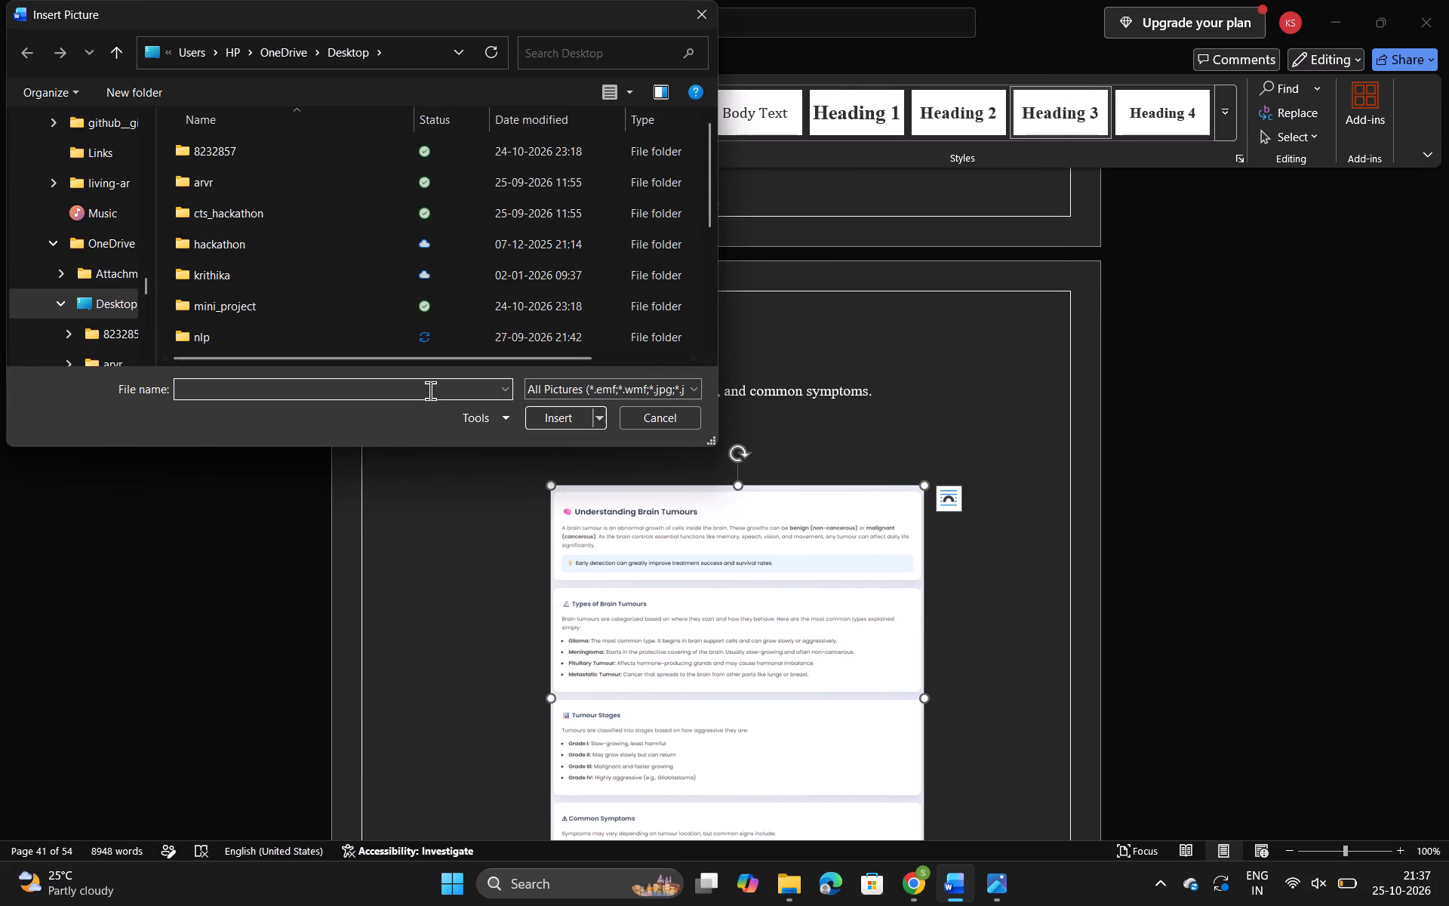
{"action": "key", "text": "i"}
{"action": "left_click", "coordinate": [263, 430]}
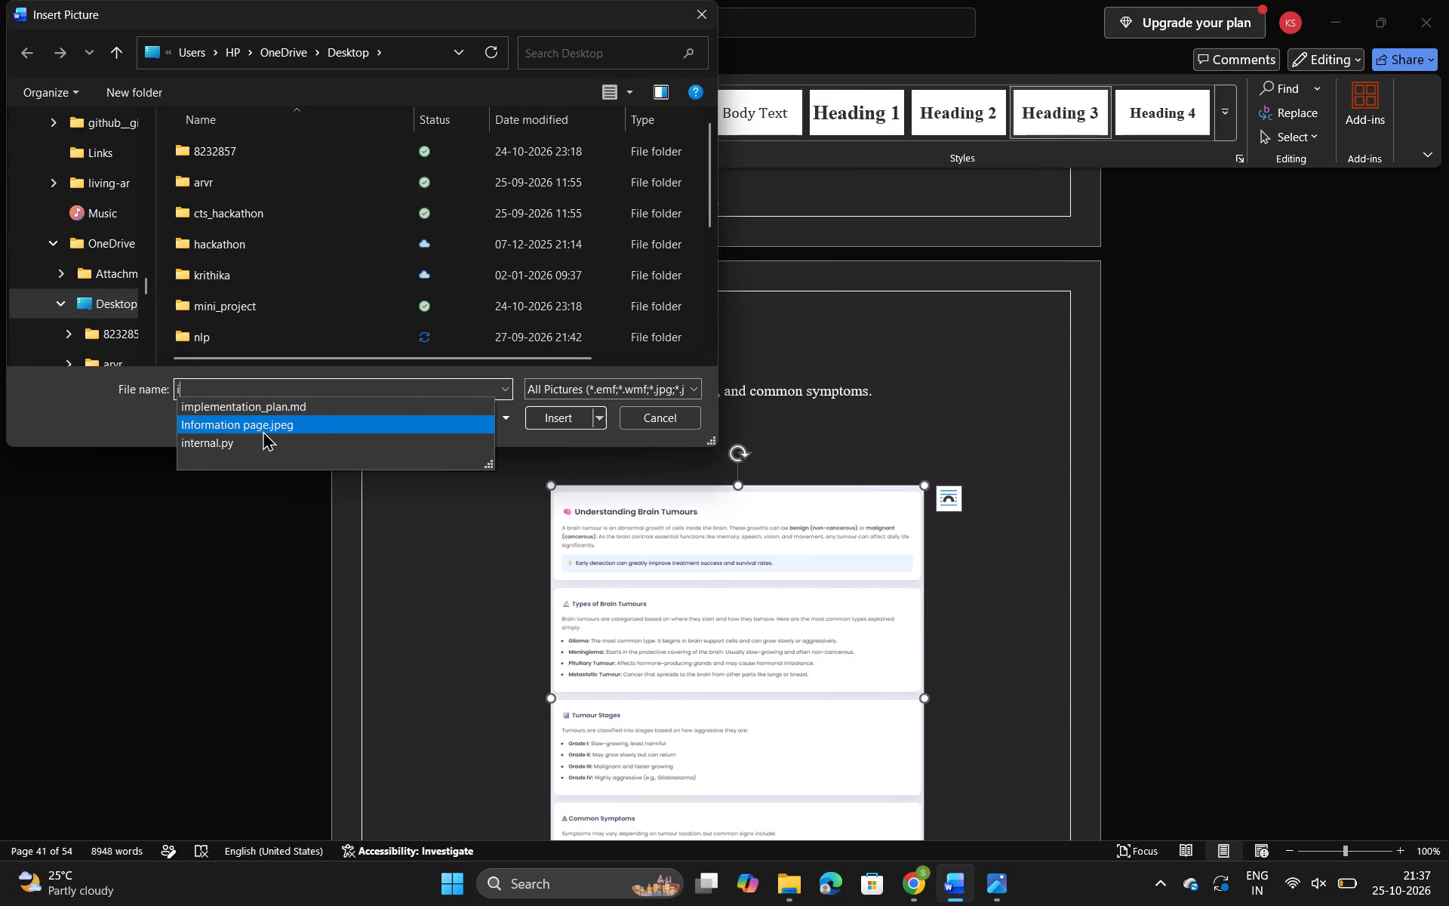
{"action": "double_click", "coordinate": [263, 430]}
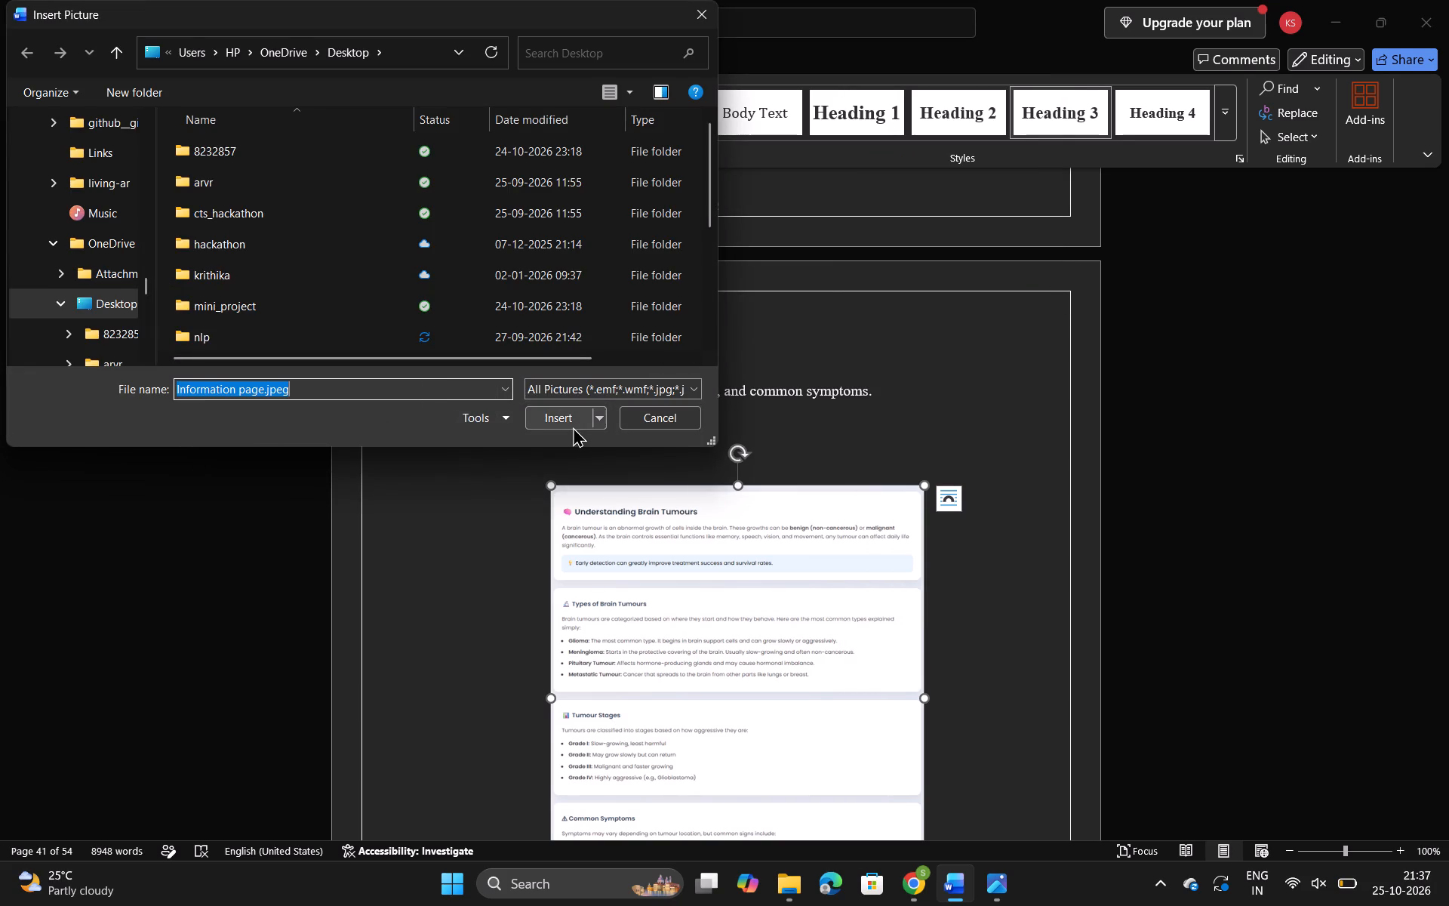
{"action": "double_click", "coordinate": [565, 421]}
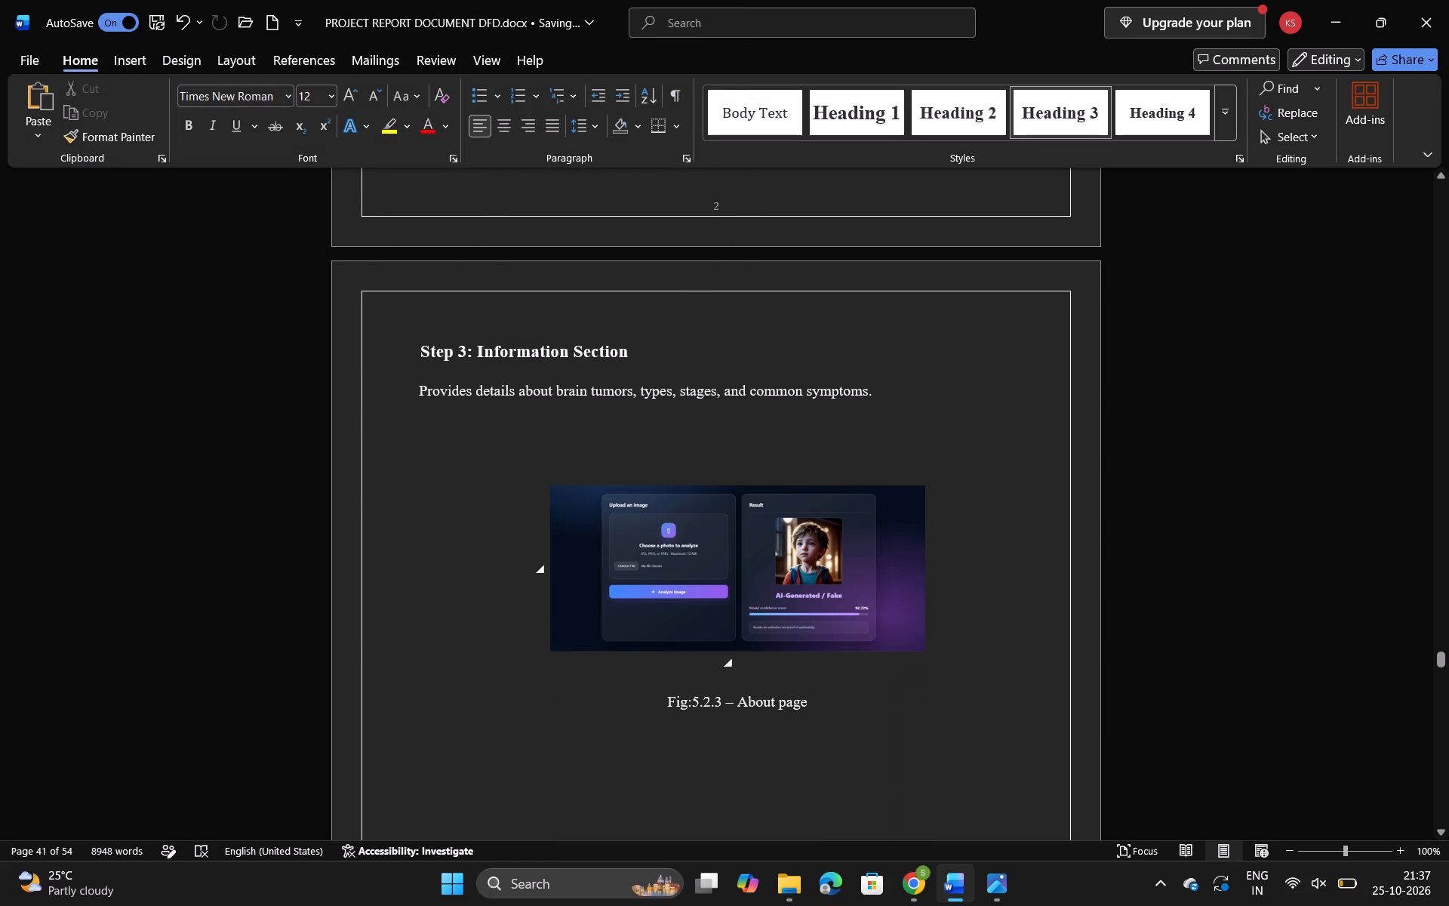
Stretch the Fig:5.2.3 picture in Step 3 taller and wider, so it spans most of the text width.
{"action": "left_click", "coordinate": [726, 596]}
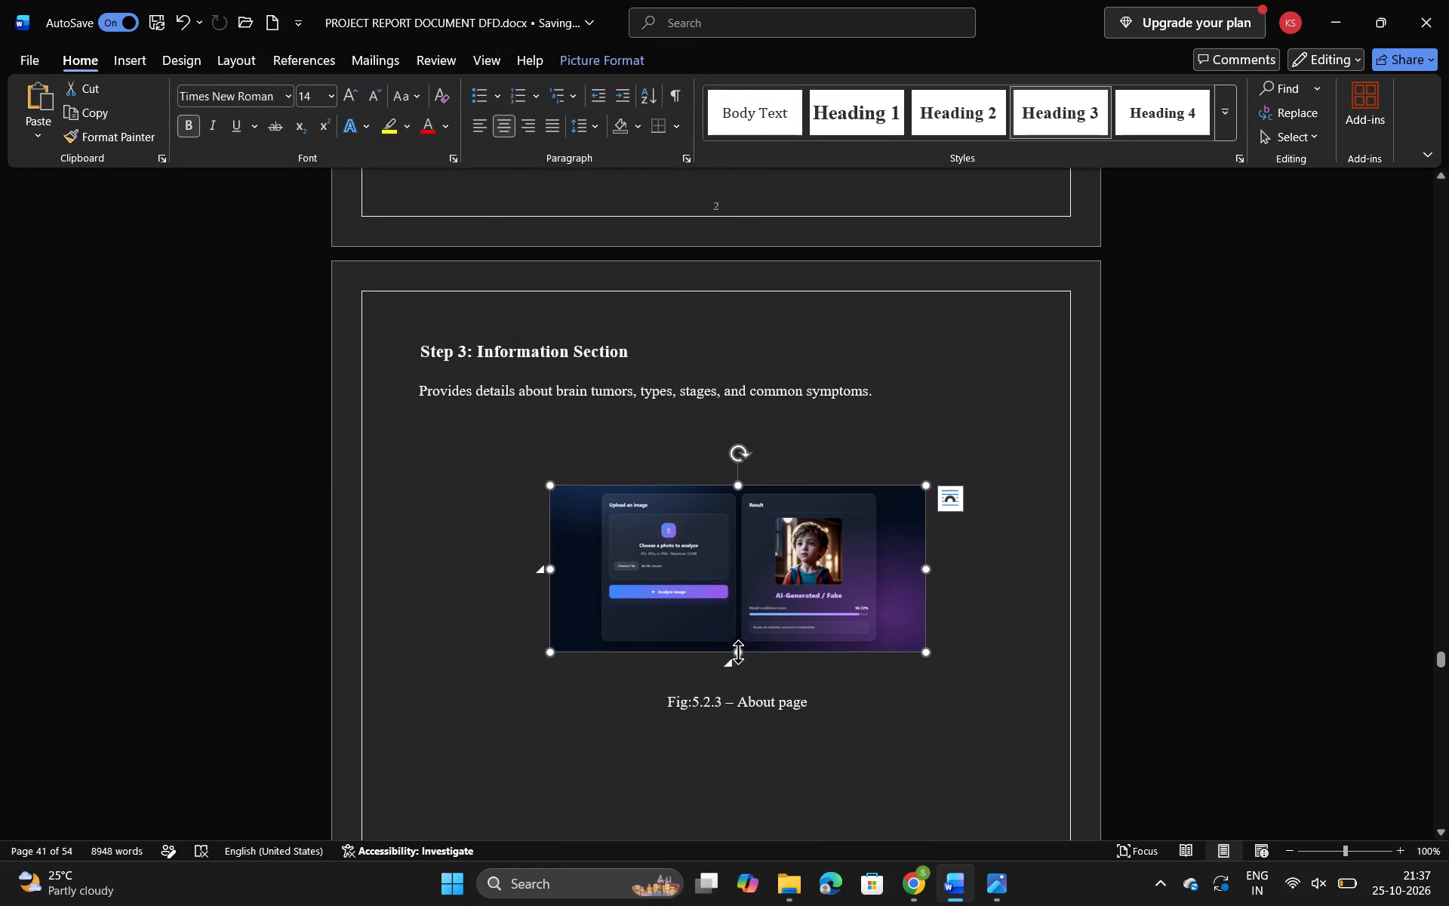
{"action": "left_click_drag", "start_coordinate": [738, 651], "coordinate": [747, 739]}
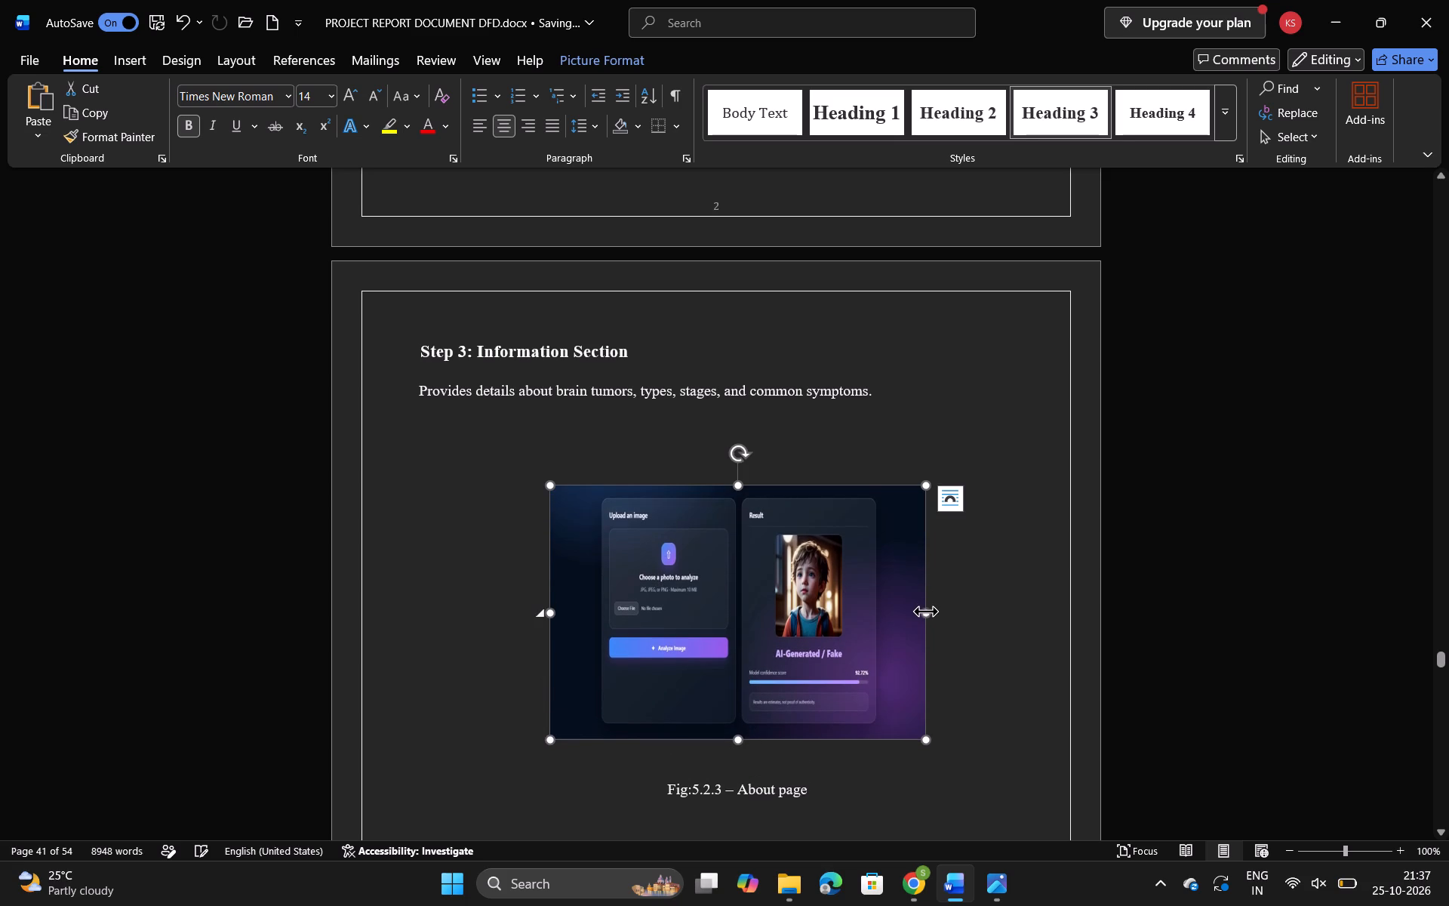
{"action": "left_click_drag", "start_coordinate": [925, 612], "coordinate": [1060, 624]}
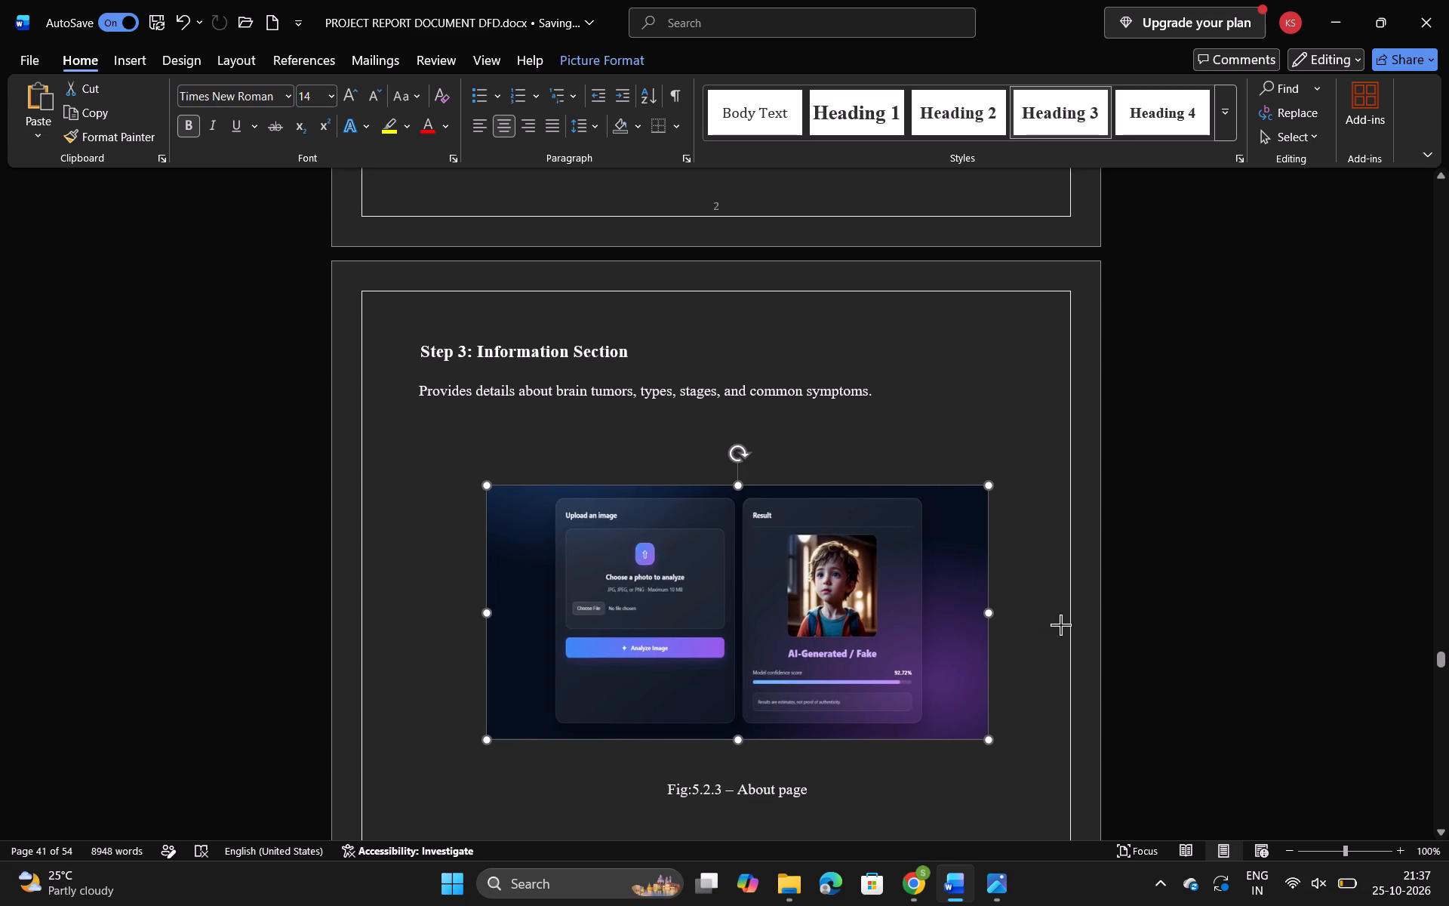
{"action": "left_click_drag", "start_coordinate": [1060, 624], "coordinate": [1100, 624]}
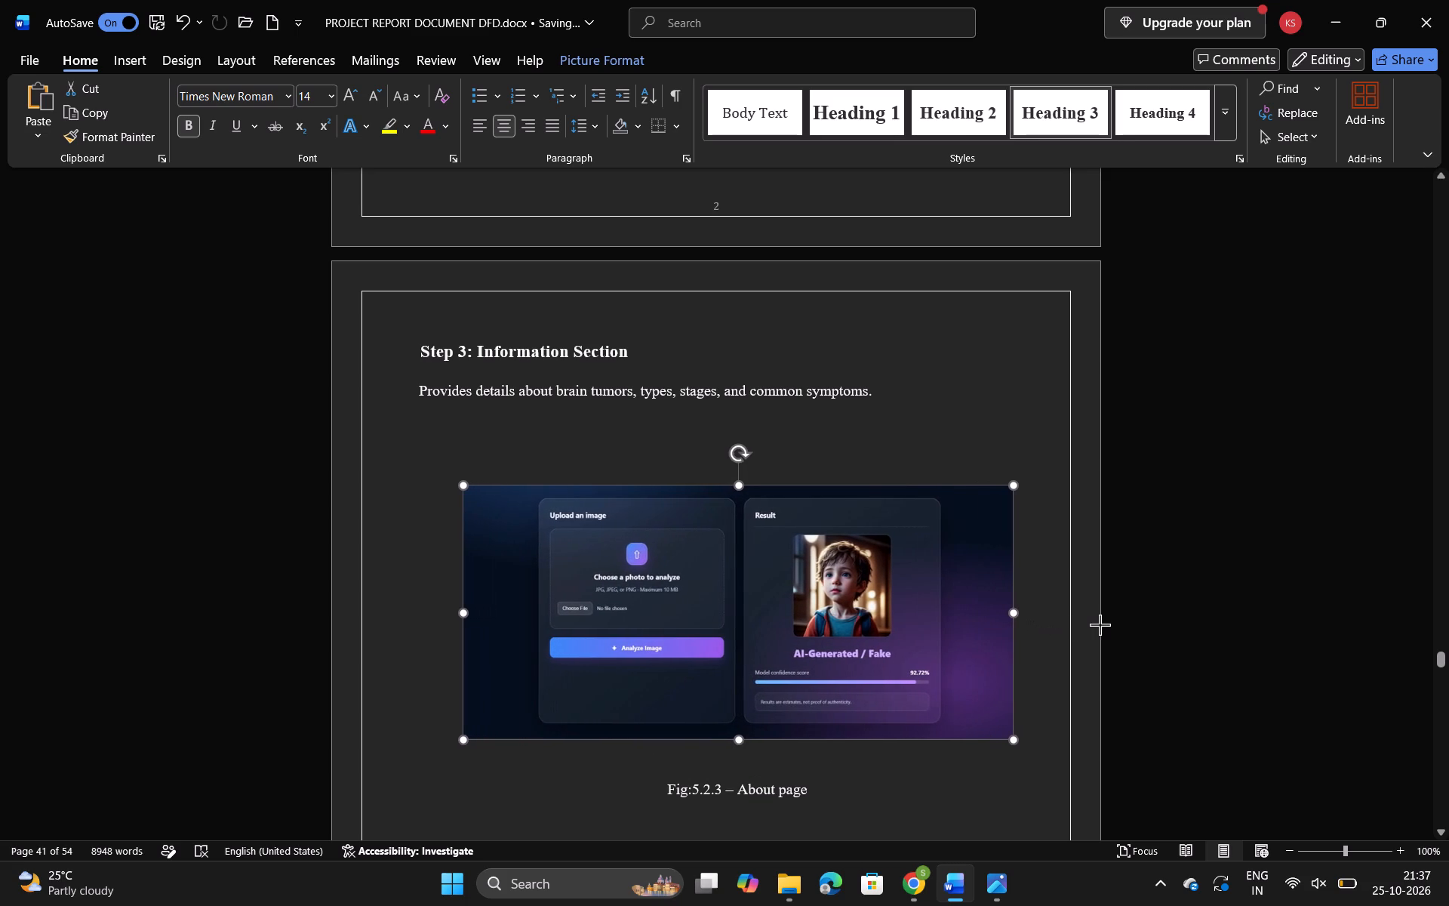
{"action": "left_click_drag", "start_coordinate": [1100, 624], "coordinate": [1097, 627]}
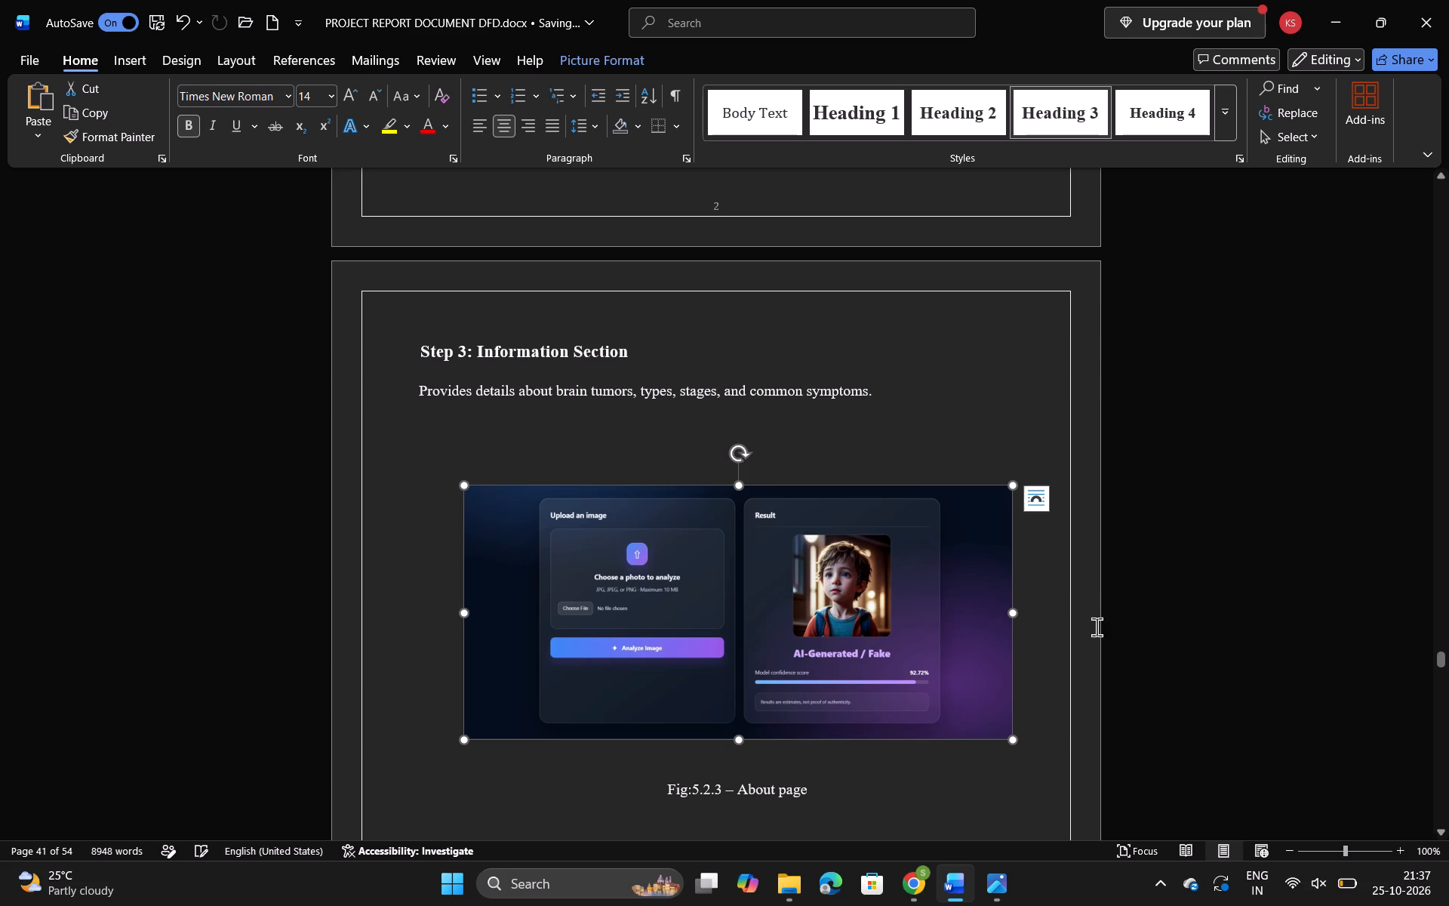
{"action": "left_click_drag", "start_coordinate": [465, 614], "coordinate": [440, 614]}
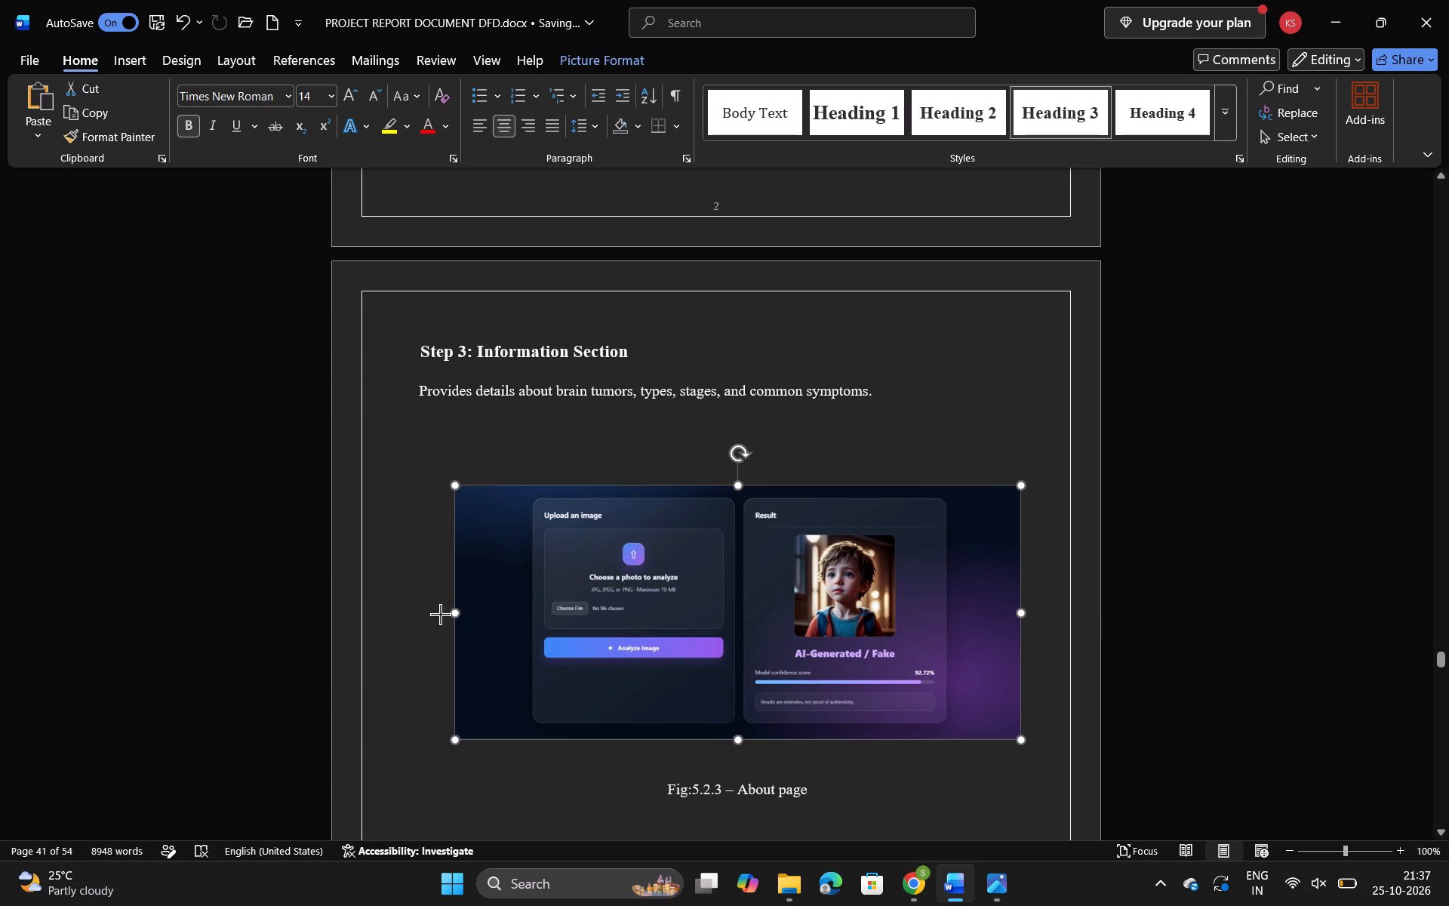
{"action": "left_click_drag", "start_coordinate": [440, 614], "coordinate": [463, 622]}
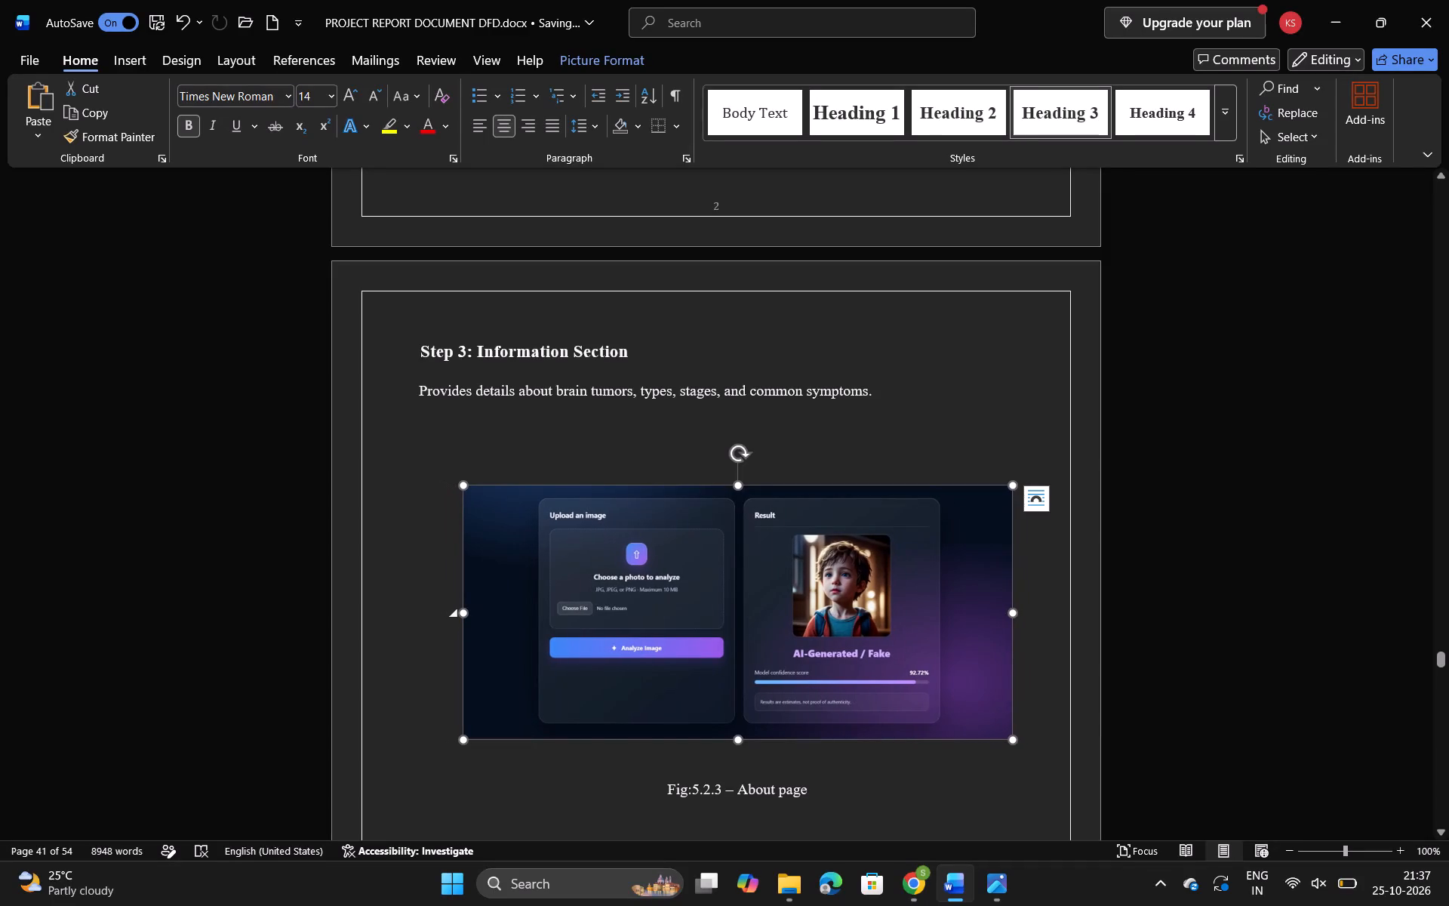
{"action": "left_click_drag", "start_coordinate": [739, 487], "coordinate": [724, 446]}
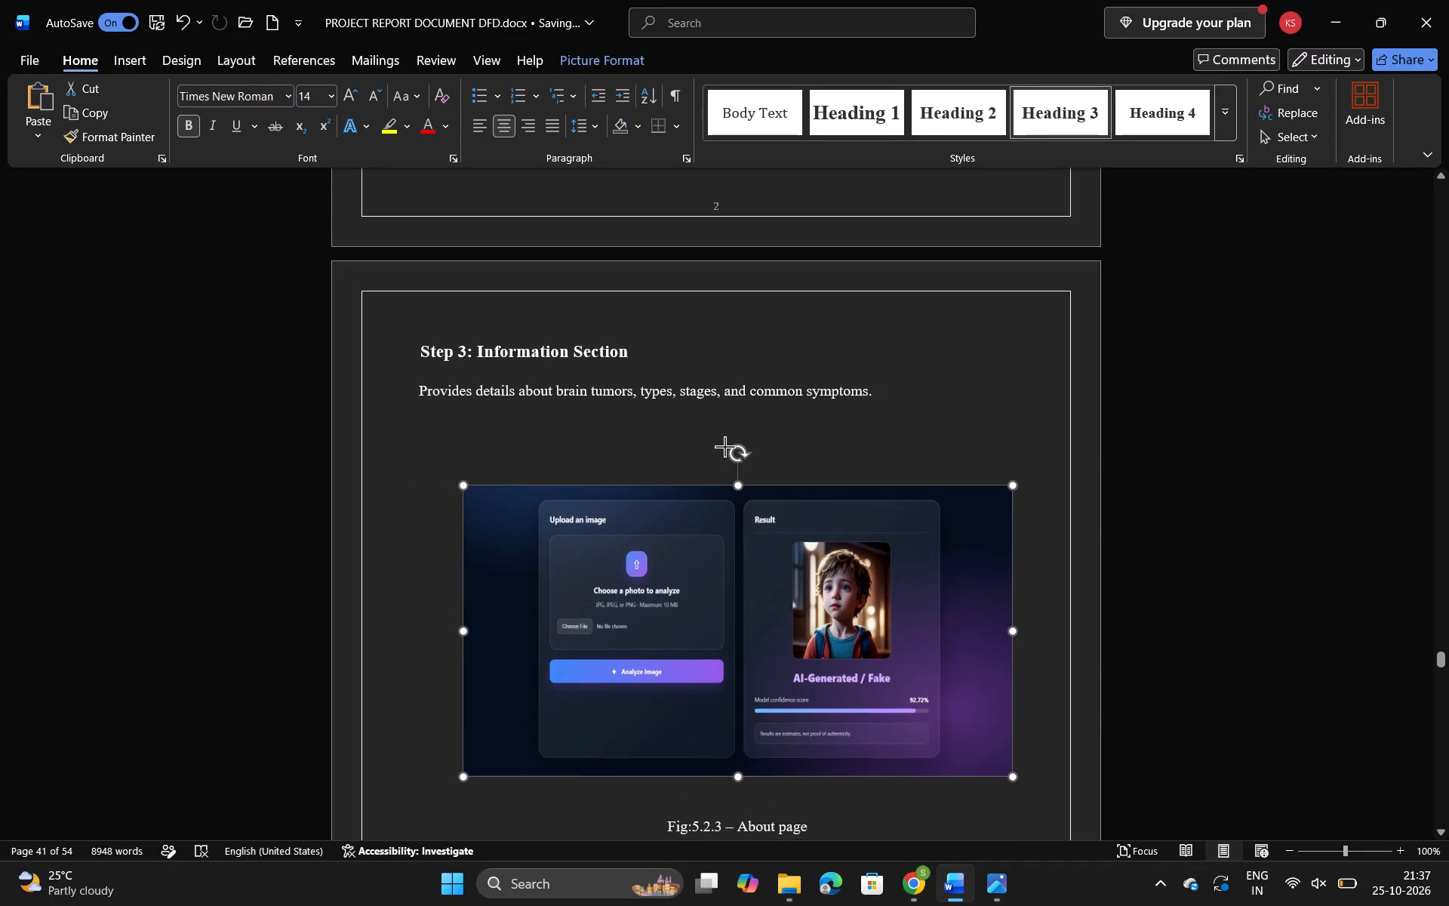
{"action": "left_click_drag", "start_coordinate": [724, 446], "coordinate": [728, 470]}
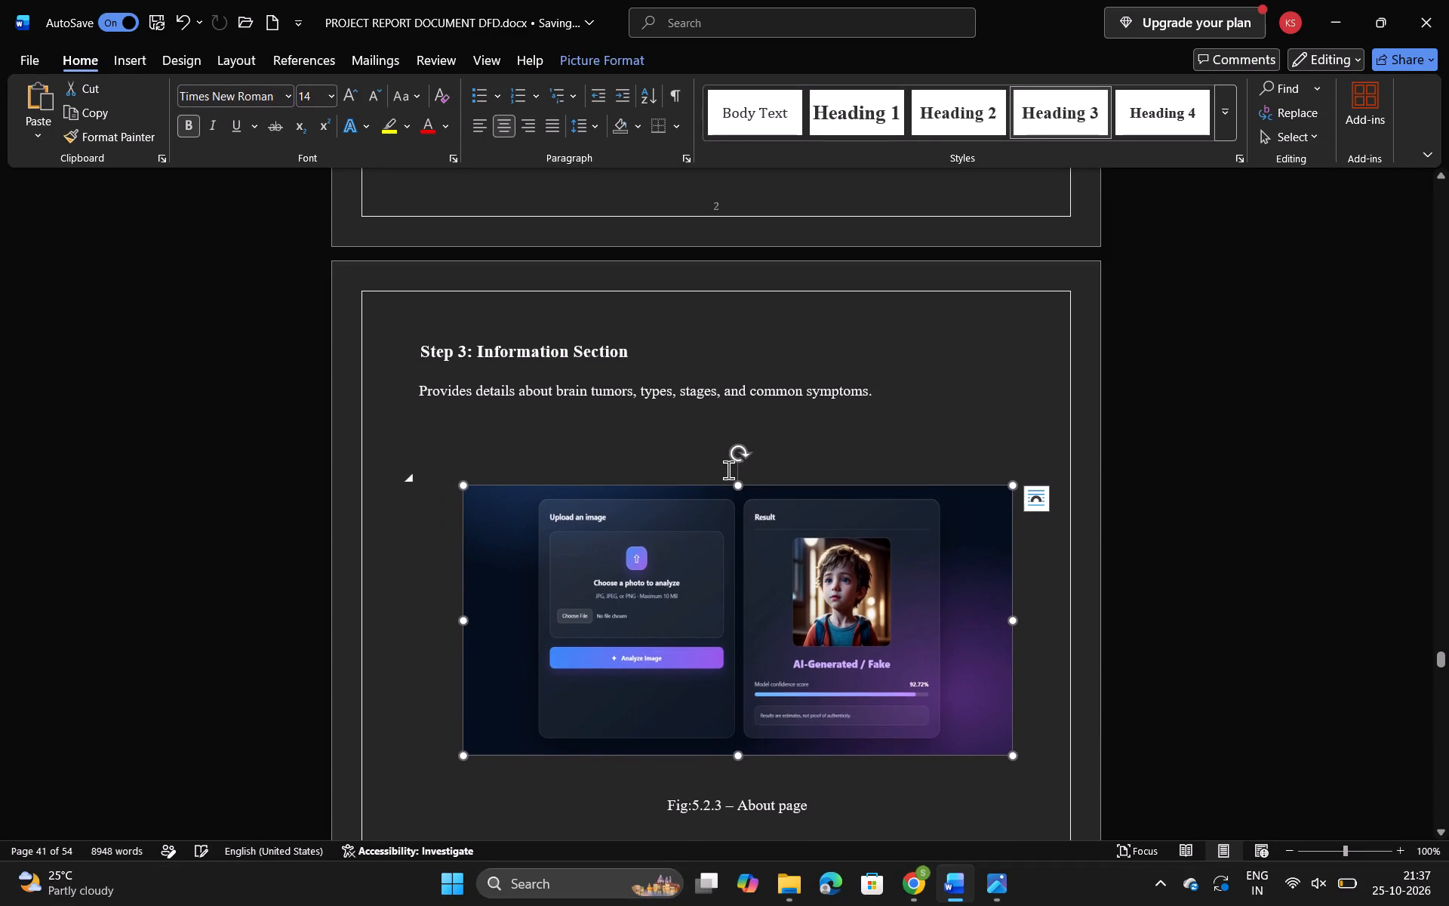
Remove the blank lines between the Fig:5.2.3 caption and the Step 4: Accuracy Detected Result heading.
{"action": "scroll", "coordinate": [931, 594], "scroll_direction": "down", "scroll_amount": 1}
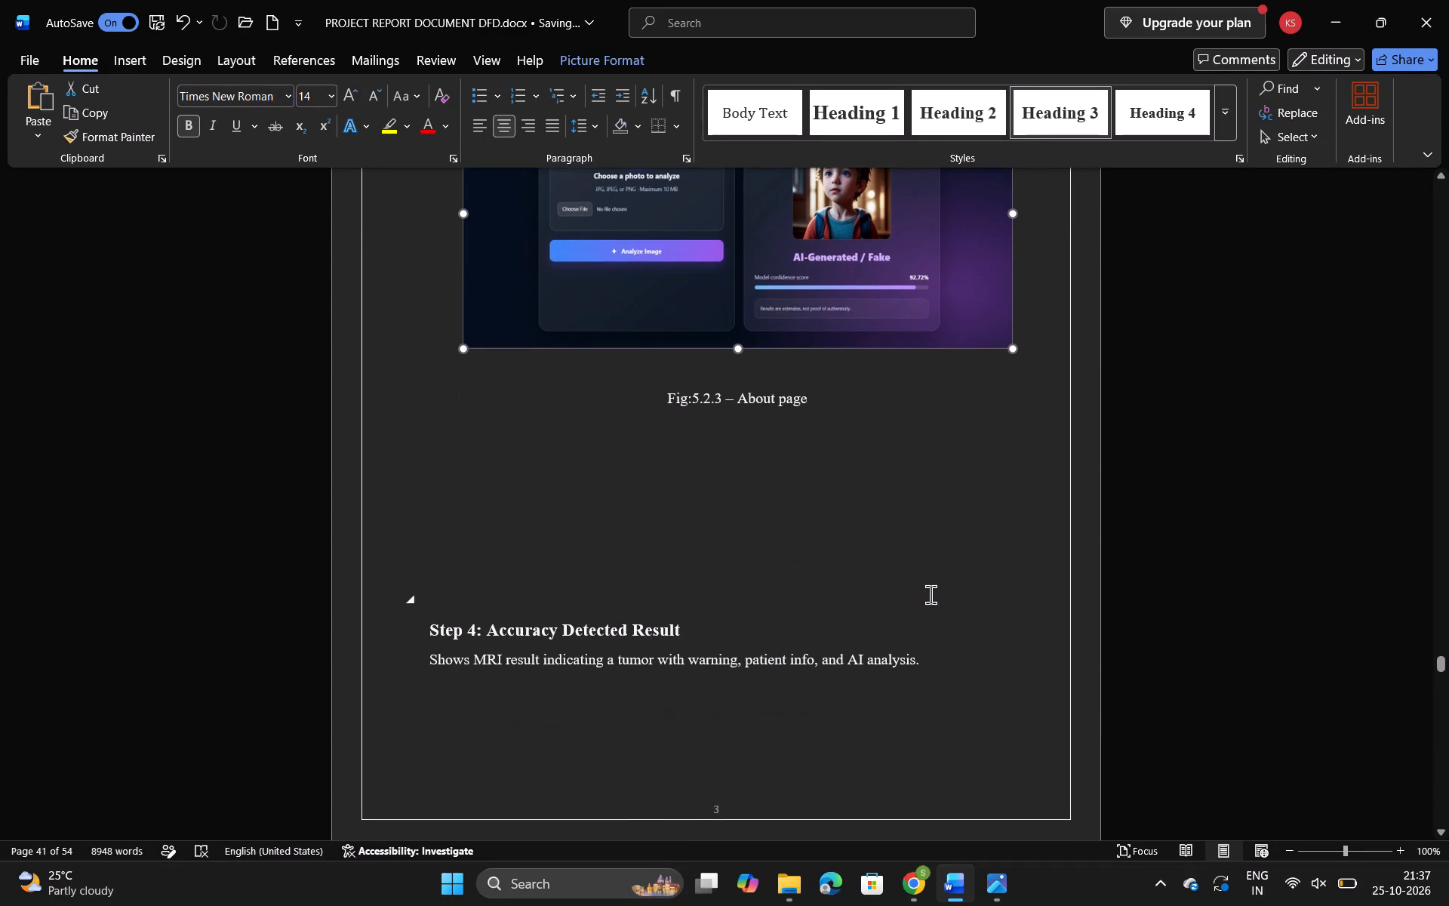
{"action": "scroll", "coordinate": [931, 594], "scroll_direction": "down", "scroll_amount": 1}
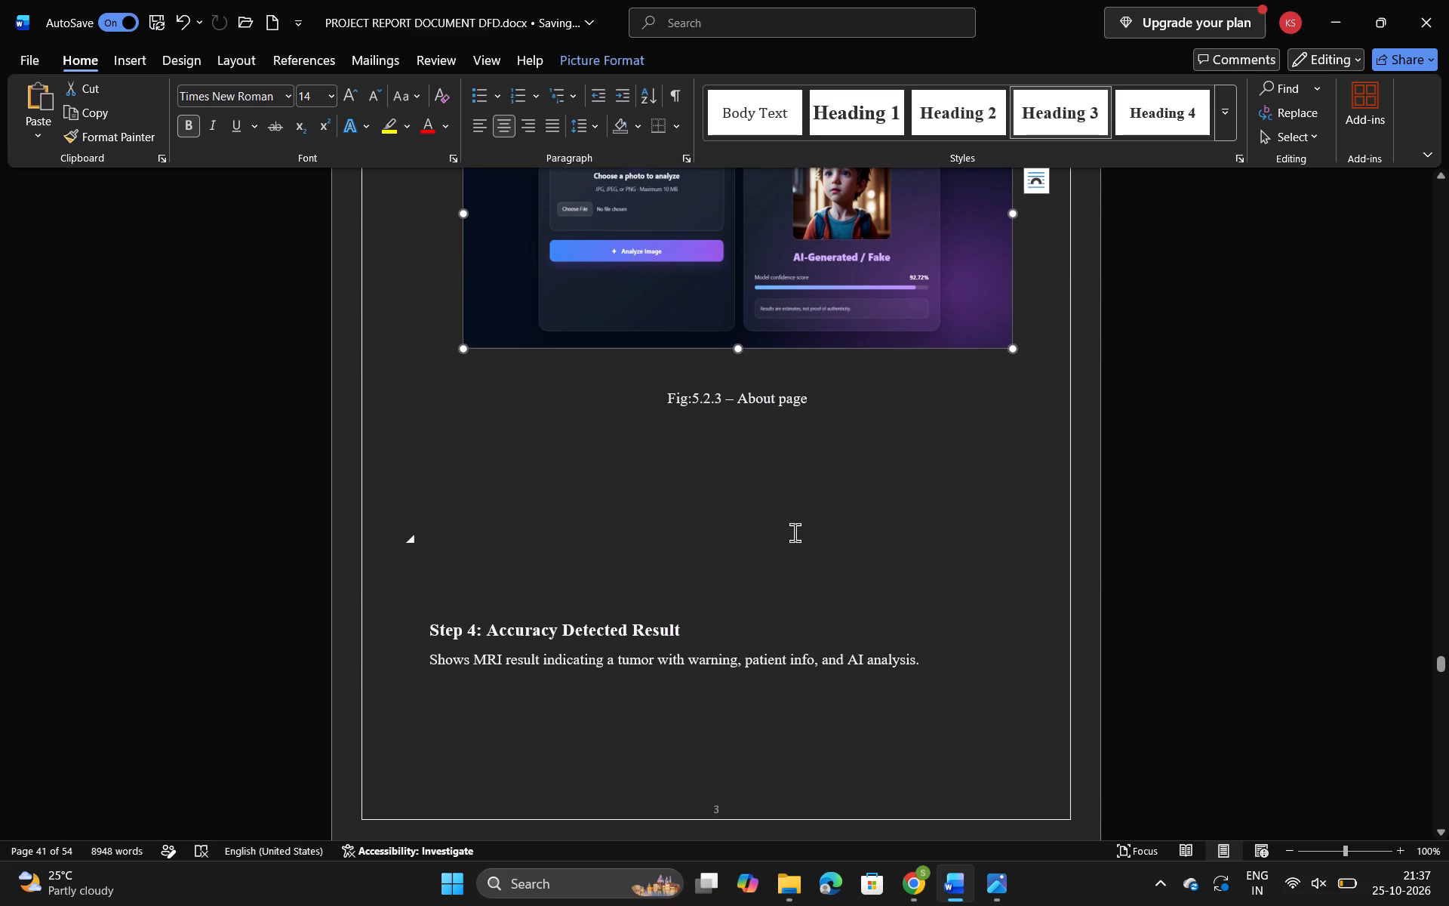
{"action": "key", "text": "BackSpace"}
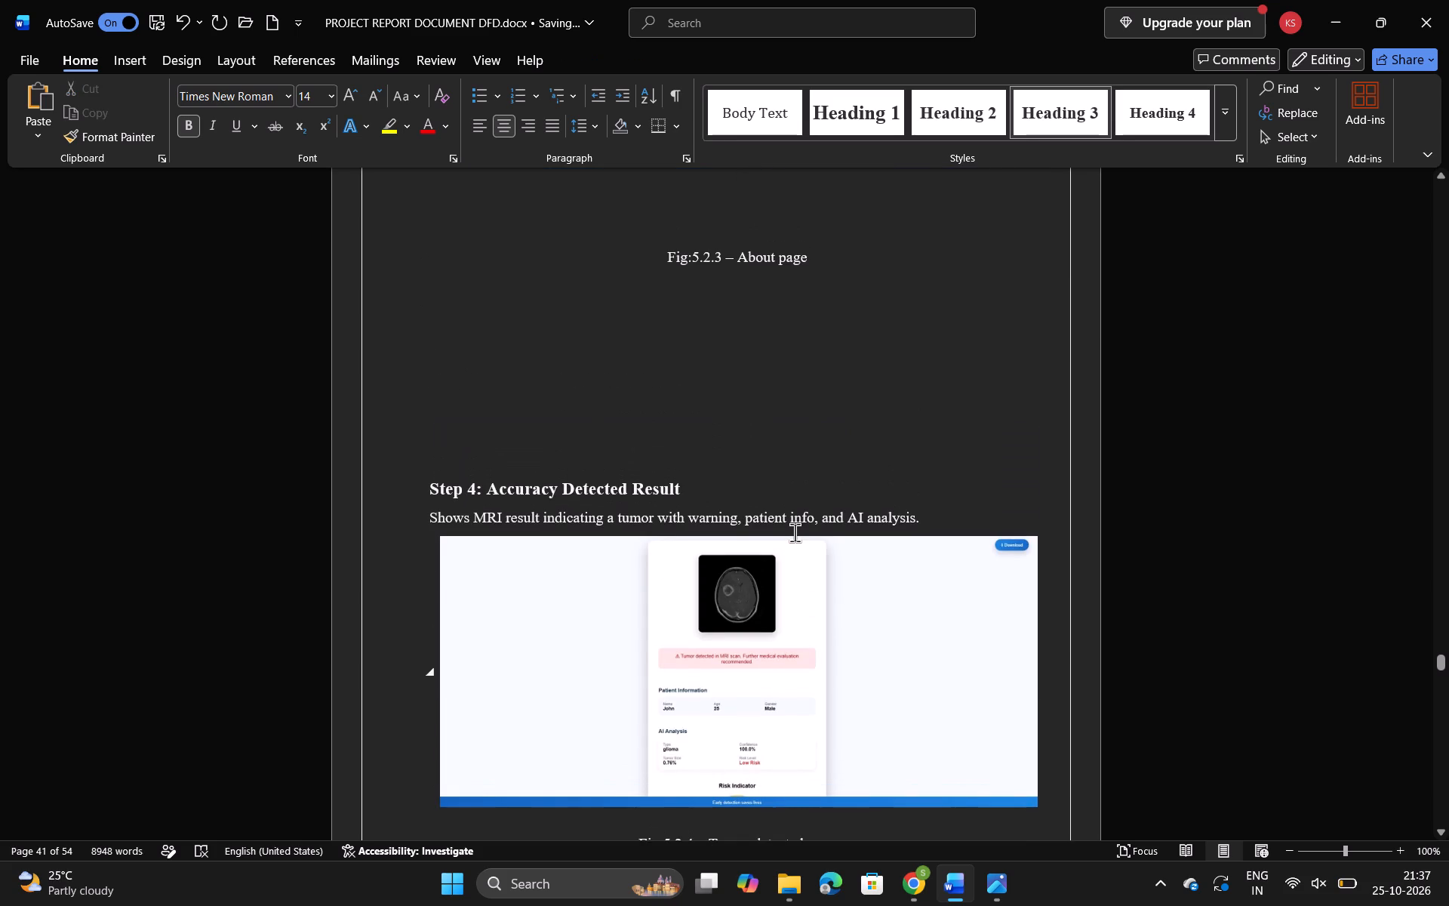
{"action": "key", "text": "ctrl+z"}
{"action": "left_click", "coordinate": [794, 567]}
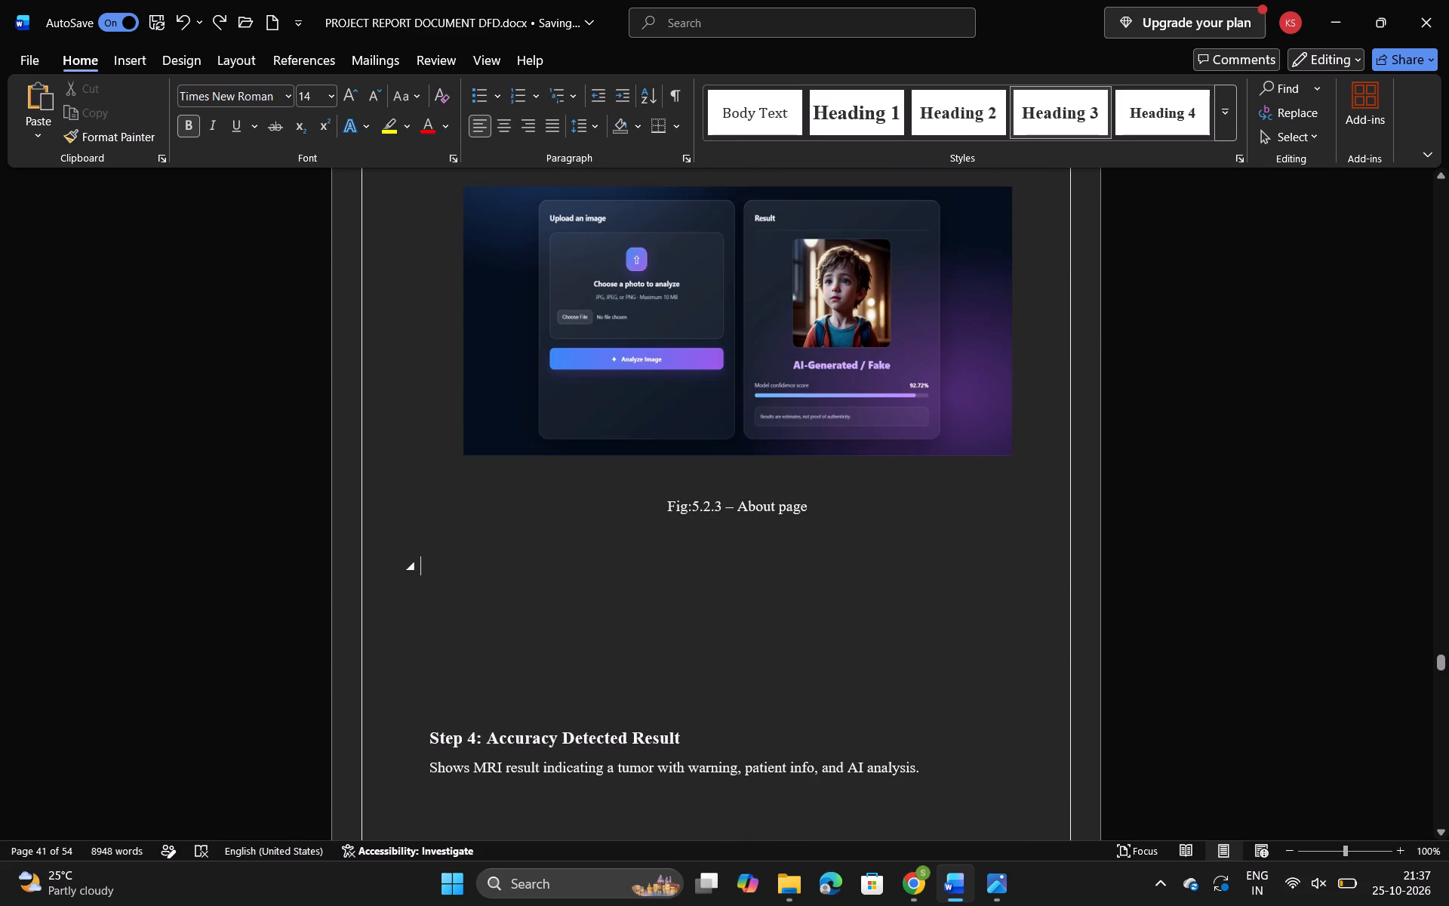
{"action": "key", "text": "Down"}
{"action": "key", "text": "Down"}
{"action": "key", "text": "Down"}
{"action": "key", "text": "BackSpace"}
{"action": "key", "text": "BackSpace"}
{"action": "key", "text": "BackSpace"}
{"action": "key", "text": "BackSpace"}
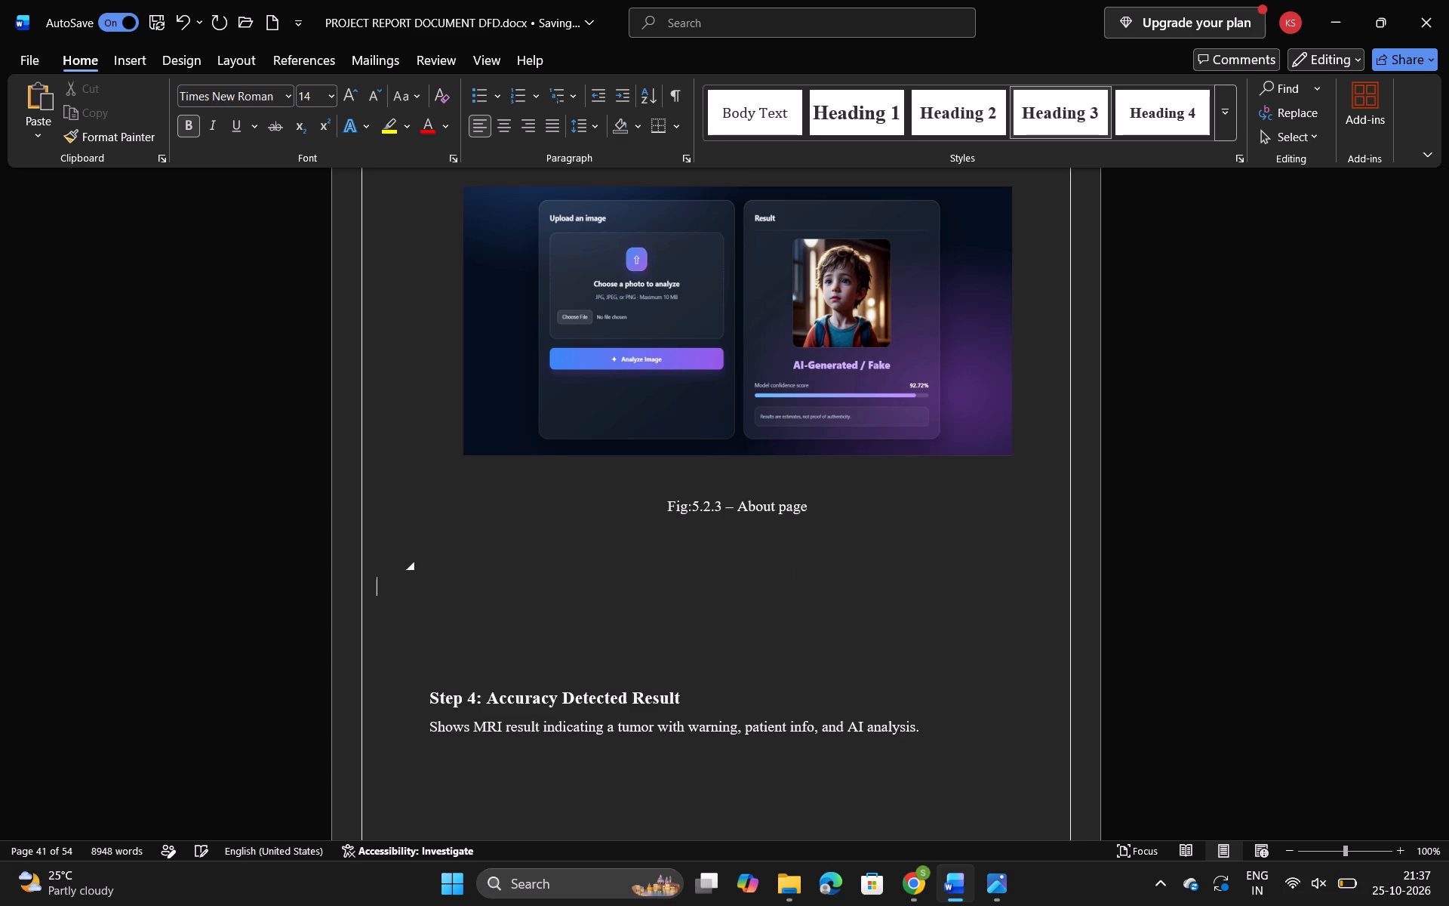
{"action": "key", "text": "BackSpace"}
{"action": "key", "text": "BackSpace"}
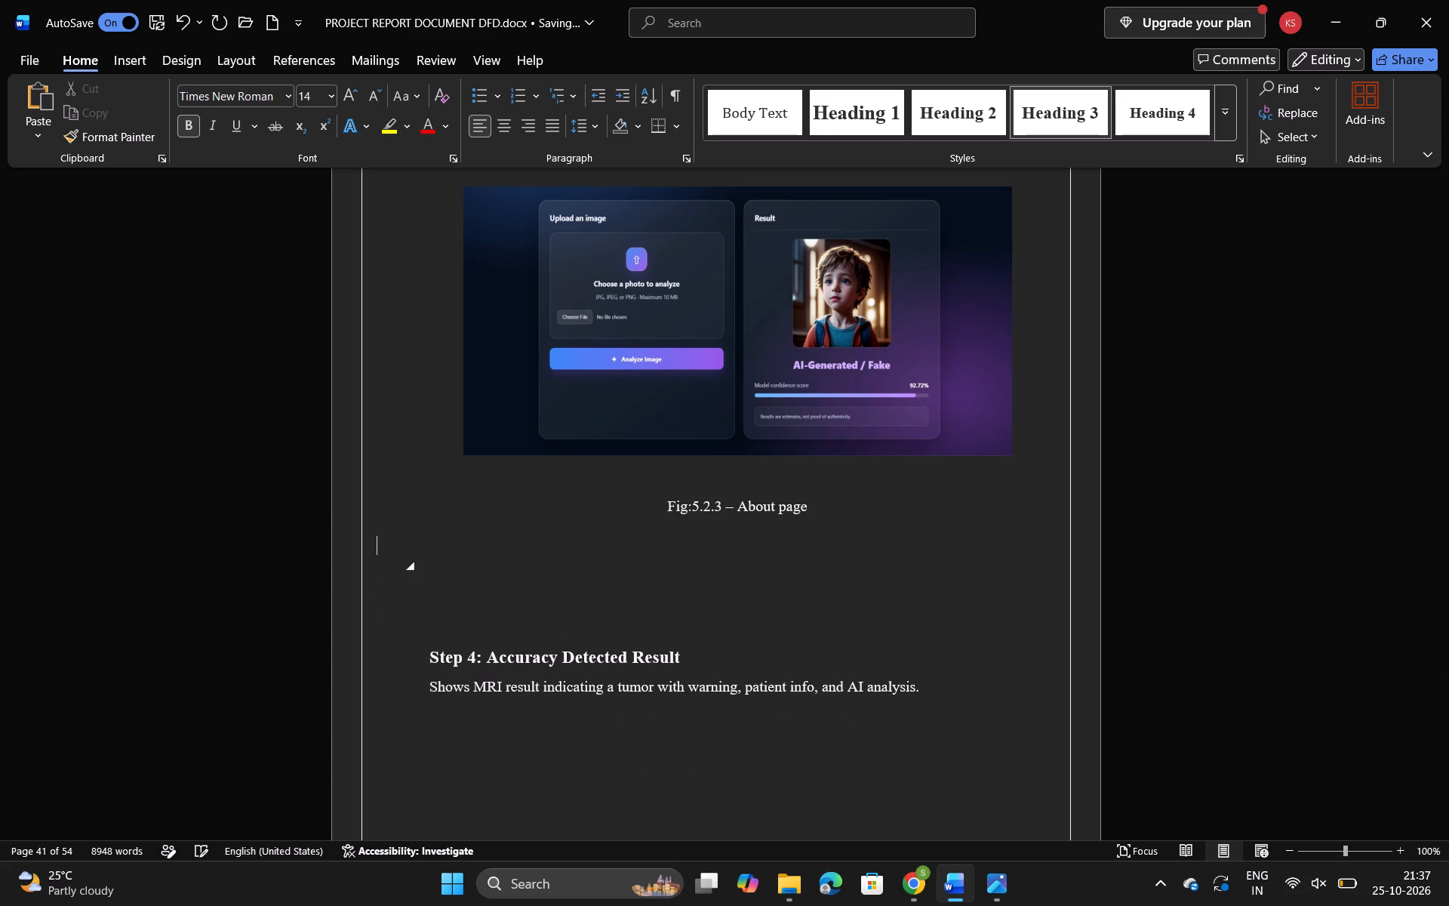
{"action": "key", "text": "BackSpace"}
{"action": "key", "text": "BackSpace"}
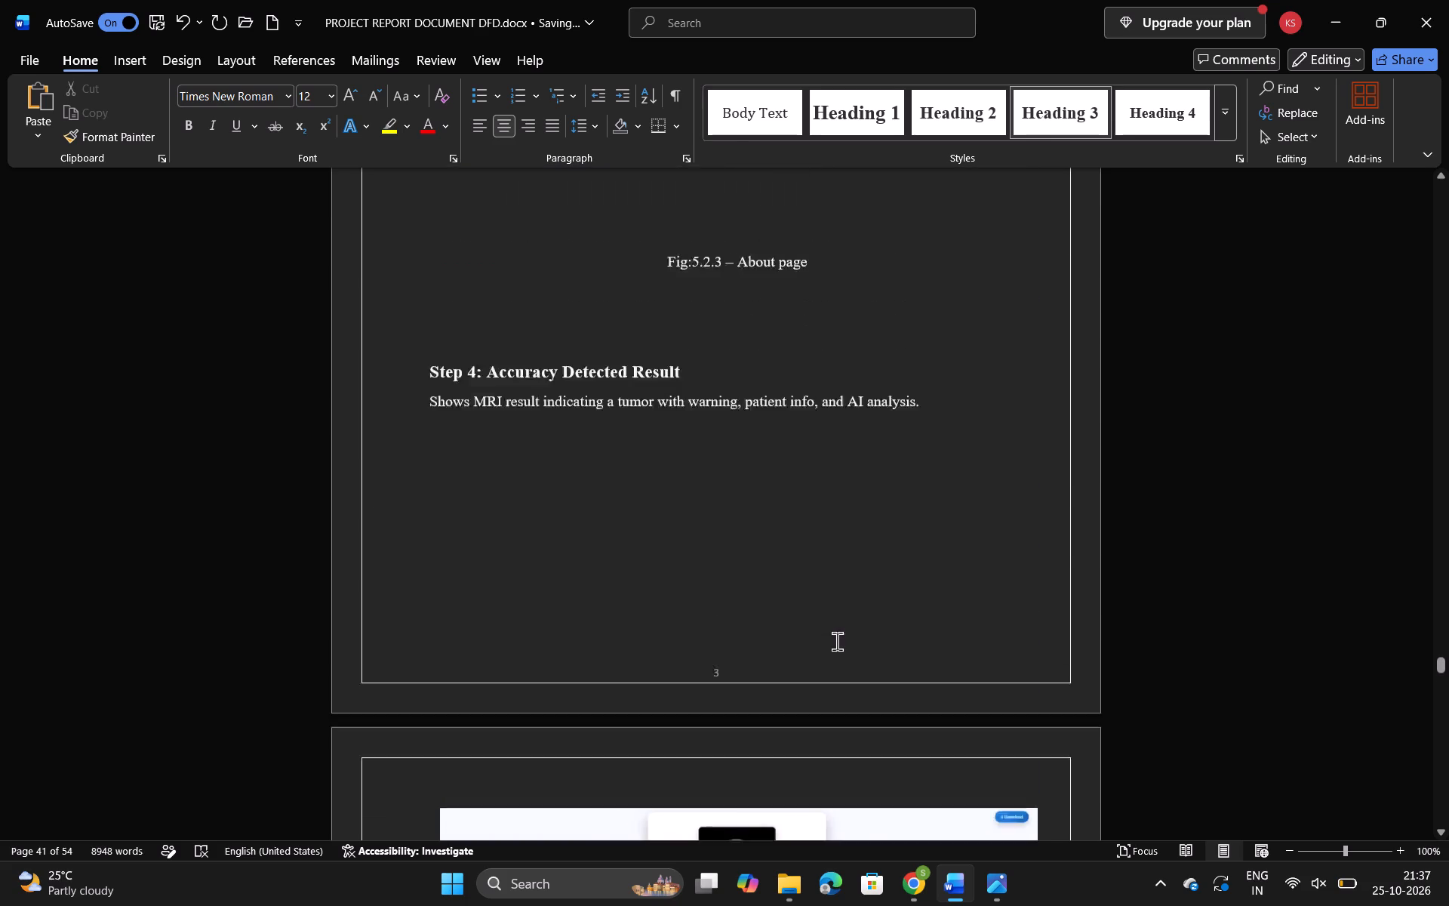
{"action": "left_click", "coordinate": [601, 431]}
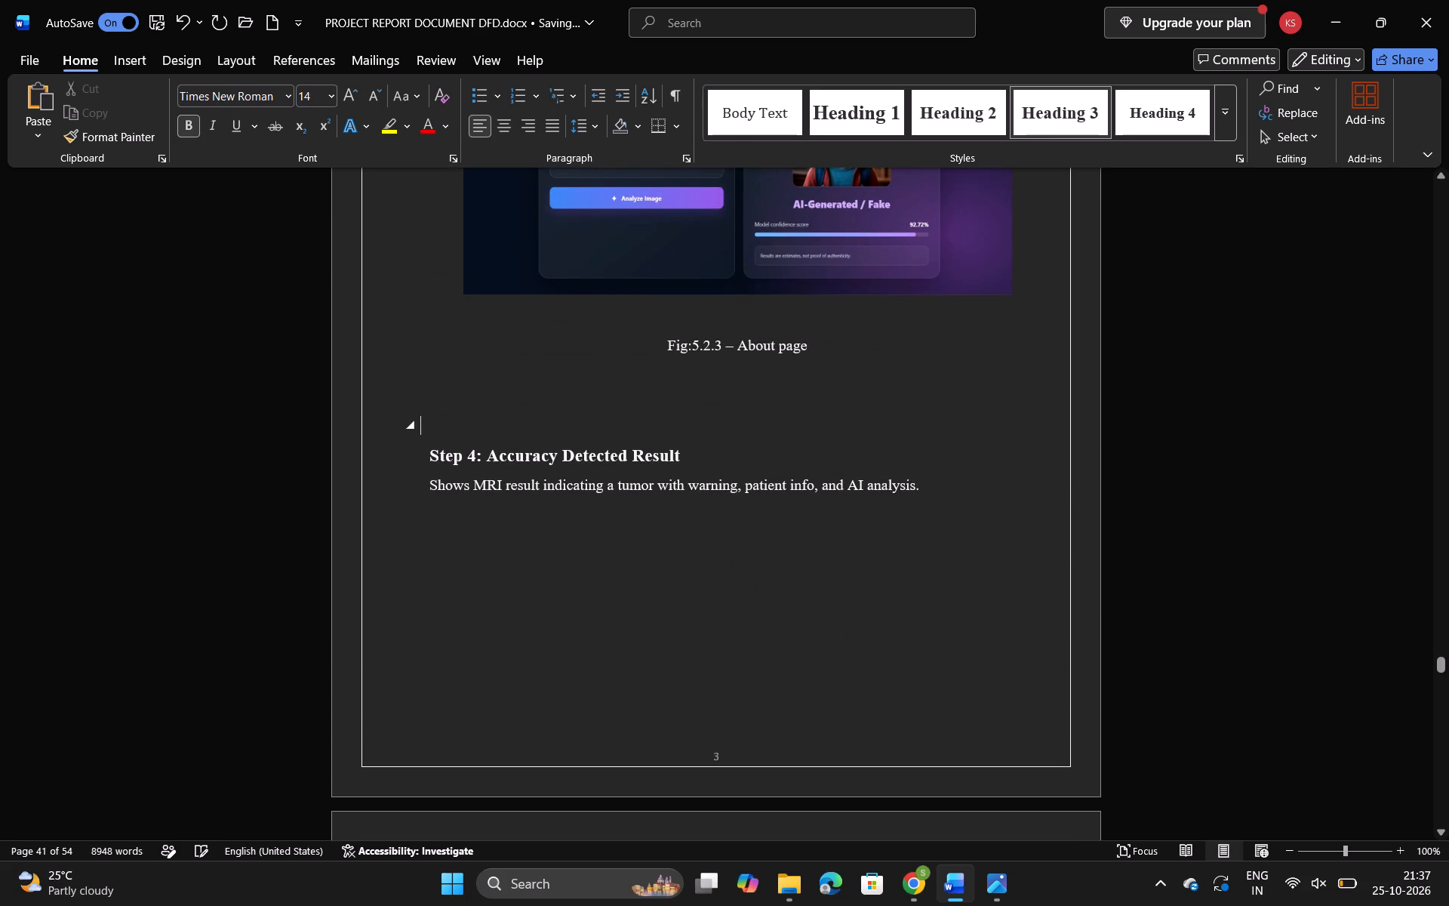
{"action": "key", "text": "BackSpace"}
{"action": "key", "text": "BackSpace"}
{"action": "key", "text": "BackSpace"}
{"action": "key", "text": "BackSpace"}
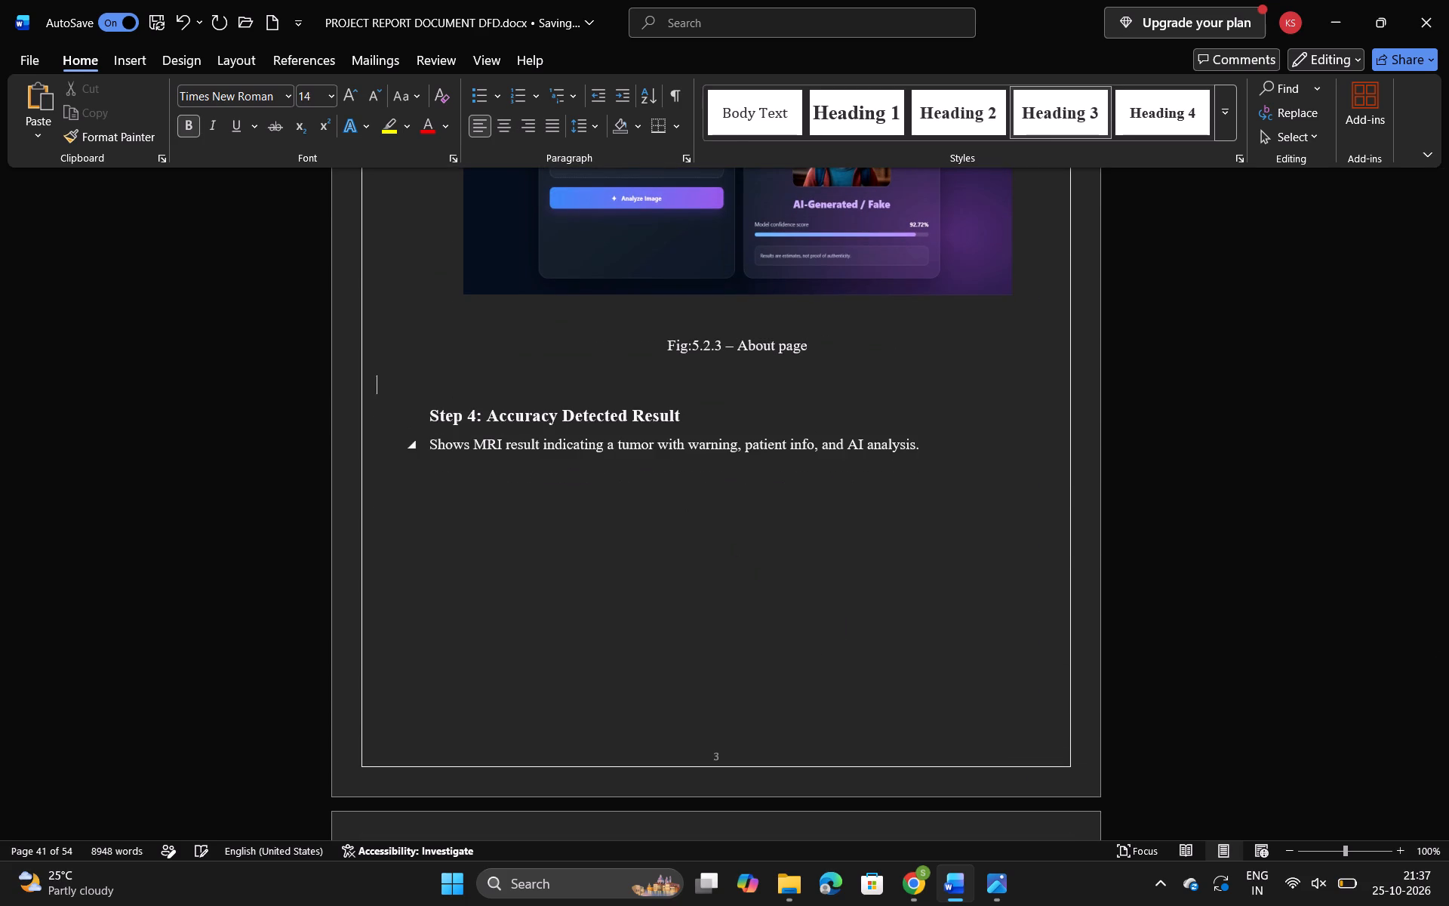
{"action": "key", "text": "BackSpace"}
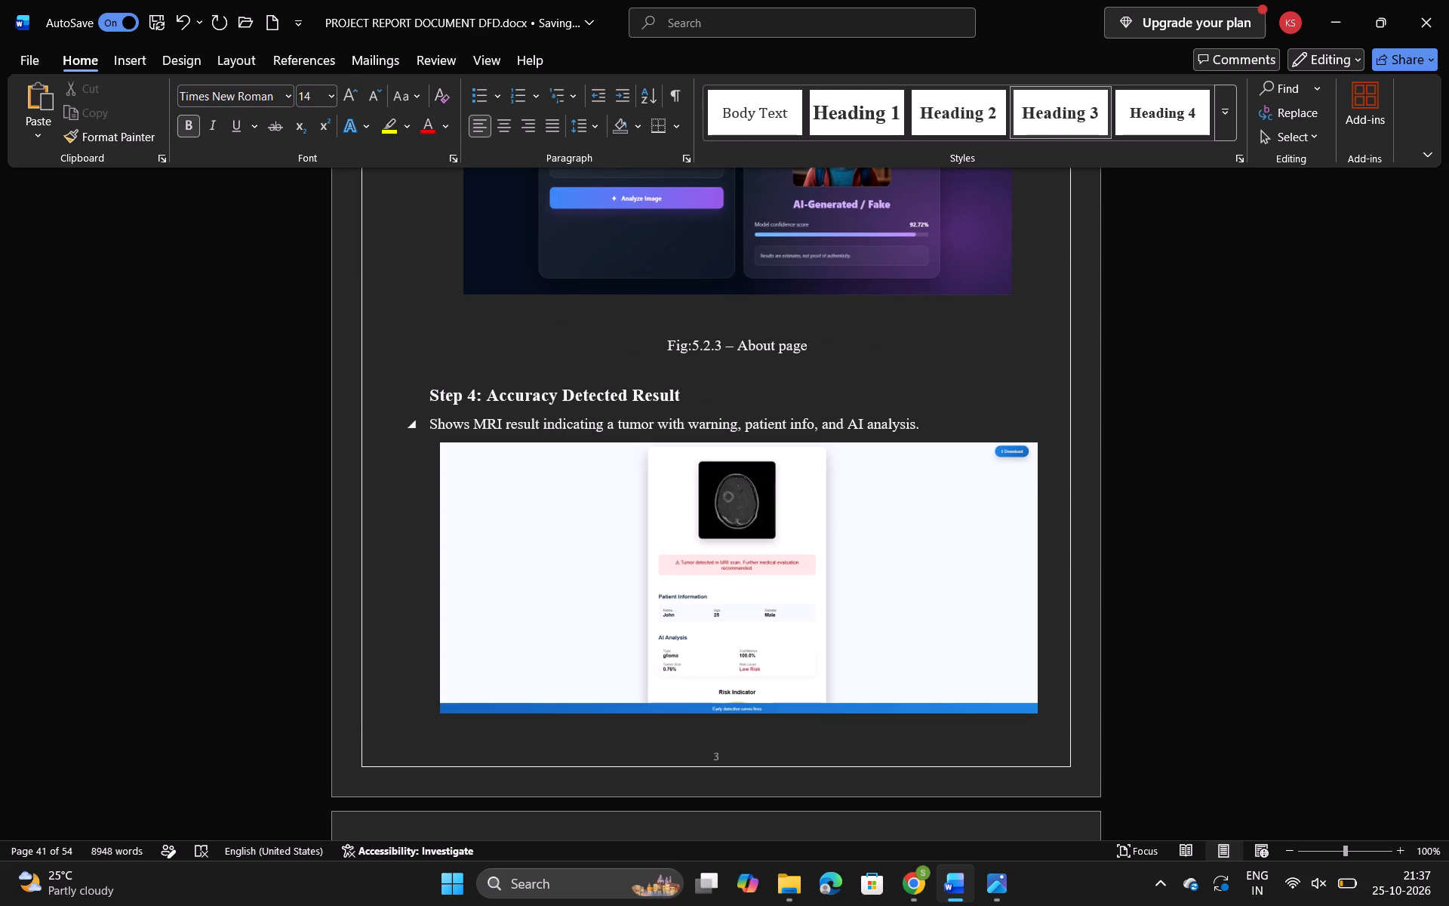
Replace the brain scan picture under Step 4: Accuracy Detected Result with Result.png from the desktop.
{"action": "right_click", "coordinate": [803, 588]}
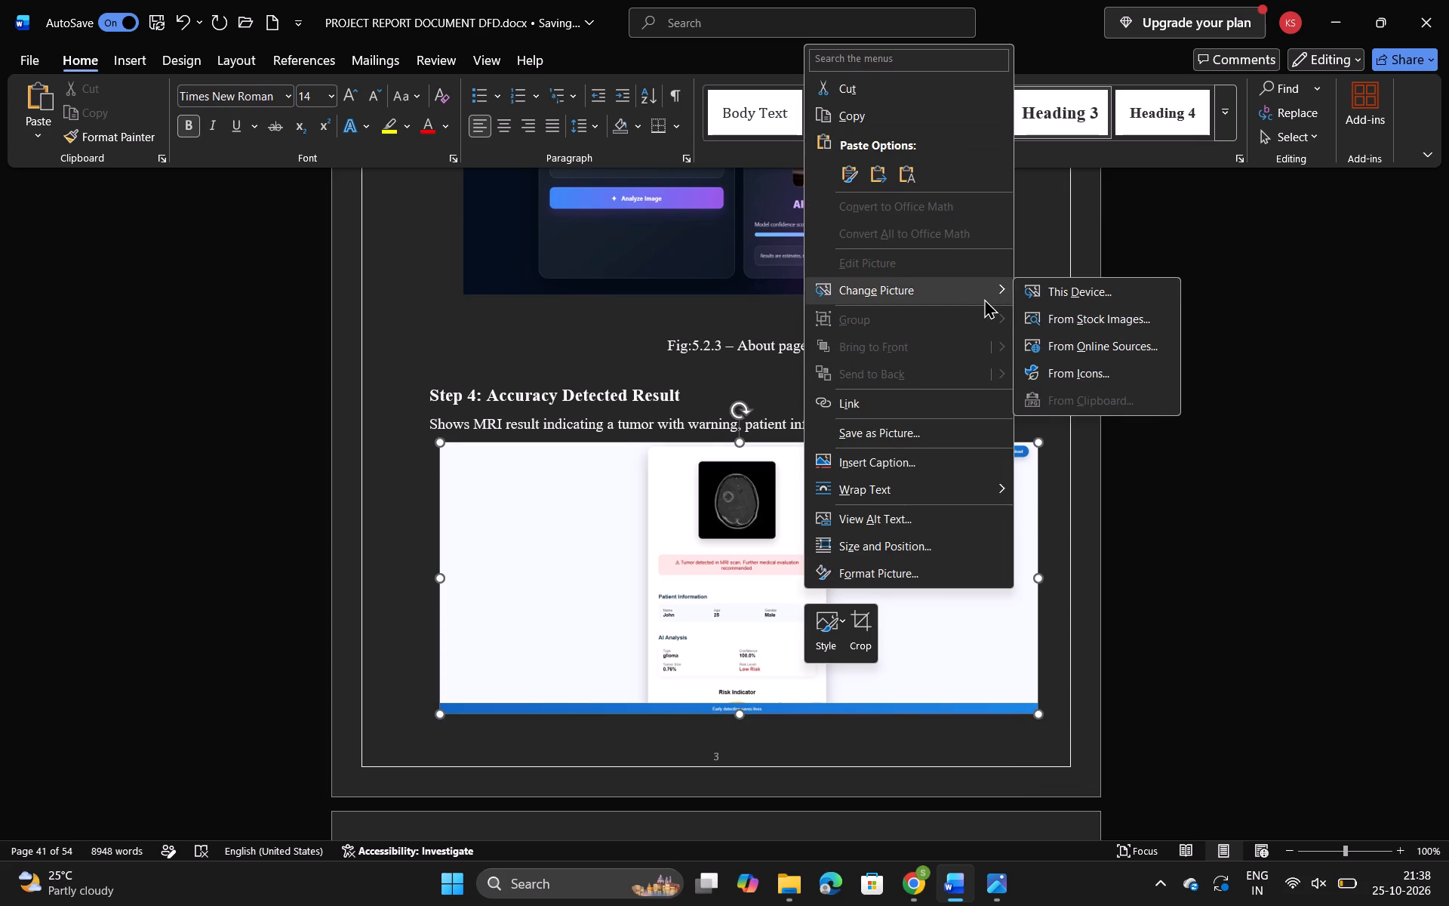
{"action": "left_click", "coordinate": [1045, 291]}
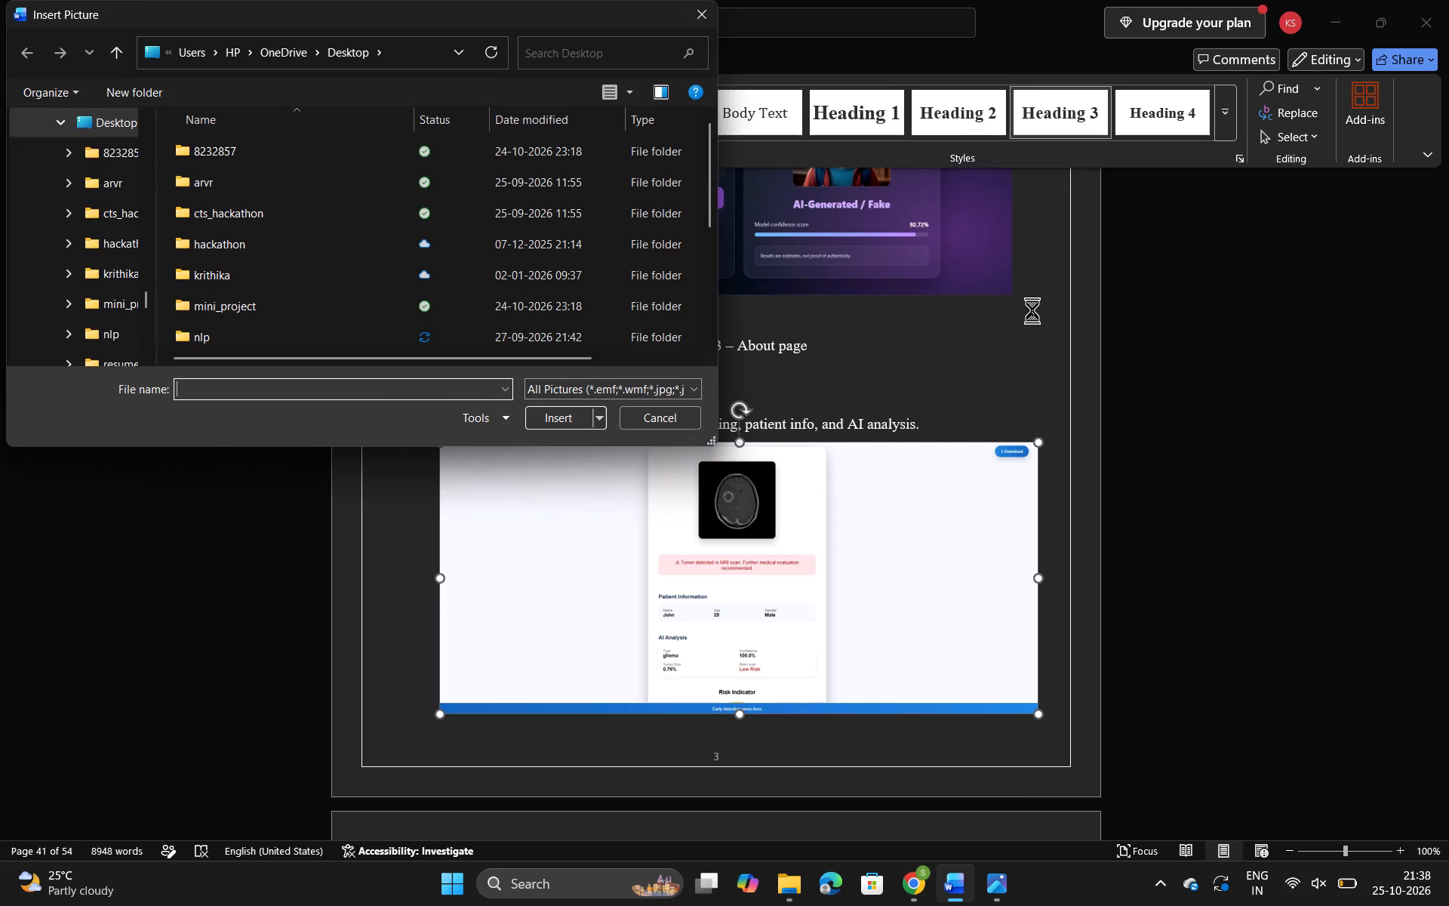
{"action": "type", "text": "re"}
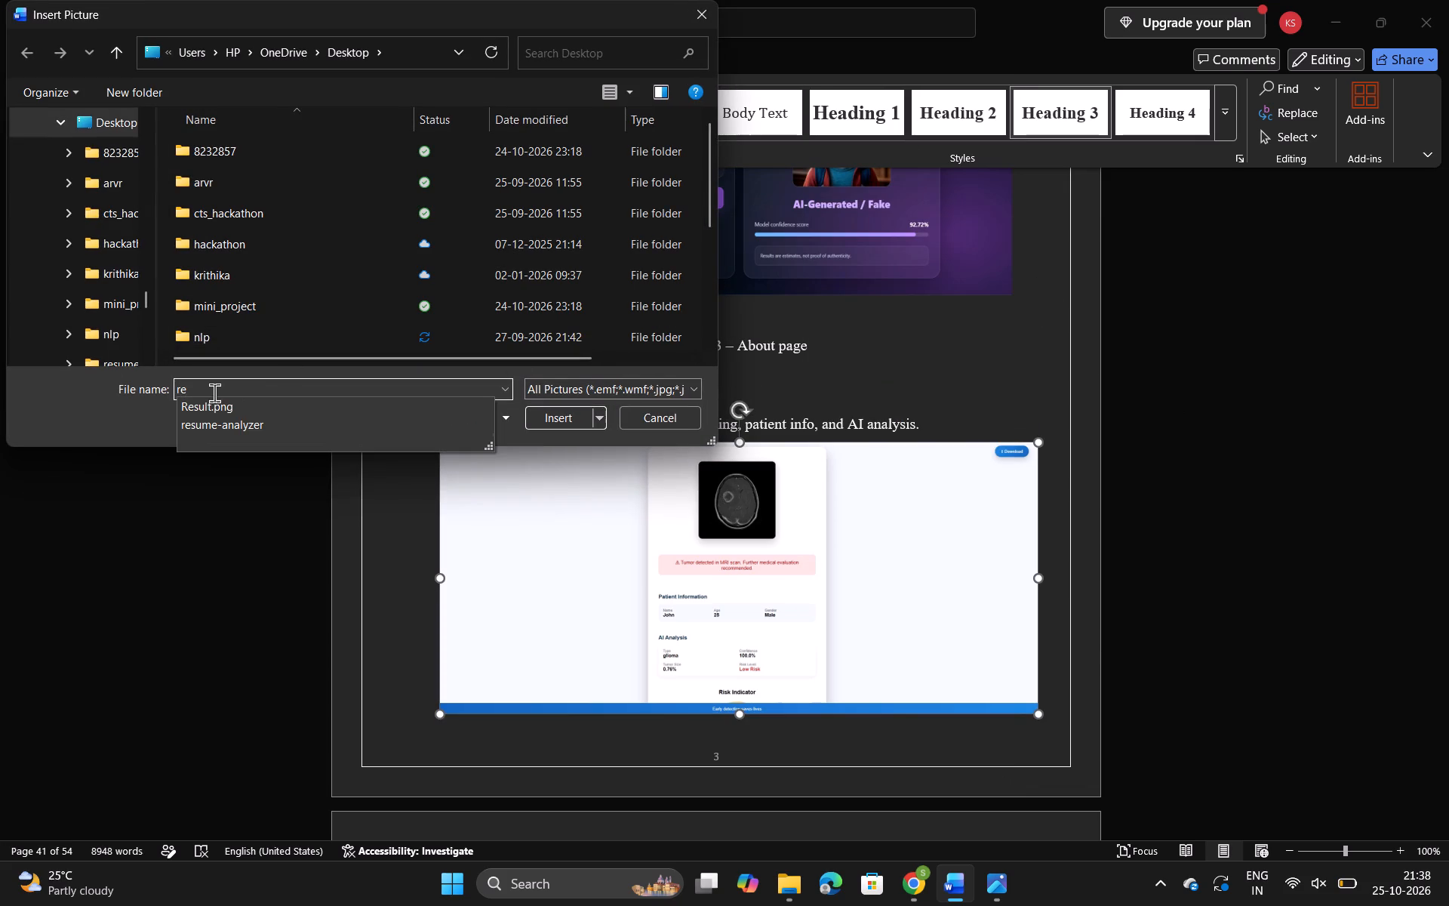
{"action": "left_click", "coordinate": [190, 401]}
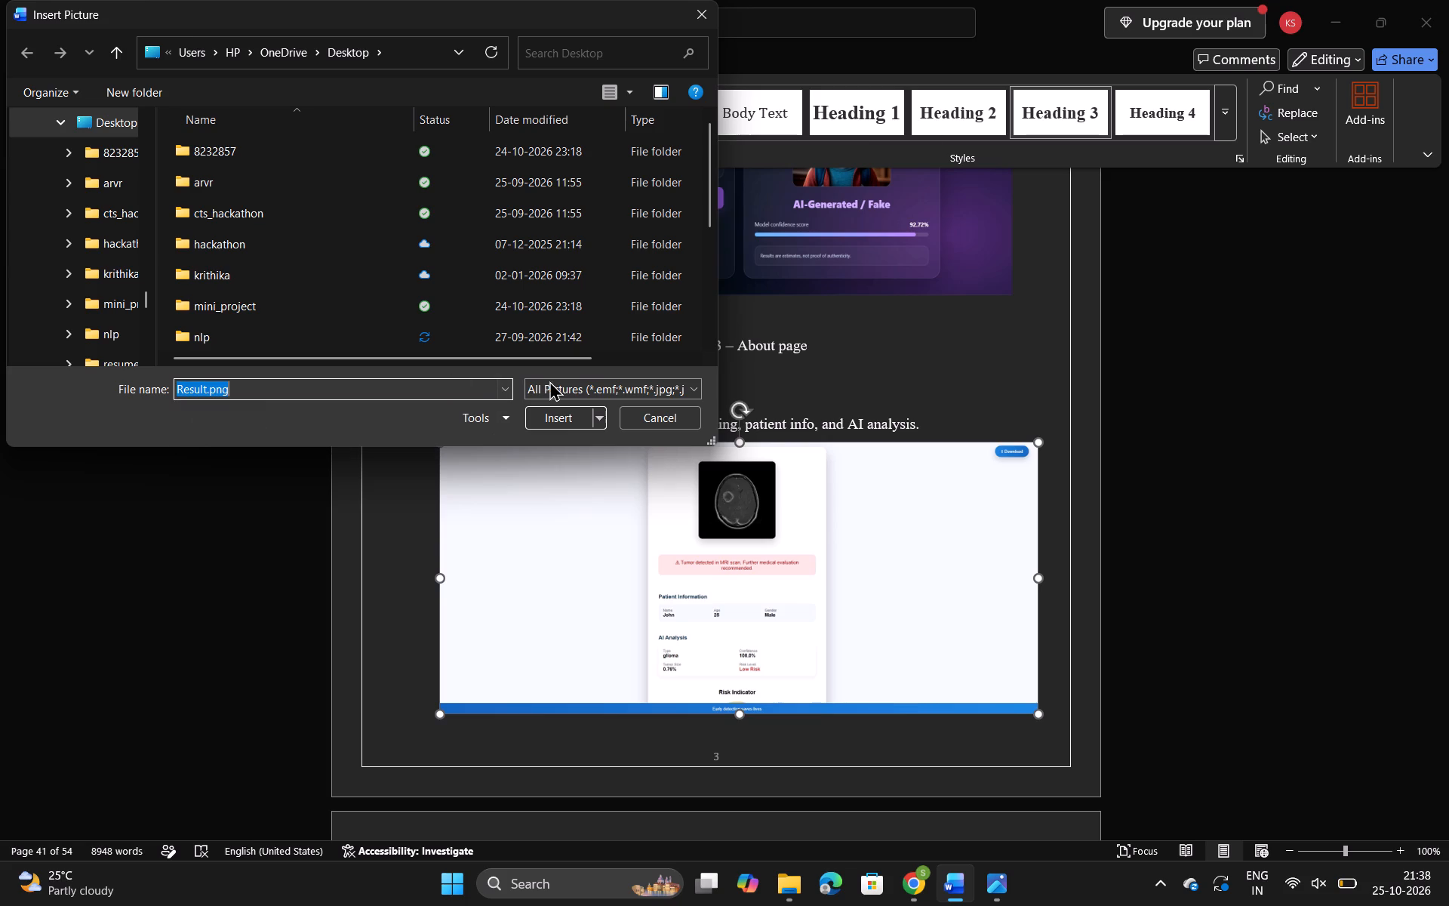
{"action": "left_click", "coordinate": [558, 422]}
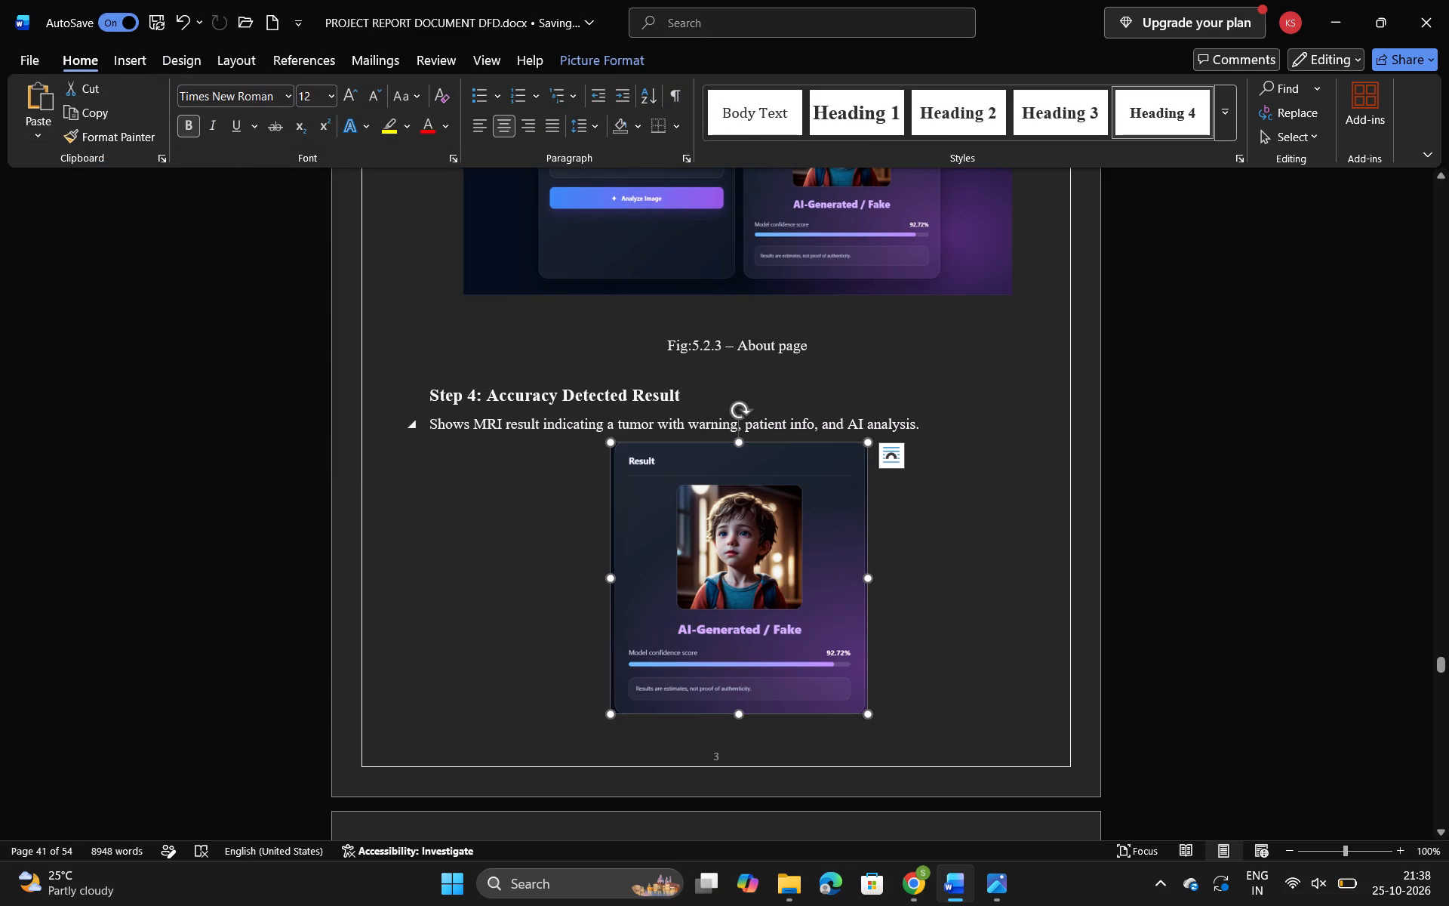
Delete the MRI result description sentence and its empty line beneath the Step 4: Accuracy Detected Result heading.
{"action": "left_click", "coordinate": [935, 421]}
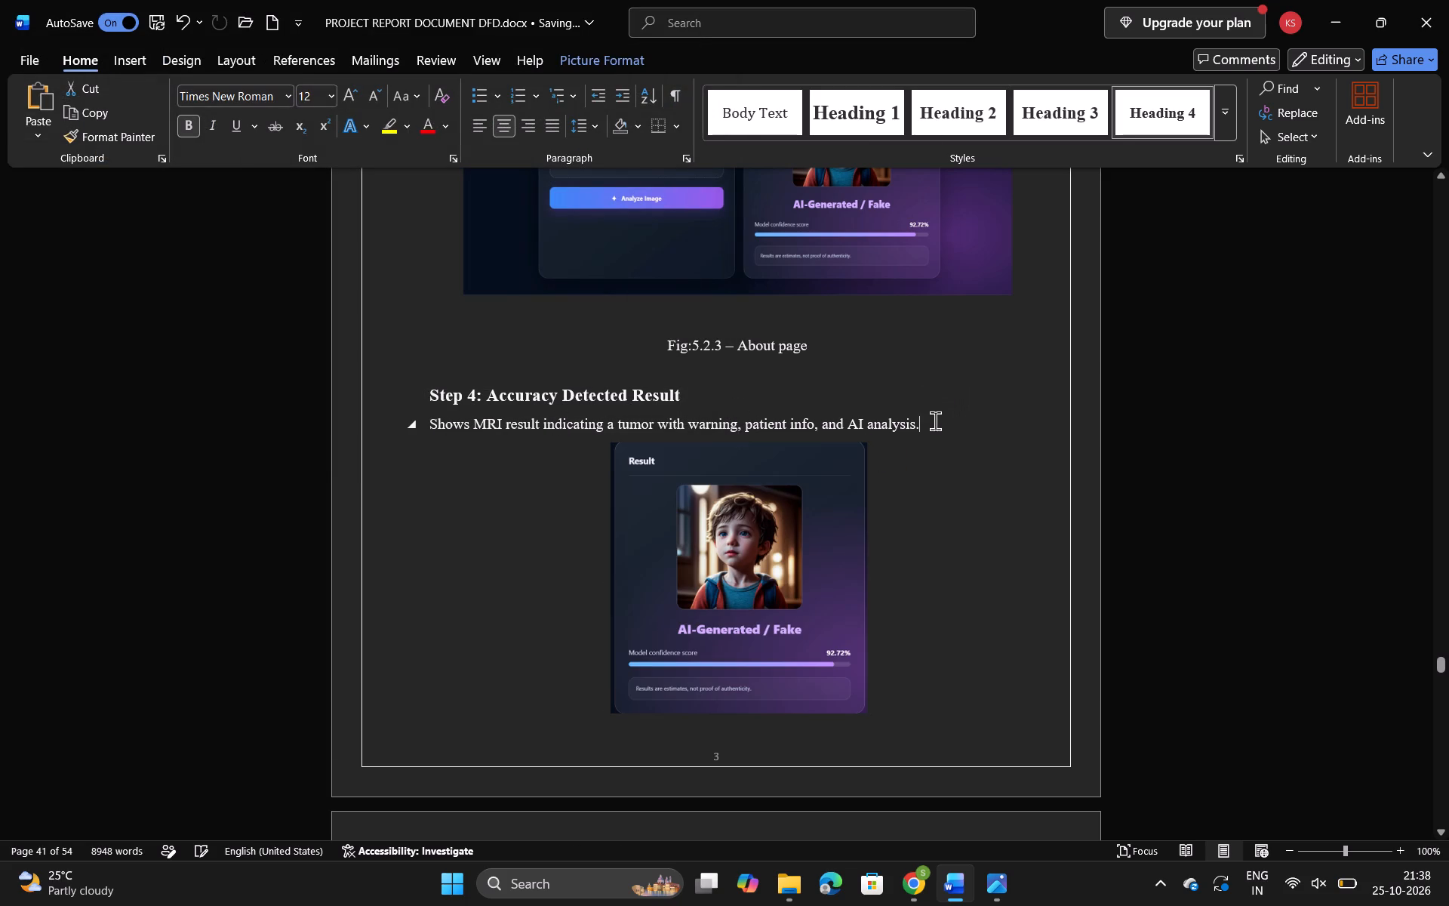
{"action": "key", "text": "BackSpace"}
{"action": "key", "text": "BackSpace"}
{"action": "key", "text": "BackSpace"}
{"action": "key", "text": "BackSpace"}
{"action": "key", "text": "BackSpace"}
{"action": "key", "text": "BackSpace"}
{"action": "key", "text": "BackSpace"}
{"action": "key", "text": "BackSpace"}
{"action": "key", "text": "BackSpace"}
{"action": "key", "text": "BackSpace"}
{"action": "key", "text": "BackSpace"}
{"action": "key", "text": "BackSpace"}
{"action": "key", "text": "BackSpace"}
{"action": "key", "text": "BackSpace"}
{"action": "key", "text": "BackSpace"}
{"action": "key", "text": "BackSpace"}
{"action": "key", "text": "BackSpace"}
{"action": "key", "text": "BackSpace"}
{"action": "key", "text": "BackSpace"}
{"action": "key", "text": "BackSpace"}
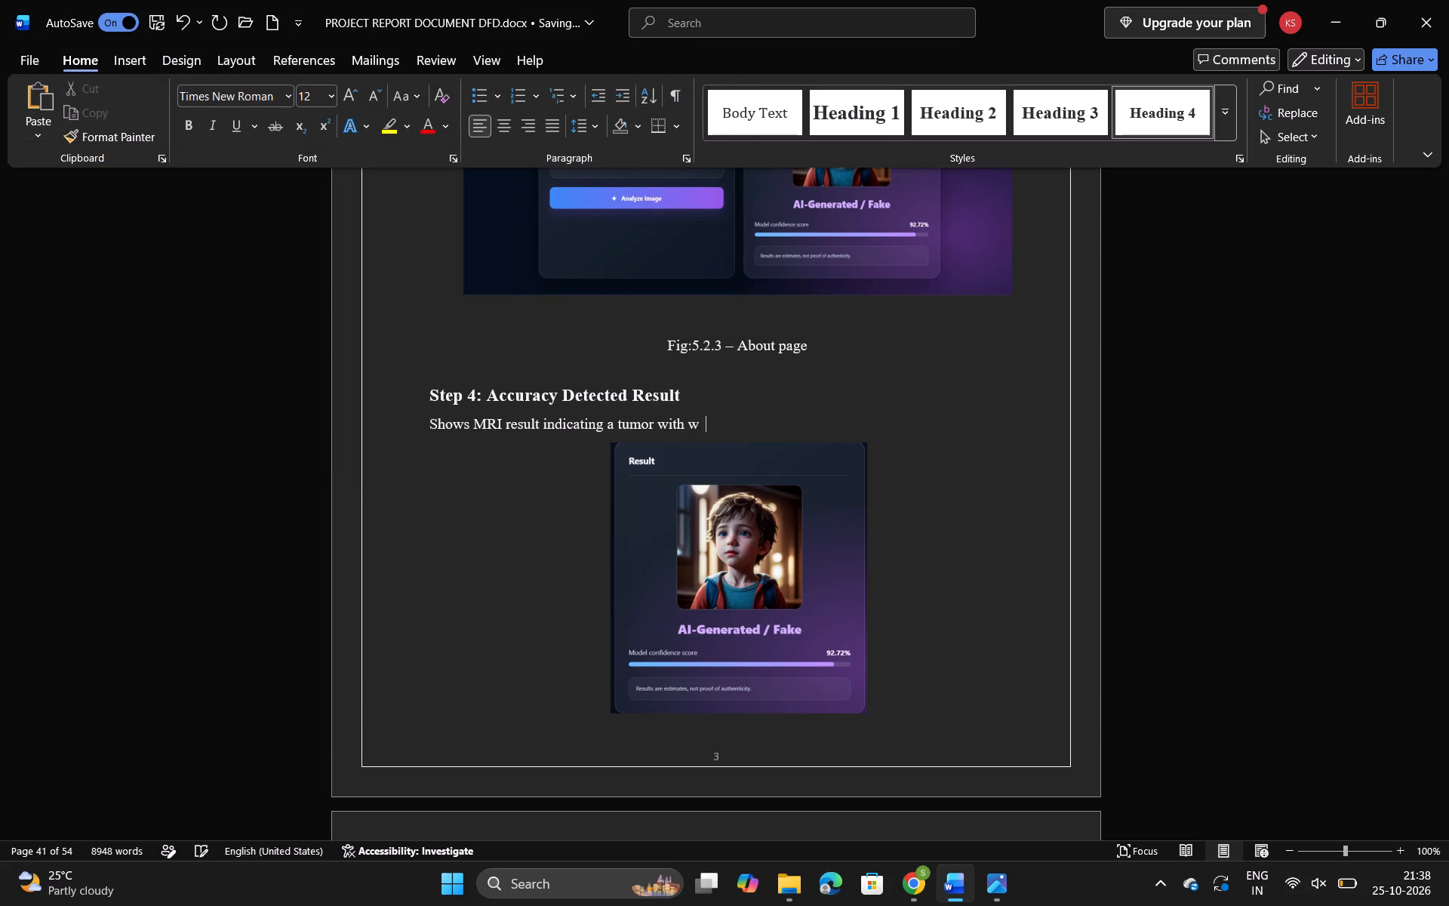
{"action": "key", "text": "BackSpace"}
{"action": "key", "text": "BackSpace"}
{"action": "key", "text": "BackSpace"}
{"action": "key", "text": "BackSpace"}
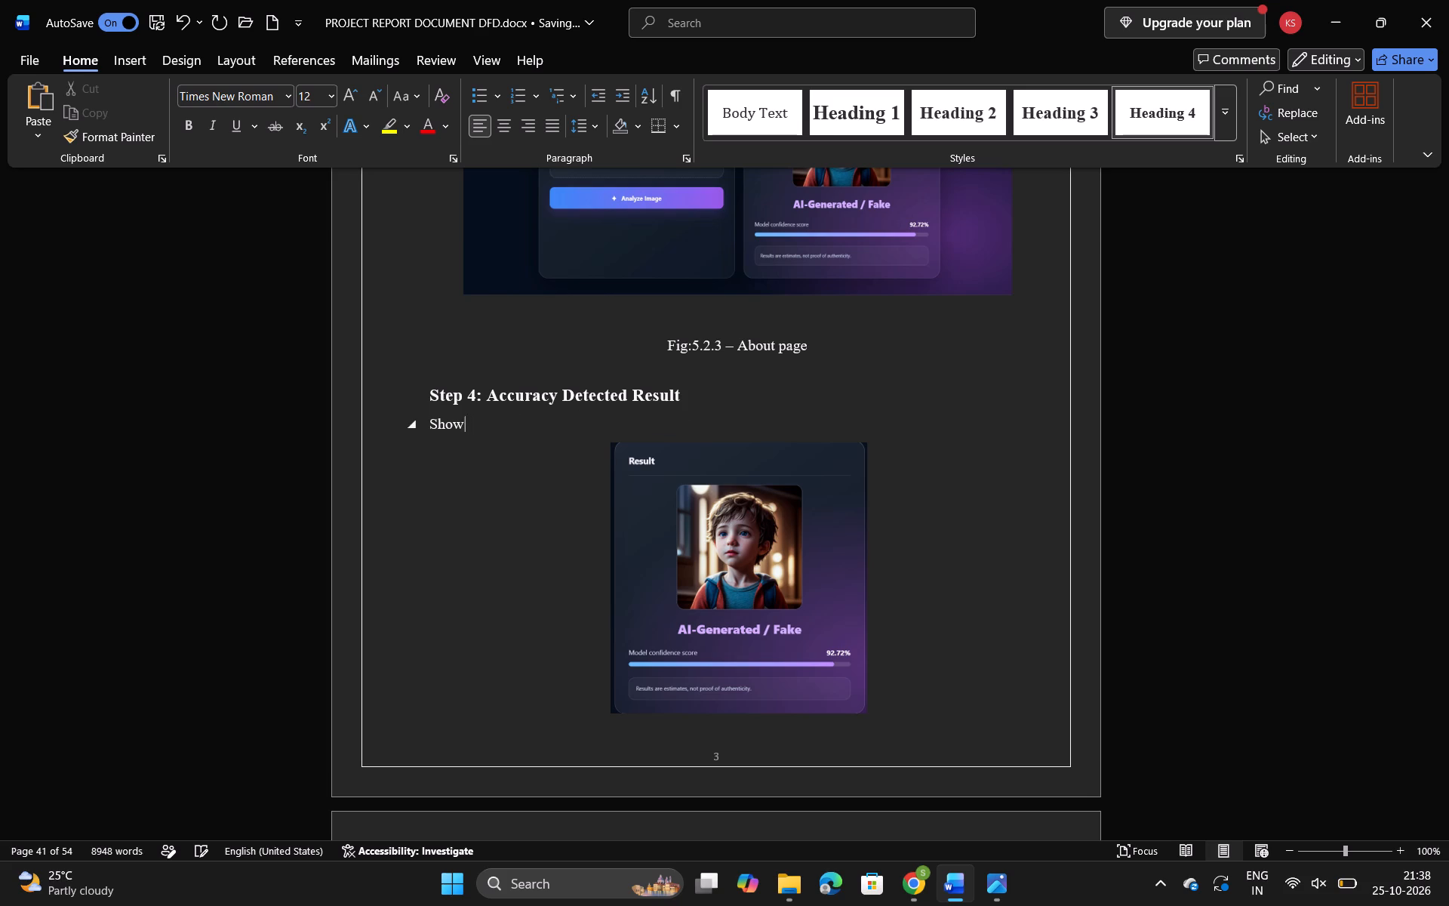
{"action": "key", "text": "BackSpace"}
{"action": "key", "text": "BackSpace"}
{"action": "key", "text": "BackSpace"}
{"action": "key", "text": "BackSpace"}
{"action": "key", "text": "BackSpace"}
{"action": "key", "text": "BackSpace"}
{"action": "key", "text": "BackSpace"}
{"action": "key", "text": "BackSpace"}
{"action": "key", "text": "BackSpace"}
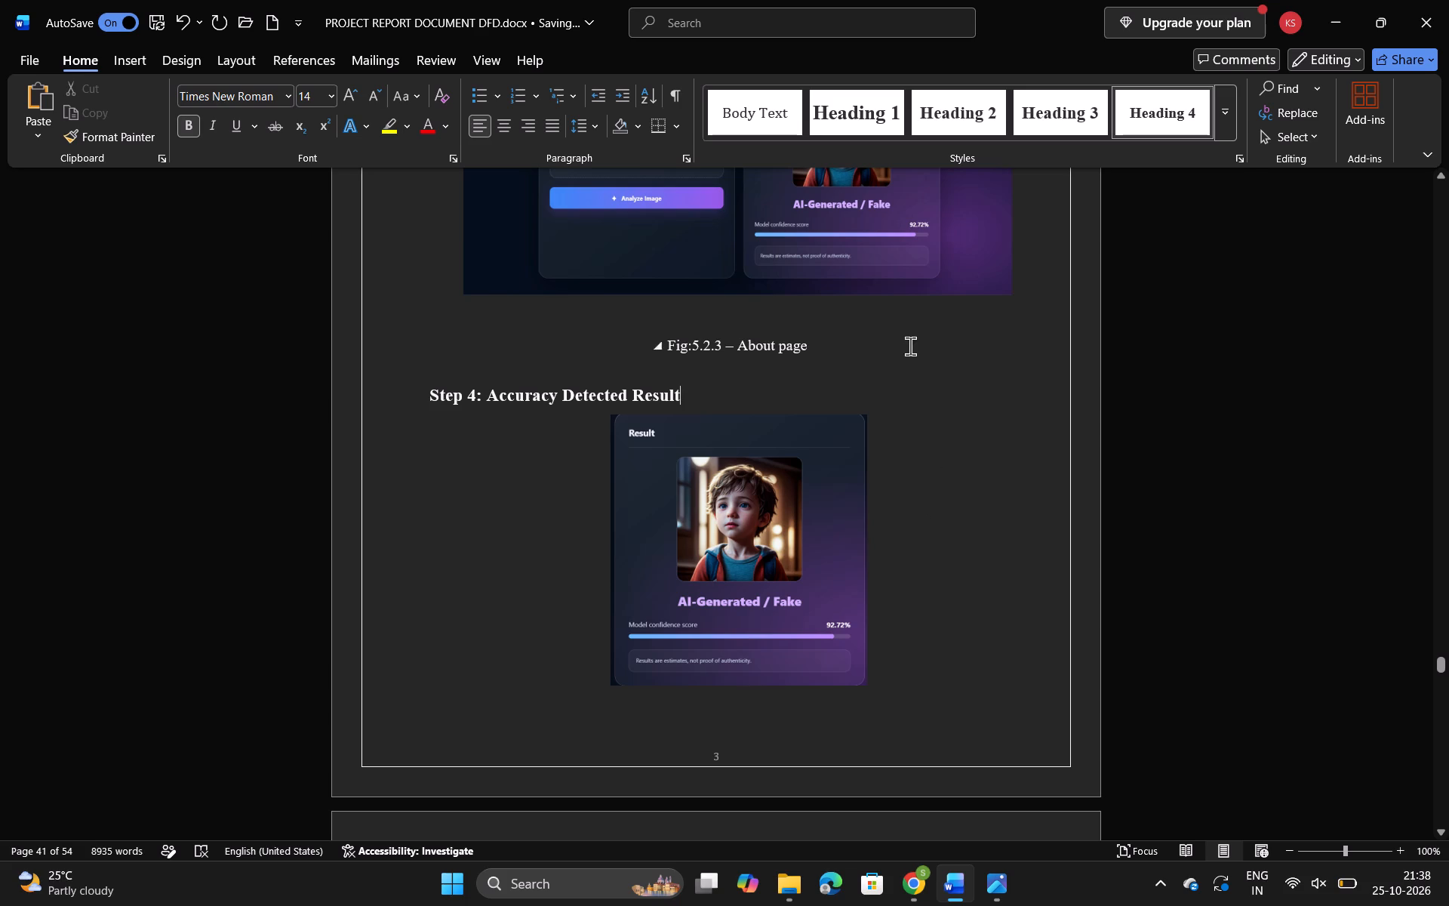
Insert blank lines after the Fig:5.2.3 caption to move the Step 4 heading and its picture to the next page.
{"action": "left_click", "coordinate": [862, 362]}
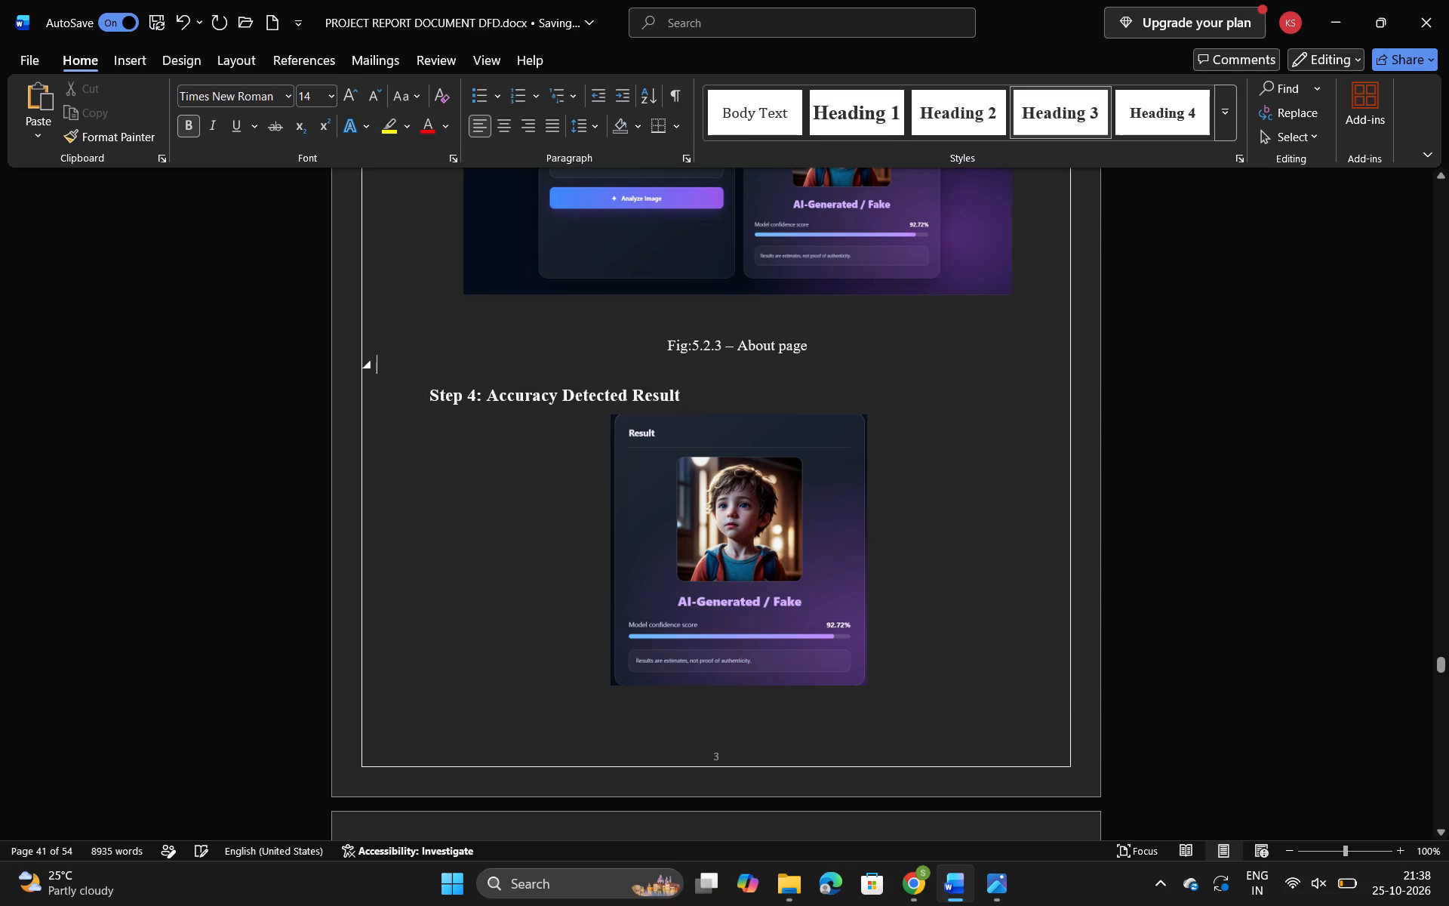
{"action": "key", "text": "Return"}
{"action": "key", "text": "Return"}
{"action": "key", "text": "Return"}
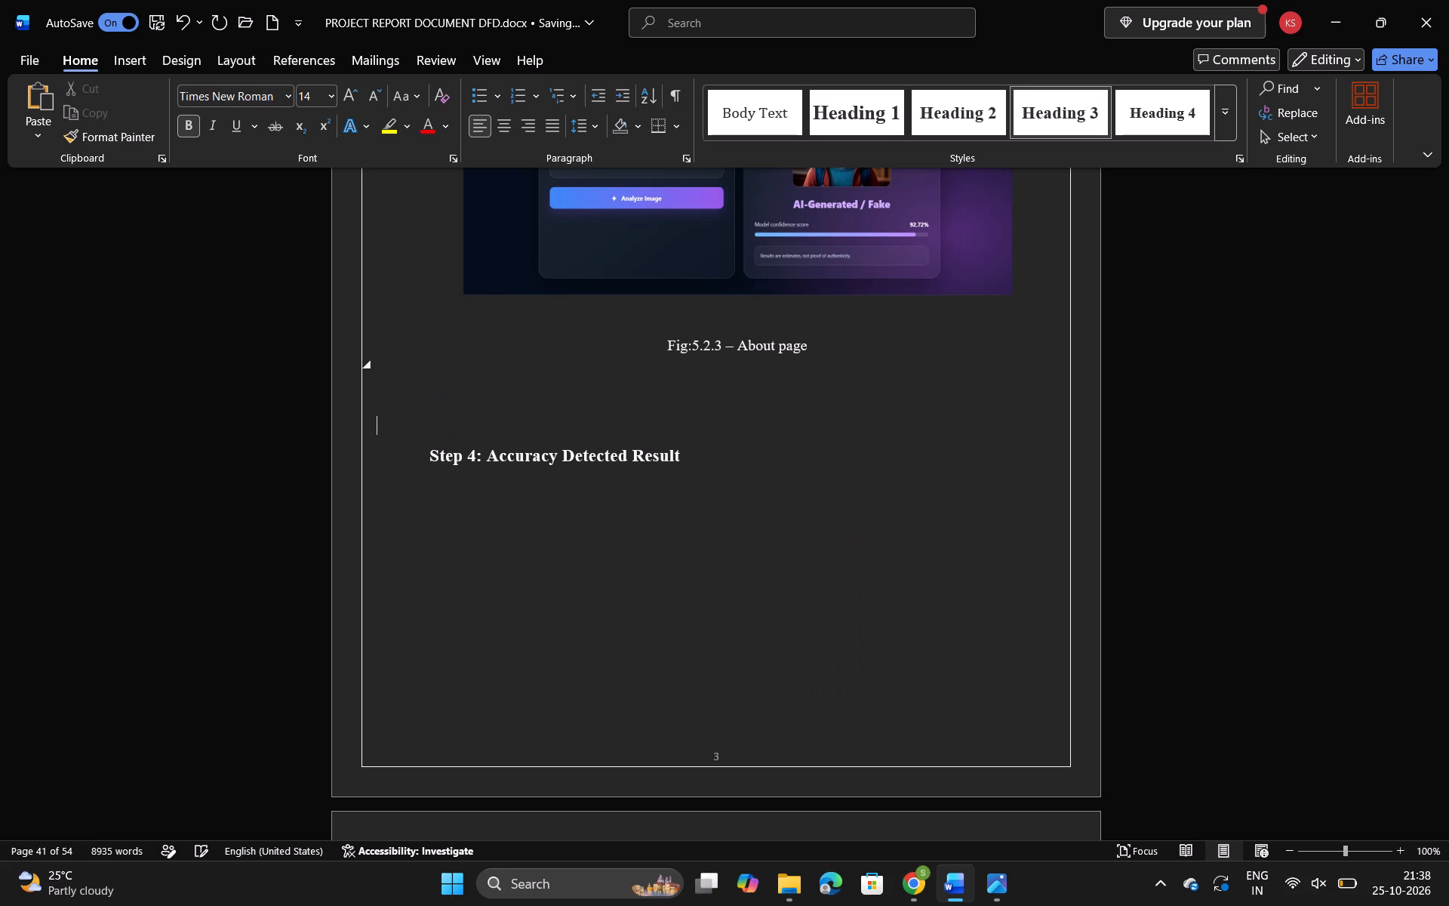
{"action": "key", "text": "Return"}
{"action": "key", "text": "Return"}
{"action": "key", "text": "Return"}
{"action": "key", "text": "Return"}
{"action": "key", "text": "Return"}
{"action": "key", "text": "Return"}
{"action": "key", "text": "Return"}
{"action": "key", "text": "Return"}
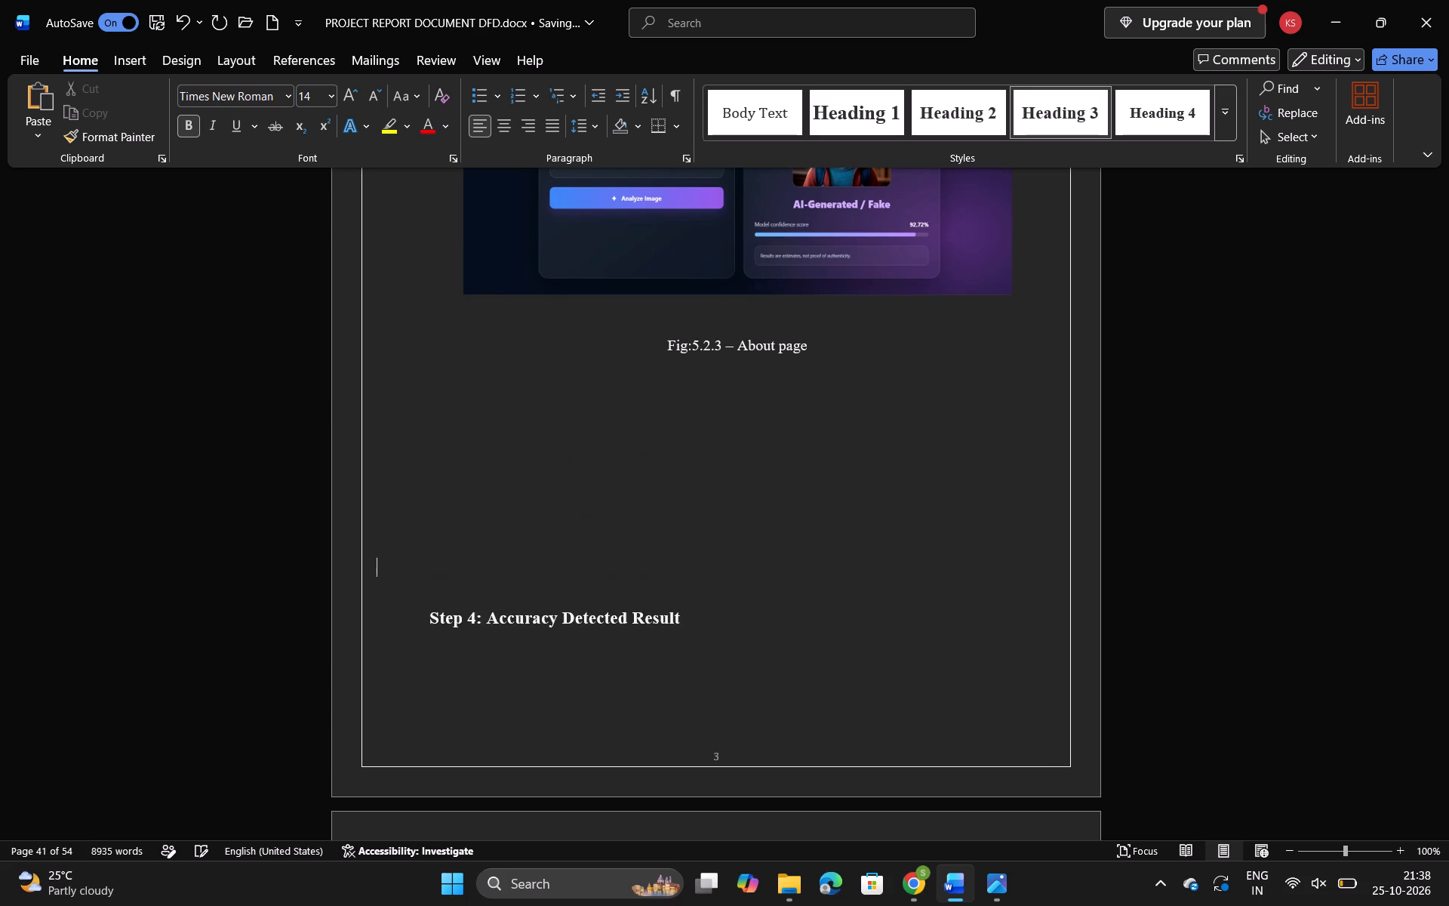
{"action": "key", "text": "Return"}
{"action": "key", "text": "Return"}
{"action": "key", "text": "Return"}
{"action": "key", "text": "Return"}
{"action": "key", "text": "Return"}
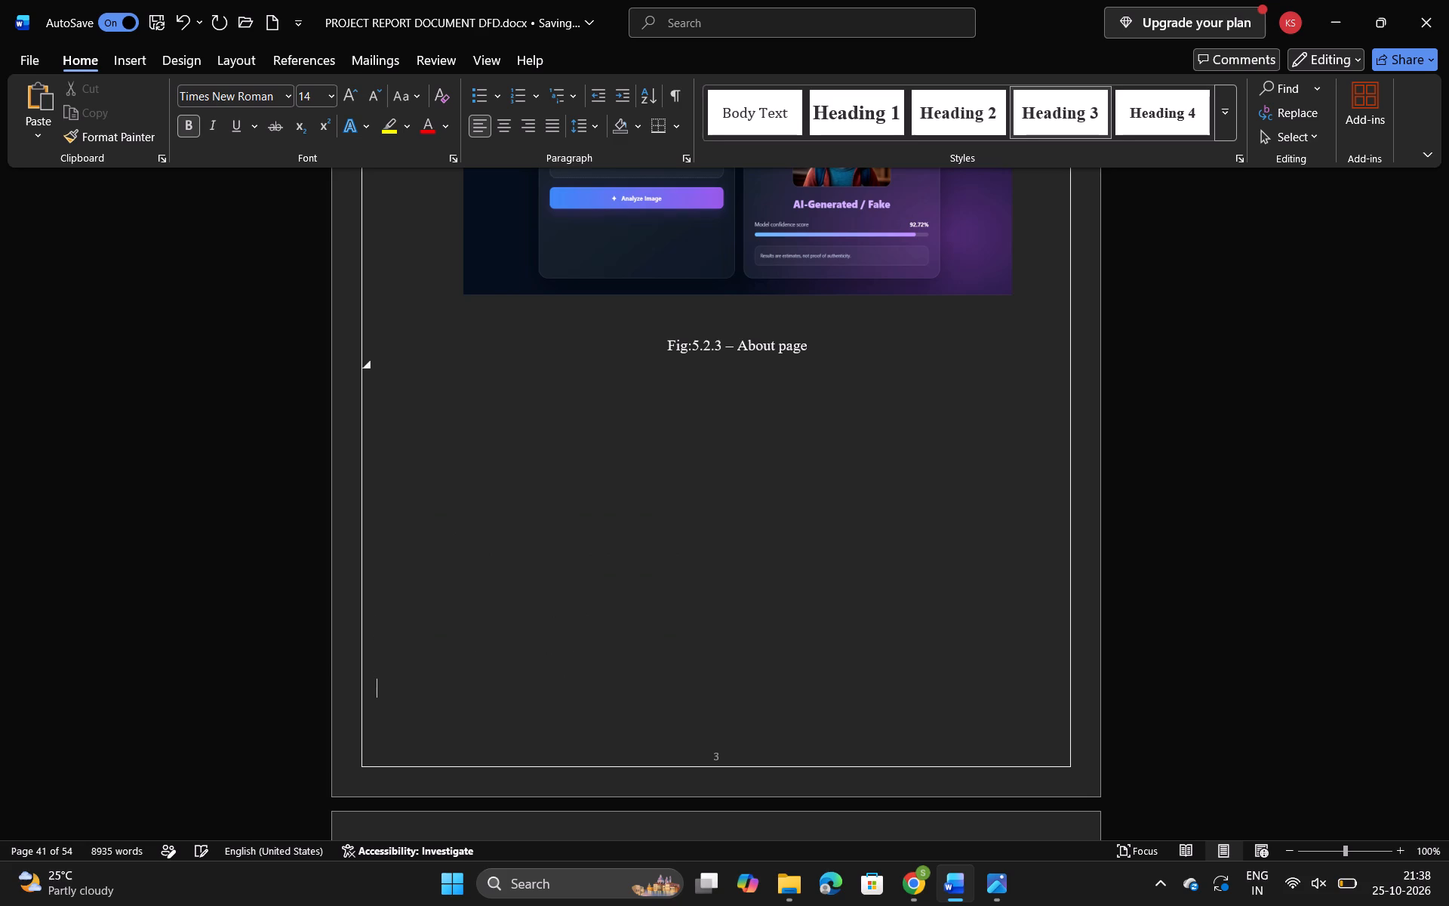
{"action": "scroll", "coordinate": [735, 593], "scroll_direction": "down", "scroll_amount": 1}
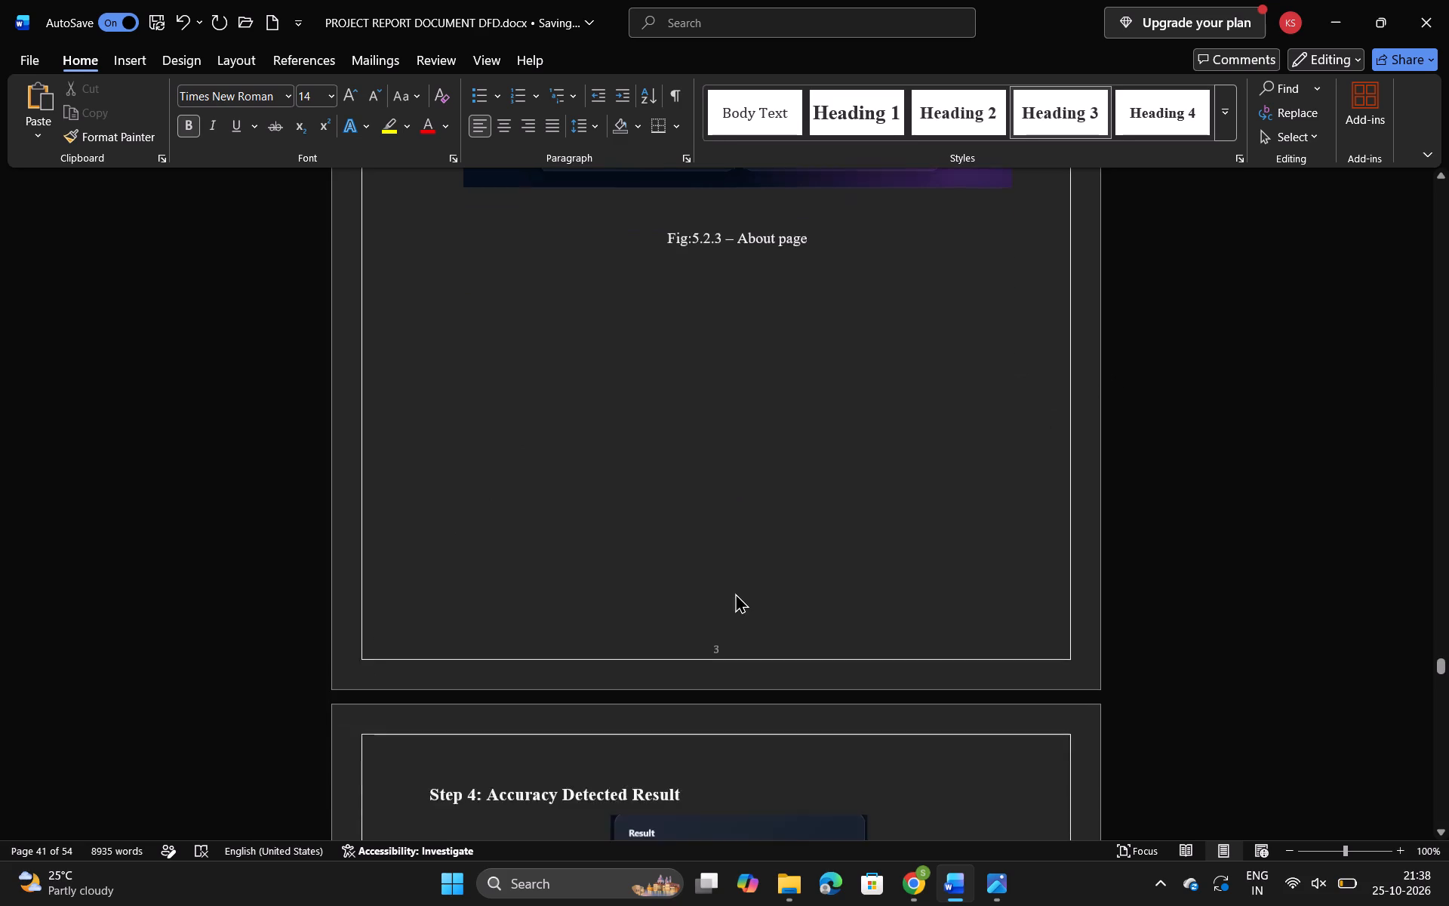
Insert a blank line between the Step 4: Accuracy Detected Result heading and the result picture.
{"action": "scroll", "coordinate": [735, 593], "scroll_direction": "down", "scroll_amount": 1}
{"action": "left_click", "coordinate": [722, 467]}
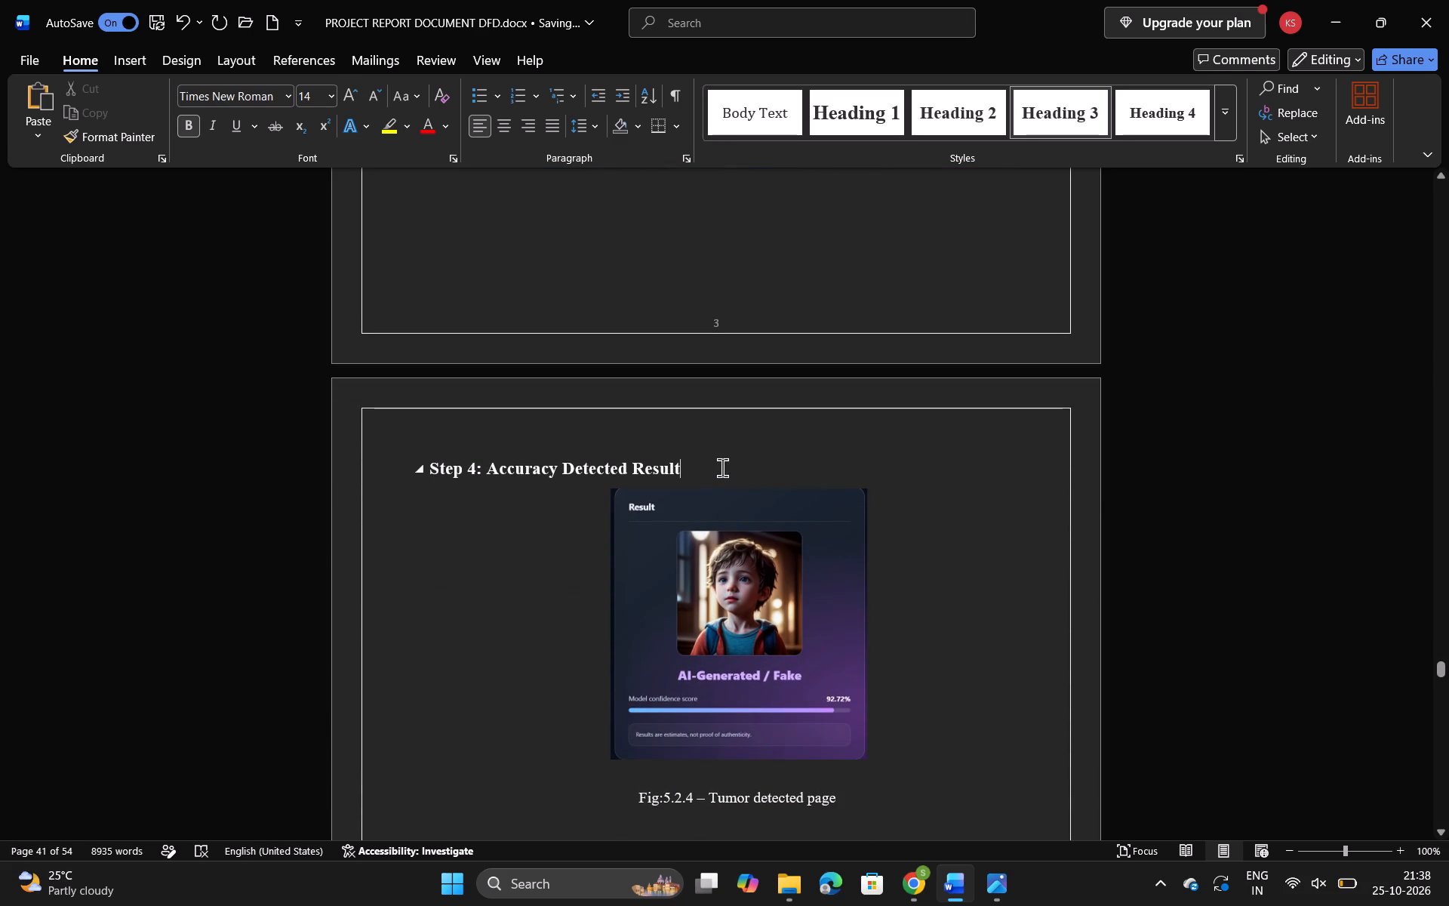
{"action": "key", "text": "Return"}
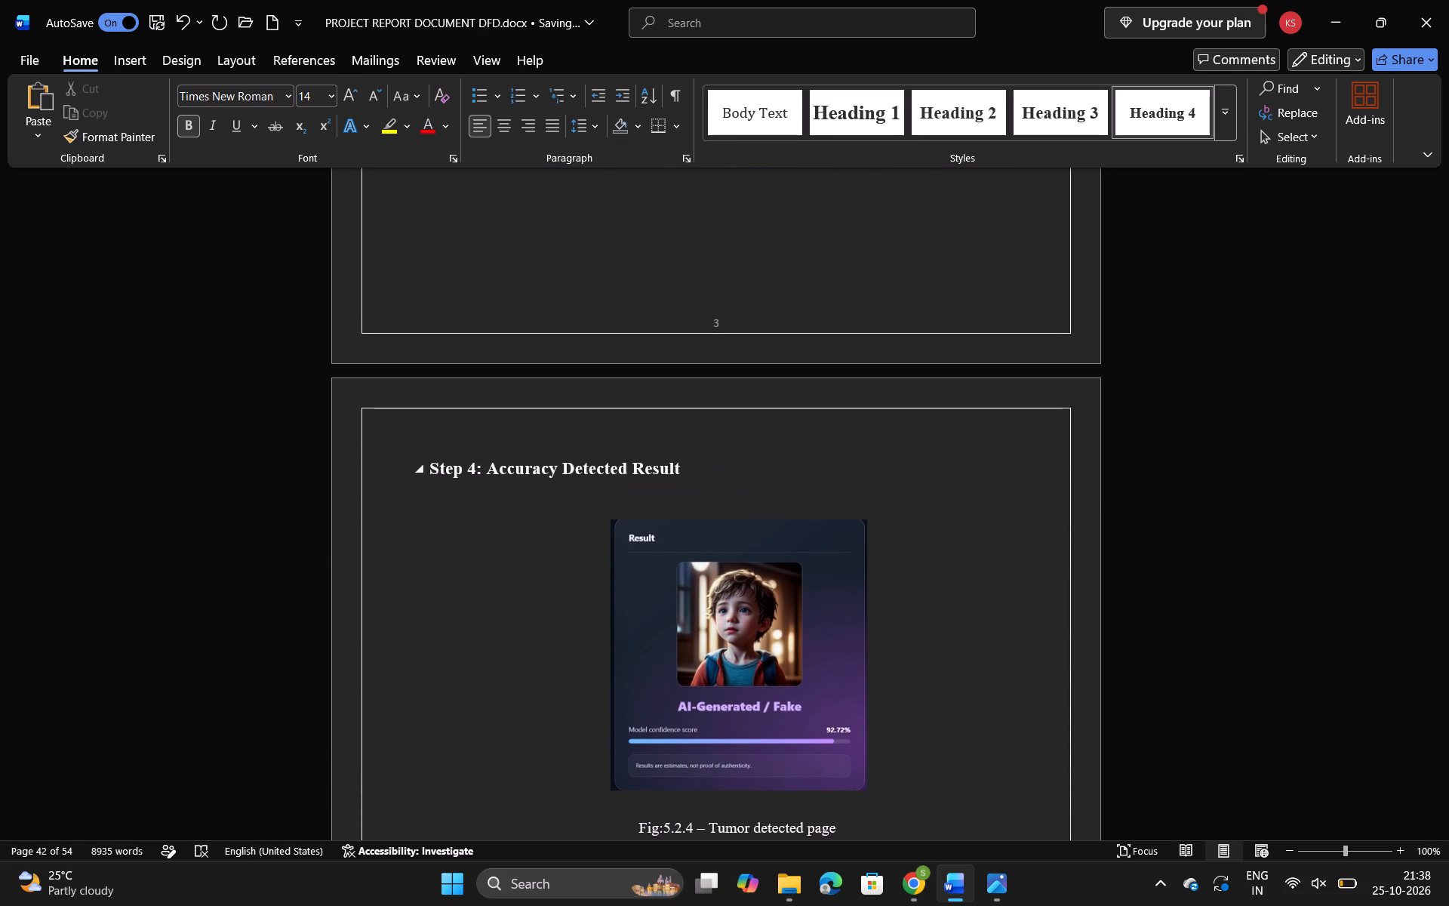
Replace the word Tumor with Accuracy in the Fig:5.2.4 caption so it reads Accuracy detected page.
{"action": "scroll", "coordinate": [1012, 651], "scroll_direction": "down", "scroll_amount": 1}
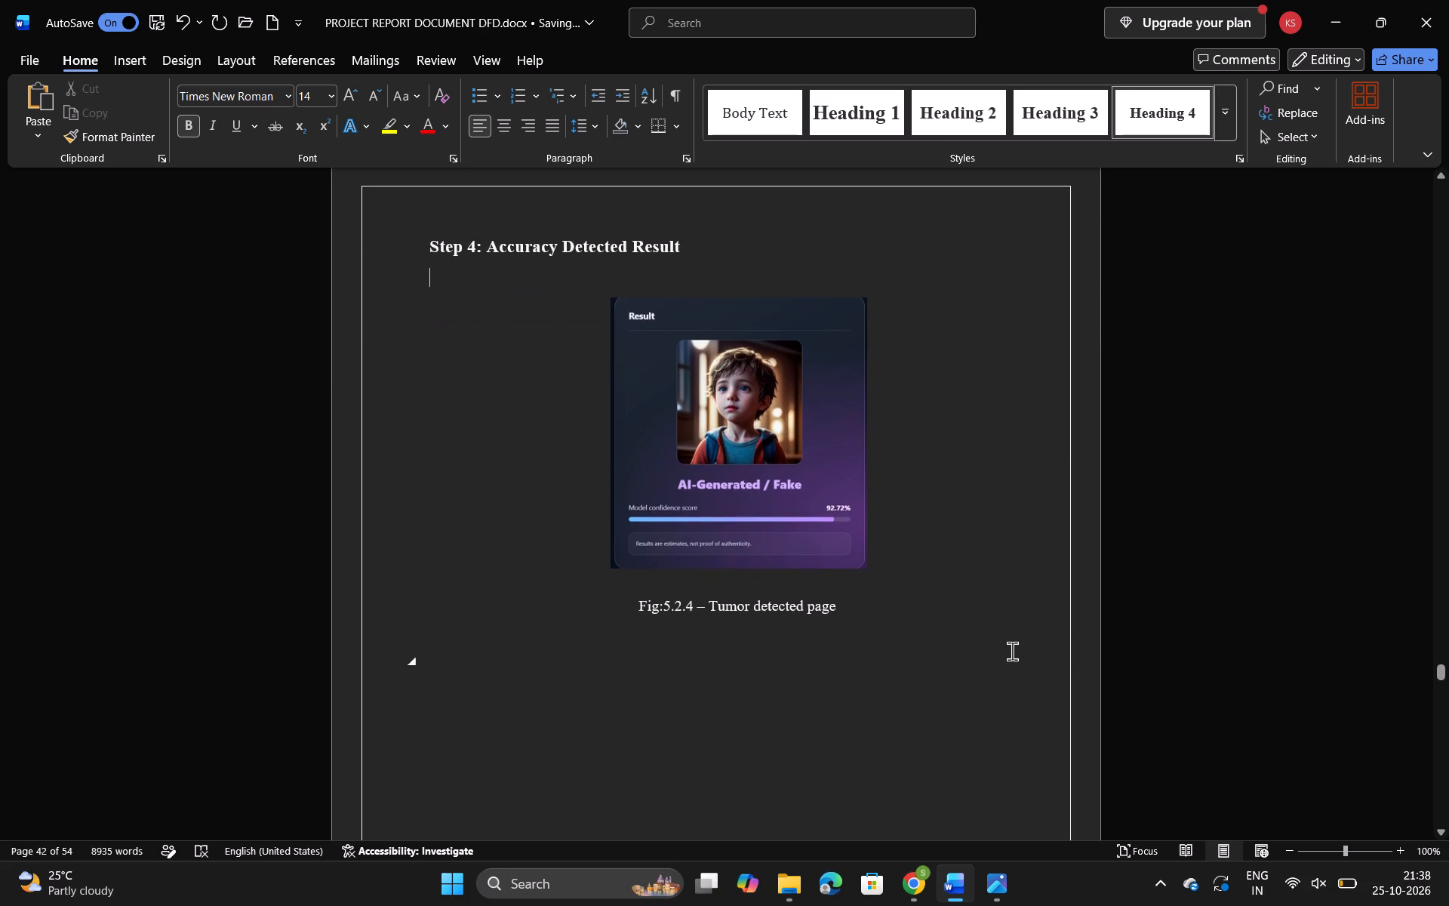
{"action": "left_click", "coordinate": [760, 608]}
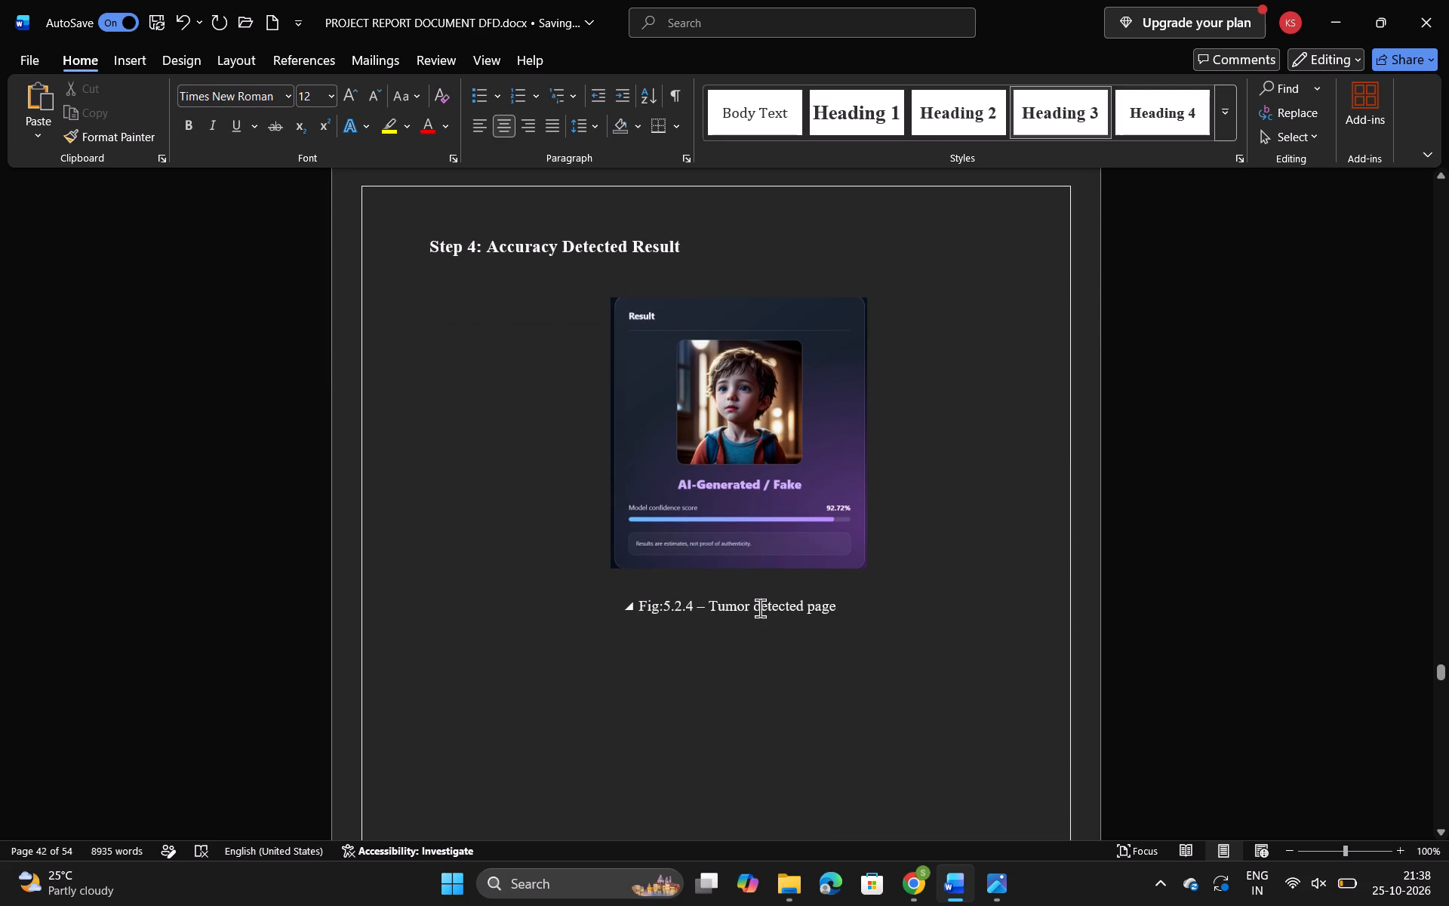
{"action": "key", "text": "Left"}
{"action": "key", "text": "Left"}
{"action": "key", "text": "BackSpace"}
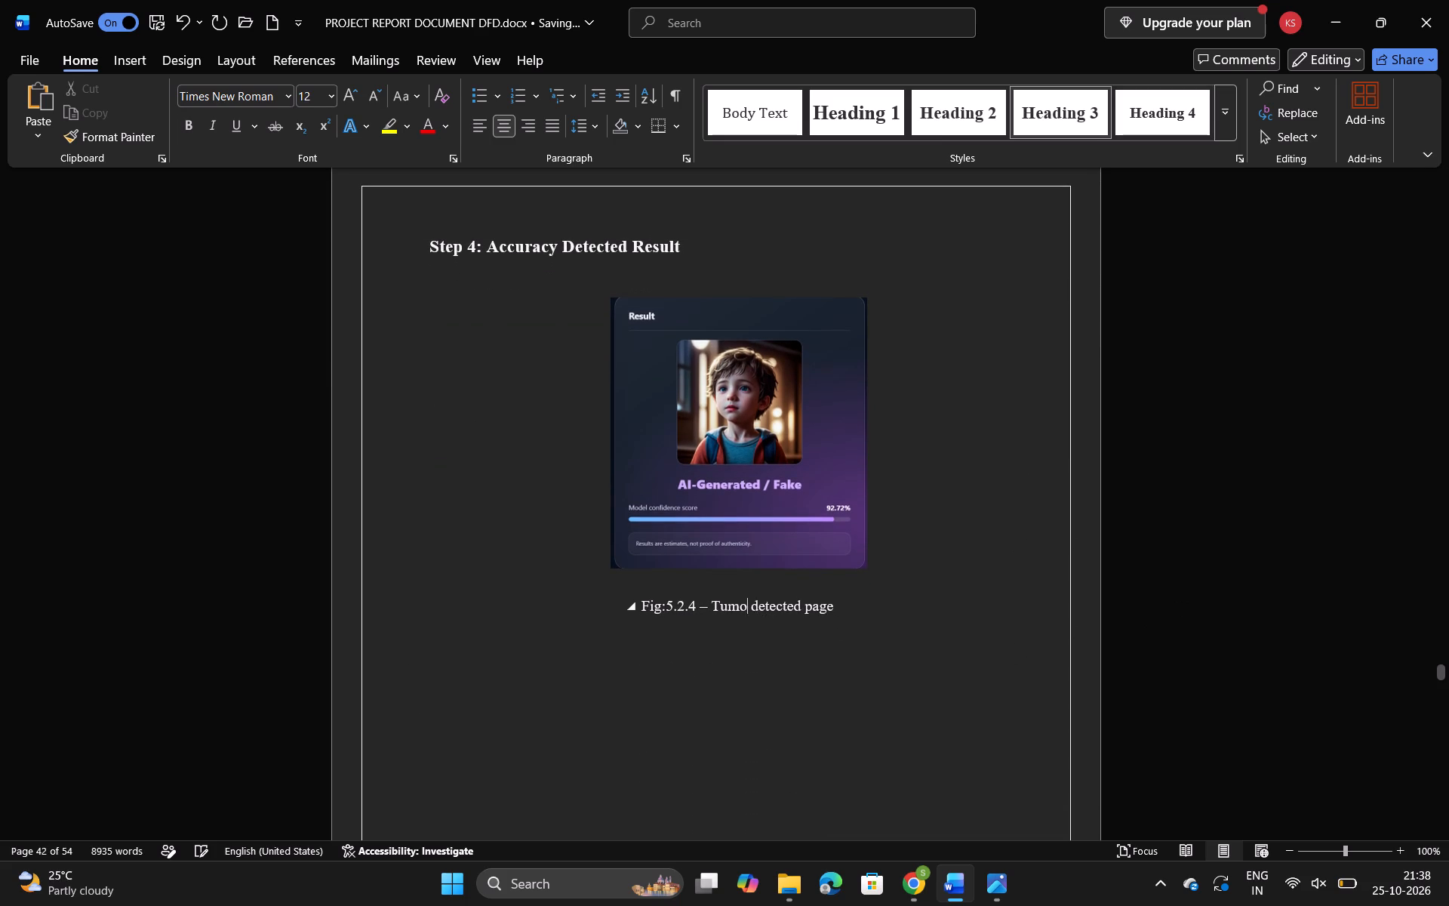
{"action": "key", "text": "BackSpace"}
{"action": "key", "text": "BackSpace"}
{"action": "key", "text": "BackSpace"}
{"action": "key", "text": "BackSpace"}
{"action": "type", "text": "Accuracy"}
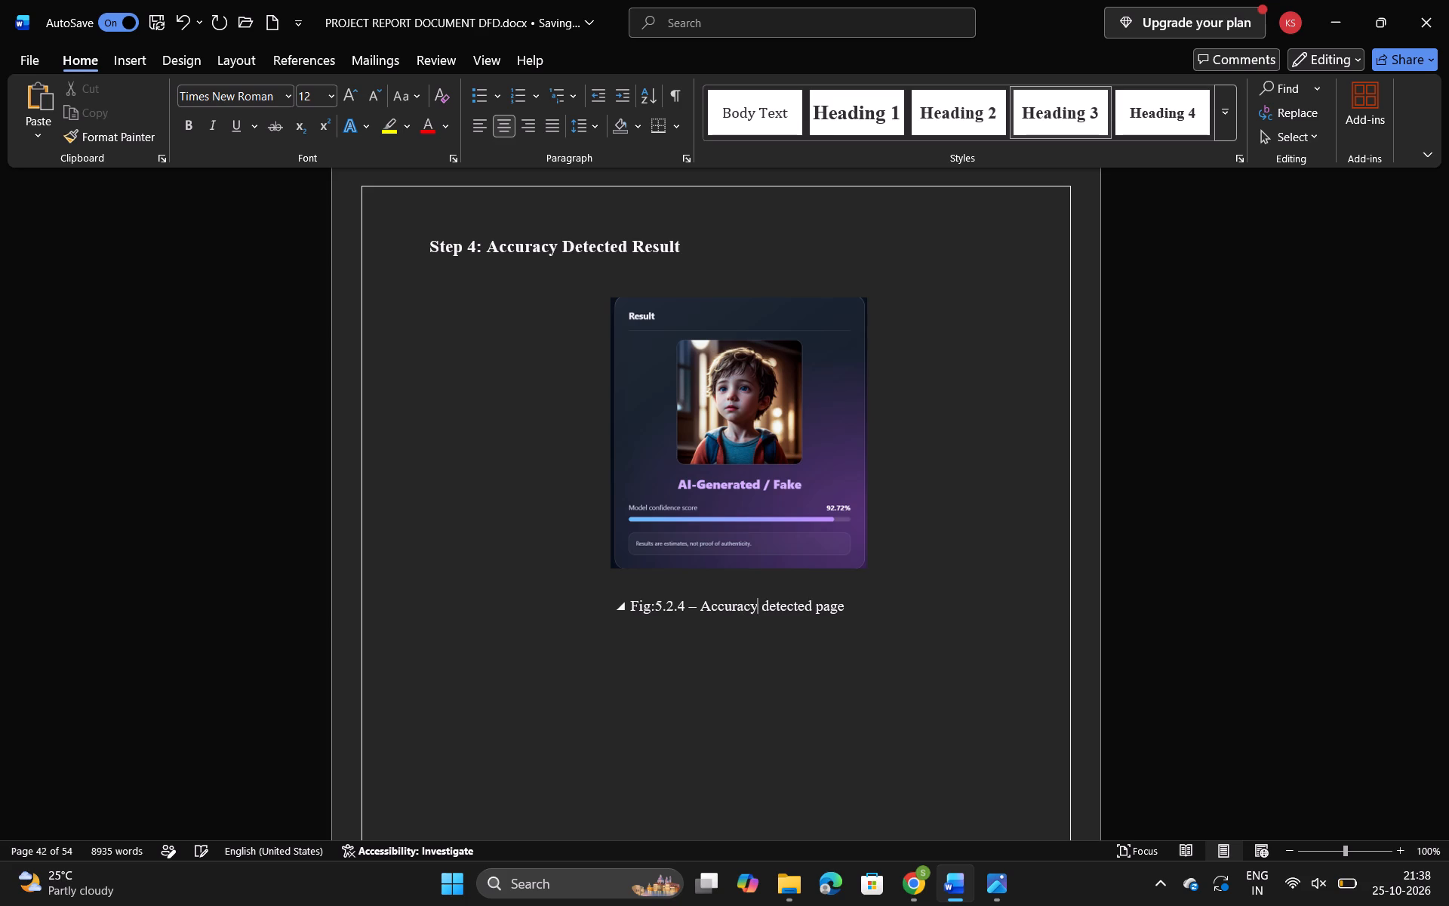
Enlarge the Step 4 result picture to about 1.6 times its height and 1.7 times its width.
{"action": "left_click", "coordinate": [749, 561]}
{"action": "left_click_drag", "start_coordinate": [737, 571], "coordinate": [746, 734]}
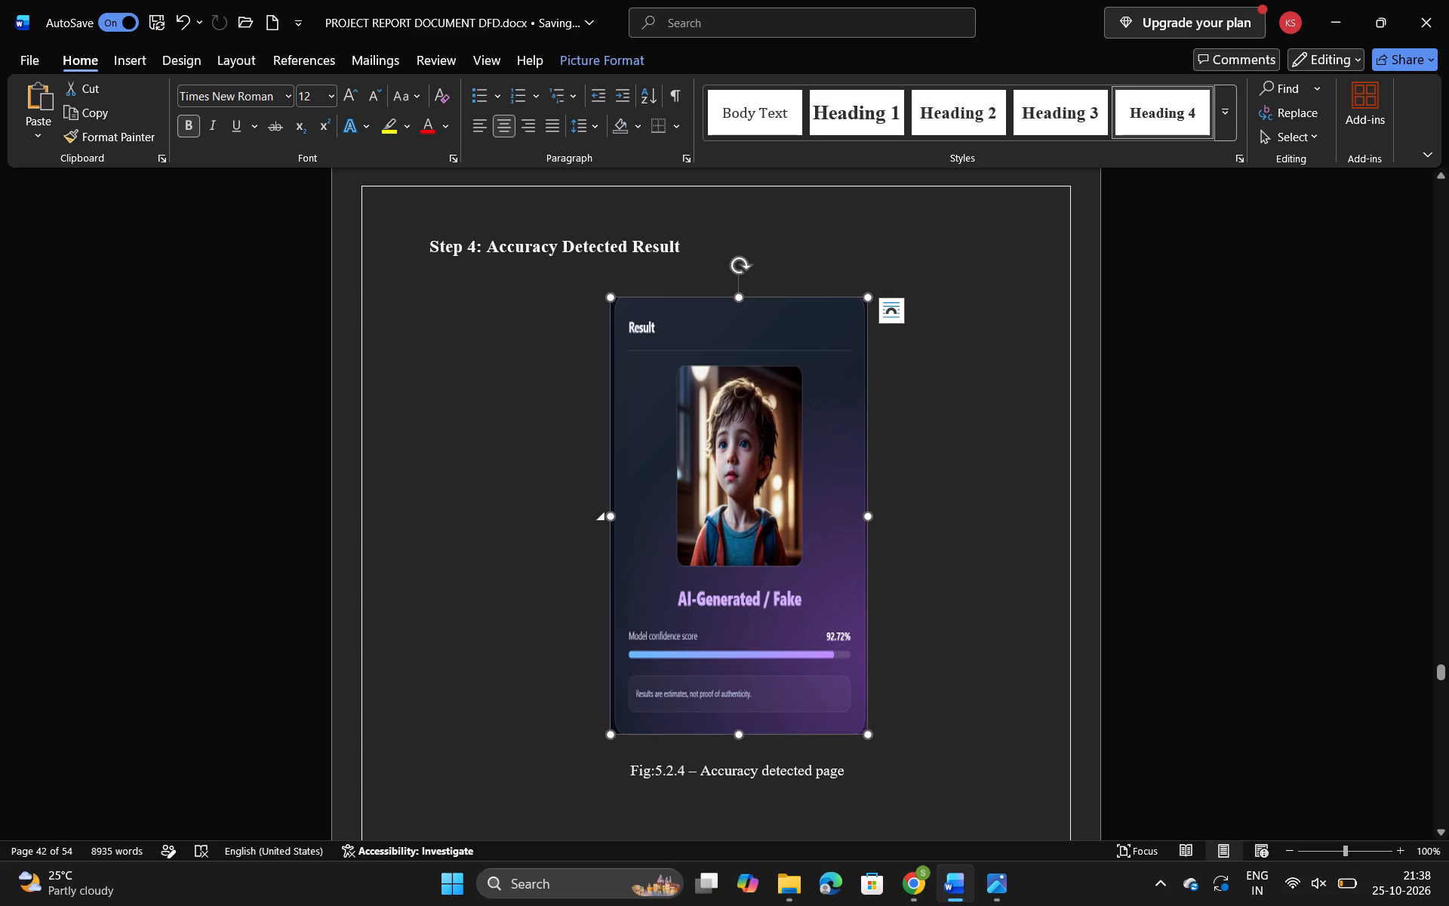
{"action": "left_click_drag", "start_coordinate": [870, 517], "coordinate": [1007, 520]}
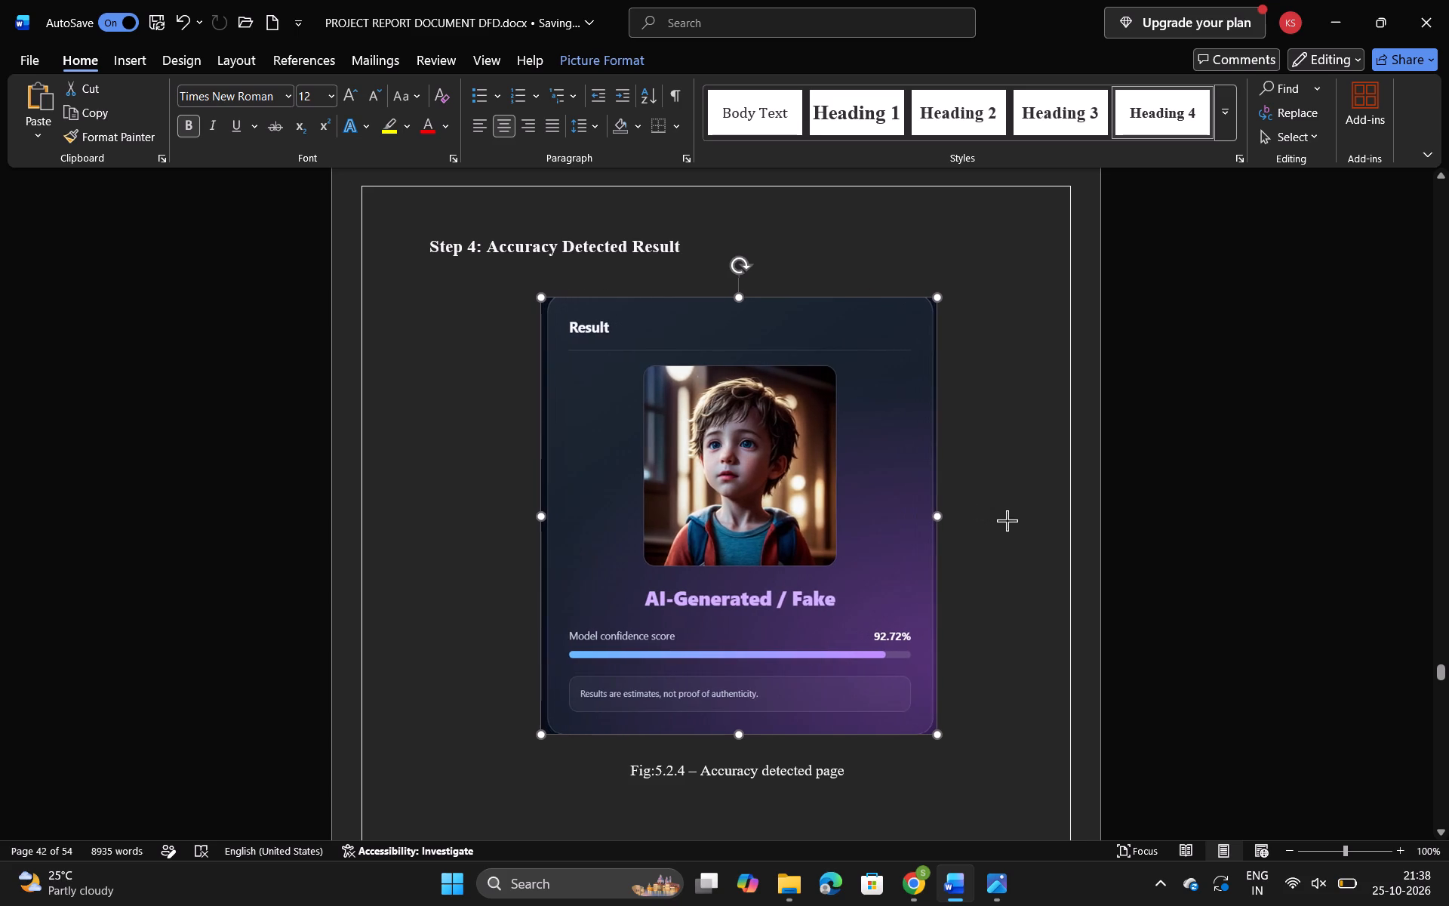
{"action": "left_click_drag", "start_coordinate": [1007, 520], "coordinate": [1056, 535]}
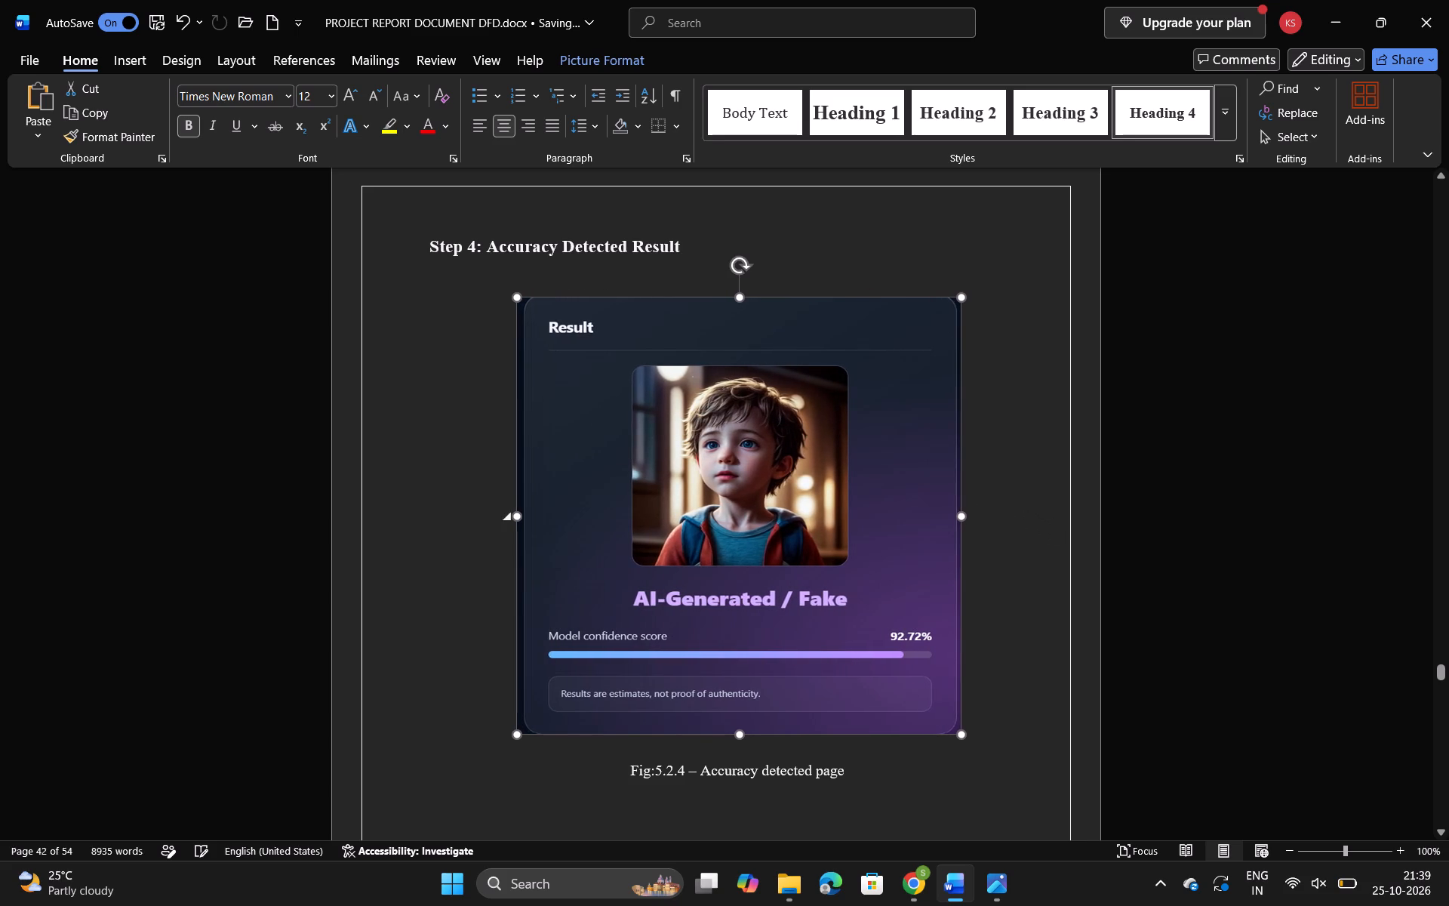
Remove the blank lines above the 5.3 System Integration & Implementation heading so it starts near the top of its page.
{"action": "scroll", "coordinate": [1038, 715], "scroll_direction": "down", "scroll_amount": 2}
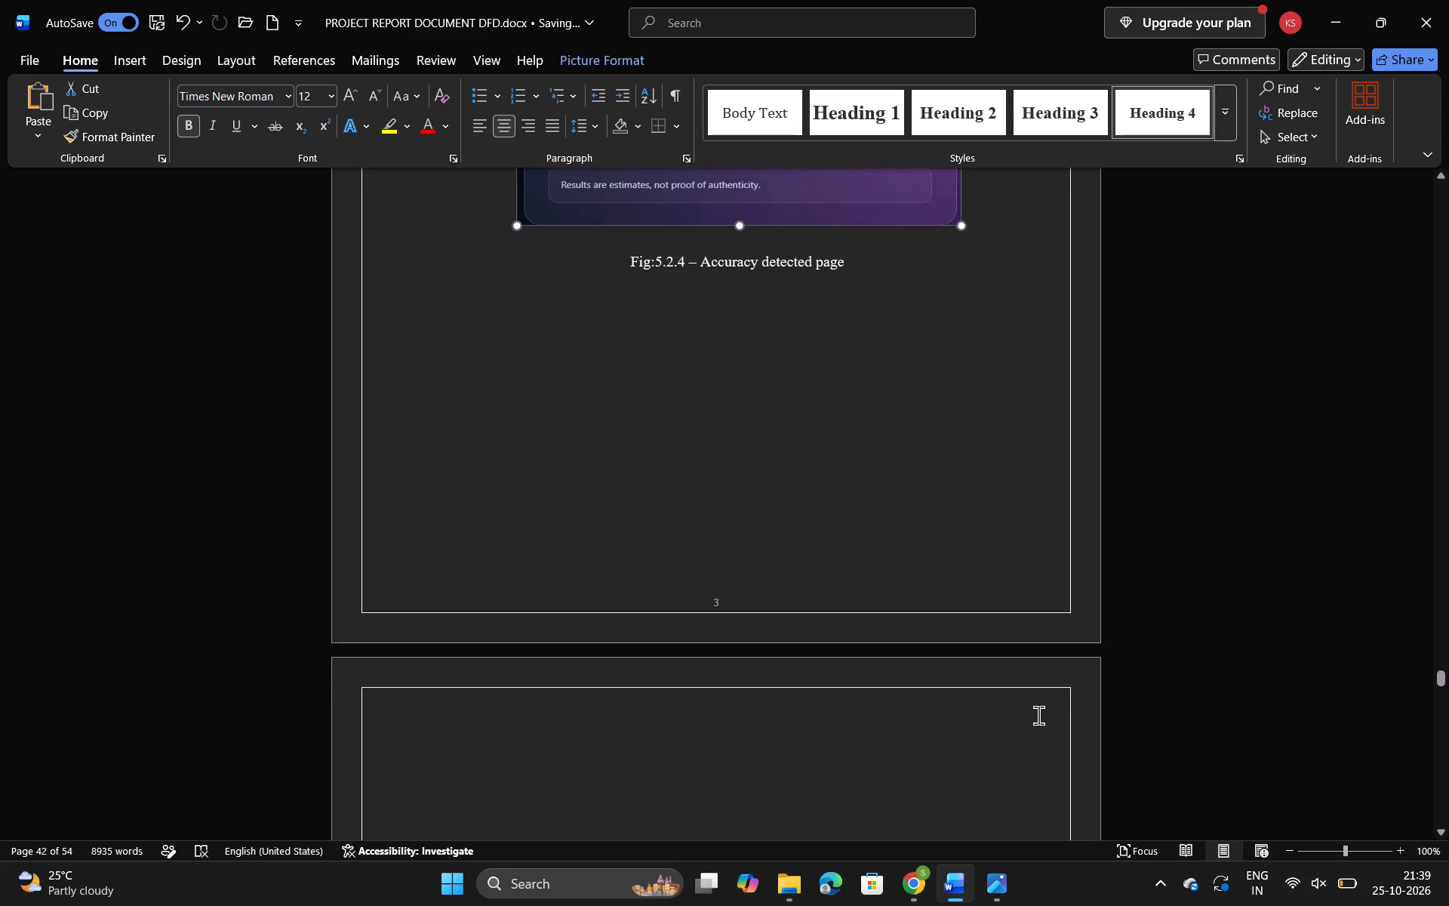
{"action": "scroll", "coordinate": [1038, 715], "scroll_direction": "down", "scroll_amount": 1}
{"action": "scroll", "coordinate": [784, 398], "scroll_direction": "up", "scroll_amount": 1}
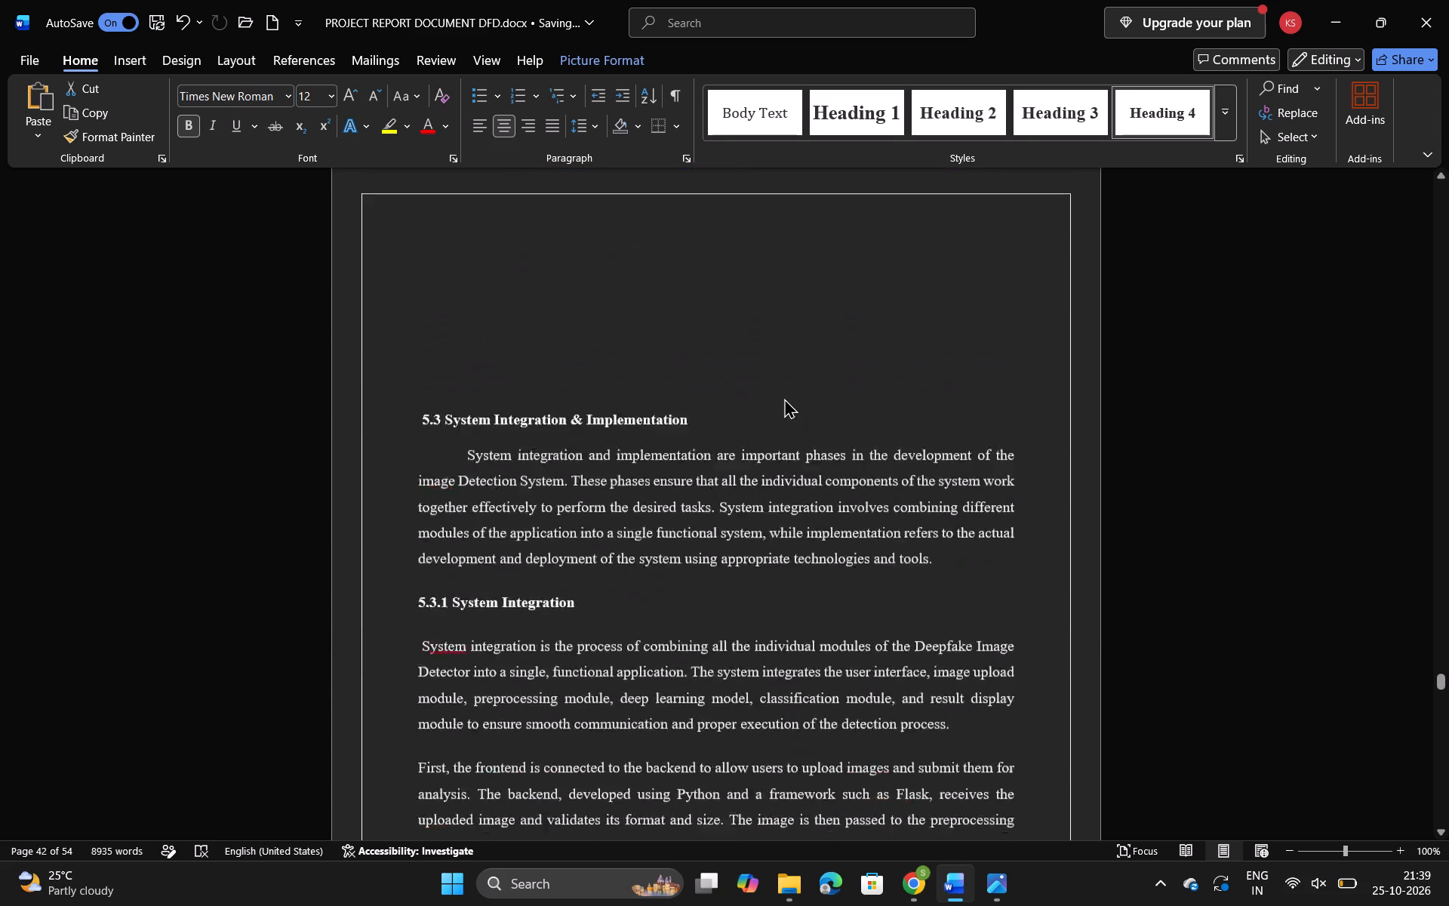
{"action": "scroll", "coordinate": [784, 398], "scroll_direction": "up", "scroll_amount": 1}
{"action": "left_click", "coordinate": [611, 673]}
{"action": "key", "text": "BackSpace"}
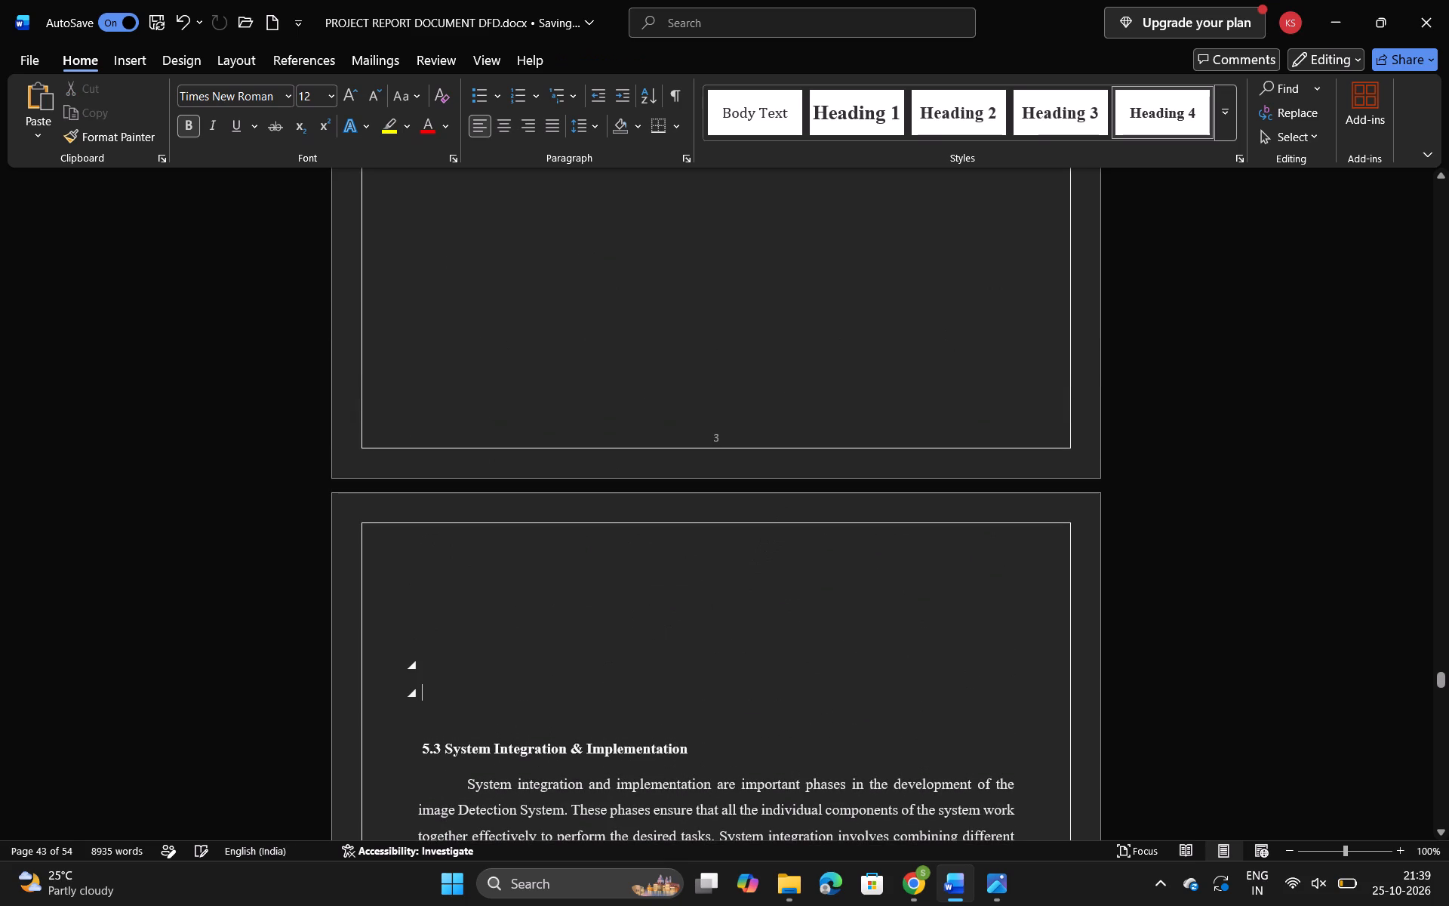
{"action": "key", "text": "BackSpace"}
{"action": "key", "text": "BackSpace"}
{"action": "key", "text": "BackSpace"}
{"action": "key", "text": "BackSpace"}
{"action": "key", "text": "BackSpace"}
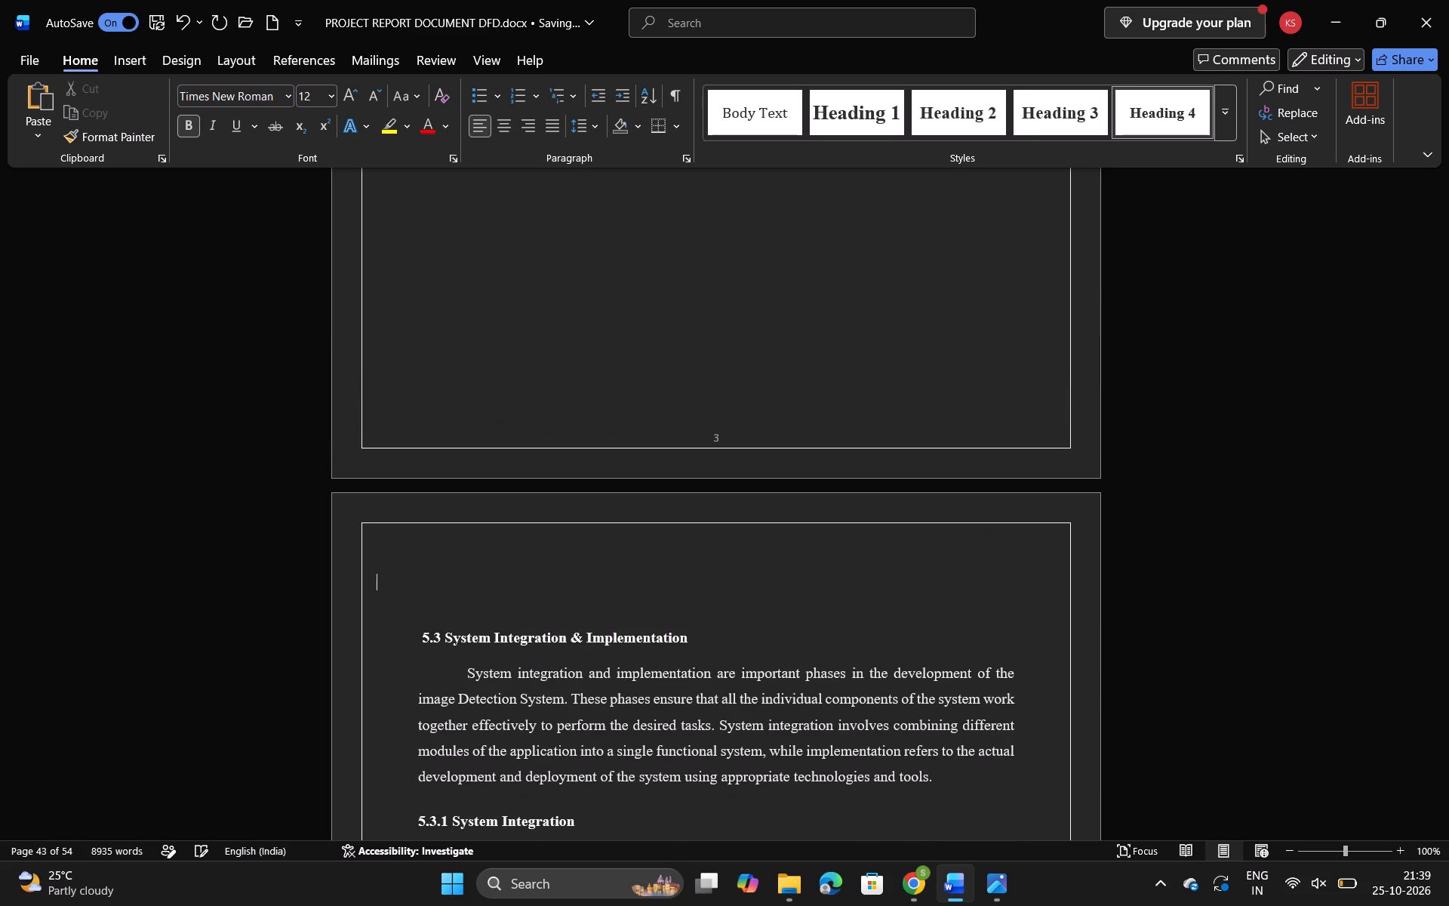
{"action": "key", "text": "BackSpace"}
Review the report's content and page layout from the section 5.2 figures through the conclusion, appendices and references to the end.
{"action": "scroll", "coordinate": [709, 620], "scroll_direction": "up", "scroll_amount": 1}
{"action": "scroll", "coordinate": [709, 620], "scroll_direction": "down", "scroll_amount": 1}
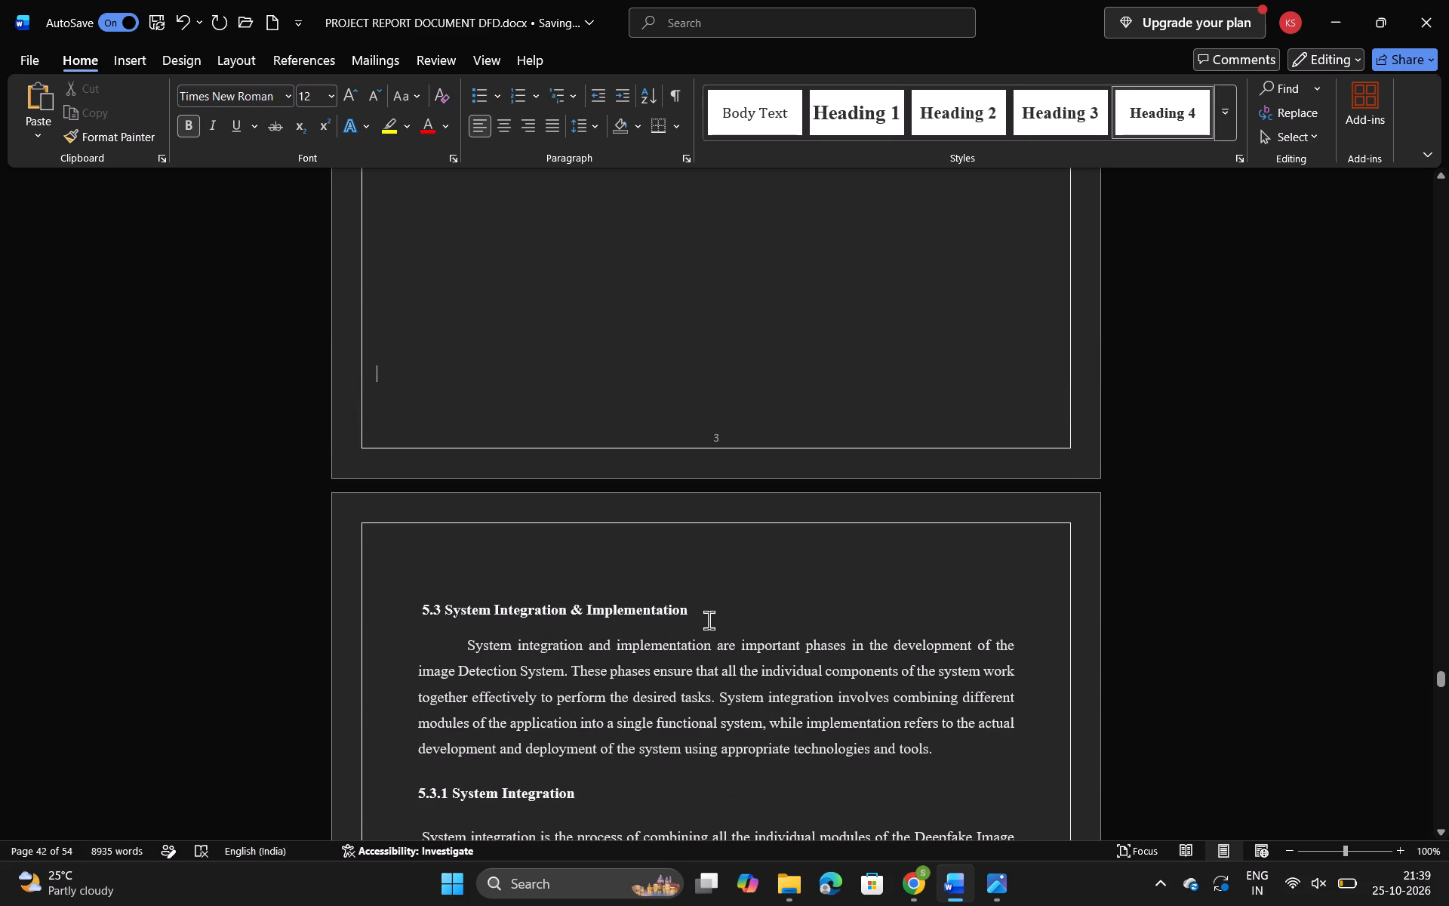
{"action": "scroll", "coordinate": [709, 620], "scroll_direction": "down", "scroll_amount": 1}
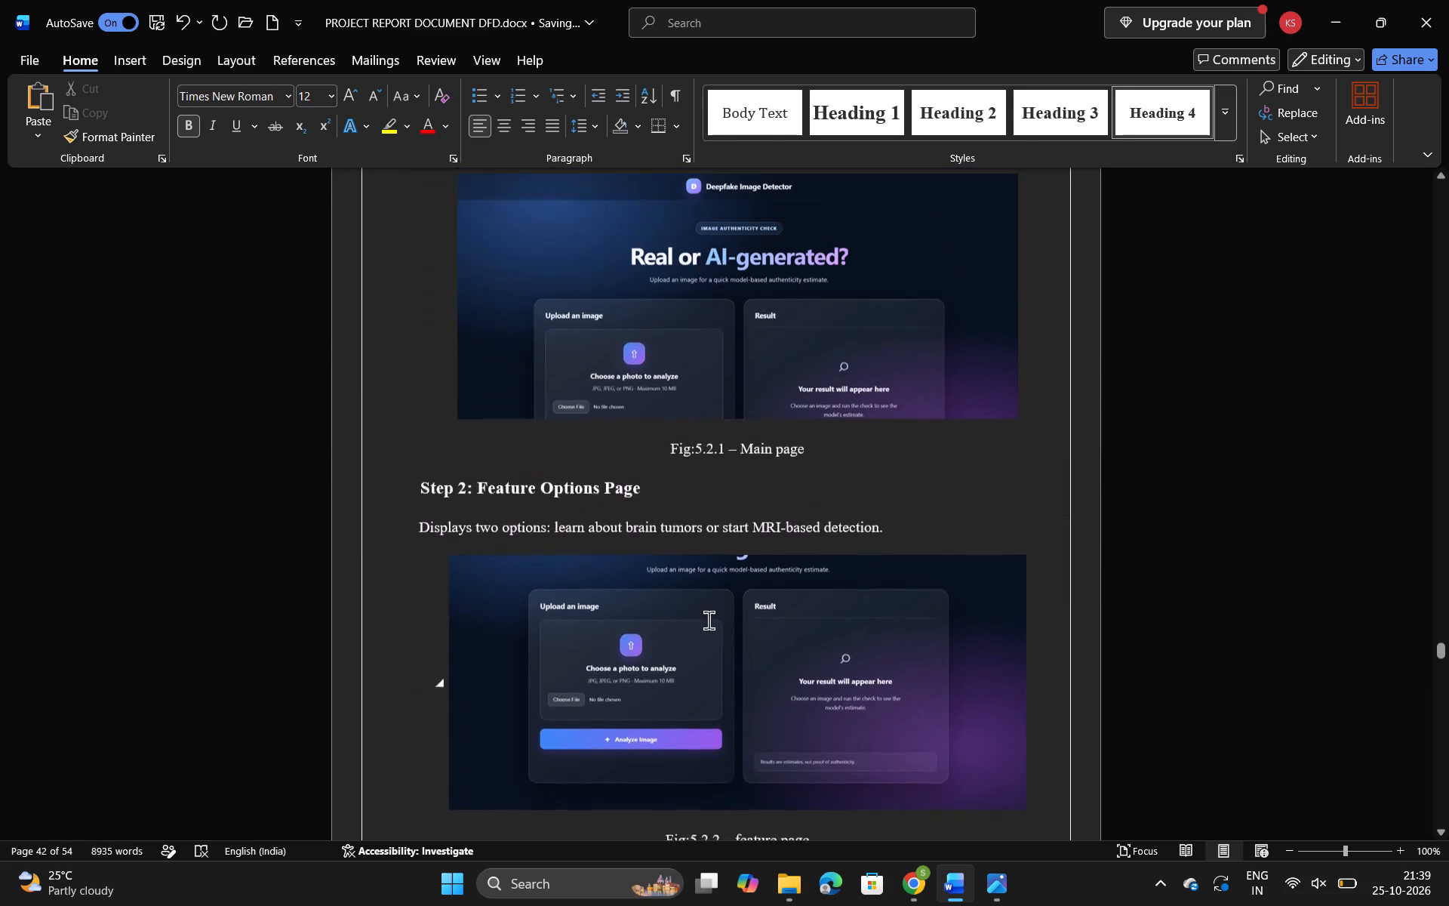
{"action": "scroll", "coordinate": [709, 620], "scroll_direction": "down", "scroll_amount": 2}
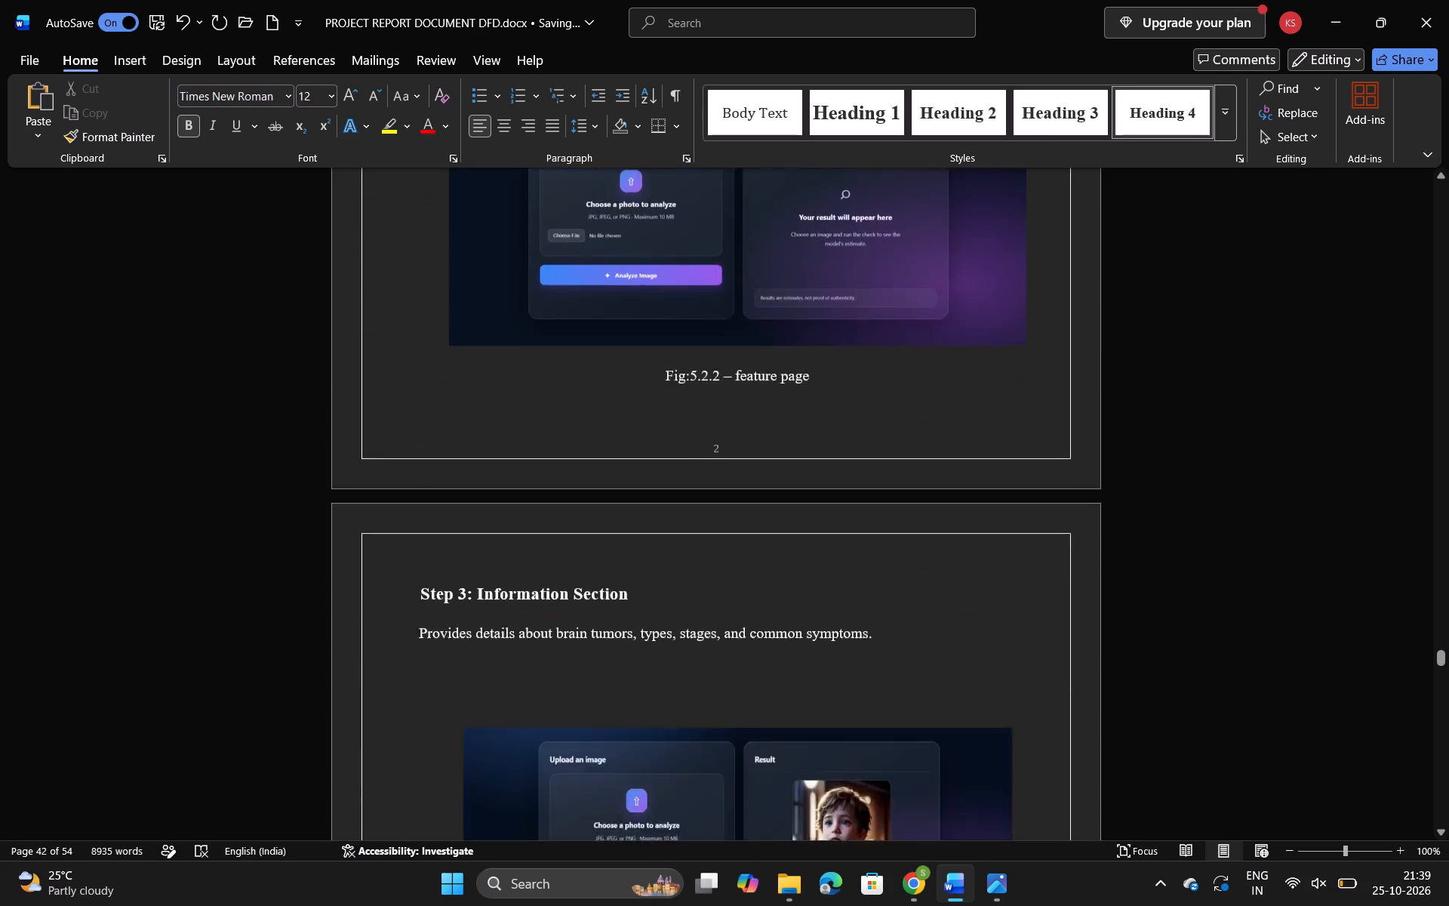
{"action": "scroll", "coordinate": [709, 620], "scroll_direction": "down", "scroll_amount": 1}
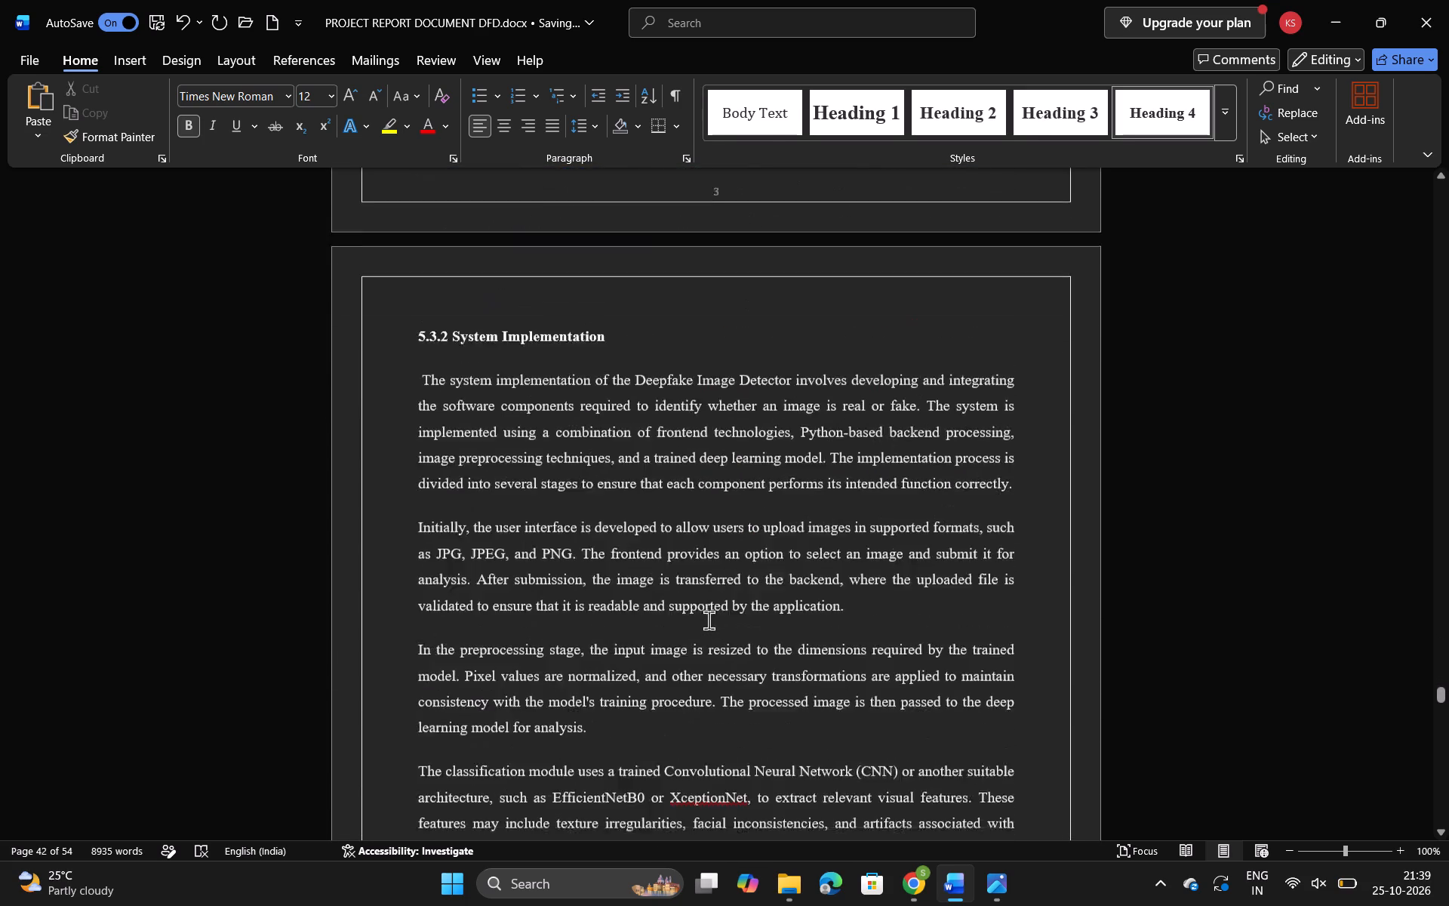
{"action": "scroll", "coordinate": [709, 620], "scroll_direction": "down", "scroll_amount": 2}
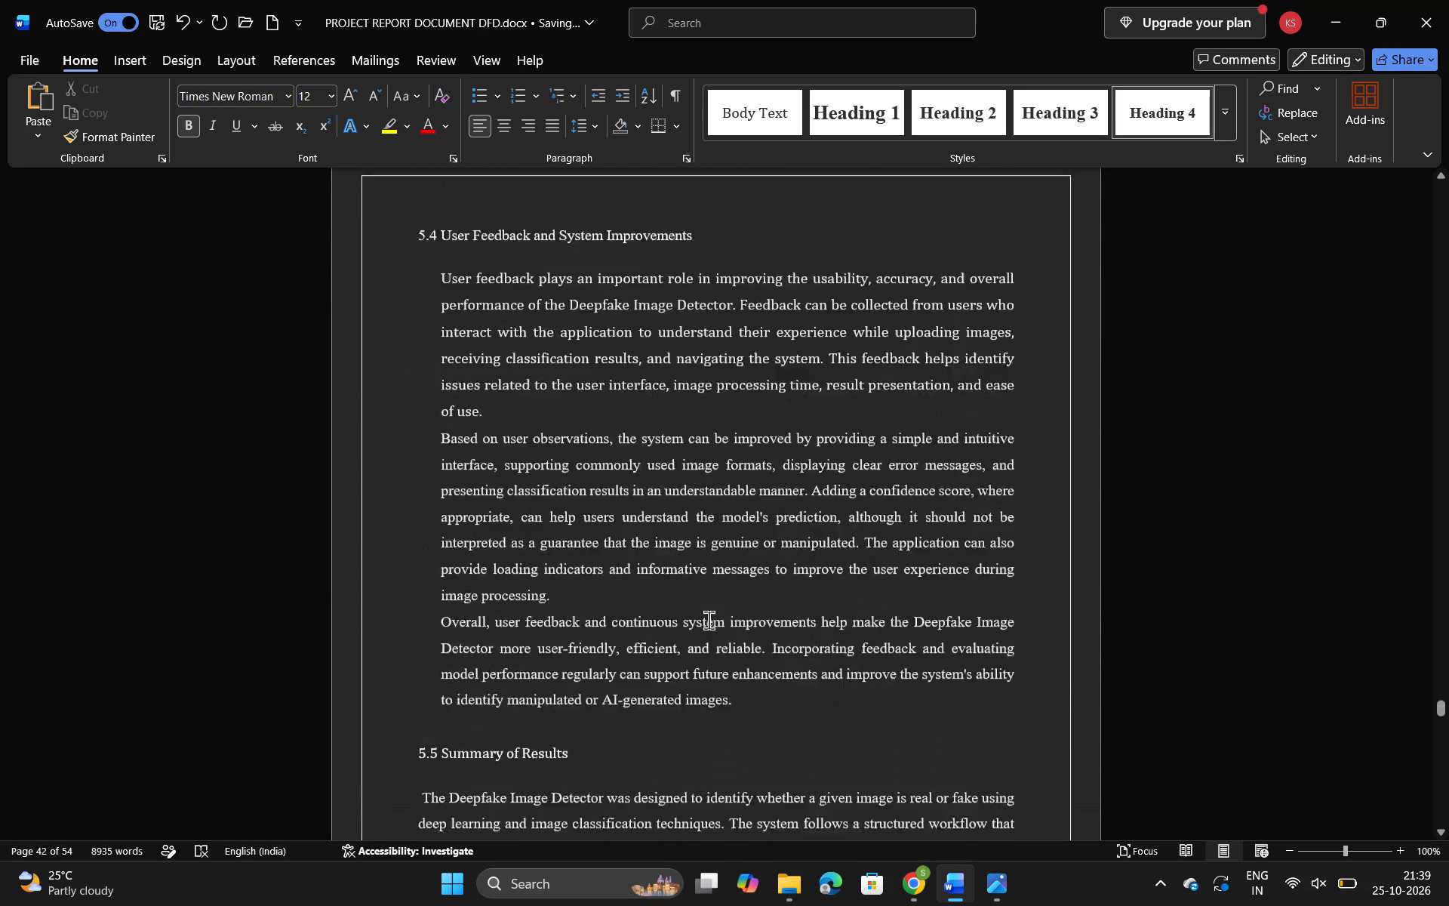
{"action": "scroll", "coordinate": [709, 620], "scroll_direction": "down", "scroll_amount": 2}
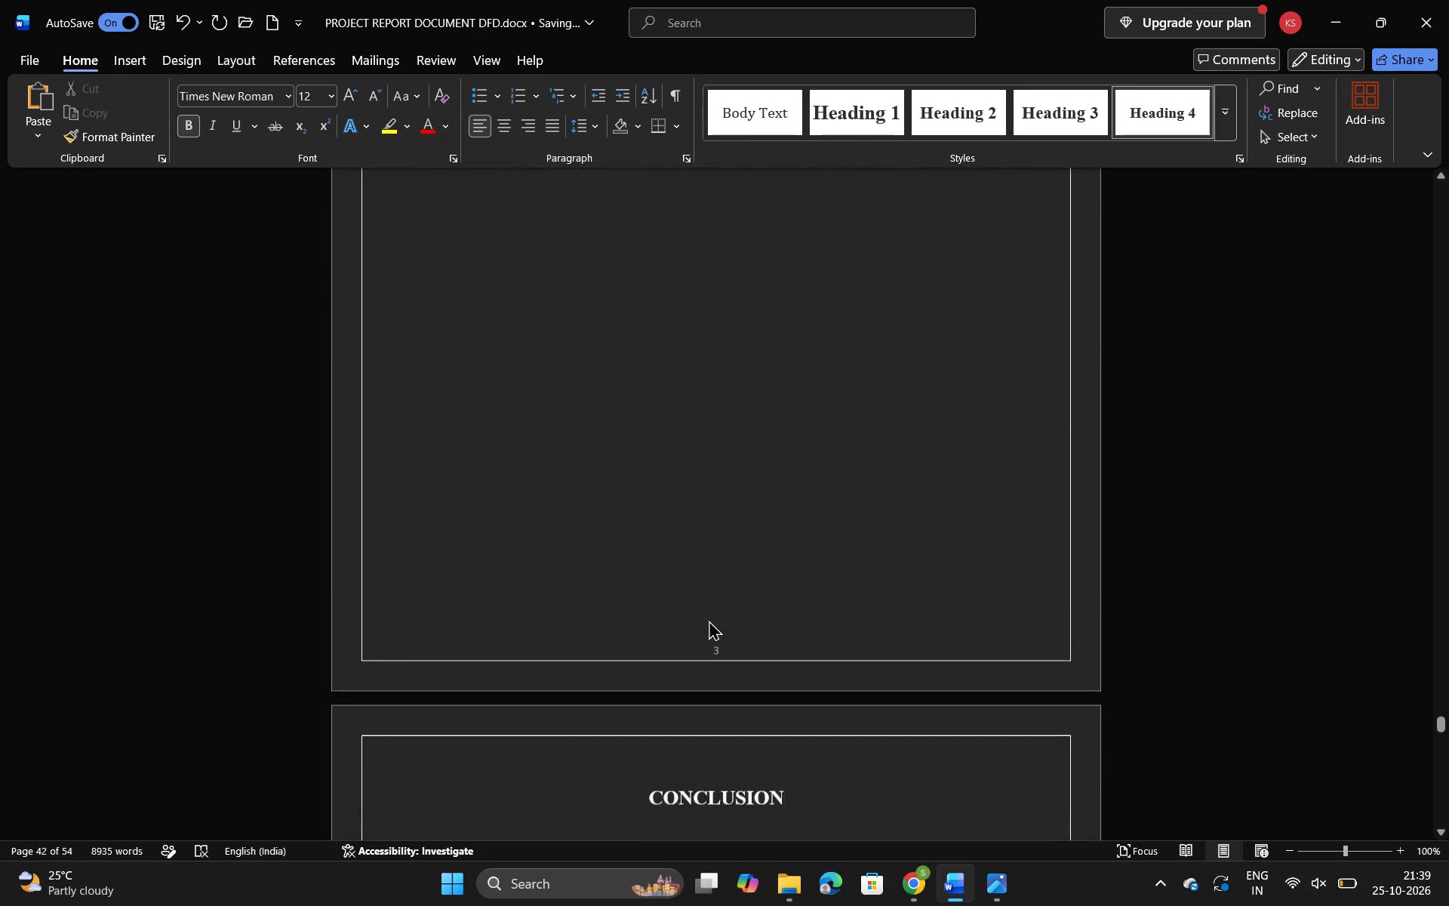
{"action": "scroll", "coordinate": [709, 620], "scroll_direction": "down", "scroll_amount": 3}
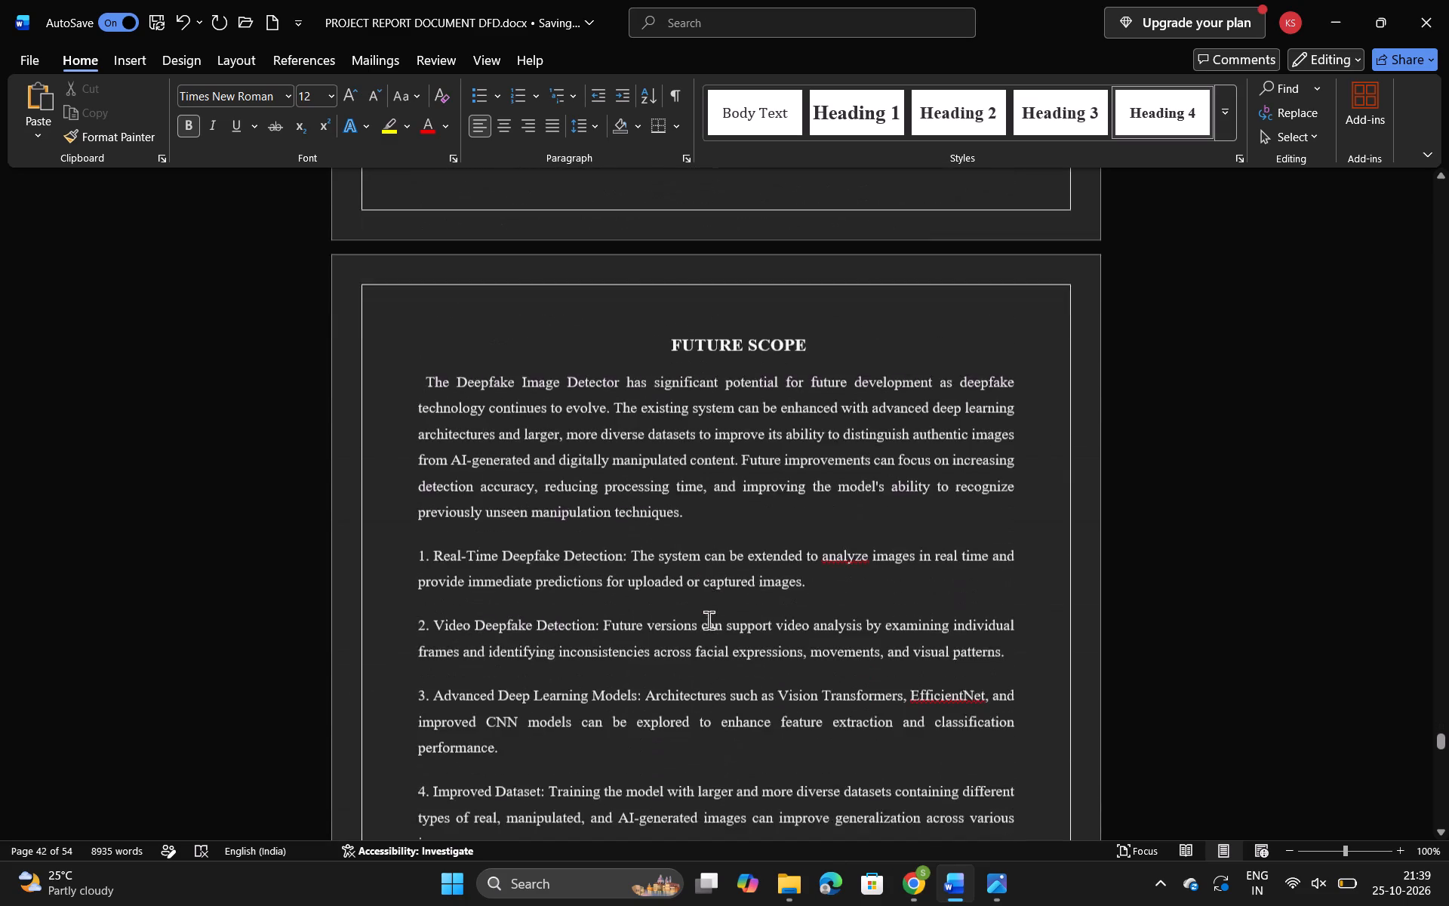
{"action": "scroll", "coordinate": [709, 620], "scroll_direction": "down", "scroll_amount": 2}
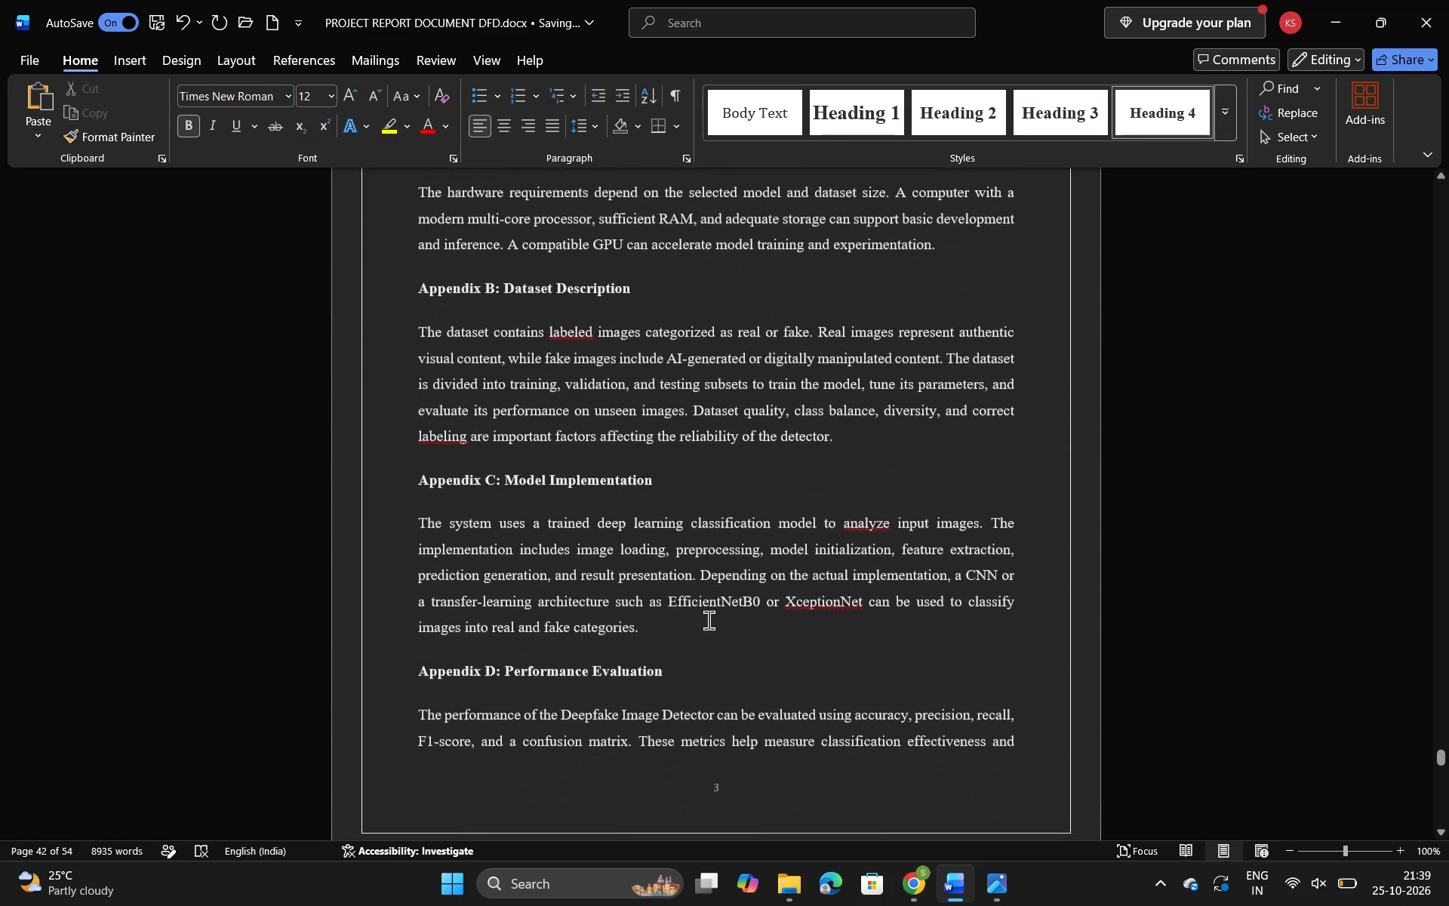
{"action": "scroll", "coordinate": [709, 620], "scroll_direction": "down", "scroll_amount": 2}
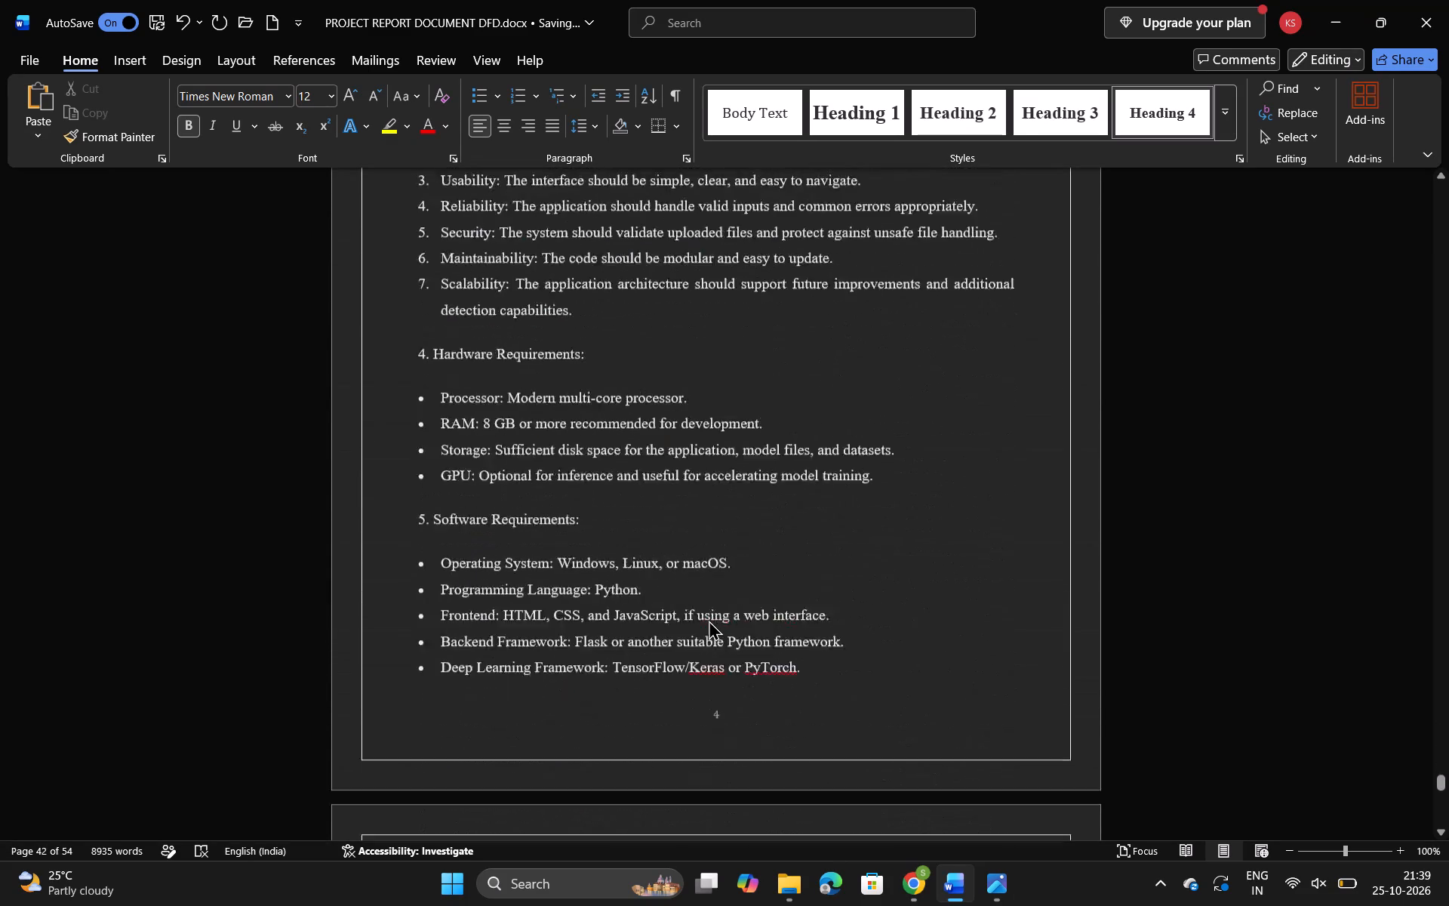
{"action": "scroll", "coordinate": [709, 620], "scroll_direction": "down", "scroll_amount": 3}
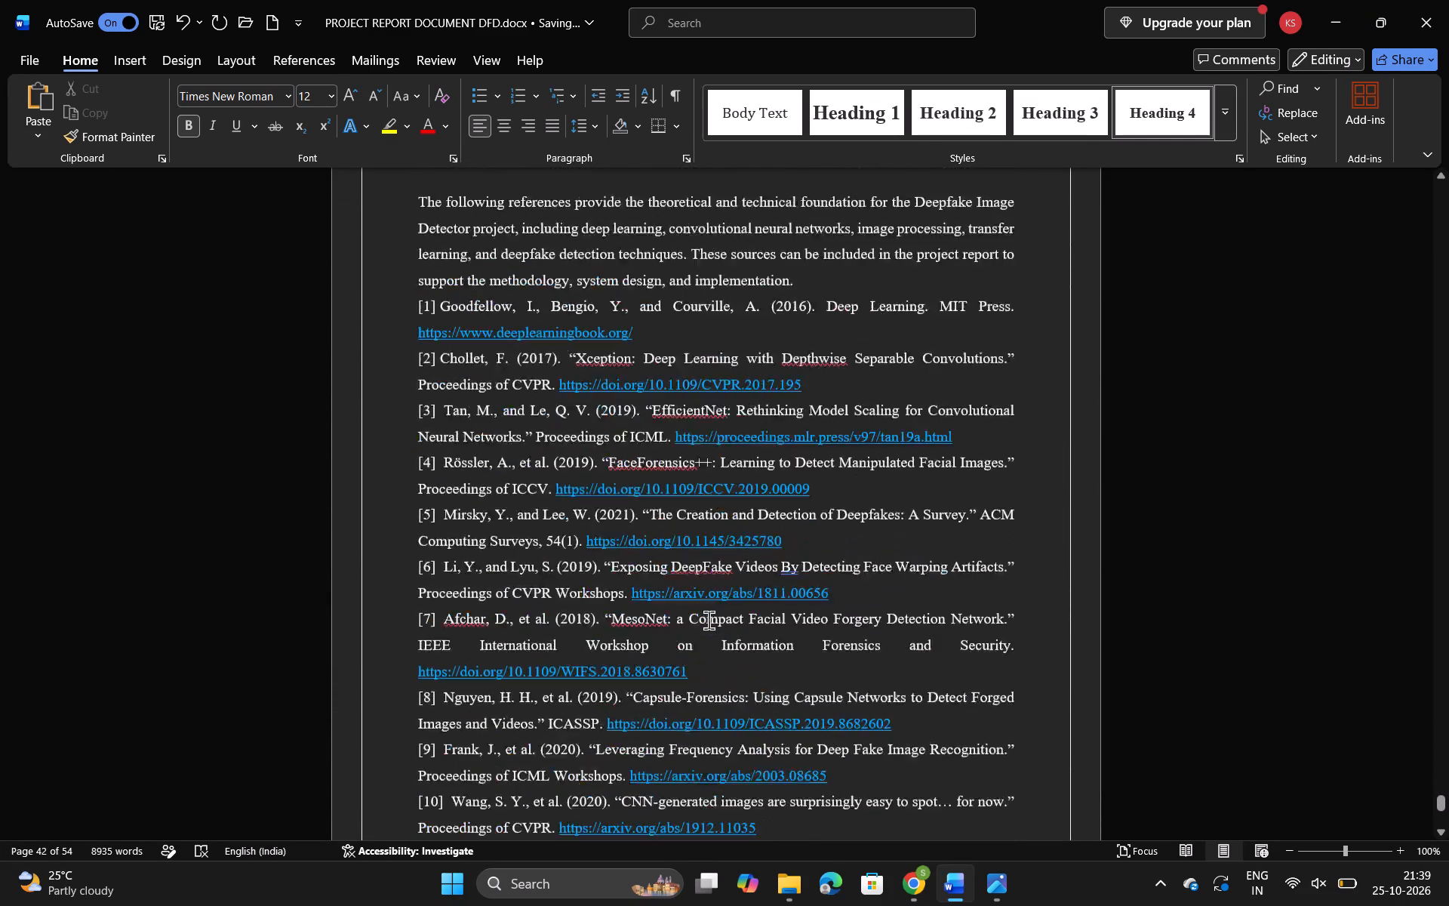
{"action": "scroll", "coordinate": [709, 620], "scroll_direction": "down", "scroll_amount": 4}
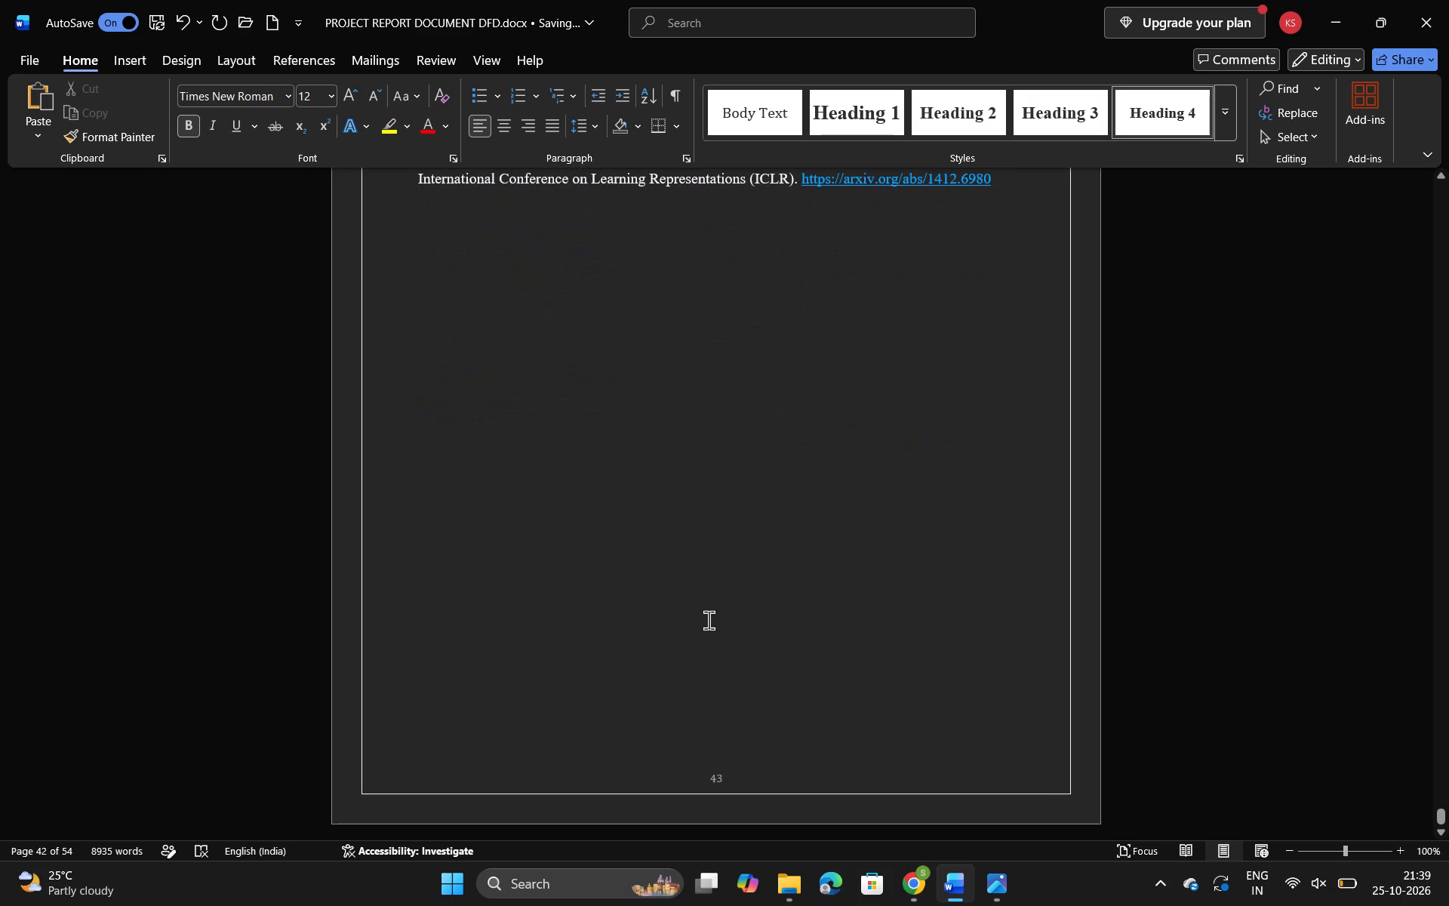
Review the report backwards from the references through chapters 5 and 4 to section 3.4 Pseudocode, checking content and page layout.
{"action": "scroll", "coordinate": [709, 620], "scroll_direction": "up", "scroll_amount": 2}
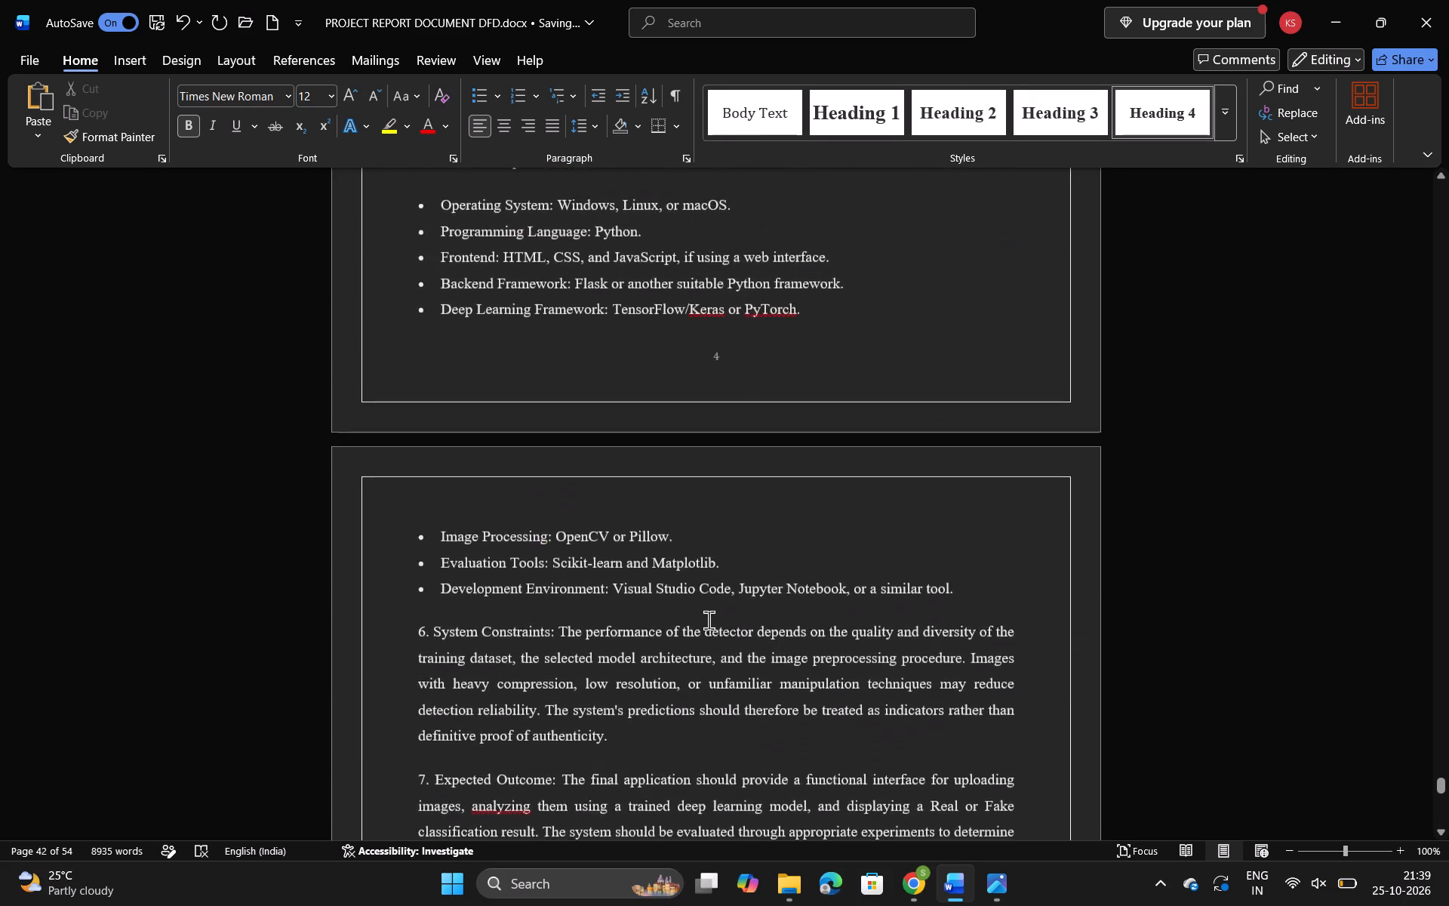
{"action": "scroll", "coordinate": [709, 620], "scroll_direction": "up", "scroll_amount": 3}
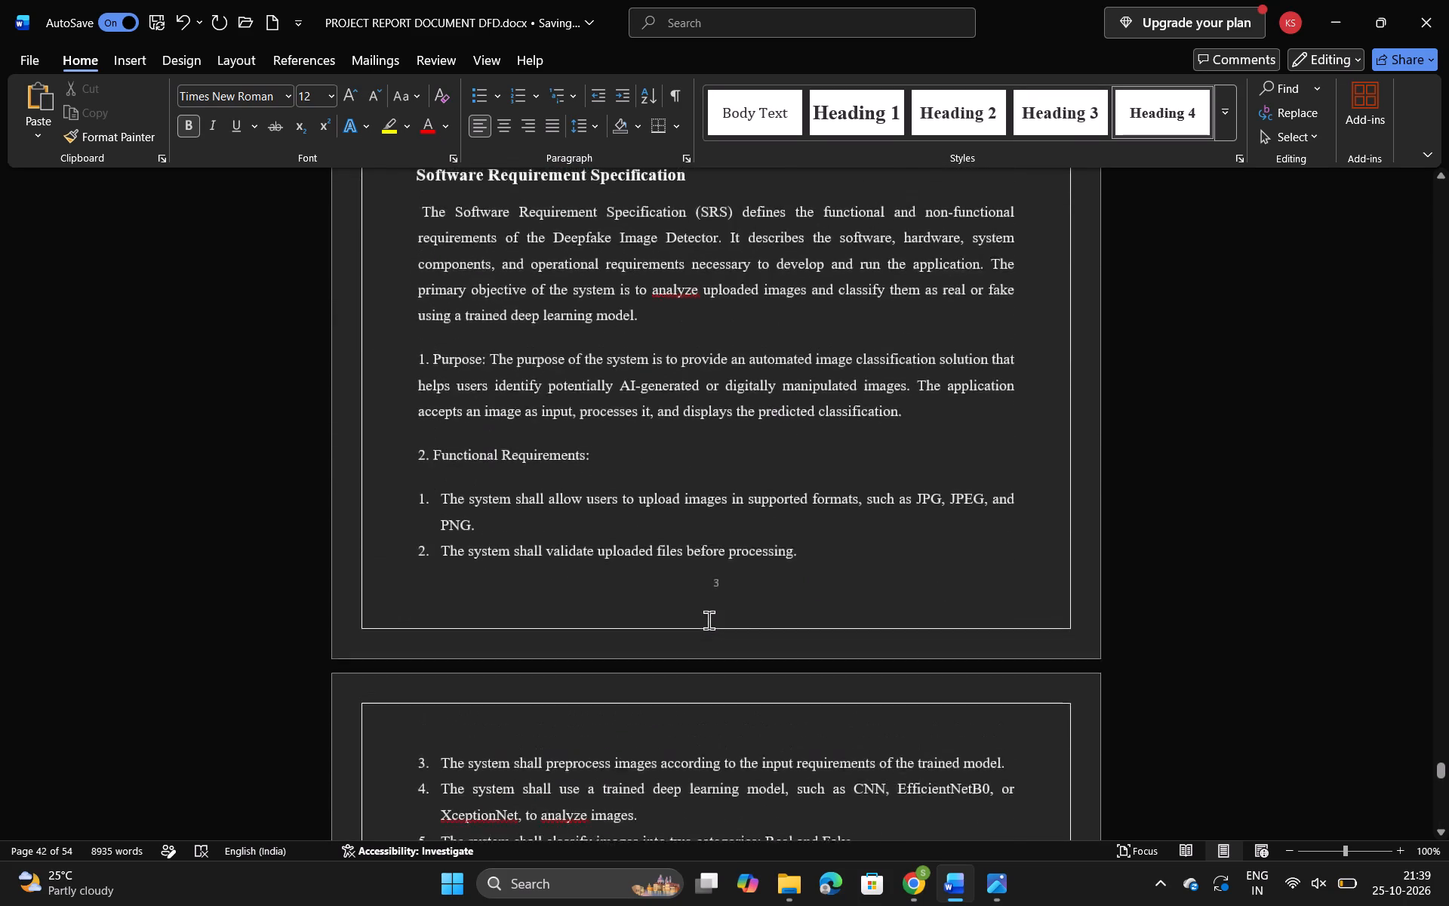
{"action": "scroll", "coordinate": [709, 620], "scroll_direction": "up", "scroll_amount": 1}
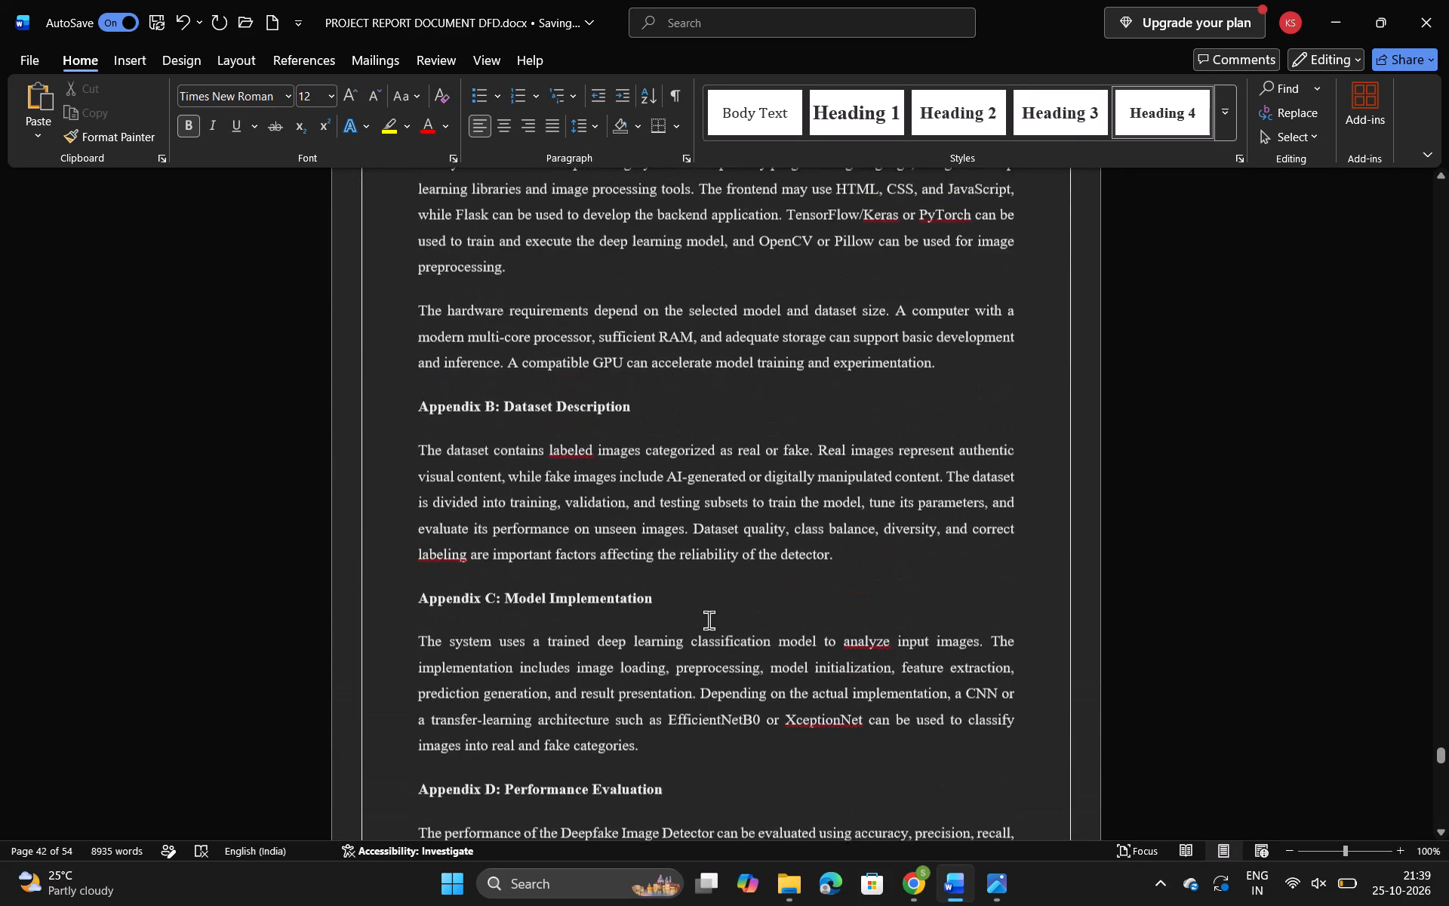
{"action": "scroll", "coordinate": [709, 620], "scroll_direction": "up", "scroll_amount": 1}
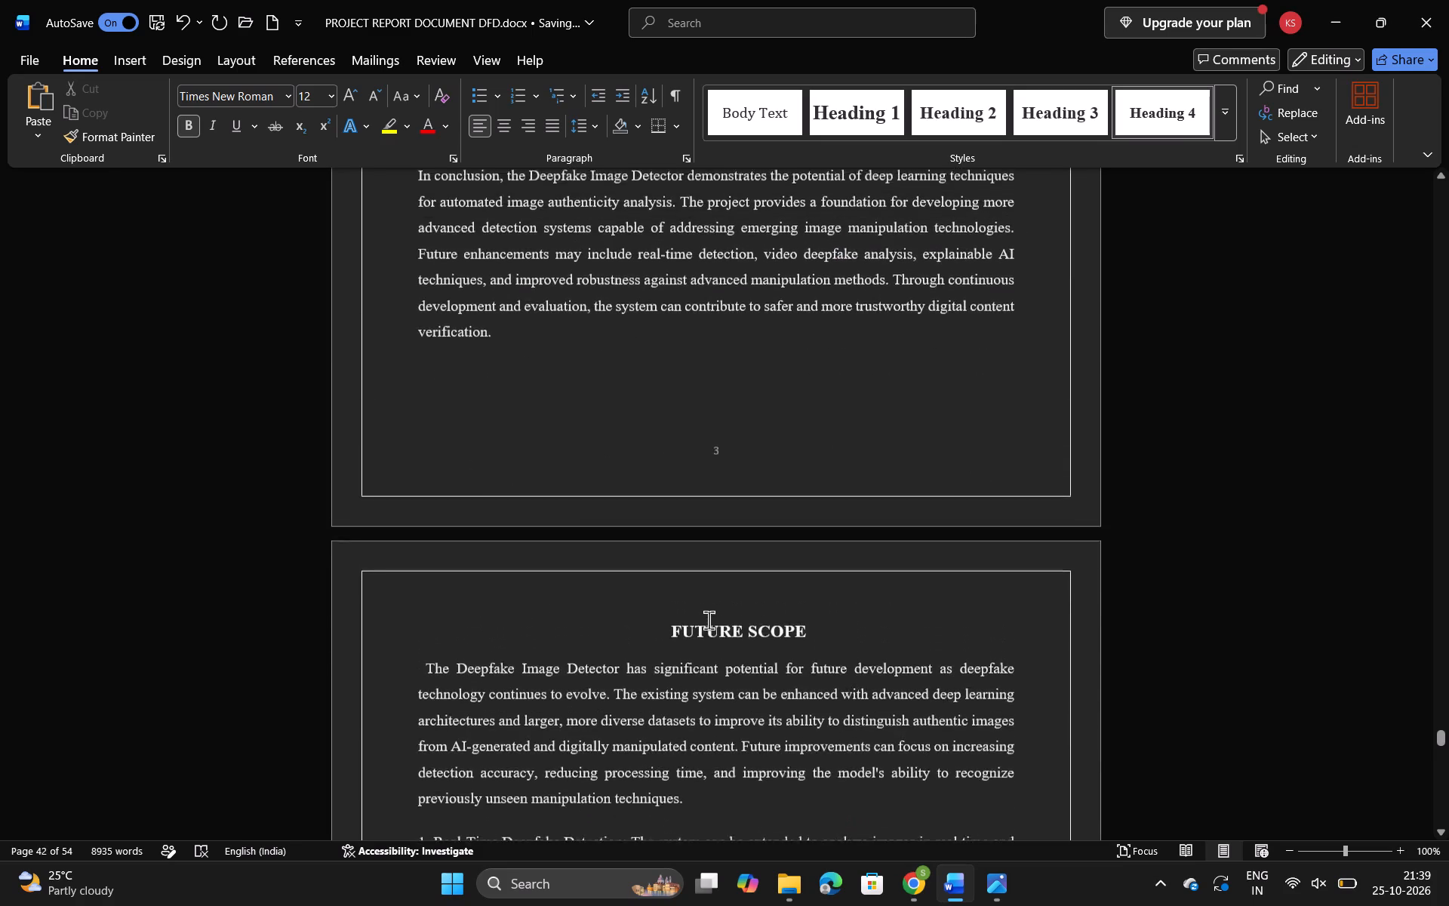
{"action": "scroll", "coordinate": [709, 620], "scroll_direction": "up", "scroll_amount": 3}
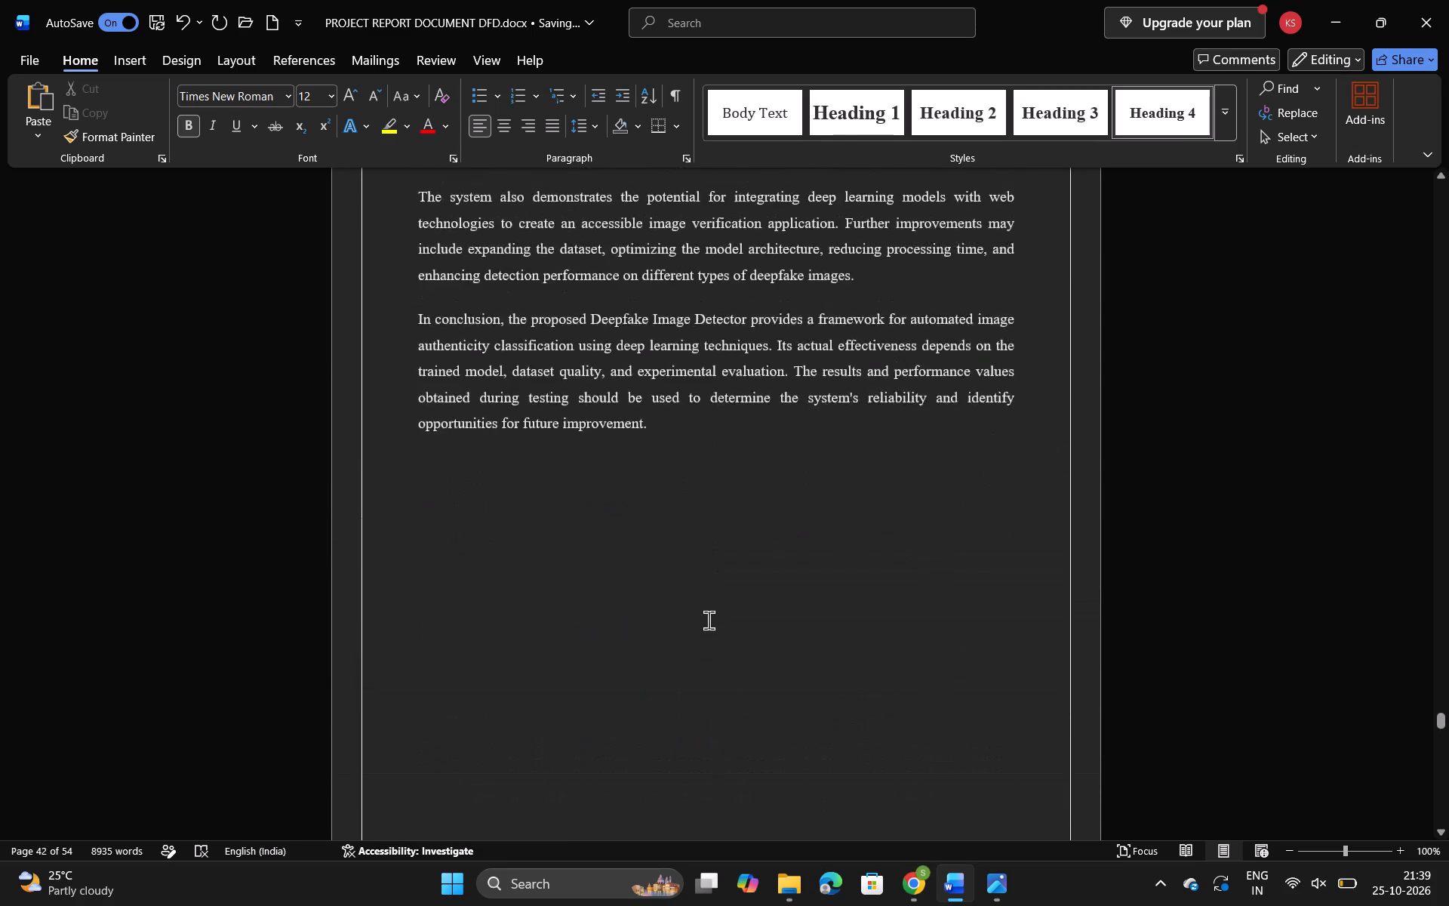
{"action": "scroll", "coordinate": [709, 620], "scroll_direction": "up", "scroll_amount": 3}
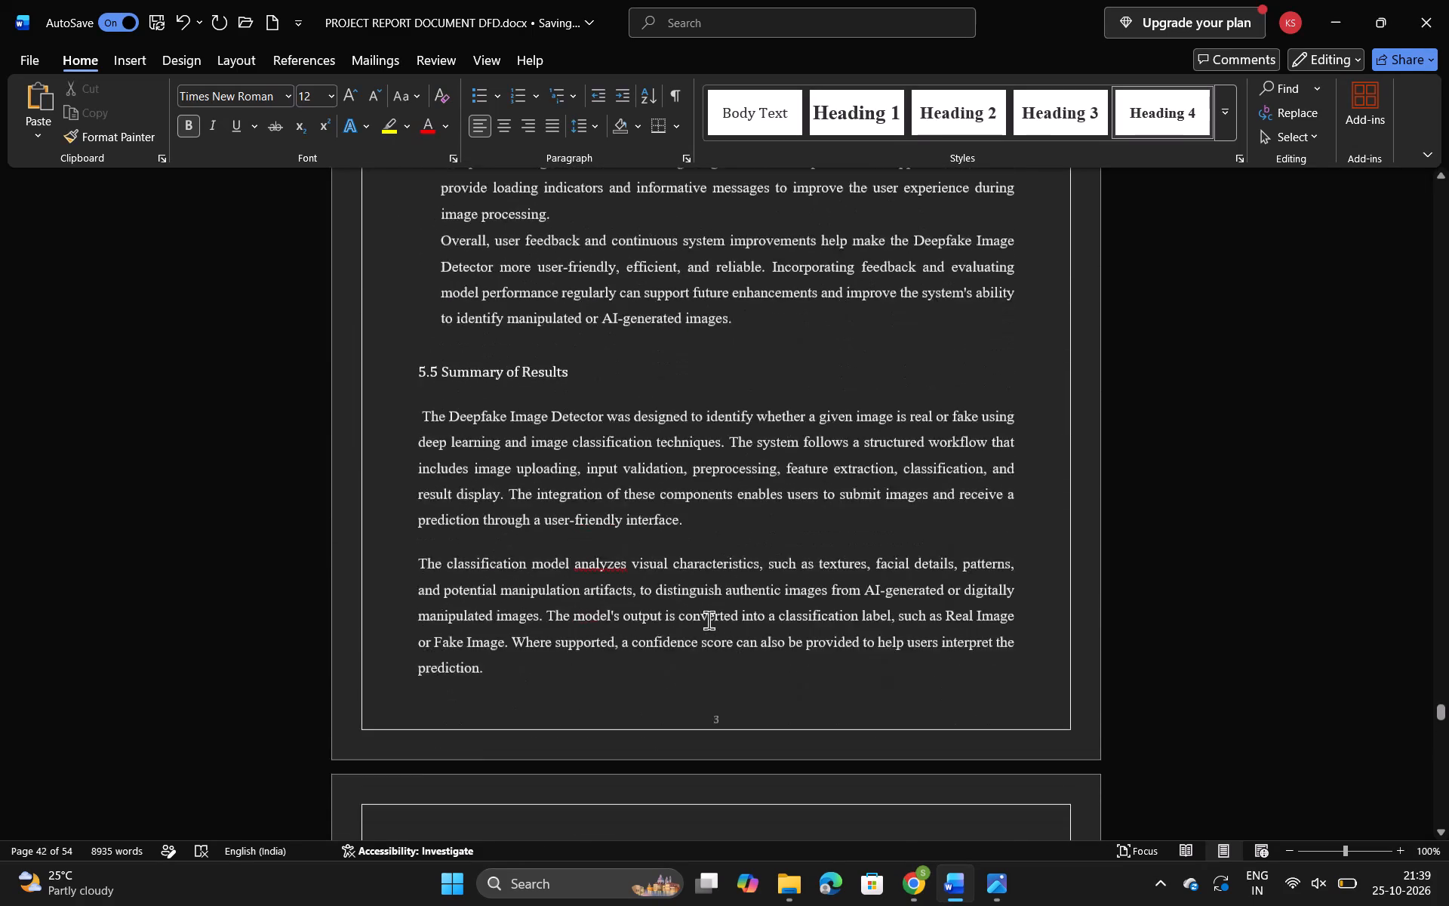
{"action": "scroll", "coordinate": [709, 620], "scroll_direction": "up", "scroll_amount": 1}
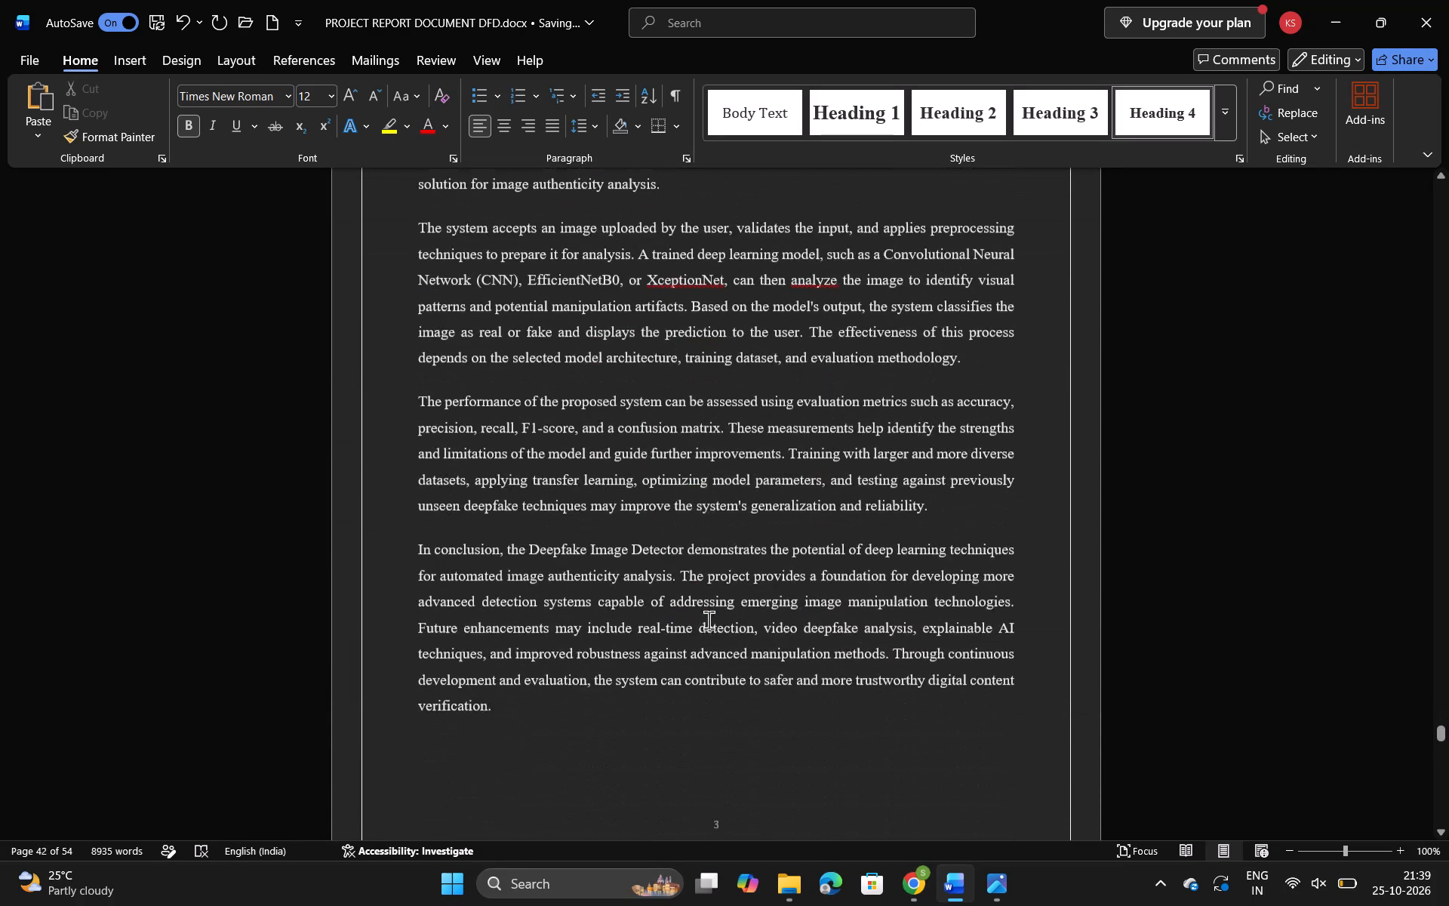
{"action": "scroll", "coordinate": [709, 620], "scroll_direction": "up", "scroll_amount": 2}
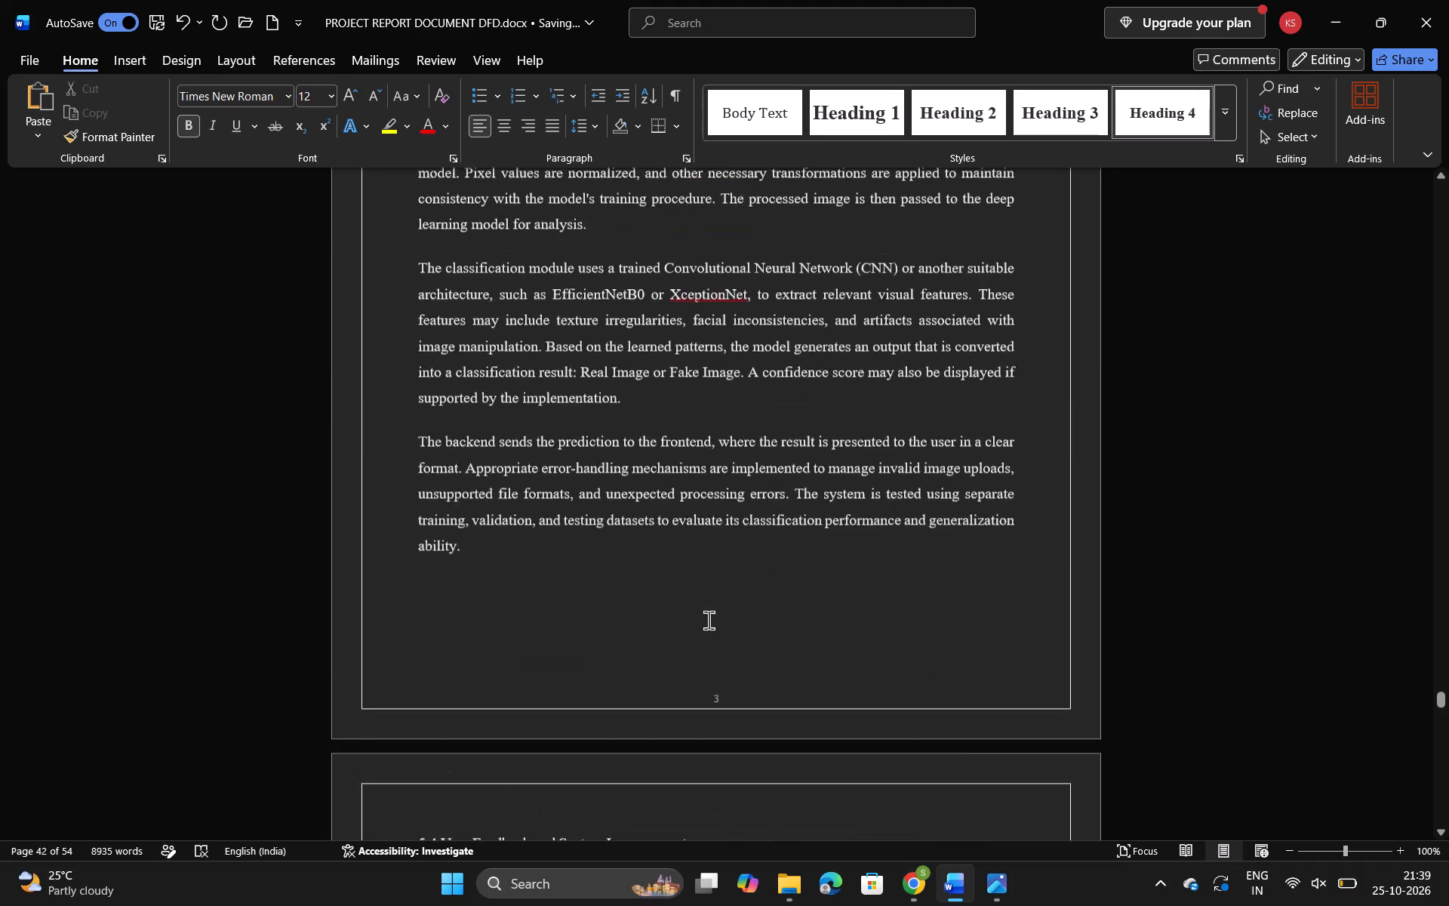
{"action": "scroll", "coordinate": [709, 620], "scroll_direction": "up", "scroll_amount": 4}
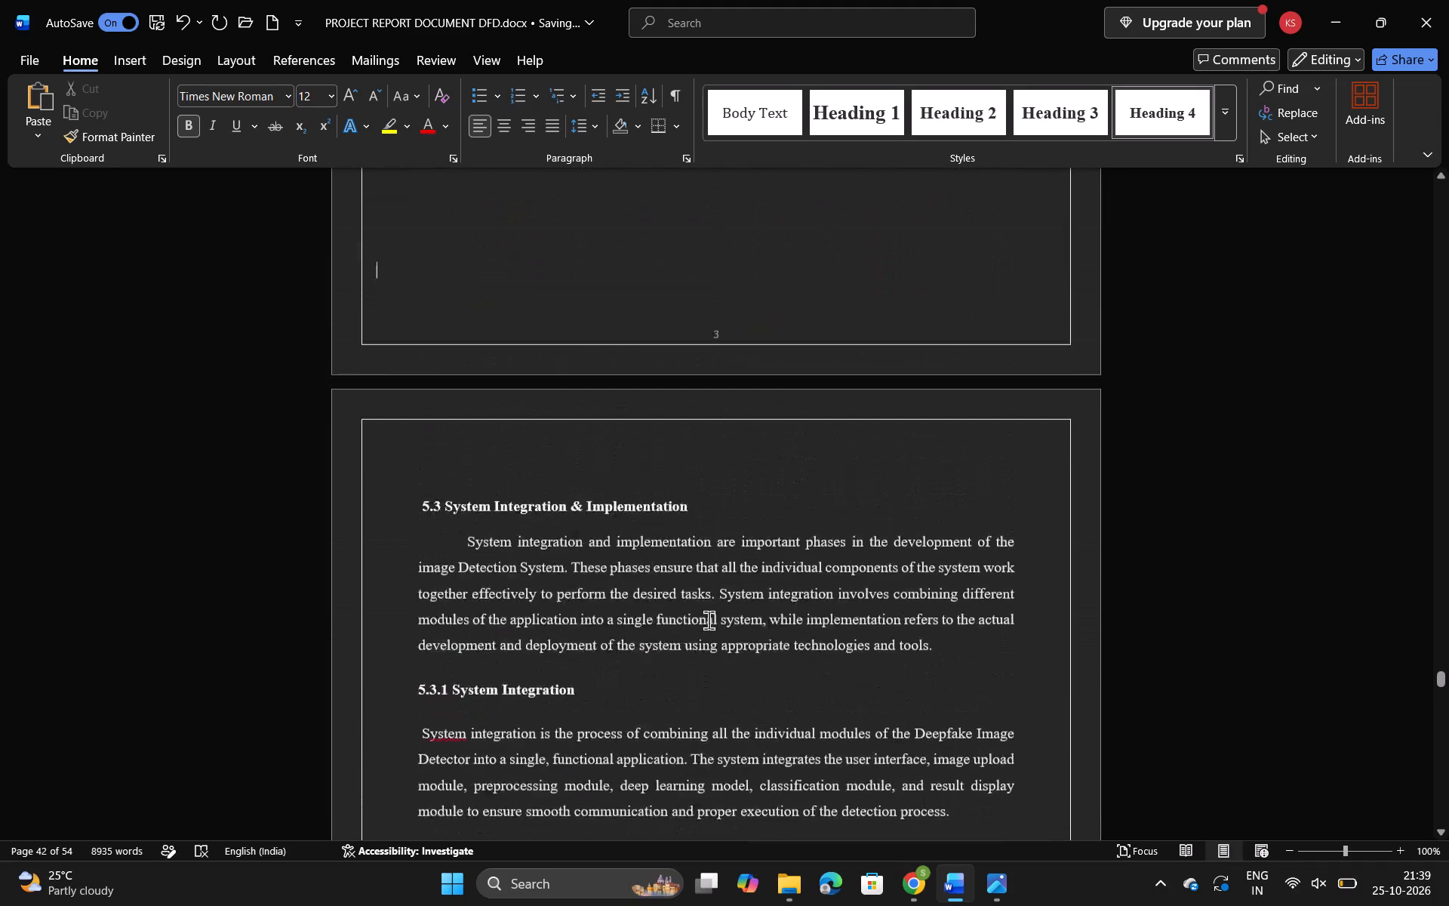
{"action": "scroll", "coordinate": [709, 620], "scroll_direction": "up", "scroll_amount": 3}
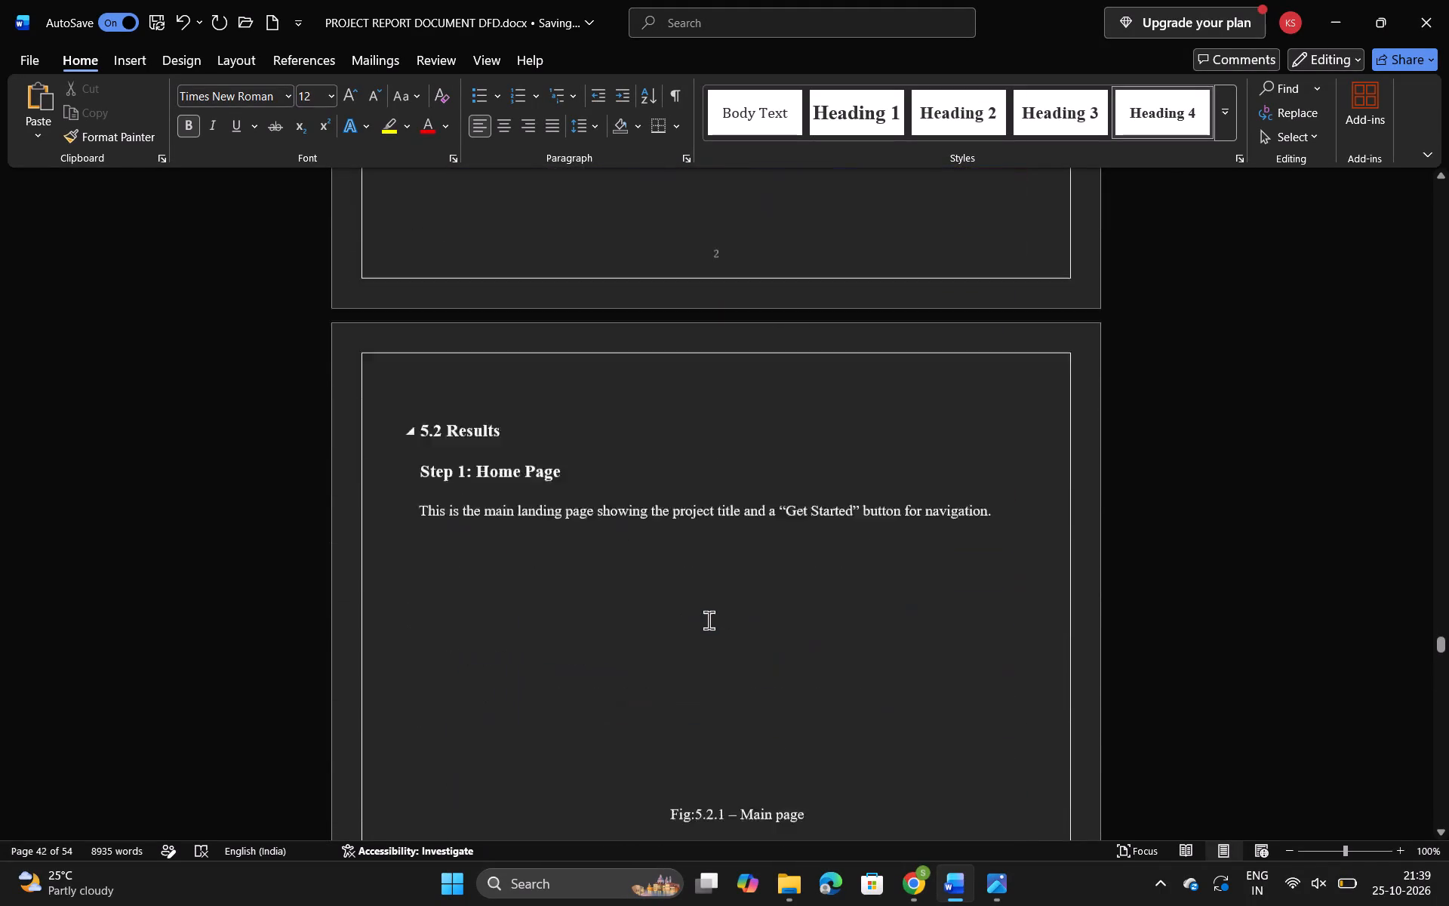
{"action": "scroll", "coordinate": [709, 620], "scroll_direction": "up", "scroll_amount": 3}
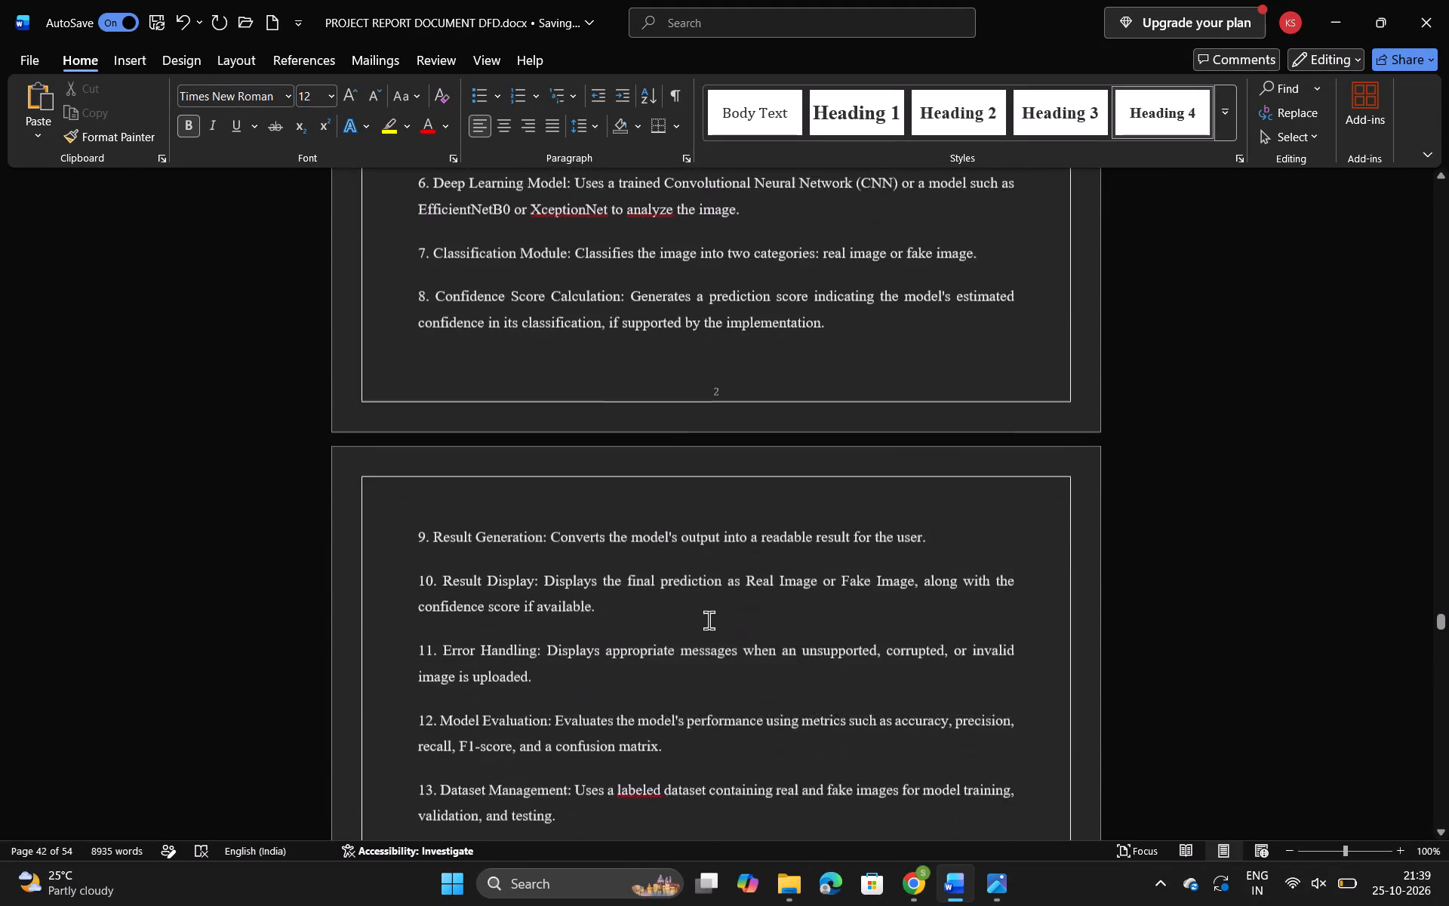
{"action": "scroll", "coordinate": [709, 620], "scroll_direction": "up", "scroll_amount": 3}
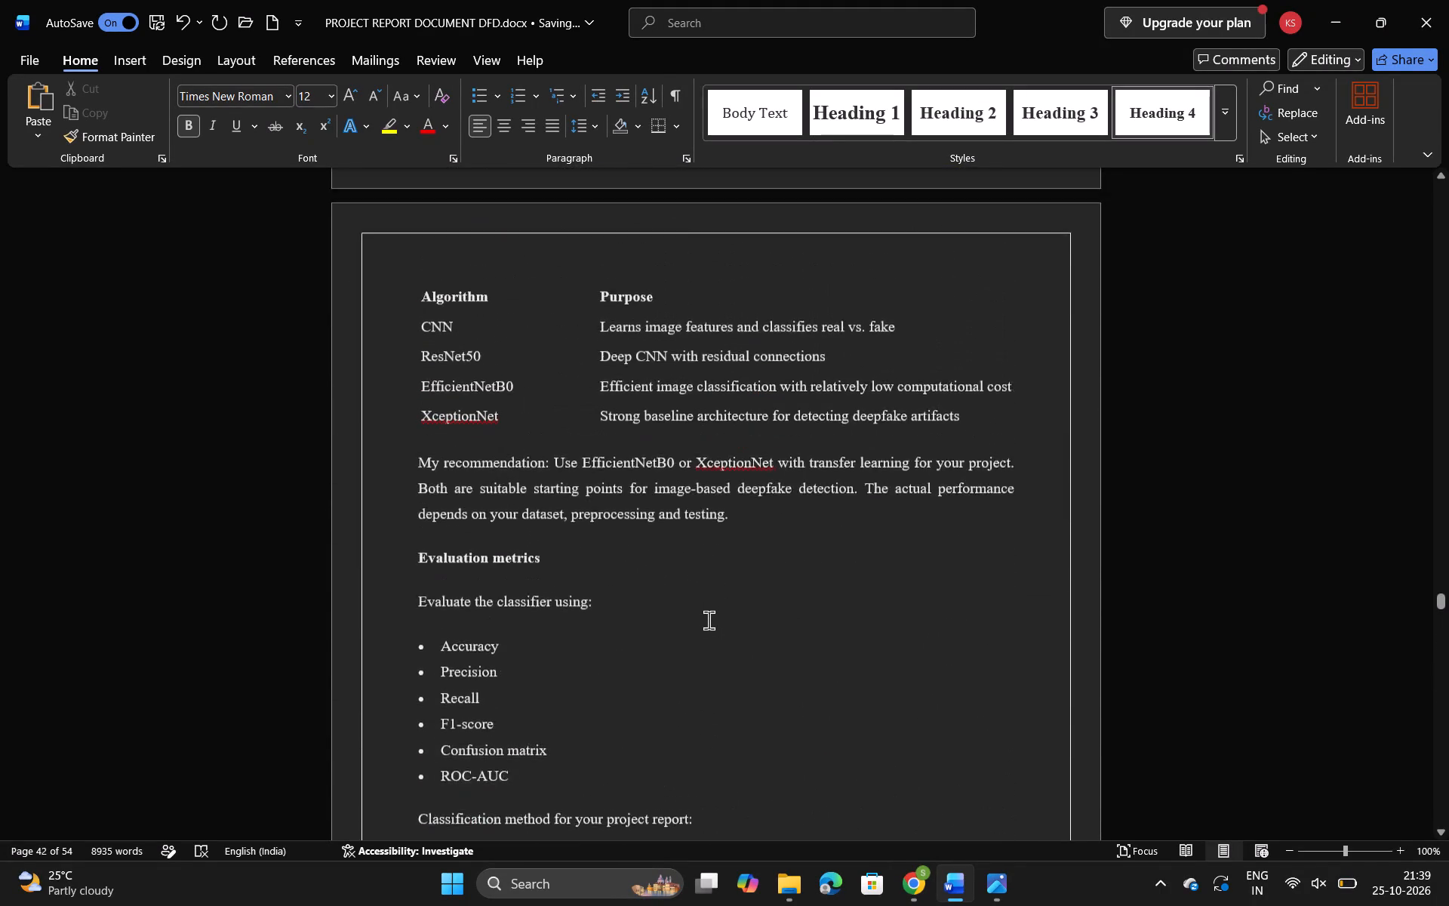
{"action": "scroll", "coordinate": [709, 620], "scroll_direction": "up", "scroll_amount": 4}
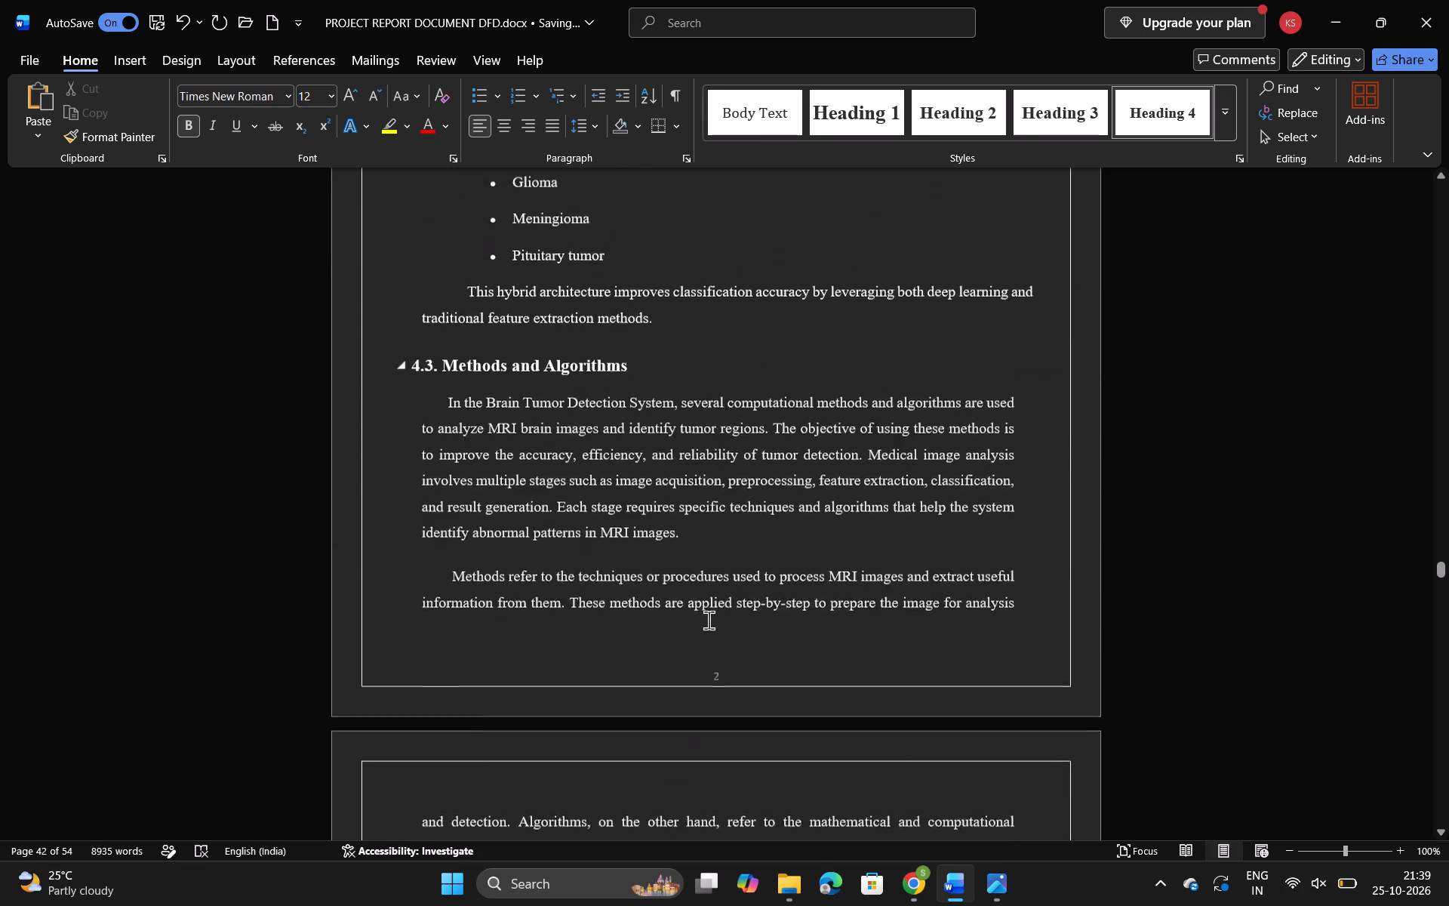
{"action": "scroll", "coordinate": [709, 620], "scroll_direction": "up", "scroll_amount": 3}
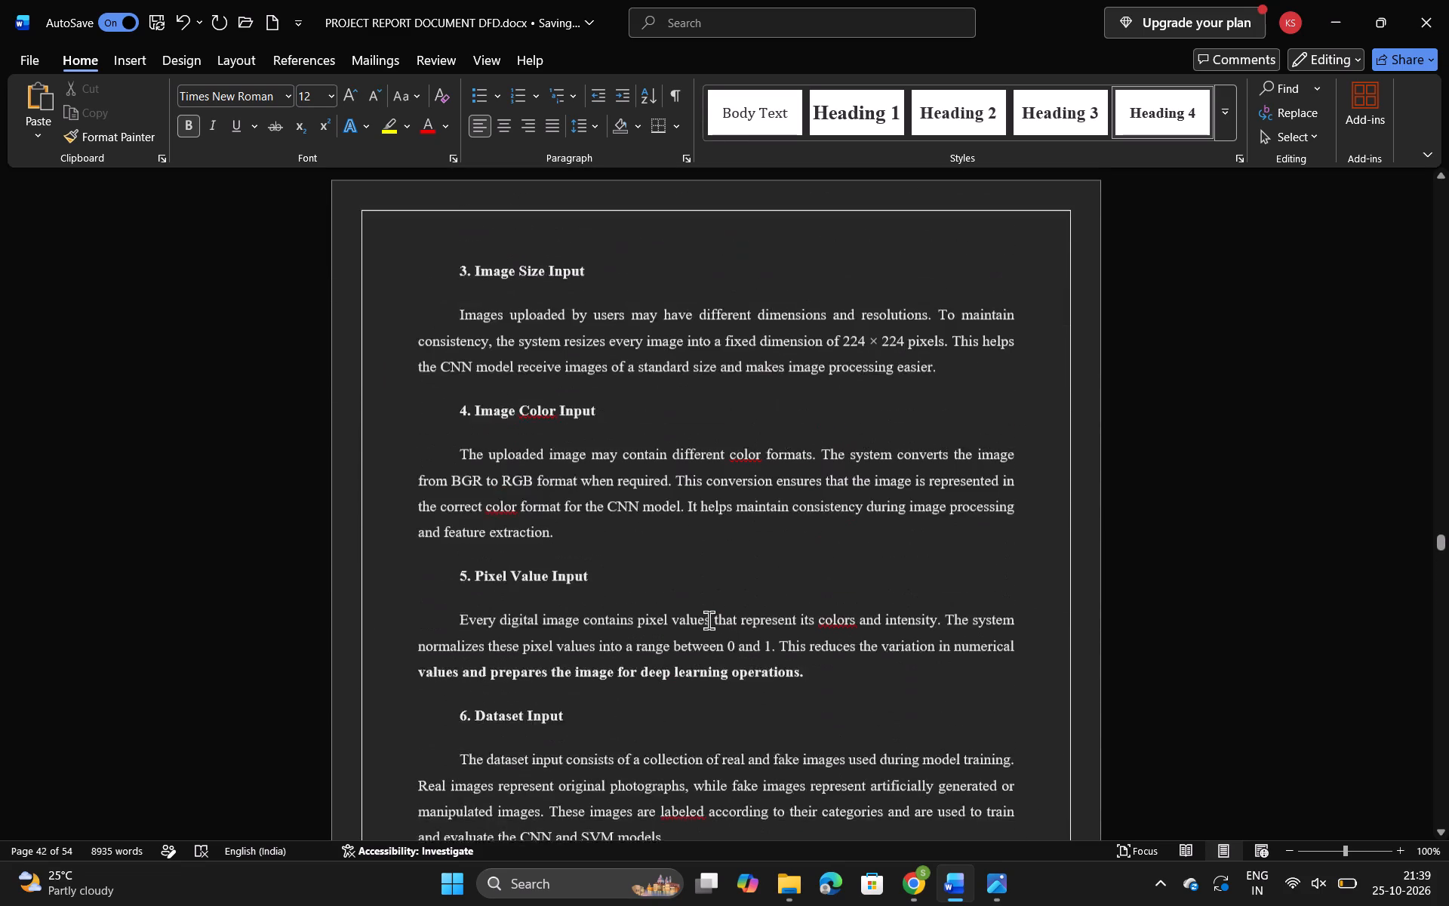
{"action": "scroll", "coordinate": [709, 620], "scroll_direction": "up", "scroll_amount": 2}
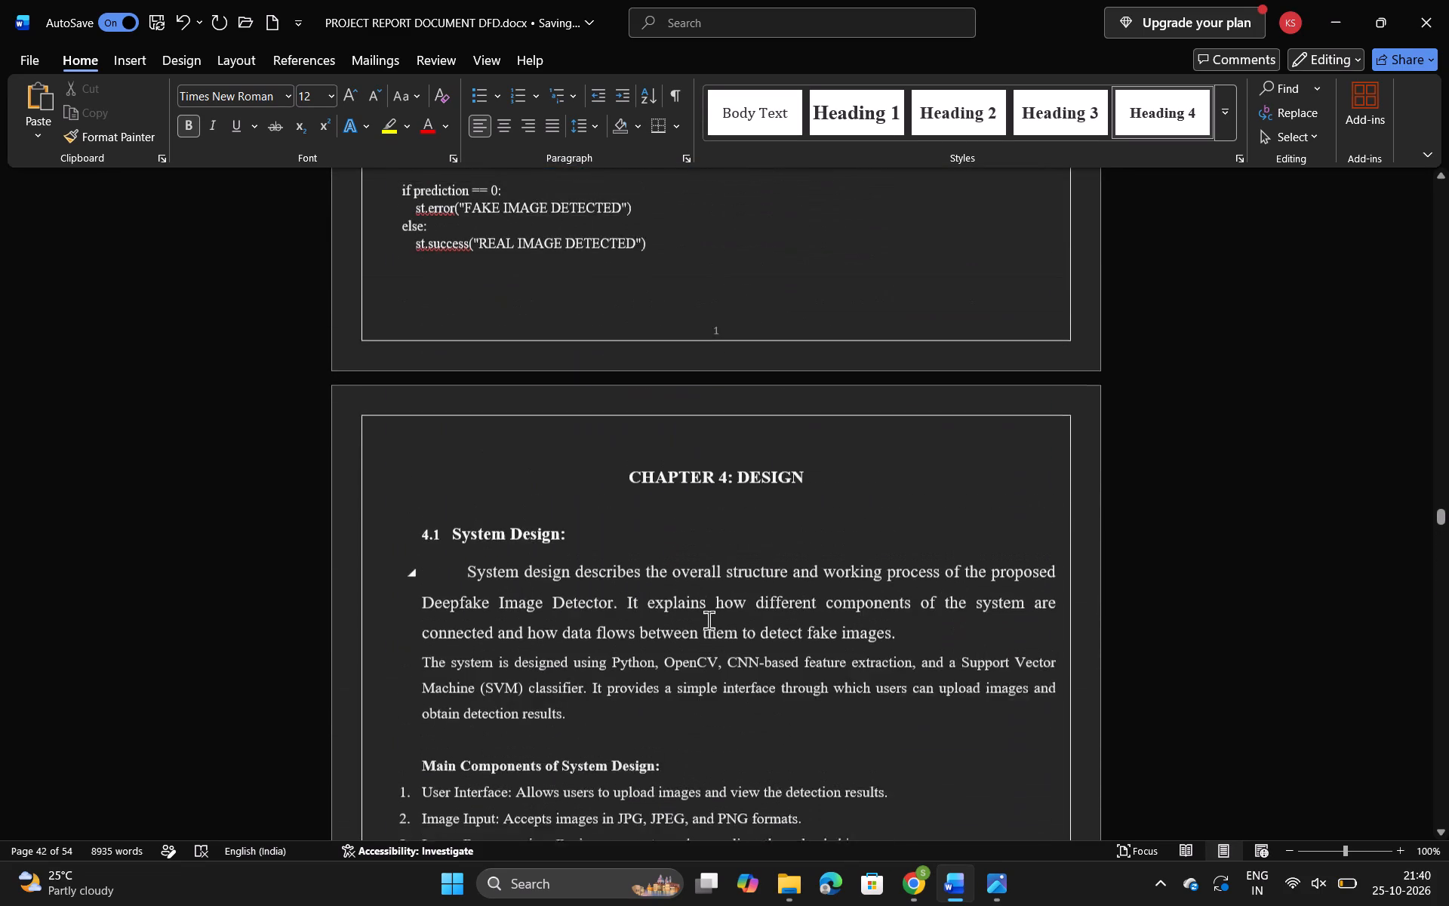
{"action": "scroll", "coordinate": [709, 620], "scroll_direction": "up", "scroll_amount": 2}
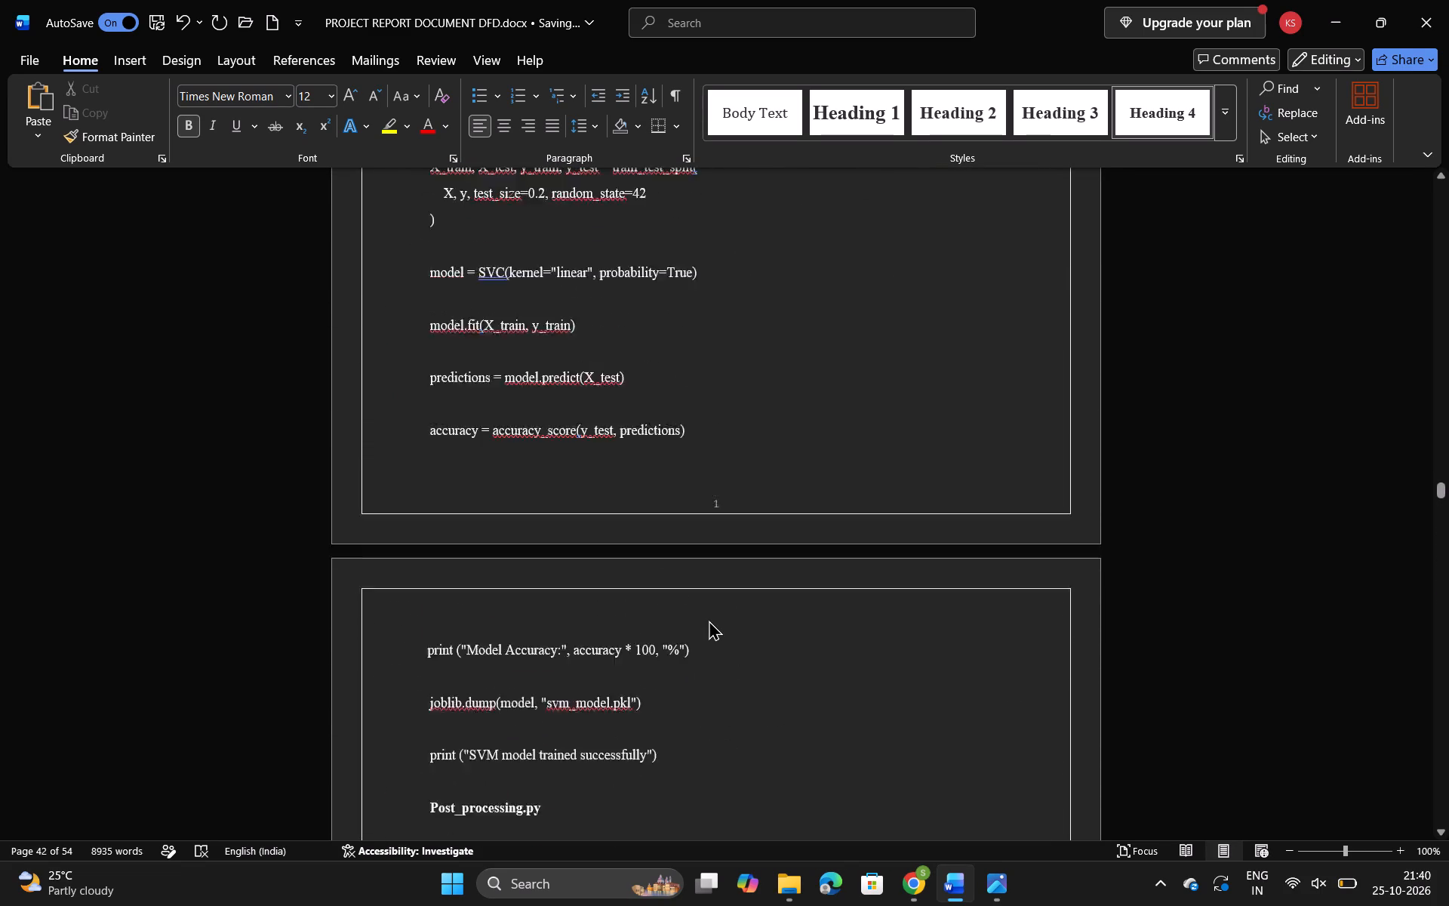
{"action": "scroll", "coordinate": [709, 620], "scroll_direction": "up", "scroll_amount": 4}
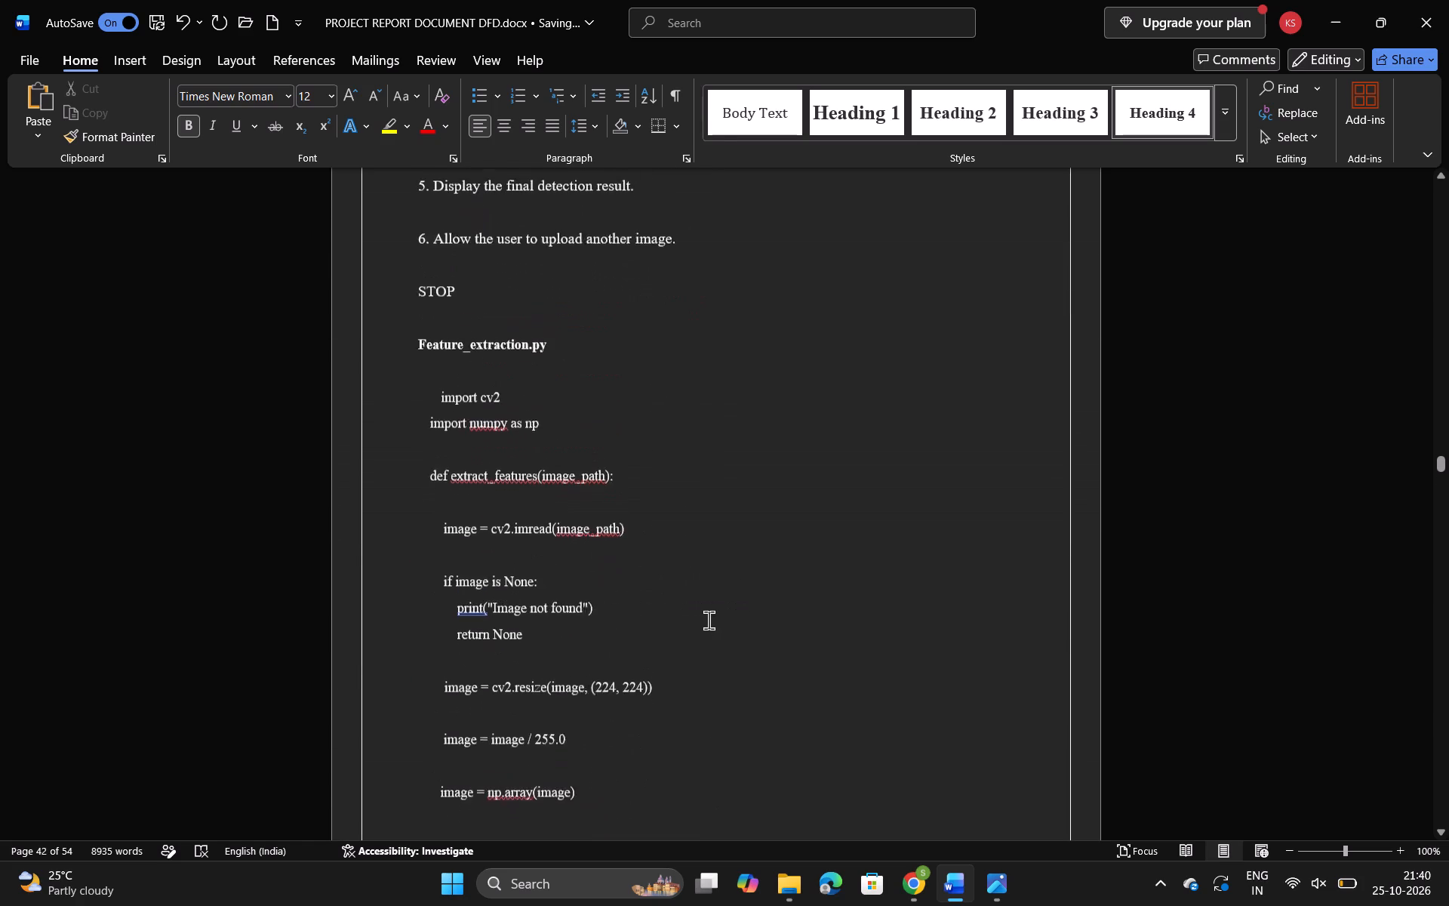
{"action": "scroll", "coordinate": [709, 620], "scroll_direction": "up", "scroll_amount": 2}
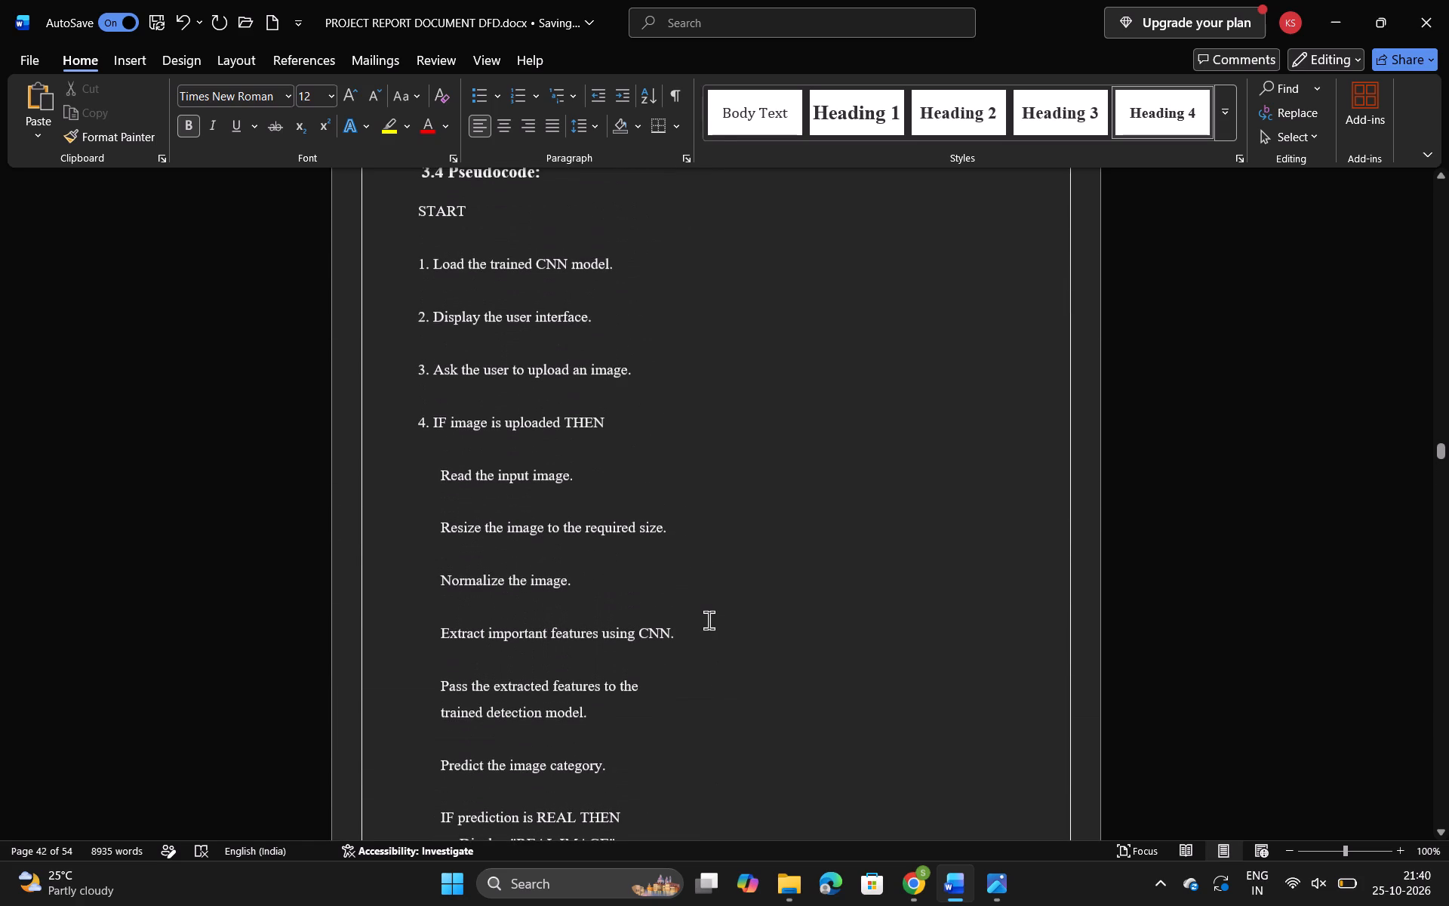
Save the report document.
{"action": "key", "text": "ctrl+s"}
Review the report backwards from section 3.4 Pseudocode through chapters 3, 2 and 1 to the Abbreviation Table page.
{"action": "scroll", "coordinate": [709, 620], "scroll_direction": "up", "scroll_amount": 1}
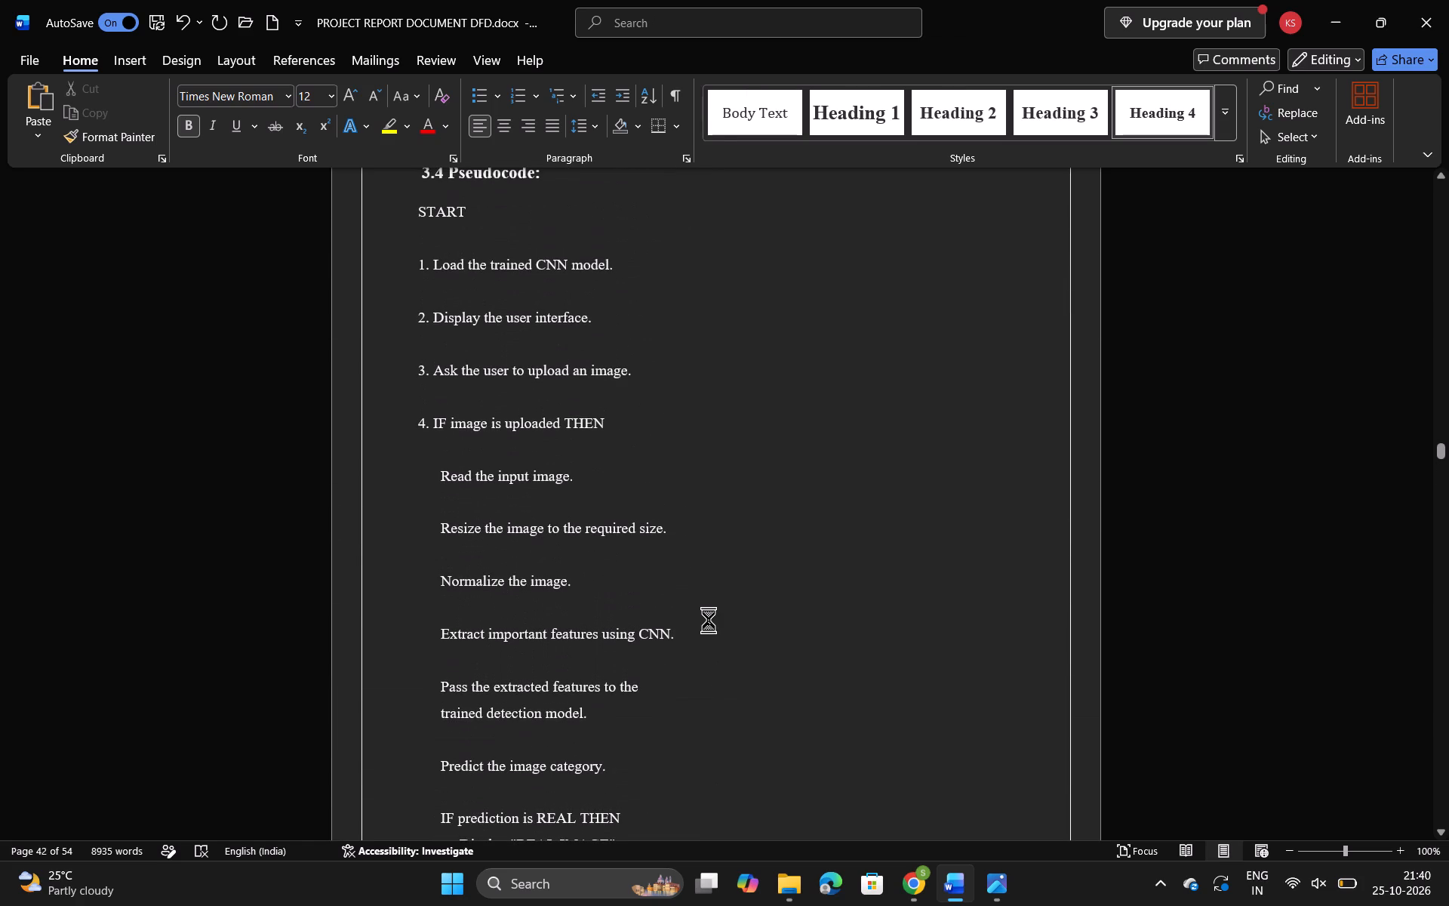
{"action": "scroll", "coordinate": [709, 620], "scroll_direction": "up", "scroll_amount": 2}
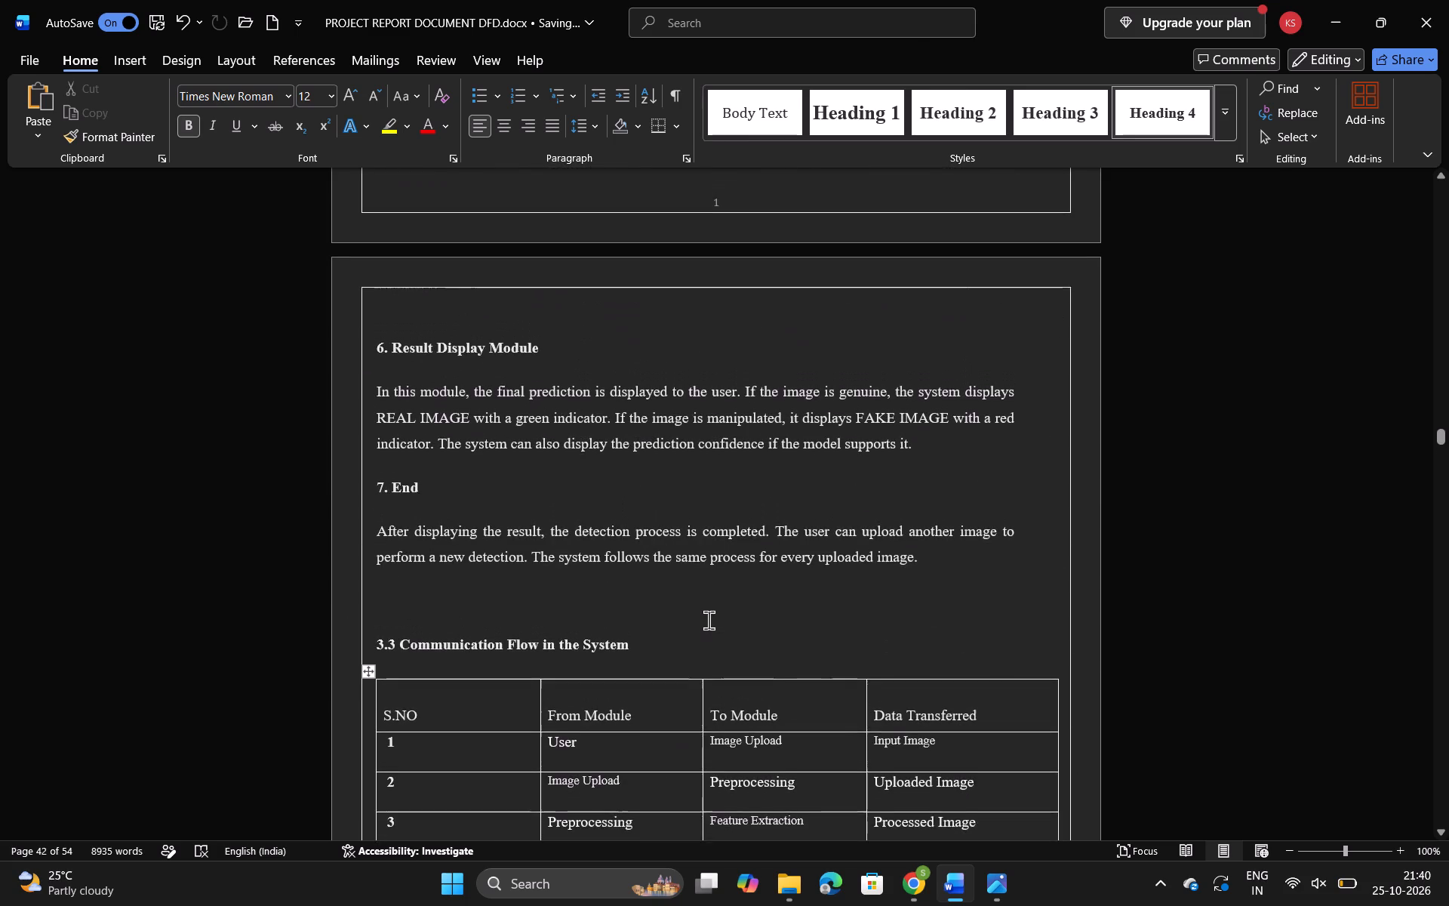
{"action": "scroll", "coordinate": [709, 620], "scroll_direction": "up", "scroll_amount": 3}
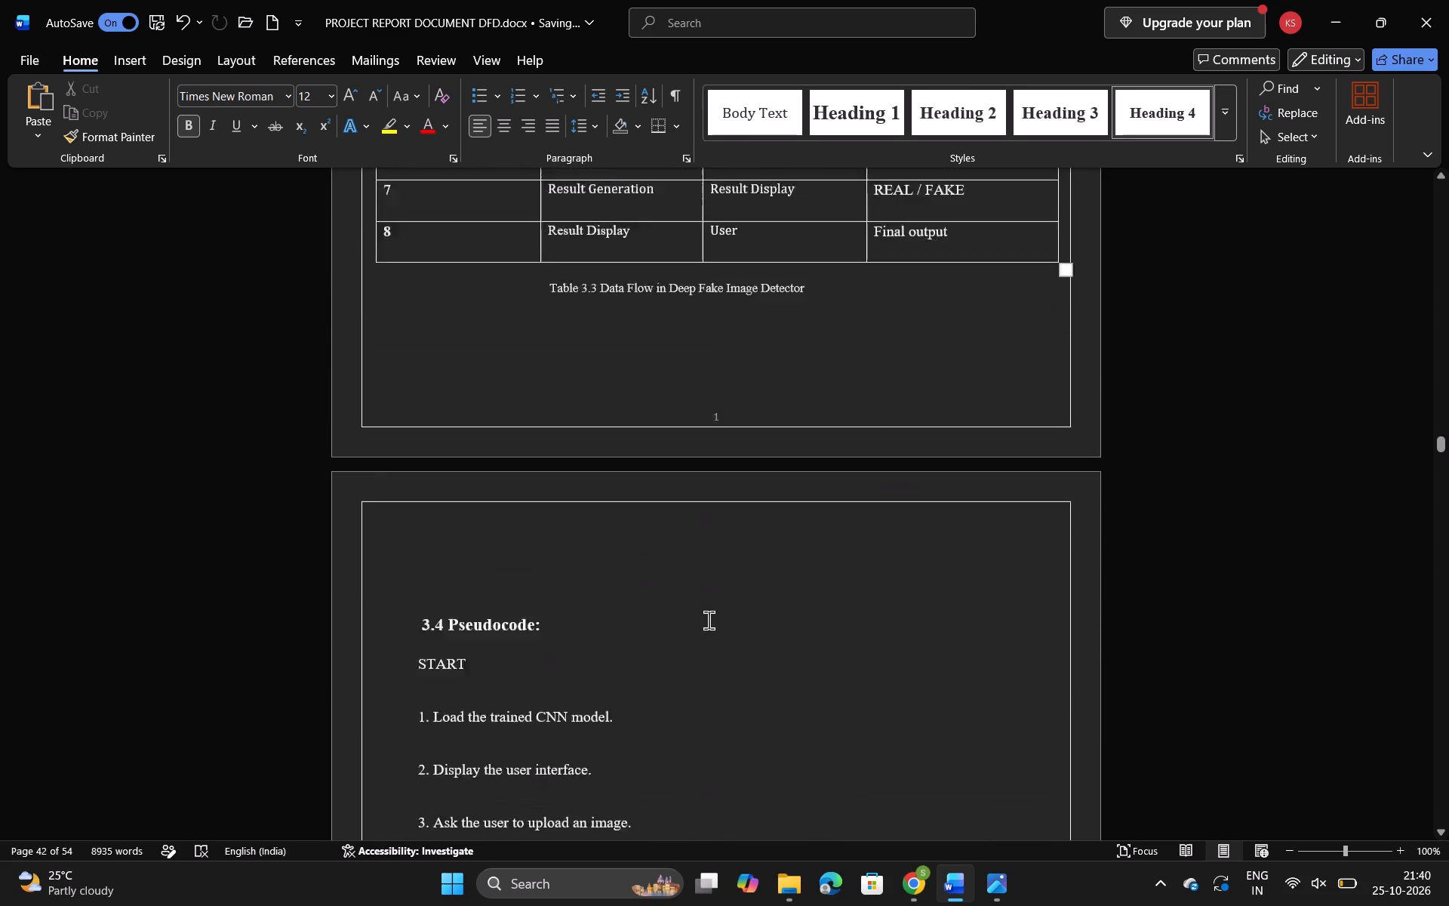
{"action": "scroll", "coordinate": [709, 620], "scroll_direction": "up", "scroll_amount": 3}
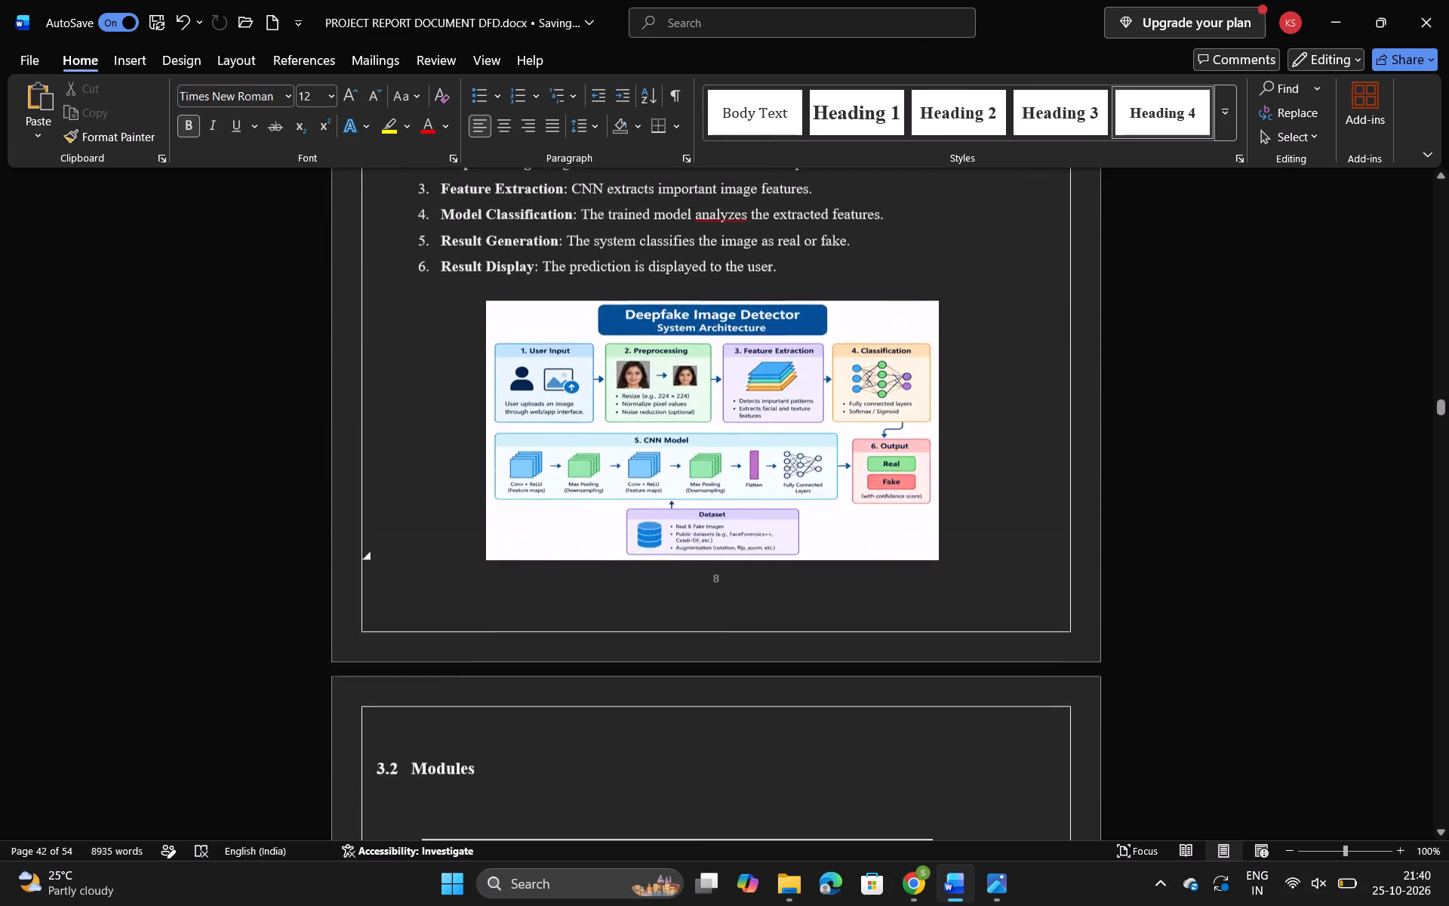
{"action": "scroll", "coordinate": [709, 620], "scroll_direction": "up", "scroll_amount": 1}
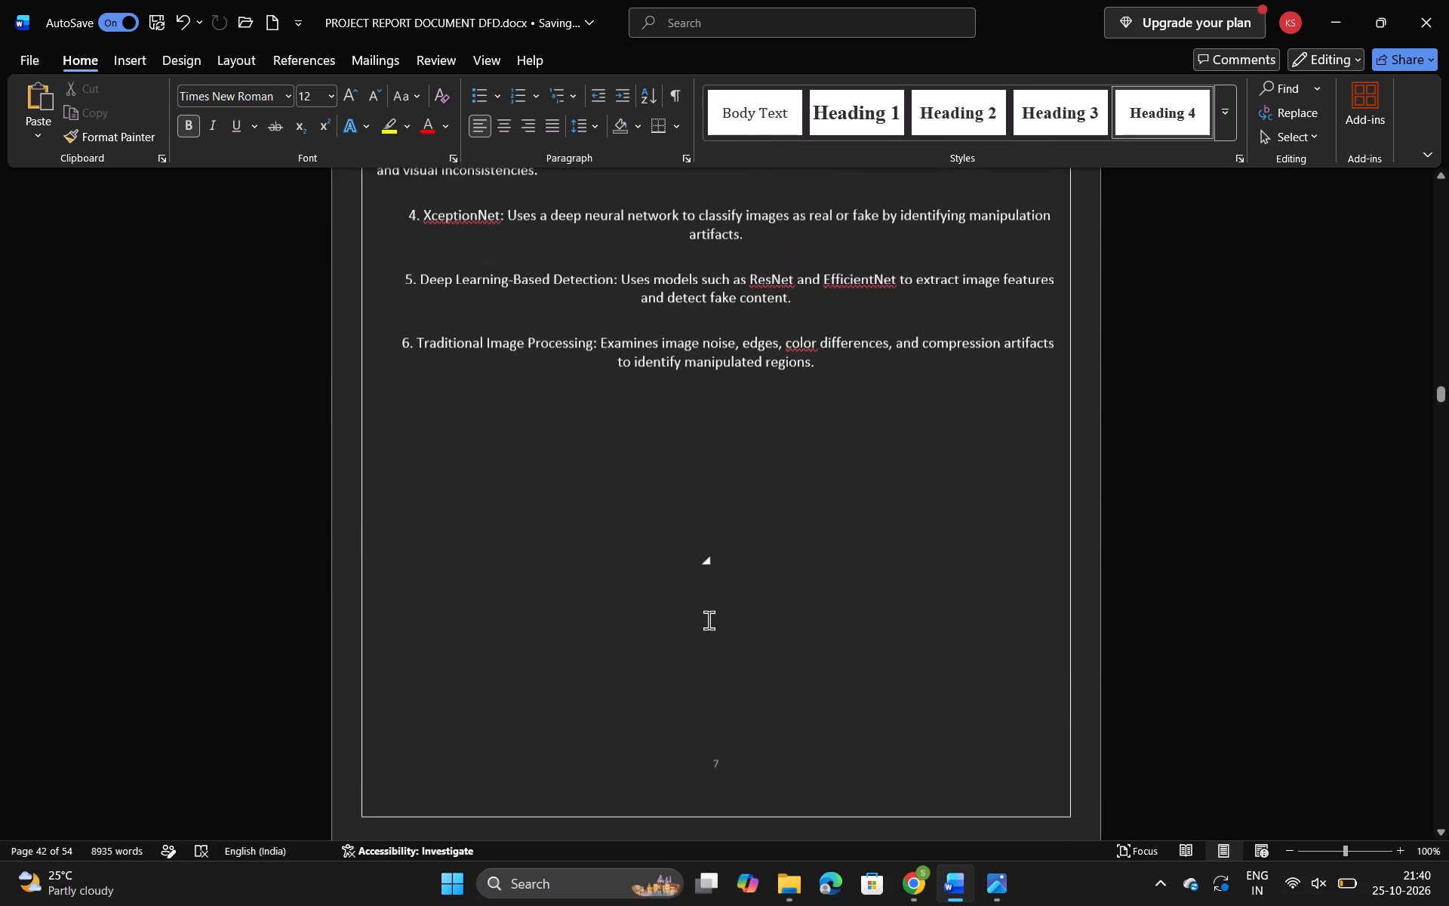
{"action": "scroll", "coordinate": [709, 620], "scroll_direction": "up", "scroll_amount": 2}
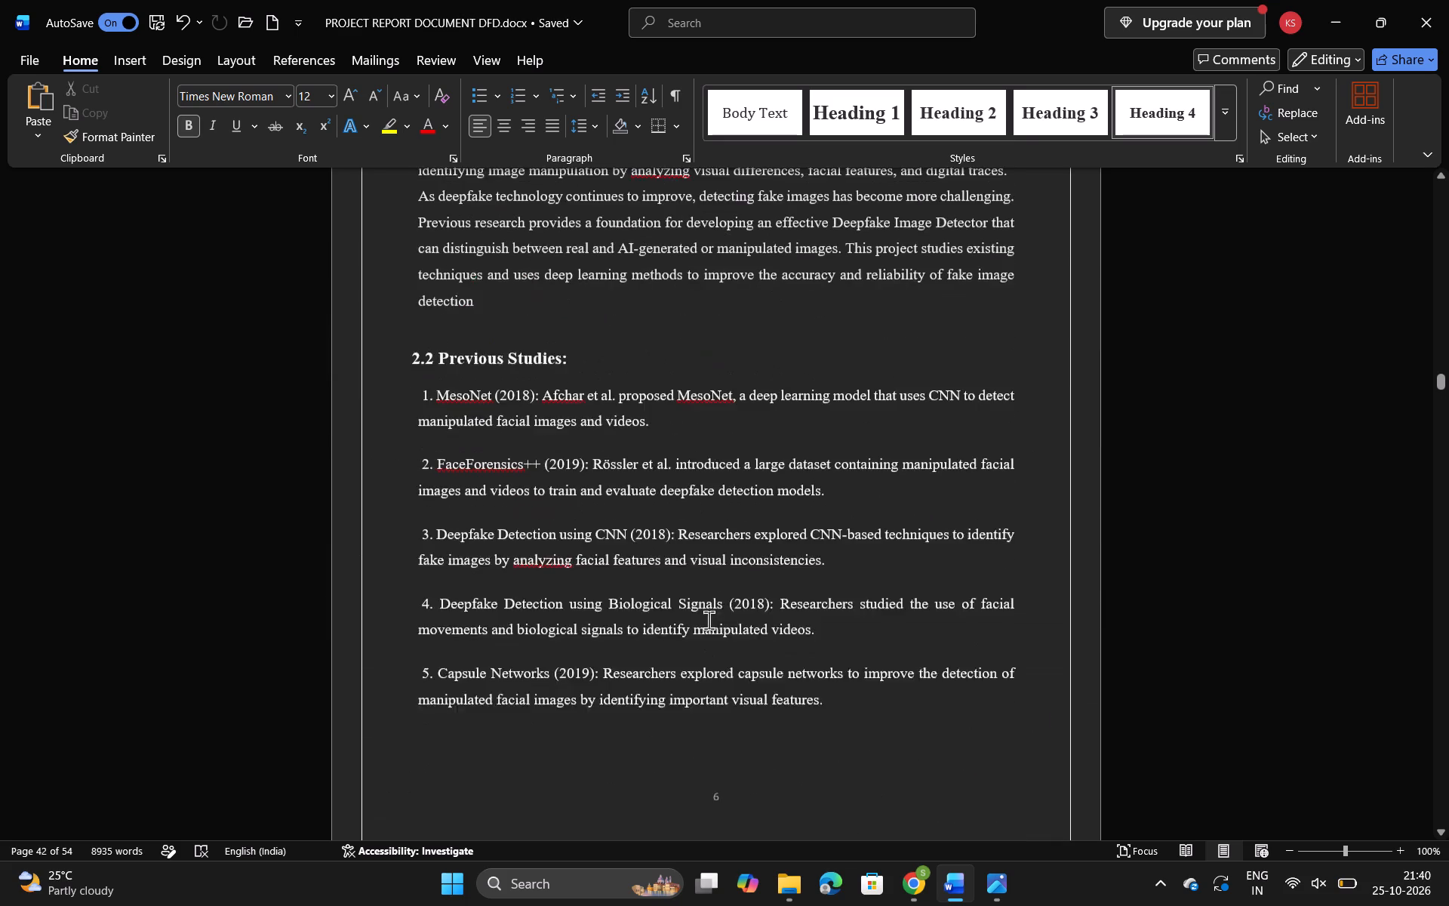
{"action": "scroll", "coordinate": [709, 620], "scroll_direction": "up", "scroll_amount": 3}
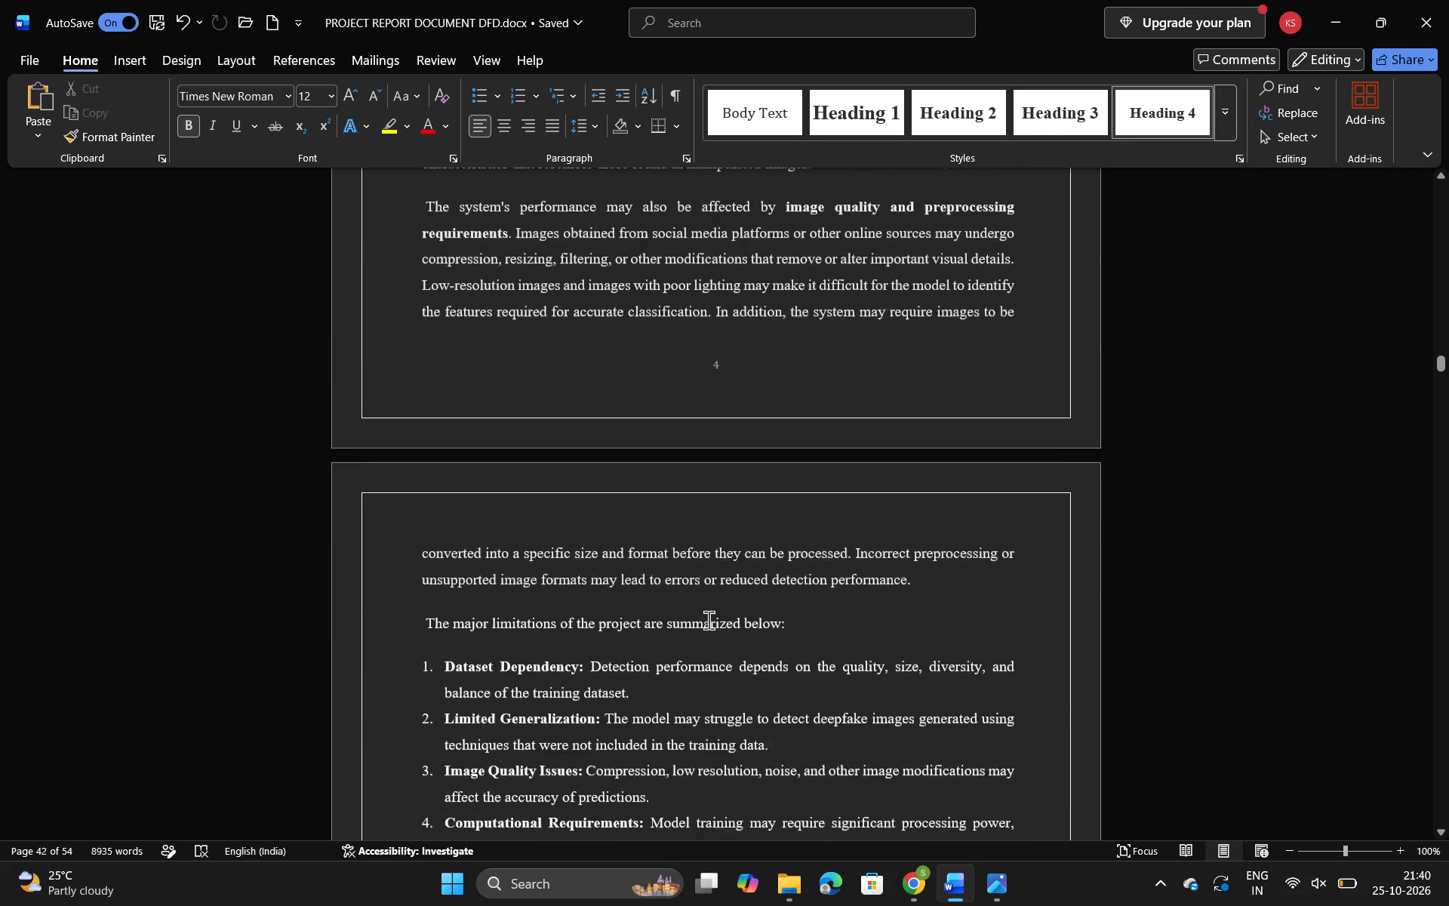
{"action": "scroll", "coordinate": [709, 620], "scroll_direction": "up", "scroll_amount": 4}
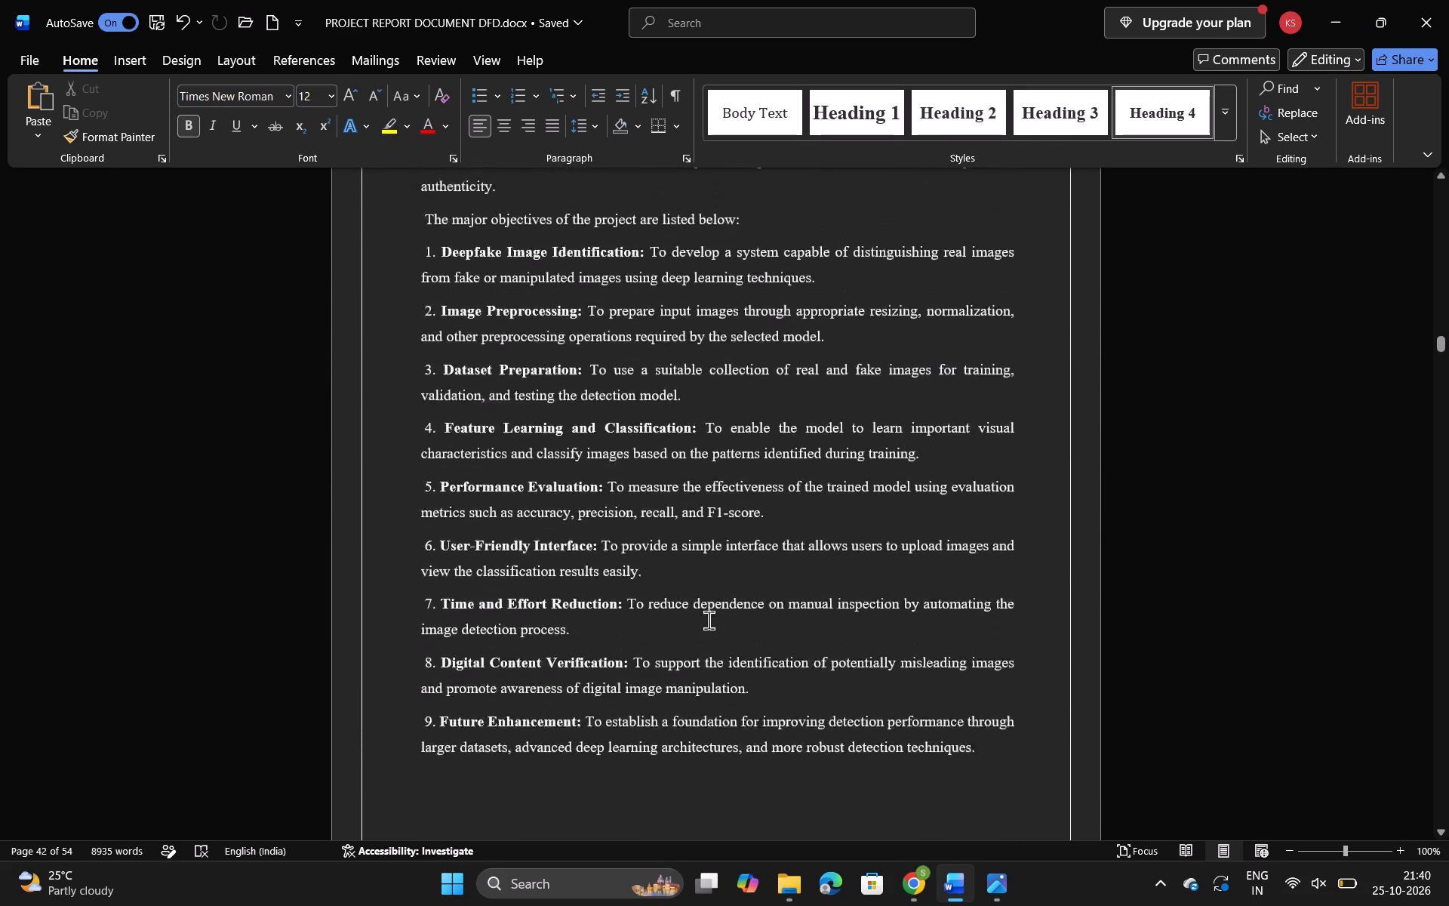
{"action": "scroll", "coordinate": [709, 620], "scroll_direction": "up", "scroll_amount": 4}
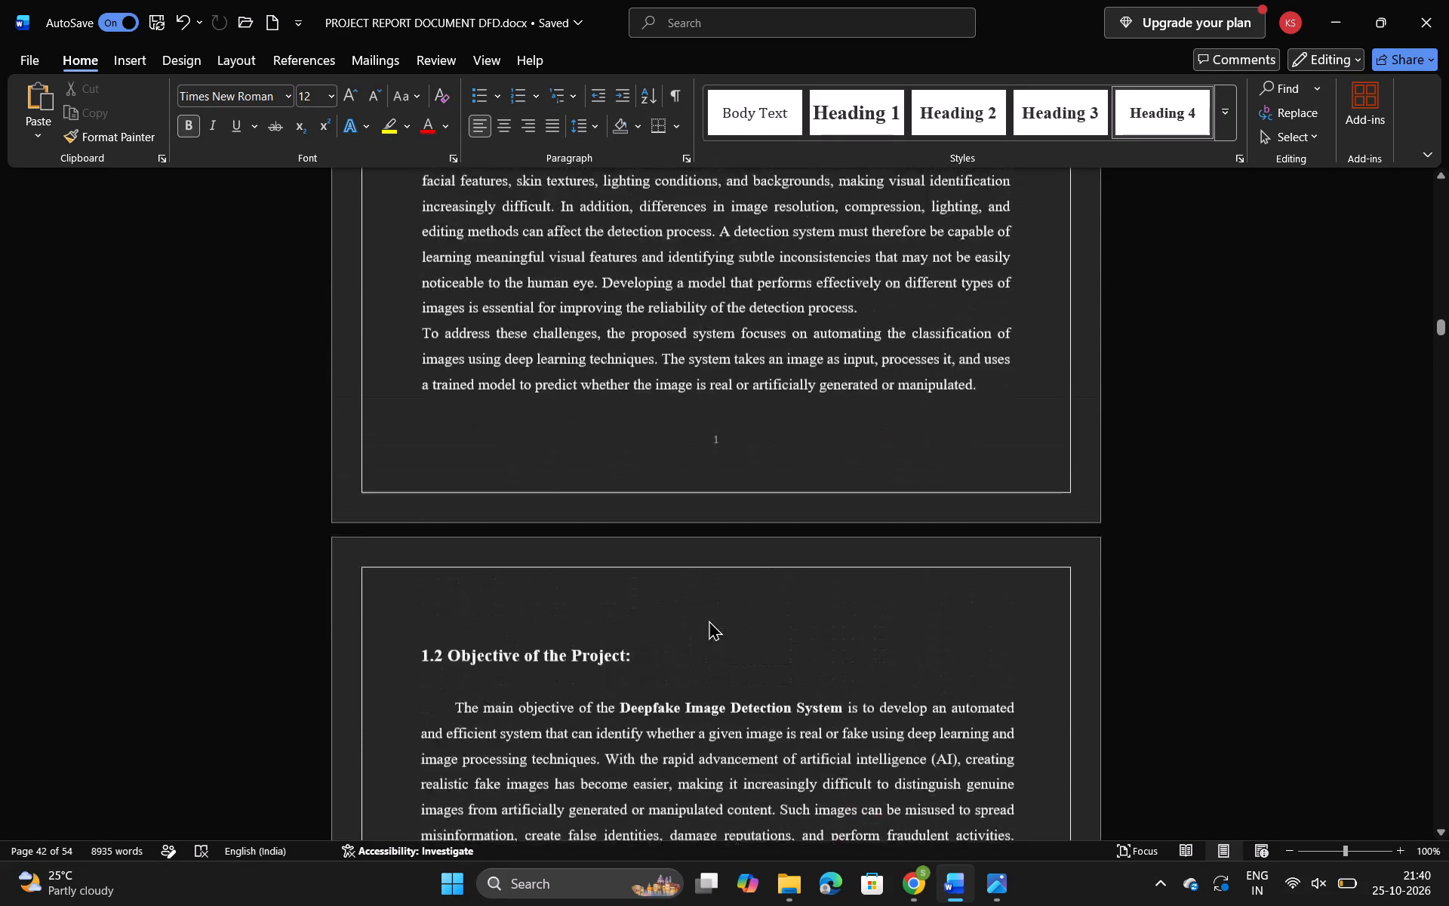
{"action": "scroll", "coordinate": [709, 620], "scroll_direction": "up", "scroll_amount": 3}
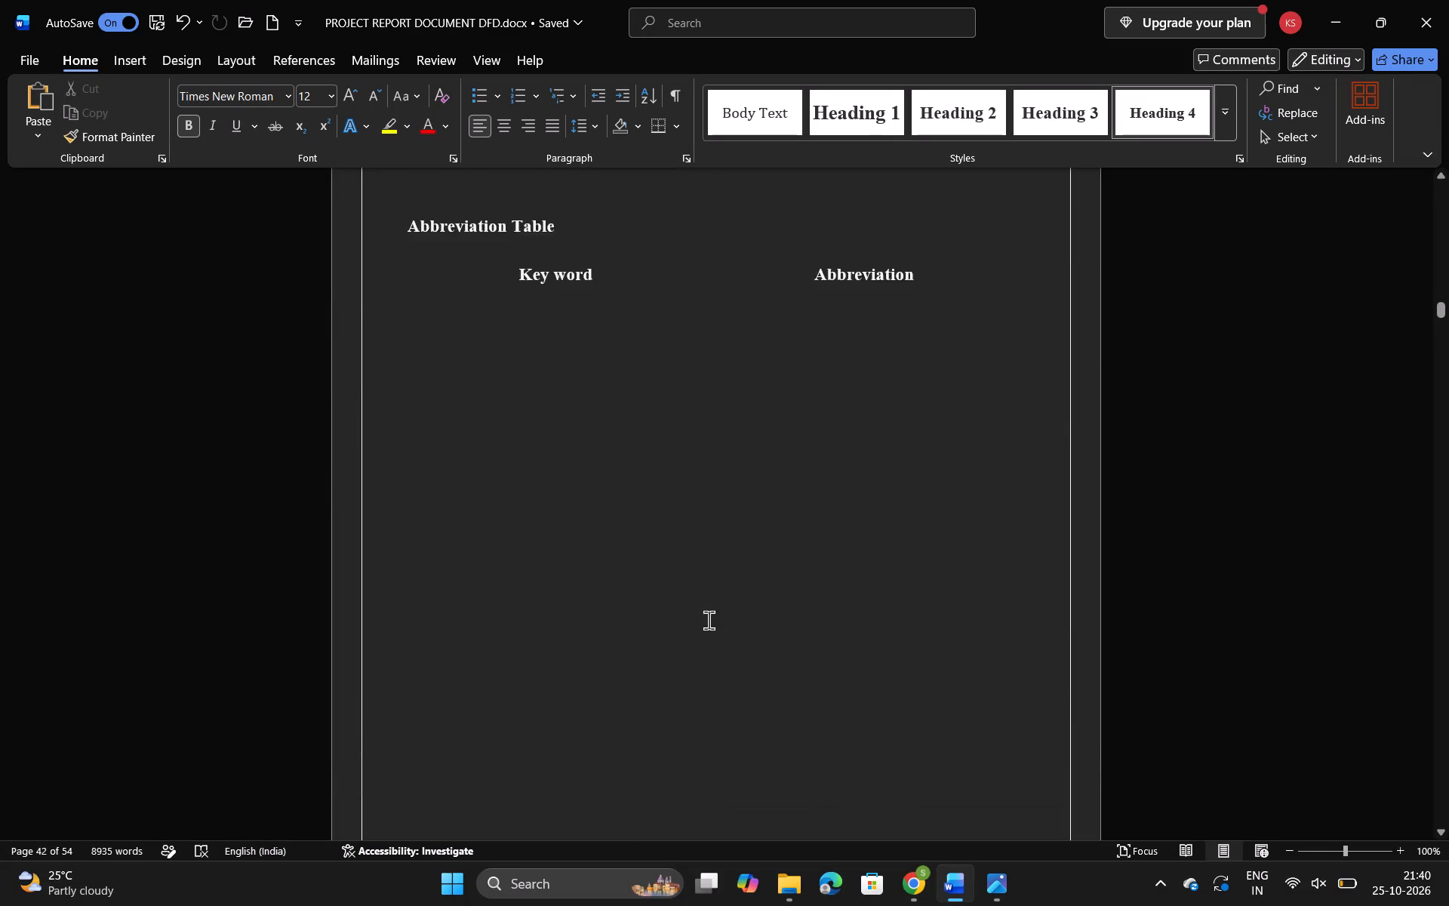
Examine the front-matter pages from the Abbreviation Table back through the list of tables to the List of Figures and Tables.
{"action": "scroll", "coordinate": [709, 620], "scroll_direction": "up", "scroll_amount": 1}
{"action": "scroll", "coordinate": [709, 620], "scroll_direction": "down", "scroll_amount": 1}
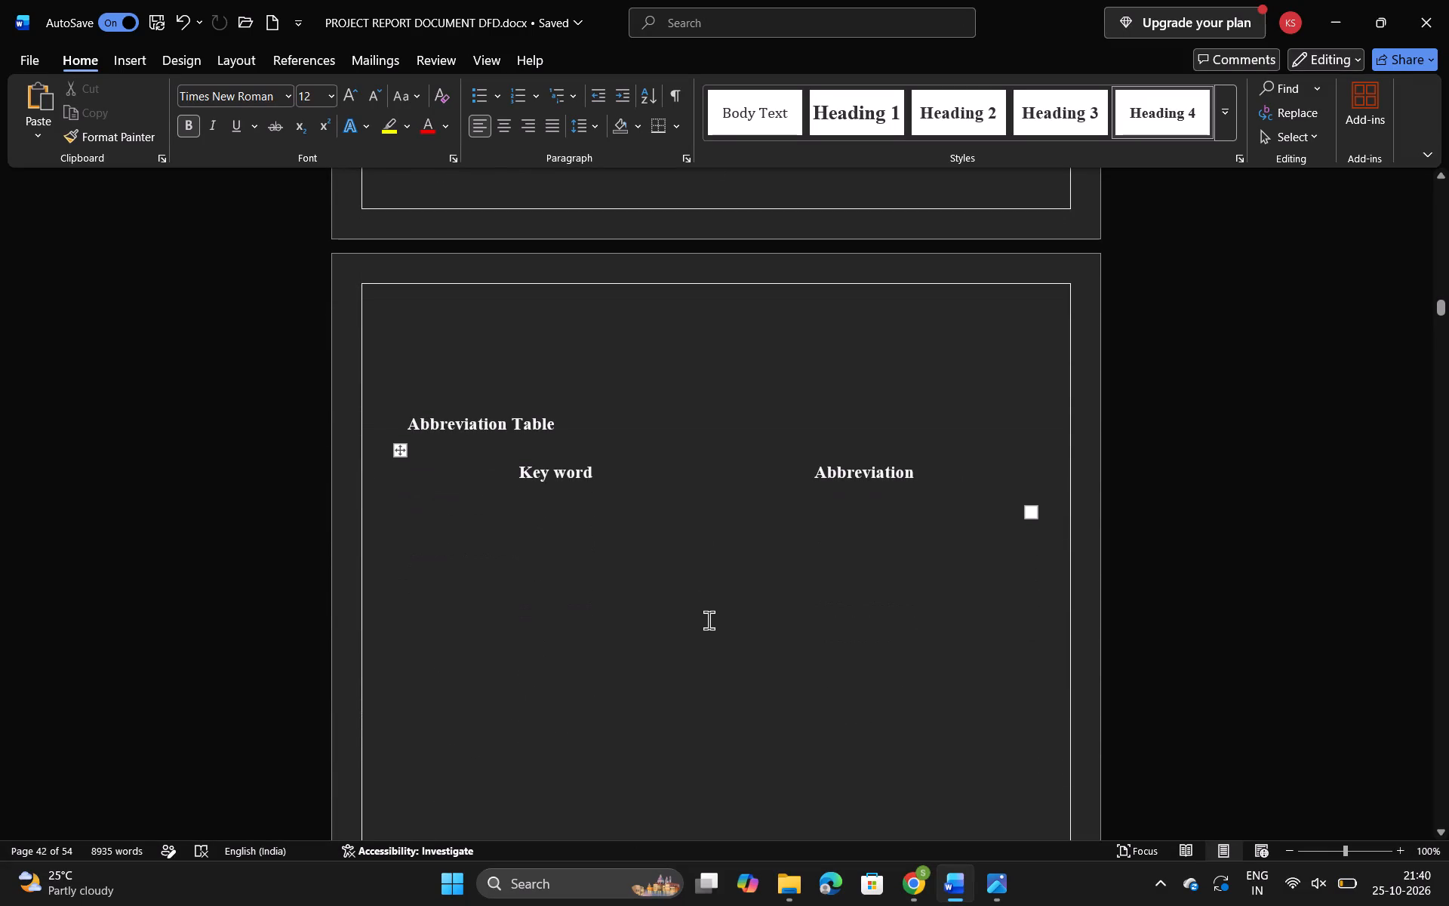
{"action": "scroll", "coordinate": [709, 620], "scroll_direction": "up", "scroll_amount": 2}
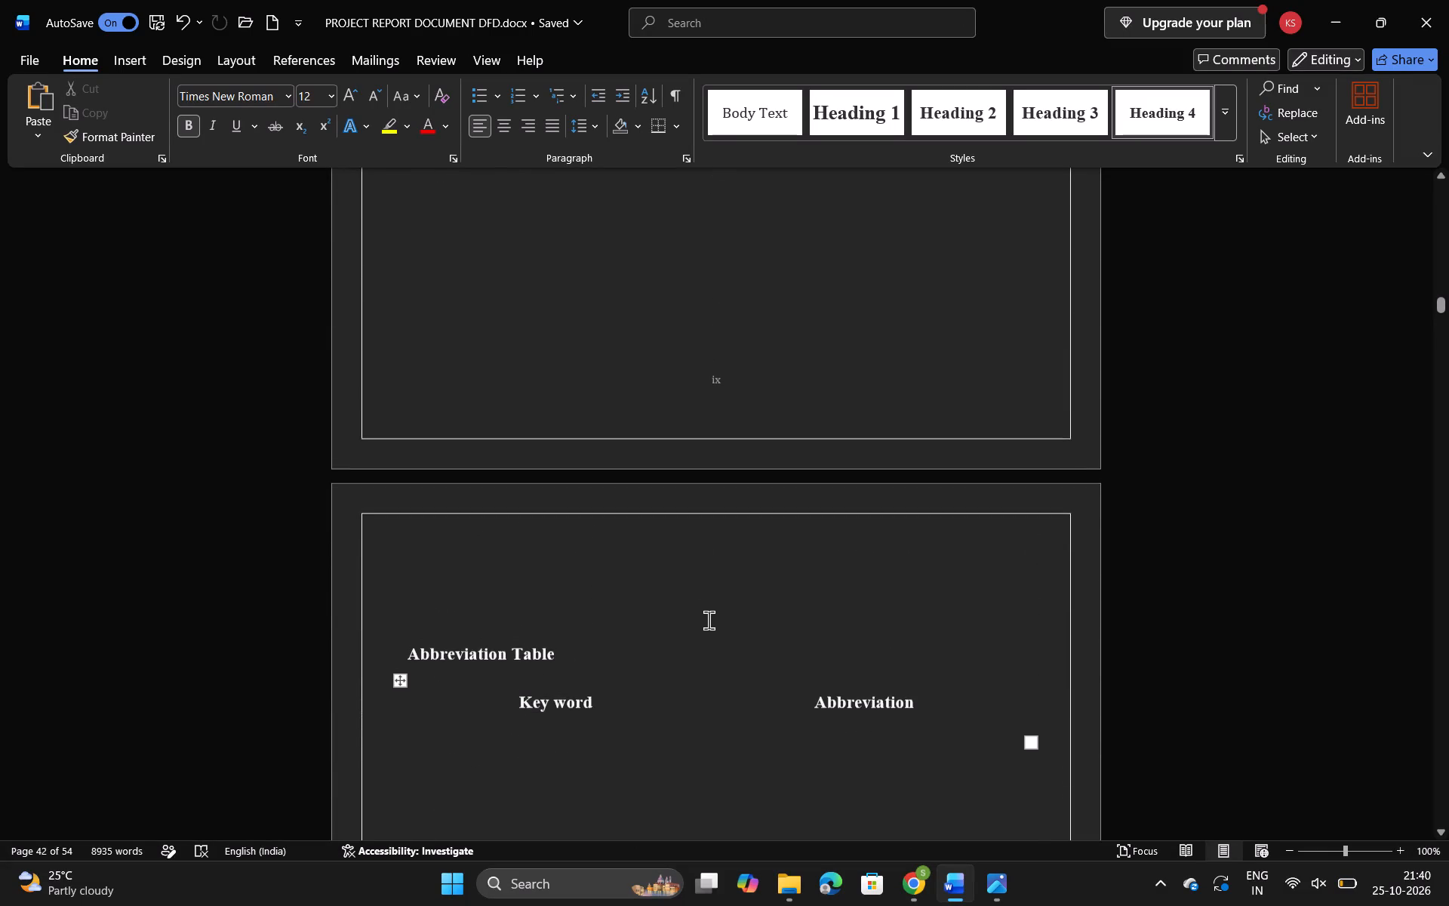
{"action": "scroll", "coordinate": [709, 620], "scroll_direction": "up", "scroll_amount": 2}
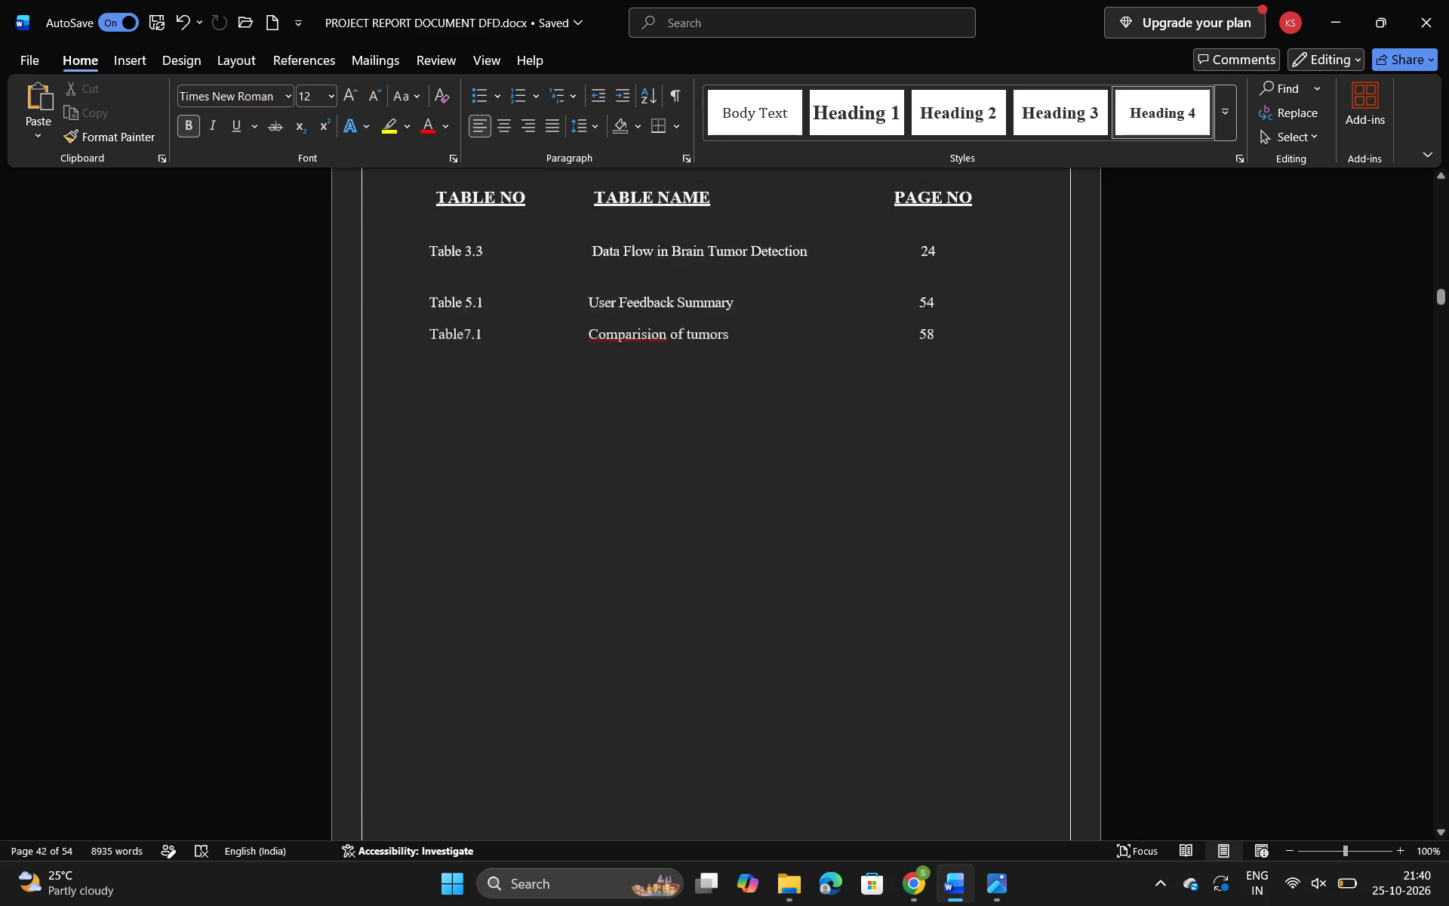
{"action": "scroll", "coordinate": [709, 620], "scroll_direction": "up", "scroll_amount": 1}
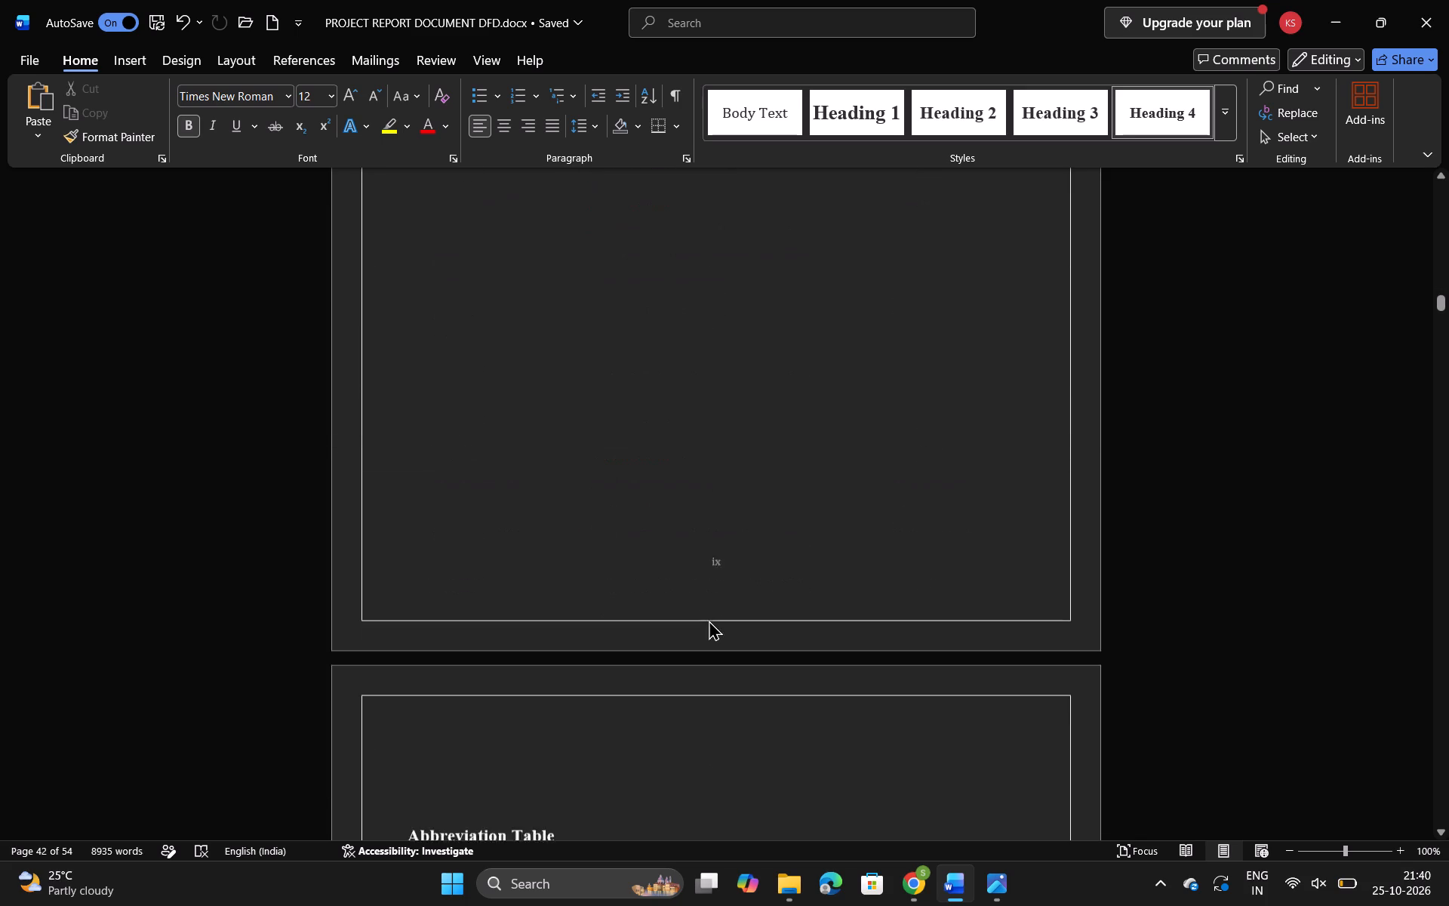
{"action": "scroll", "coordinate": [709, 620], "scroll_direction": "up", "scroll_amount": 1}
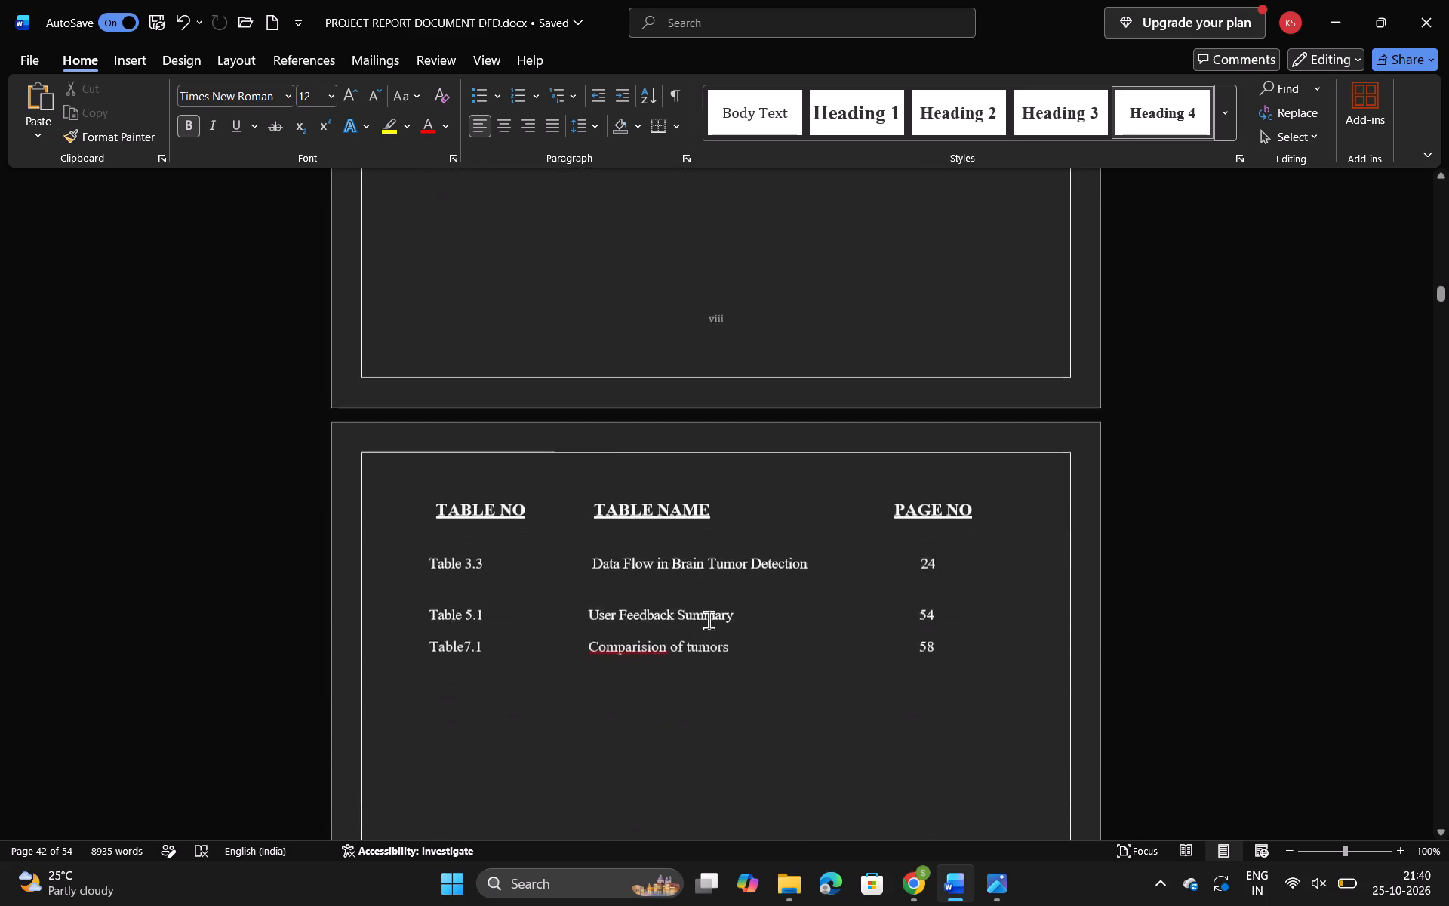
{"action": "scroll", "coordinate": [709, 620], "scroll_direction": "up", "scroll_amount": 2}
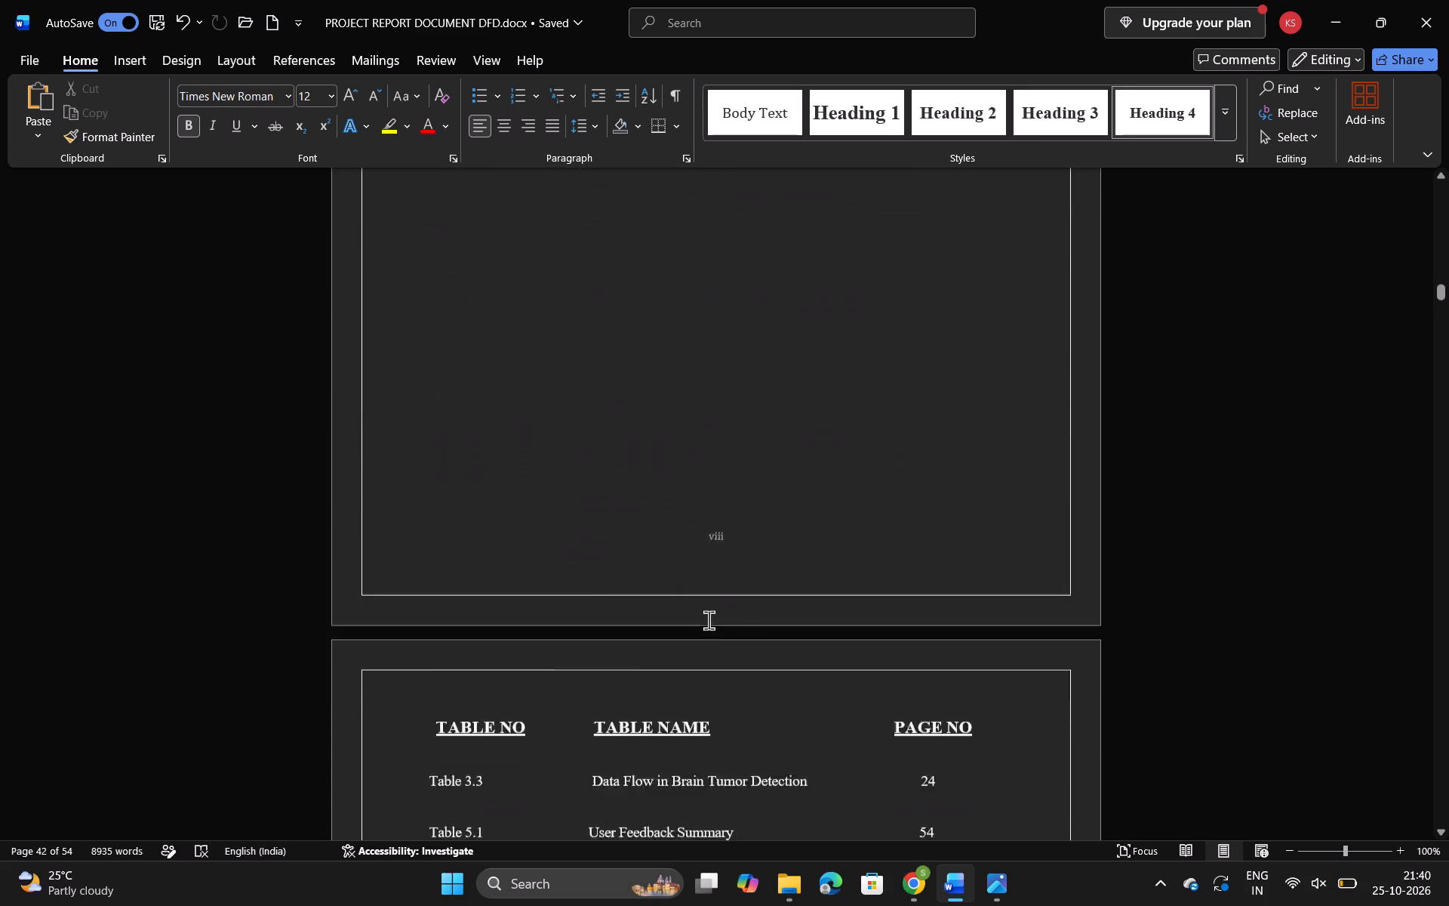
{"action": "scroll", "coordinate": [709, 620], "scroll_direction": "up", "scroll_amount": 2}
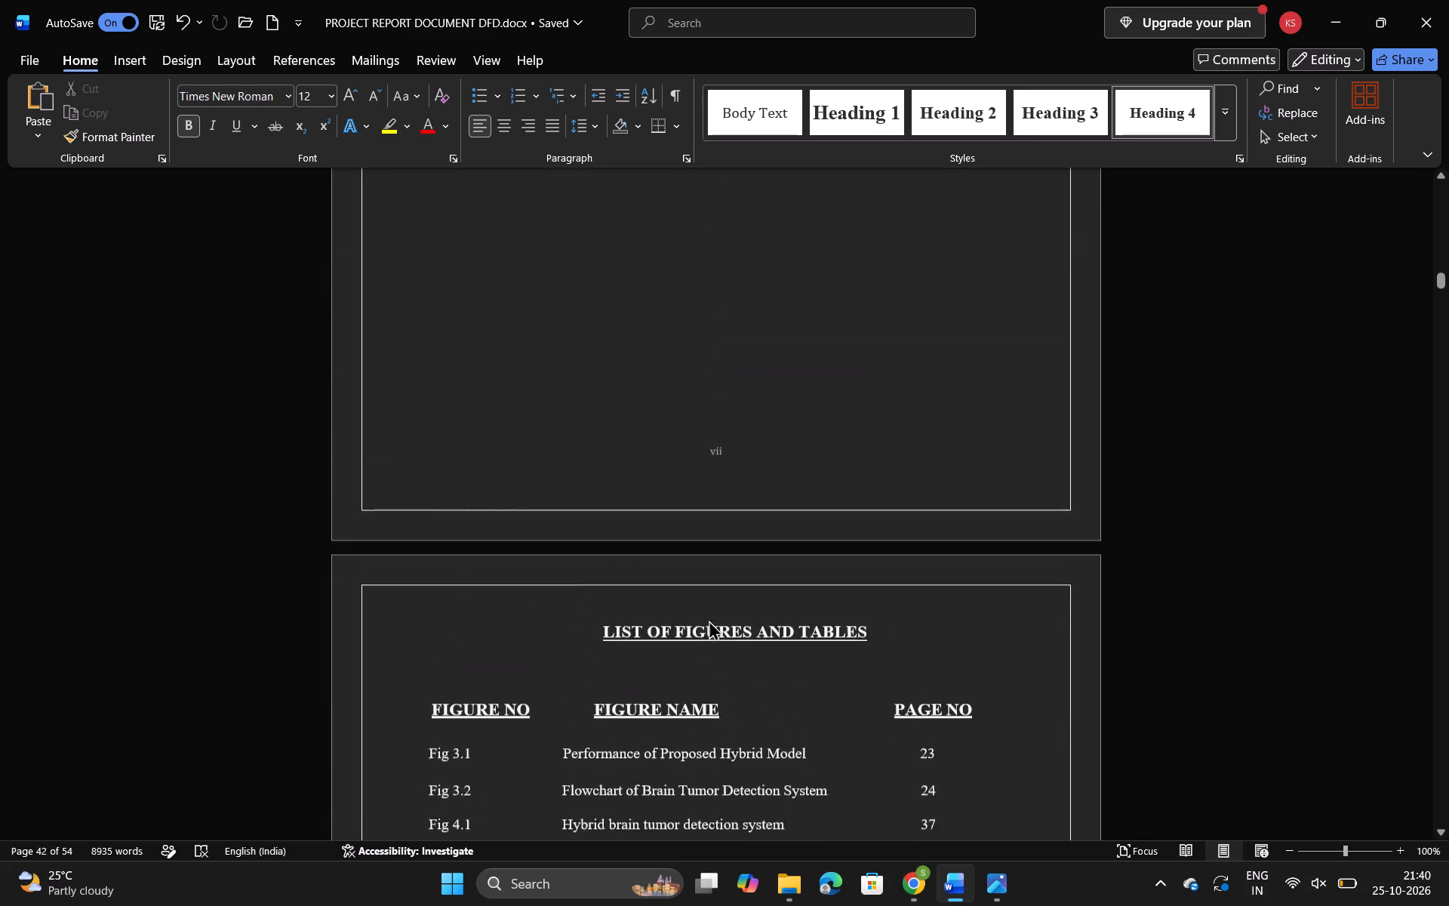
Change the Table 3.3 entry in the list of tables to "Data Flow in Accuracy Detection".
{"action": "scroll", "coordinate": [709, 620], "scroll_direction": "up", "scroll_amount": 1}
{"action": "scroll", "coordinate": [709, 620], "scroll_direction": "down", "scroll_amount": 1}
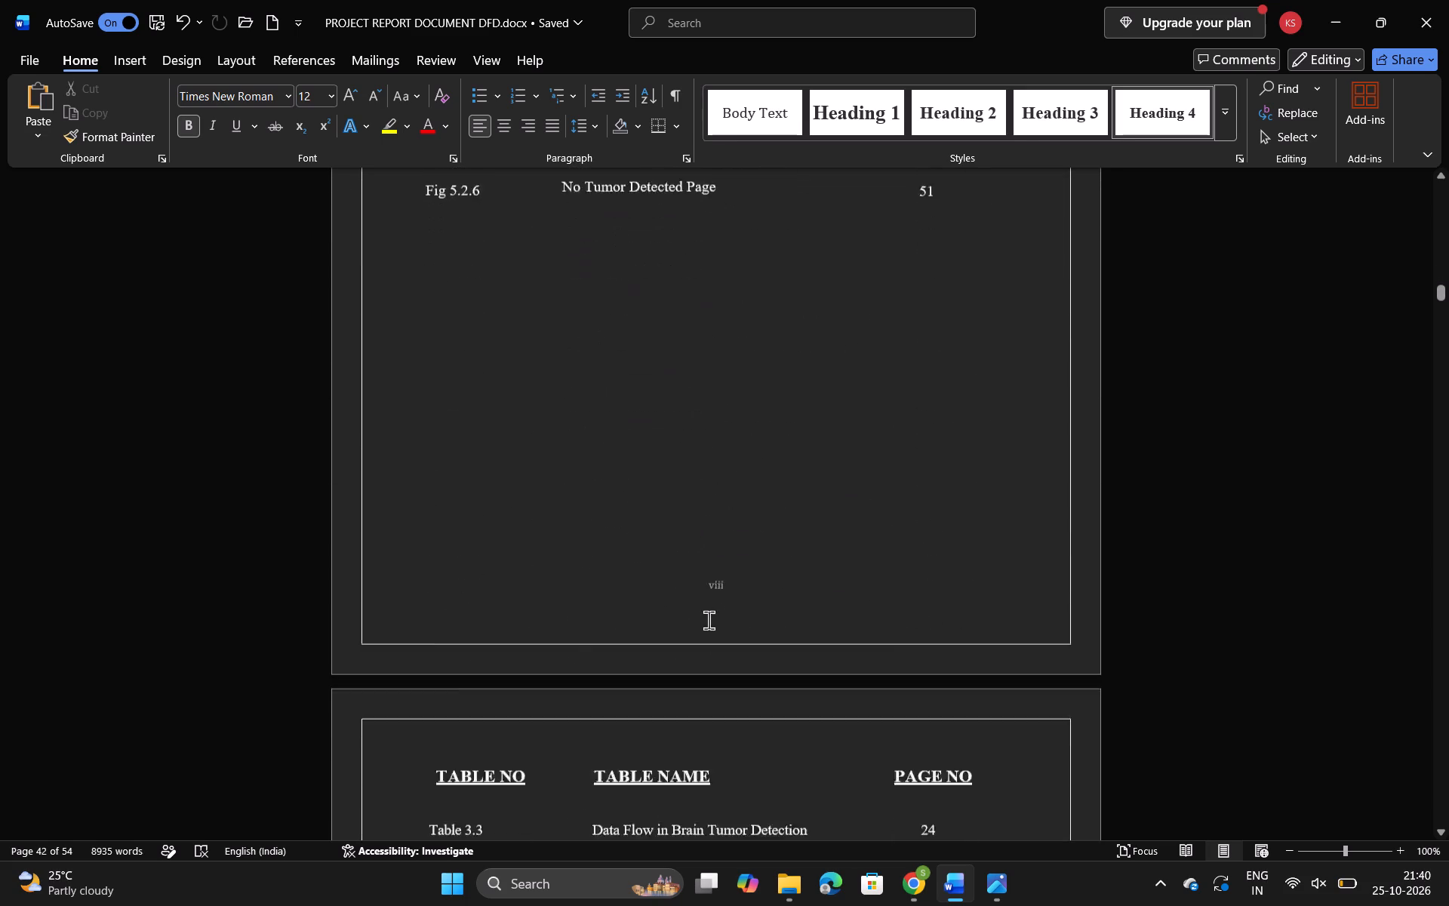
{"action": "scroll", "coordinate": [709, 620], "scroll_direction": "down", "scroll_amount": 1}
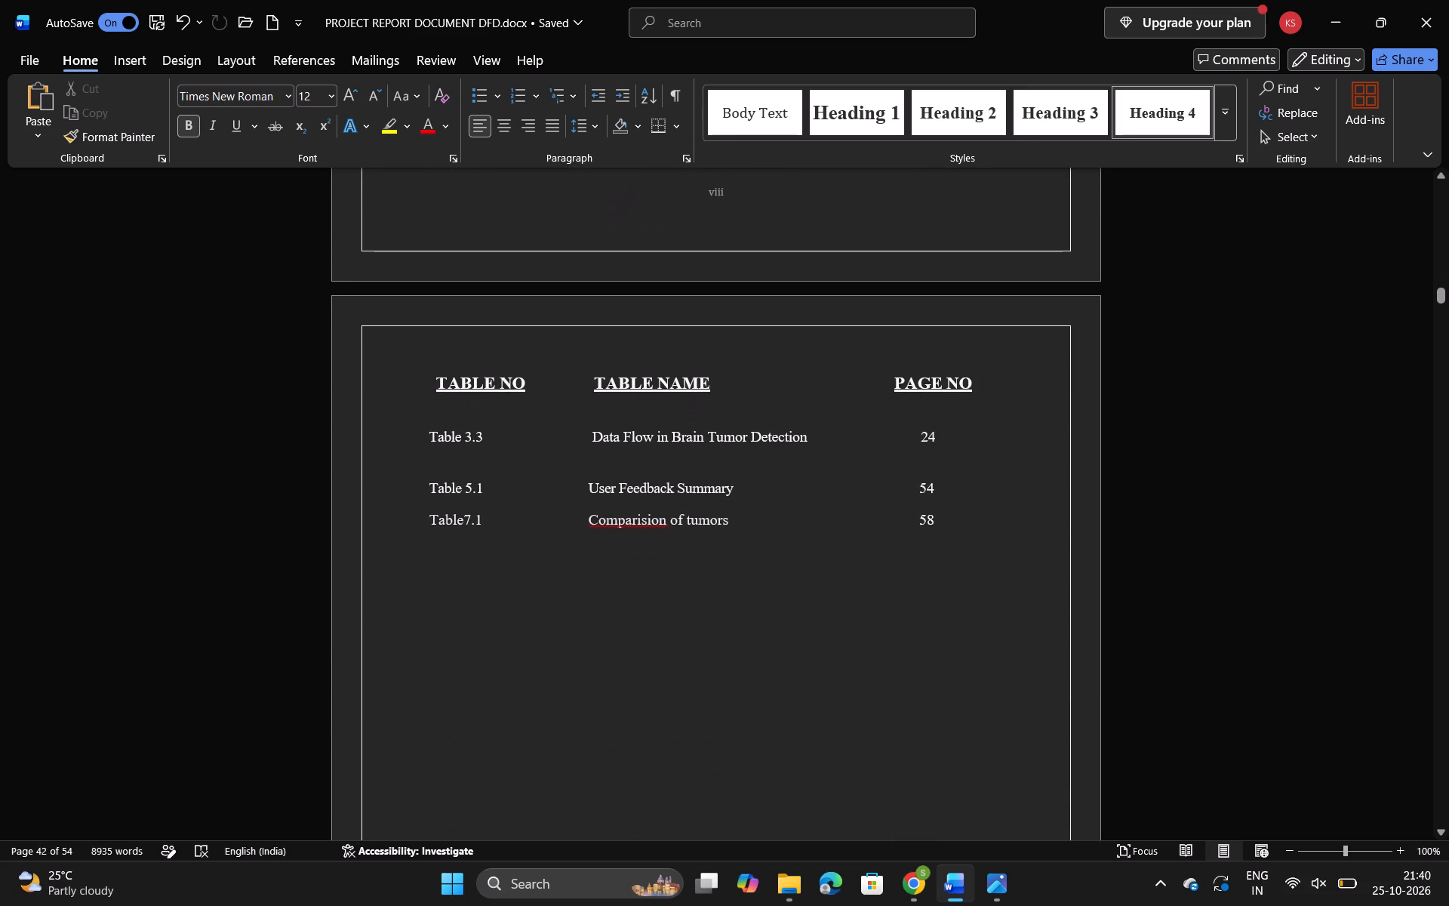
{"action": "scroll", "coordinate": [709, 620], "scroll_direction": "down", "scroll_amount": 1}
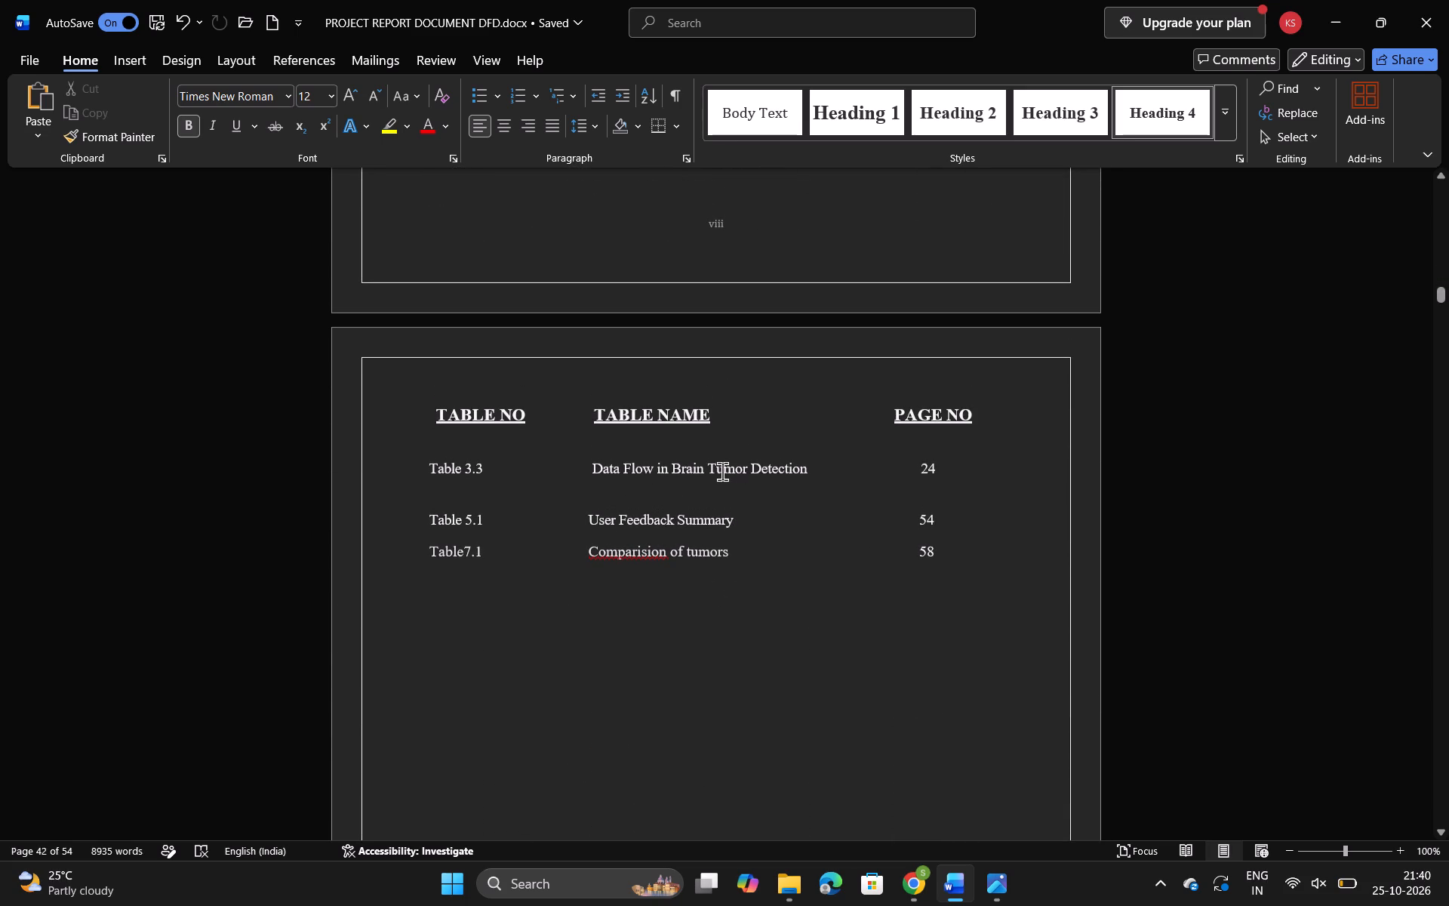
{"action": "left_click", "coordinate": [719, 471]}
{"action": "key", "text": "Right"}
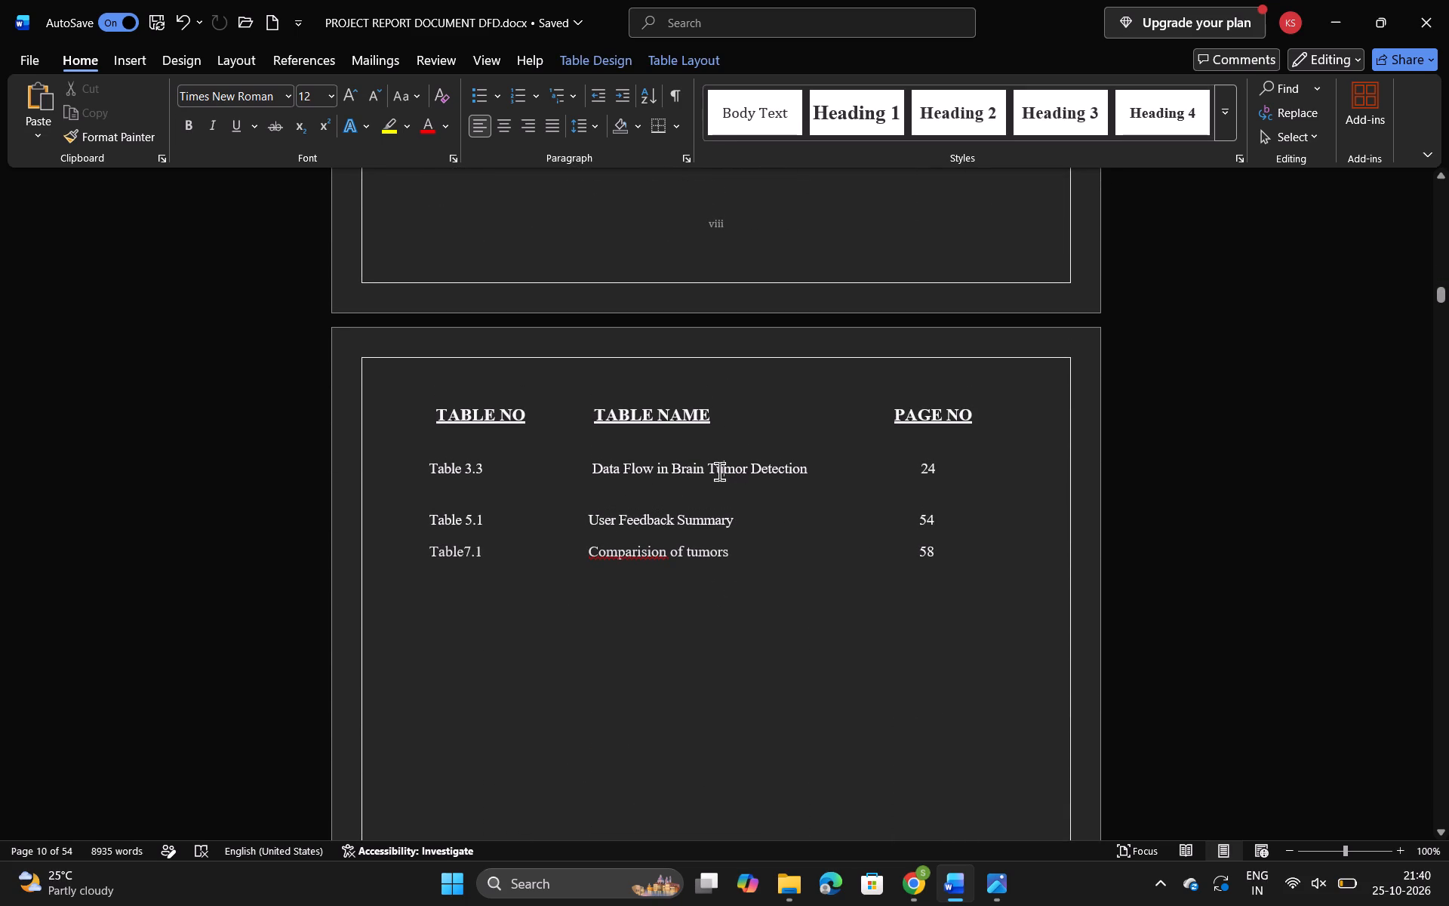
{"action": "key", "text": "Right"}
{"action": "key", "text": "Right"}
{"action": "key", "text": "Right"}
{"action": "key", "text": "BackSpace"}
{"action": "key", "text": "BackSpace"}
{"action": "key", "text": "BackSpace"}
{"action": "key", "text": "BackSpace"}
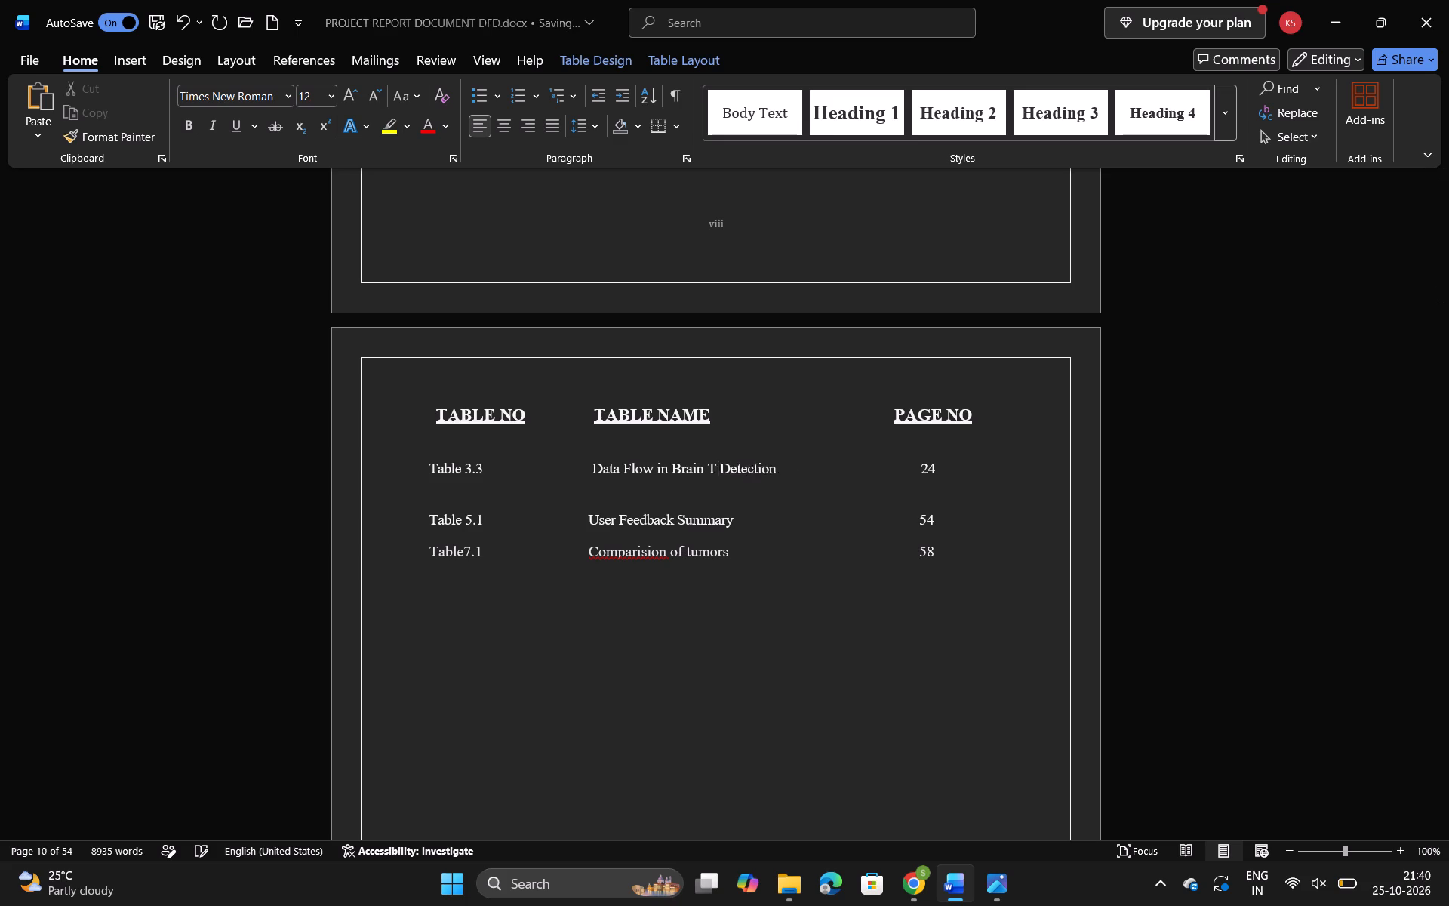
{"action": "key", "text": "BackSpace"}
{"action": "key", "text": "BackSpace"}
{"action": "key", "text": "BackSpace"}
{"action": "key", "text": "BackSpace"}
{"action": "key", "text": "BackSpace"}
{"action": "key", "text": "BackSpace"}
{"action": "key", "text": "BackSpace"}
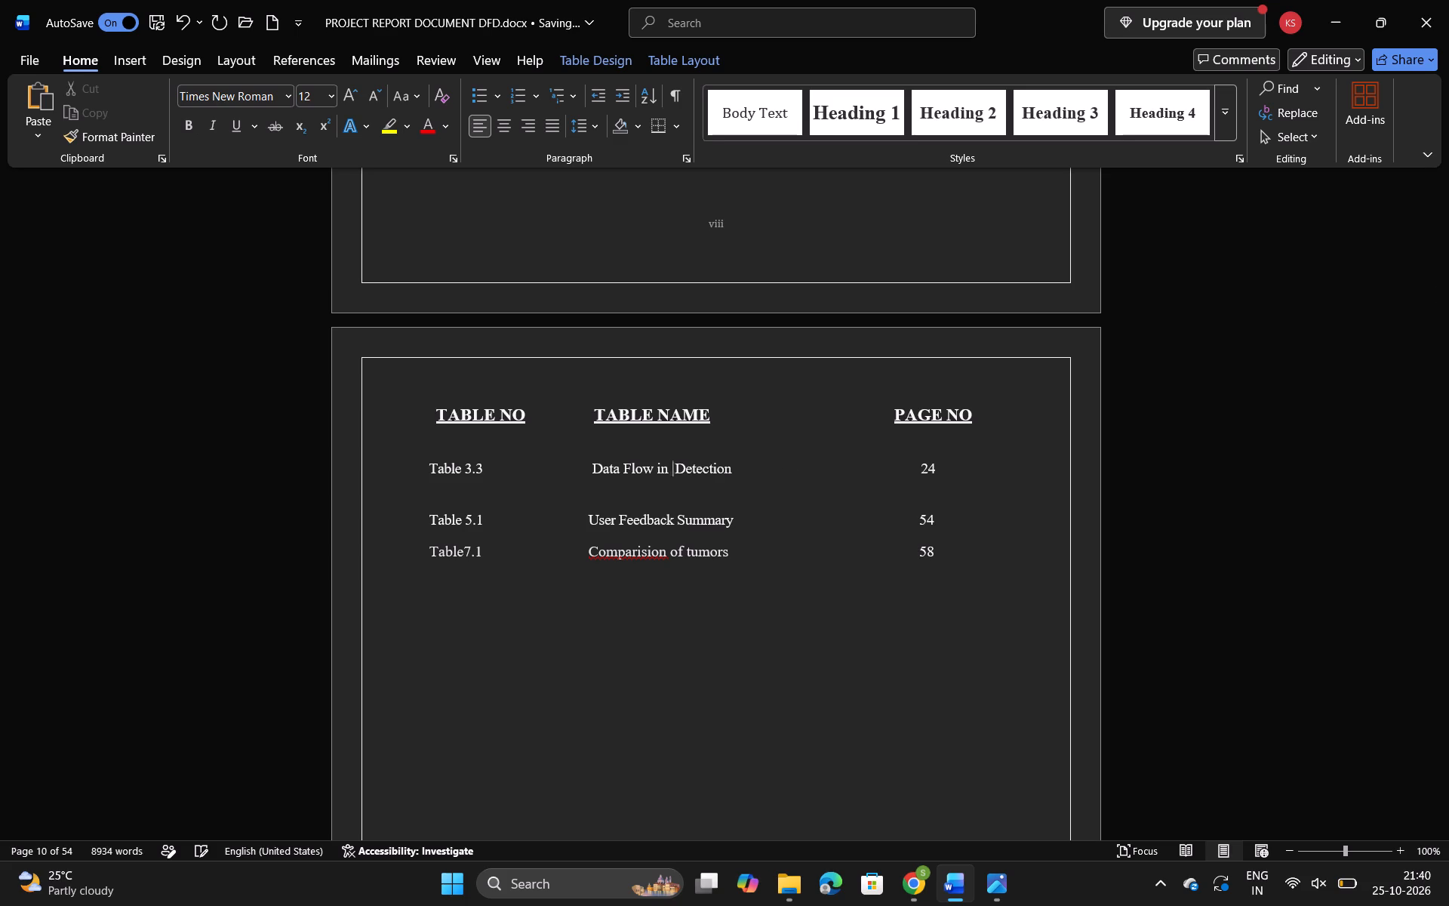
{"action": "key", "text": "shift+a"}
{"action": "type", "text": "ccuracy"}
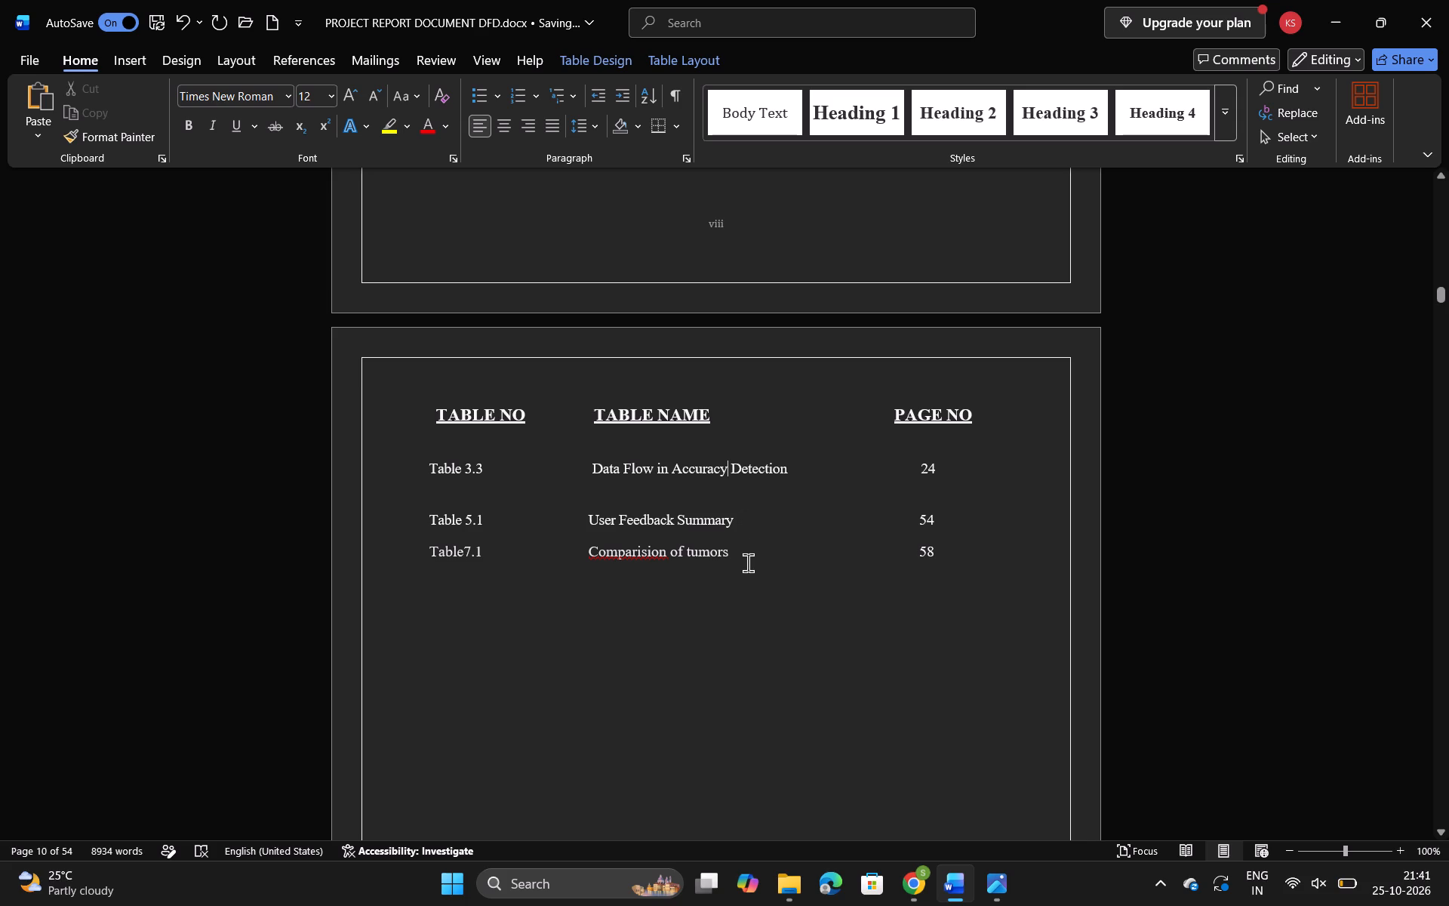
Replace "tumors" with "images" in the Table 7.1 entry of the list of tables.
{"action": "left_click", "coordinate": [721, 548]}
{"action": "key", "text": "Right"}
{"action": "key", "text": "BackSpace"}
{"action": "key", "text": "BackSpace"}
{"action": "key", "text": "BackSpace"}
{"action": "key", "text": "BackSpace"}
{"action": "key", "text": "BackSpace"}
{"action": "key", "text": "BackSpace"}
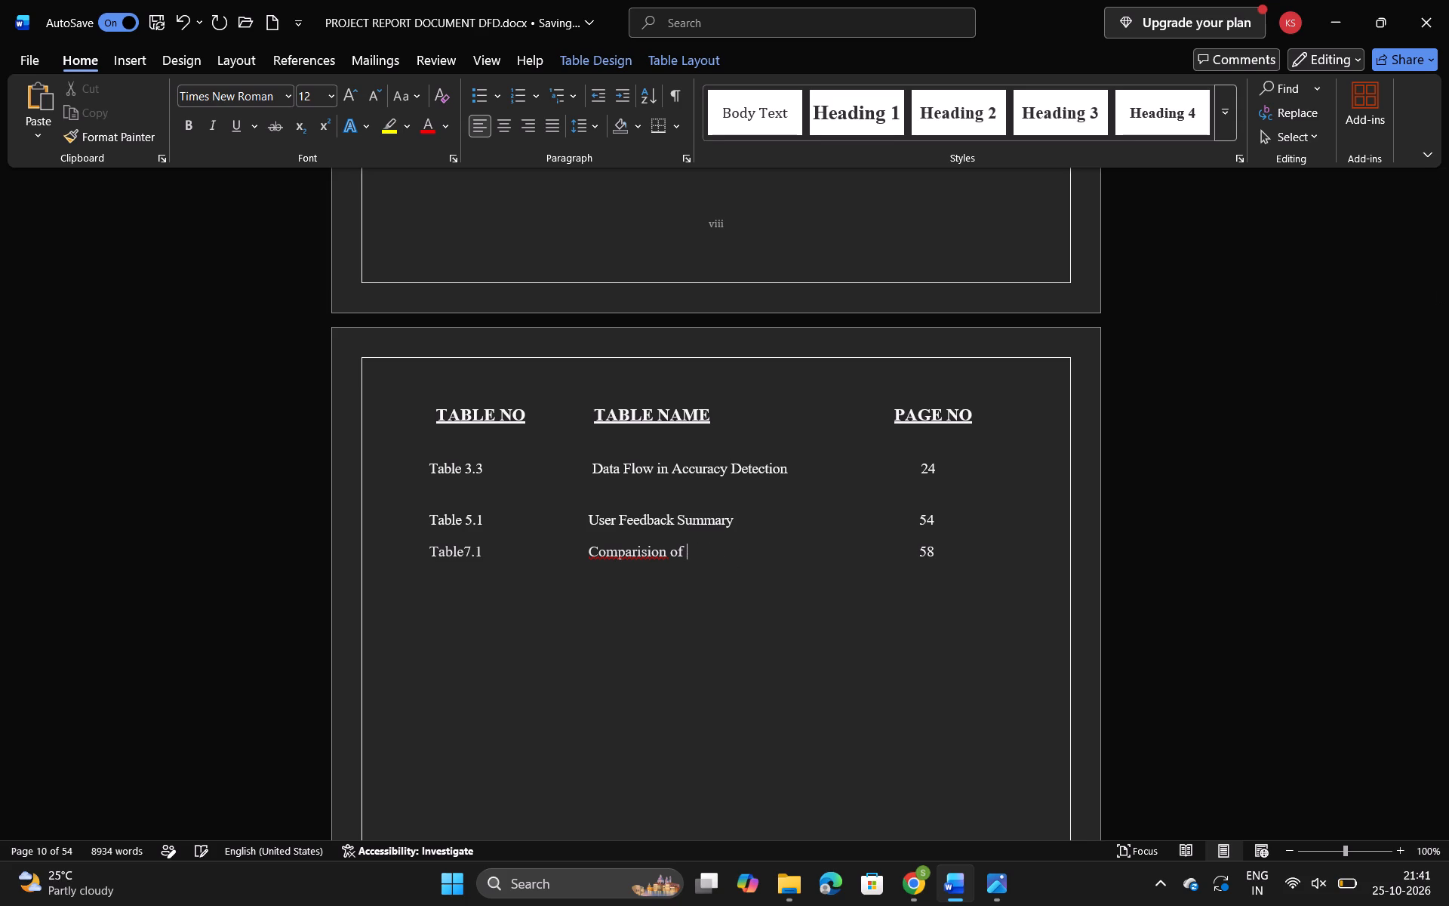
{"action": "type", "text": "images"}
Remove "Brain Tumor" from the Fig 3.2 flowchart entry in the list of figures.
{"action": "scroll", "coordinate": [721, 548], "scroll_direction": "up", "scroll_amount": 1}
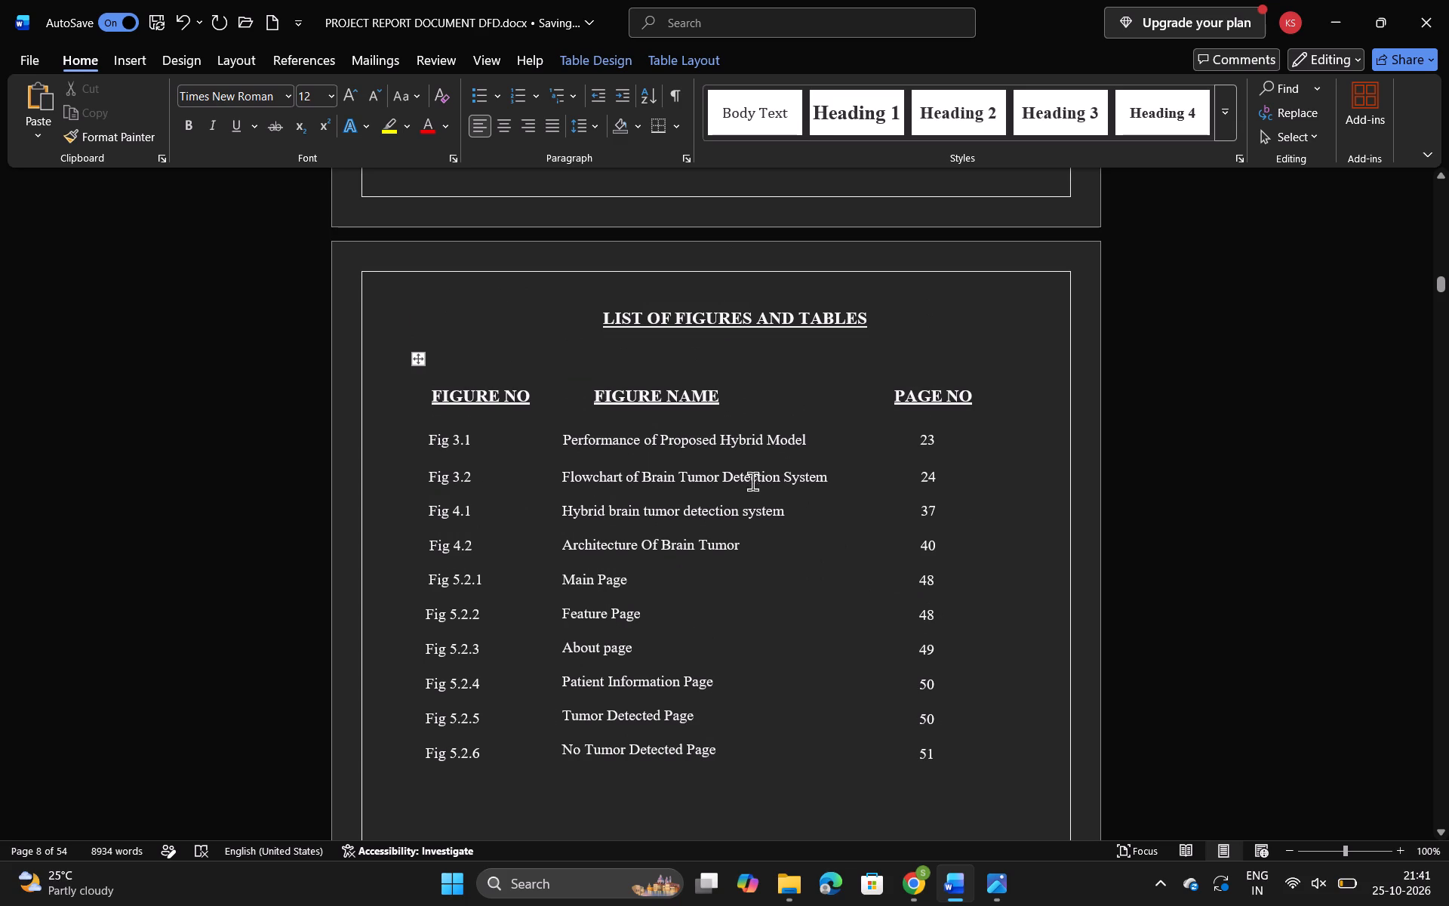
{"action": "left_click", "coordinate": [731, 477]}
{"action": "key", "text": "Left"}
{"action": "key", "text": "Left"}
{"action": "key", "text": "BackSpace"}
{"action": "key", "text": "BackSpace"}
{"action": "key", "text": "BackSpace"}
{"action": "key", "text": "BackSpace"}
{"action": "key", "text": "BackSpace"}
{"action": "key", "text": "BackSpace"}
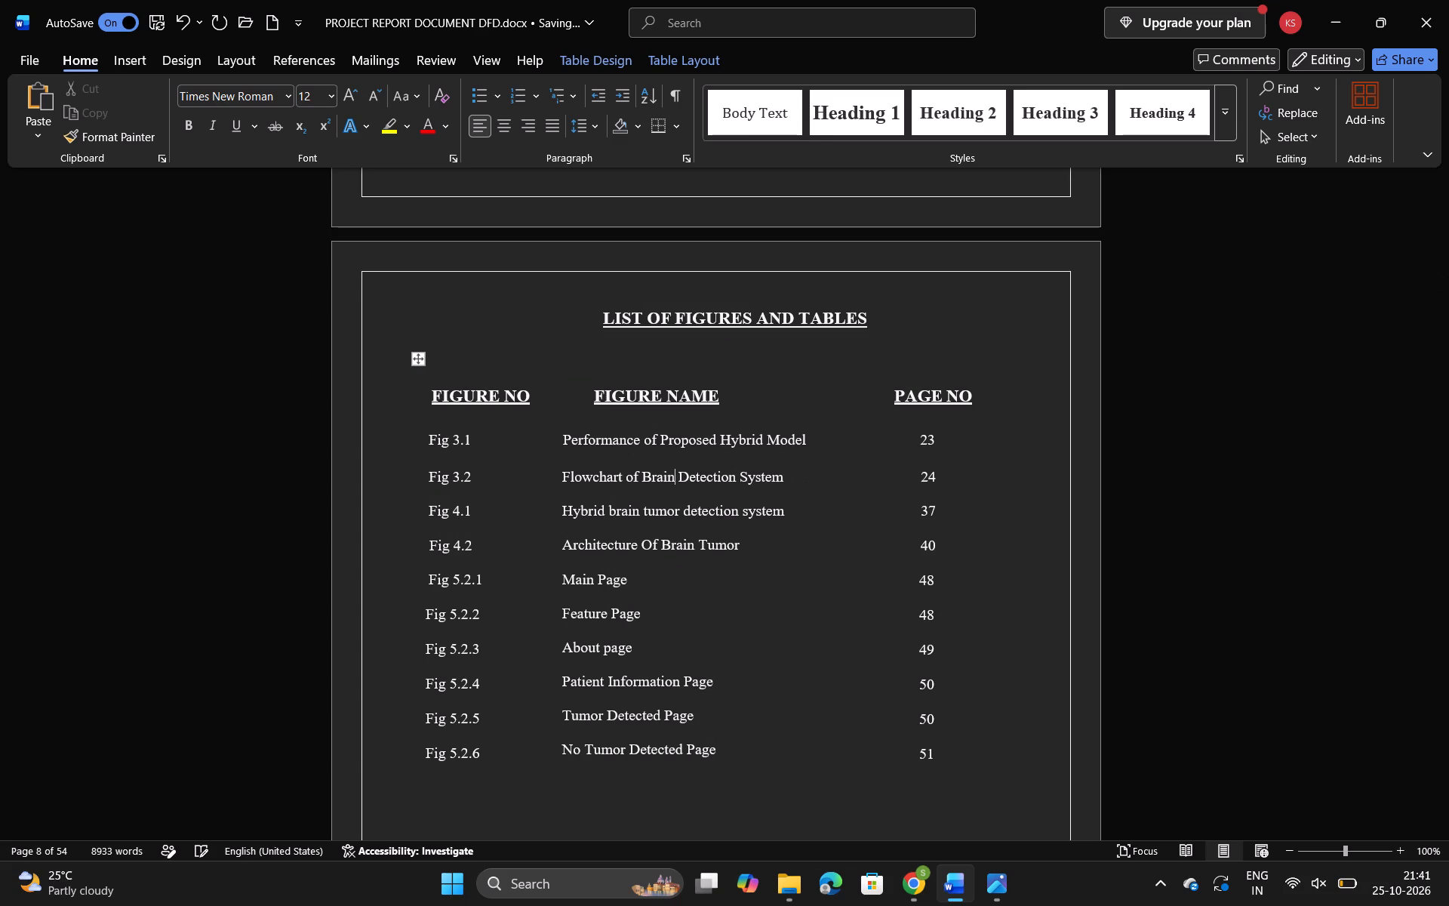
{"action": "key", "text": "BackSpace"}
{"action": "key", "text": "BackSpace"}
{"action": "key", "text": "BackSpace"}
{"action": "key", "text": "BackSpace"}
{"action": "key", "text": "BackSpace"}
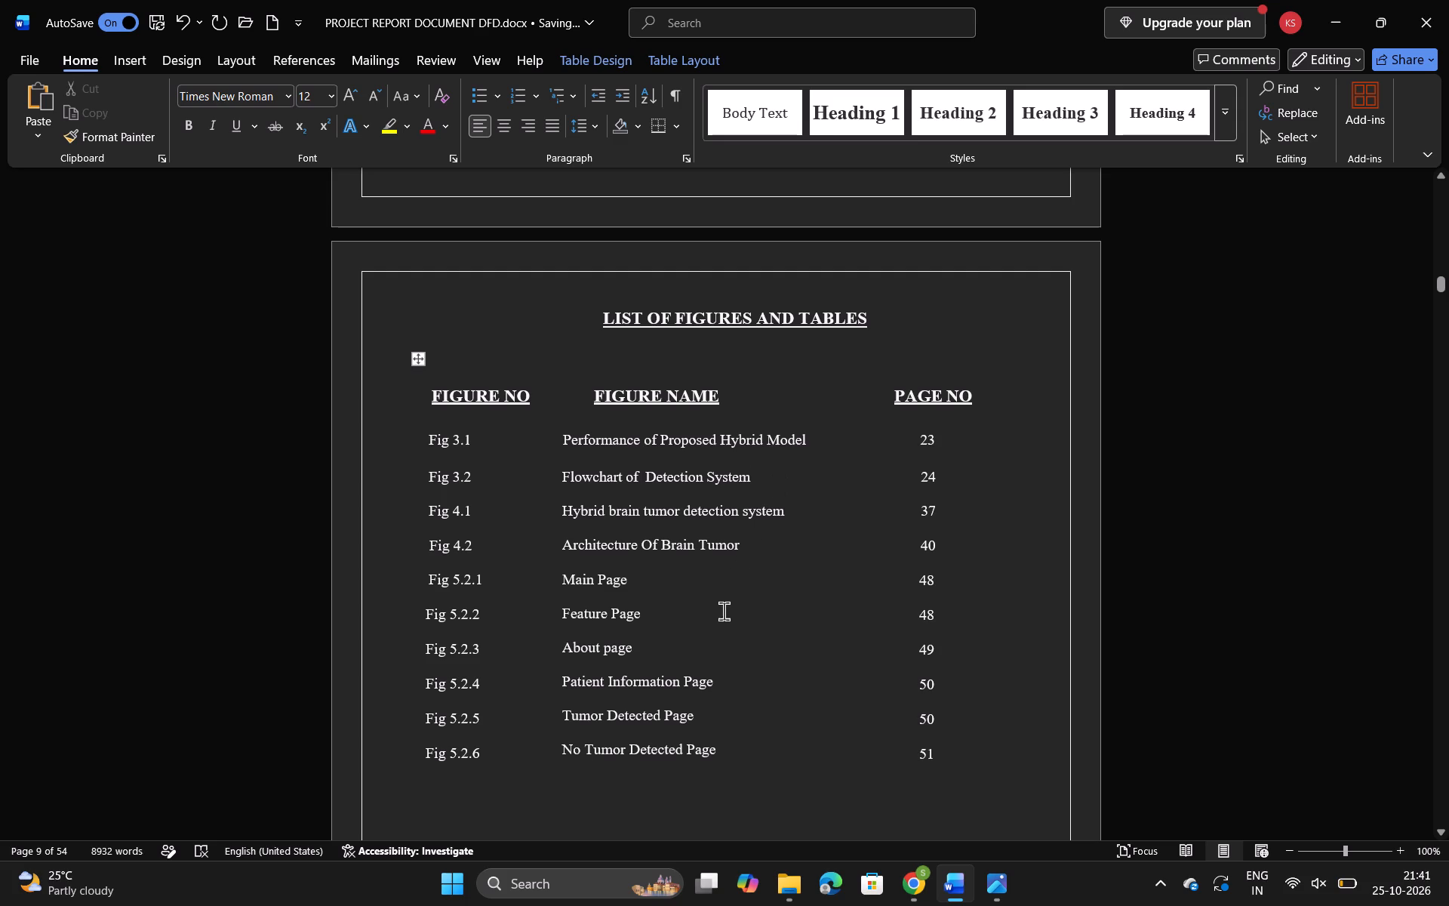
Change the Fig 4.2 entry in the list of figures to "Architecture Of Detector".
{"action": "left_click", "coordinate": [748, 551]}
{"action": "key", "text": "BackSpace"}
{"action": "key", "text": "BackSpace"}
{"action": "key", "text": "BackSpace"}
{"action": "key", "text": "BackSpace"}
{"action": "key", "text": "BackSpace"}
{"action": "key", "text": "BackSpace"}
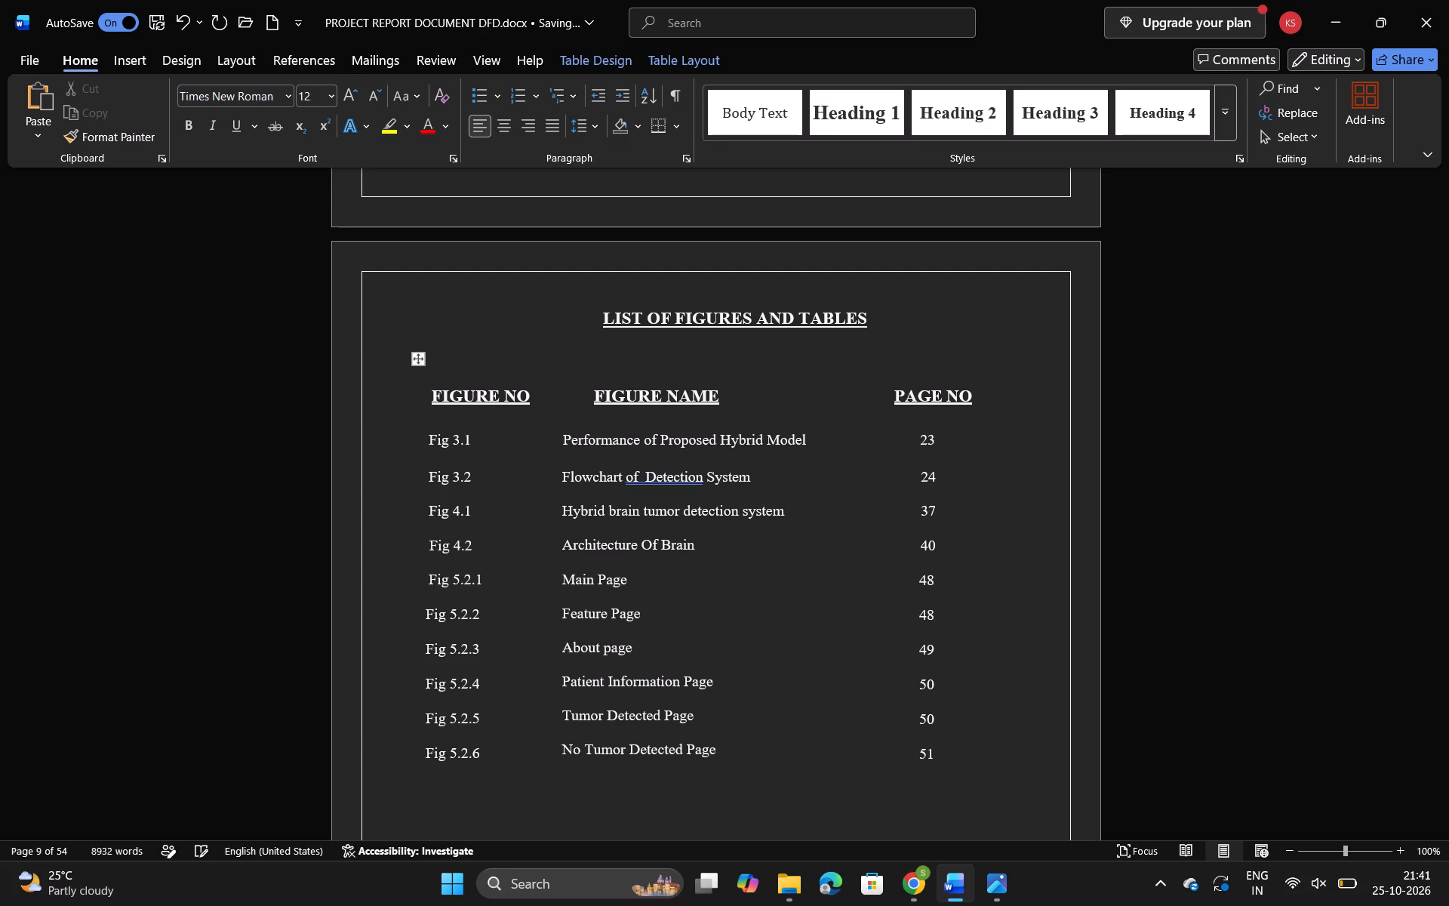
{"action": "key", "text": "BackSpace"}
{"action": "key", "text": "BackSpace"}
{"action": "key", "text": "BackSpace"}
{"action": "key", "text": "BackSpace"}
{"action": "key", "text": "BackSpace"}
{"action": "type", "text": "Detector"}
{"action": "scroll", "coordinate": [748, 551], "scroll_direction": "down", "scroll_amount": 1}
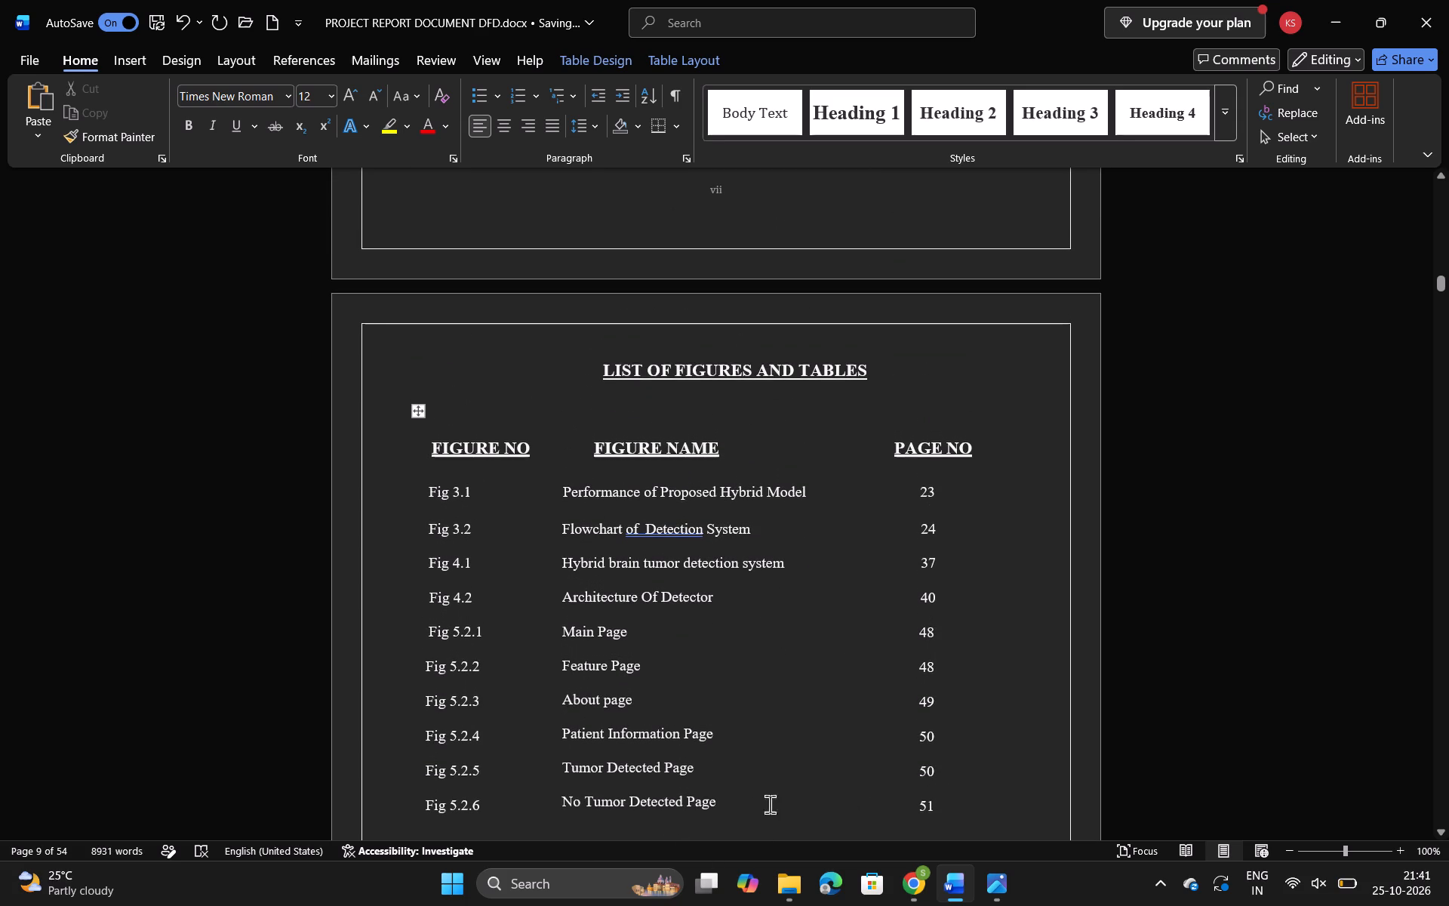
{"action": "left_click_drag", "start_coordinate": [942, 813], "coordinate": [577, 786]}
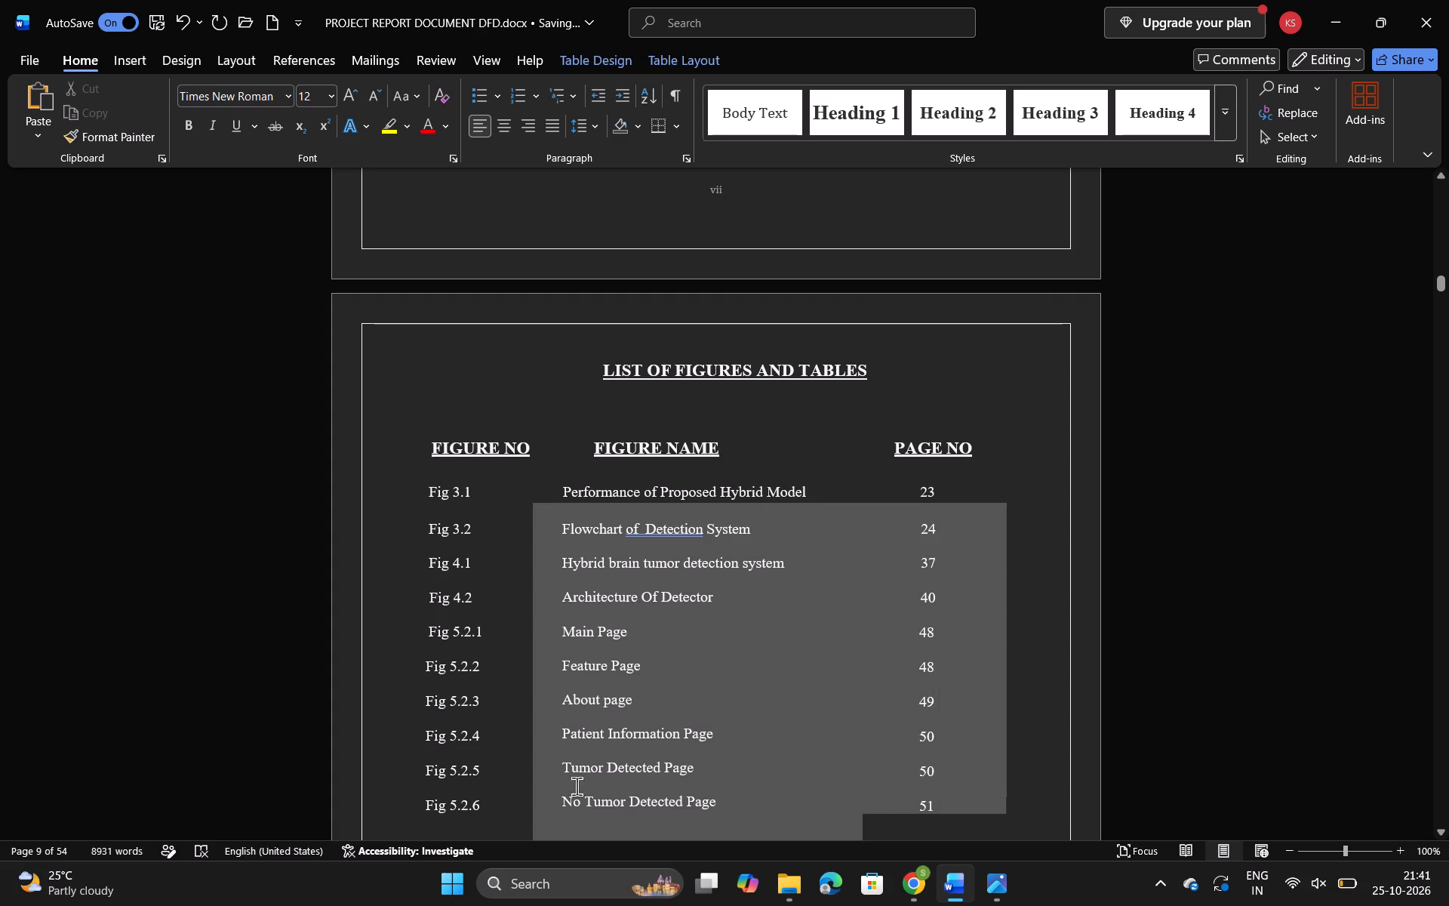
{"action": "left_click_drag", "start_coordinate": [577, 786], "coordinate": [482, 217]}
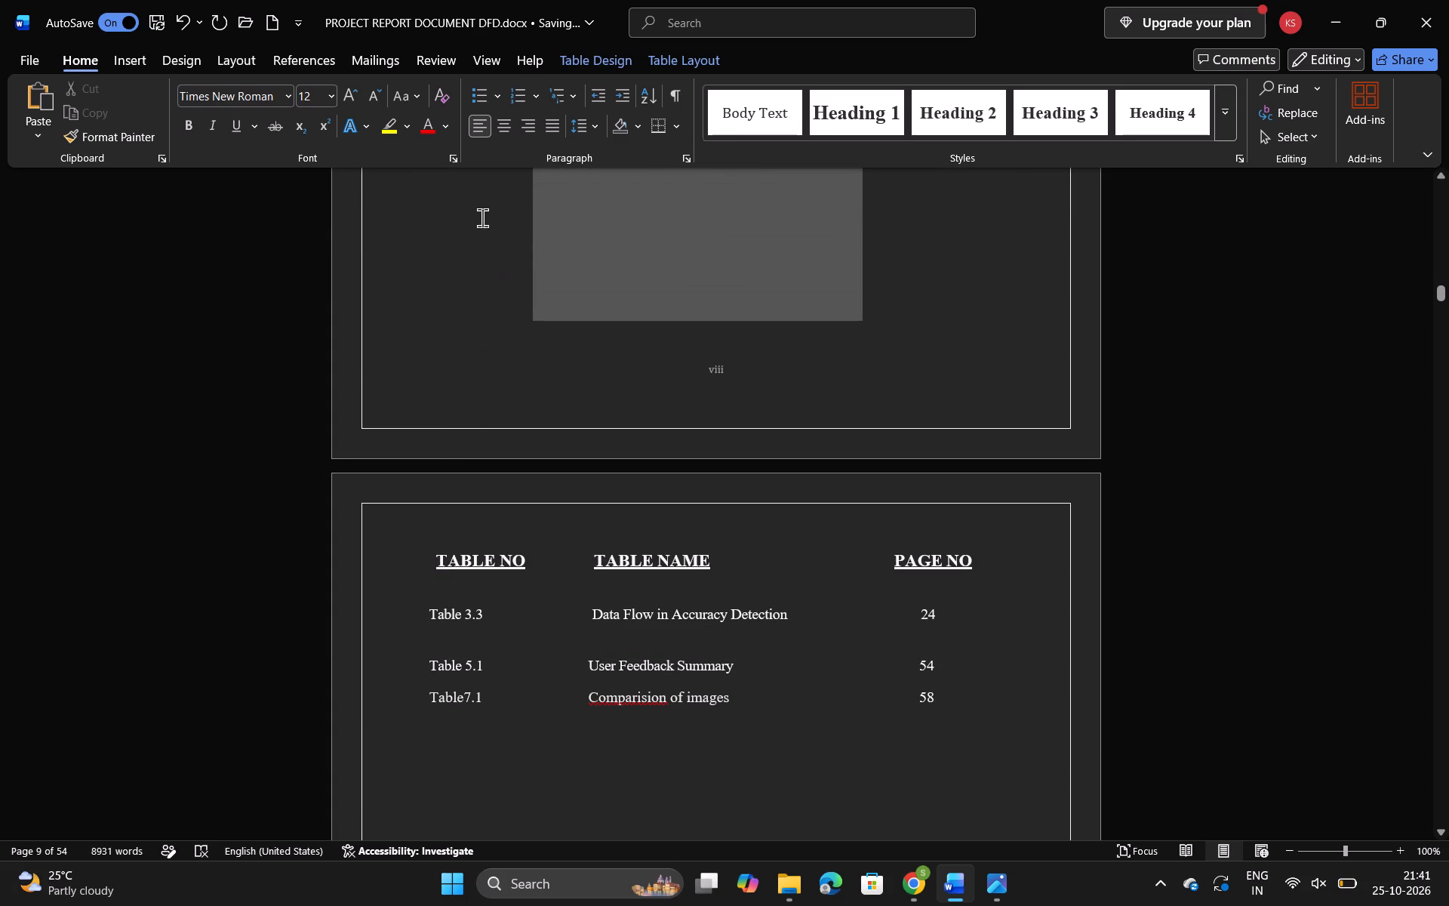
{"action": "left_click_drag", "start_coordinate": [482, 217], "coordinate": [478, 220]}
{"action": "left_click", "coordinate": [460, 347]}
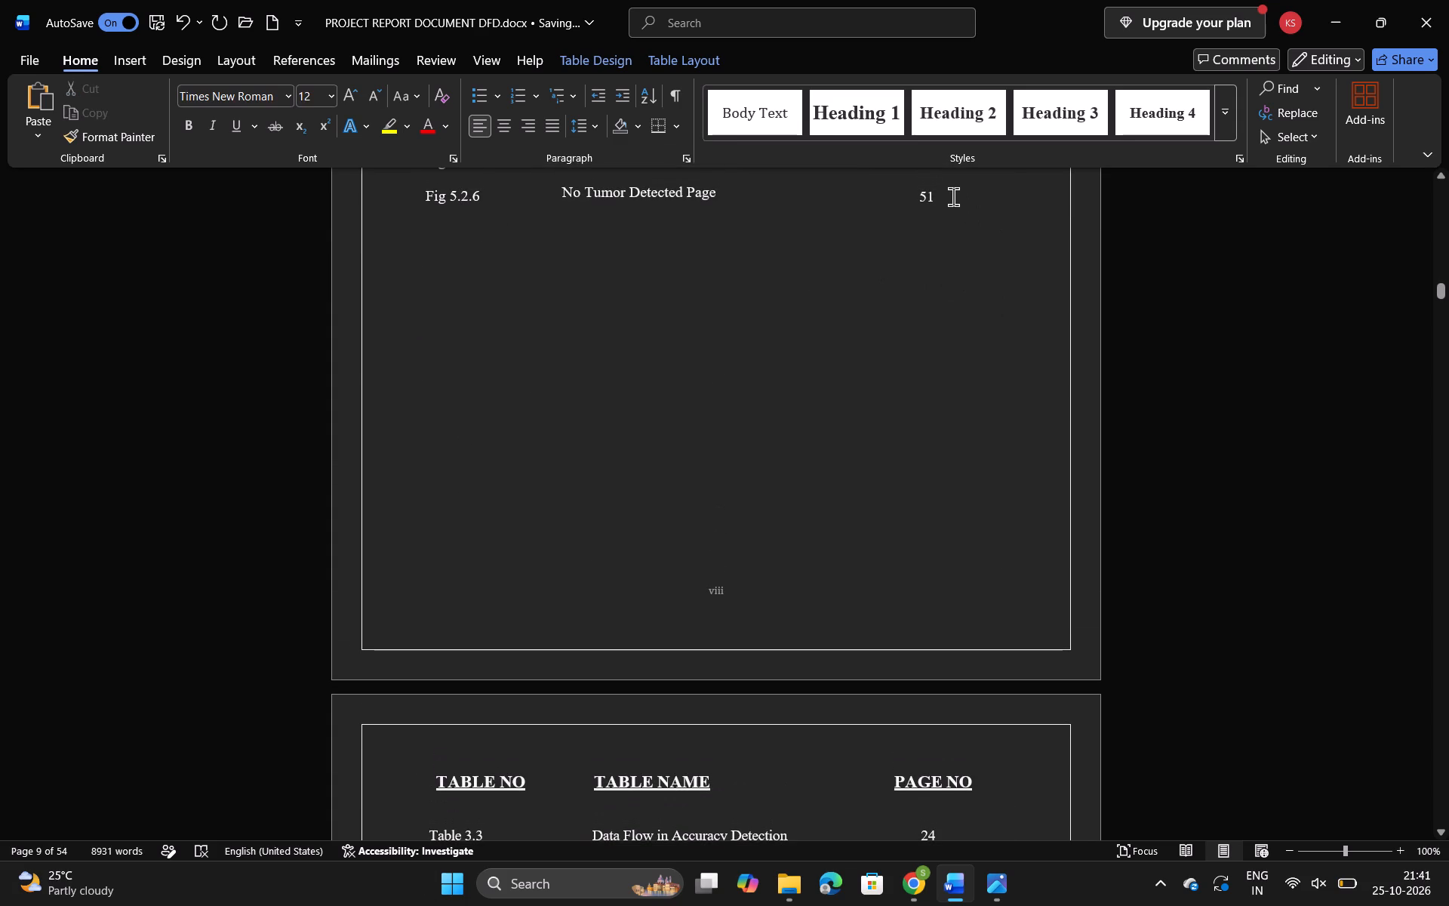
Delete the page number of the Fig 5.2.6 entry in the list of figures.
{"action": "left_click", "coordinate": [953, 196]}
{"action": "key", "text": "BackSpace"}
{"action": "key", "text": "BackSpace"}
{"action": "key", "text": "BackSpace"}
Delete the figure name "No Tumor Detected Page" from the Fig 5.2.6 entry.
{"action": "scroll", "coordinate": [953, 196], "scroll_direction": "up", "scroll_amount": 1}
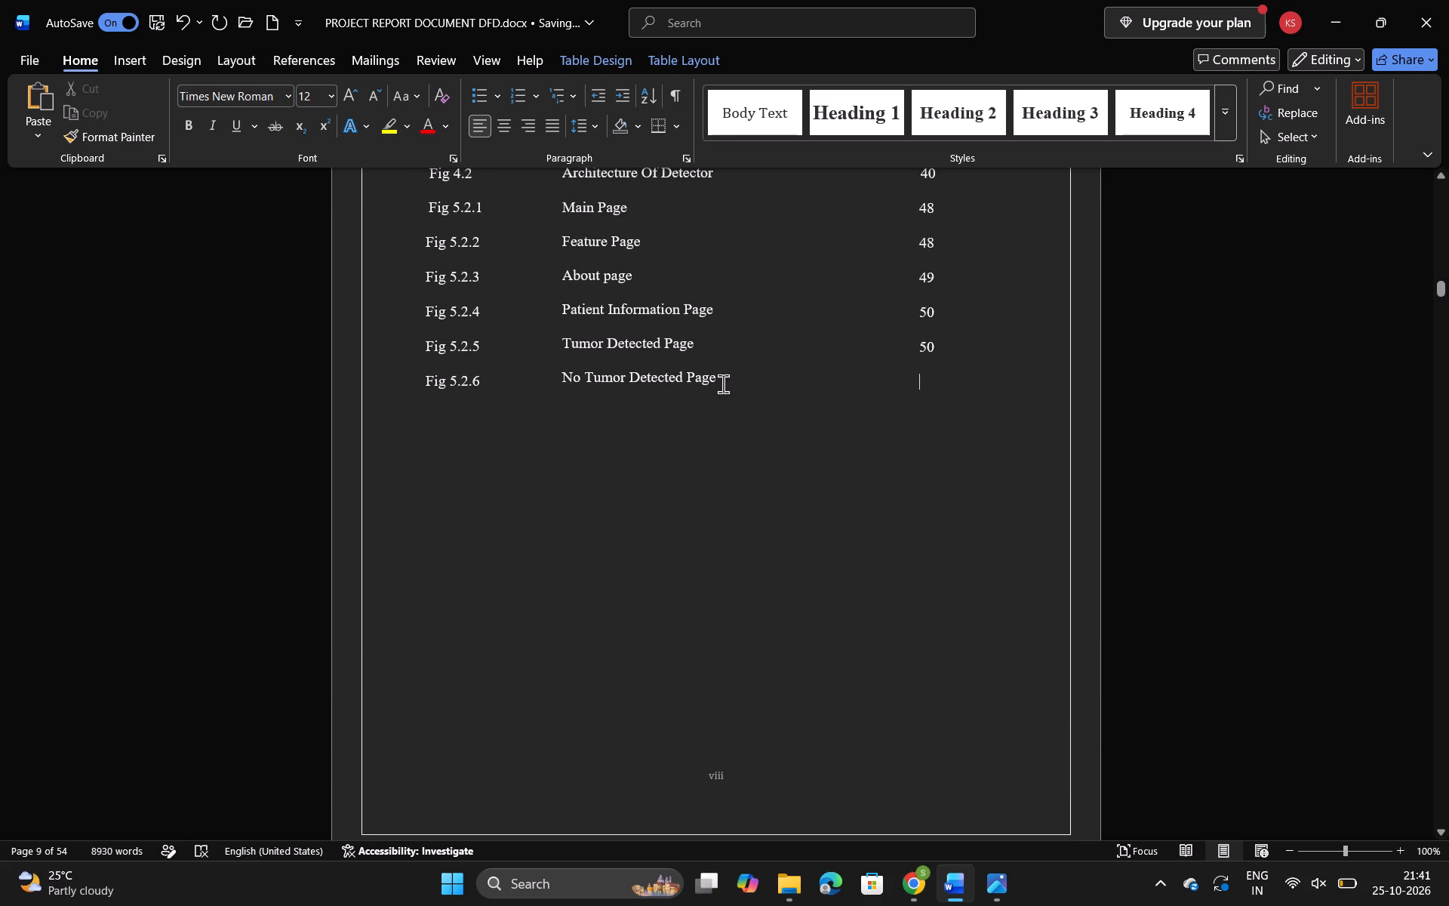
{"action": "left_click", "coordinate": [723, 384]}
{"action": "key", "text": "BackSpace"}
{"action": "key", "text": "BackSpace"}
{"action": "key", "text": "BackSpace"}
{"action": "key", "text": "BackSpace"}
{"action": "key", "text": "BackSpace"}
{"action": "key", "text": "BackSpace"}
{"action": "key", "text": "BackSpace"}
{"action": "key", "text": "BackSpace"}
{"action": "key", "text": "BackSpace"}
{"action": "key", "text": "BackSpace"}
{"action": "key", "text": "BackSpace"}
{"action": "key", "text": "BackSpace"}
{"action": "key", "text": "BackSpace"}
{"action": "key", "text": "BackSpace"}
{"action": "key", "text": "BackSpace"}
{"action": "key", "text": "BackSpace"}
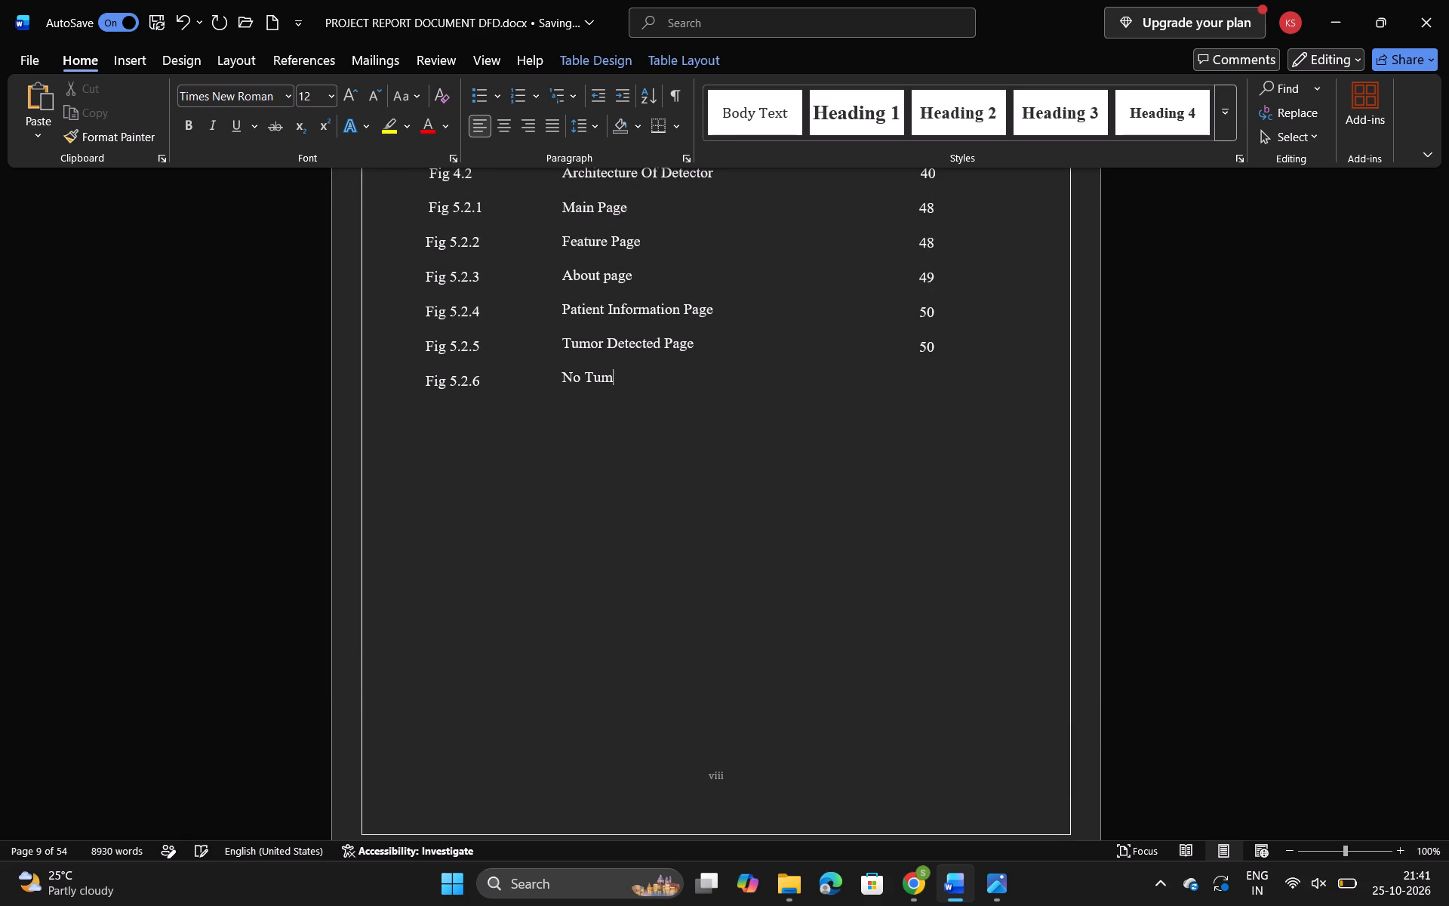
{"action": "key", "text": "BackSpace"}
{"action": "key", "text": "BackSpace"}
{"action": "key", "text": "BackSpace"}
{"action": "key", "text": "BackSpace"}
{"action": "key", "text": "BackSpace"}
{"action": "key", "text": "BackSpace"}
Delete the figure number "Fig 5.2.6" from the last row of the list of figures.
{"action": "left_click", "coordinate": [492, 383]}
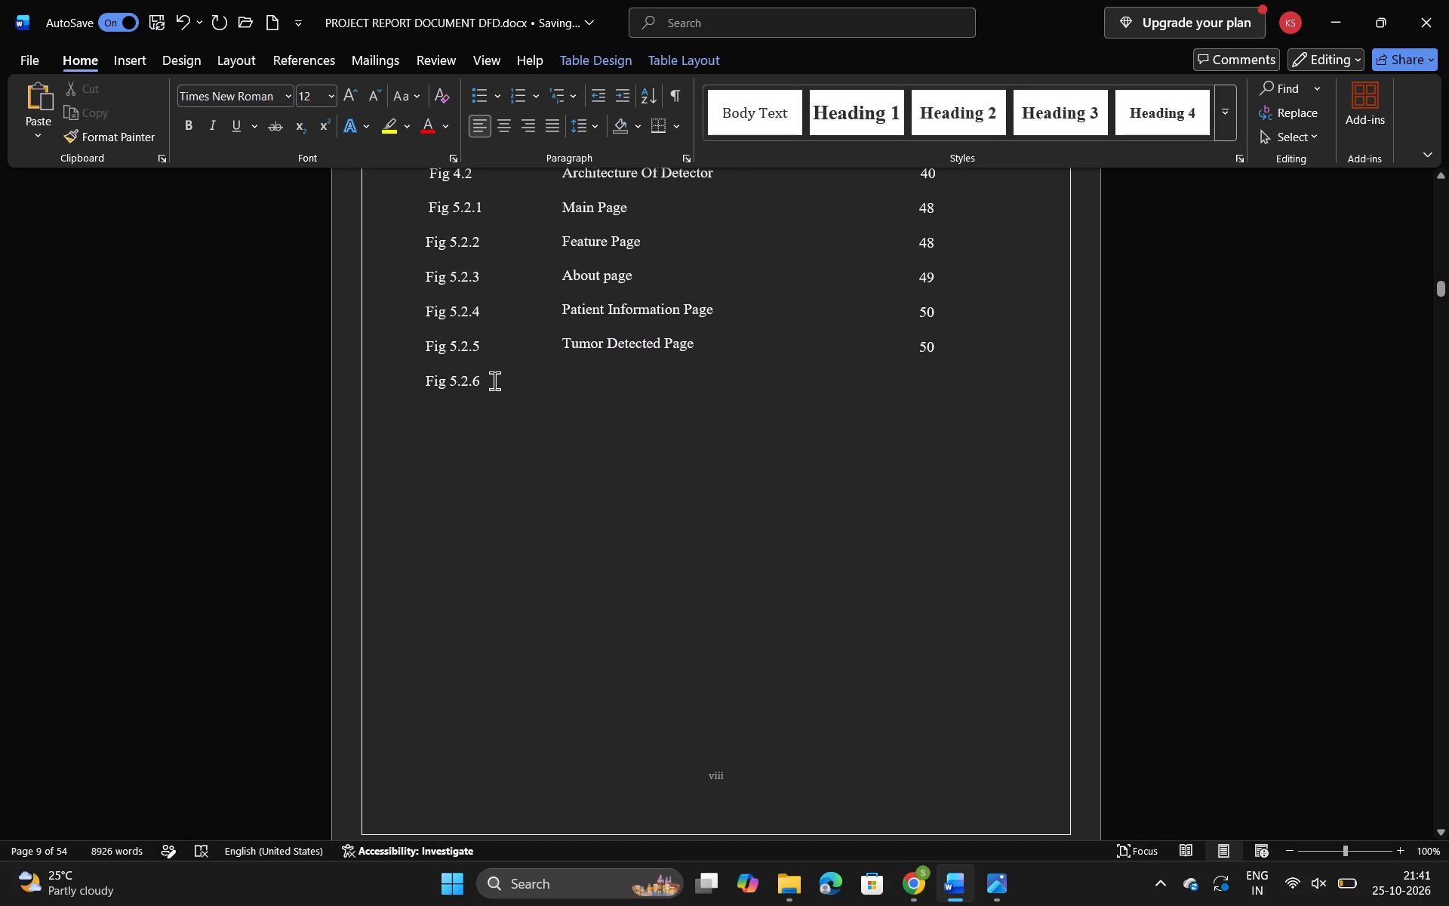
{"action": "left_click", "coordinate": [484, 381]}
{"action": "key", "text": "BackSpace"}
{"action": "key", "text": "BackSpace"}
{"action": "key", "text": "BackSpace"}
{"action": "key", "text": "BackSpace"}
{"action": "key", "text": "BackSpace"}
{"action": "key", "text": "BackSpace"}
{"action": "key", "text": "BackSpace"}
{"action": "key", "text": "BackSpace"}
{"action": "key", "text": "BackSpace"}
{"action": "key", "text": "BackSpace"}
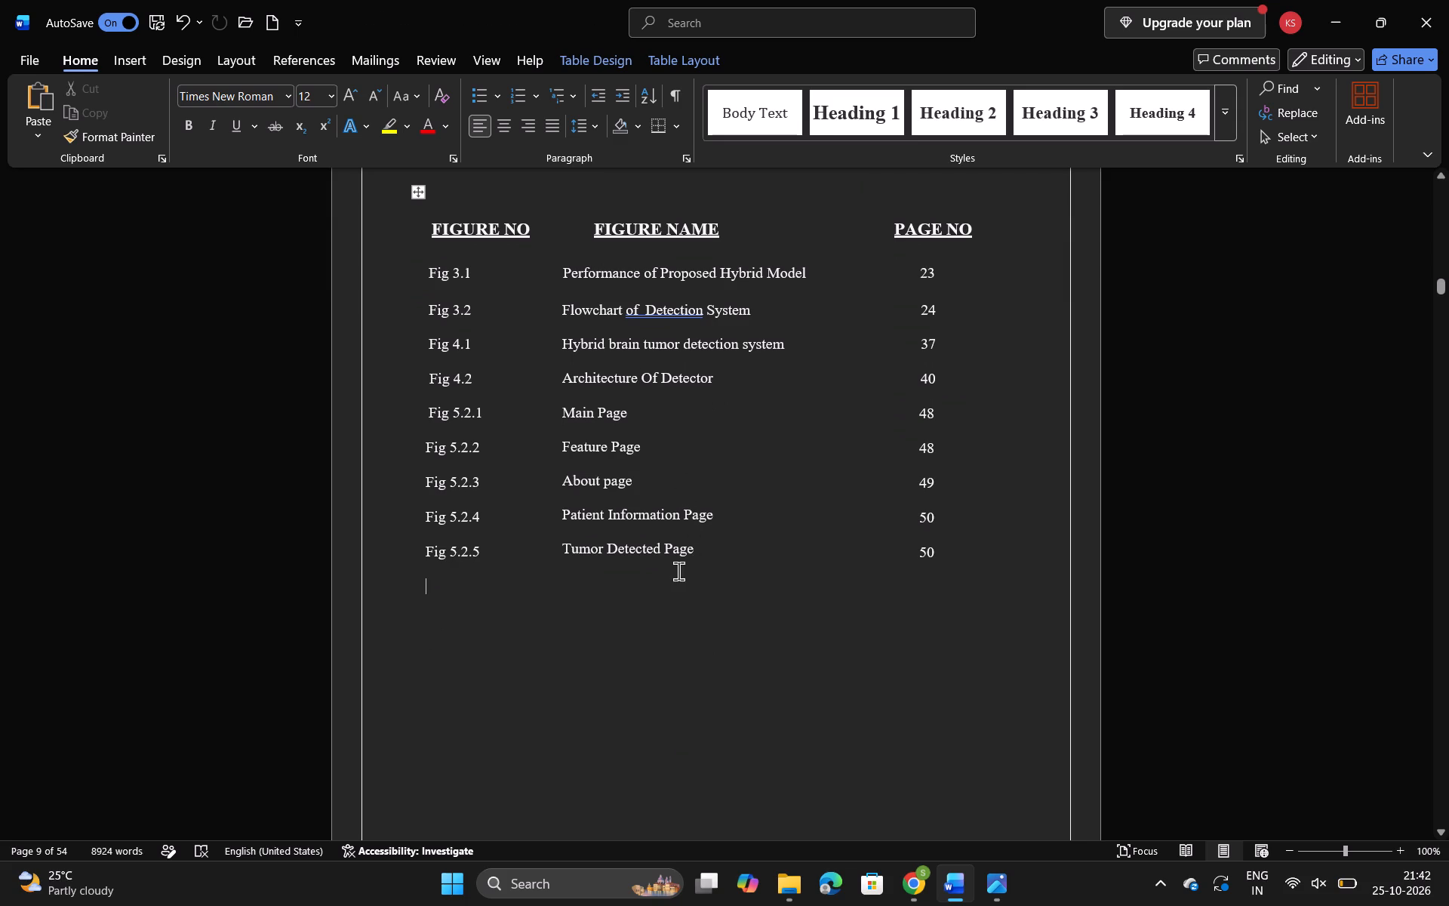
Change the Fig 5.2.5 entry in the list of figures to "Accuracy Detected Page".
{"action": "left_click", "coordinate": [607, 551]}
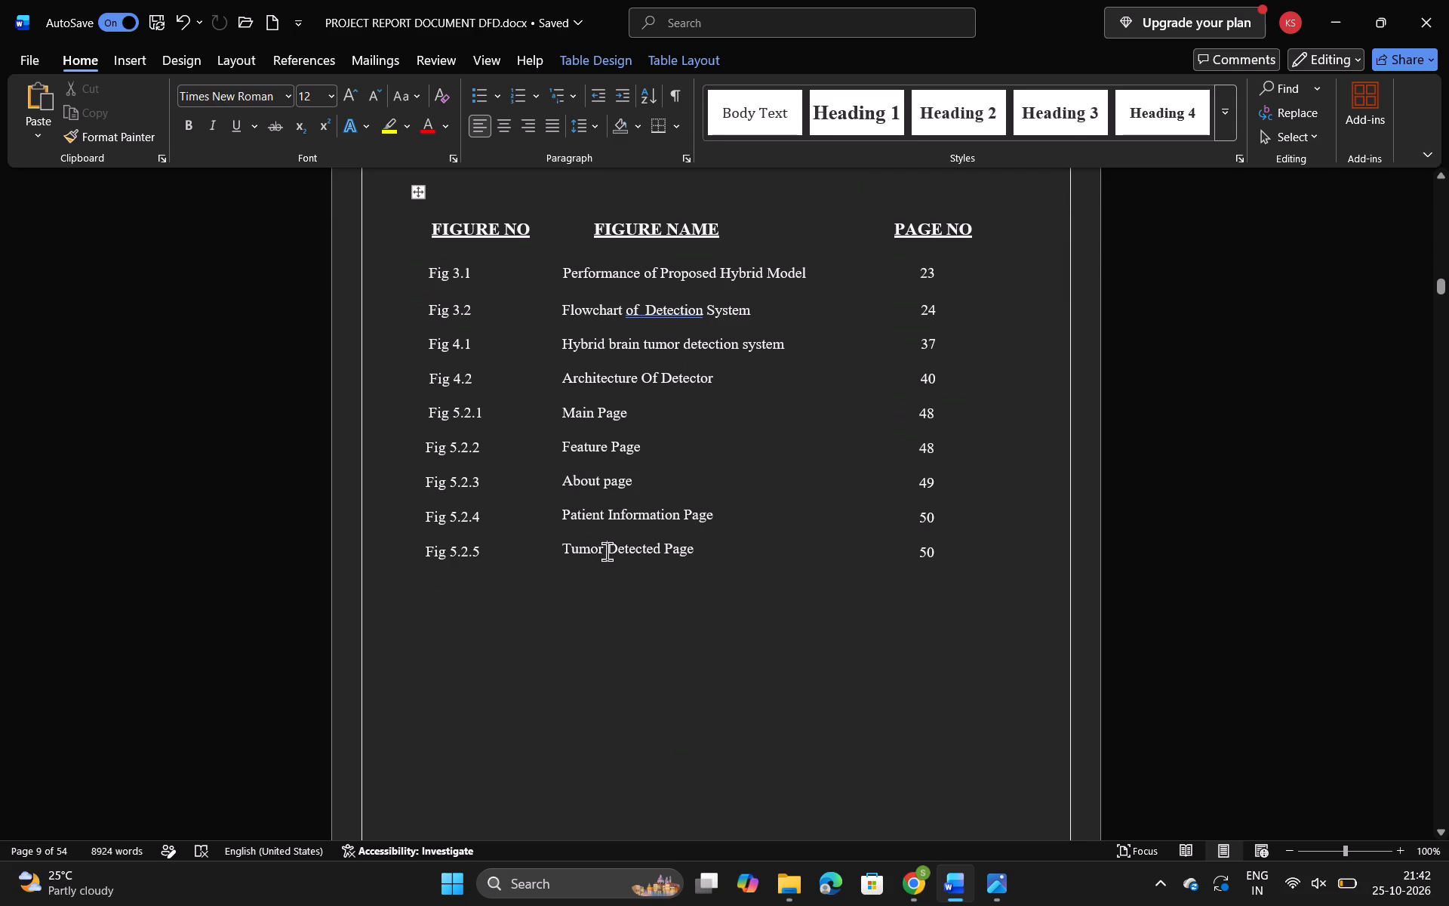
{"action": "key", "text": "BackSpace"}
{"action": "key", "text": "BackSpace"}
{"action": "key", "text": "BackSpace"}
{"action": "key", "text": "BackSpace"}
{"action": "key", "text": "BackSpace"}
{"action": "key", "text": "BackSpace"}
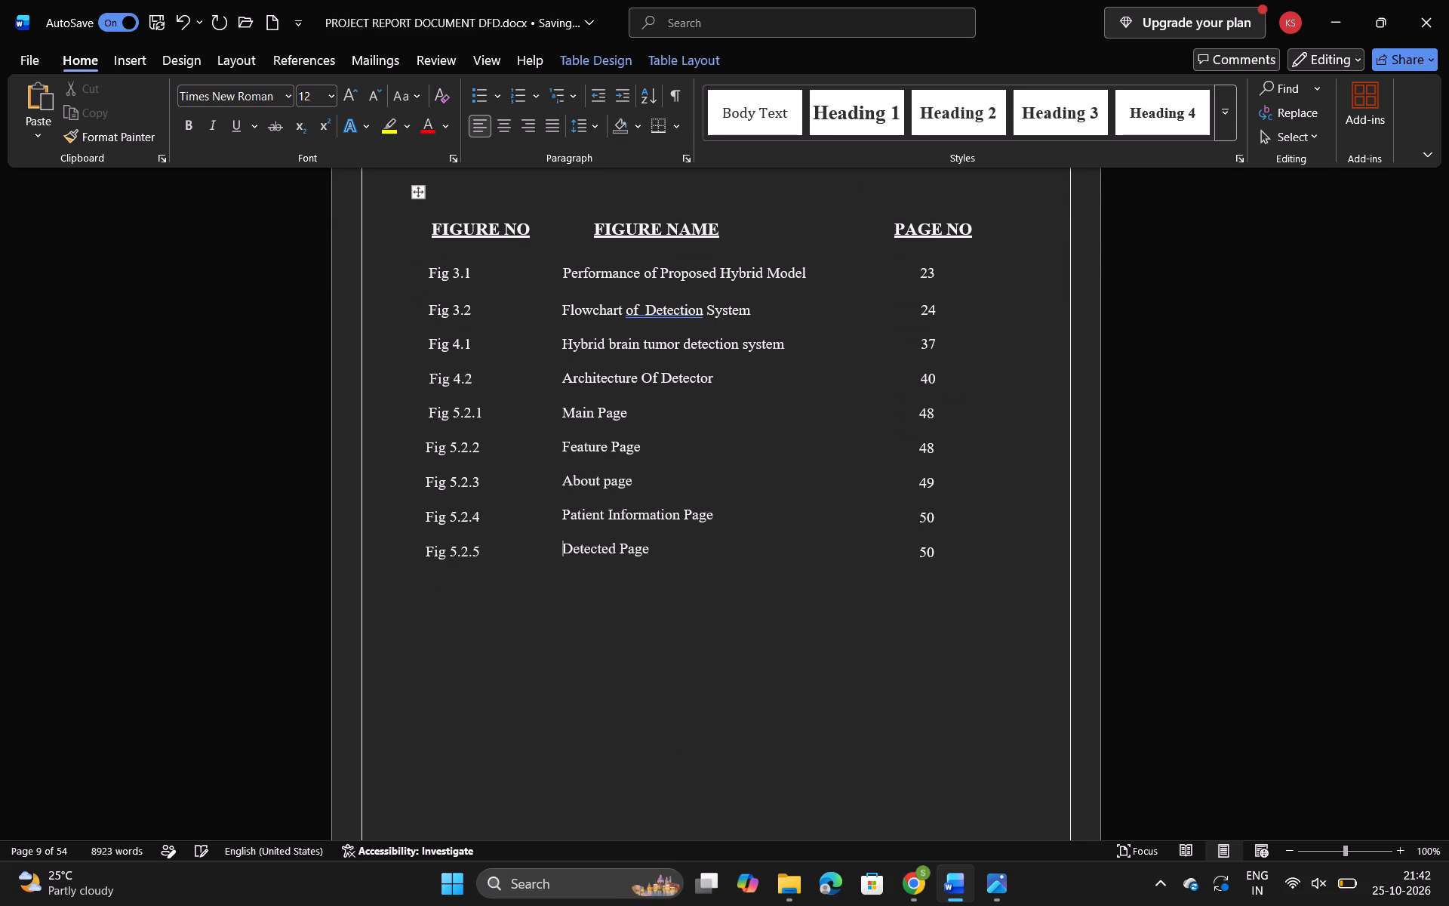
{"action": "type", "text": "Accuracy0m"}
{"action": "key", "text": "BackSpace"}
{"action": "key", "text": "BackSpace"}
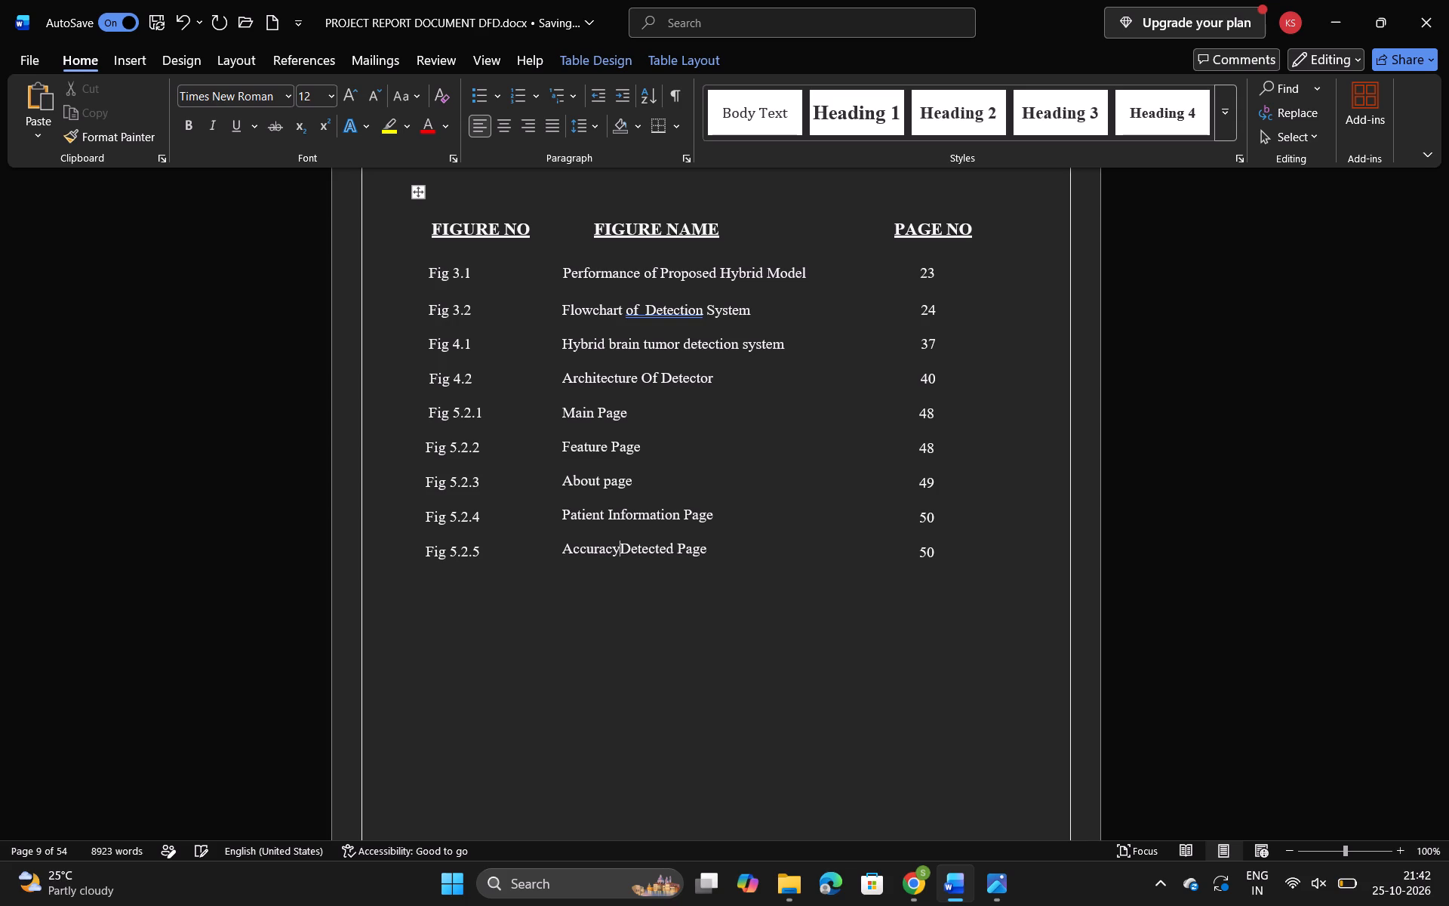
{"action": "key", "text": "space"}
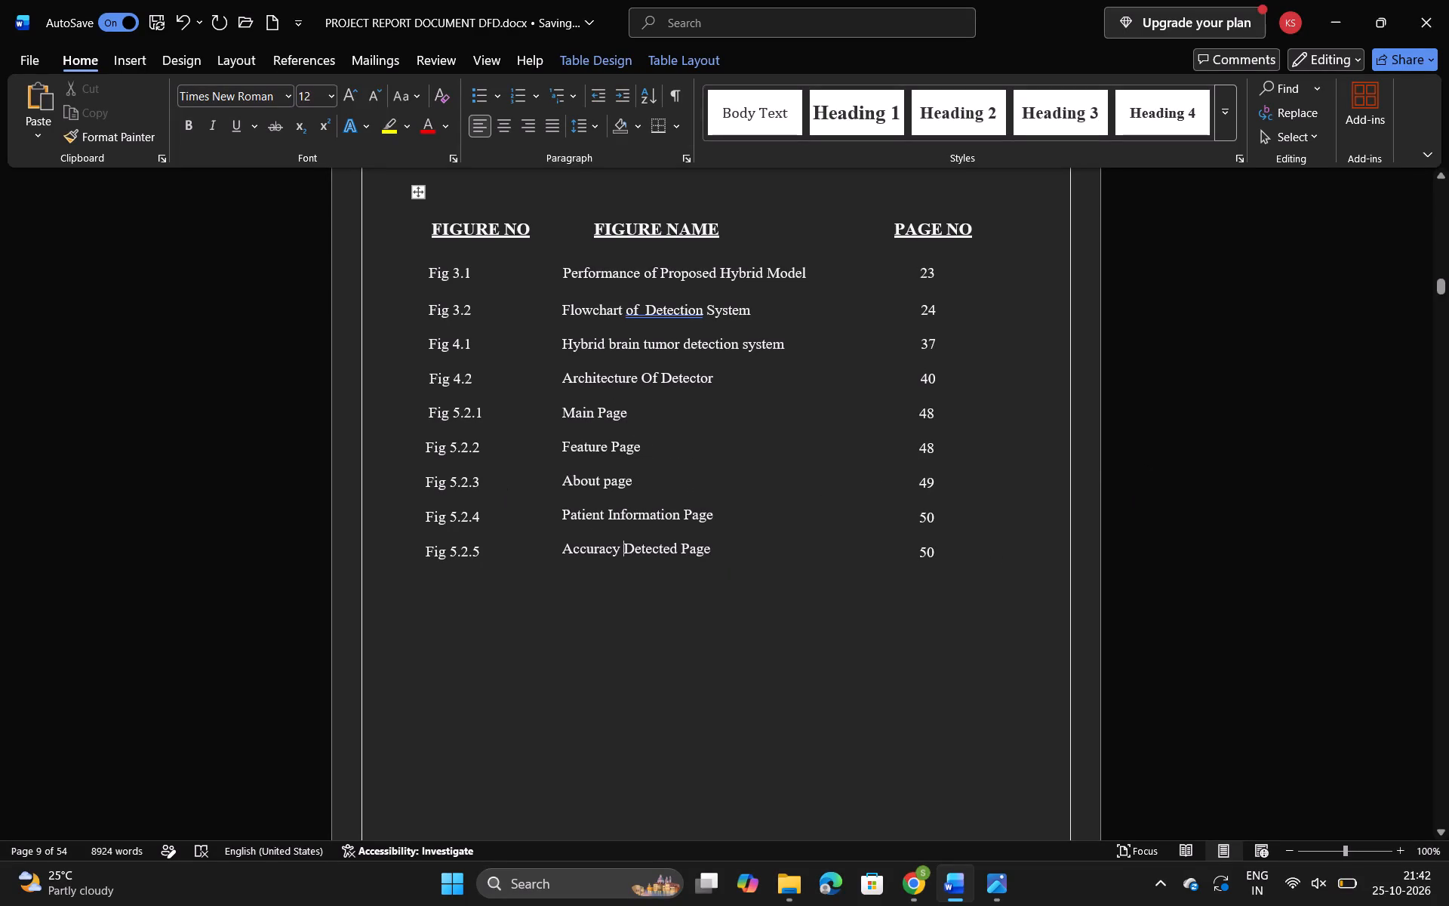
Delete the page number of the Fig 5.2.4 entry in the list of figures.
{"action": "left_click", "coordinate": [932, 515]}
{"action": "key", "text": "BackSpace"}
{"action": "key", "text": "BackSpace"}
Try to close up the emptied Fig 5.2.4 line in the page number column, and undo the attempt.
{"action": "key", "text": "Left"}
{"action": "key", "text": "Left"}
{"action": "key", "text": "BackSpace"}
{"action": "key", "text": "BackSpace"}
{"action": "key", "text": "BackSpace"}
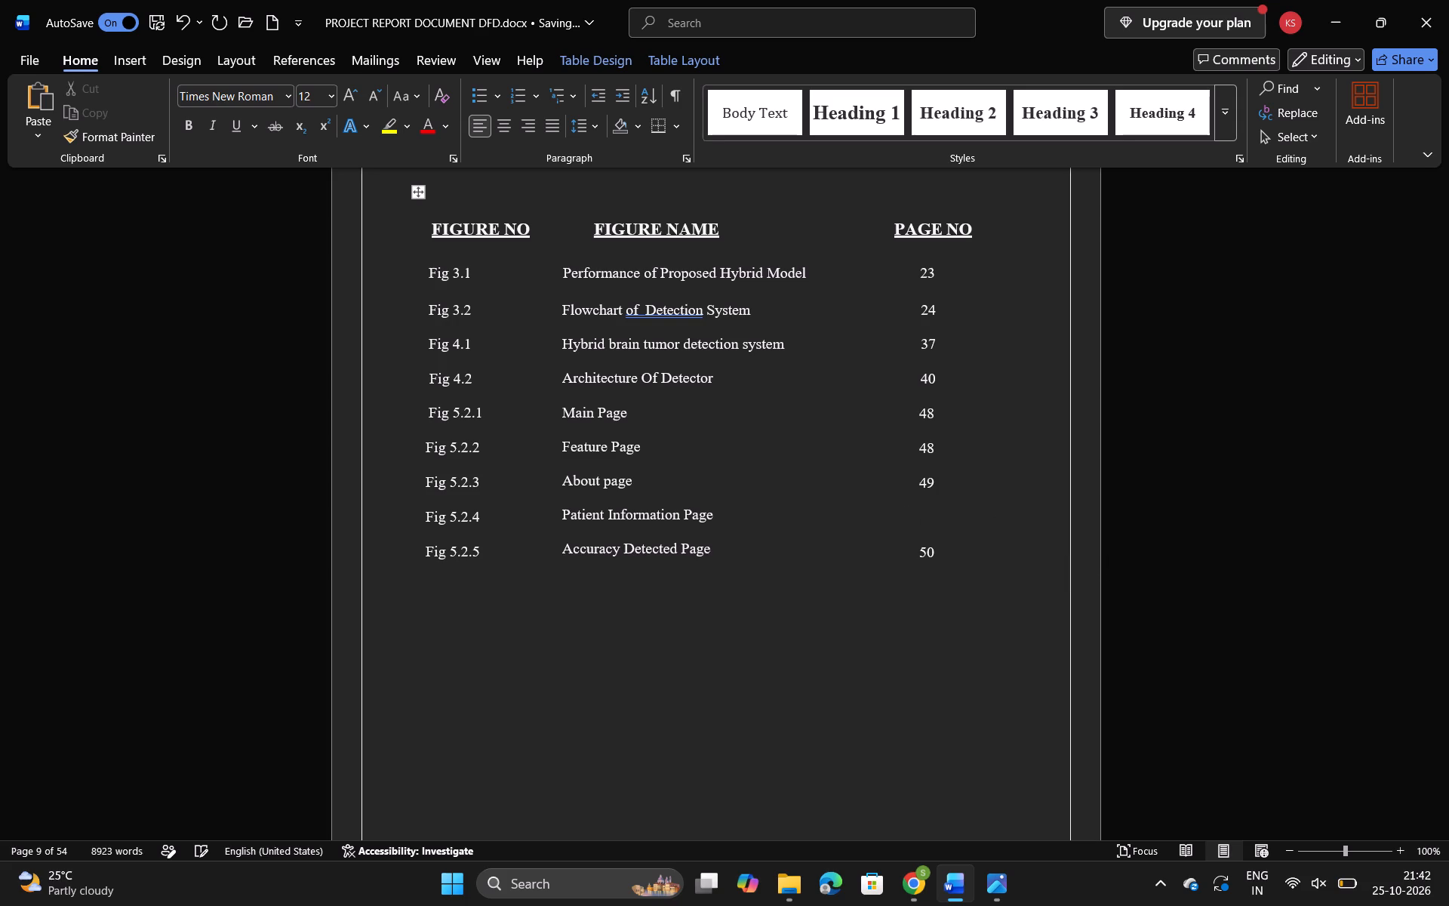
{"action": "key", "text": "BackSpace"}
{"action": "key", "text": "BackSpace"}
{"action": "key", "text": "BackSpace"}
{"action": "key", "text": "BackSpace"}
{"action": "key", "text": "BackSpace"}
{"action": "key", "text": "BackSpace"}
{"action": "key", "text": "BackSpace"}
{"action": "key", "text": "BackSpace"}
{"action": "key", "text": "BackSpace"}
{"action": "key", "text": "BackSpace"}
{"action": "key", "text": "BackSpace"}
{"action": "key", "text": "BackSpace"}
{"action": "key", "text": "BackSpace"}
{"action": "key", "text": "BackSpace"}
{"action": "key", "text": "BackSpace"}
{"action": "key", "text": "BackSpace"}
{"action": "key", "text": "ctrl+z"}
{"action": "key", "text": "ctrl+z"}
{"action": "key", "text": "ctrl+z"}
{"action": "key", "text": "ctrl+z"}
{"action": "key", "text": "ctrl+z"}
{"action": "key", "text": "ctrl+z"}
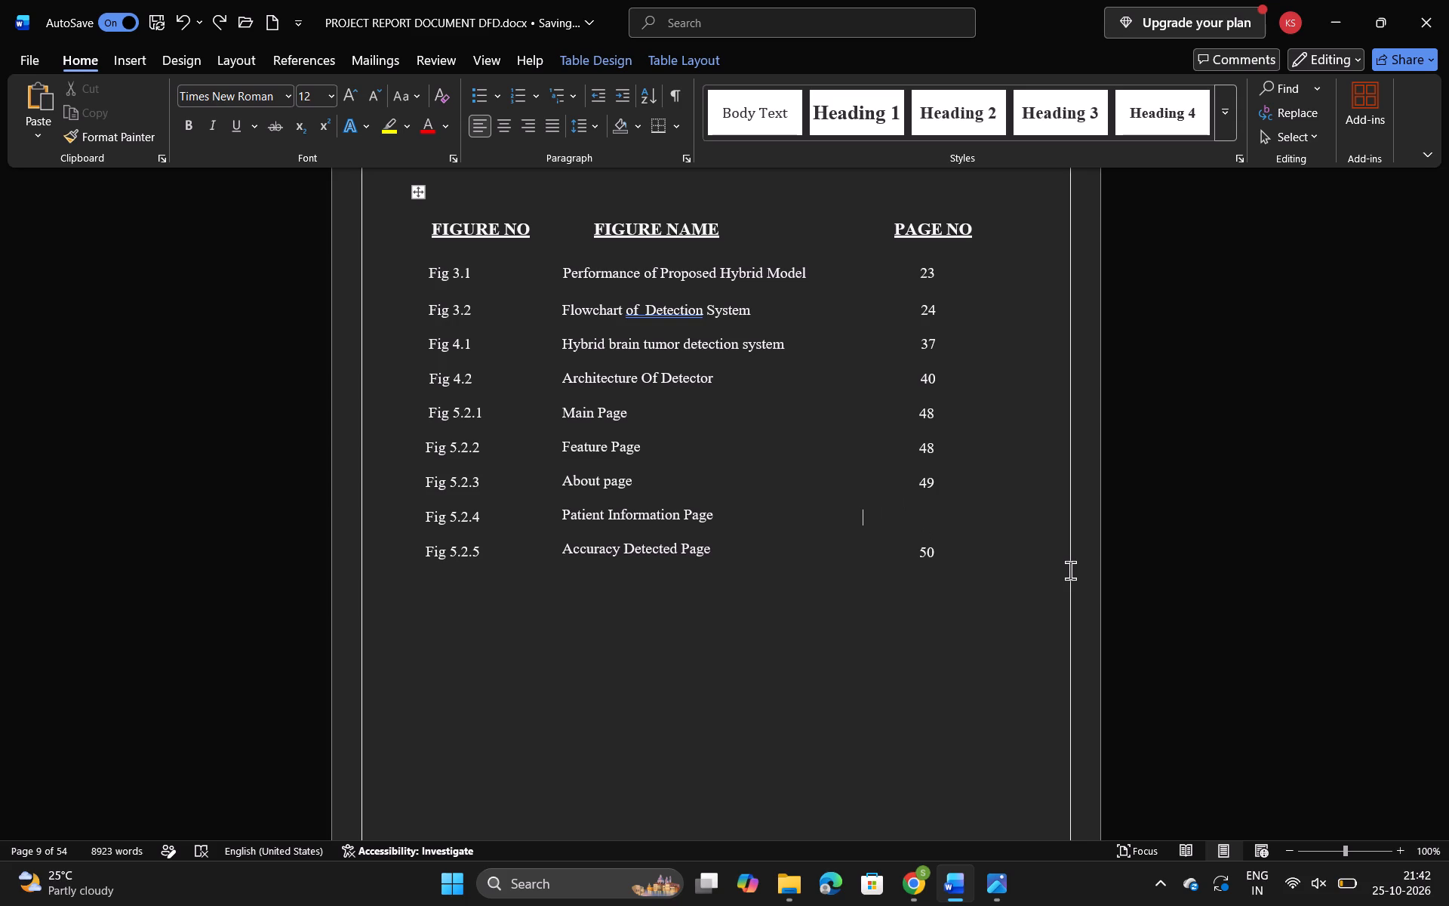
Delete the figure name "Patient Information Page" from the Fig 5.2.4 entry.
{"action": "left_click", "coordinate": [728, 520]}
{"action": "key", "text": "BackSpace"}
{"action": "key", "text": "BackSpace"}
{"action": "key", "text": "BackSpace"}
{"action": "key", "text": "BackSpace"}
{"action": "key", "text": "BackSpace"}
{"action": "key", "text": "BackSpace"}
{"action": "key", "text": "BackSpace"}
{"action": "key", "text": "BackSpace"}
{"action": "key", "text": "BackSpace"}
{"action": "key", "text": "BackSpace"}
{"action": "key", "text": "BackSpace"}
{"action": "key", "text": "BackSpace"}
{"action": "key", "text": "BackSpace"}
{"action": "key", "text": "BackSpace"}
{"action": "key", "text": "BackSpace"}
{"action": "key", "text": "BackSpace"}
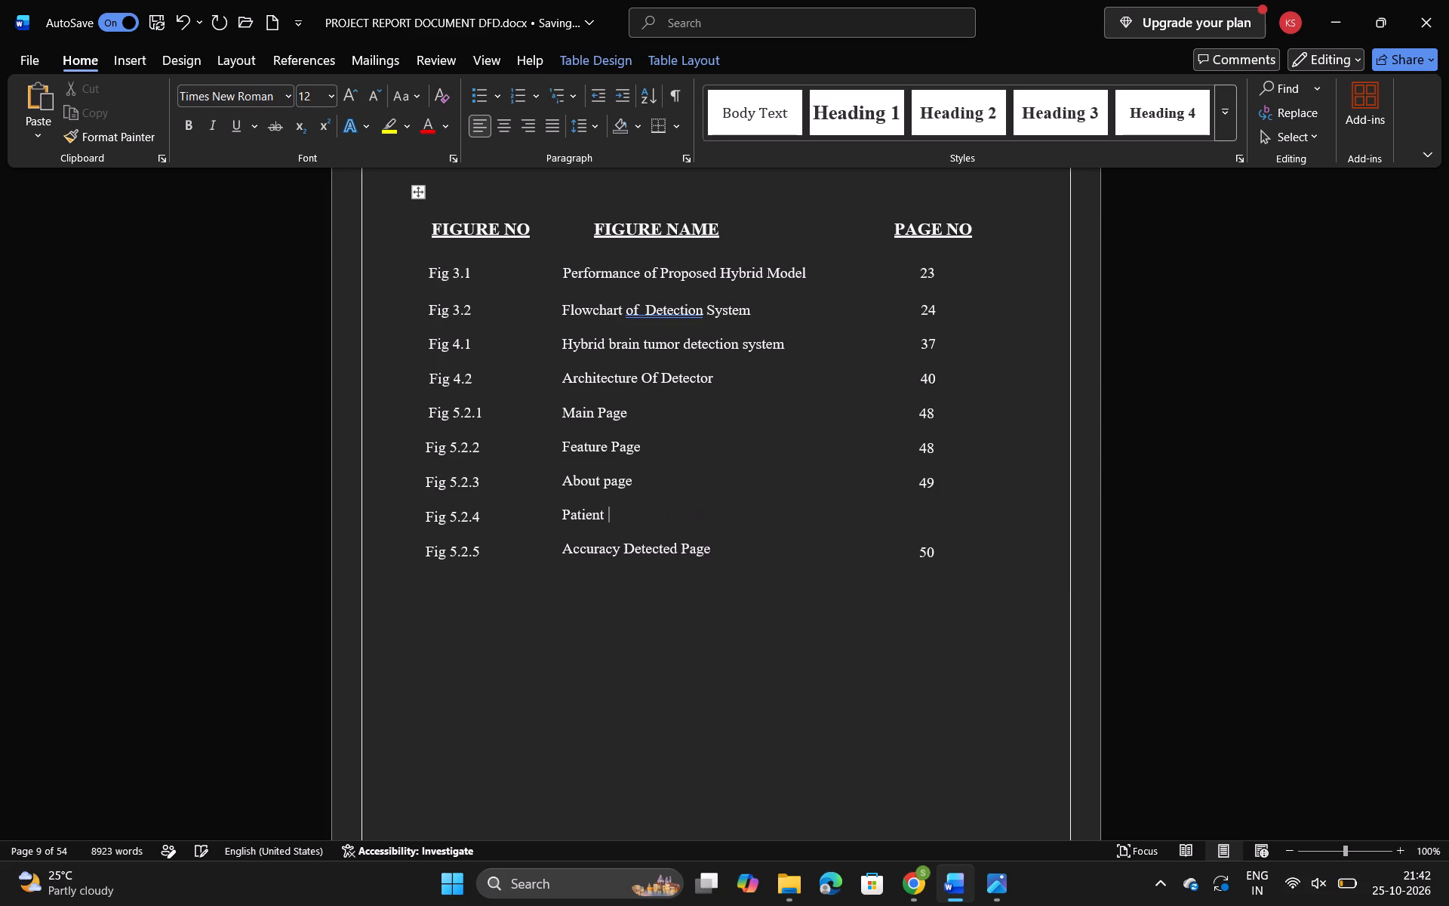
{"action": "key", "text": "BackSpace"}
{"action": "key", "text": "BackSpace"}
{"action": "key", "text": "BackSpace"}
{"action": "key", "text": "BackSpace"}
{"action": "key", "text": "BackSpace"}
{"action": "key", "text": "BackSpace"}
{"action": "key", "text": "BackSpace"}
{"action": "key", "text": "BackSpace"}
Delete the figure number "Fig 5.2.4" together with its line, moving Fig 5.2.5 up directly below Fig 5.2.3.
{"action": "left_click", "coordinate": [486, 516]}
{"action": "key", "text": "BackSpace"}
{"action": "key", "text": "BackSpace"}
{"action": "key", "text": "BackSpace"}
{"action": "key", "text": "BackSpace"}
{"action": "key", "text": "BackSpace"}
{"action": "key", "text": "BackSpace"}
{"action": "key", "text": "BackSpace"}
{"action": "key", "text": "BackSpace"}
{"action": "key", "text": "BackSpace"}
{"action": "key", "text": "BackSpace"}
{"action": "key", "text": "BackSpace"}
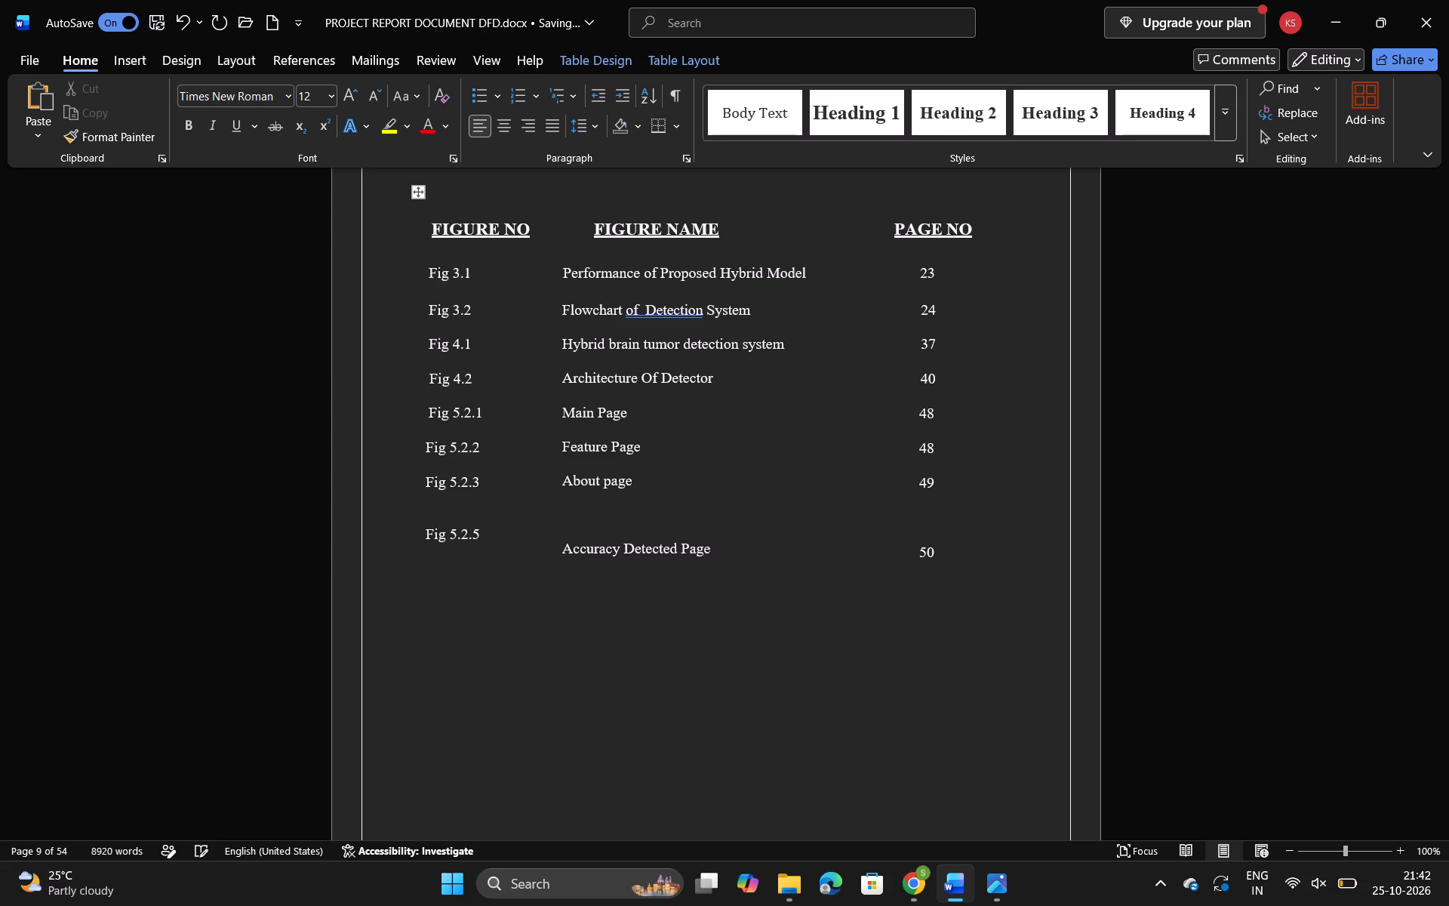
{"action": "key", "text": "BackSpace"}
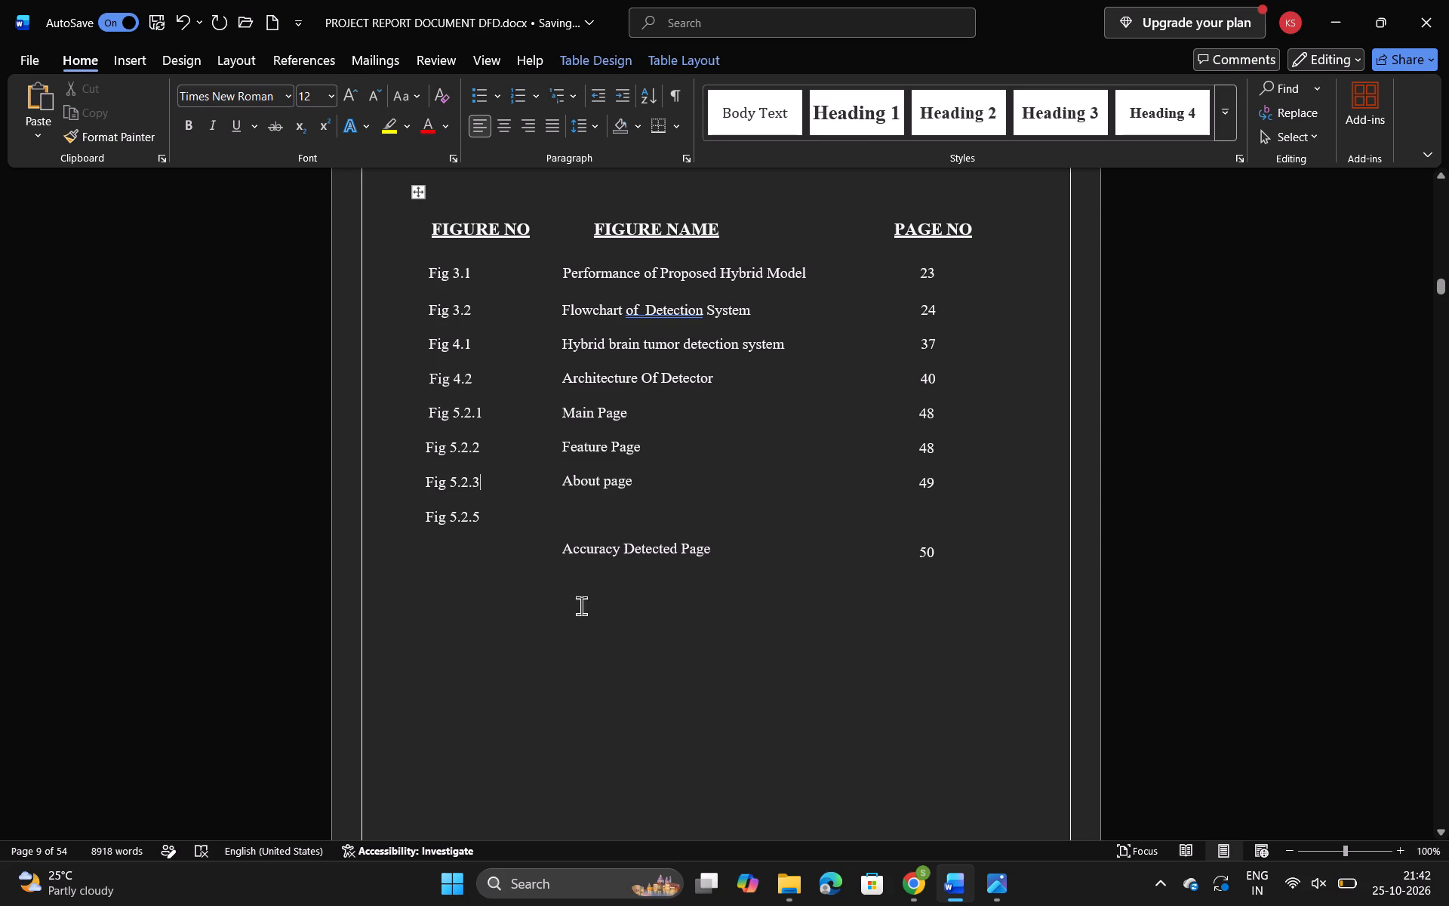
Remove the empty line above "Accuracy Detected Page" in the figure name column to align it with Fig 5.2.5.
{"action": "left_click", "coordinate": [719, 505]}
{"action": "key", "text": "BackSpace"}
{"action": "key", "text": "BackSpace"}
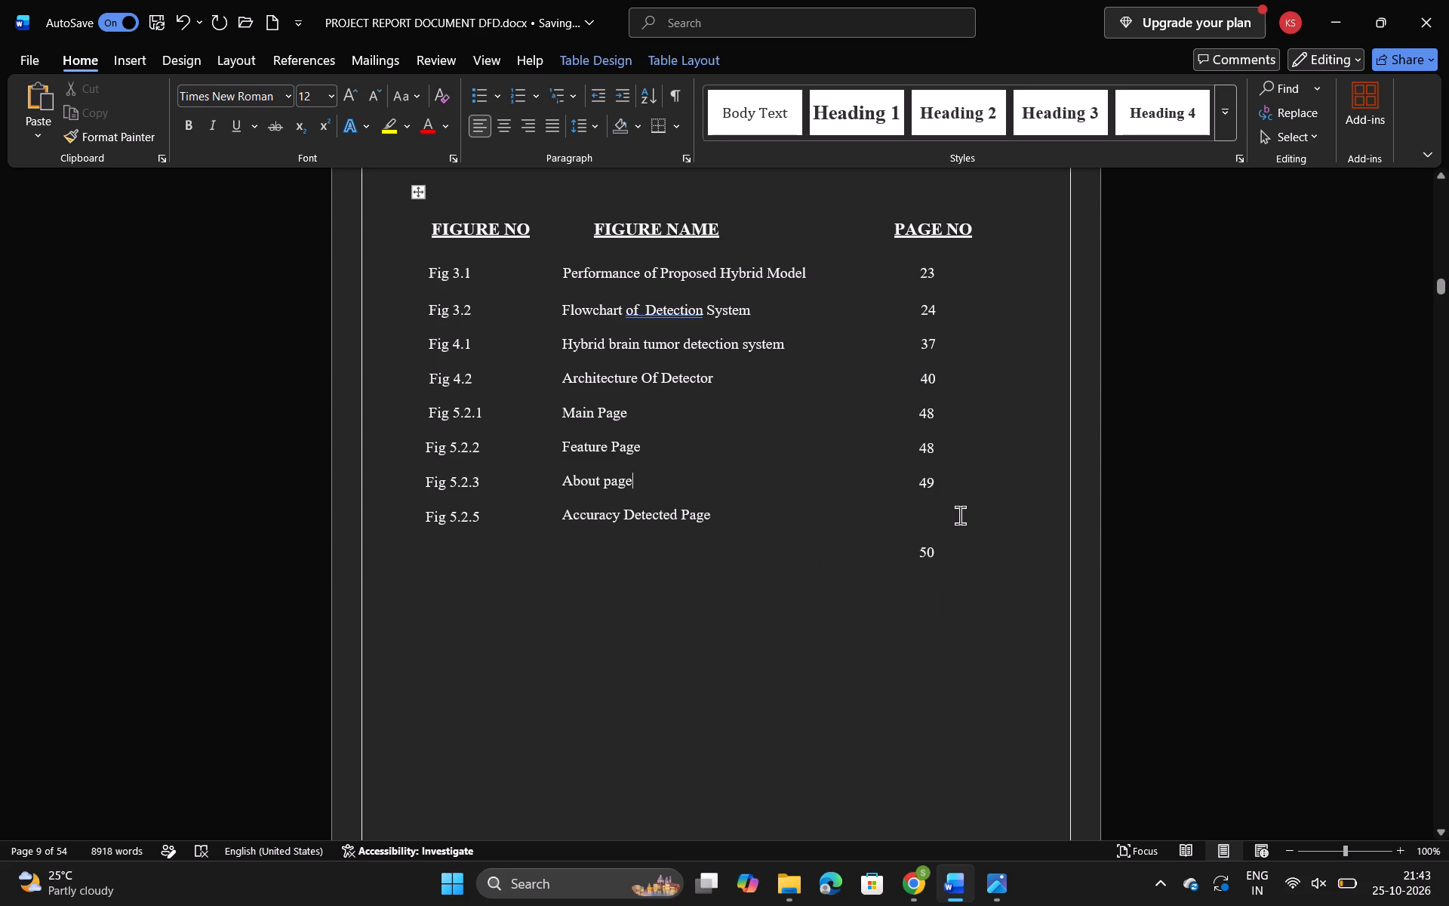
Remove the empty line between page numbers 49 and 50, keeping both numbers intact and aligned with their entries.
{"action": "left_click", "coordinate": [960, 515]}
{"action": "key", "text": "BackSpace"}
{"action": "key", "text": "BackSpace"}
{"action": "key", "text": "BackSpace"}
{"action": "key", "text": "BackSpace"}
{"action": "key", "text": "BackSpace"}
{"action": "key", "text": "BackSpace"}
{"action": "key", "text": "BackSpace"}
{"action": "key", "text": "BackSpace"}
{"action": "key", "text": "BackSpace"}
{"action": "key", "text": "BackSpace"}
{"action": "key", "text": "BackSpace"}
{"action": "key", "text": "BackSpace"}
{"action": "key", "text": "BackSpace"}
{"action": "key", "text": "BackSpace"}
{"action": "key", "text": "BackSpace"}
{"action": "key", "text": "BackSpace"}
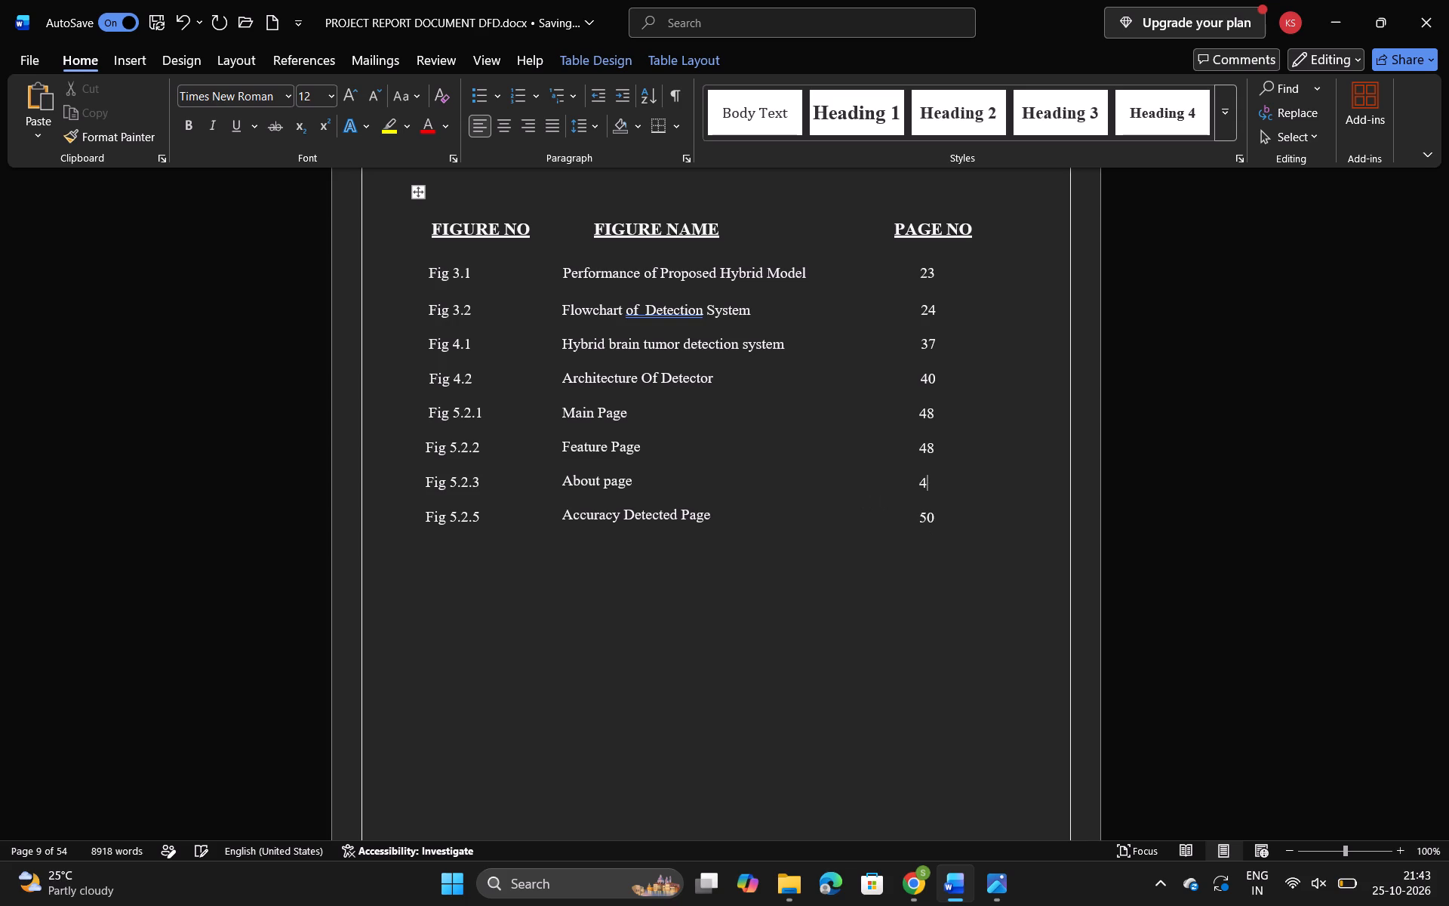
{"action": "key", "text": "ctrl+z"}
Renumber the last entry in the list of figures as Fig 5.2.4.
{"action": "left_click", "coordinate": [487, 515]}
{"action": "key", "text": "BackSpace"}
{"action": "key", "text": "4"}
Review the front matter from the list of figures back through the contents, abstract, acknowledgement and declaration to the cover page.
{"action": "scroll", "coordinate": [487, 515], "scroll_direction": "up", "scroll_amount": 1}
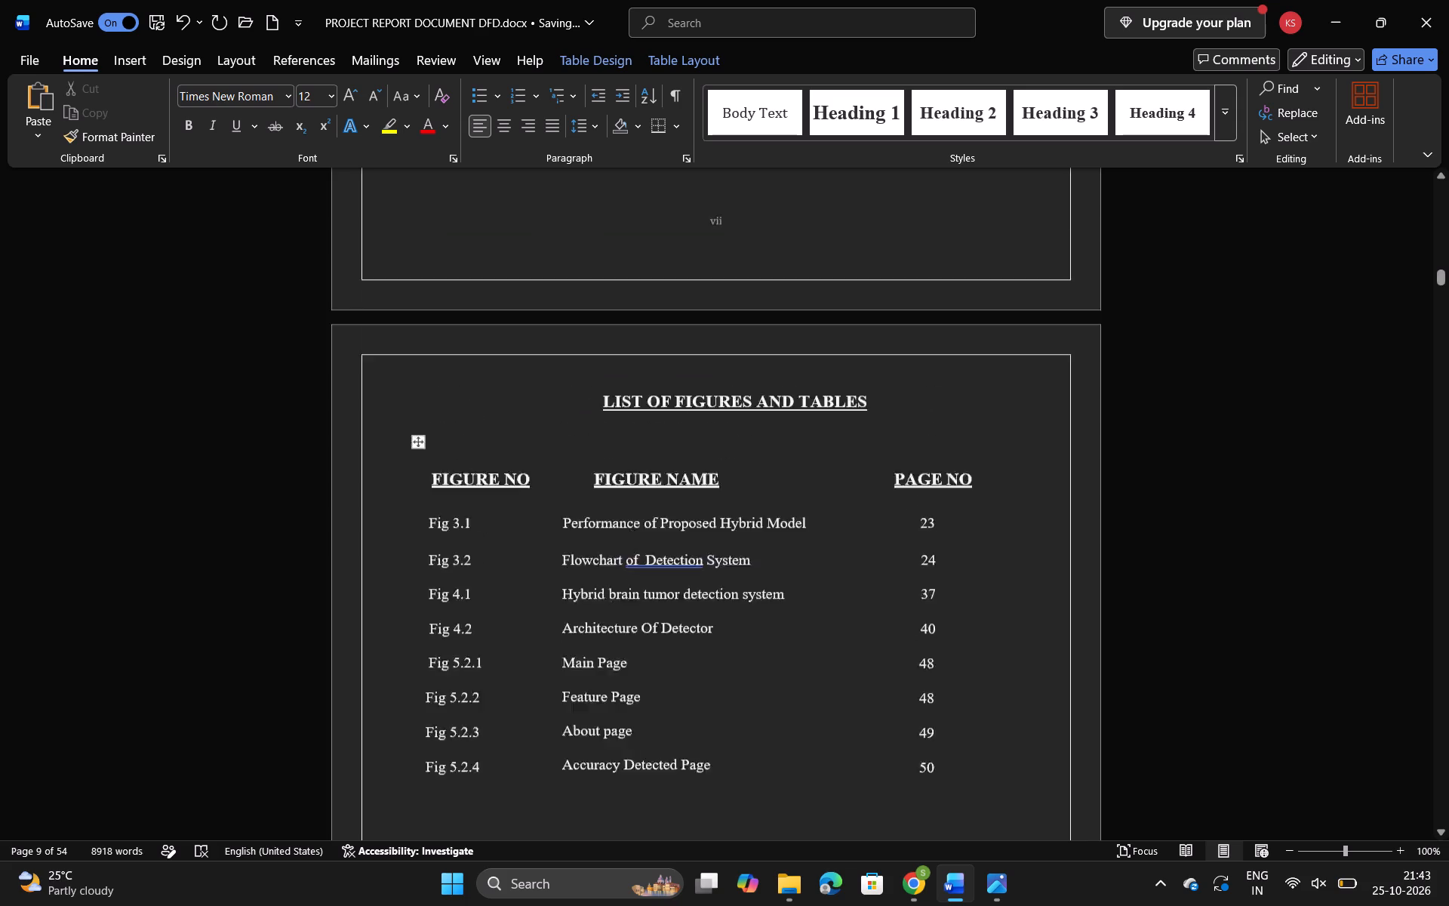
{"action": "scroll", "coordinate": [487, 515], "scroll_direction": "up", "scroll_amount": 2}
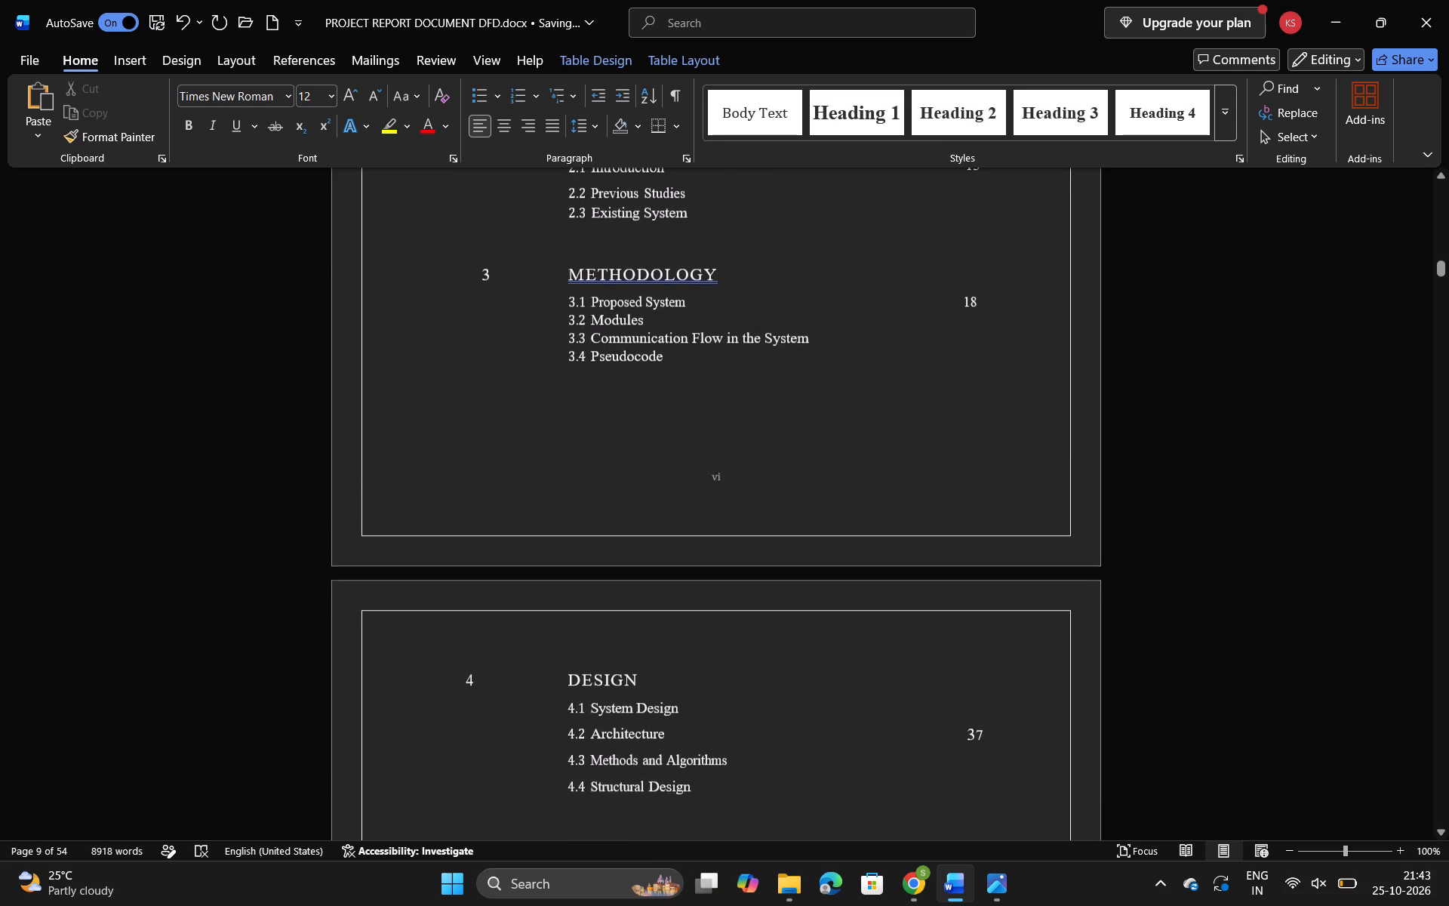
{"action": "scroll", "coordinate": [487, 515], "scroll_direction": "up", "scroll_amount": 1}
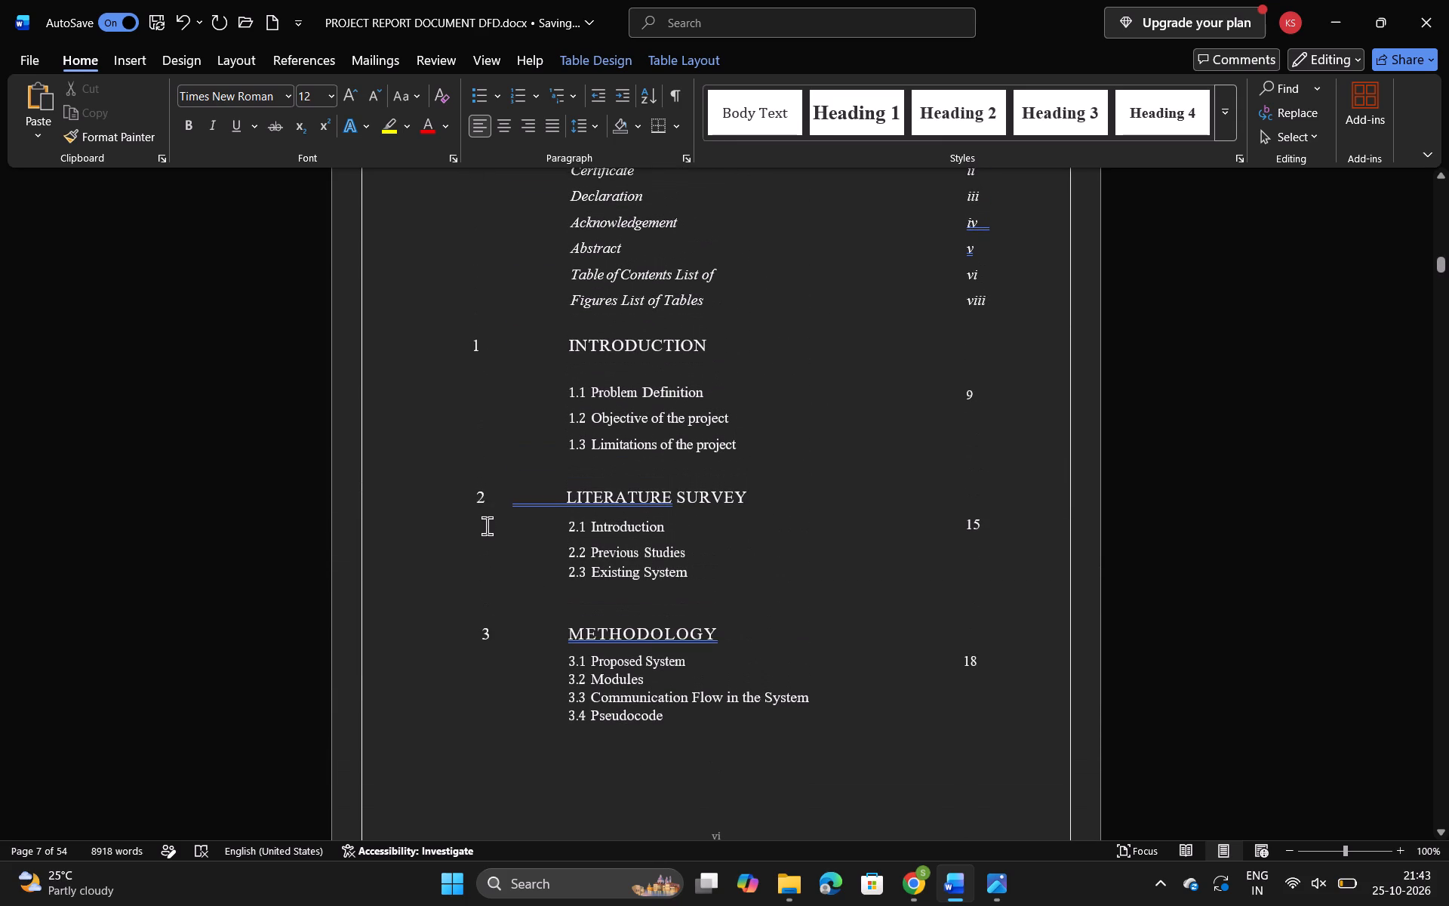
{"action": "scroll", "coordinate": [487, 525], "scroll_direction": "up", "scroll_amount": 1}
{"action": "scroll", "coordinate": [771, 518], "scroll_direction": "up", "scroll_amount": 1}
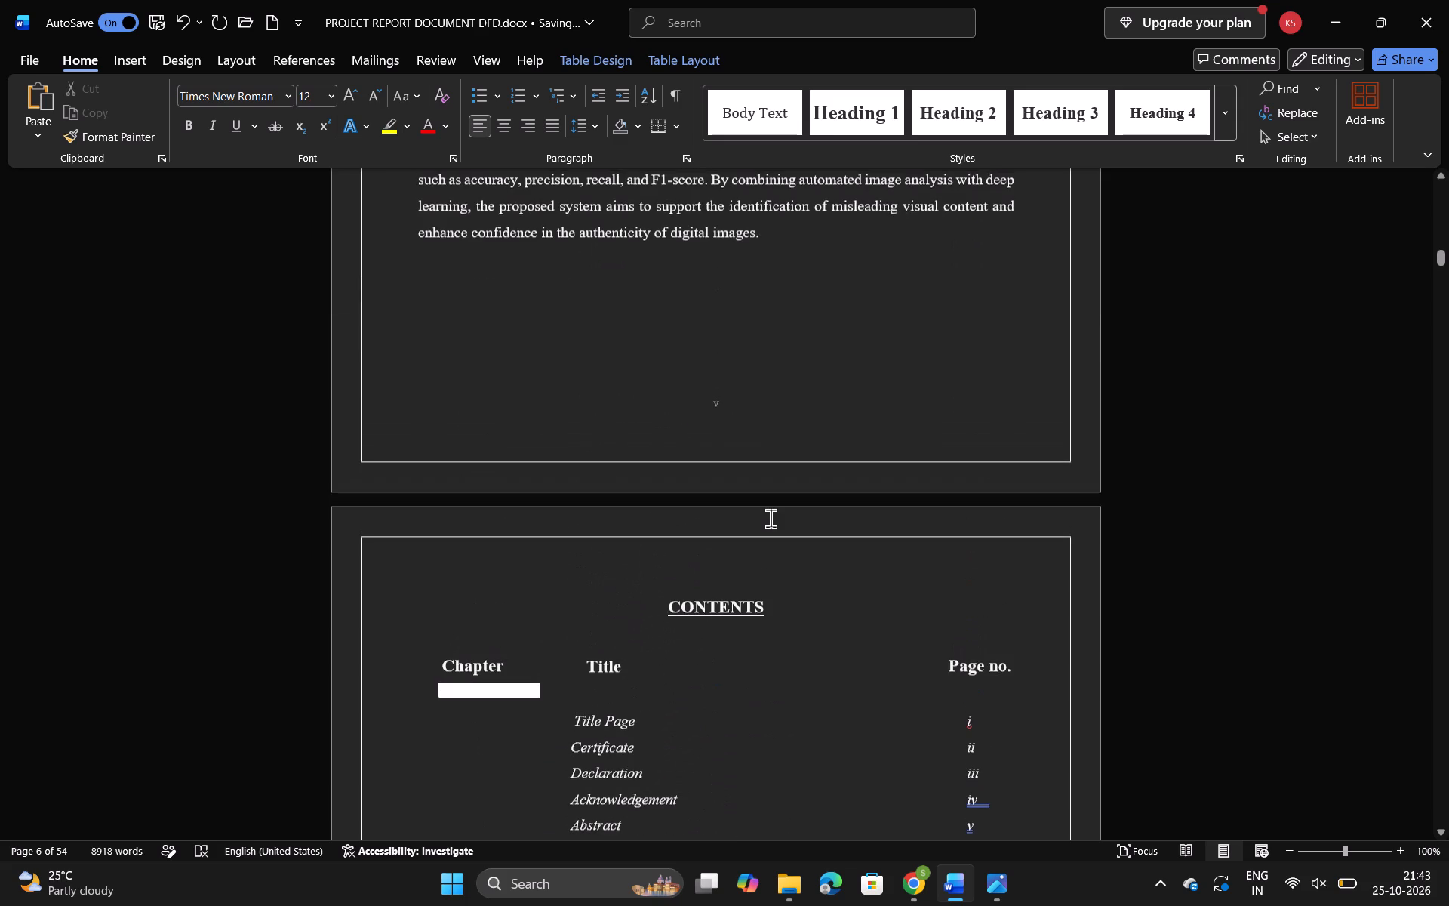
{"action": "scroll", "coordinate": [771, 518], "scroll_direction": "up", "scroll_amount": 1}
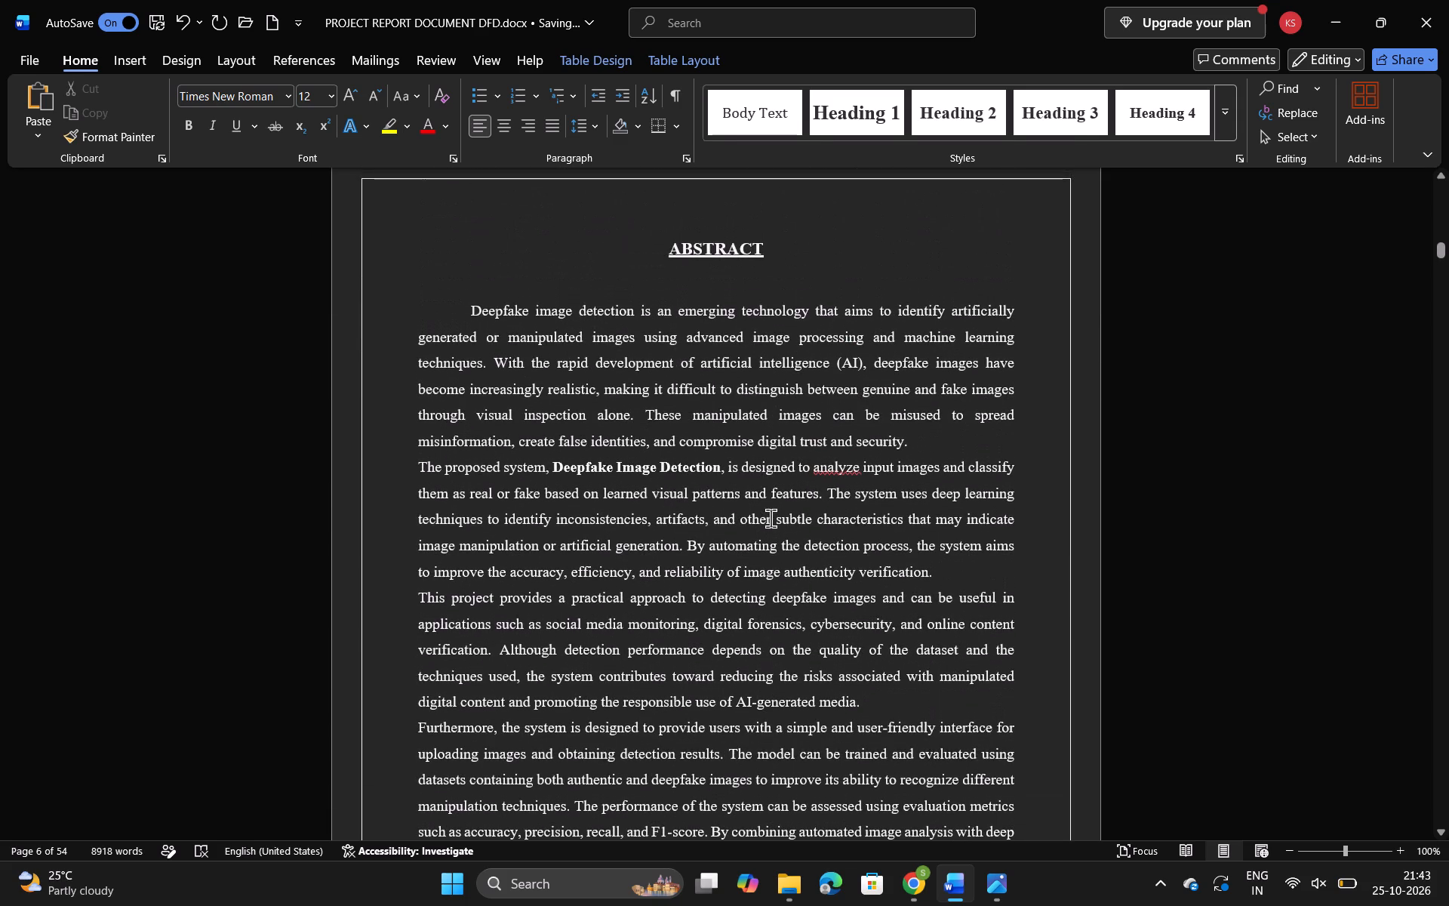
{"action": "scroll", "coordinate": [771, 518], "scroll_direction": "up", "scroll_amount": 2}
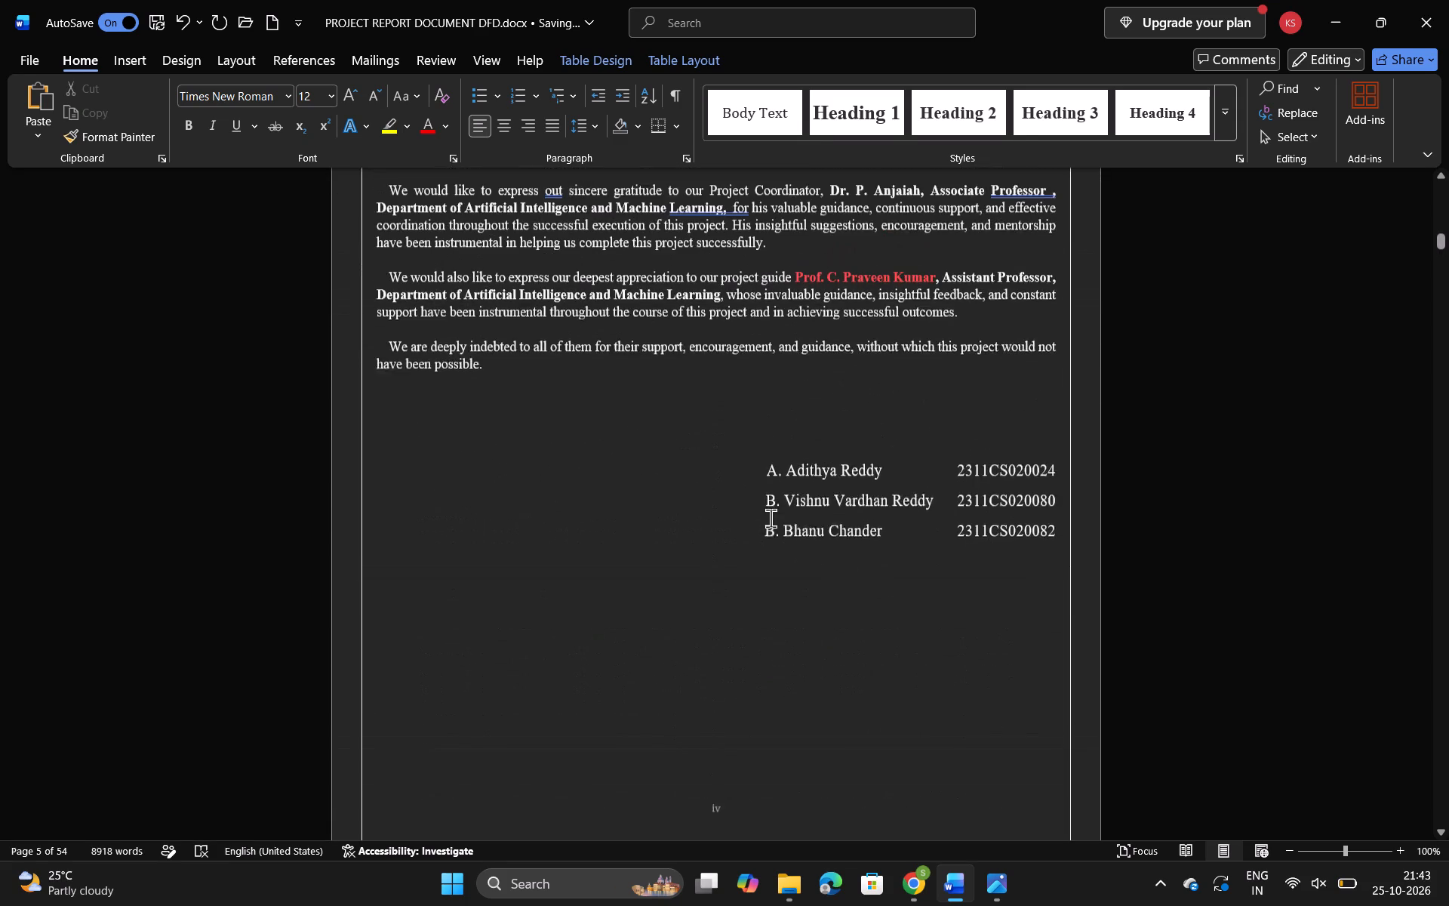
{"action": "scroll", "coordinate": [771, 518], "scroll_direction": "up", "scroll_amount": 2}
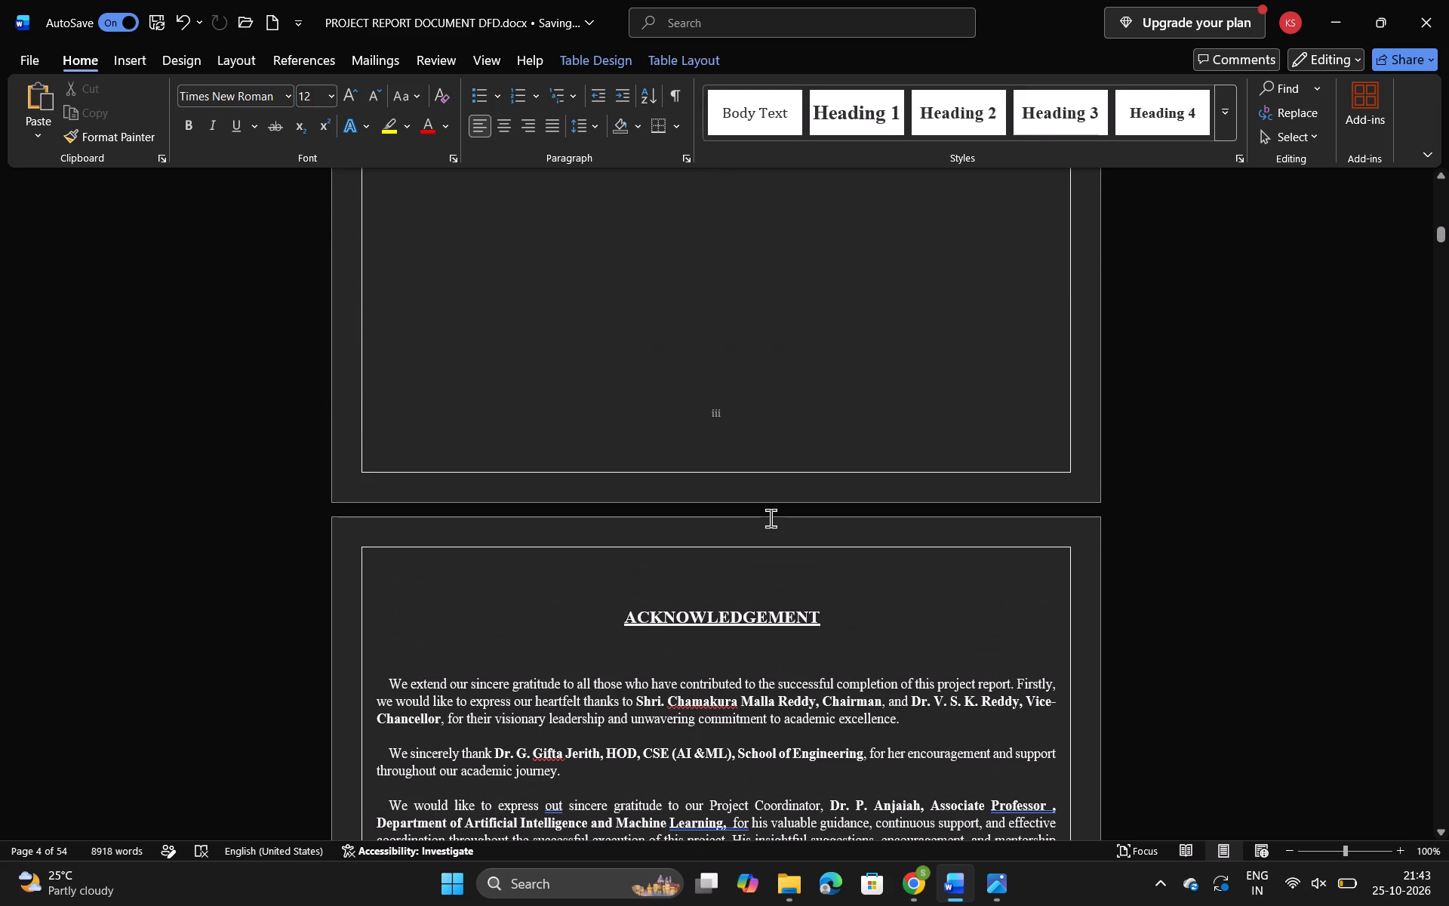
{"action": "scroll", "coordinate": [771, 518], "scroll_direction": "up", "scroll_amount": 2}
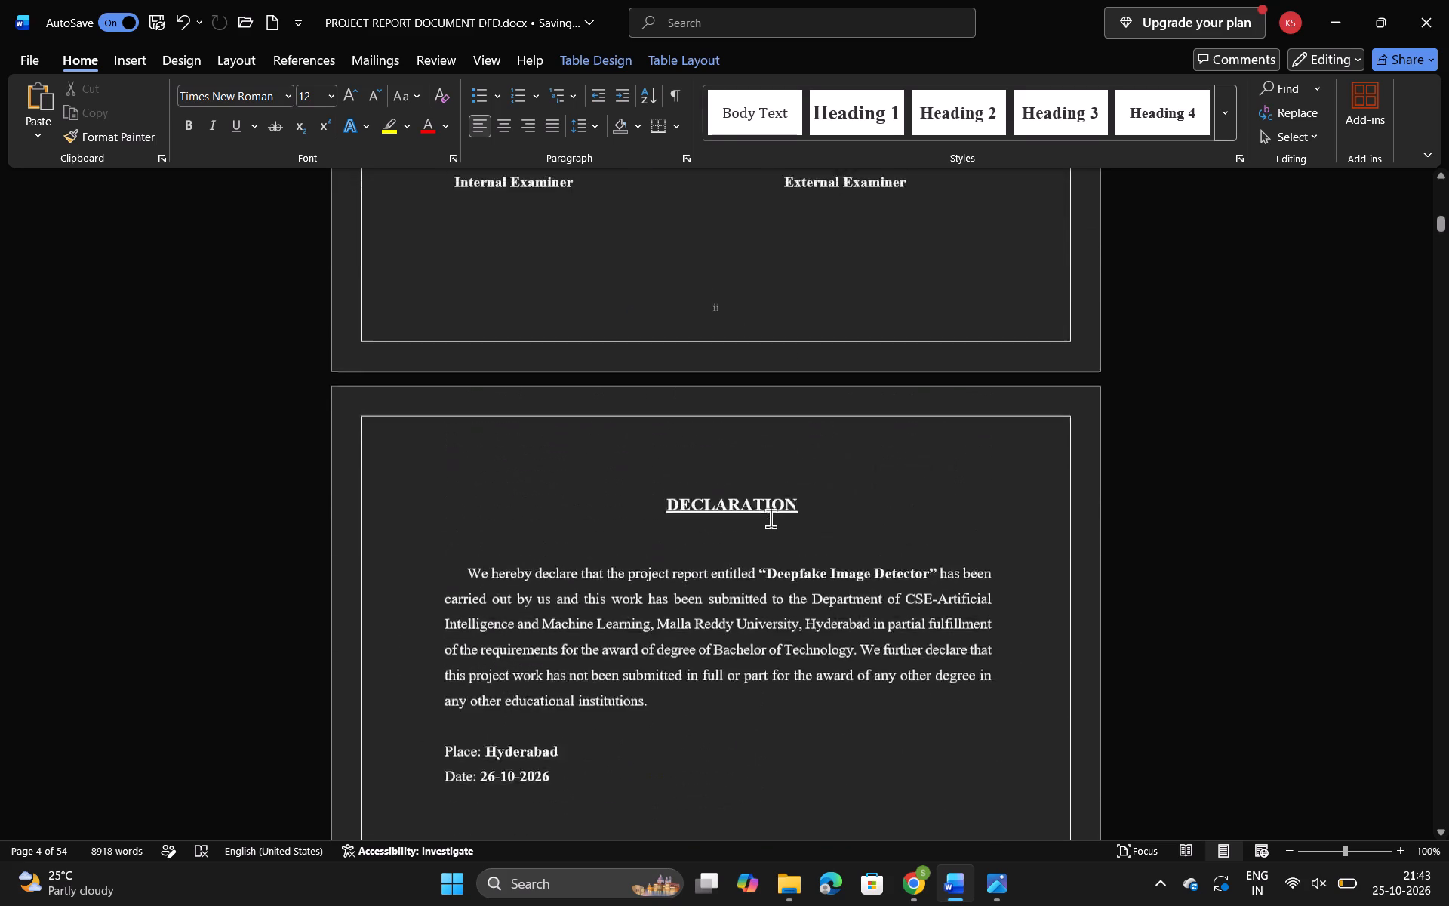
{"action": "scroll", "coordinate": [771, 518], "scroll_direction": "up", "scroll_amount": 1}
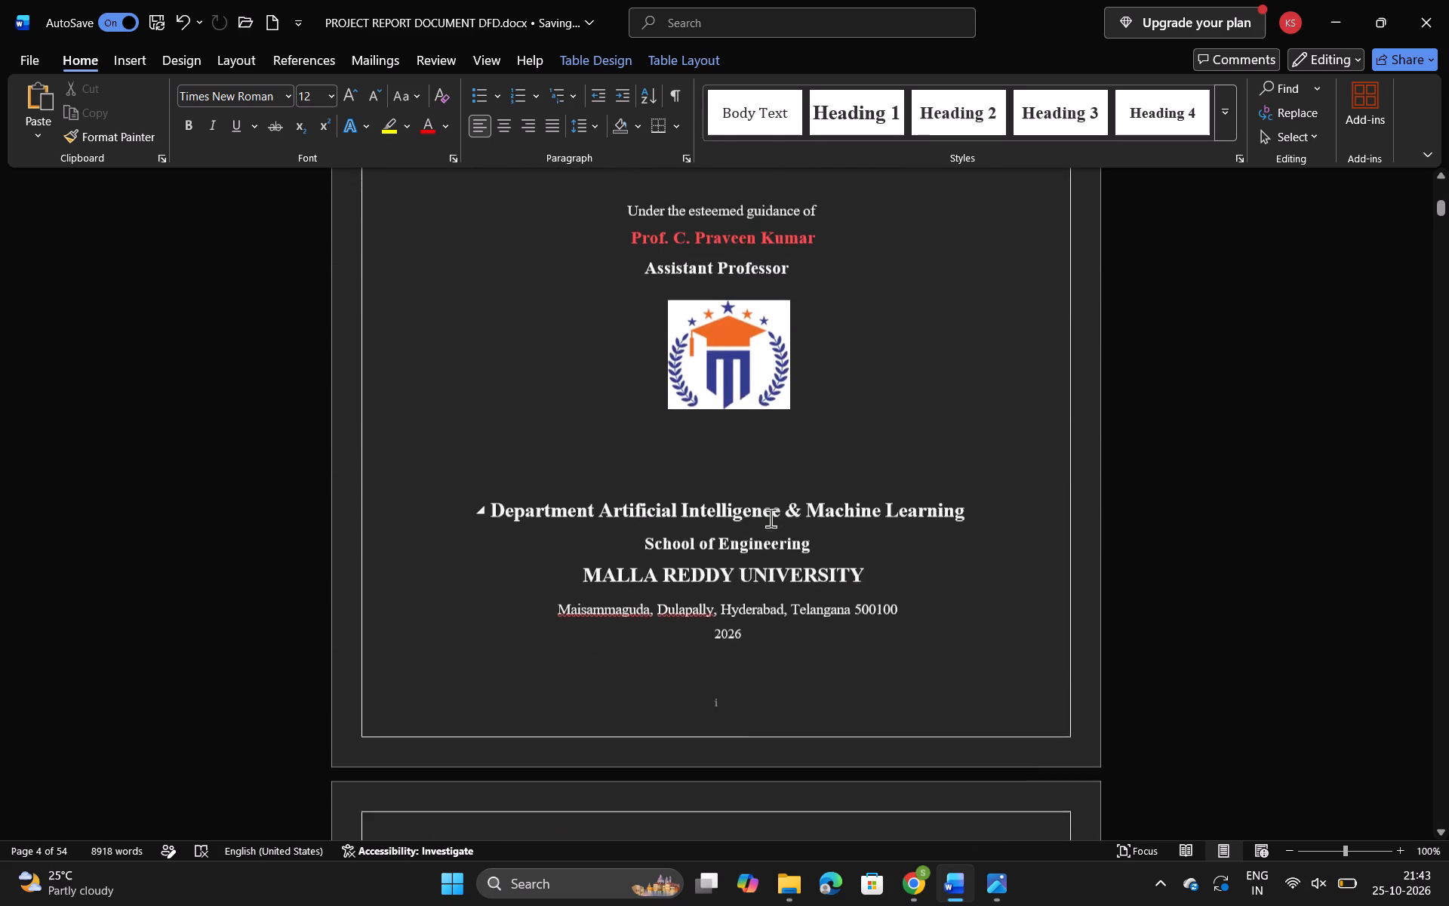
{"action": "scroll", "coordinate": [771, 518], "scroll_direction": "up", "scroll_amount": 1}
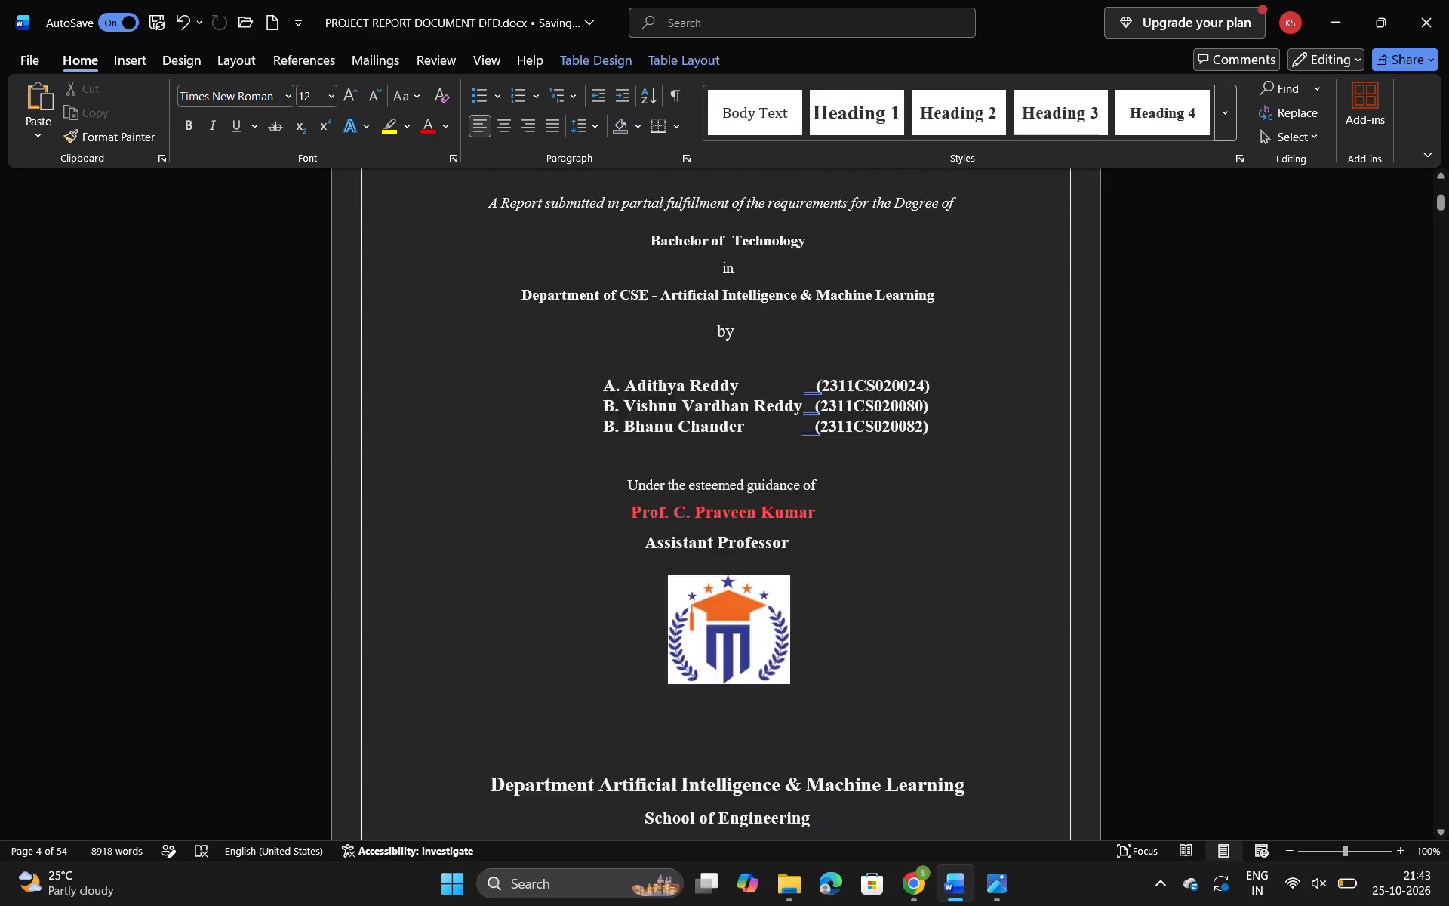
{"action": "scroll", "coordinate": [771, 518], "scroll_direction": "up", "scroll_amount": 2}
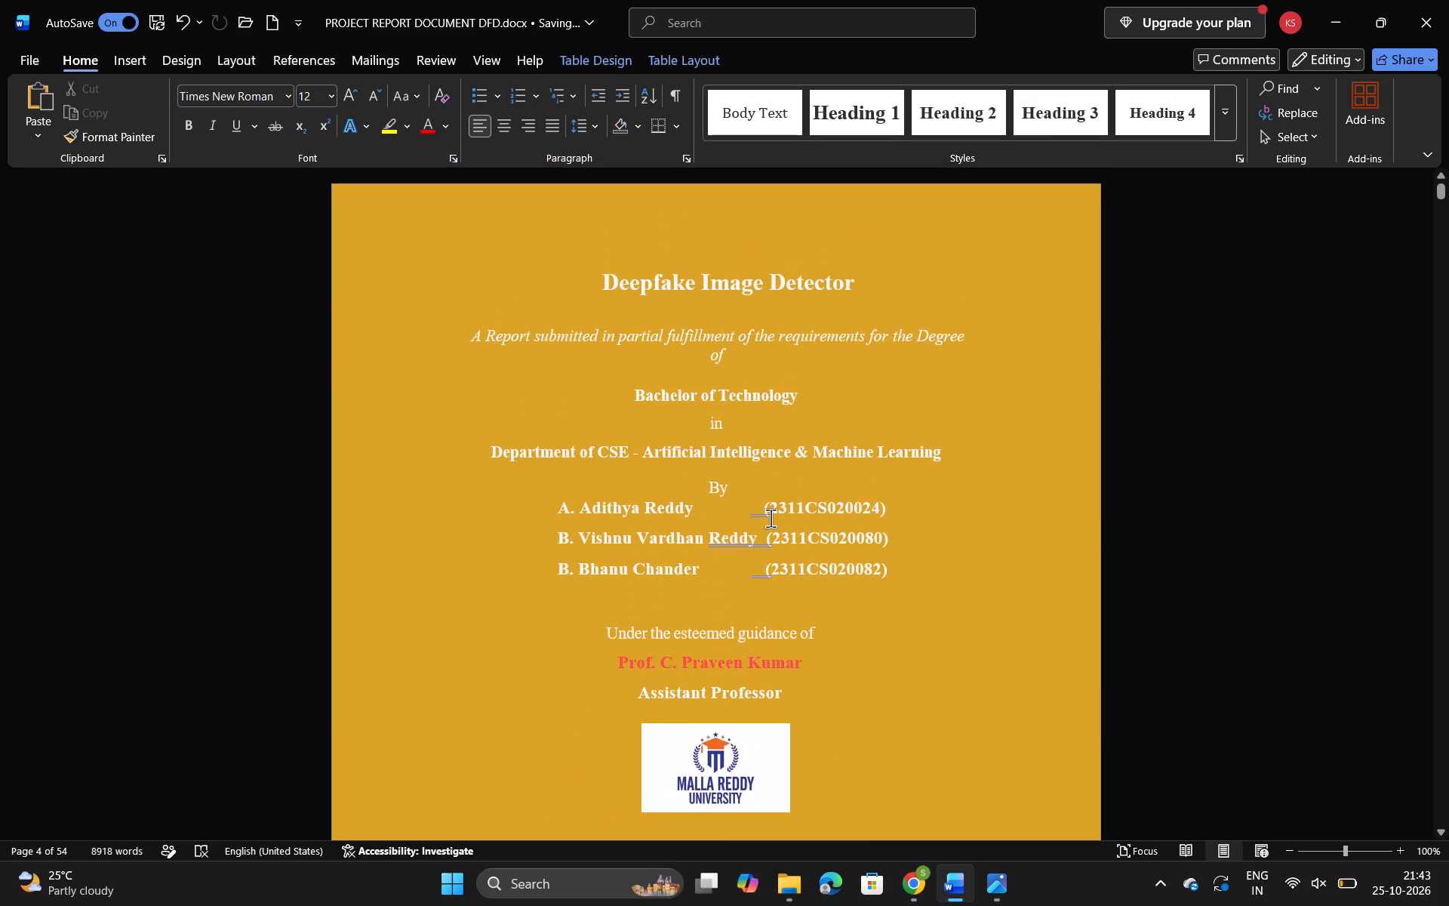
{"action": "scroll", "coordinate": [771, 518], "scroll_direction": "up", "scroll_amount": 1}
Save the report document.
{"action": "key", "text": "ctrl+s"}
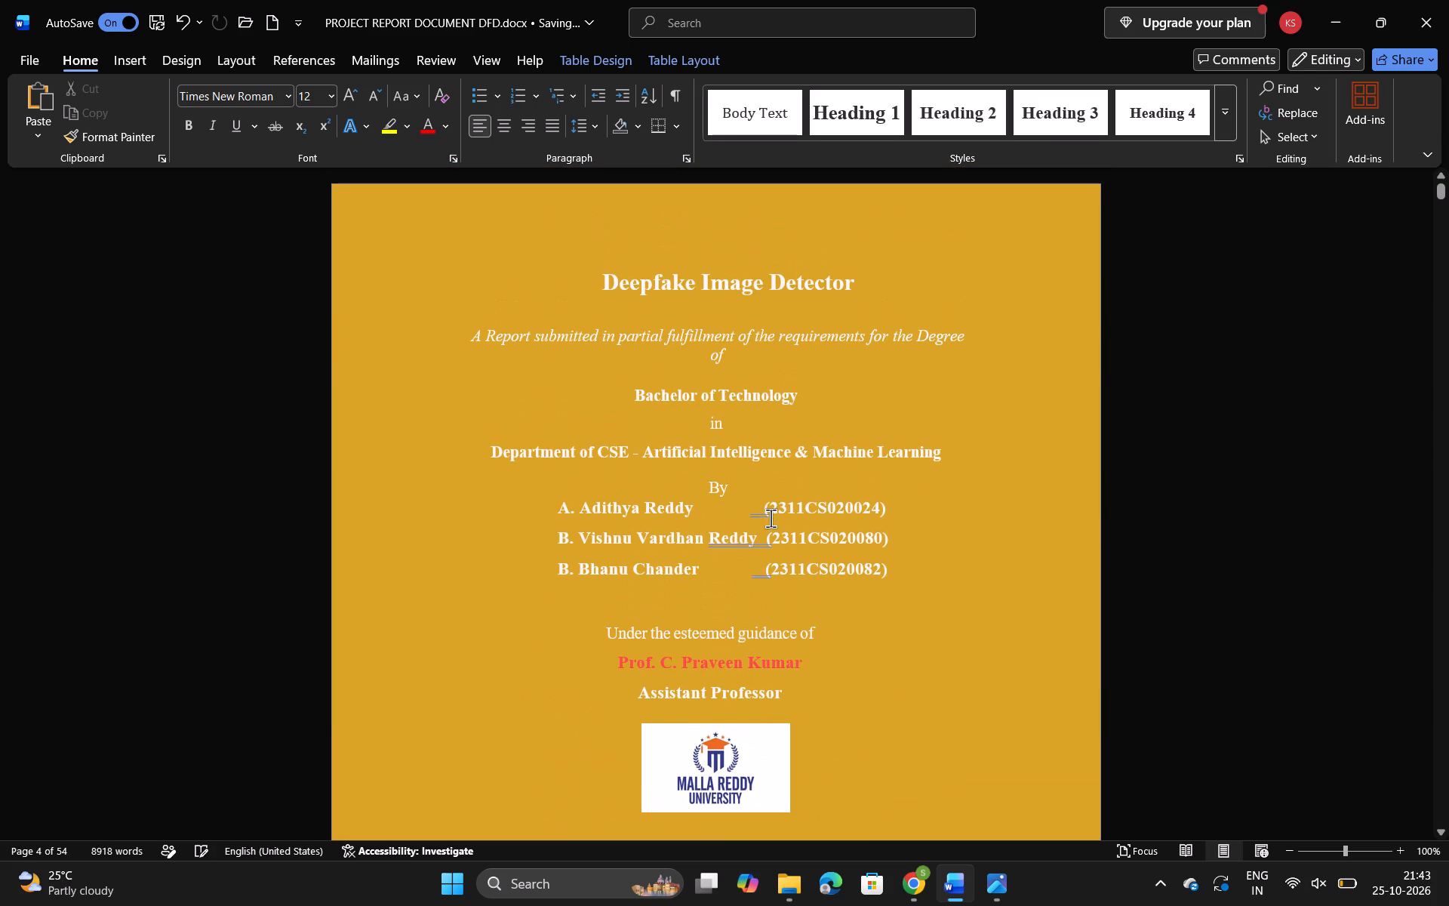
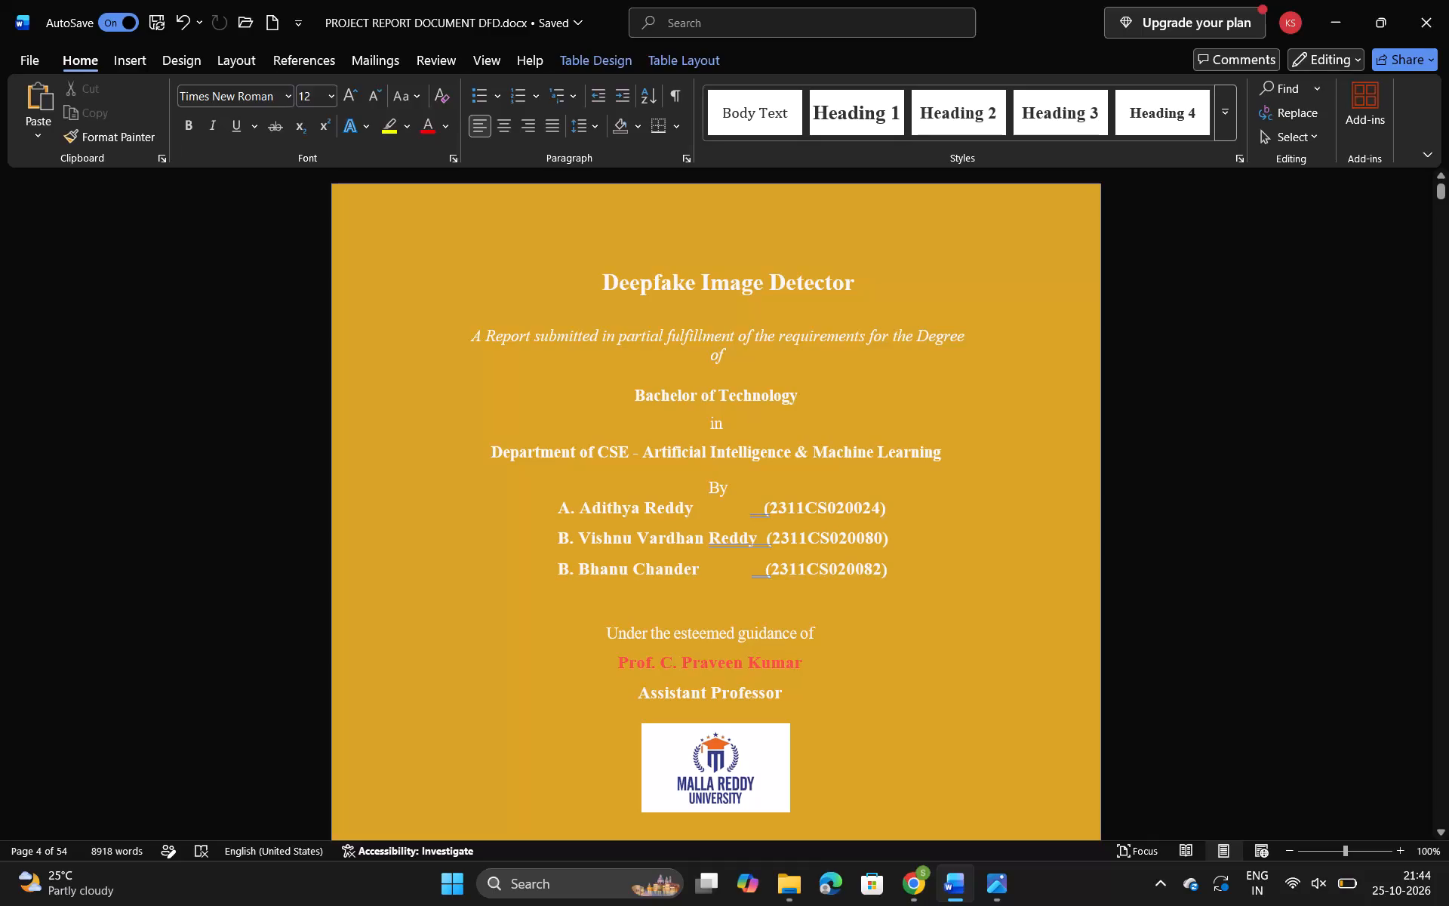
Review the report's front matter from the cover page through the certificate, acknowledgement, abstract, contents, figure and table lists, and Abbreviation Table.
{"action": "scroll", "coordinate": [972, 474], "scroll_direction": "down", "scroll_amount": 2}
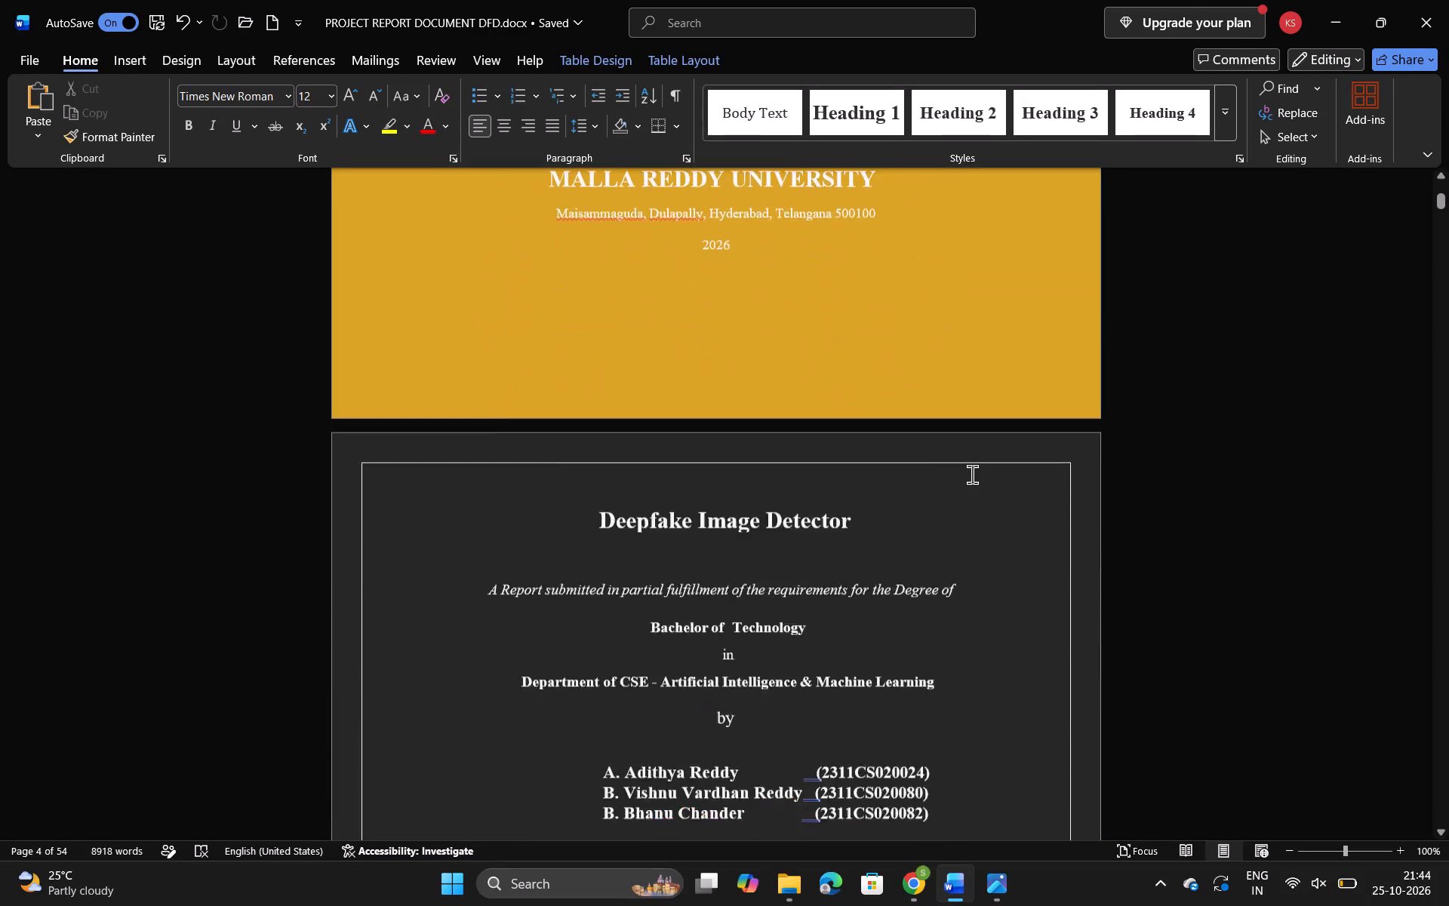
{"action": "scroll", "coordinate": [972, 474], "scroll_direction": "down", "scroll_amount": 3}
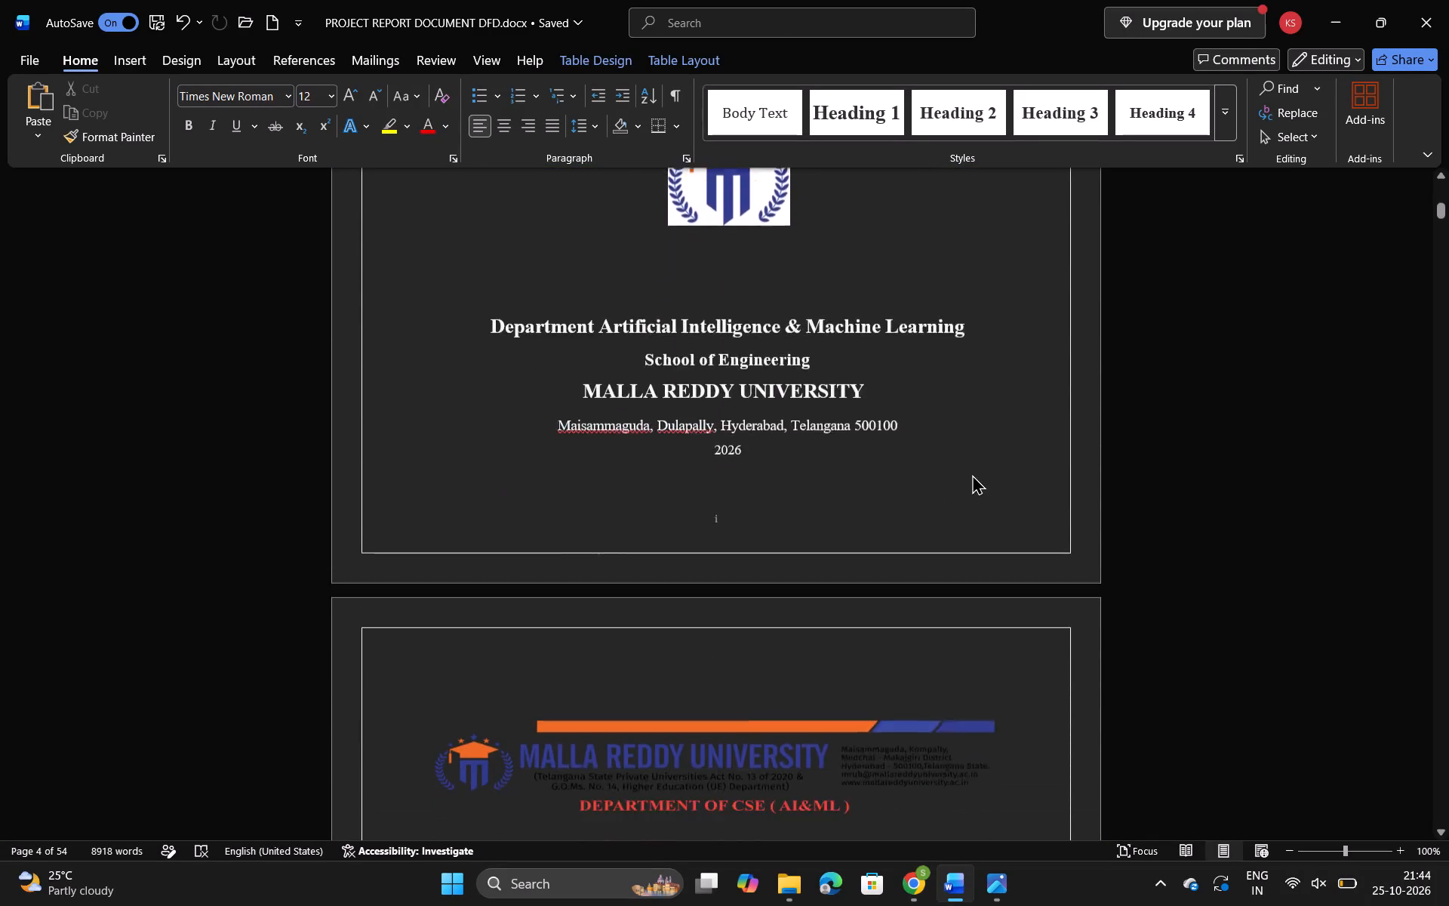
{"action": "scroll", "coordinate": [972, 474], "scroll_direction": "down", "scroll_amount": 2}
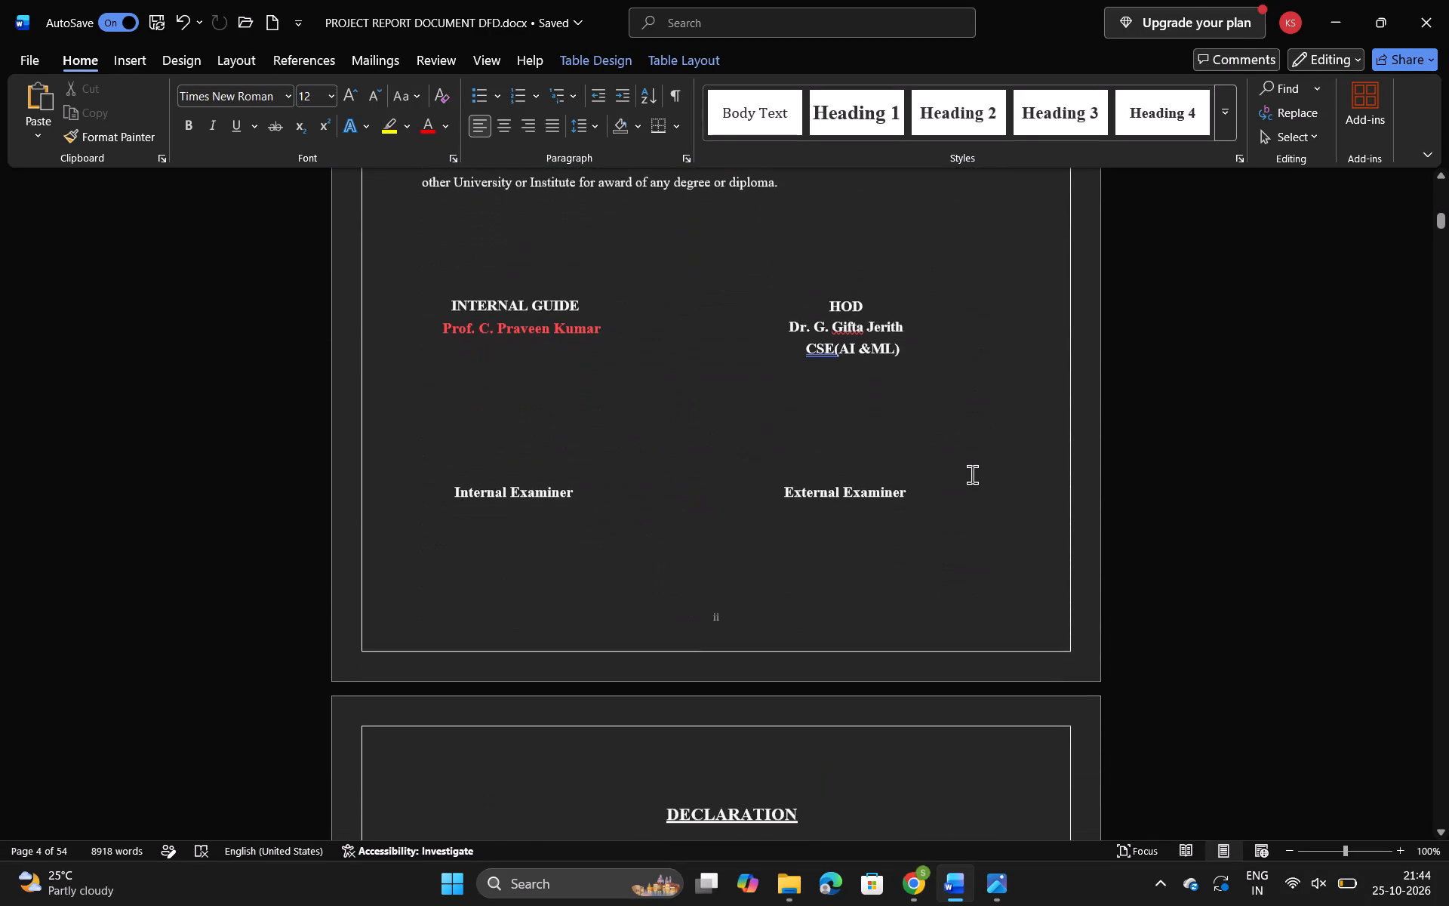
{"action": "scroll", "coordinate": [972, 474], "scroll_direction": "down", "scroll_amount": 2}
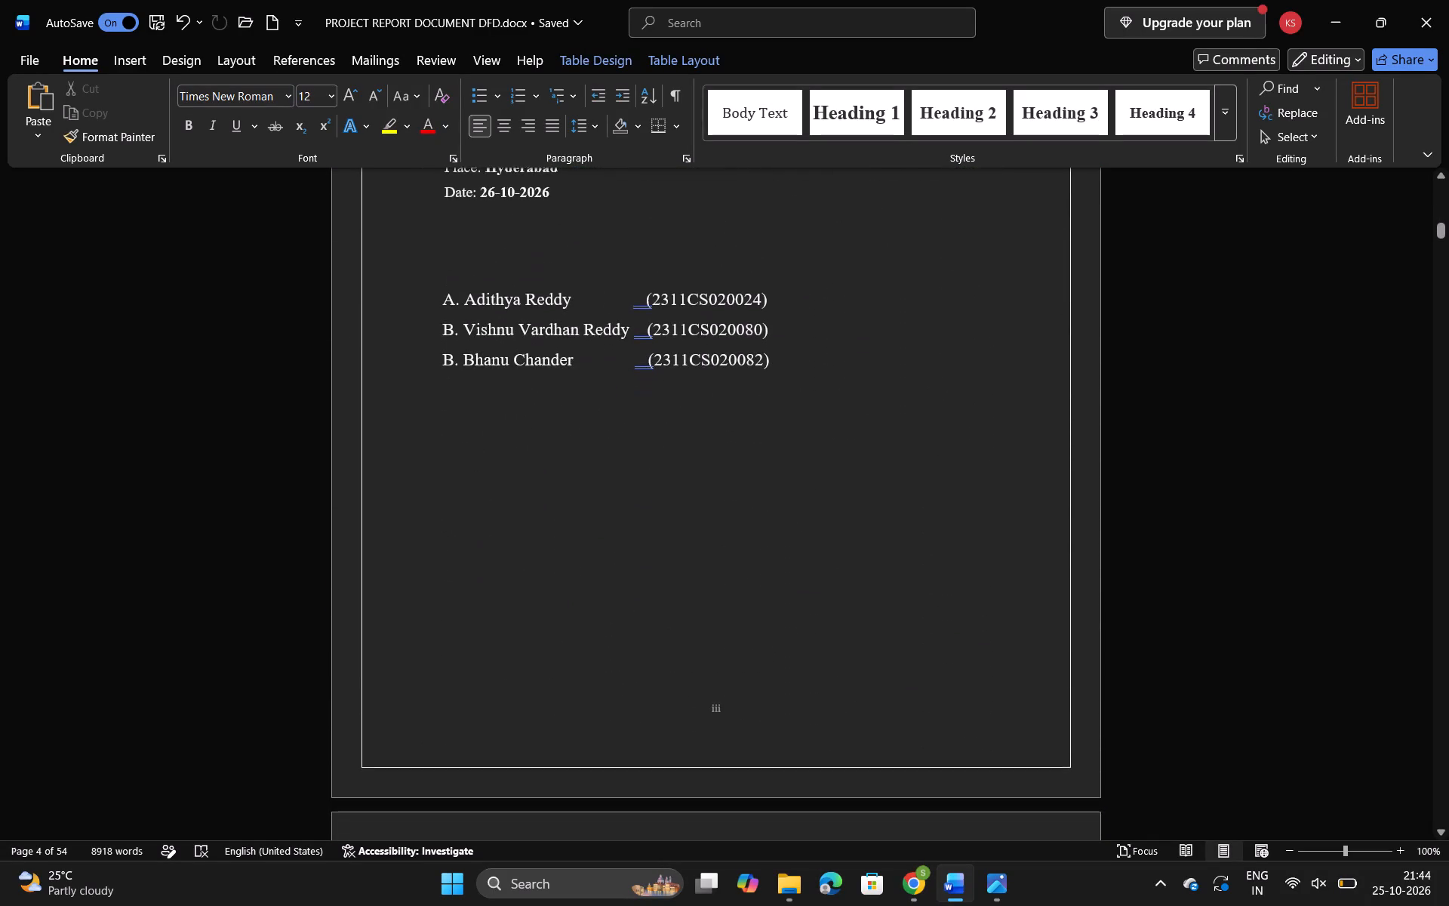
{"action": "scroll", "coordinate": [972, 474], "scroll_direction": "down", "scroll_amount": 2}
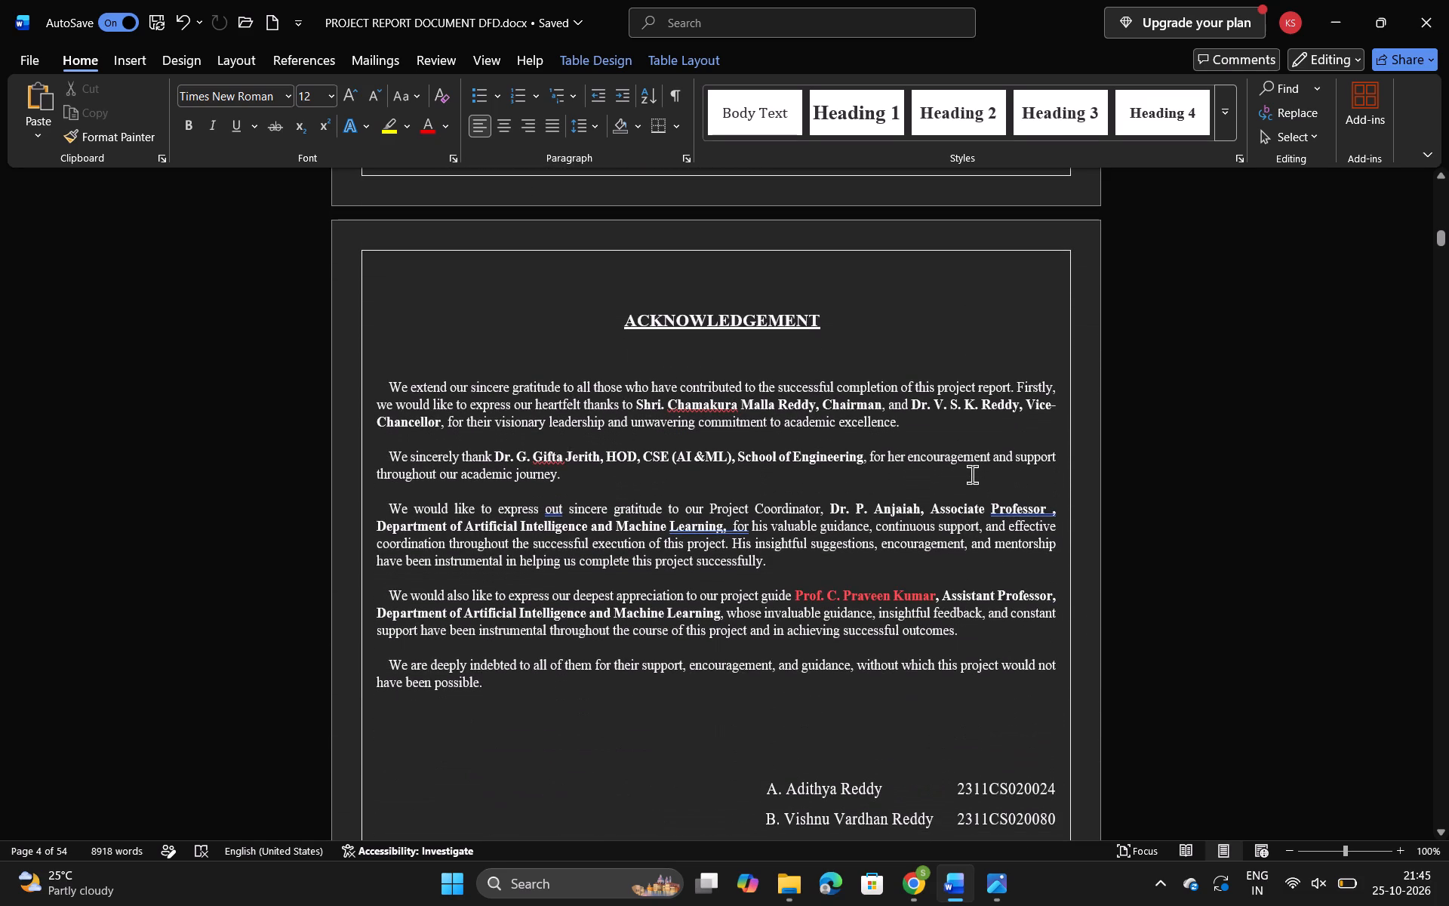
{"action": "scroll", "coordinate": [972, 474], "scroll_direction": "down", "scroll_amount": 1}
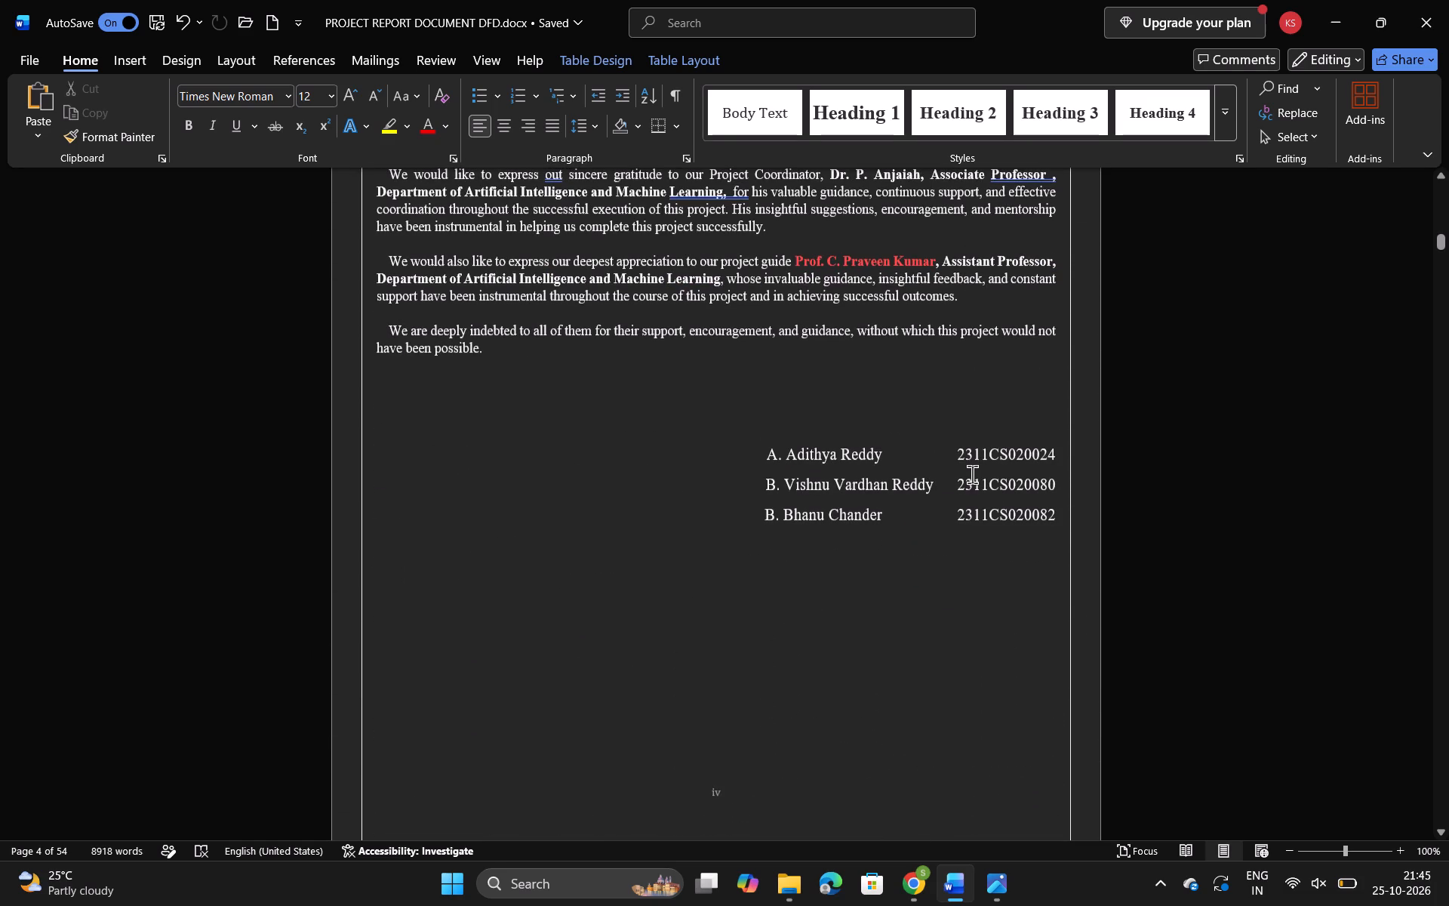
{"action": "scroll", "coordinate": [972, 474], "scroll_direction": "down", "scroll_amount": 2}
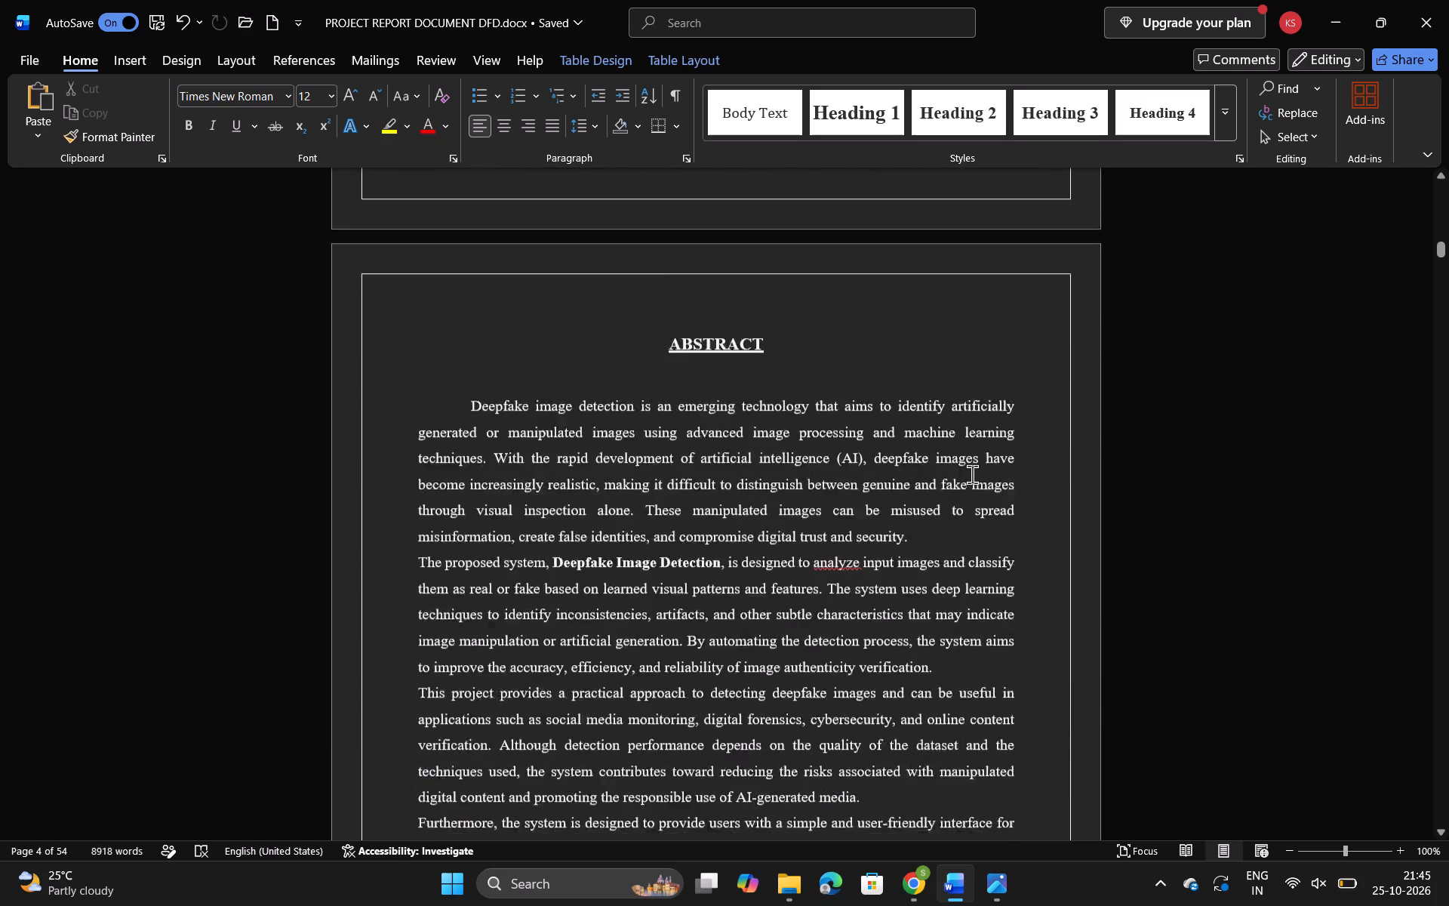
{"action": "scroll", "coordinate": [972, 474], "scroll_direction": "down", "scroll_amount": 1}
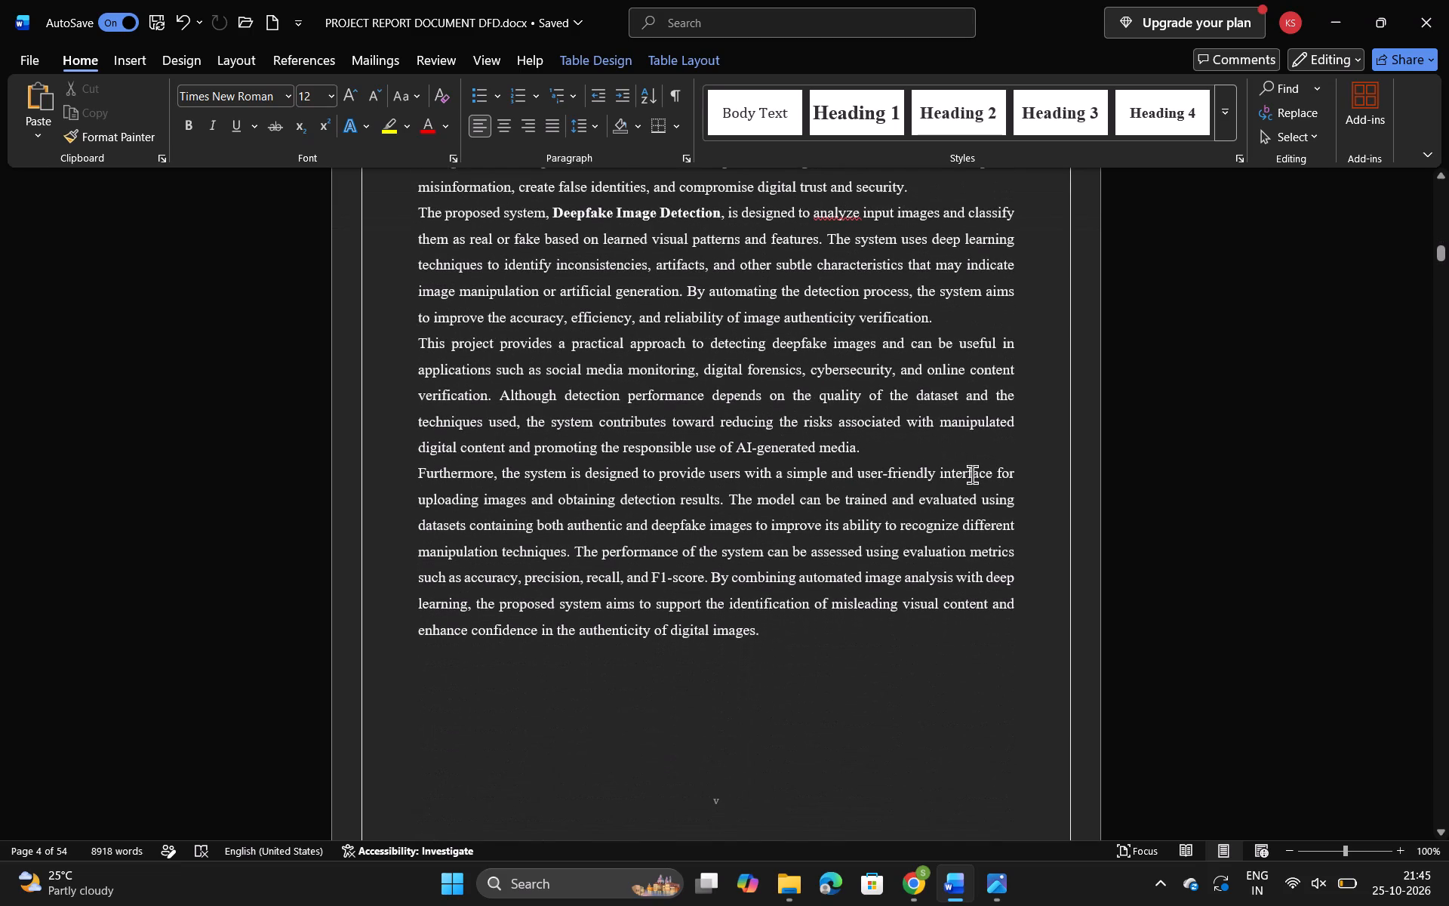
{"action": "scroll", "coordinate": [972, 474], "scroll_direction": "down", "scroll_amount": 1}
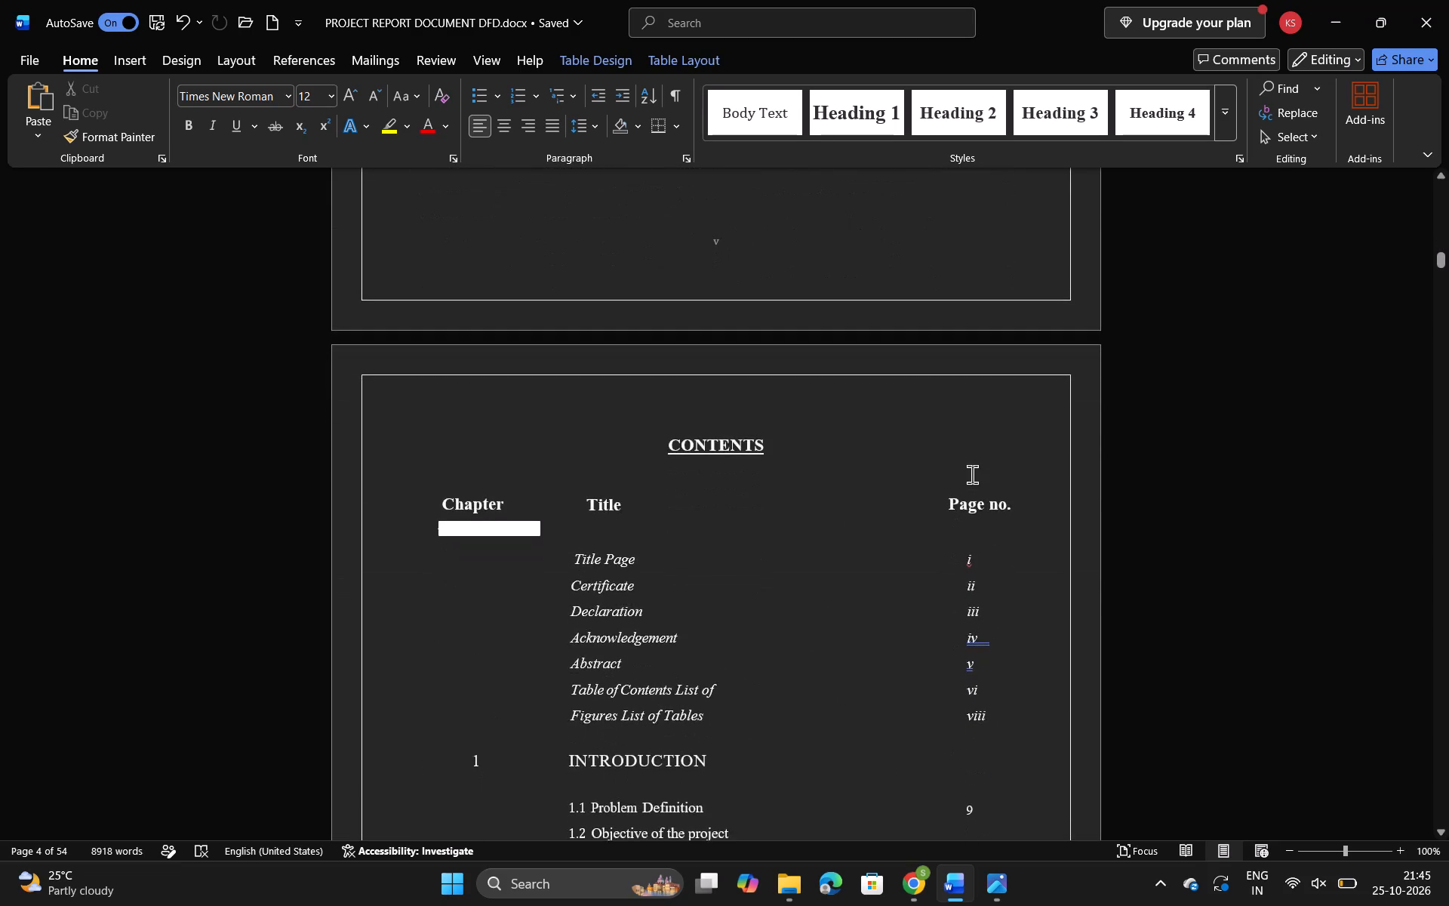
{"action": "scroll", "coordinate": [972, 474], "scroll_direction": "down", "scroll_amount": 2}
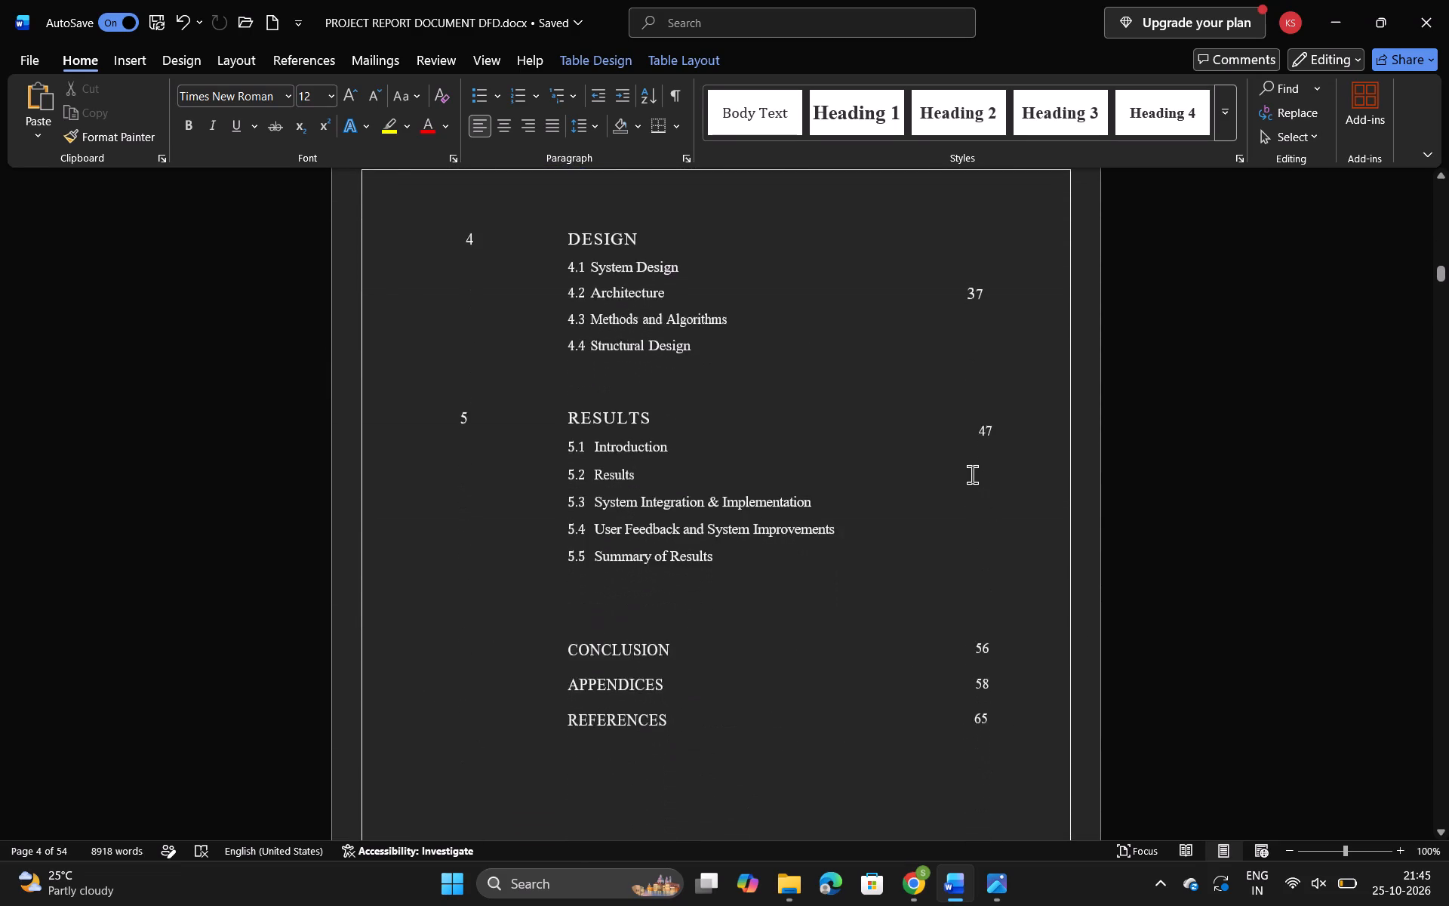
{"action": "scroll", "coordinate": [972, 474], "scroll_direction": "down", "scroll_amount": 2}
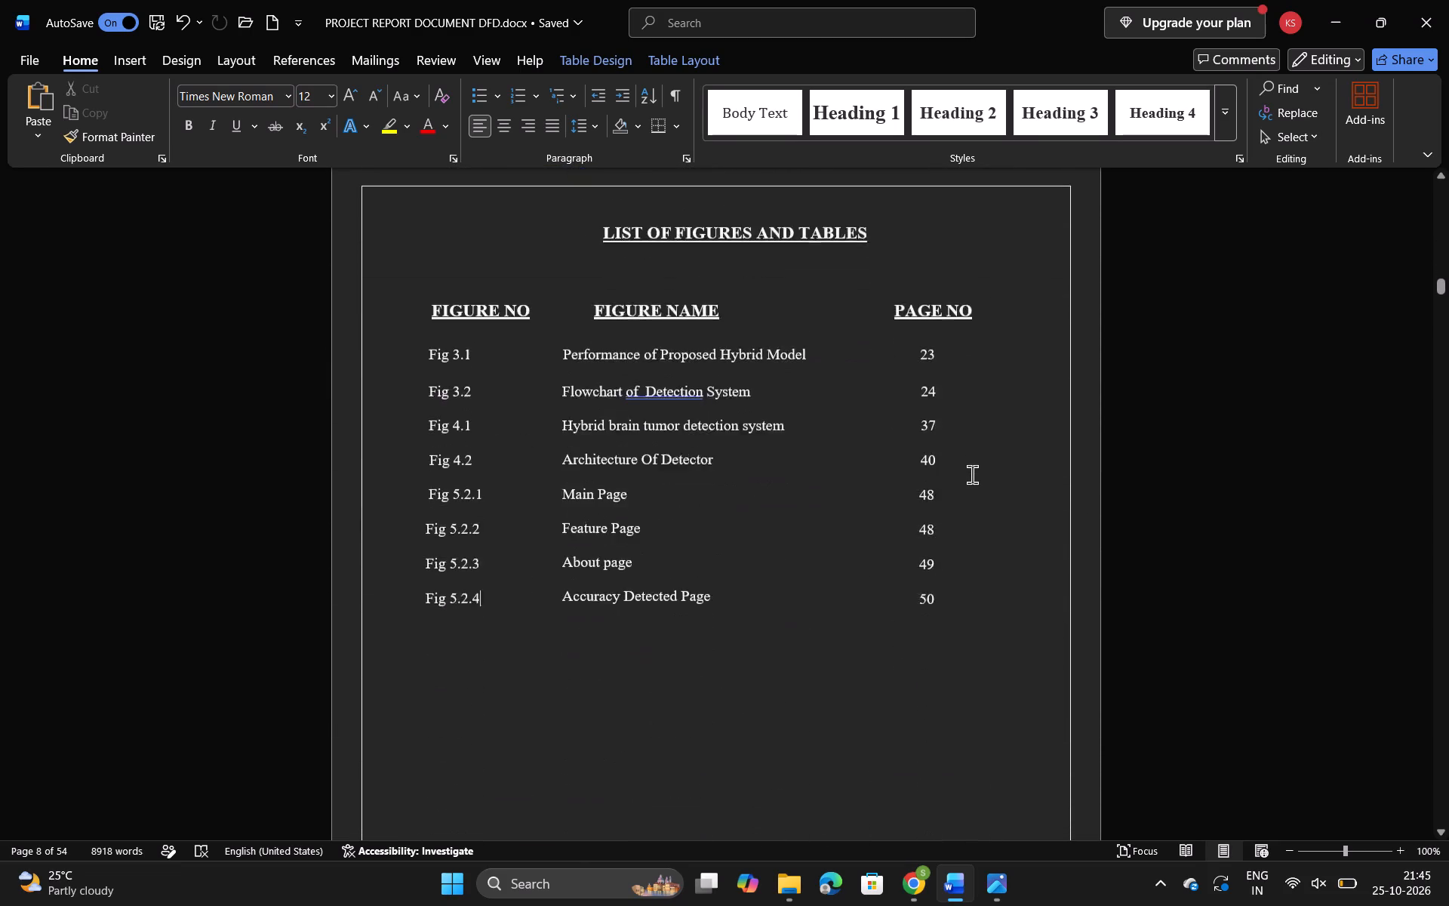
{"action": "scroll", "coordinate": [972, 474], "scroll_direction": "down", "scroll_amount": 1}
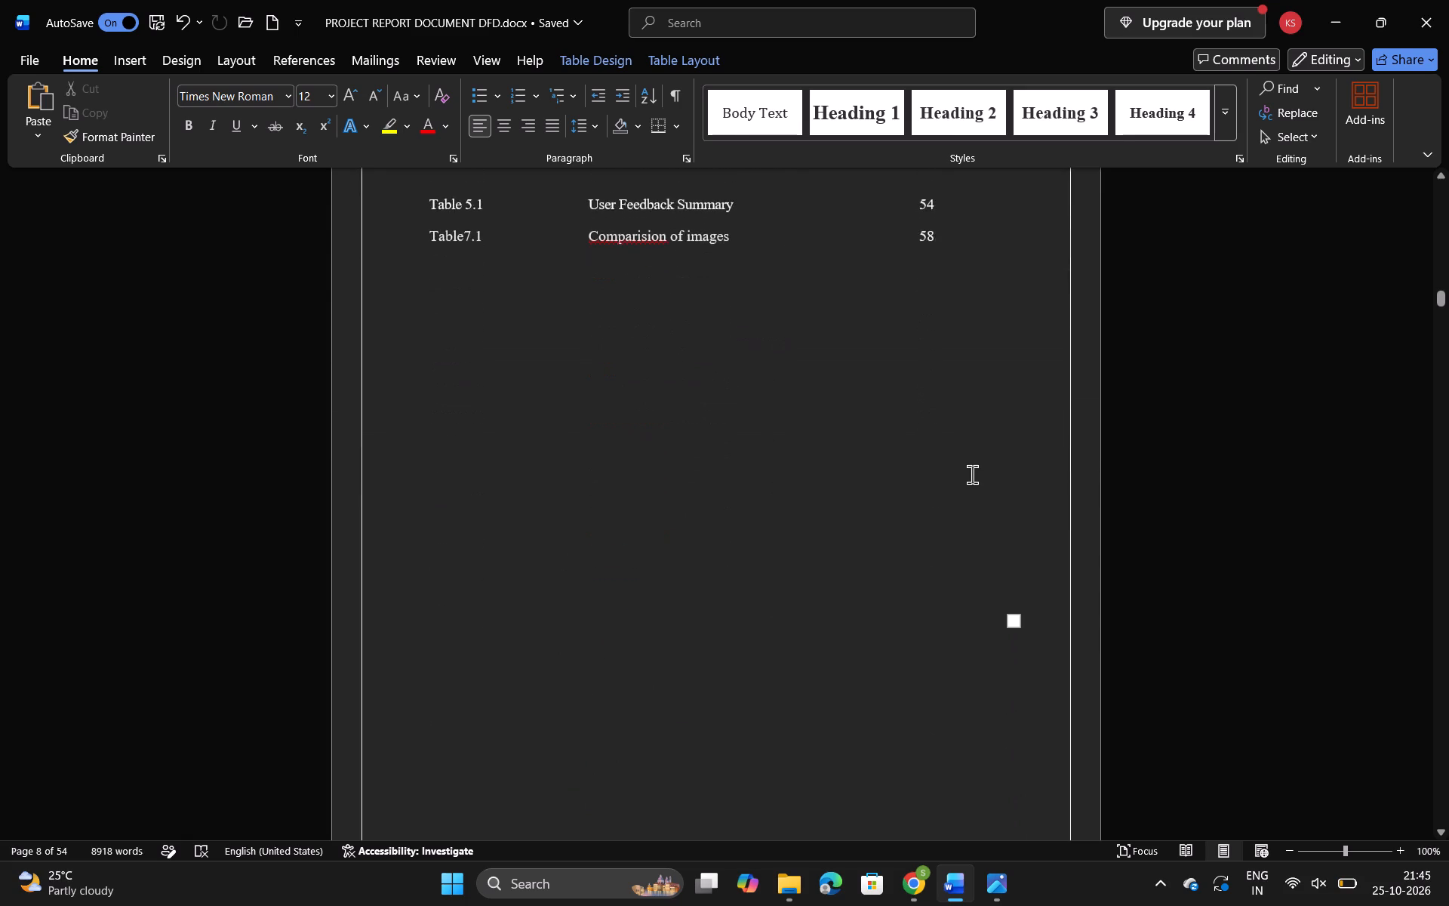
{"action": "scroll", "coordinate": [972, 474], "scroll_direction": "down", "scroll_amount": 1}
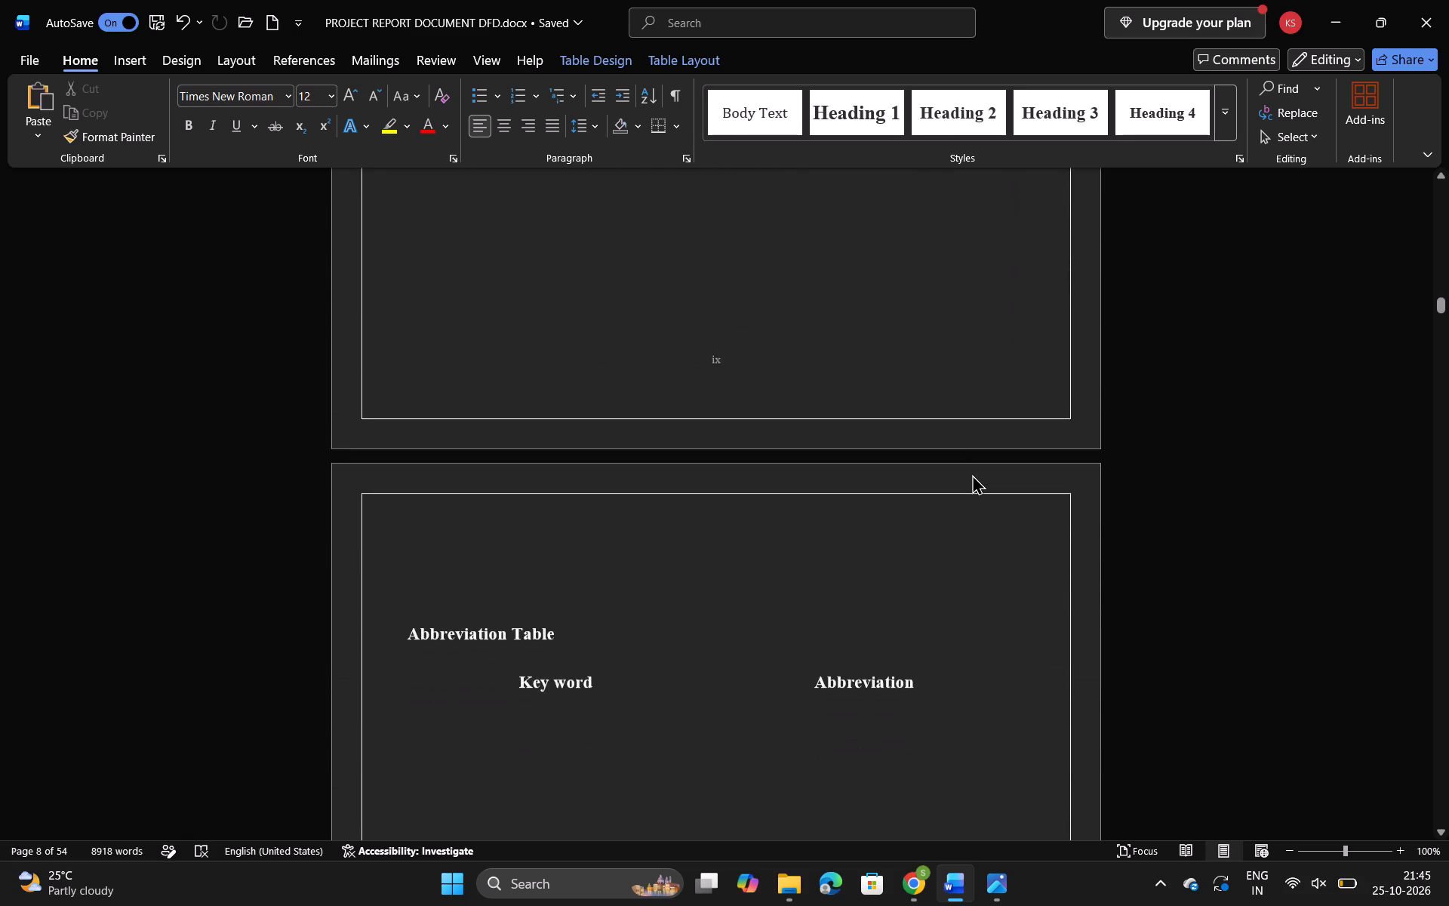
{"action": "scroll", "coordinate": [972, 474], "scroll_direction": "down", "scroll_amount": 2}
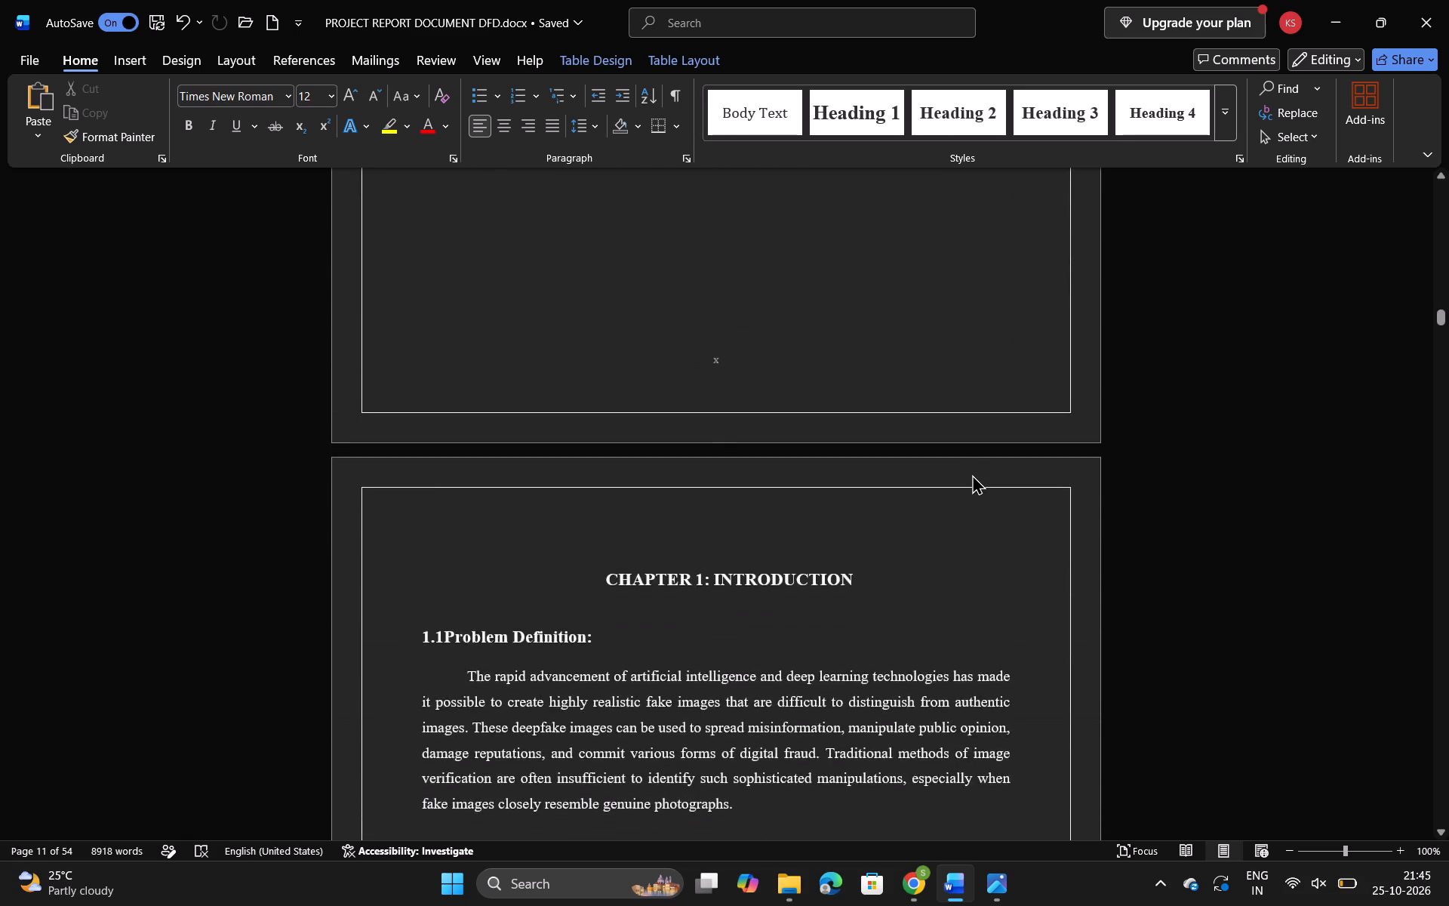
Read through Chapter 1: Introduction and Chapter 2: Literature Survey, up to the end of section 2.3 Existing System.
{"action": "scroll", "coordinate": [972, 474], "scroll_direction": "down", "scroll_amount": 4}
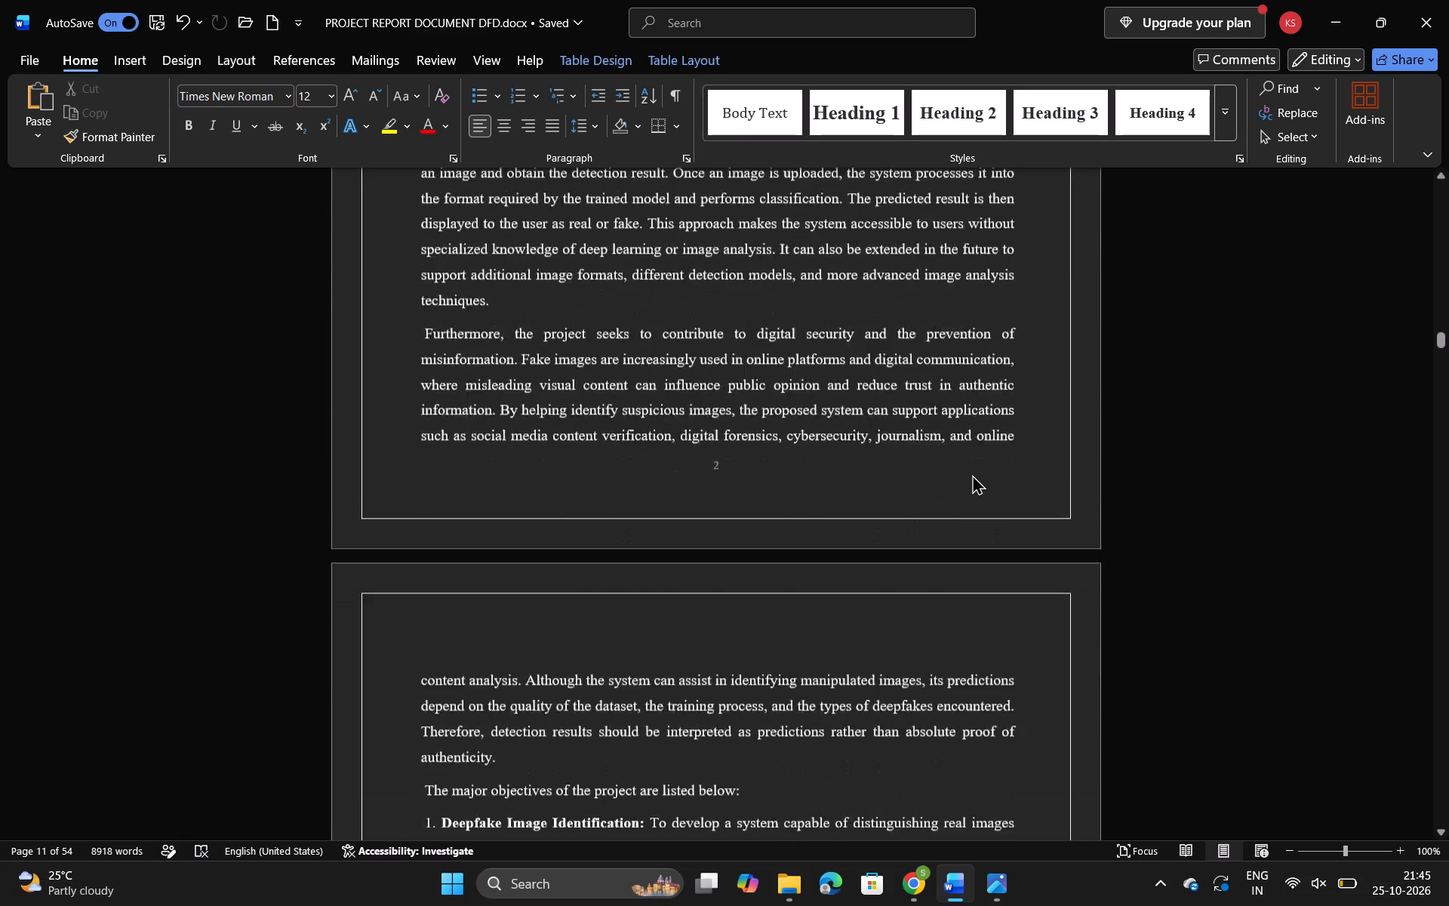
{"action": "scroll", "coordinate": [972, 474], "scroll_direction": "down", "scroll_amount": 3}
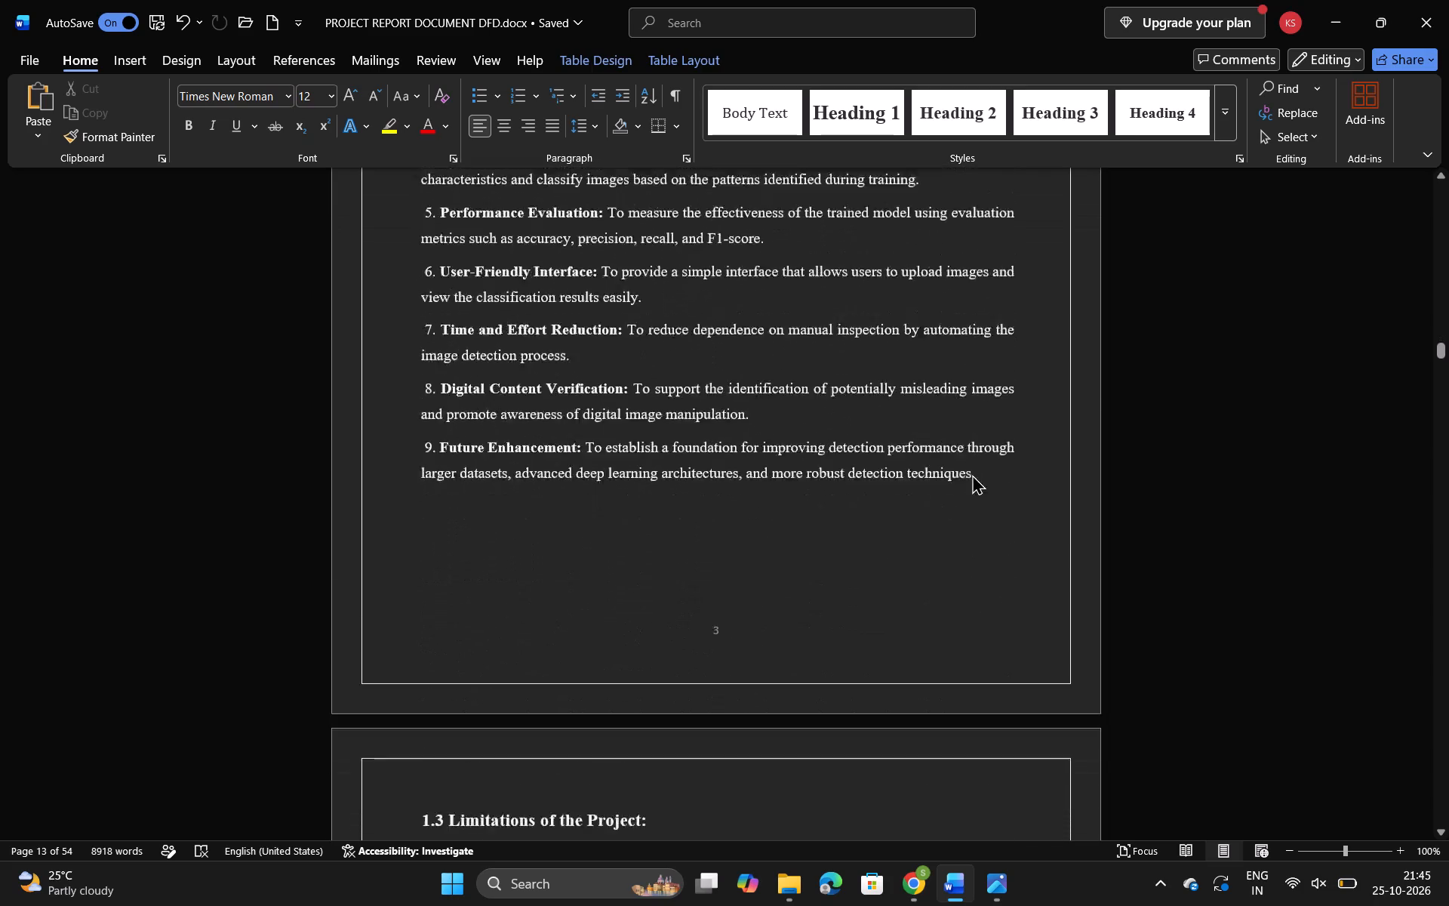
{"action": "scroll", "coordinate": [972, 474], "scroll_direction": "down", "scroll_amount": 2}
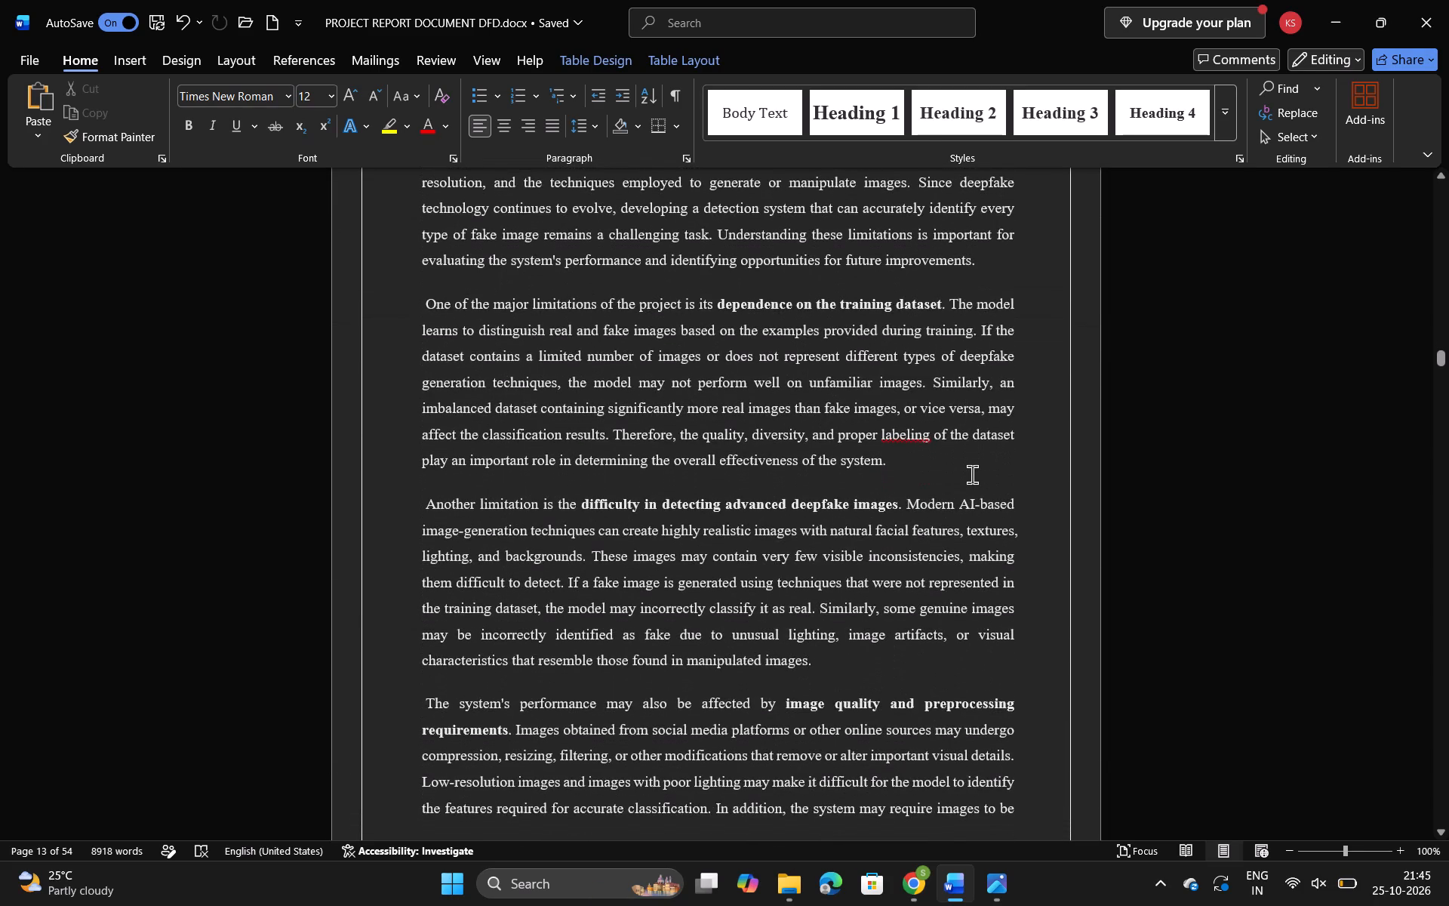
{"action": "scroll", "coordinate": [972, 474], "scroll_direction": "down", "scroll_amount": 1}
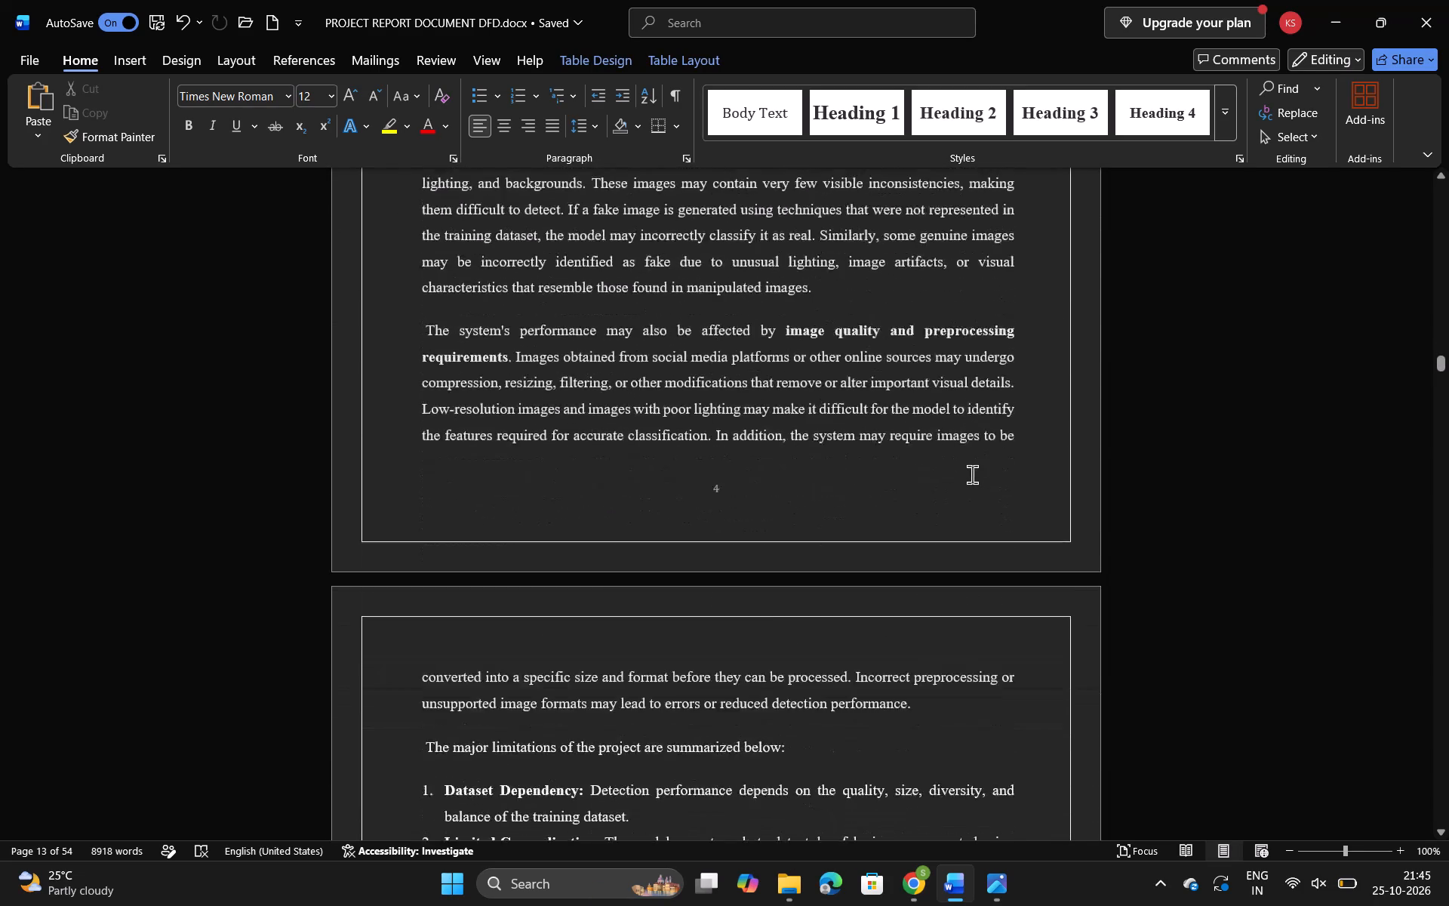
{"action": "scroll", "coordinate": [972, 474], "scroll_direction": "down", "scroll_amount": 2}
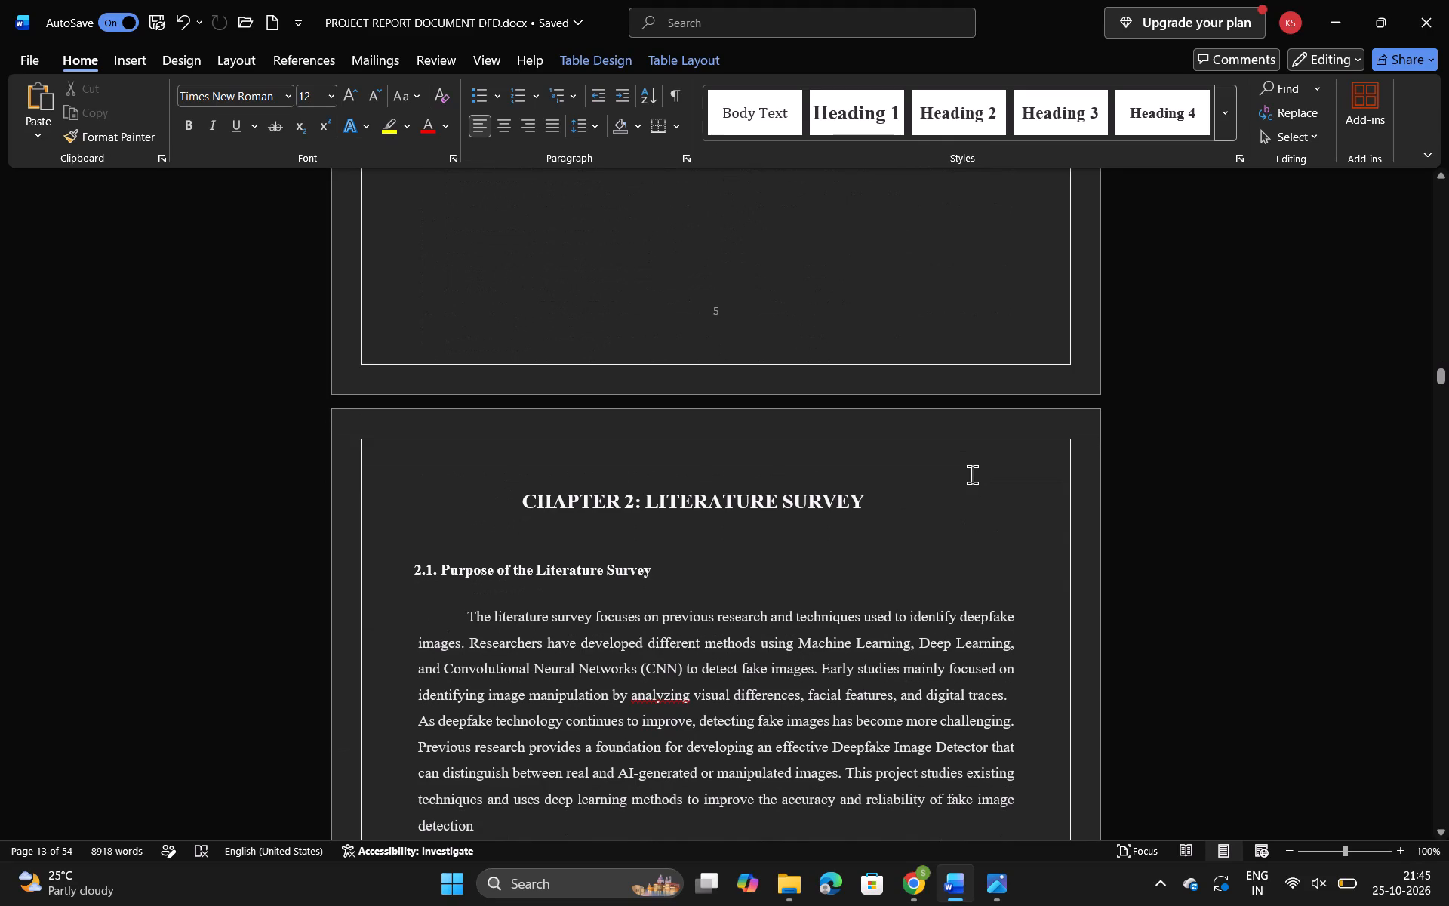
{"action": "scroll", "coordinate": [982, 441], "scroll_direction": "down", "scroll_amount": 2}
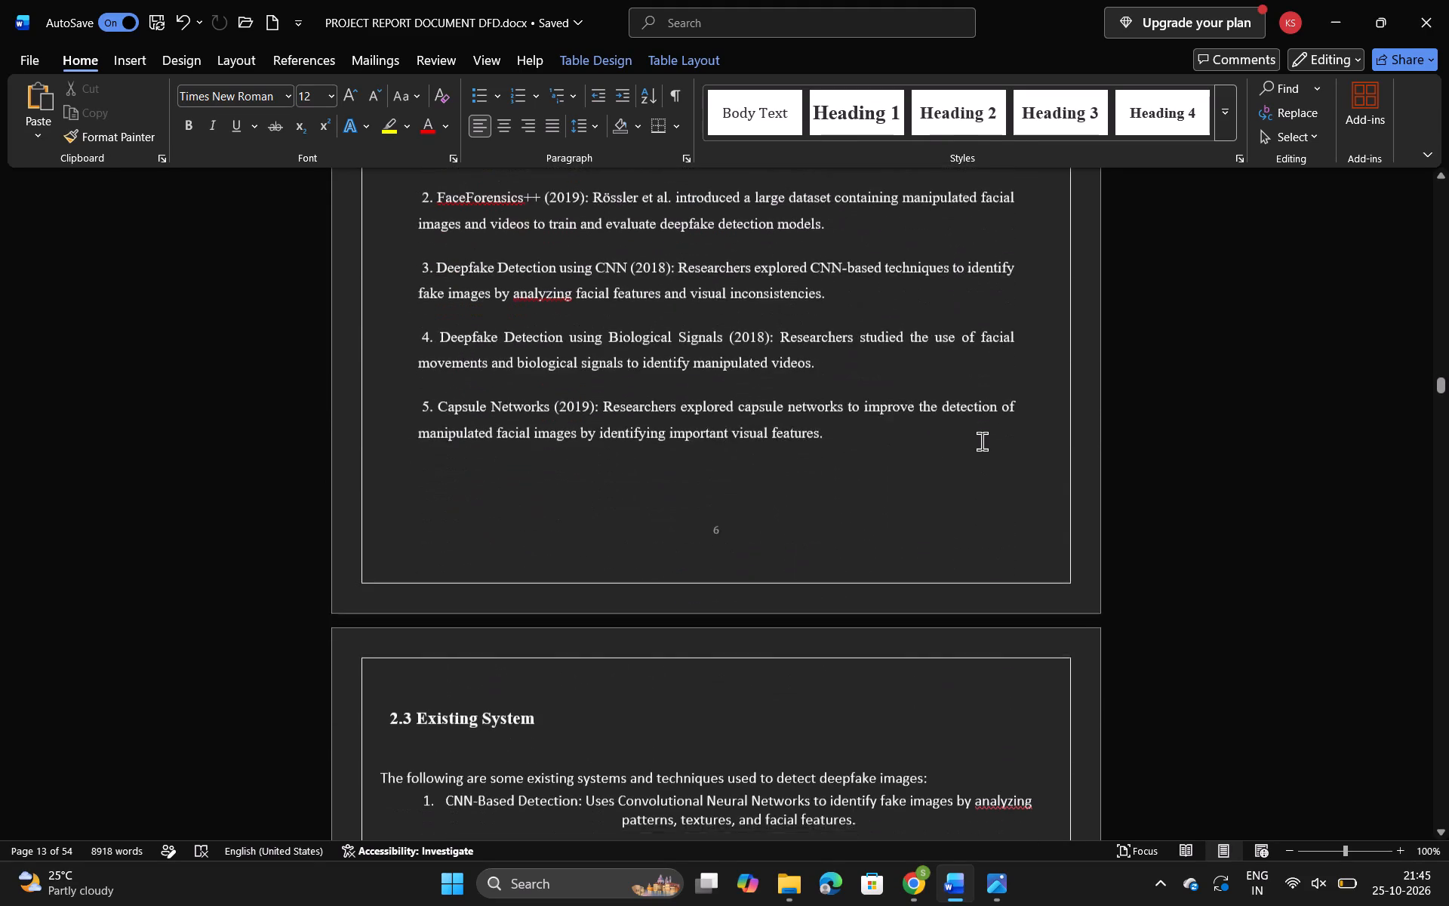
{"action": "scroll", "coordinate": [982, 441], "scroll_direction": "down", "scroll_amount": 1}
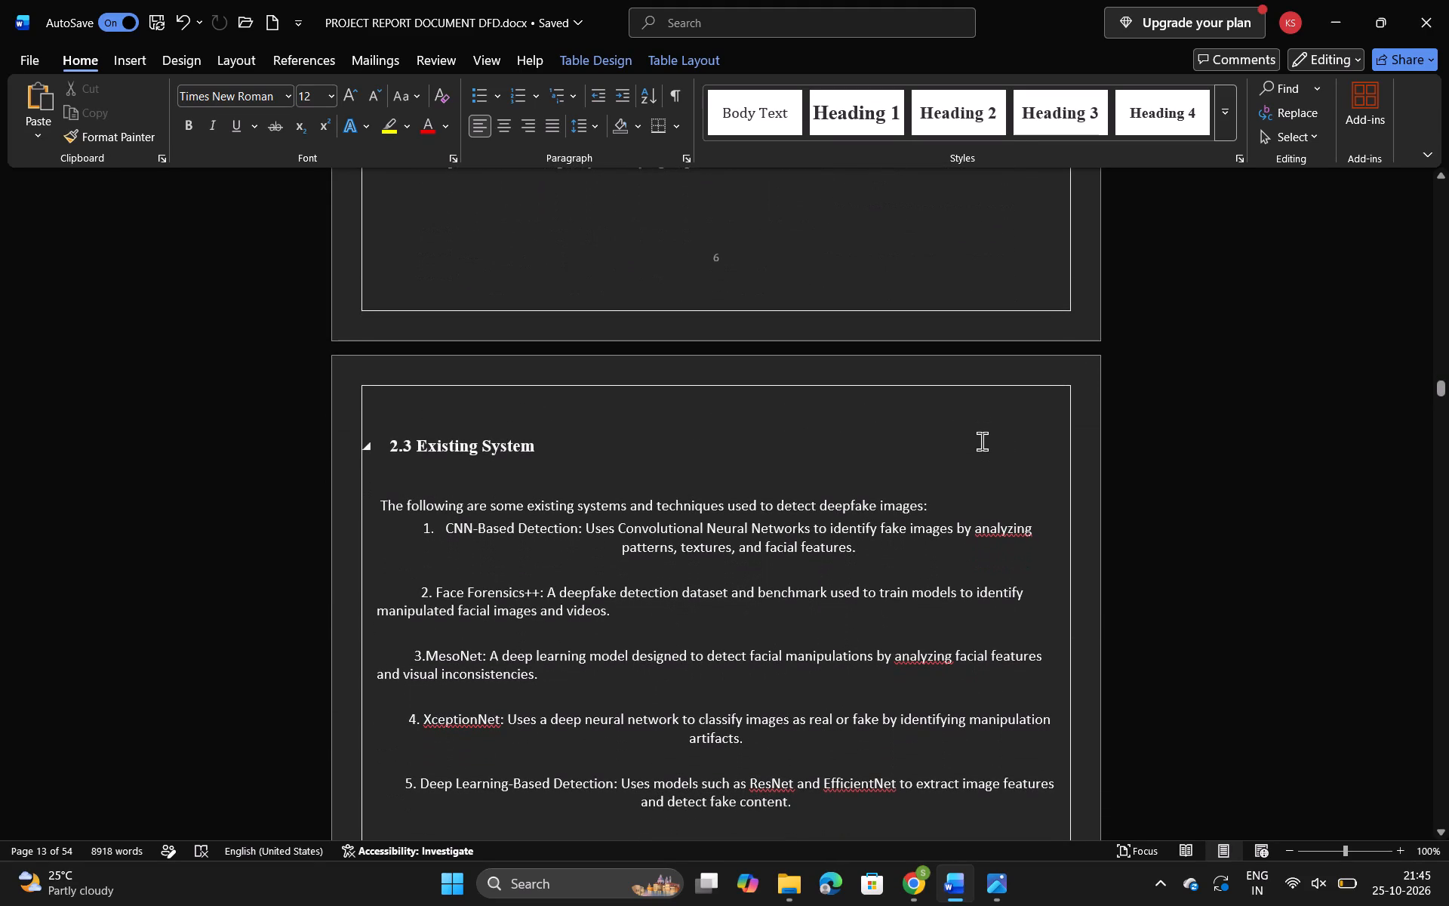
{"action": "scroll", "coordinate": [982, 441], "scroll_direction": "down", "scroll_amount": 1}
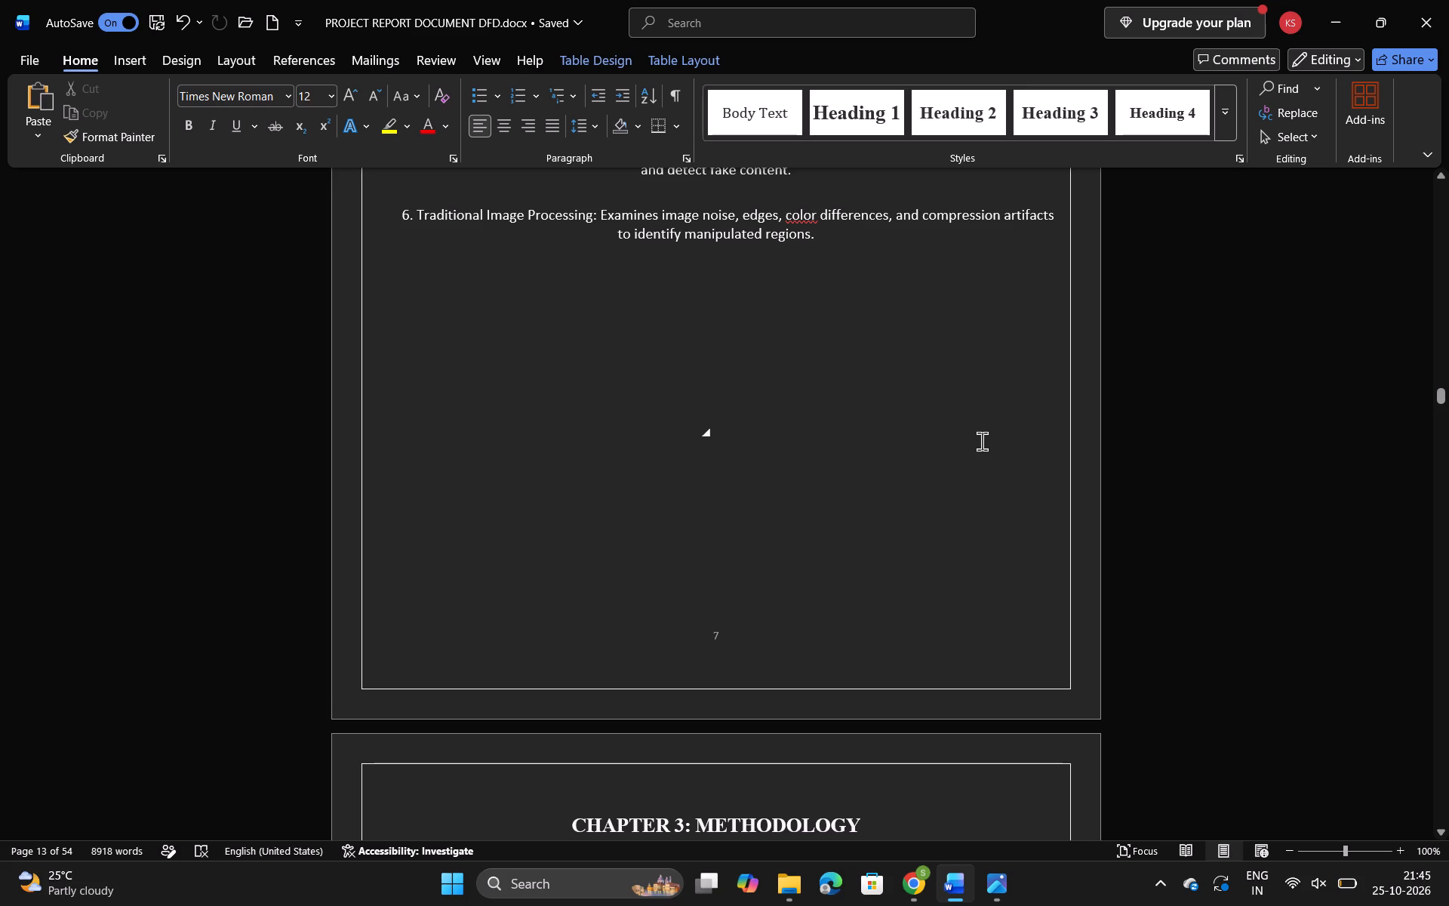
Save the project report document.
{"action": "key", "text": "ctrl+s"}
Recheck Chapters 1 and 2 backwards from section 2.3 Existing System to section 1.1 Problem Definition.
{"action": "scroll", "coordinate": [982, 441], "scroll_direction": "up", "scroll_amount": 1}
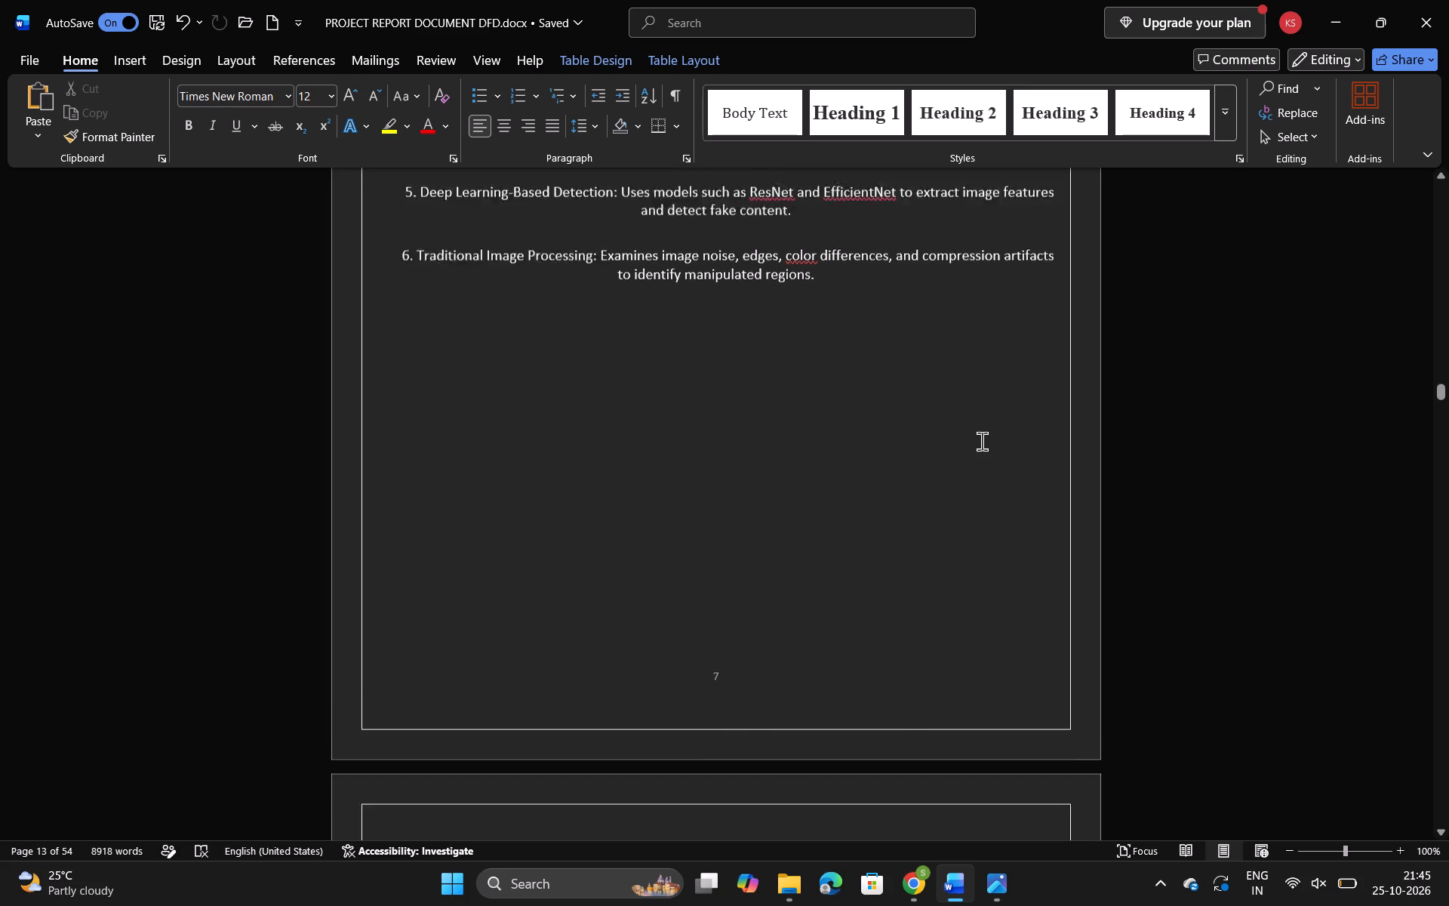
{"action": "scroll", "coordinate": [982, 441], "scroll_direction": "up", "scroll_amount": 2}
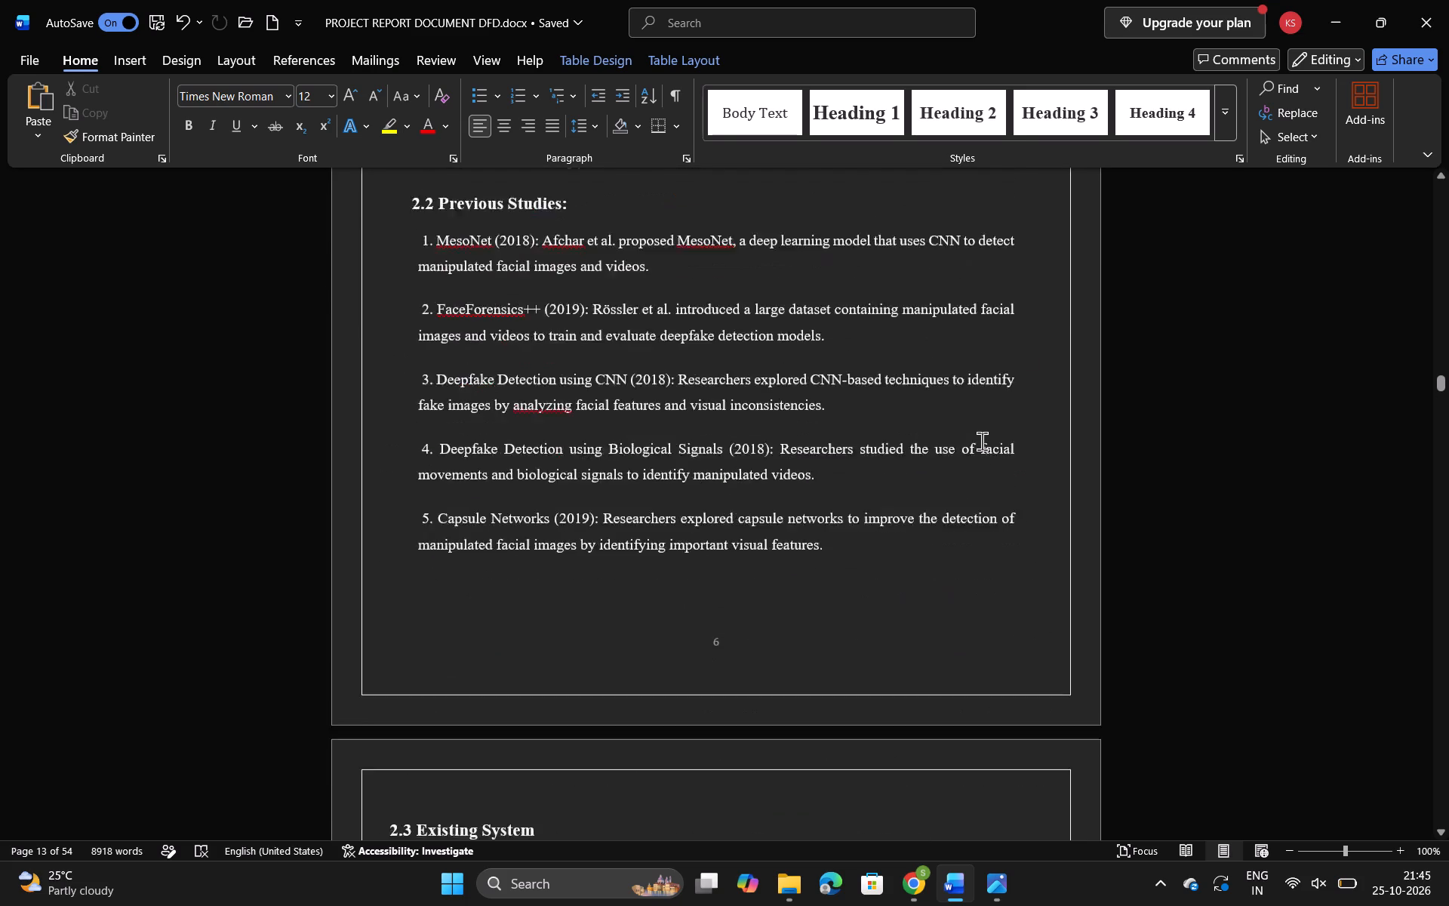
{"action": "scroll", "coordinate": [982, 441], "scroll_direction": "up", "scroll_amount": 1}
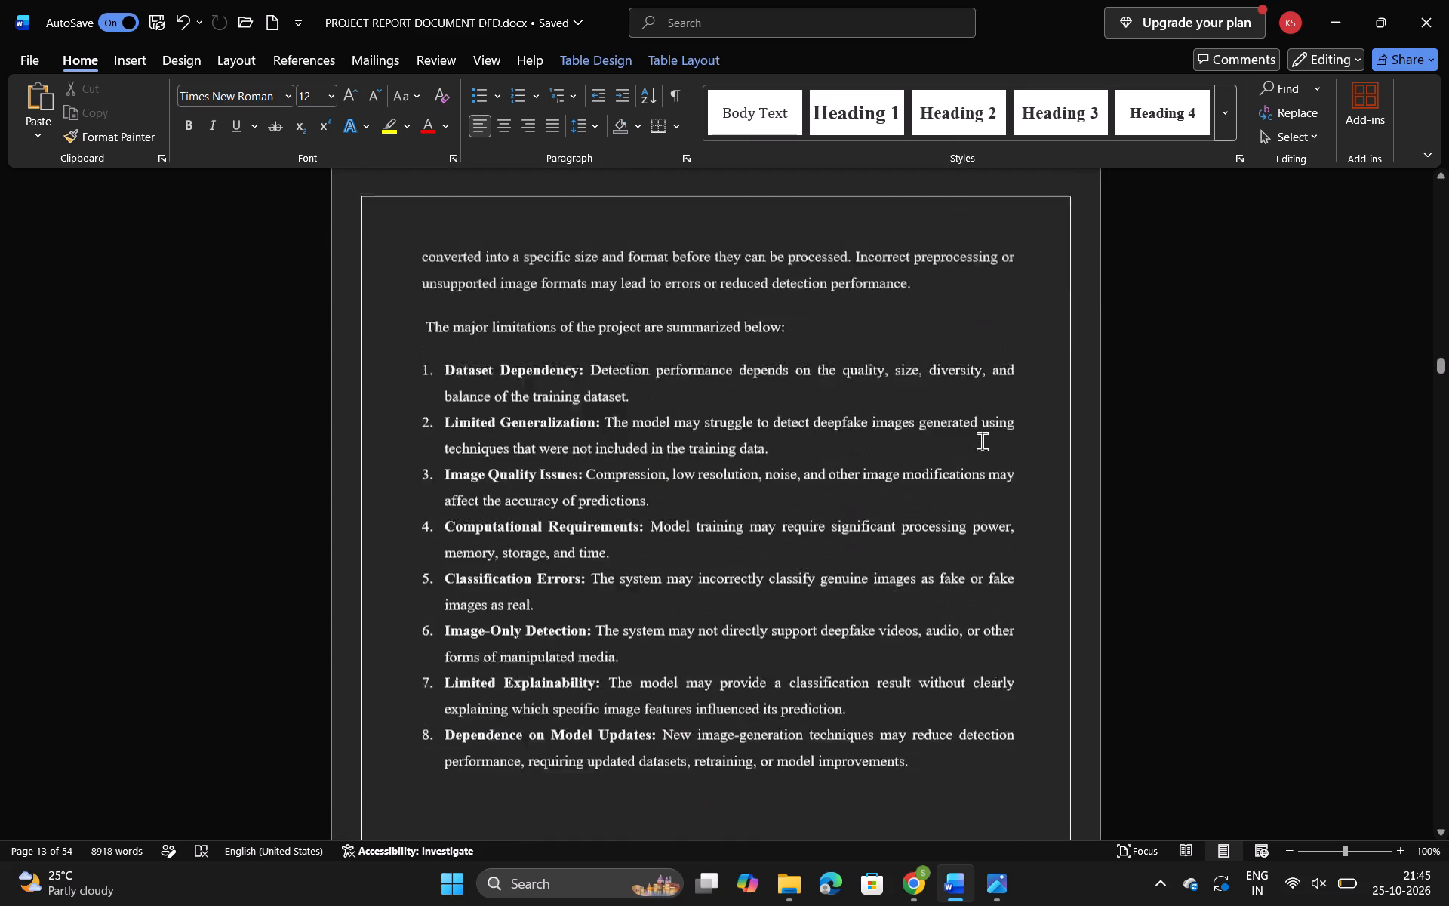
{"action": "scroll", "coordinate": [982, 441], "scroll_direction": "up", "scroll_amount": 2}
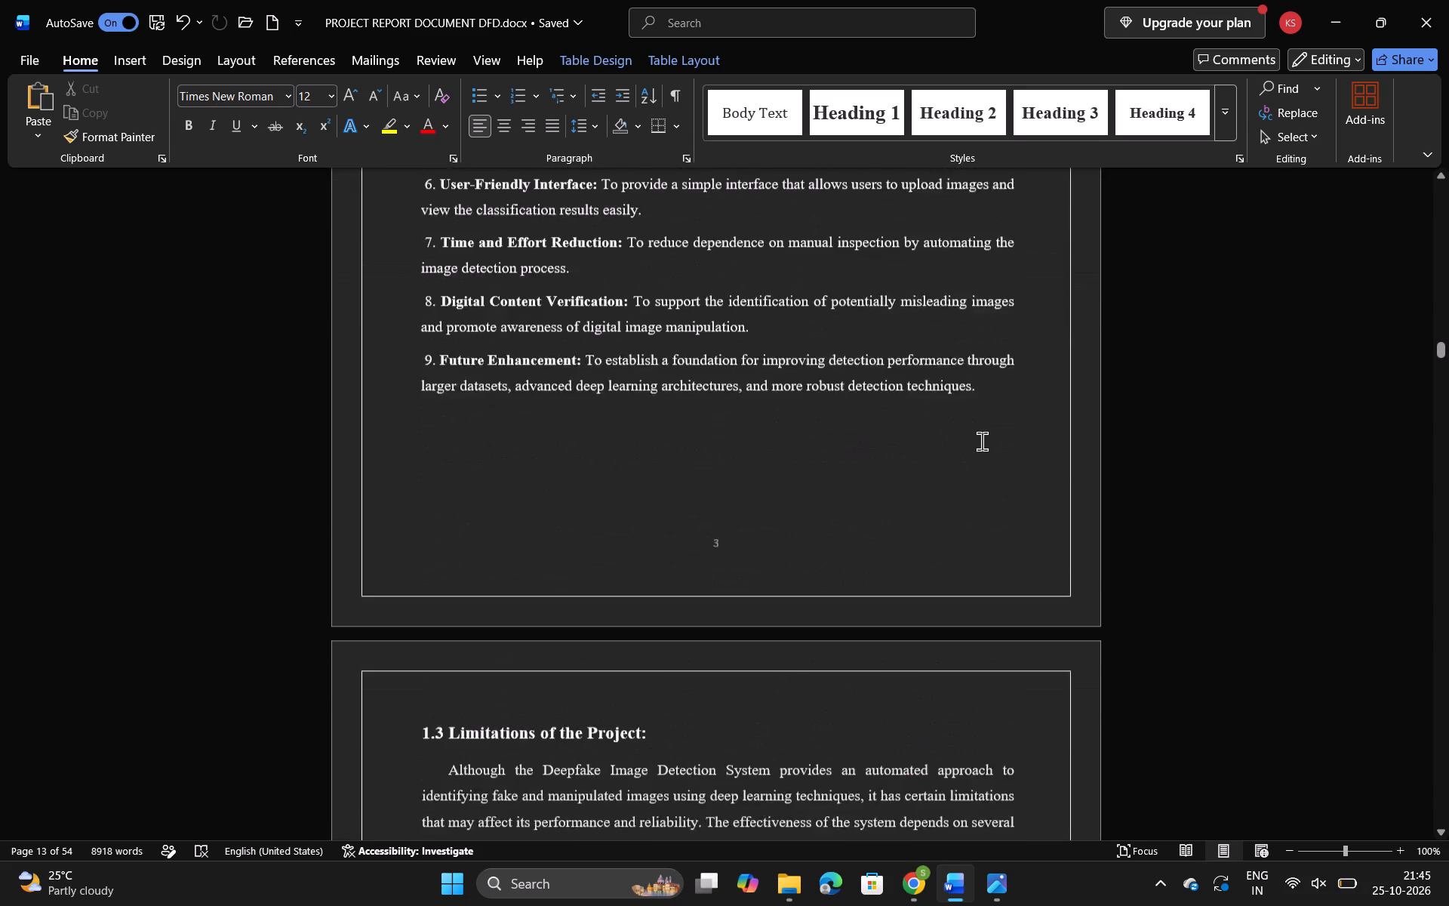
{"action": "scroll", "coordinate": [982, 441], "scroll_direction": "up", "scroll_amount": 2}
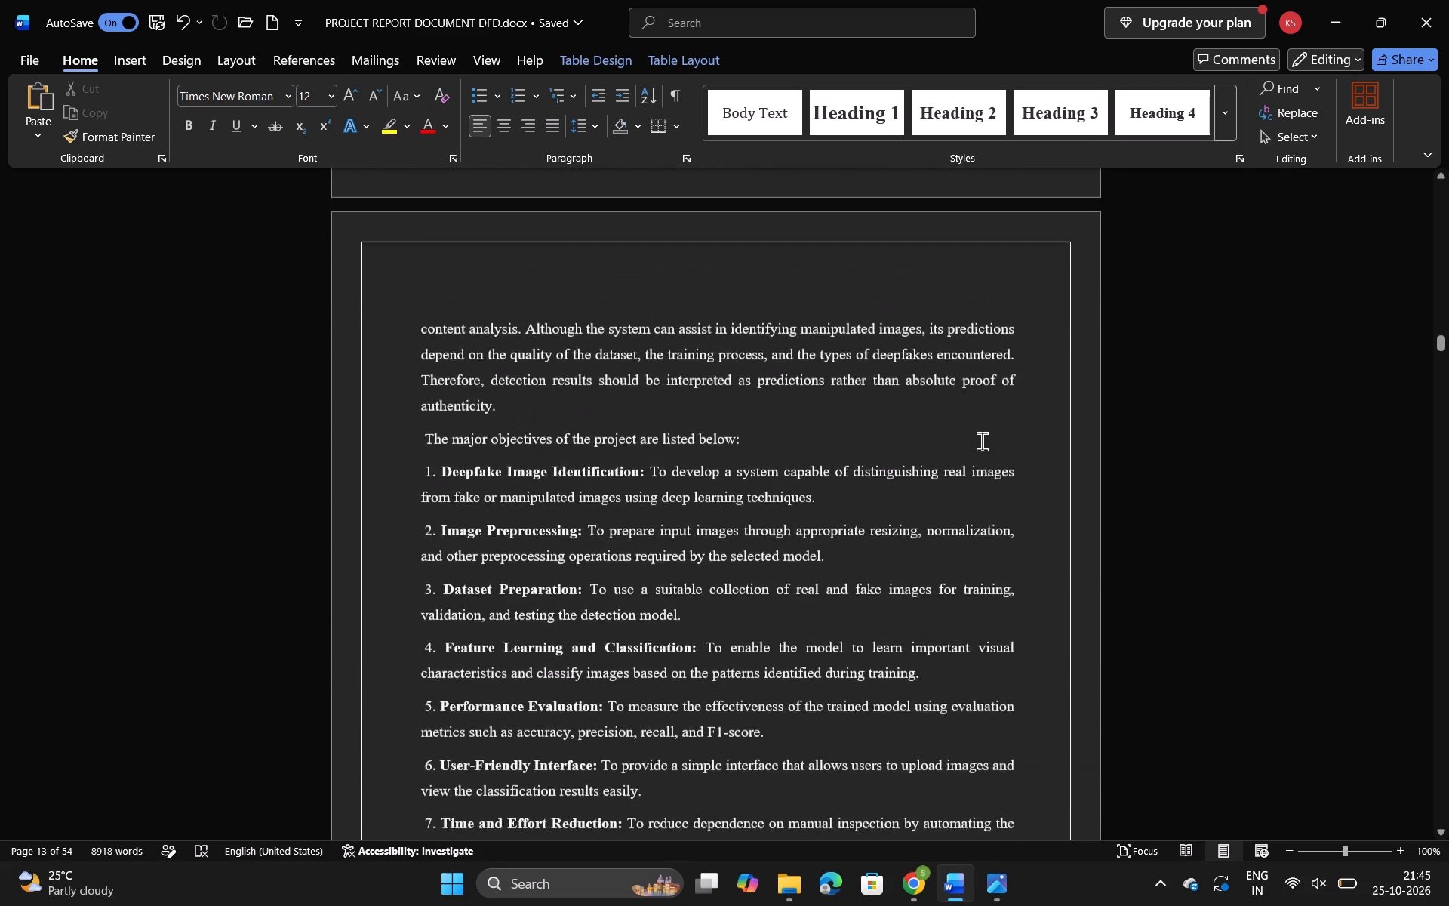
{"action": "scroll", "coordinate": [982, 441], "scroll_direction": "up", "scroll_amount": 1}
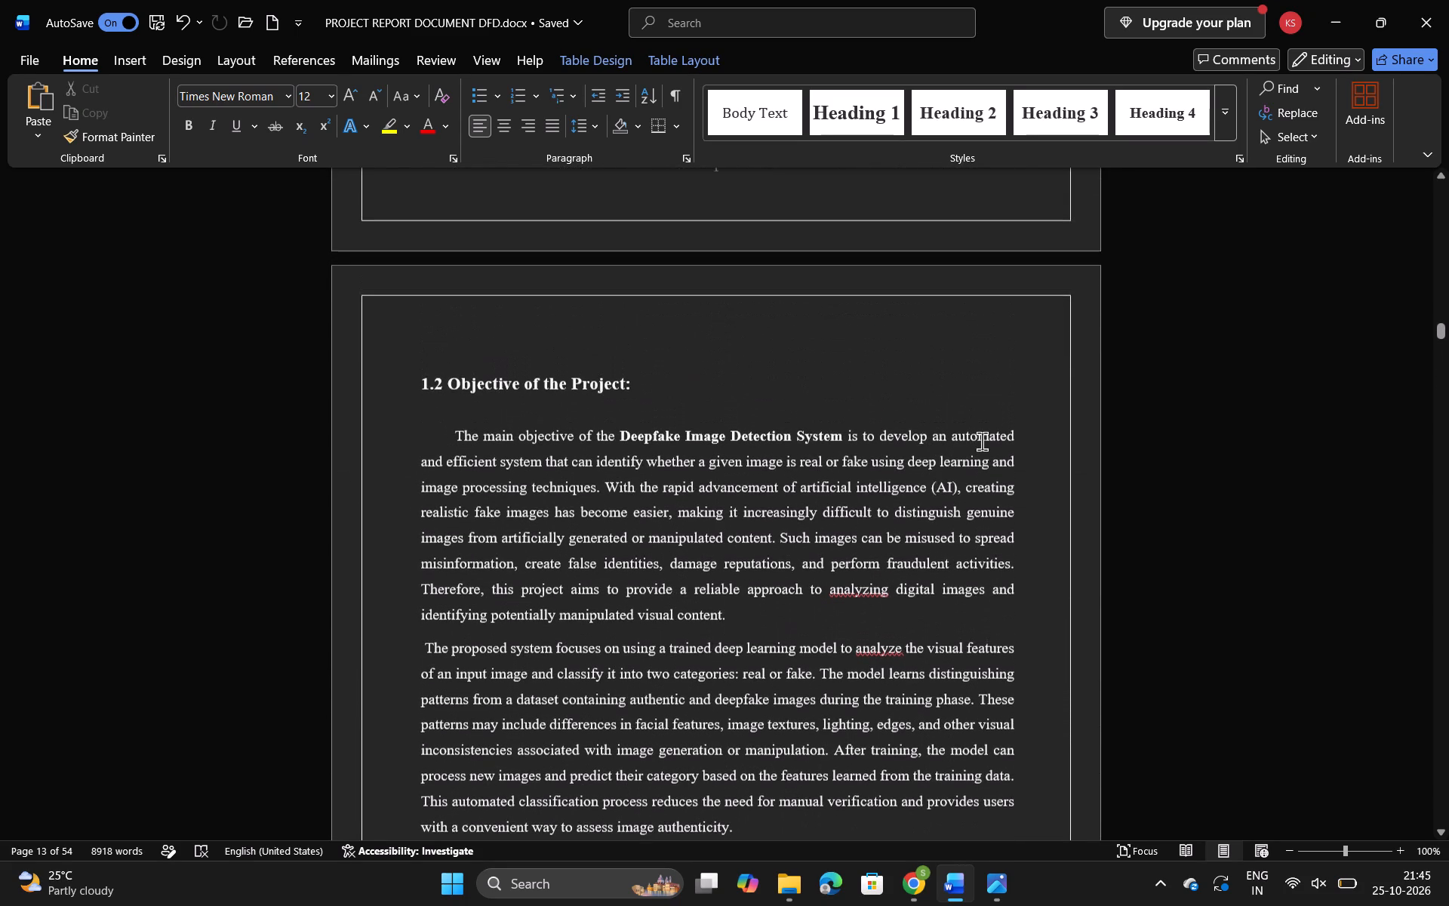
{"action": "scroll", "coordinate": [982, 441], "scroll_direction": "up", "scroll_amount": 2}
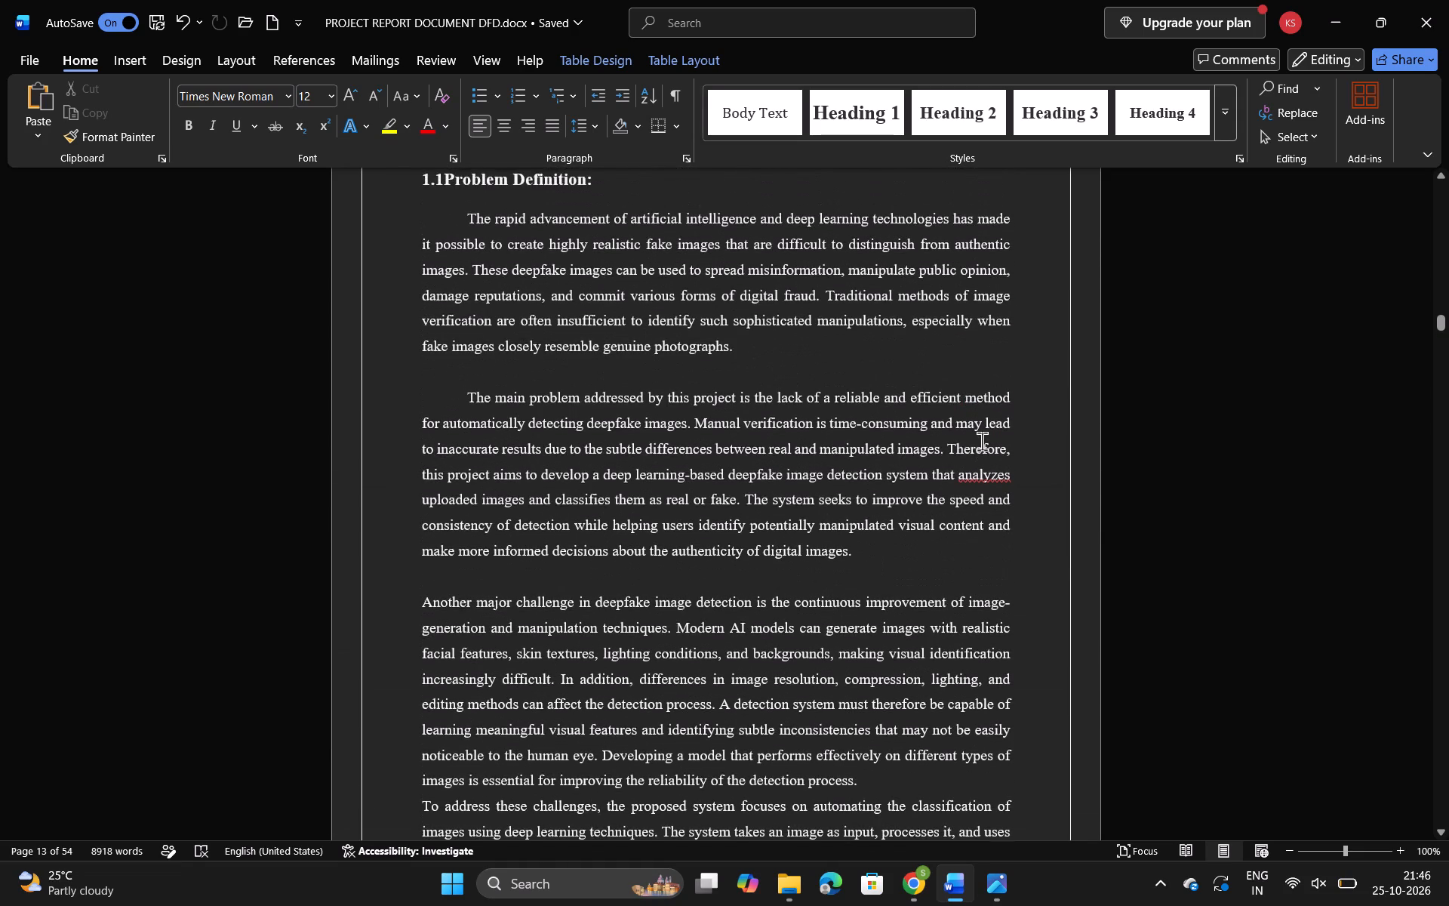
{"action": "scroll", "coordinate": [982, 441], "scroll_direction": "up", "scroll_amount": 1}
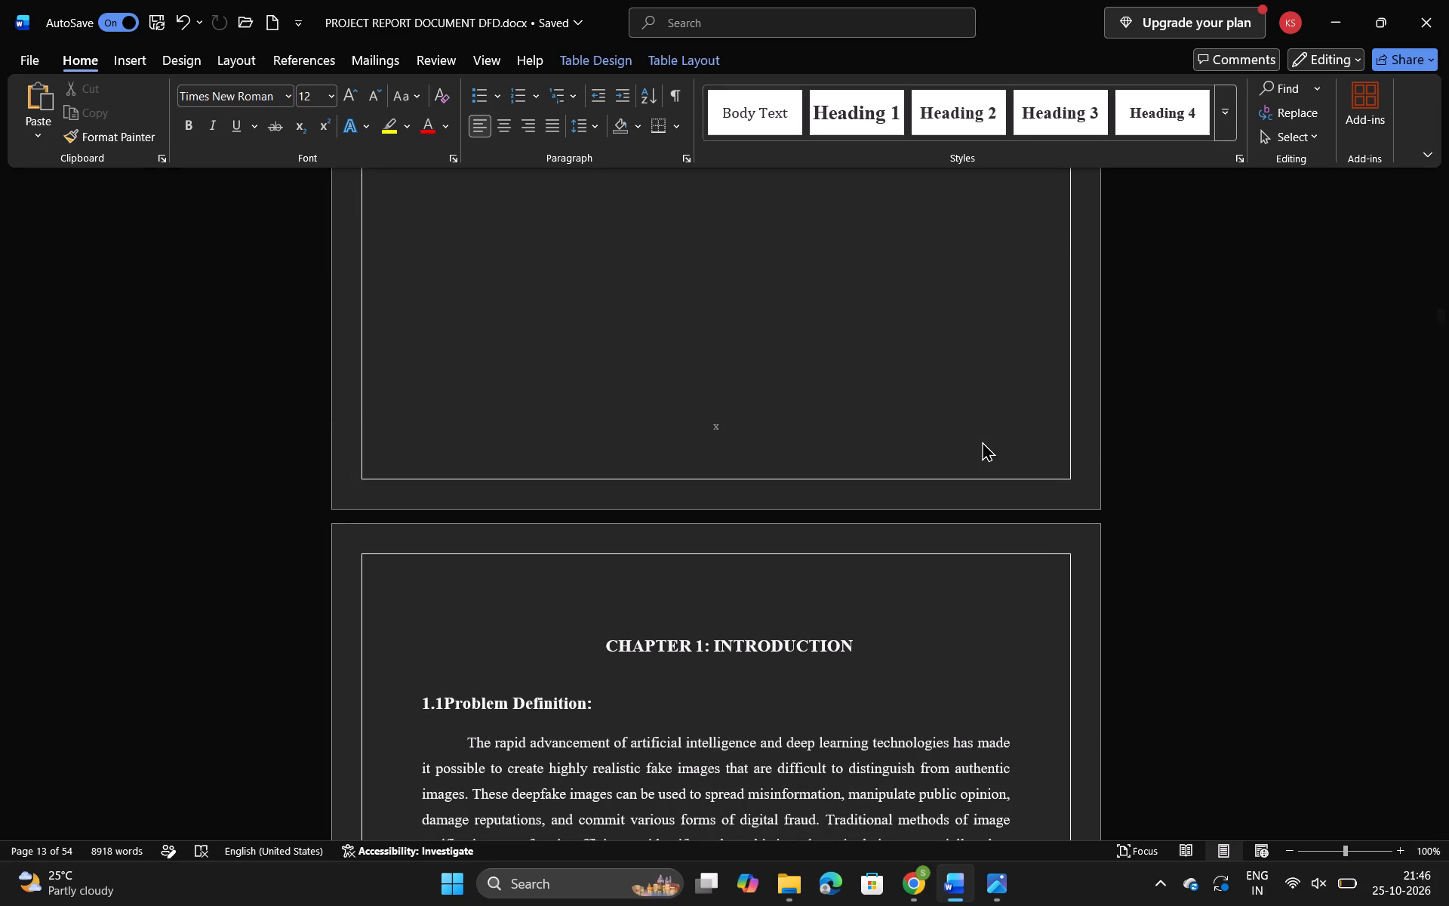
Examine the Abbreviation Table page, the start of Chapter 1, and the list of figures and tables.
{"action": "scroll", "coordinate": [982, 441], "scroll_direction": "up", "scroll_amount": 2}
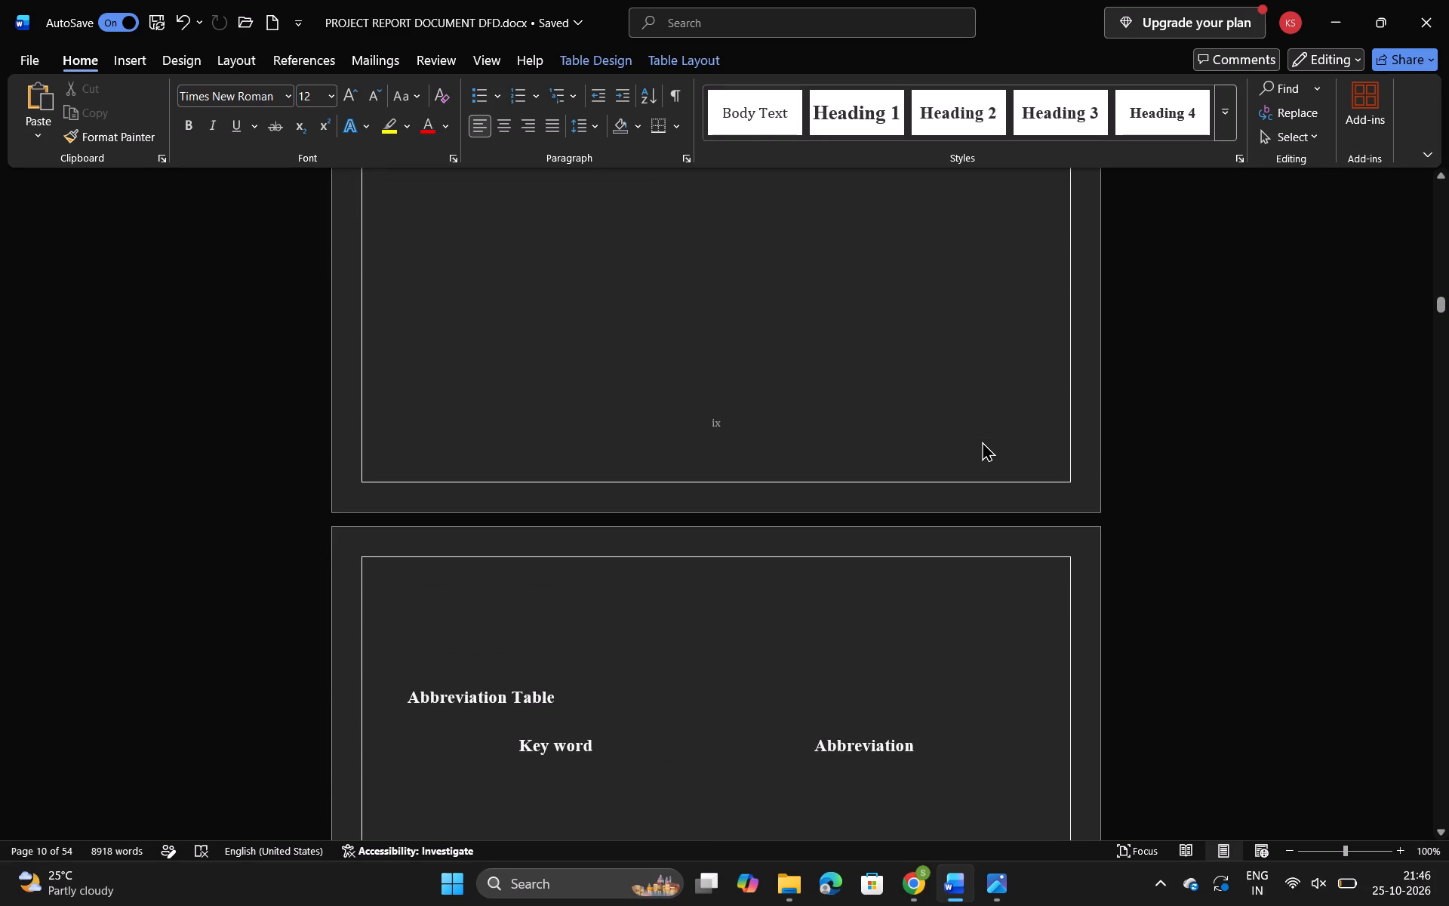
{"action": "scroll", "coordinate": [982, 441], "scroll_direction": "down", "scroll_amount": 3}
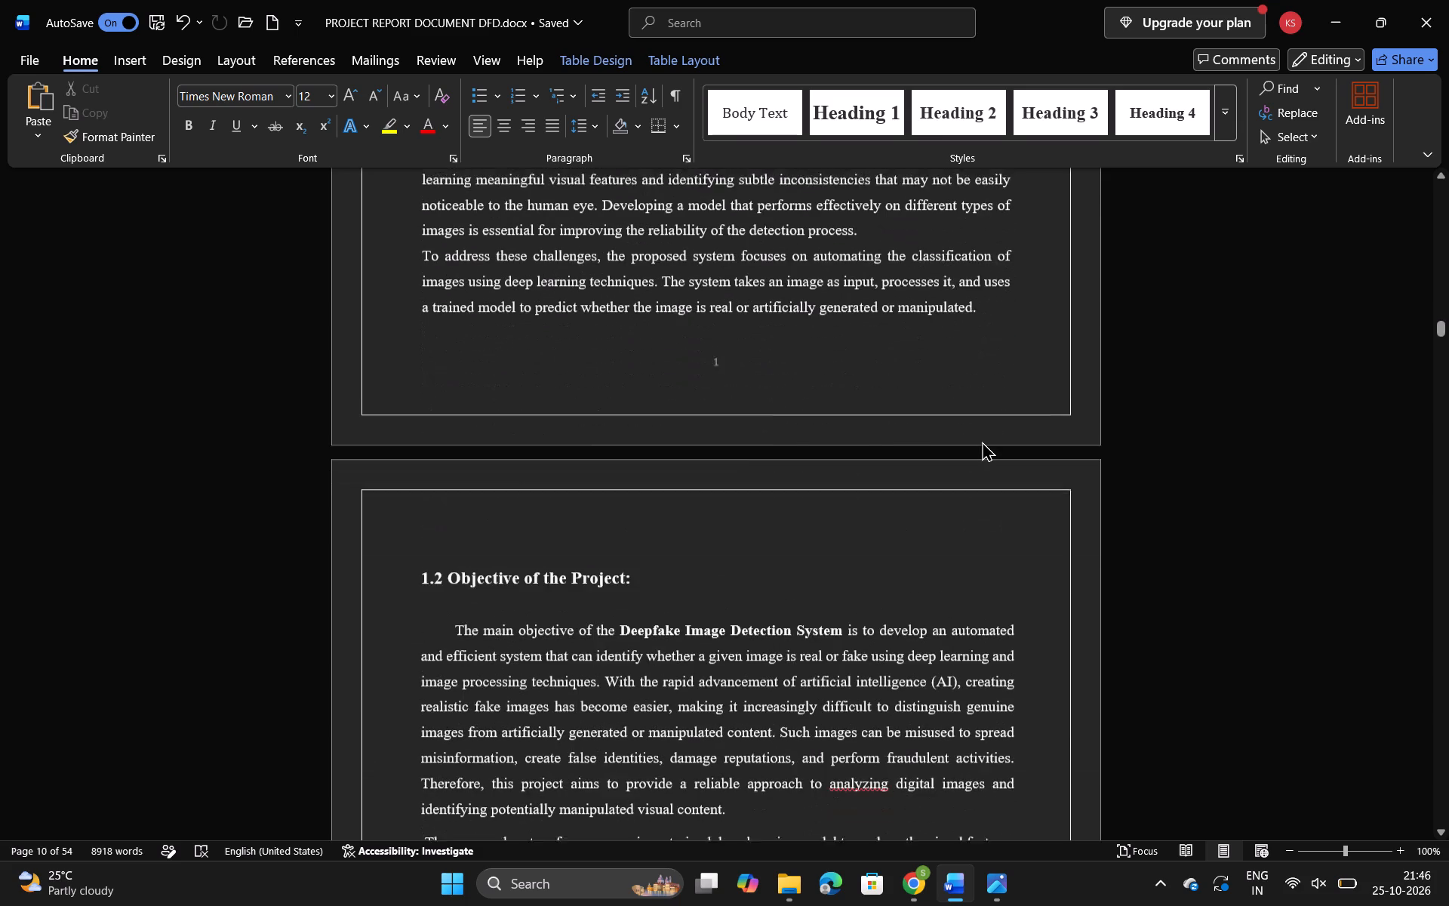
{"action": "scroll", "coordinate": [997, 560], "scroll_direction": "up", "scroll_amount": 2}
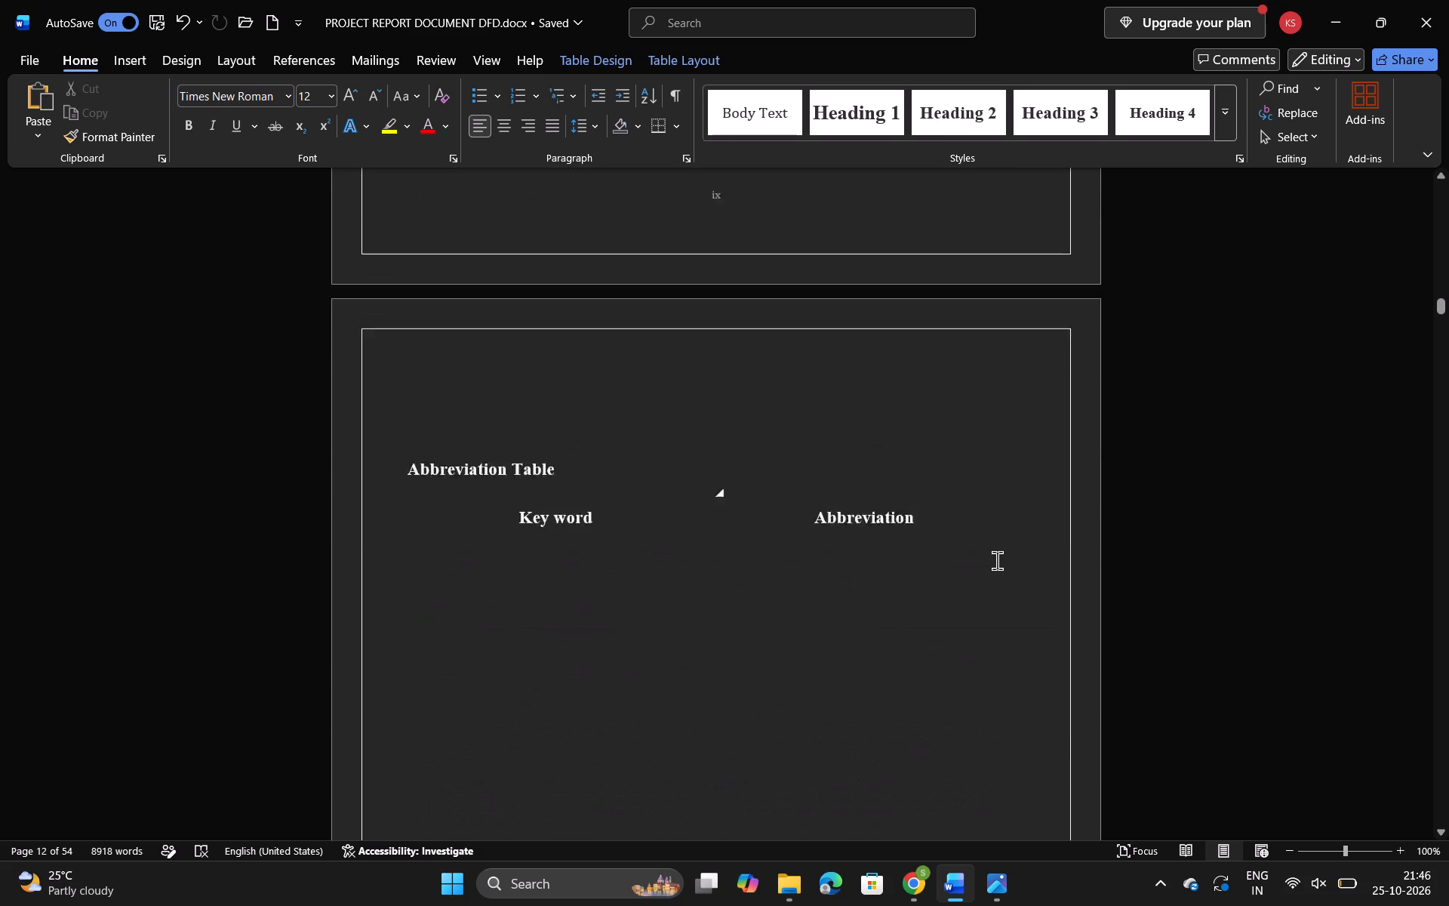
{"action": "scroll", "coordinate": [997, 560], "scroll_direction": "up", "scroll_amount": 1}
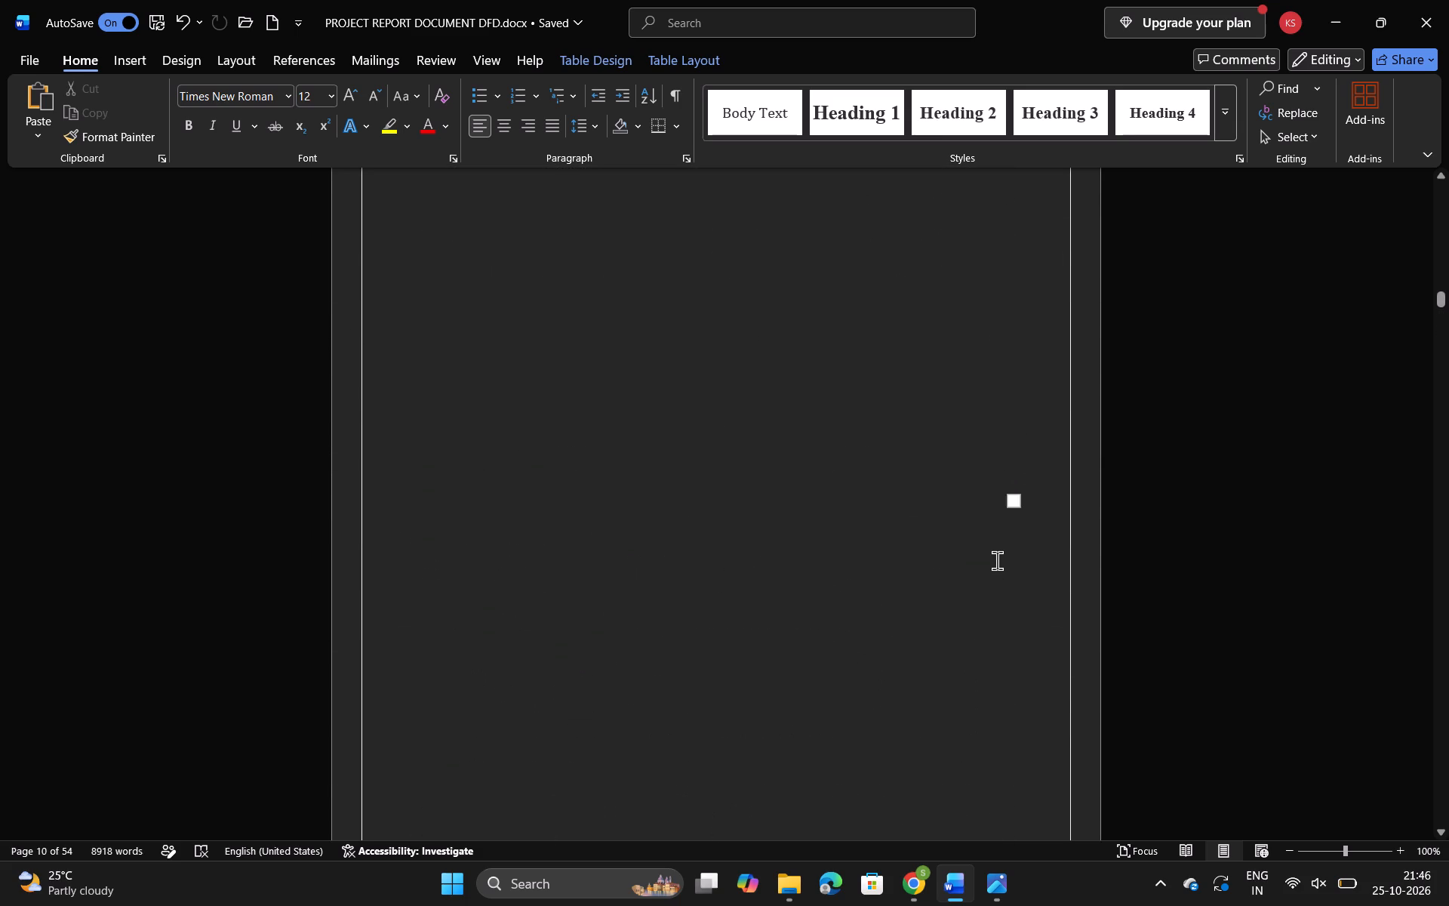
{"action": "scroll", "coordinate": [997, 560], "scroll_direction": "up", "scroll_amount": 1}
{"action": "scroll", "coordinate": [997, 560], "scroll_direction": "down", "scroll_amount": 1}
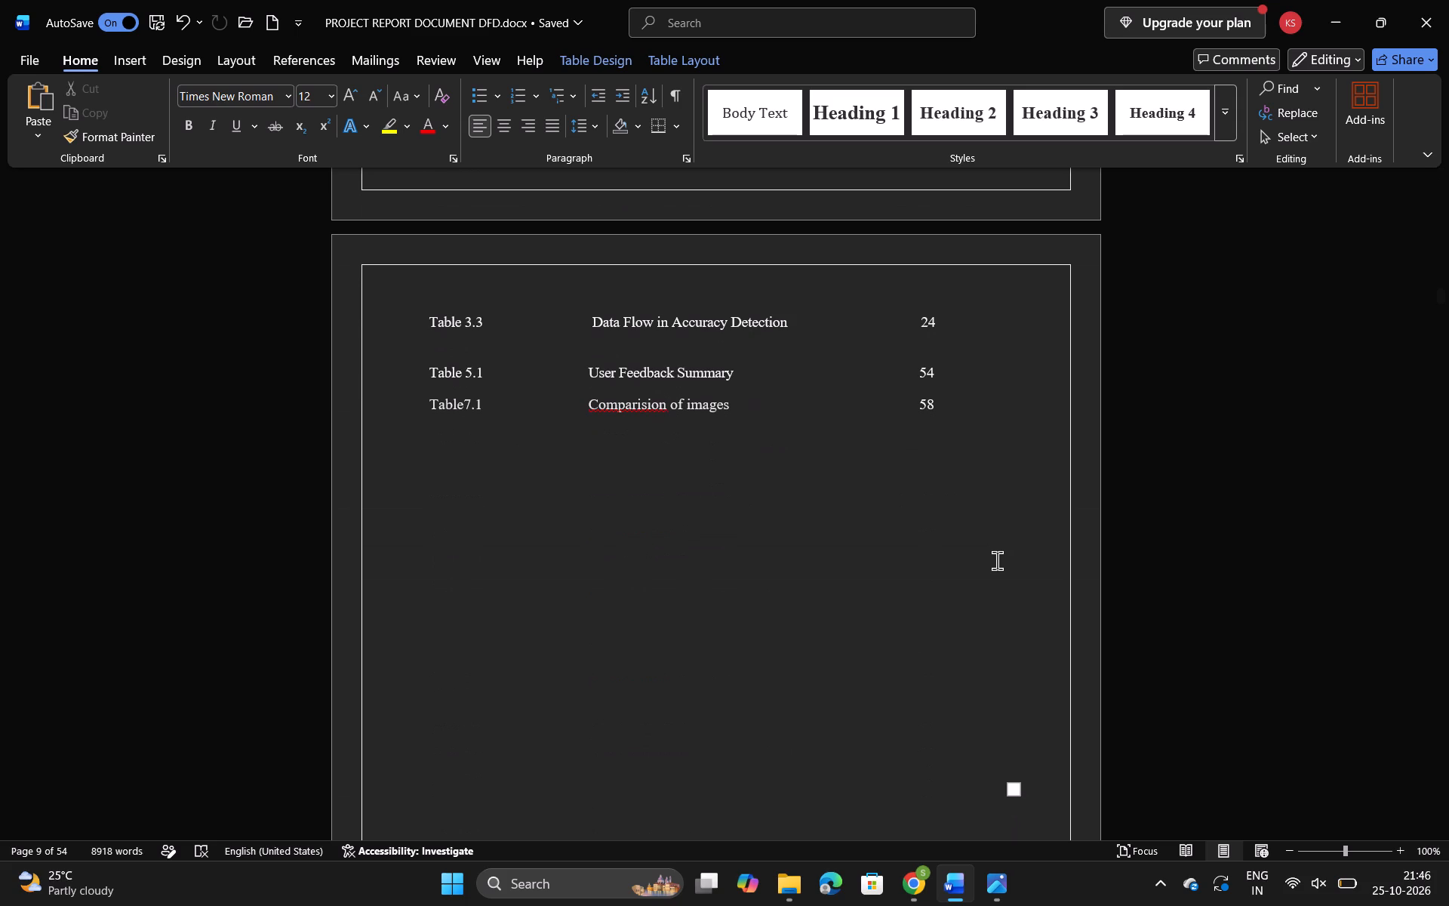
{"action": "scroll", "coordinate": [997, 560], "scroll_direction": "up", "scroll_amount": 1}
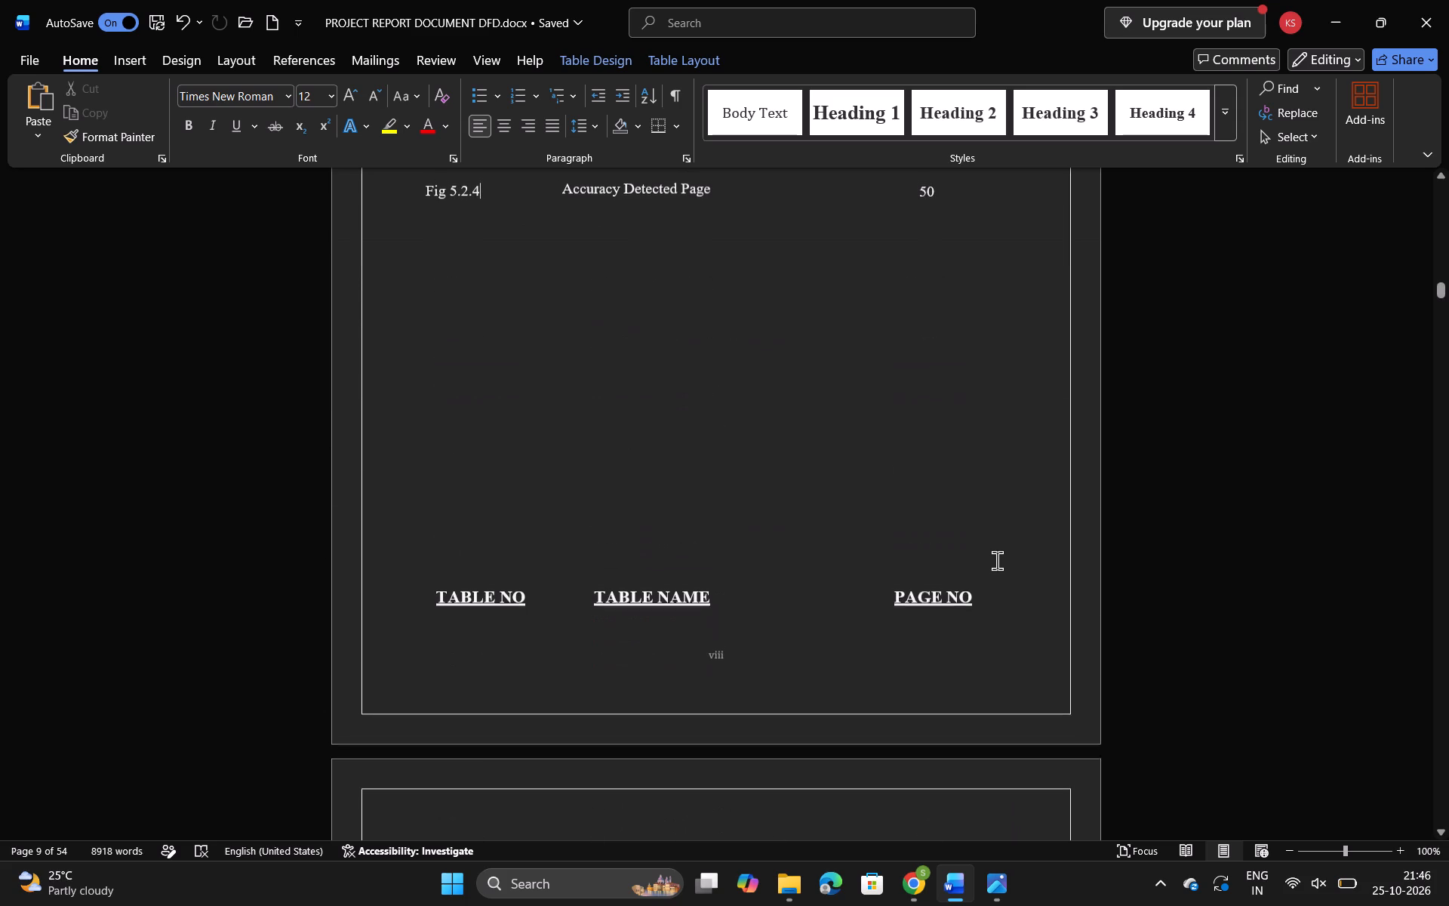
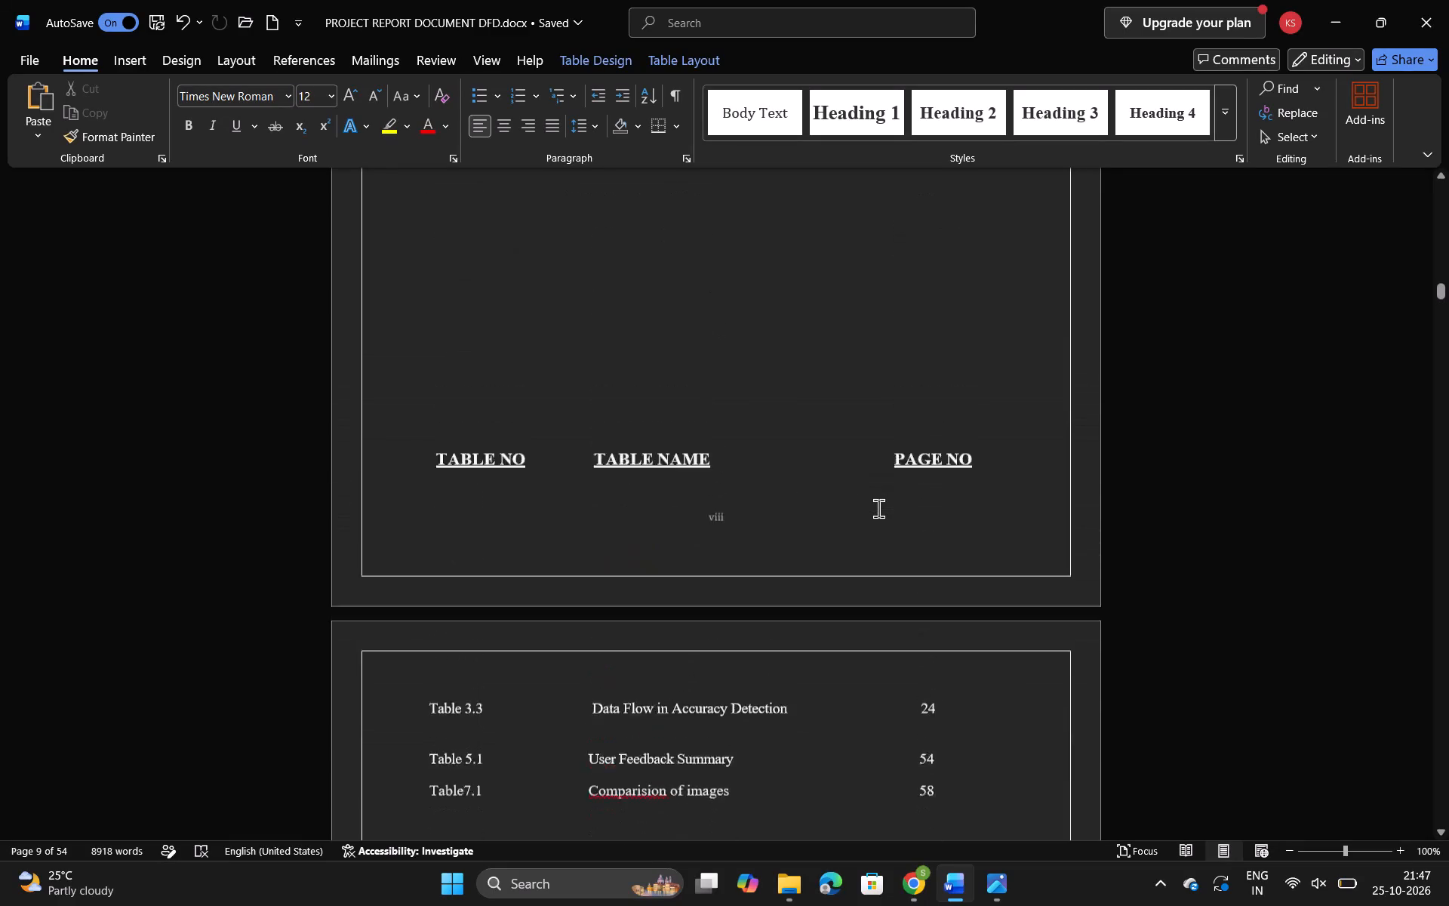
Insert a blank line below the list of figures to move the table list's heading row onto the next page, and save.
{"action": "left_click", "coordinate": [768, 646]}
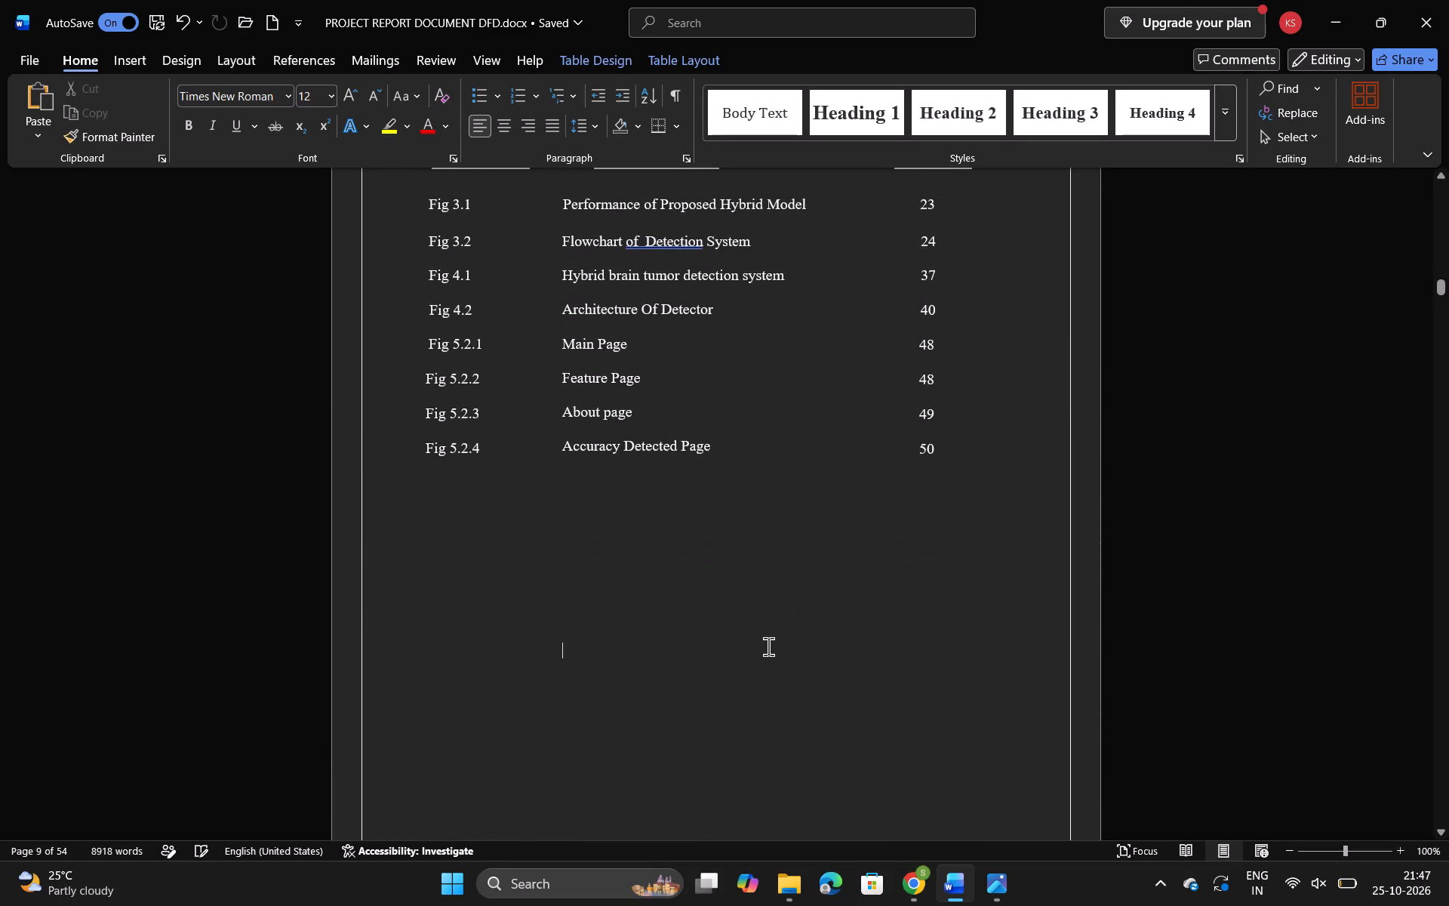
{"action": "key", "text": "Return"}
{"action": "scroll", "coordinate": [768, 646], "scroll_direction": "down", "scroll_amount": 1}
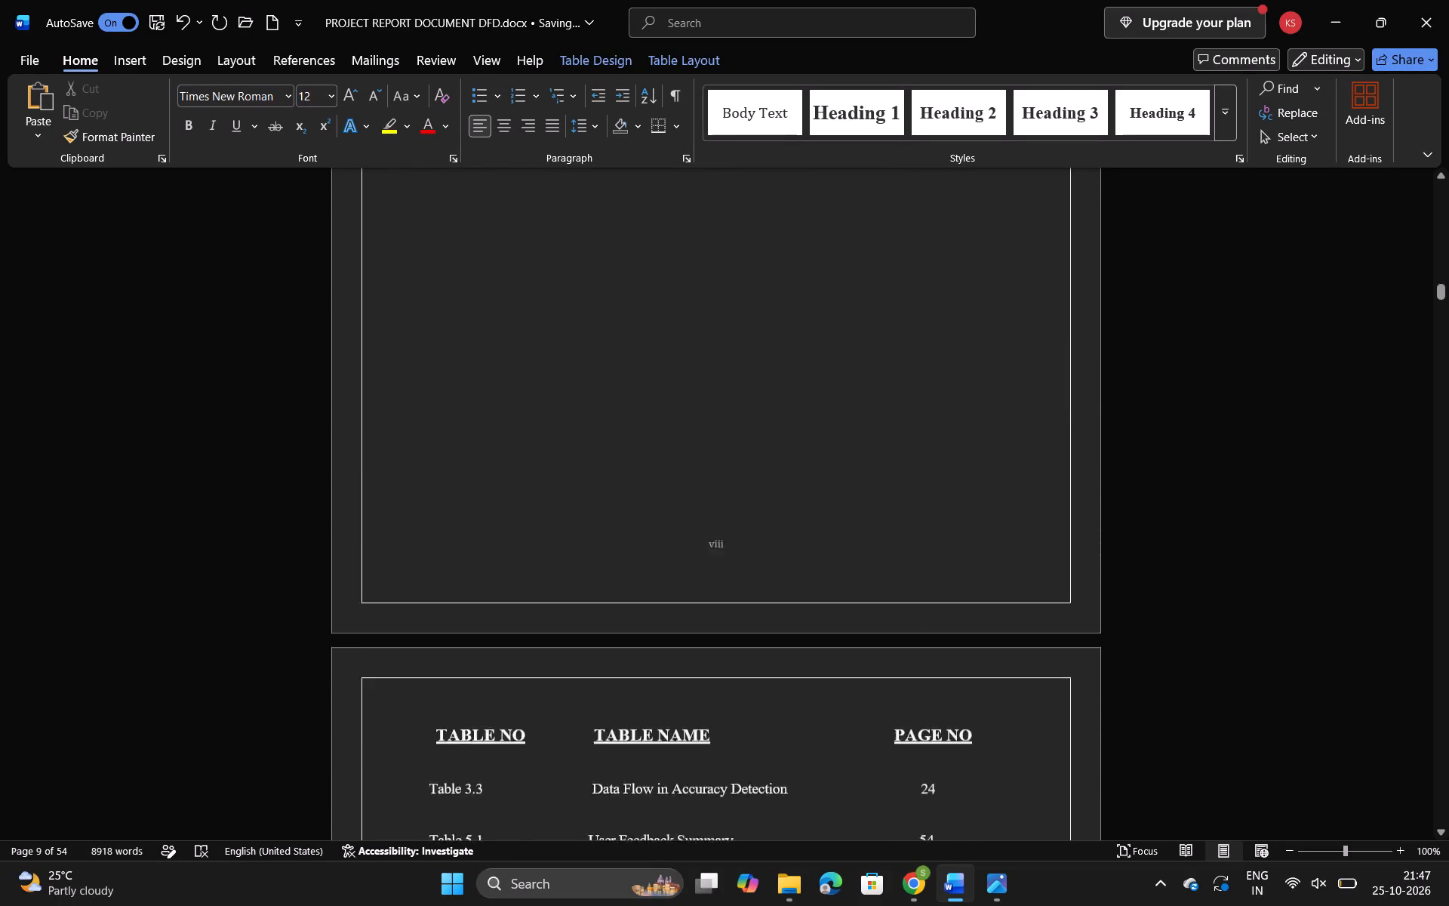
{"action": "scroll", "coordinate": [768, 646], "scroll_direction": "down", "scroll_amount": 1}
{"action": "key", "text": "ctrl+s"}
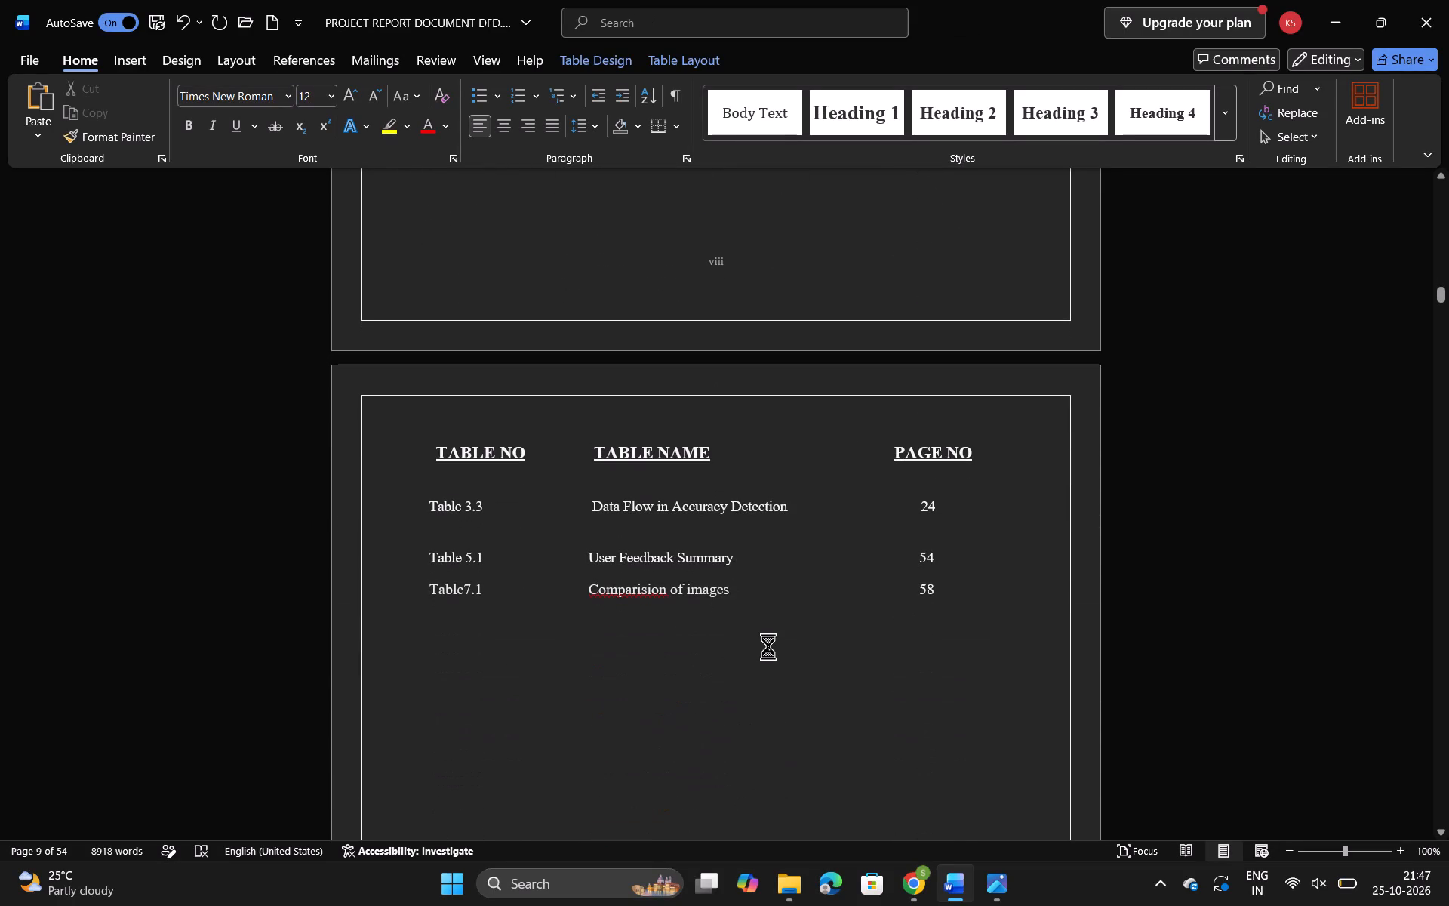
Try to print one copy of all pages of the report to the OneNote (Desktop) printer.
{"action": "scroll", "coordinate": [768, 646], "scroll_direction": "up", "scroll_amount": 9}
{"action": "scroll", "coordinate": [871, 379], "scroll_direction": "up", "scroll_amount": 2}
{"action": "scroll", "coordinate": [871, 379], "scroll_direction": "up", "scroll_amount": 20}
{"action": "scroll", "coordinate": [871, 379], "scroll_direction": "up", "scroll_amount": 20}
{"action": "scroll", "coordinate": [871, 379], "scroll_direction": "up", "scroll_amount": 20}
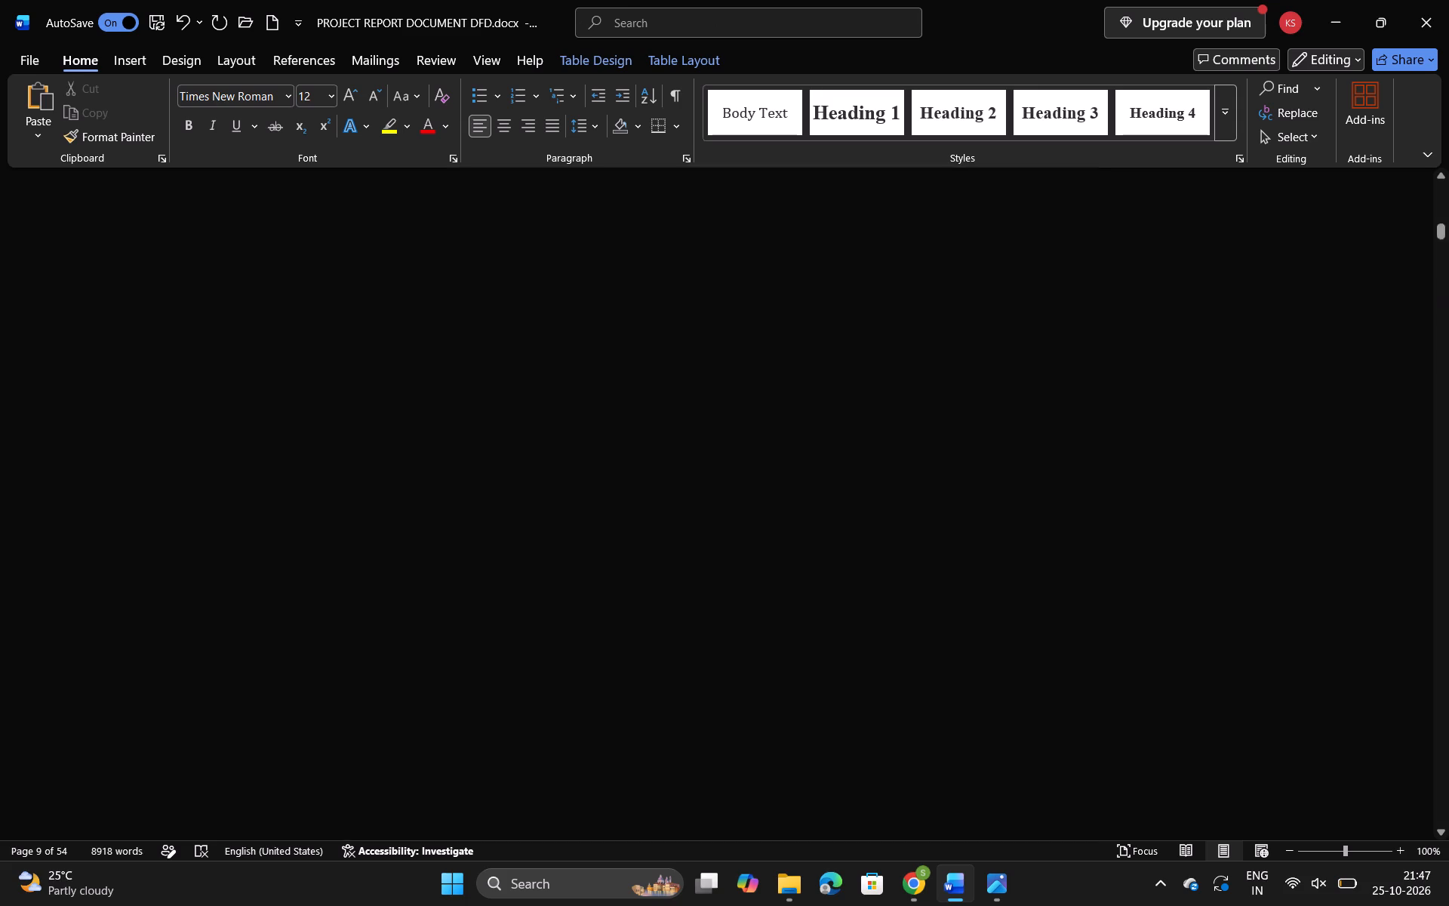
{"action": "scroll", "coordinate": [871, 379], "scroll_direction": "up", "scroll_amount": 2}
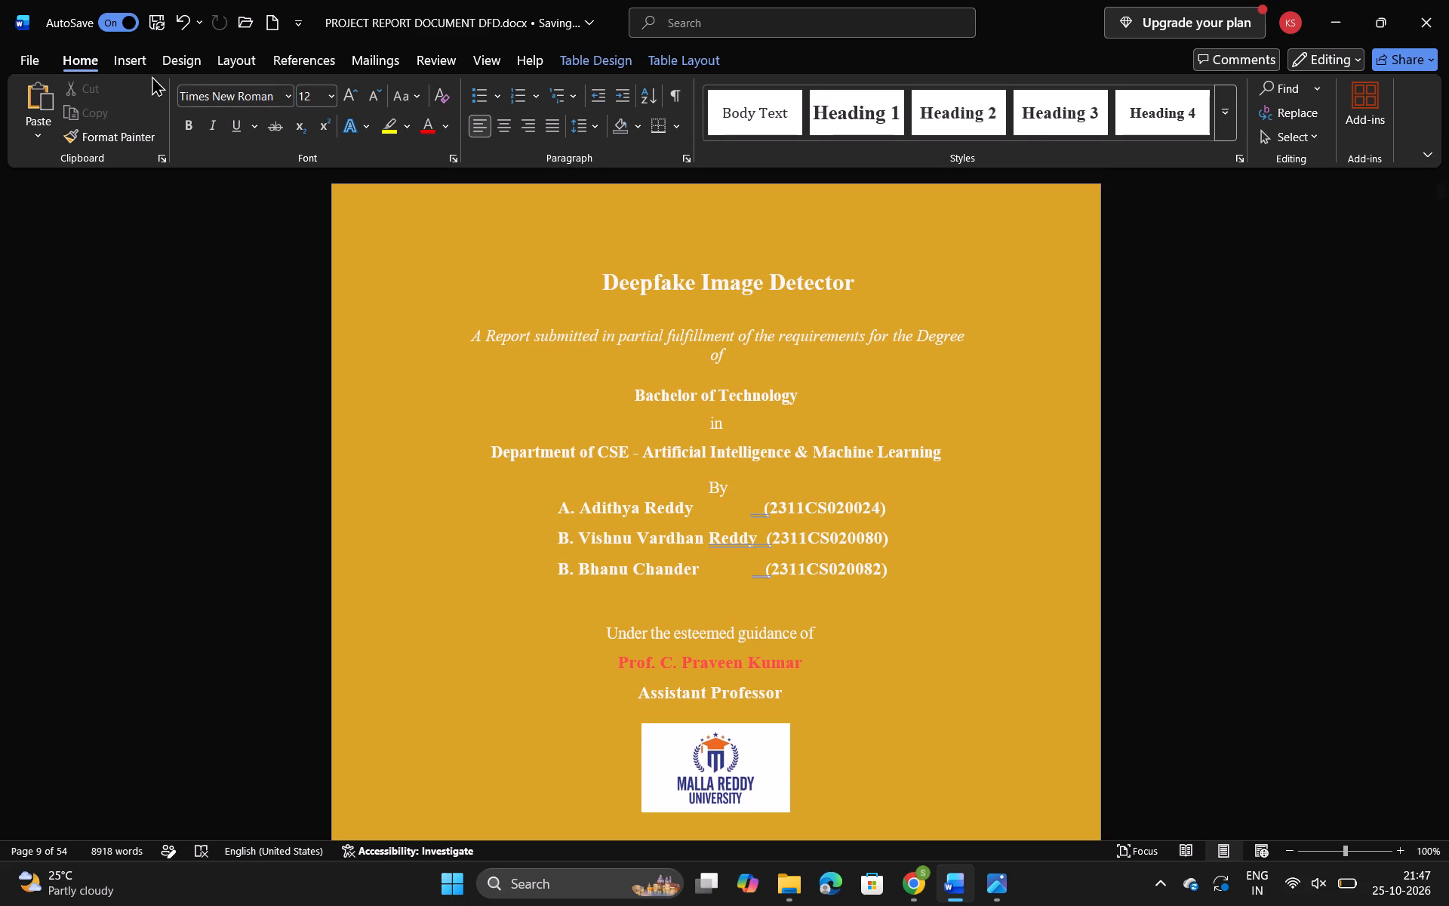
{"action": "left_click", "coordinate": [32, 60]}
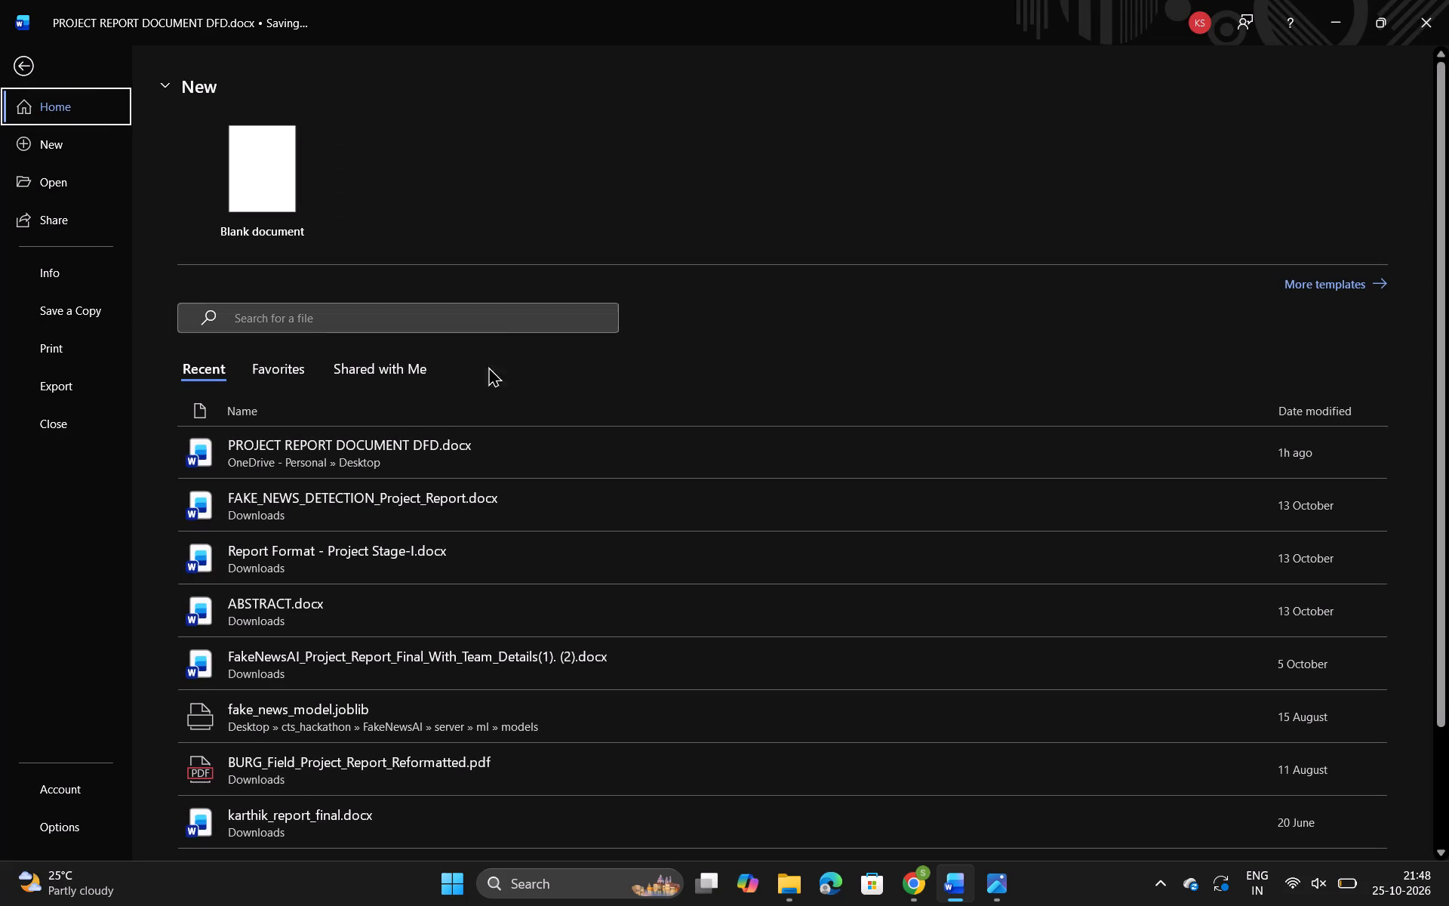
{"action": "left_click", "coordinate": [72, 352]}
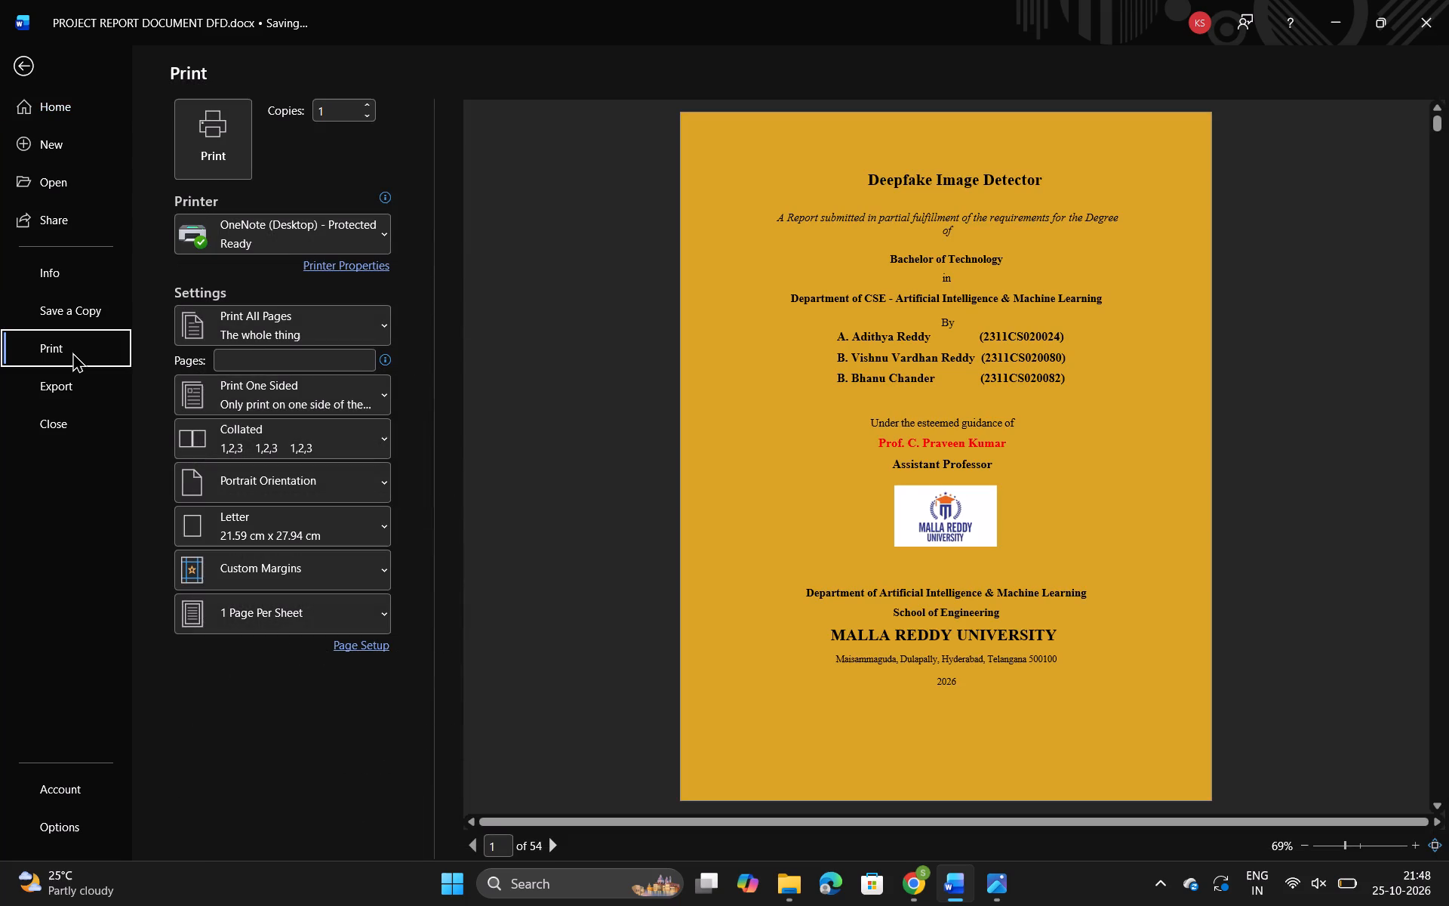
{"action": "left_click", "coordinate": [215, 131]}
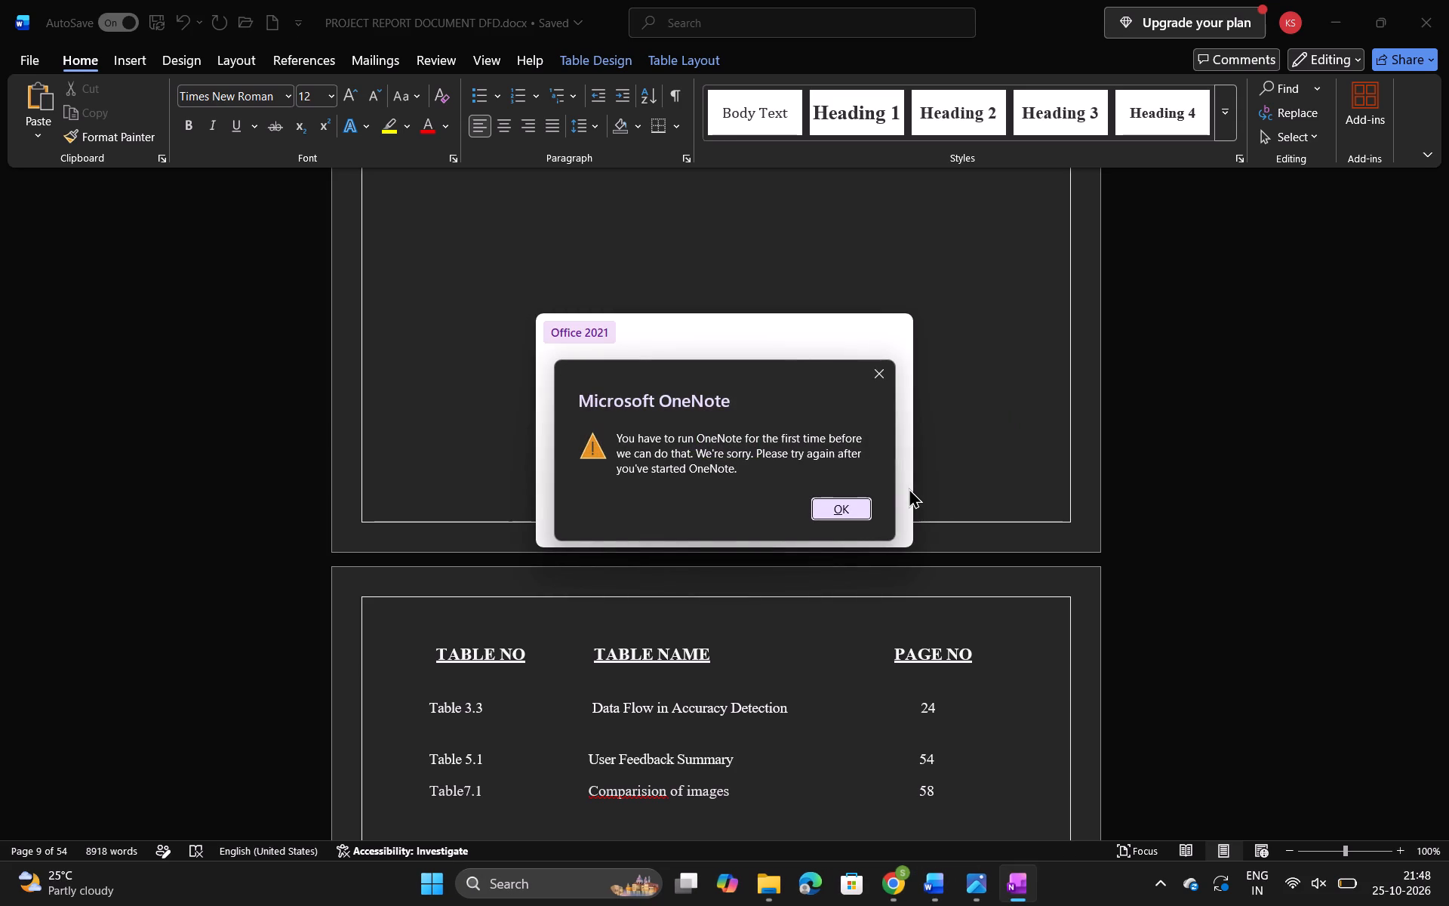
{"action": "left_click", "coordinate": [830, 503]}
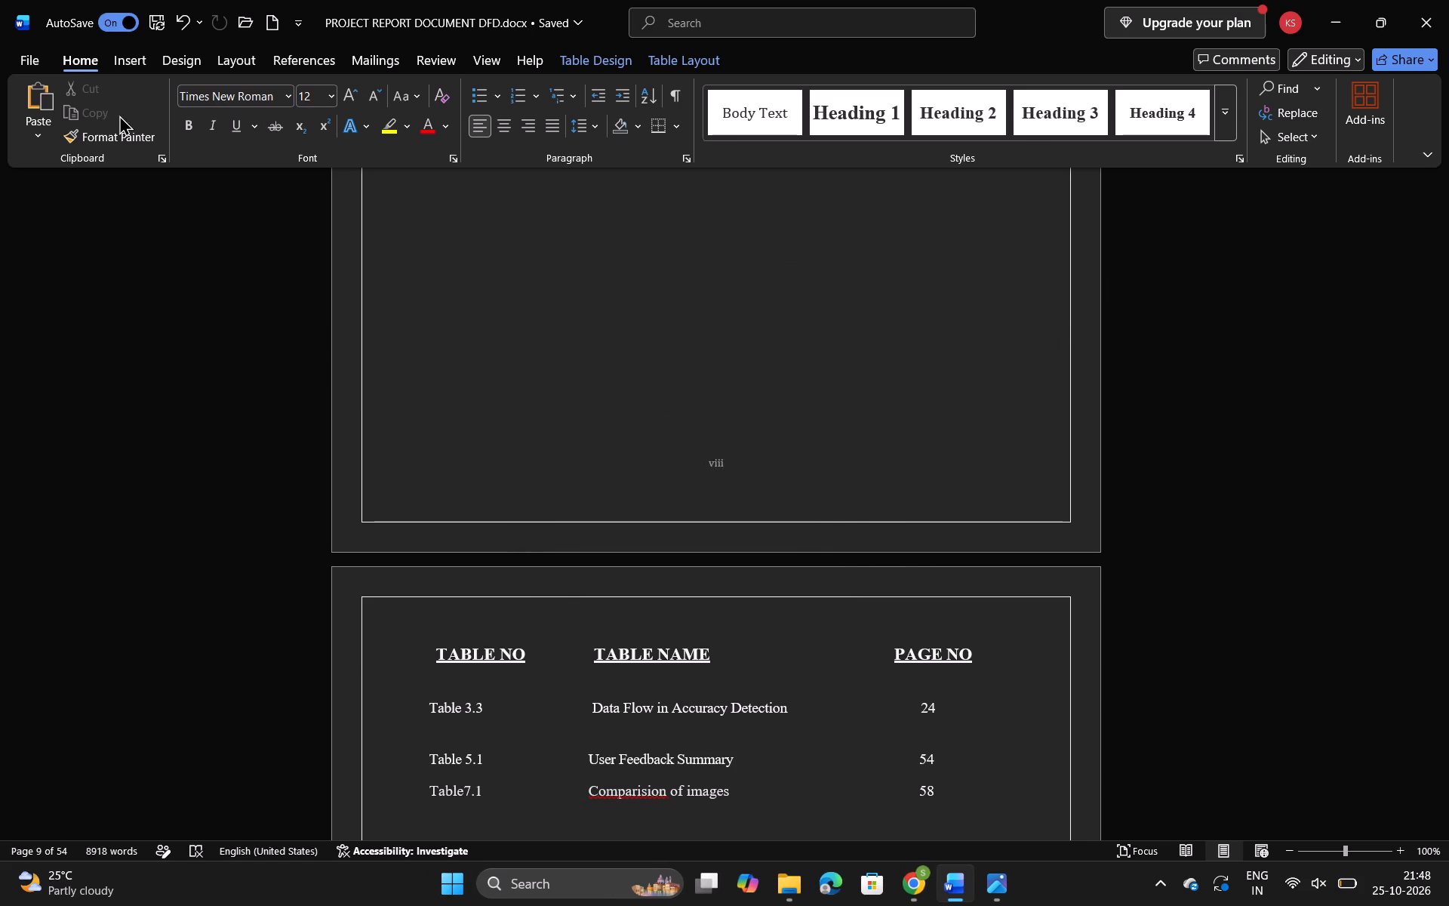
Save a copy of the report as a Word document in the Desktop folder, named PROJECT REPORT DOCUMENT DFD.docx!!.
{"action": "left_click", "coordinate": [29, 60]}
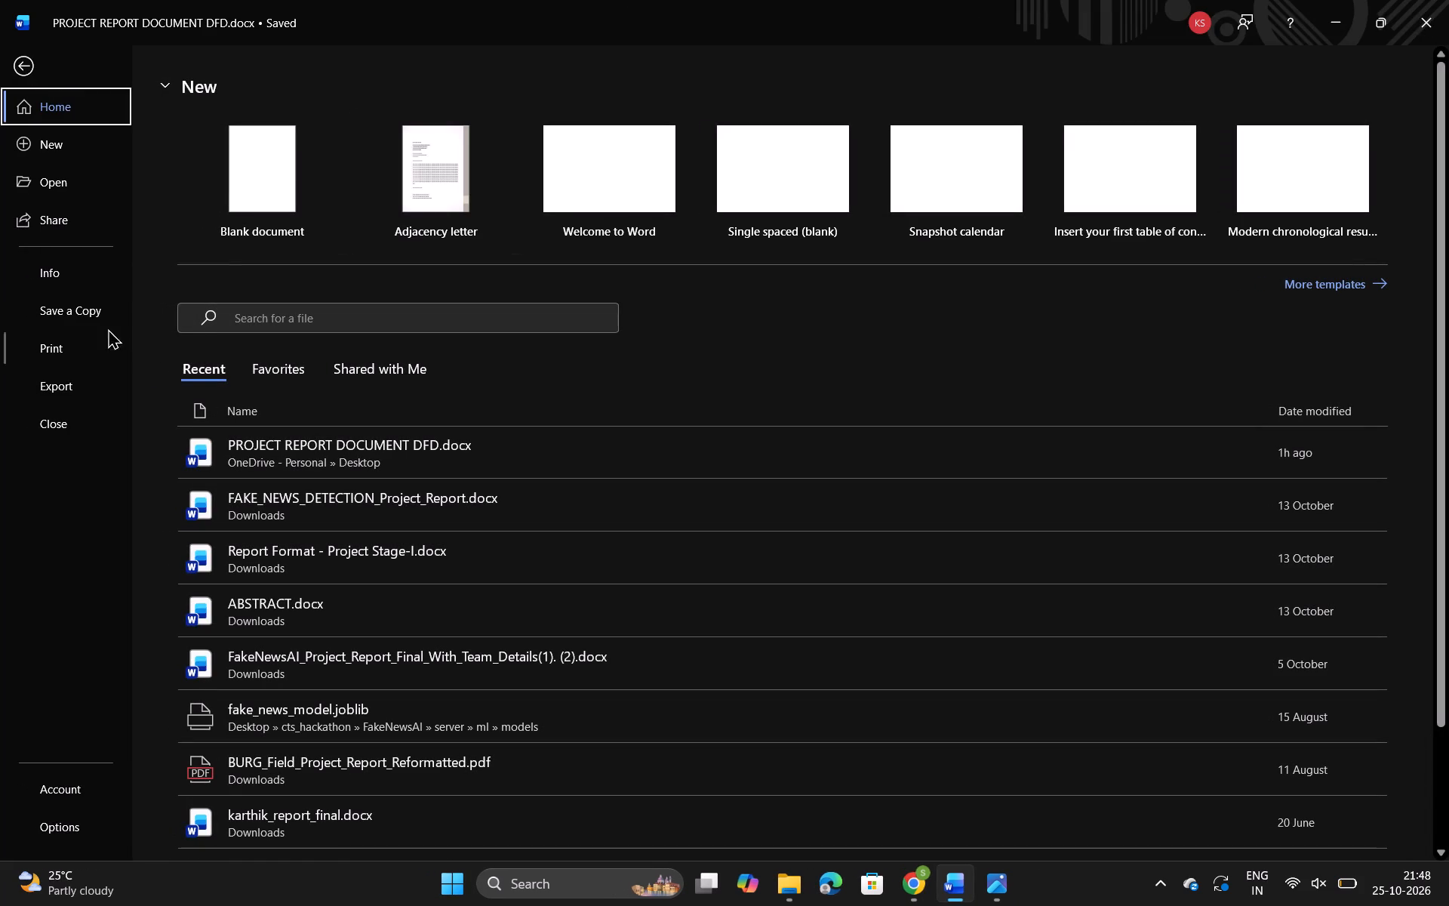
{"action": "left_click", "coordinate": [70, 307]}
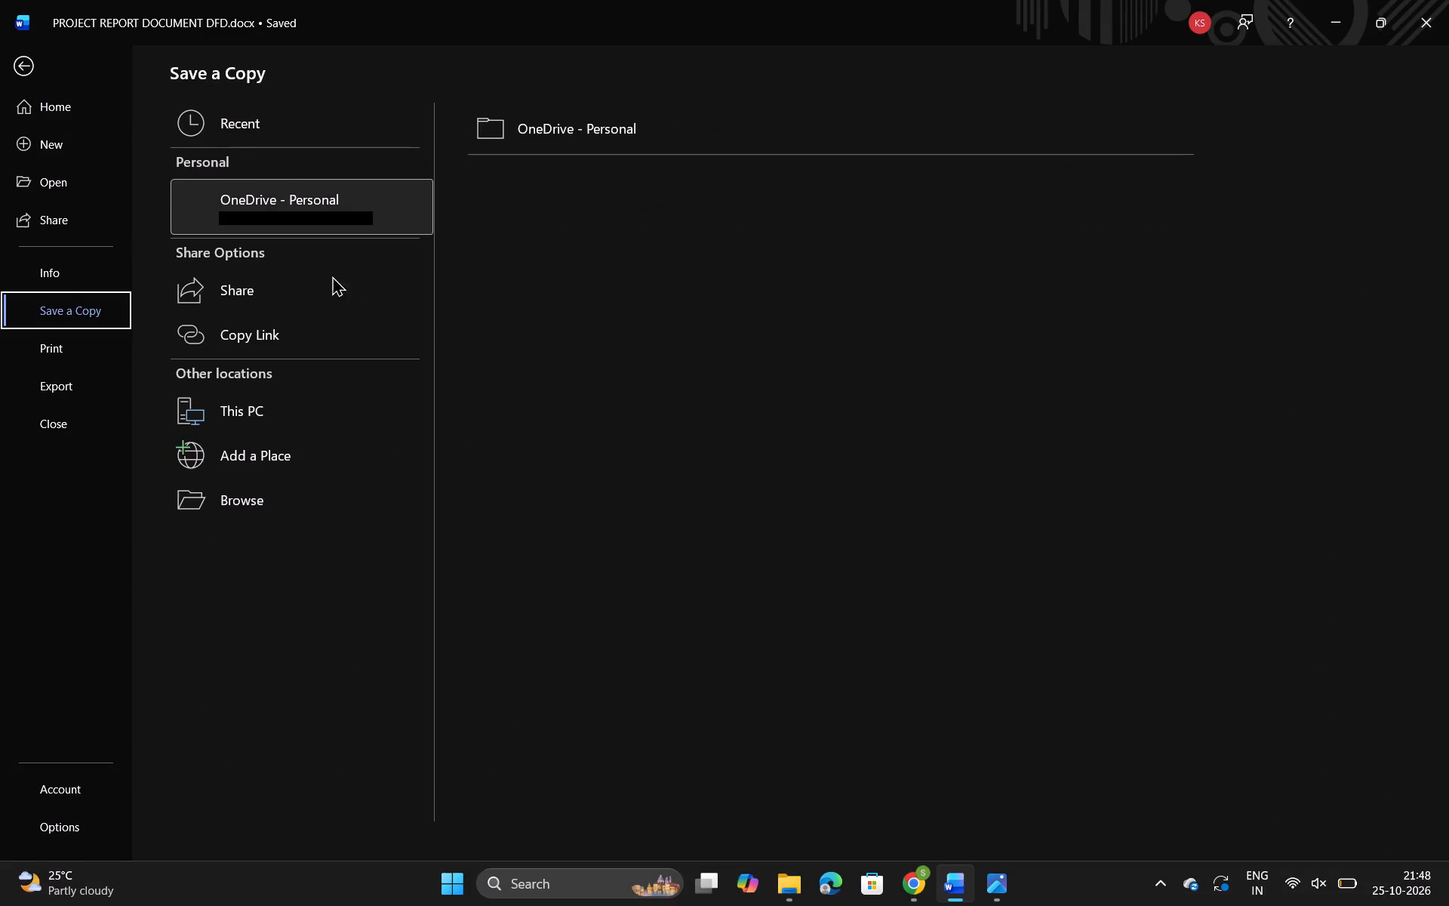
{"action": "left_click", "coordinate": [303, 412]}
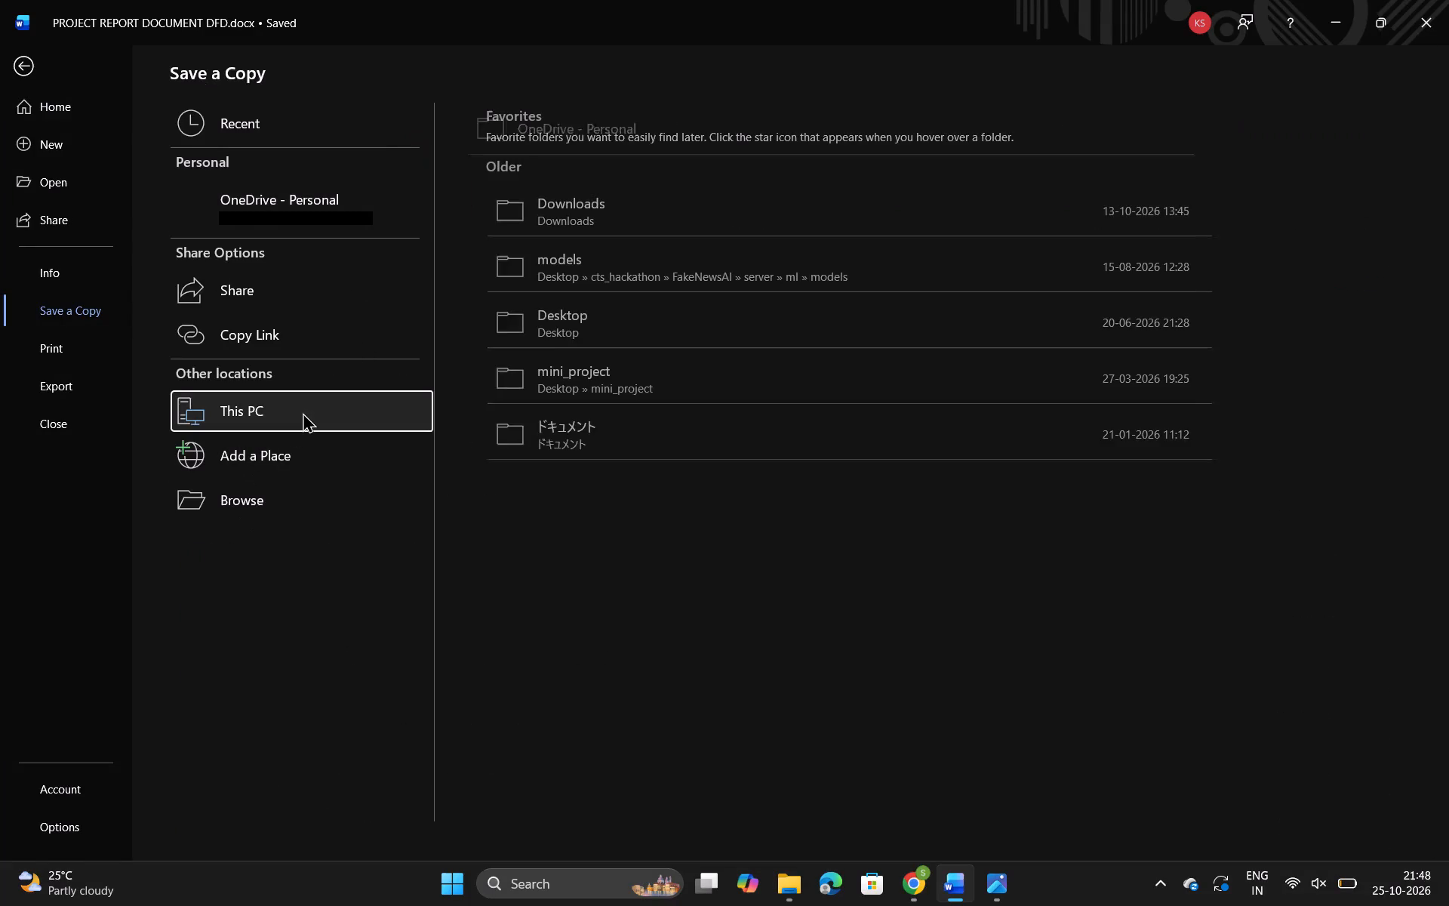
{"action": "left_click", "coordinate": [598, 314]}
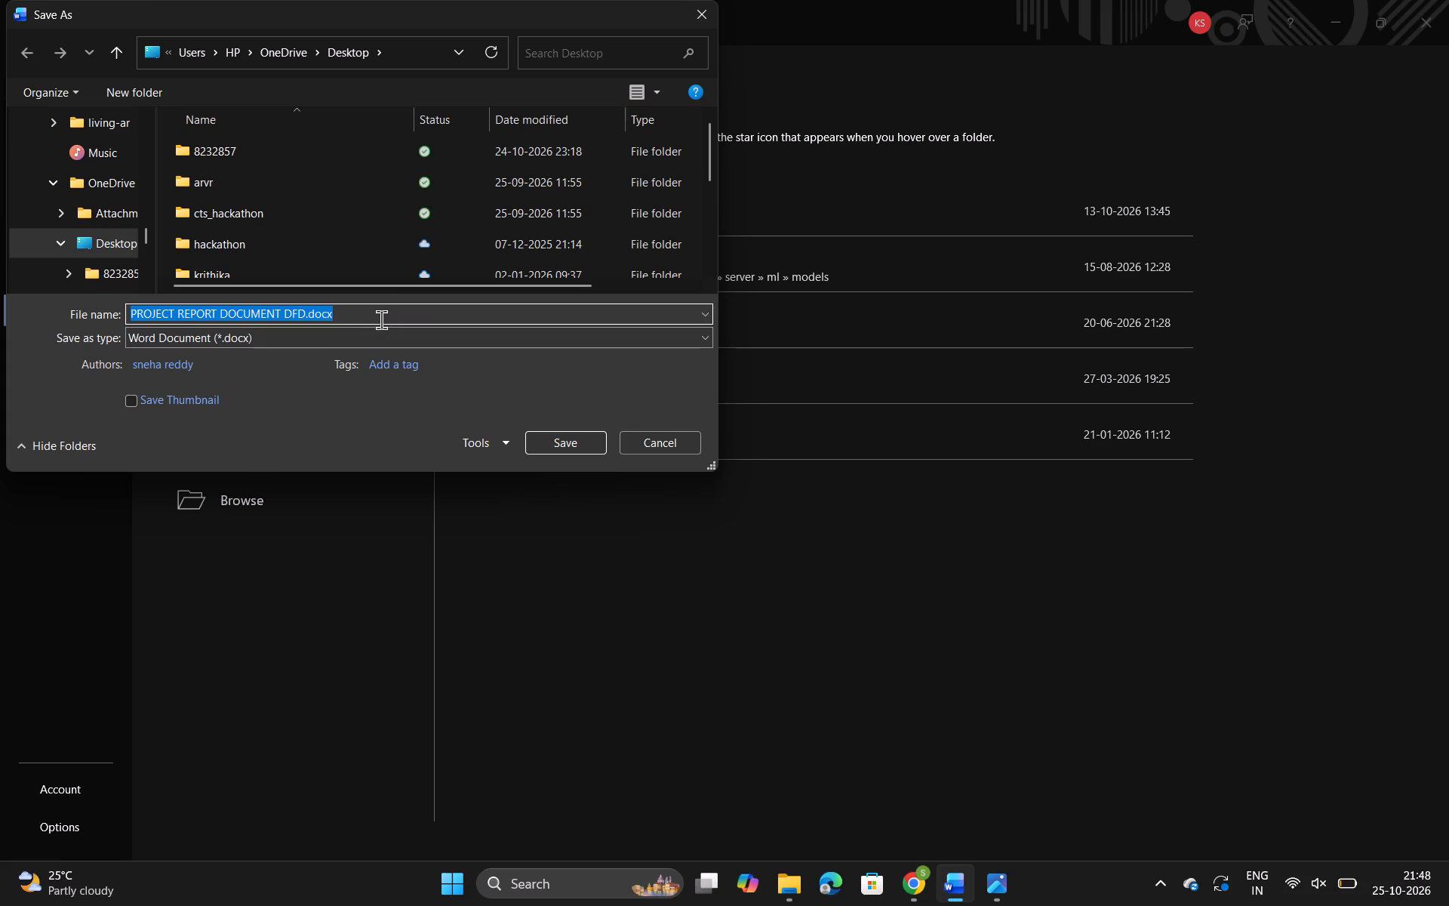
{"action": "left_click", "coordinate": [375, 308]}
{"action": "left_click", "coordinate": [375, 308]}
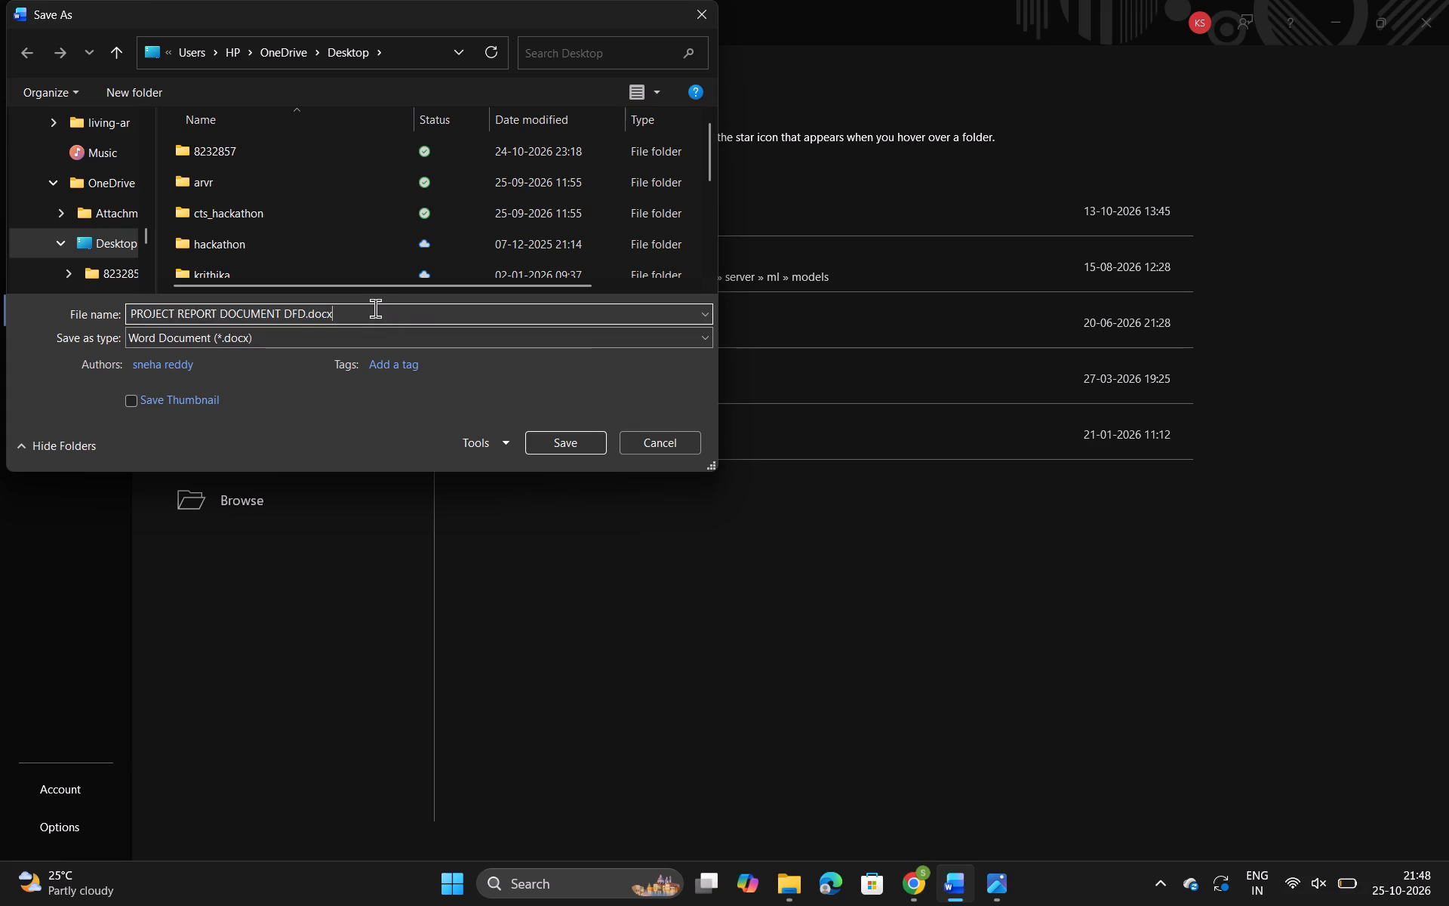
{"action": "type", "text": "!!"}
{"action": "key", "text": "Return"}
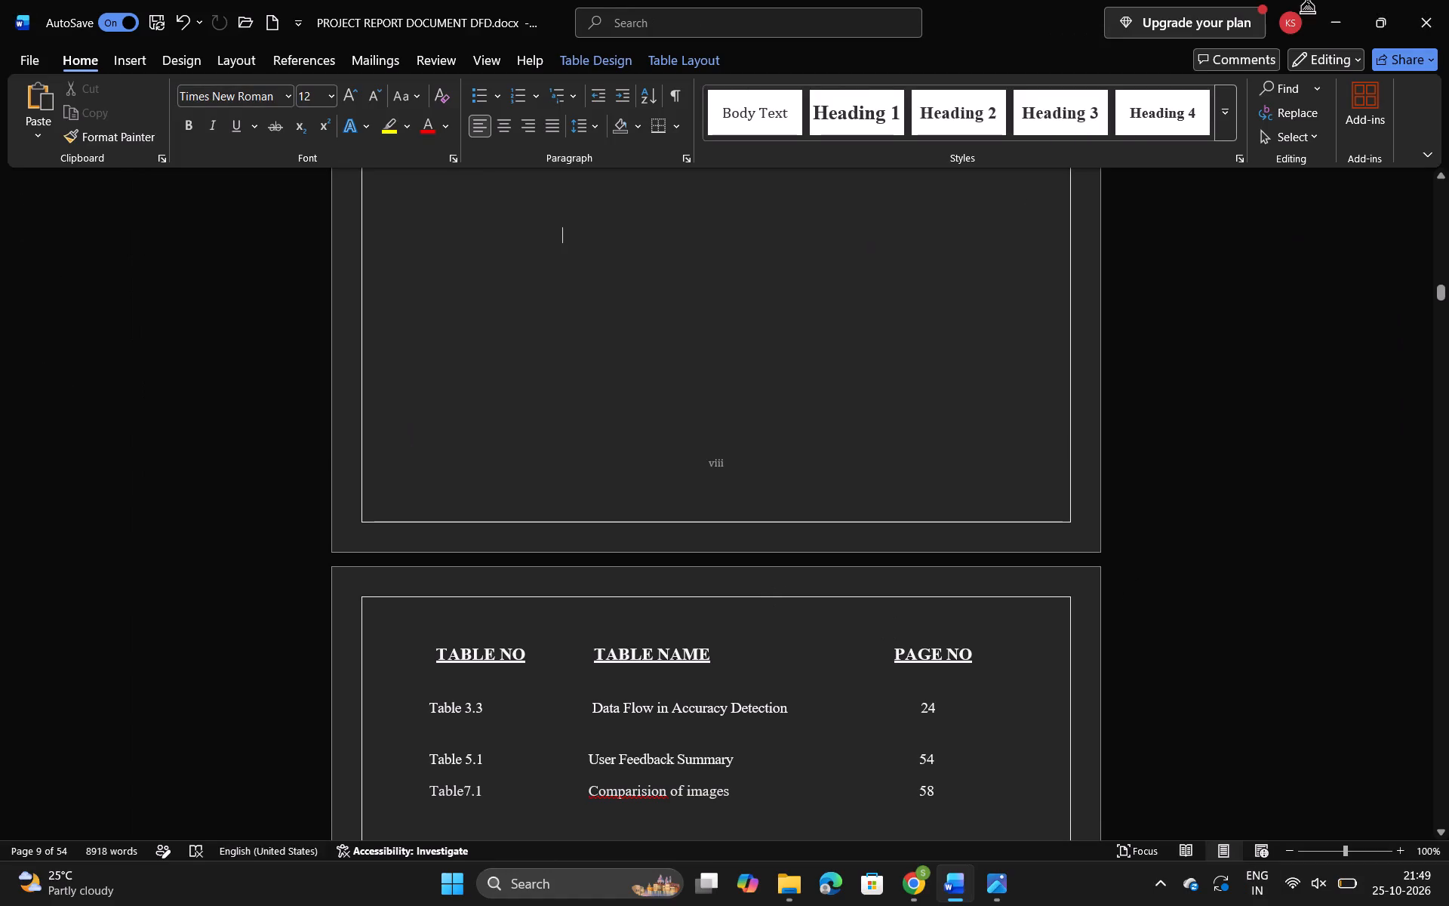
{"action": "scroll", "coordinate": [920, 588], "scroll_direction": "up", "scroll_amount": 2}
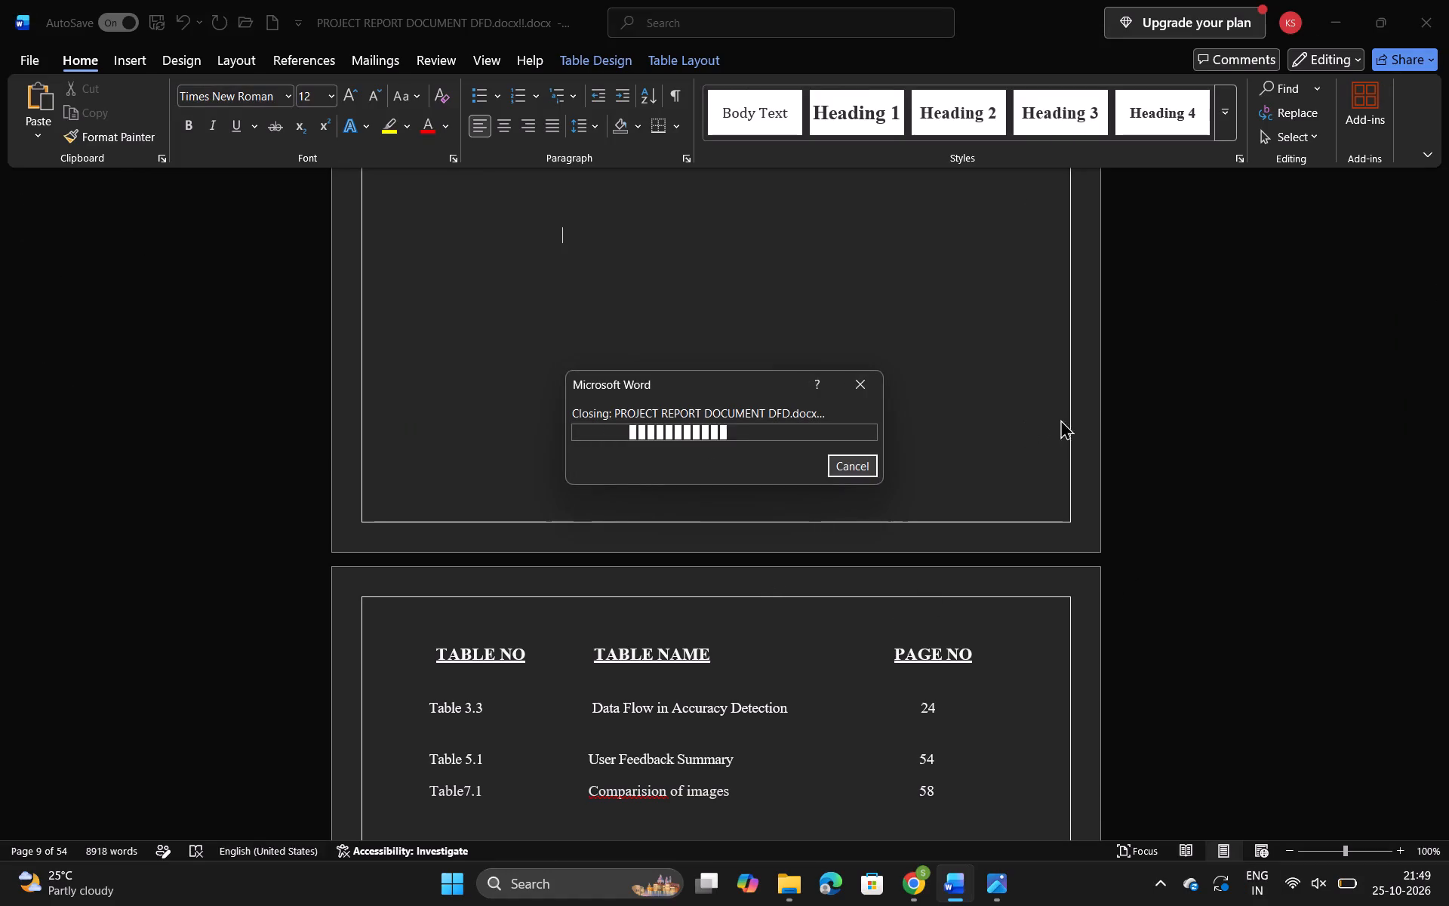
Minimize the report document's window to show the desktop.
{"action": "left_click", "coordinate": [1321, 35]}
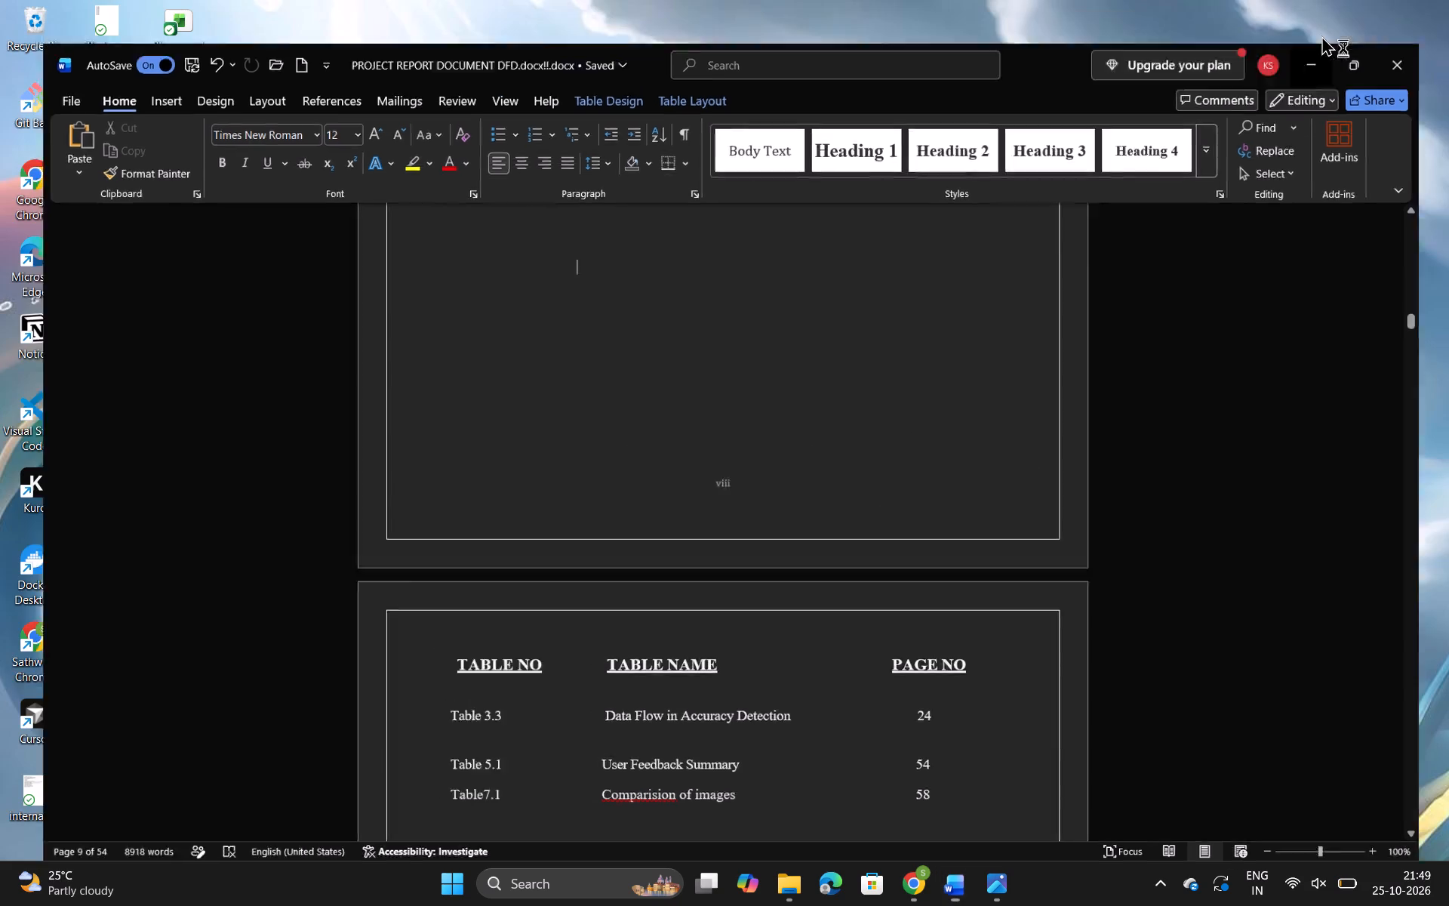
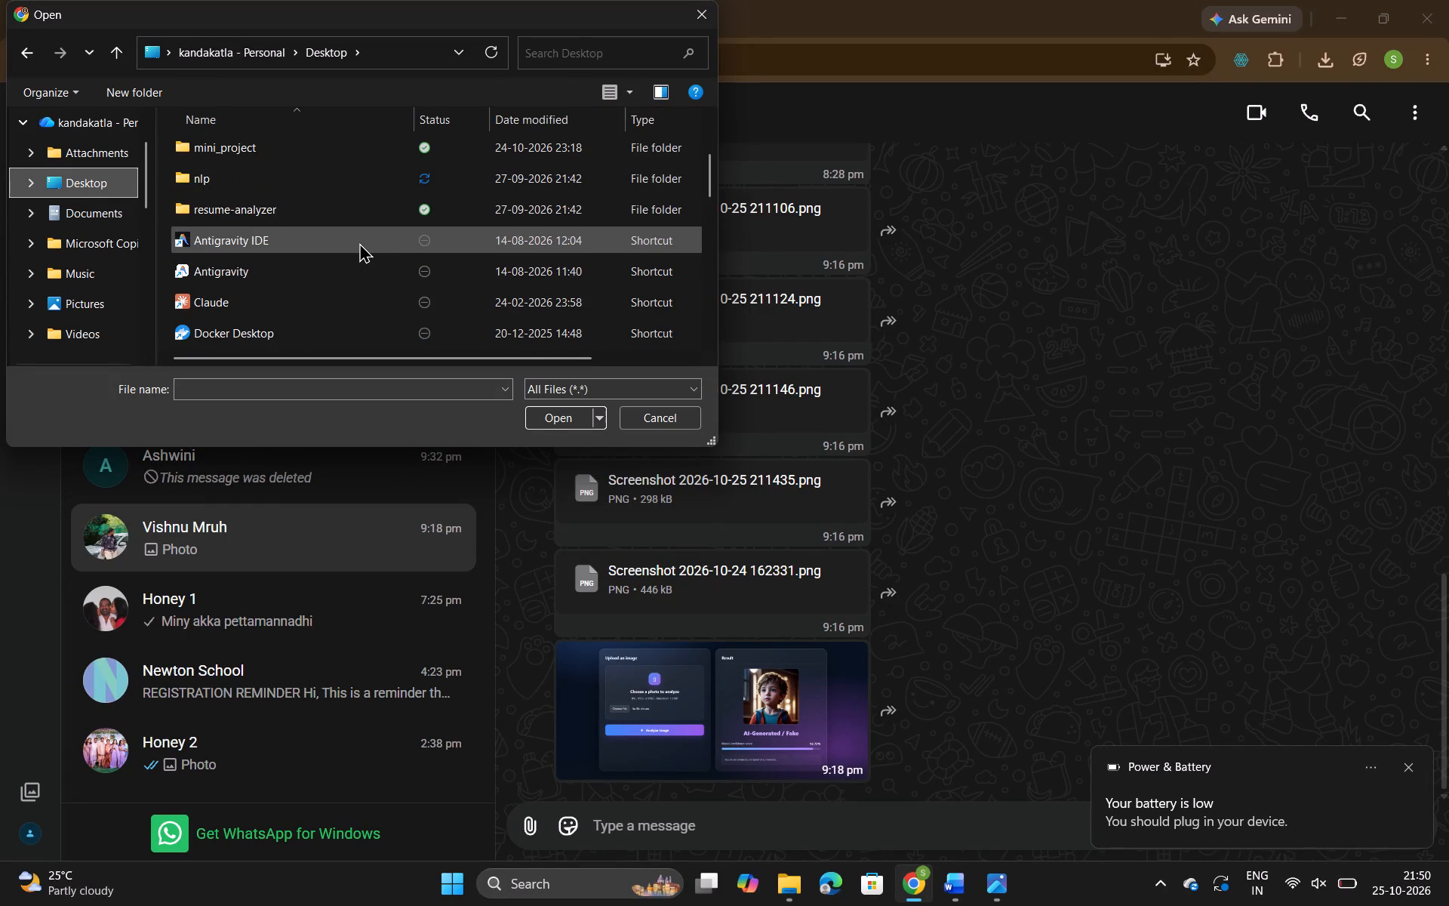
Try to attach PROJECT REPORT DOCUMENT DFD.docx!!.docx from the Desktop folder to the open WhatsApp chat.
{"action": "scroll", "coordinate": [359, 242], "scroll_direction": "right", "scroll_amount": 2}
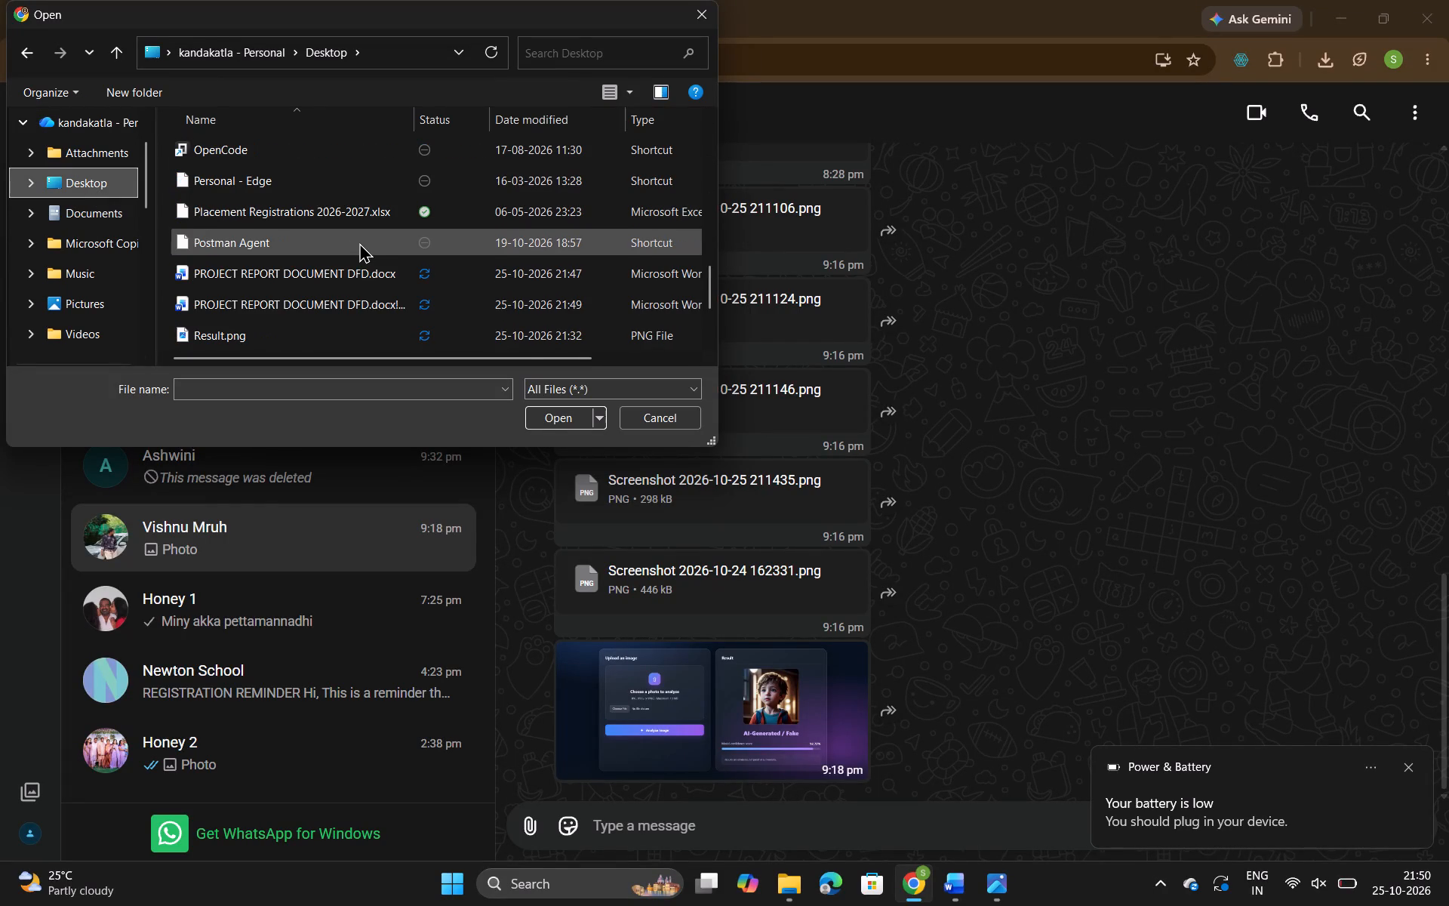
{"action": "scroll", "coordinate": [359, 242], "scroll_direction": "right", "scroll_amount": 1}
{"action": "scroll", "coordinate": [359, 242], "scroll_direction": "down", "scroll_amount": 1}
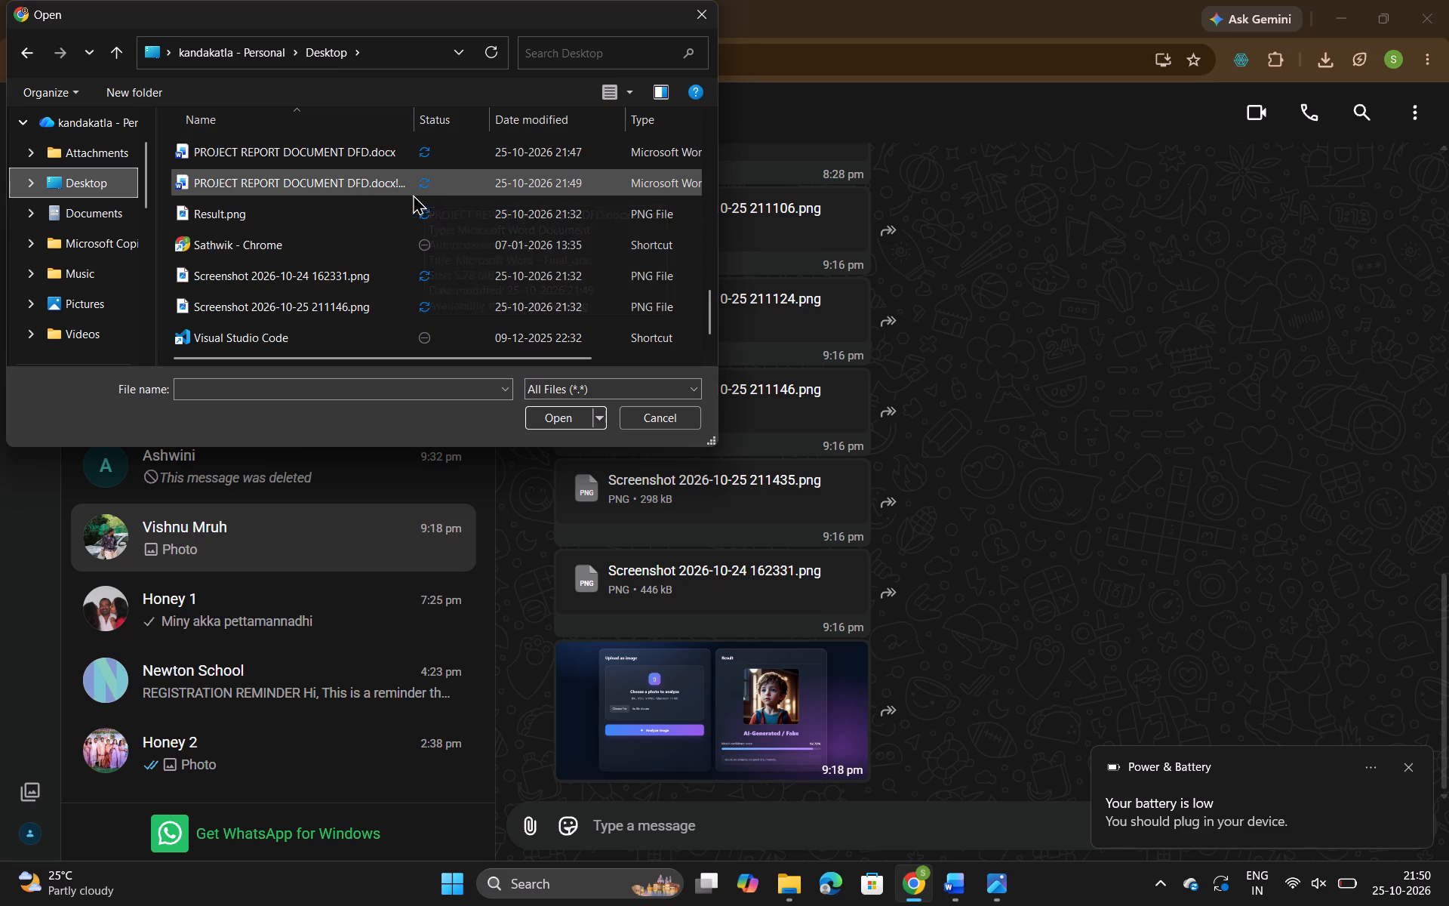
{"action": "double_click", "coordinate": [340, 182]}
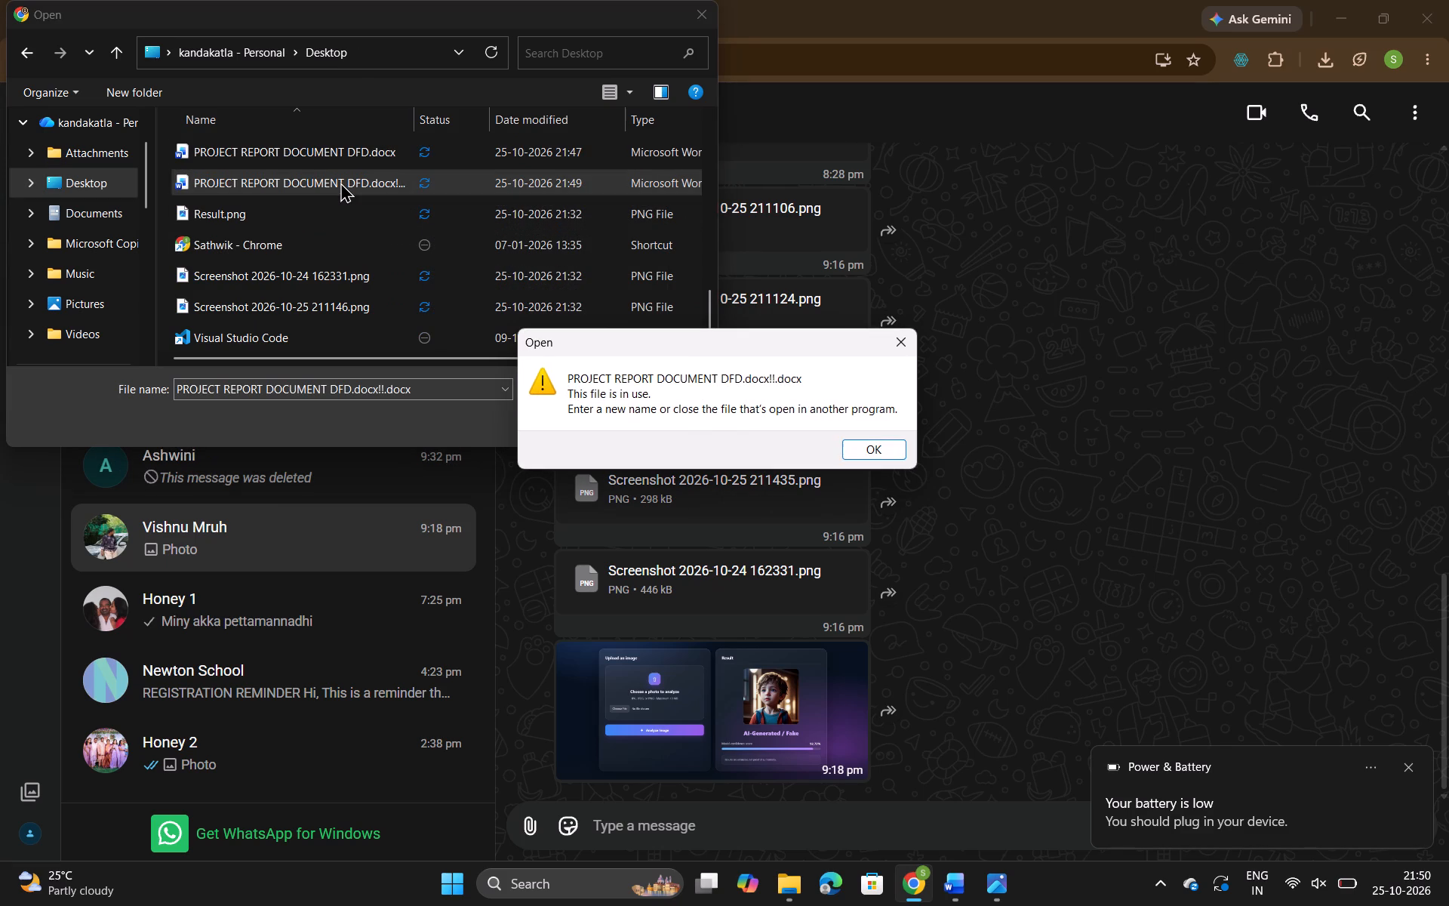
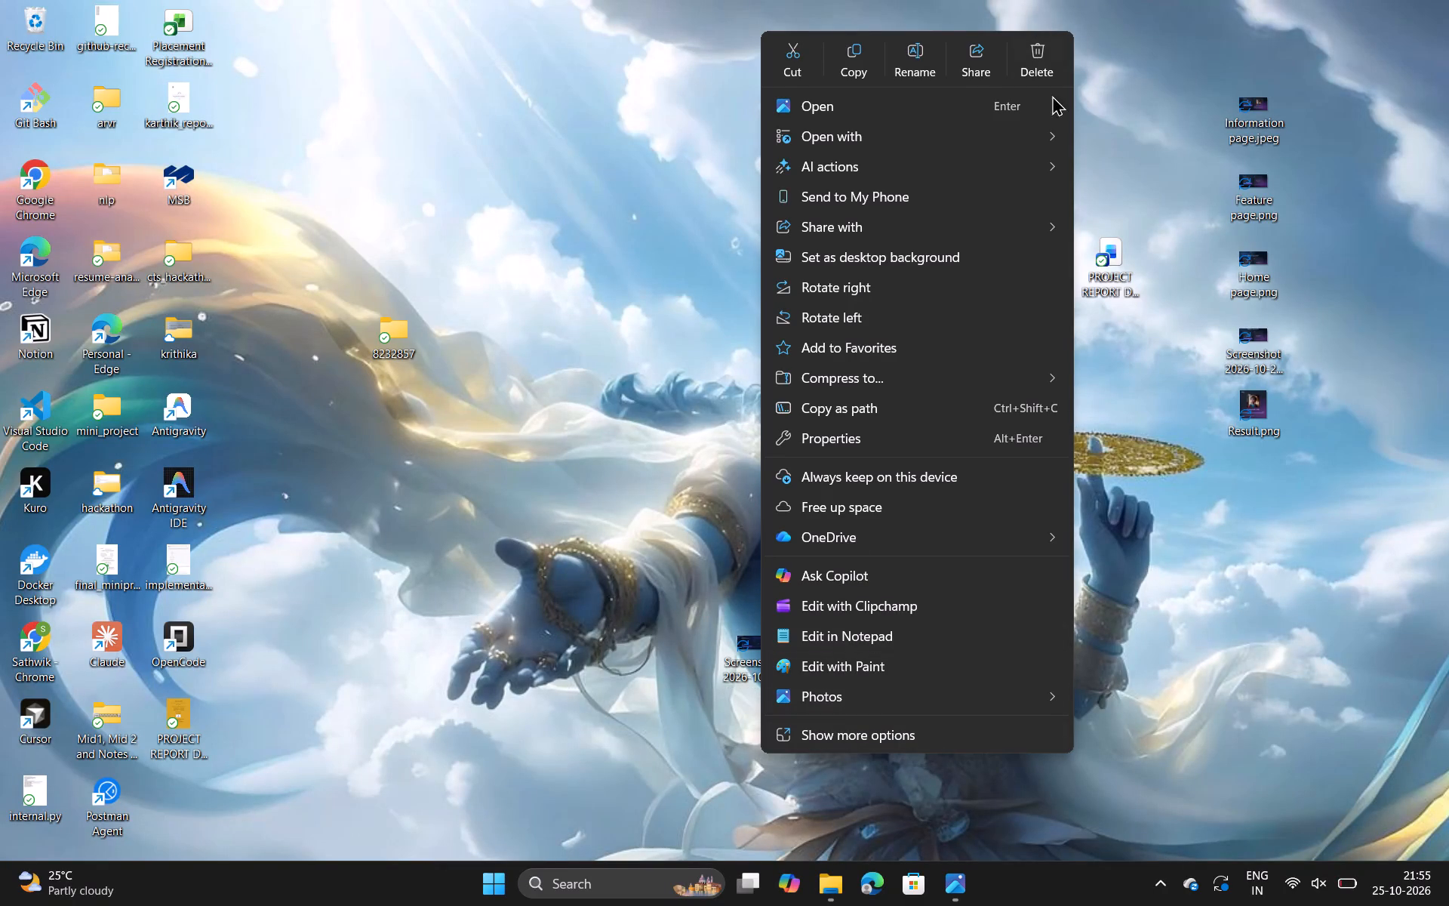
Delete the selected screenshot image file from the desktop.
{"action": "left_click", "coordinate": [1046, 51]}
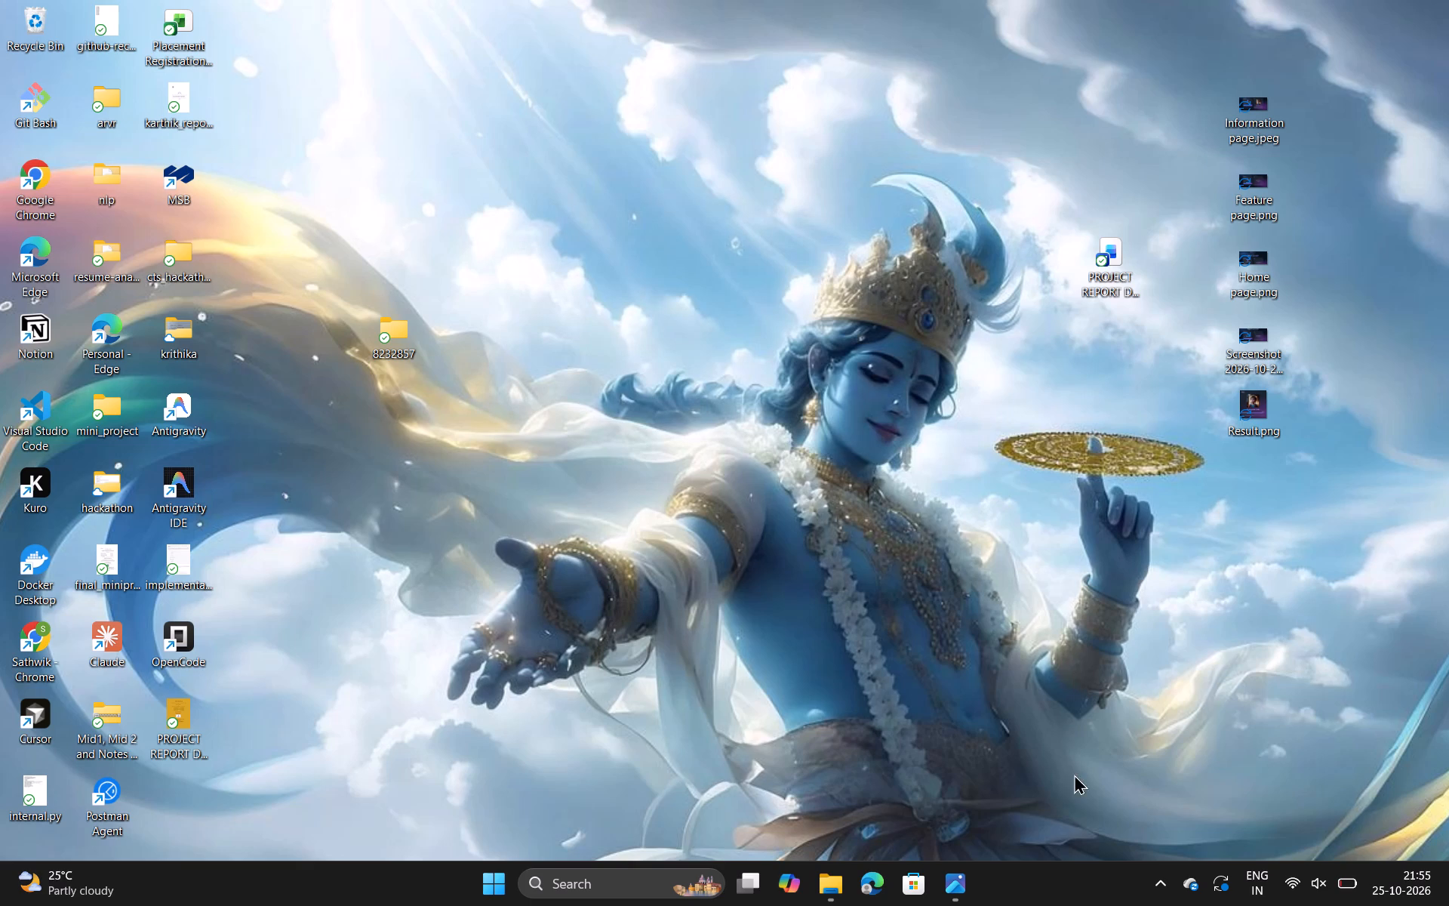
Close the Downloads folder window and all open Photos windows, leaving the desktop clear.
{"action": "left_click", "coordinate": [844, 869]}
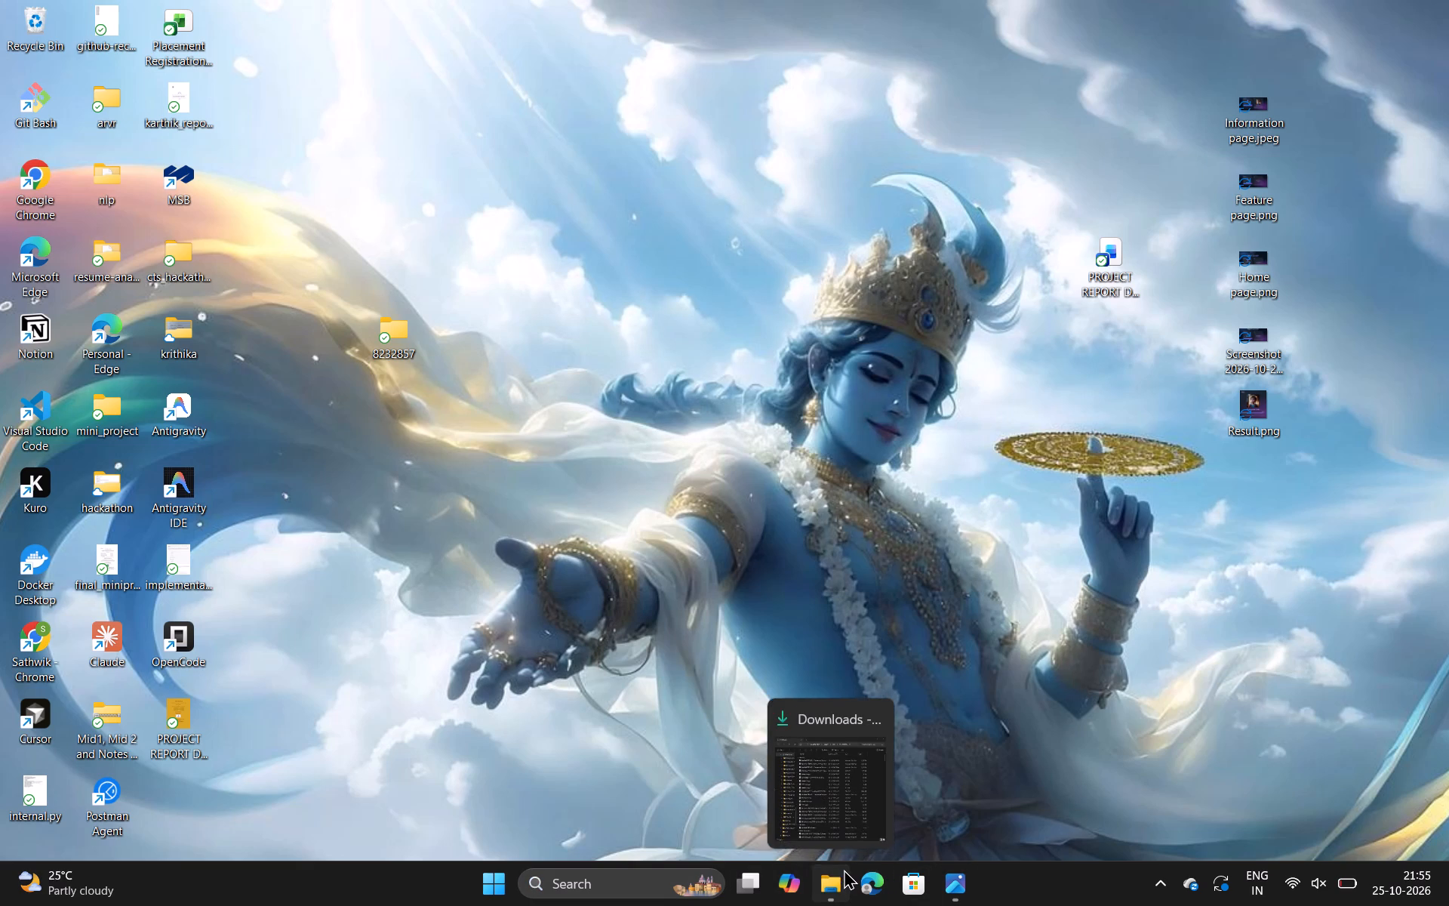
{"action": "left_click", "coordinate": [924, 11]}
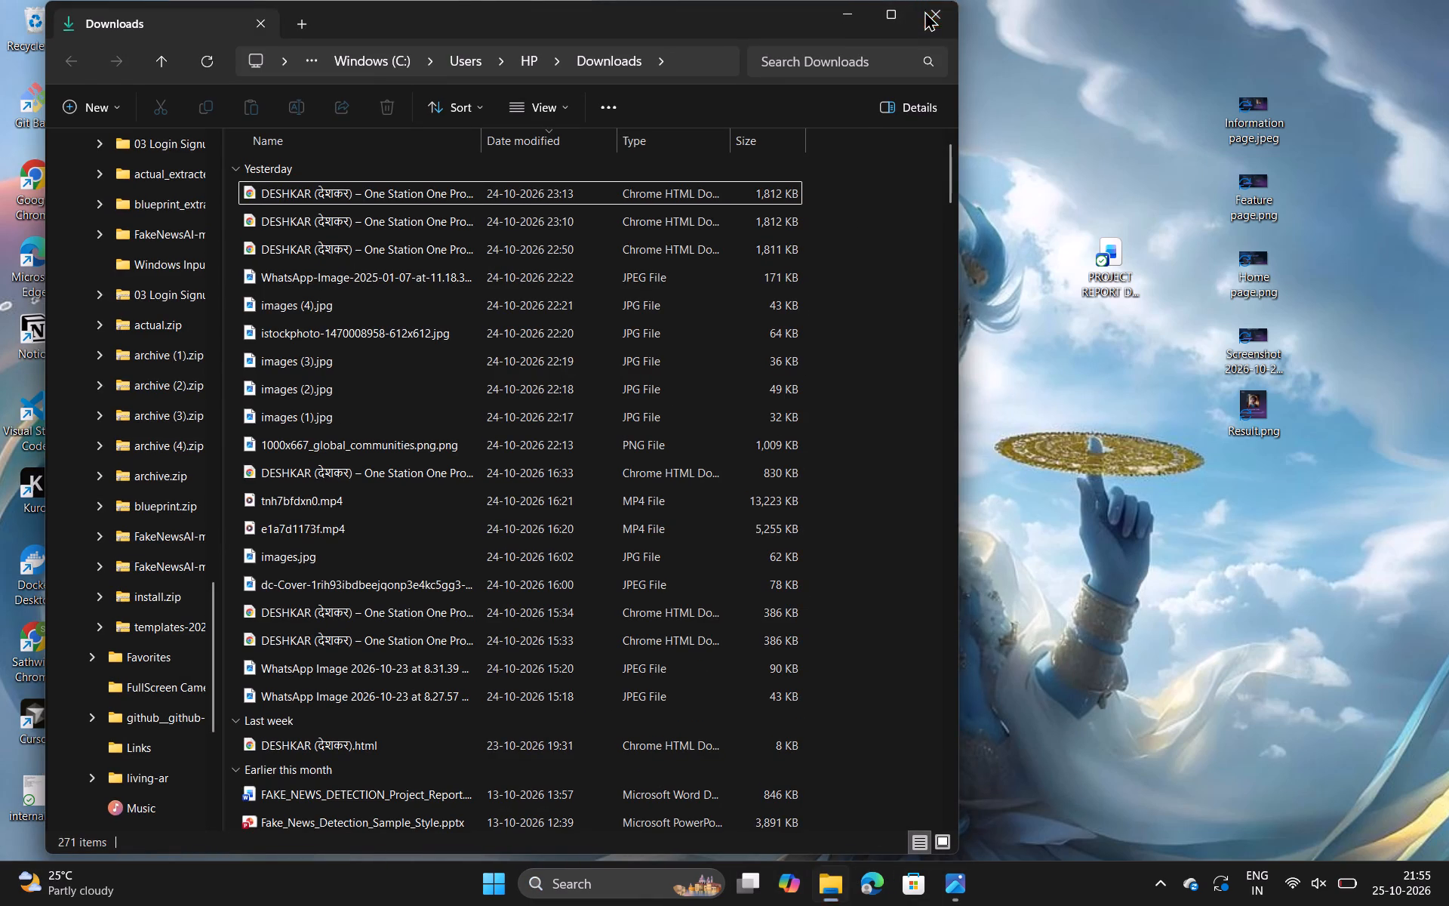
{"action": "right_click", "coordinate": [955, 880]}
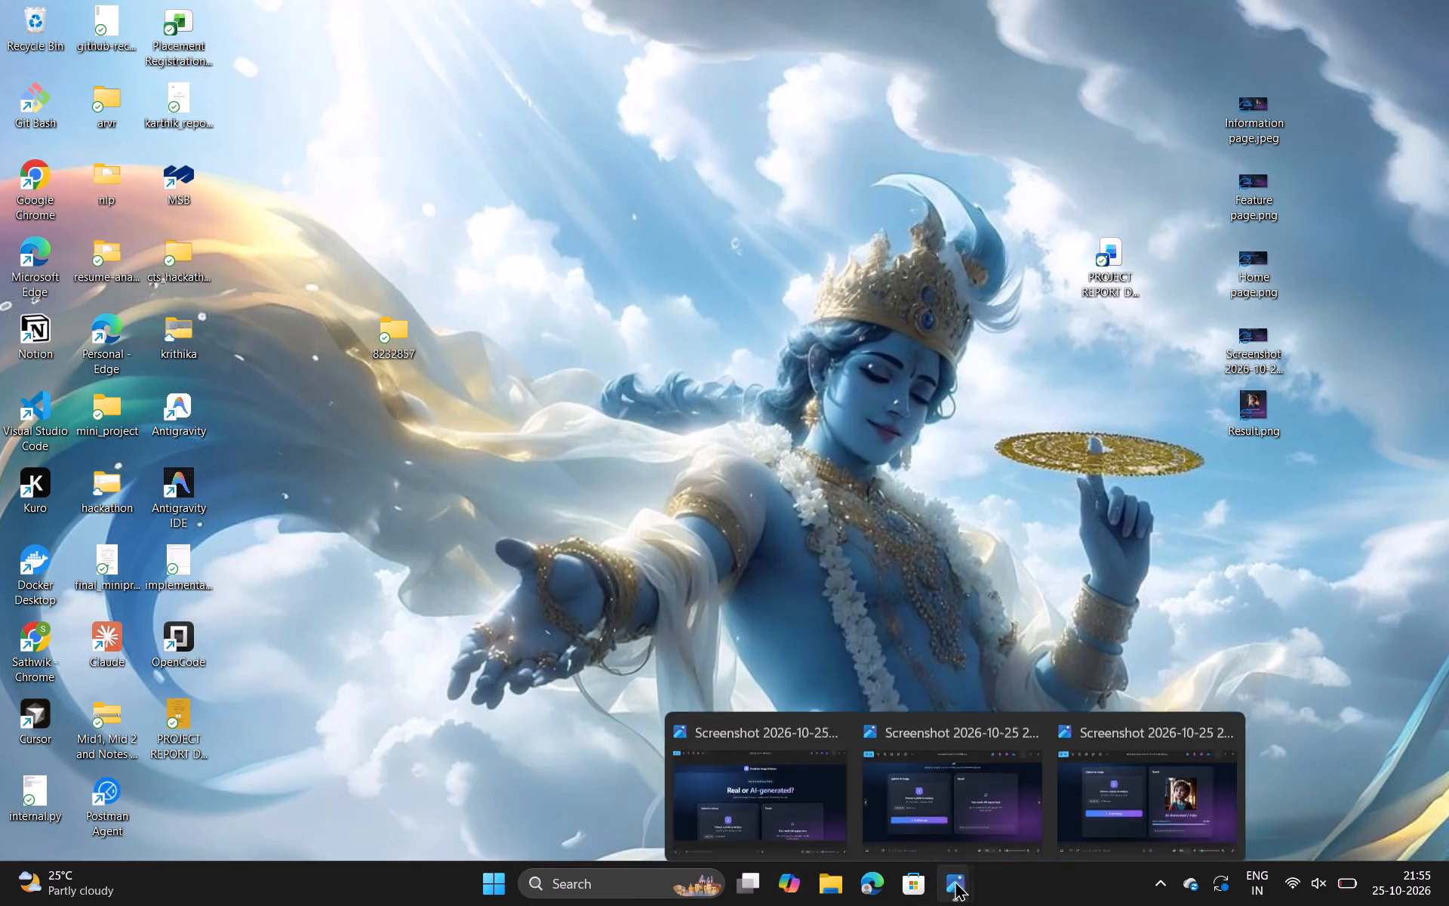
{"action": "left_click", "coordinate": [944, 837]}
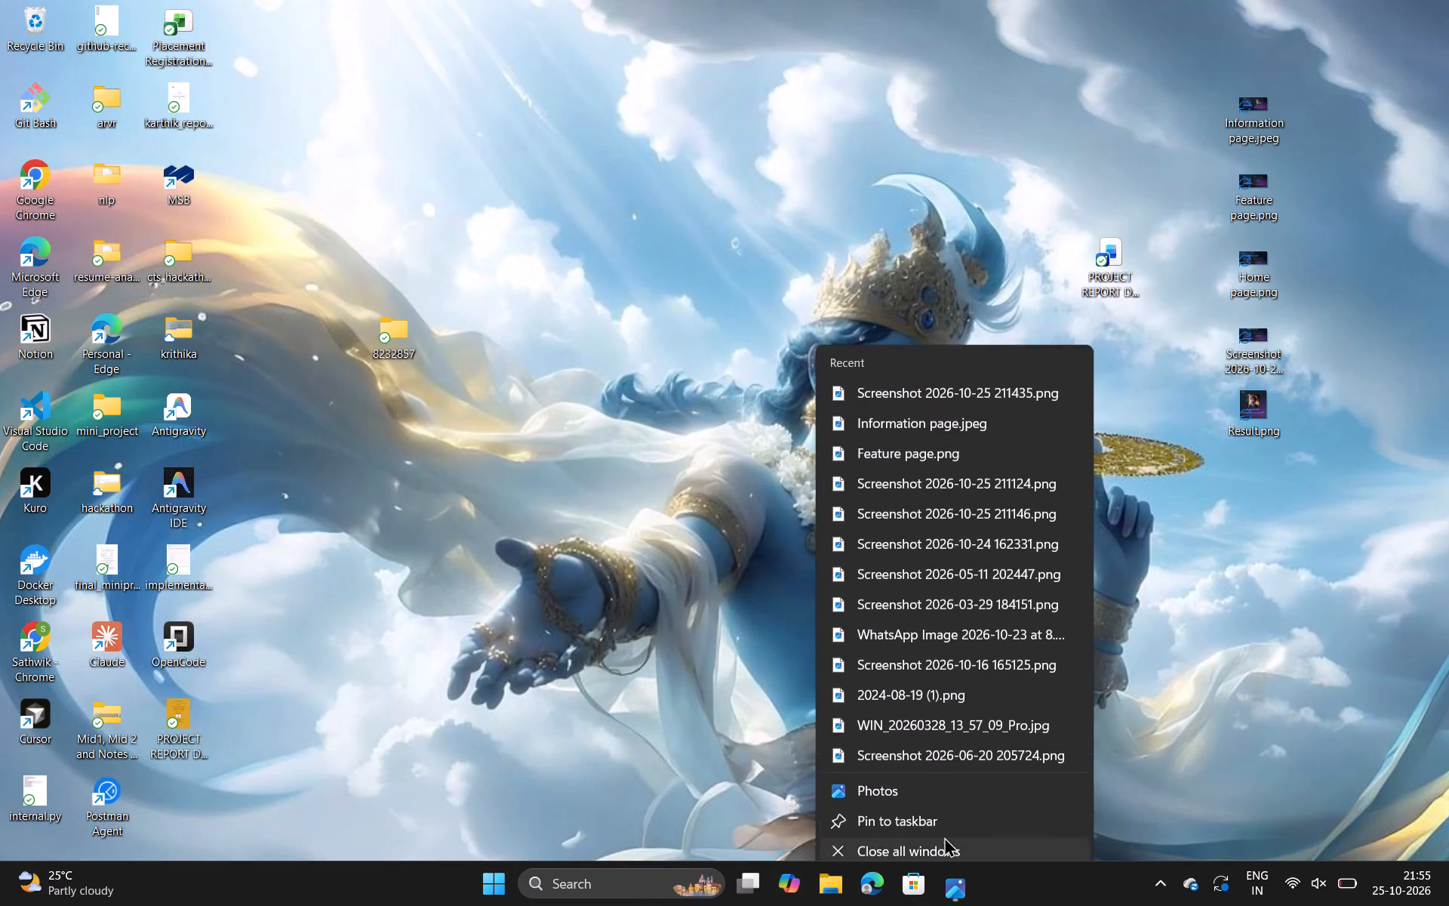
{"action": "left_click", "coordinate": [880, 472]}
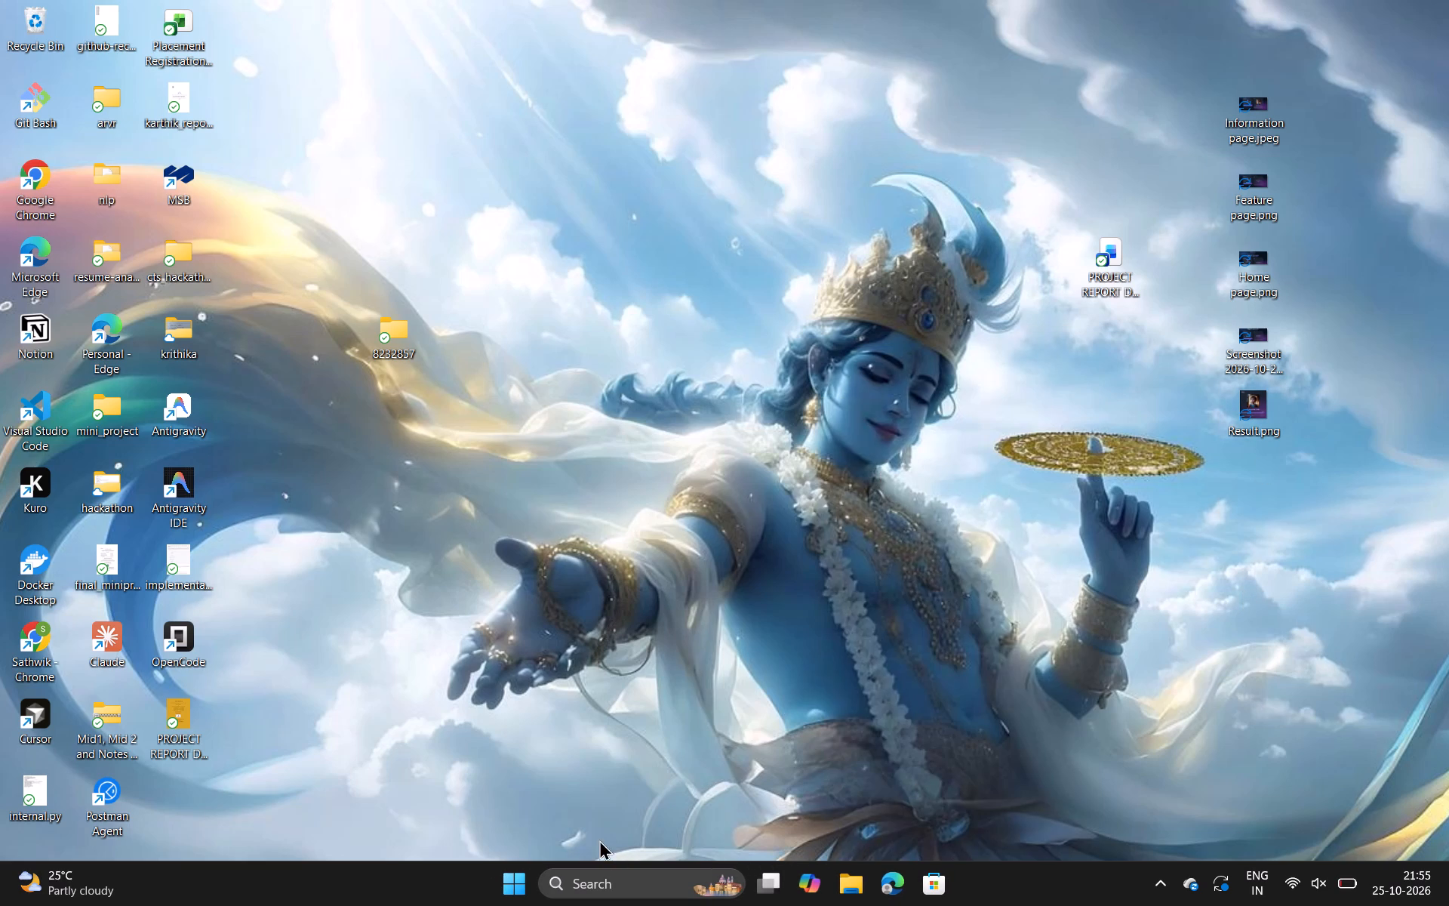
Bring up the computer's power options.
{"action": "left_click", "coordinate": [511, 877]}
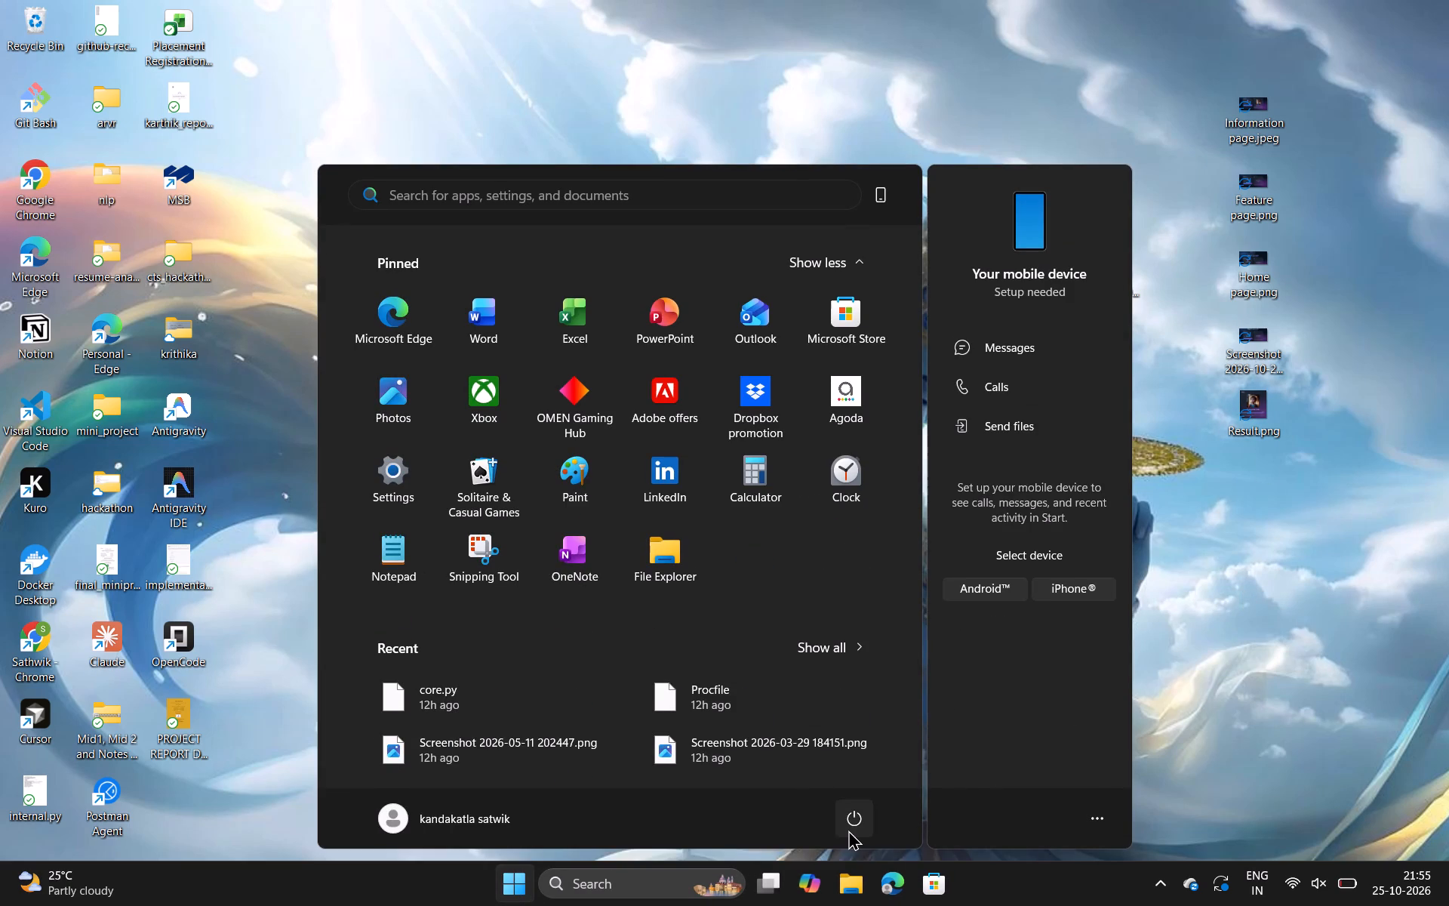
{"action": "left_click", "coordinate": [848, 830]}
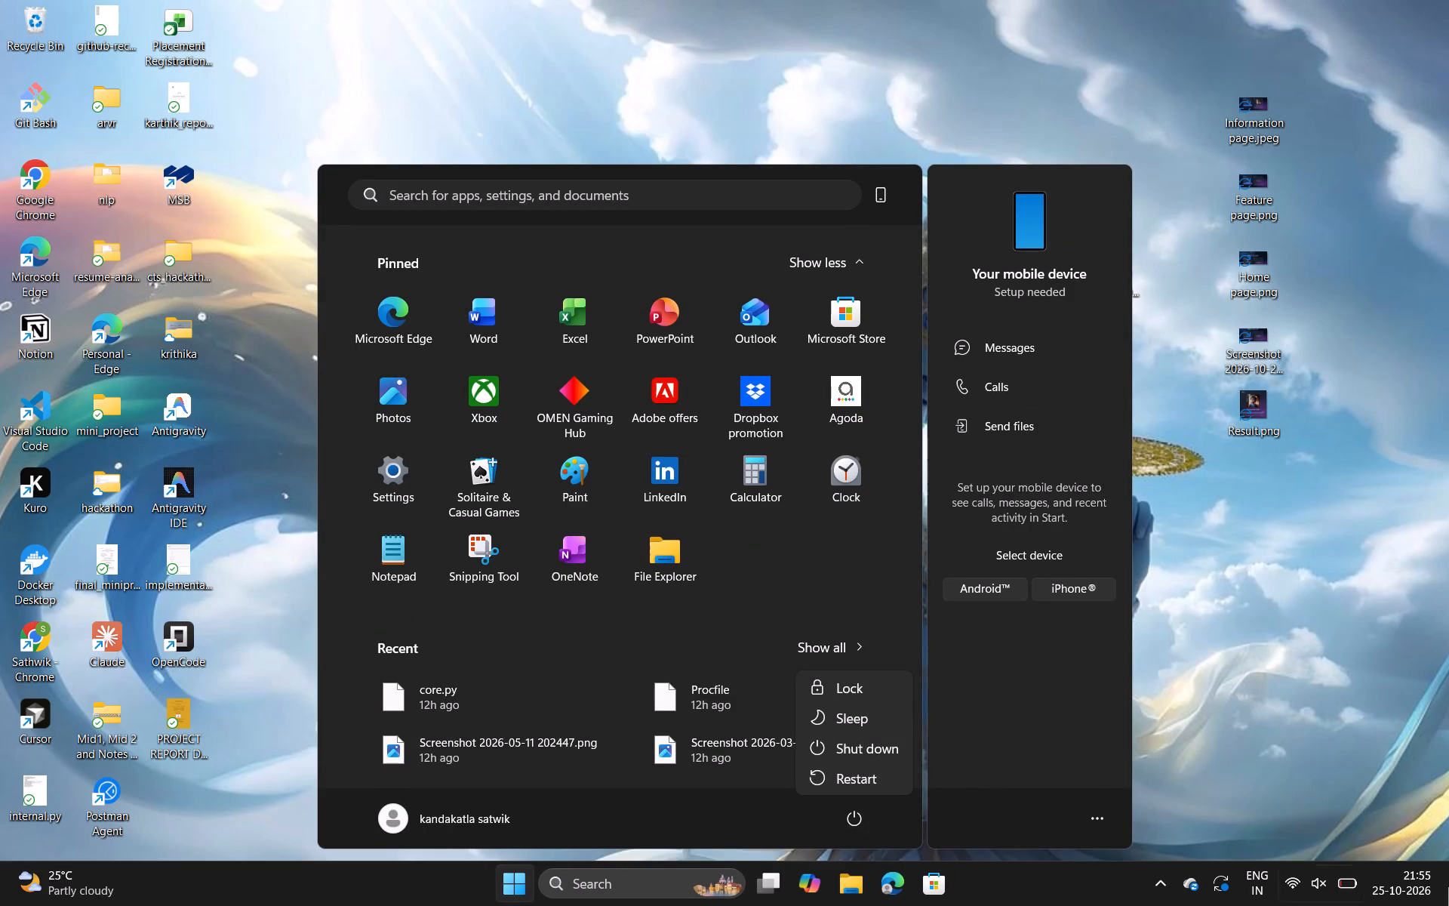
Turn off Wi-Fi on the computer.
{"action": "left_click", "coordinate": [1309, 878]}
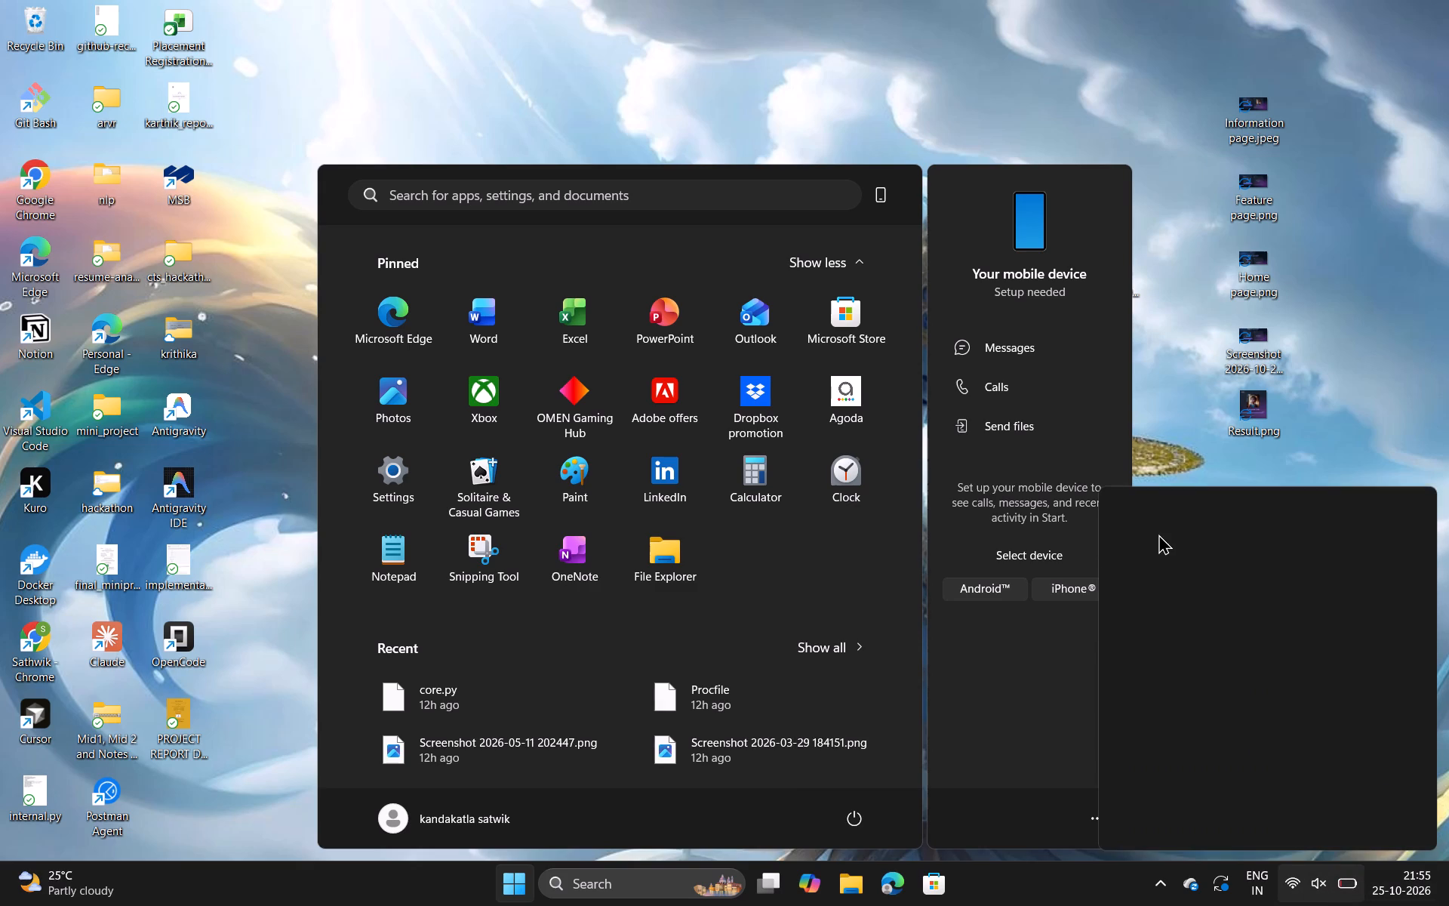
{"action": "left_click", "coordinate": [1134, 534]}
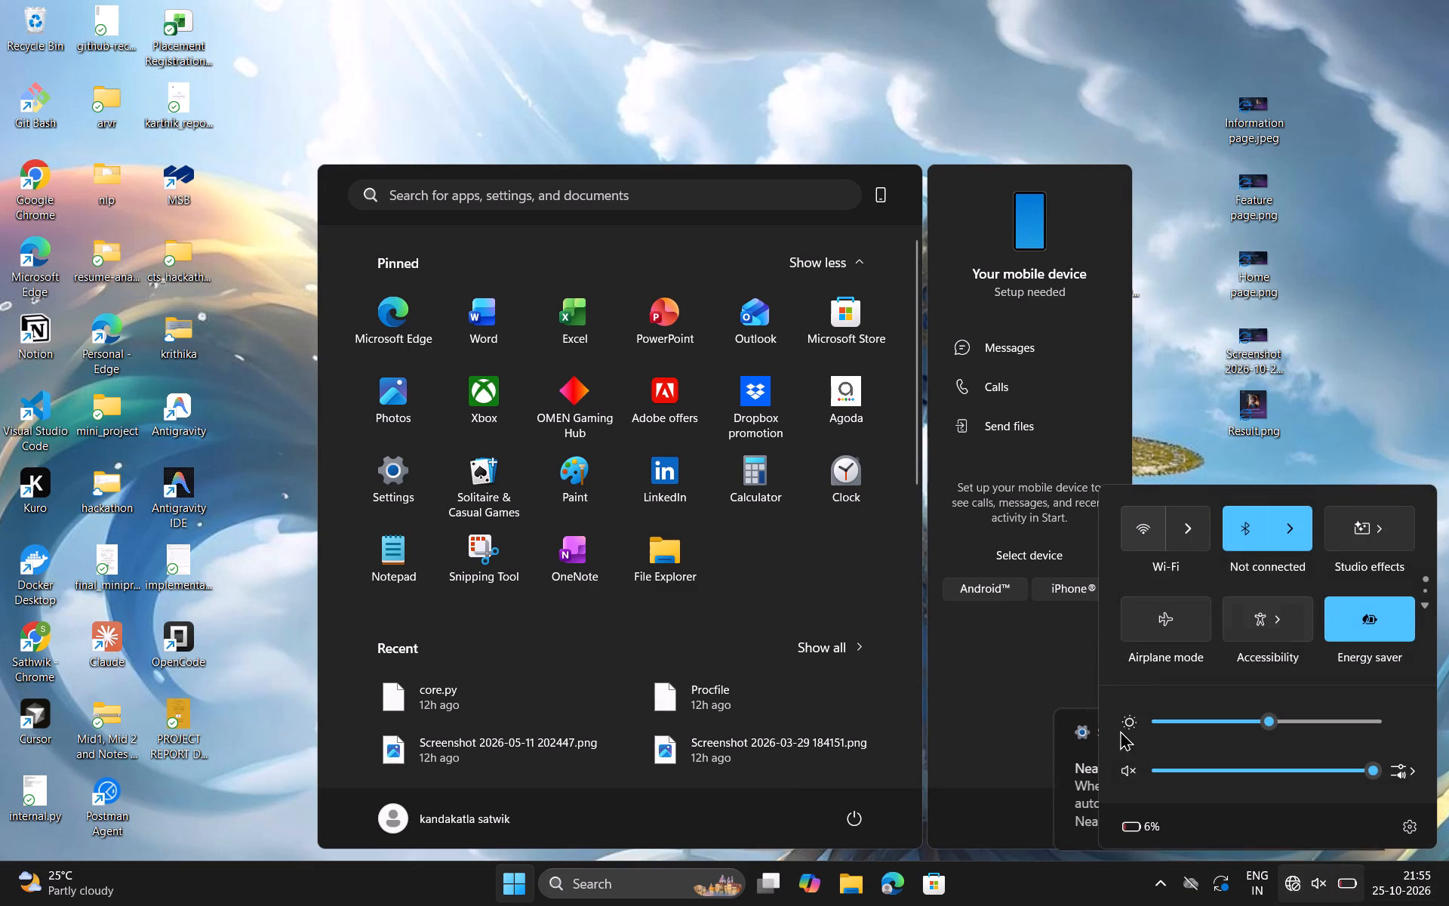
Reopen the computer's power options.
{"action": "left_click", "coordinate": [855, 817]}
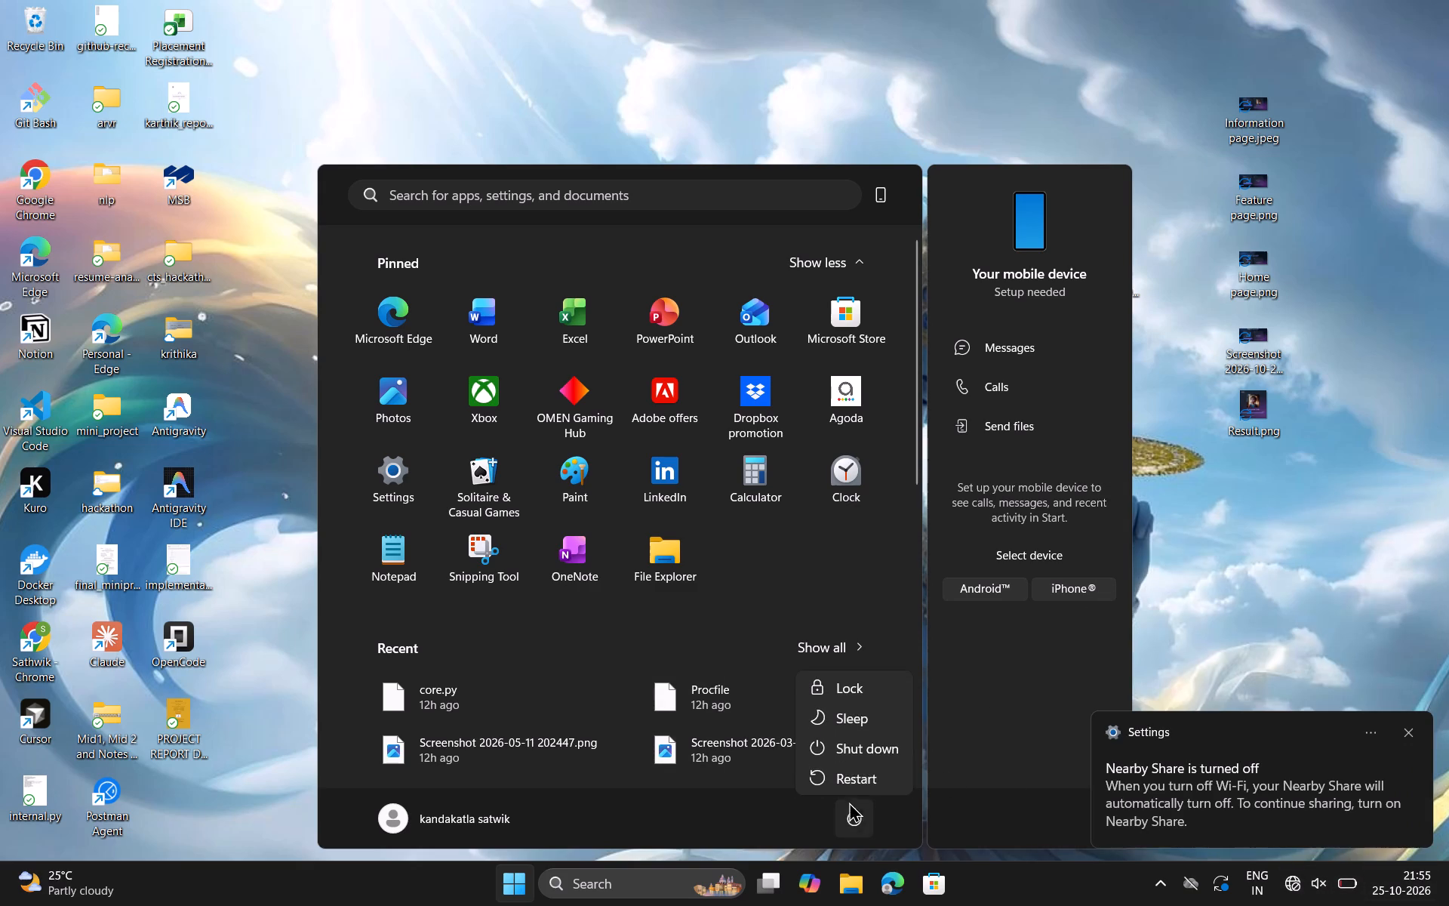